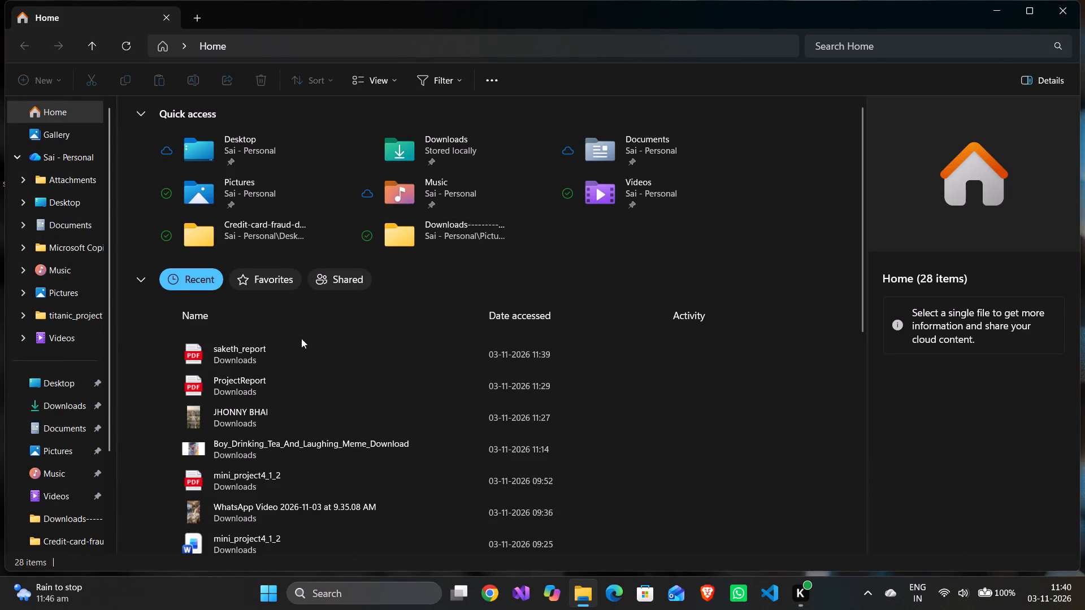
Open the recent saketh_report PDF, look over its first pages, and close it.
double_click(297, 352)
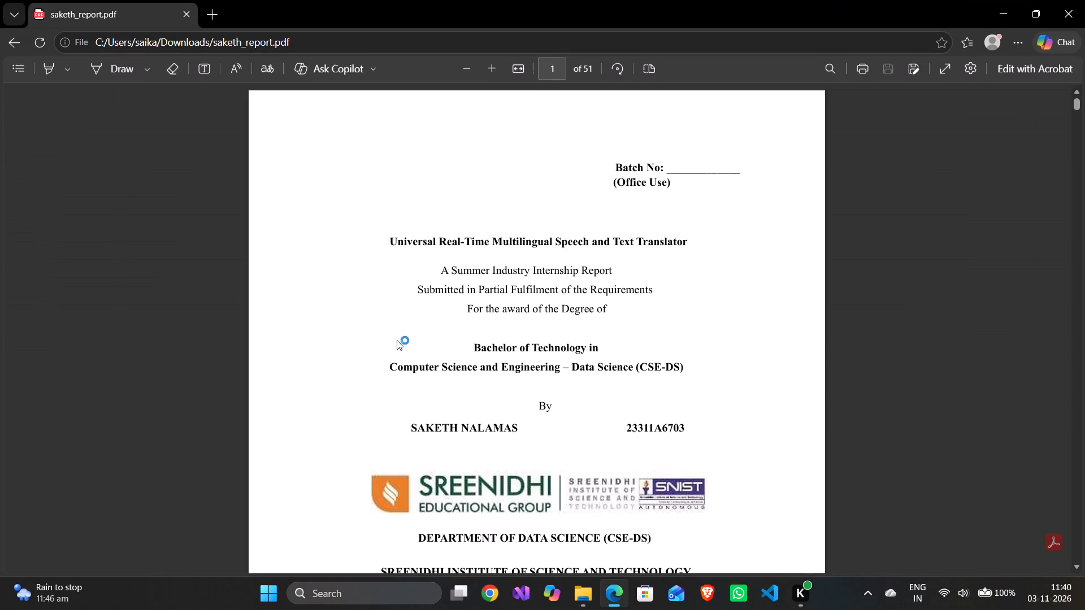
scroll(520, 333, "down", 4)
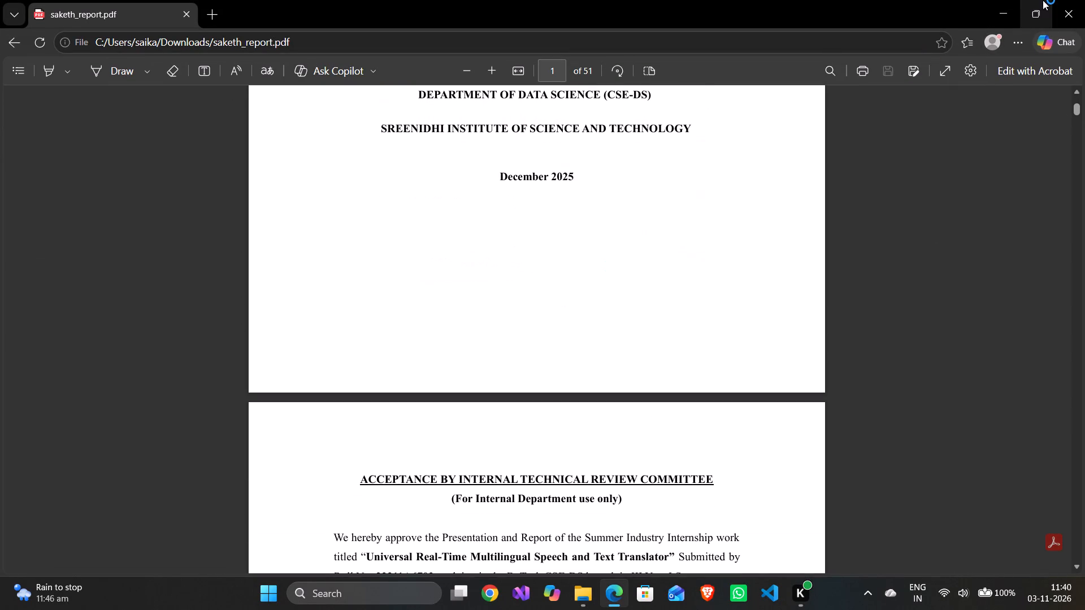
left_click(1078, 7)
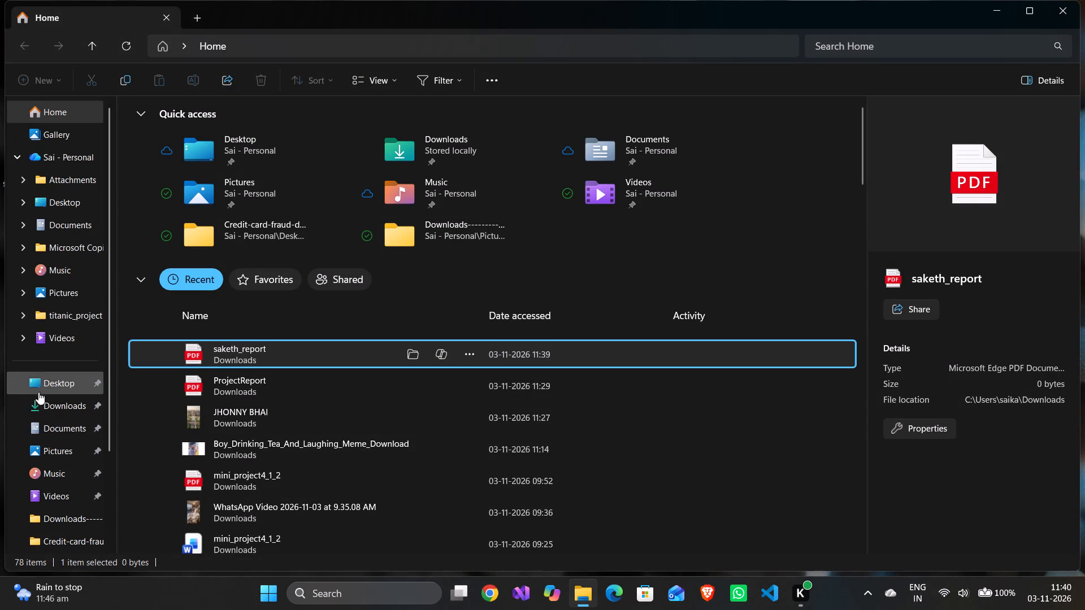
Go to the Downloads folder and open the saketh_report PDF from there.
left_click(41, 401)
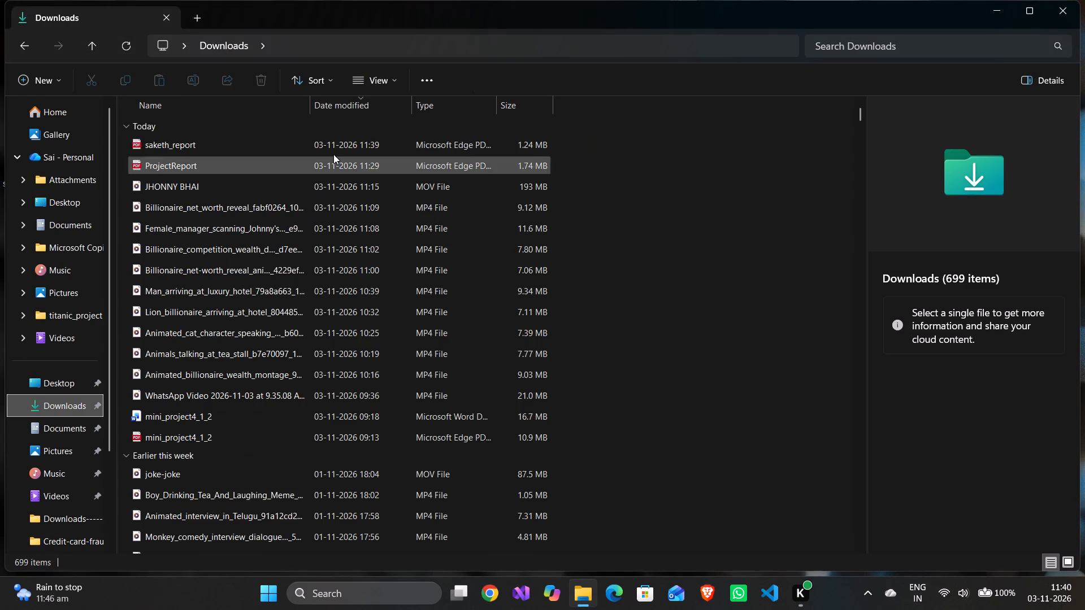
double_click(337, 141)
double_click(337, 141)
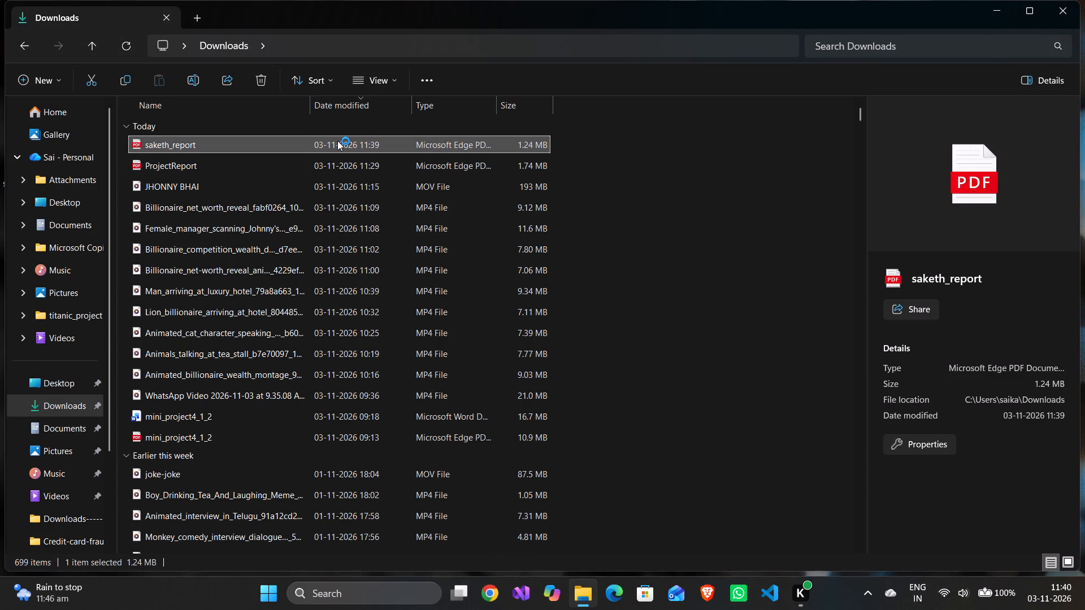
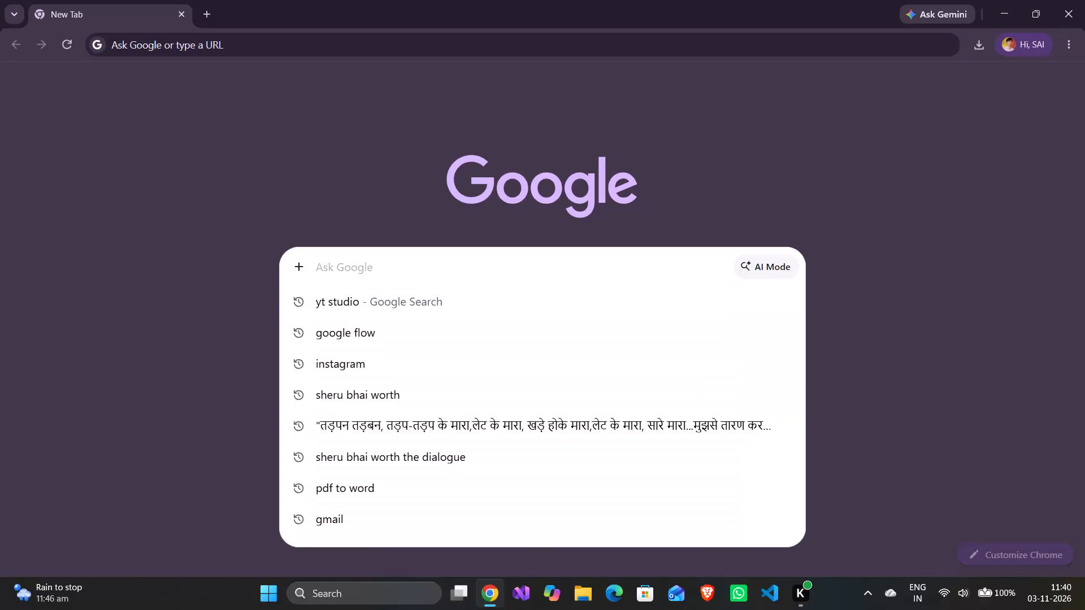
Search the web for pdf to word and open iLovePDF's PDF to Word converter.
type("pf")
key("BackSpace")
type("d")
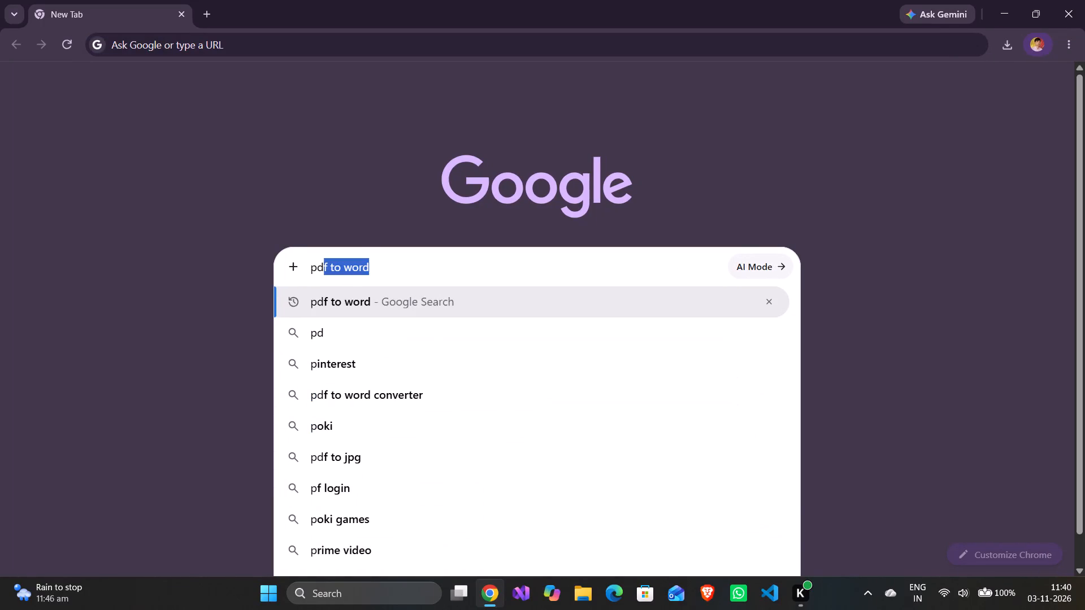
key("space")
key("BackSpace")
type("f")
key("space")
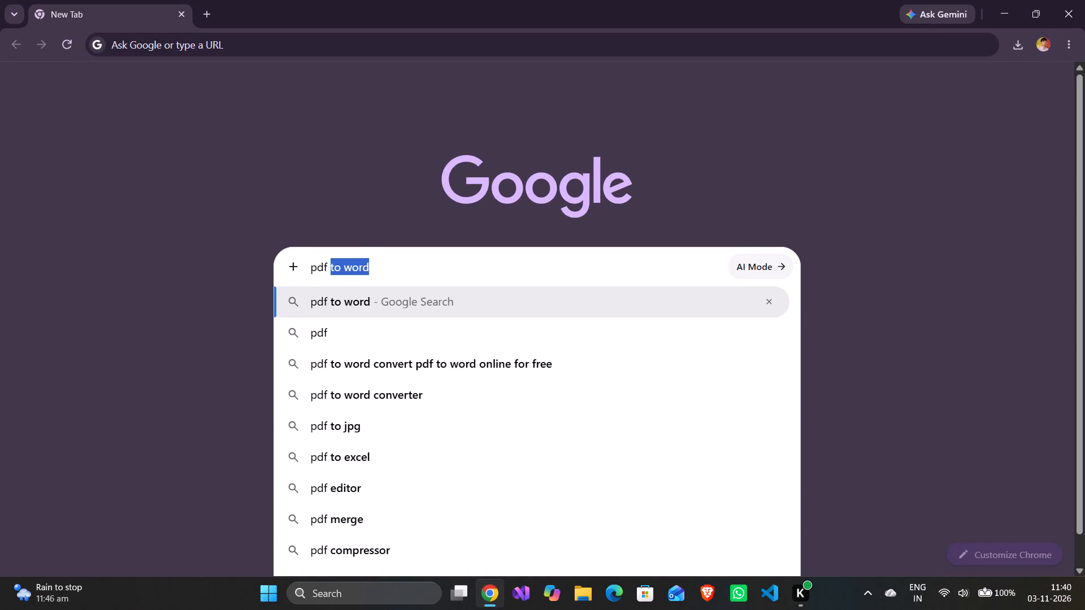
key("Return")
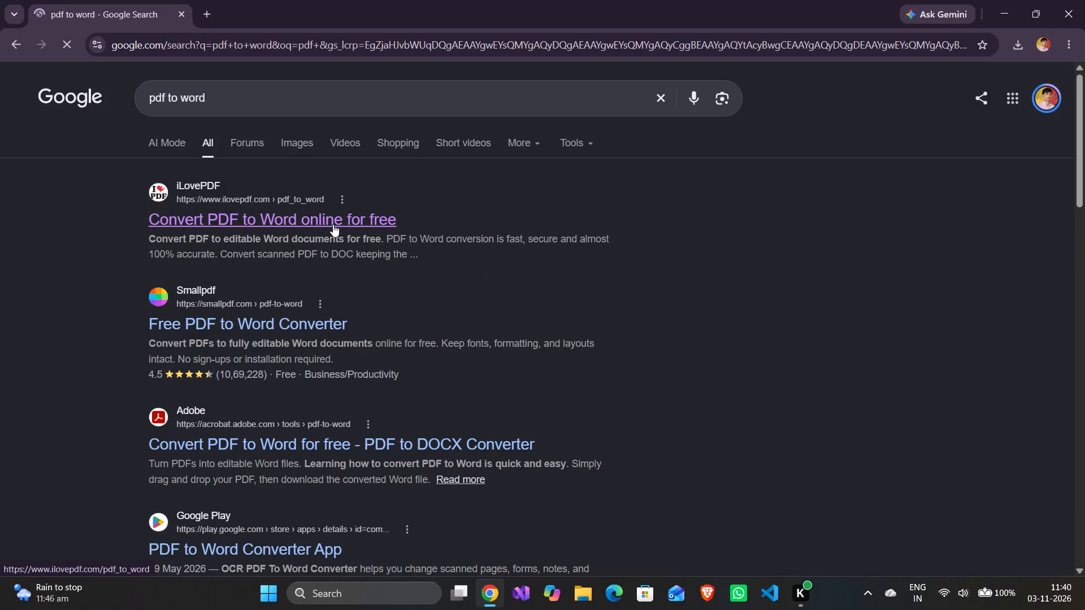
left_click(333, 224)
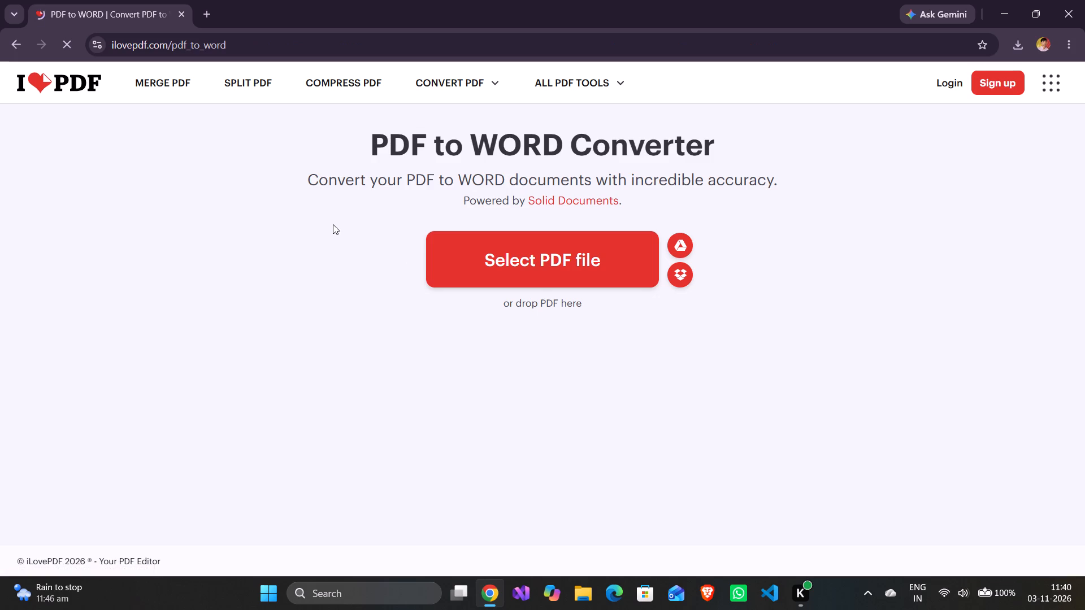
Upload the saketh_report PDF from the Downloads folder and convert it to Word with No OCR.
left_click(454, 263)
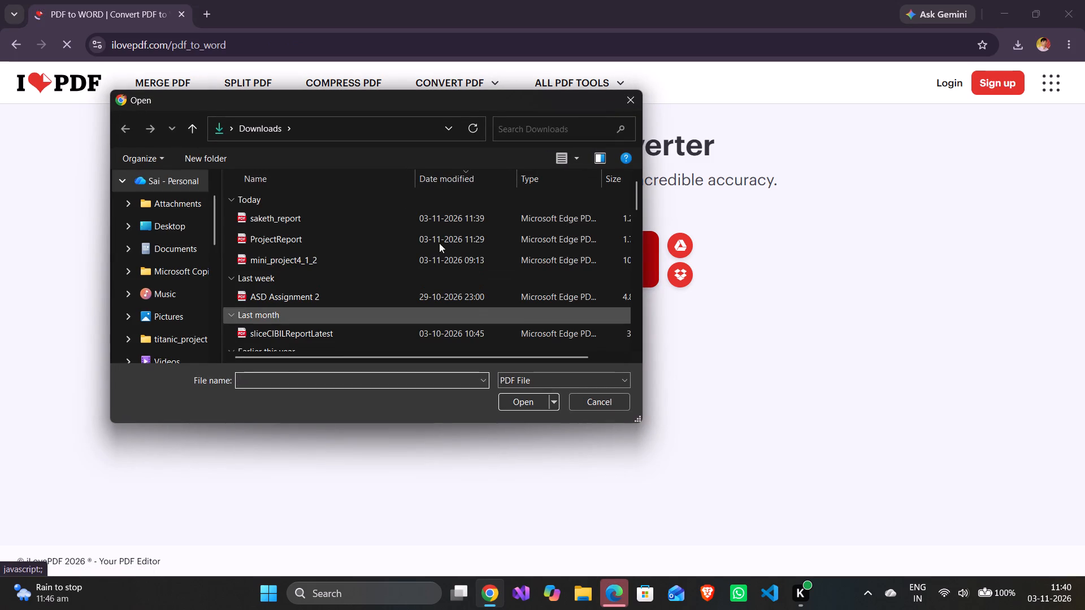
double_click(437, 220)
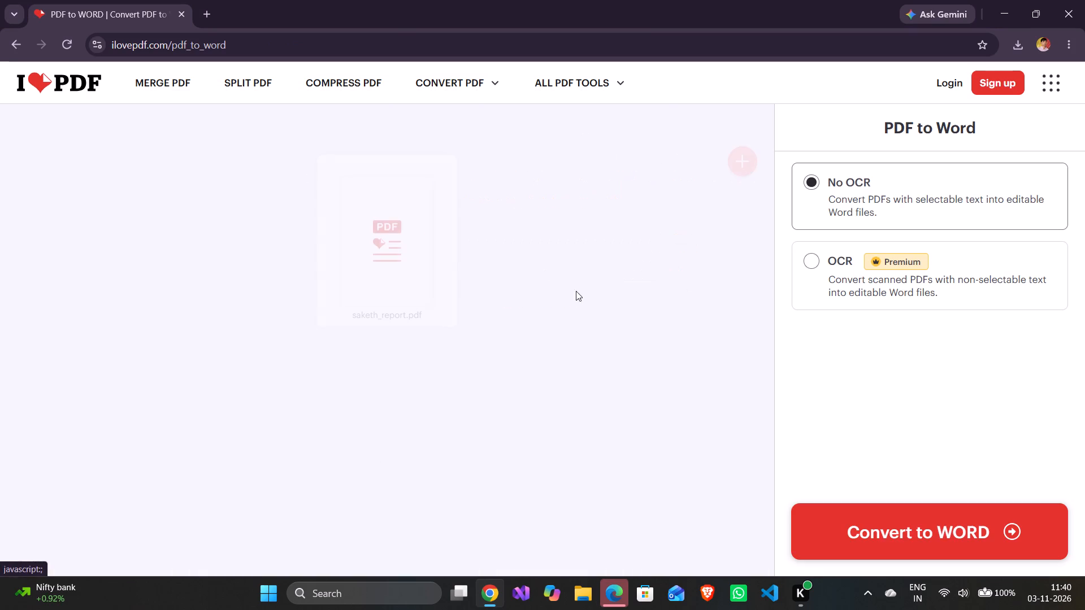
left_click(850, 516)
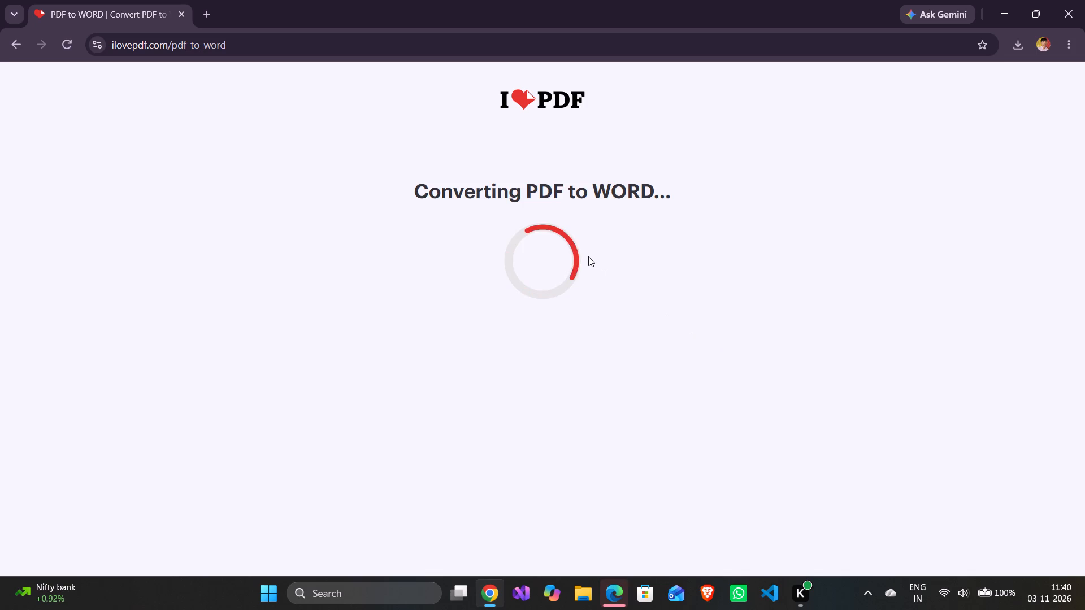
Download the converted Word document and close the browser window.
left_click(597, 192)
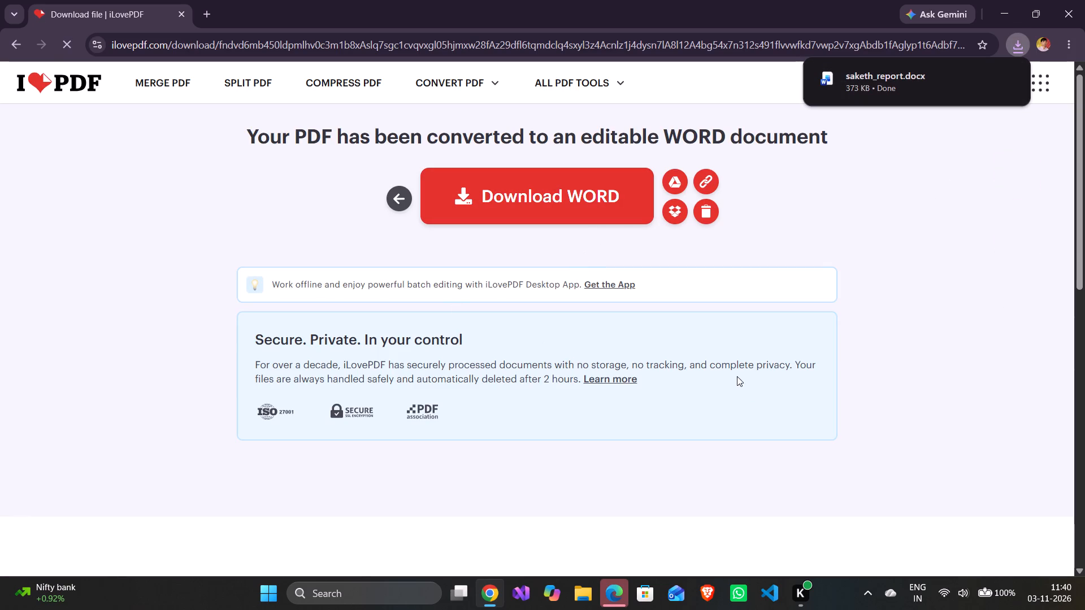
left_click(1084, 5)
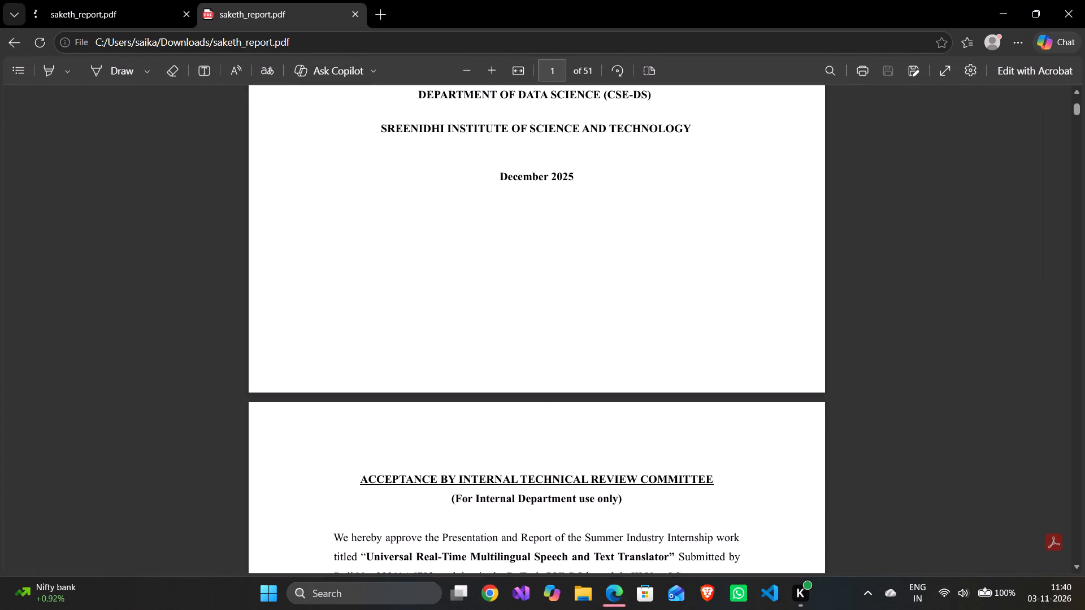
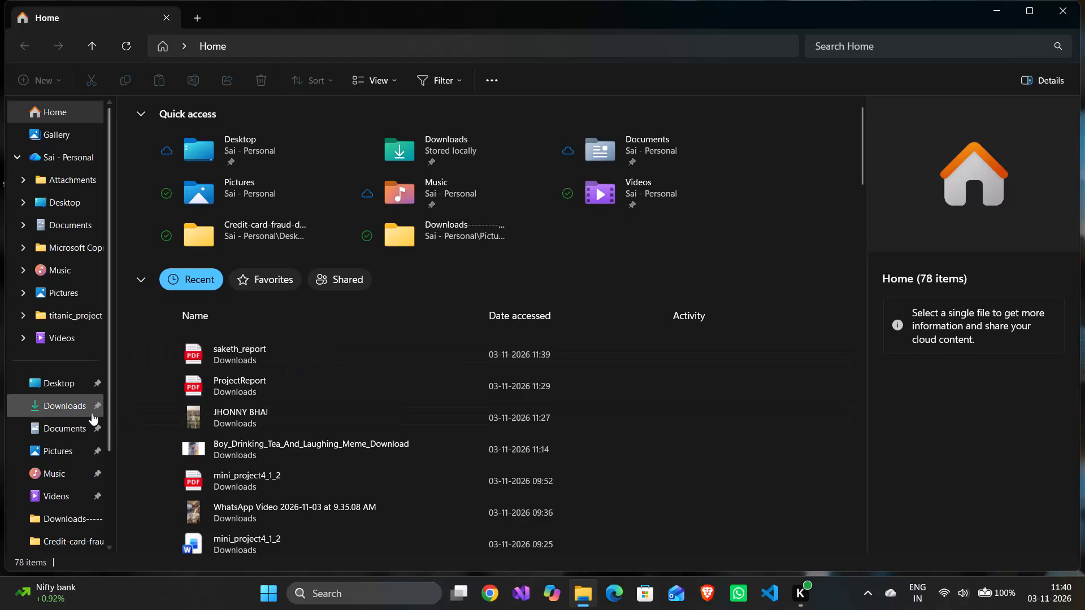
Open the converted saketh_report Word document from the Downloads folder, enable editing and maximize its window.
left_click(92, 413)
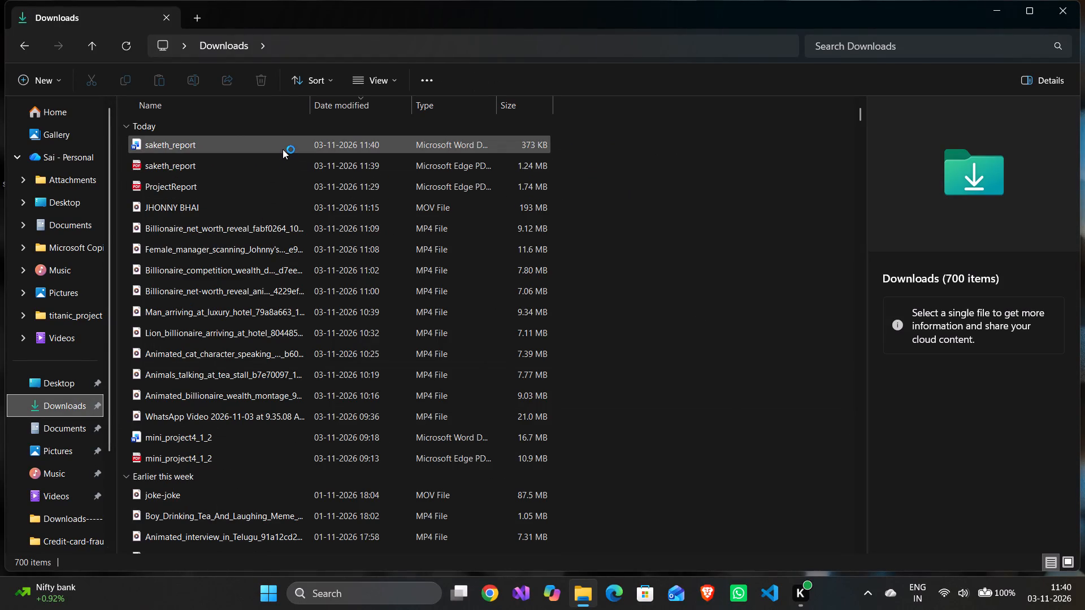
double_click(283, 149)
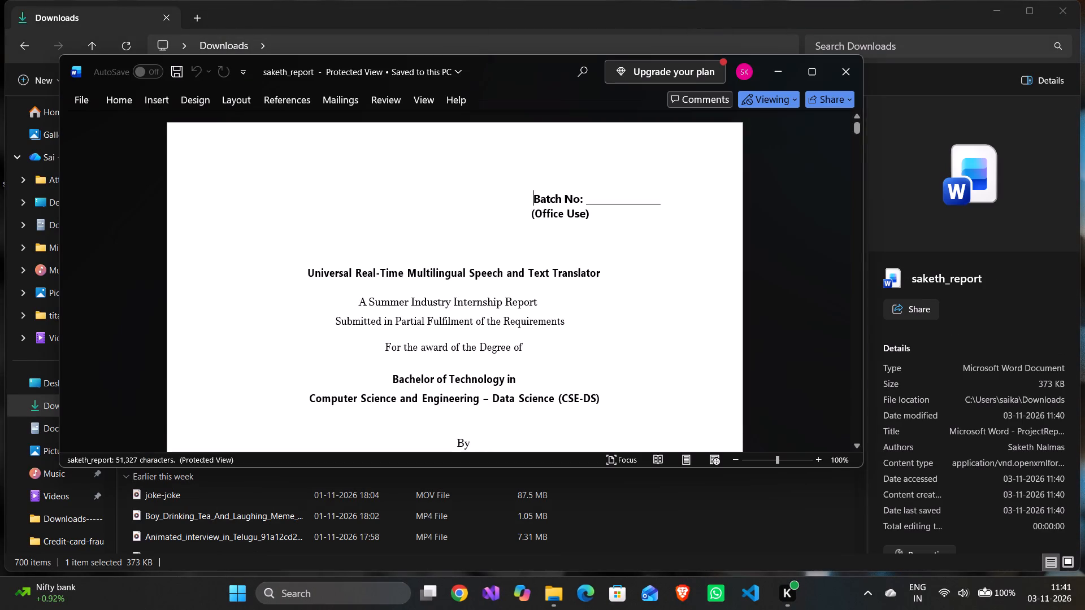
left_click(644, 123)
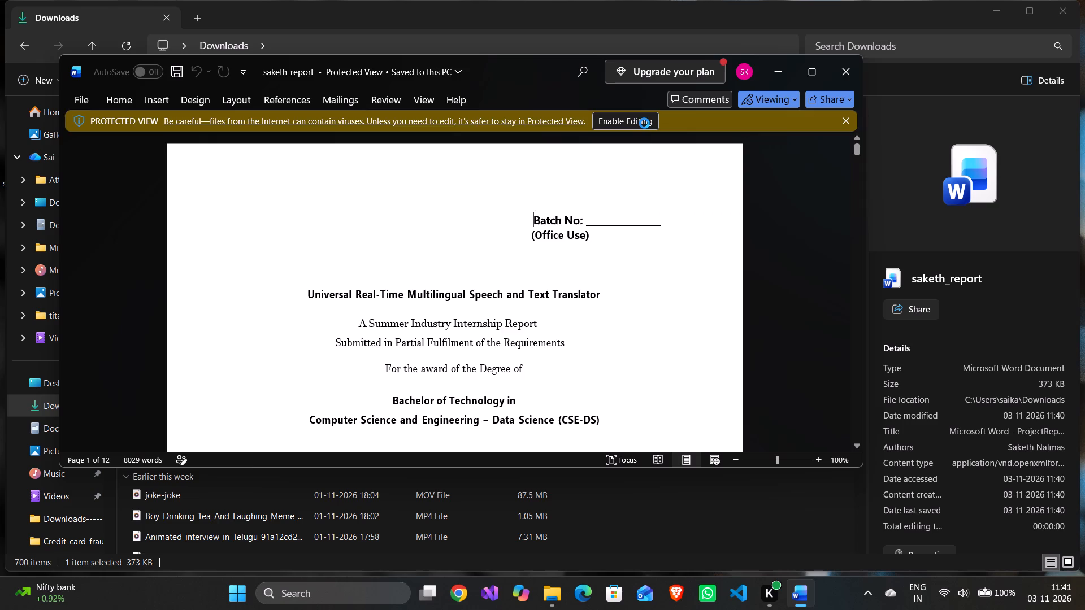
left_click(809, 67)
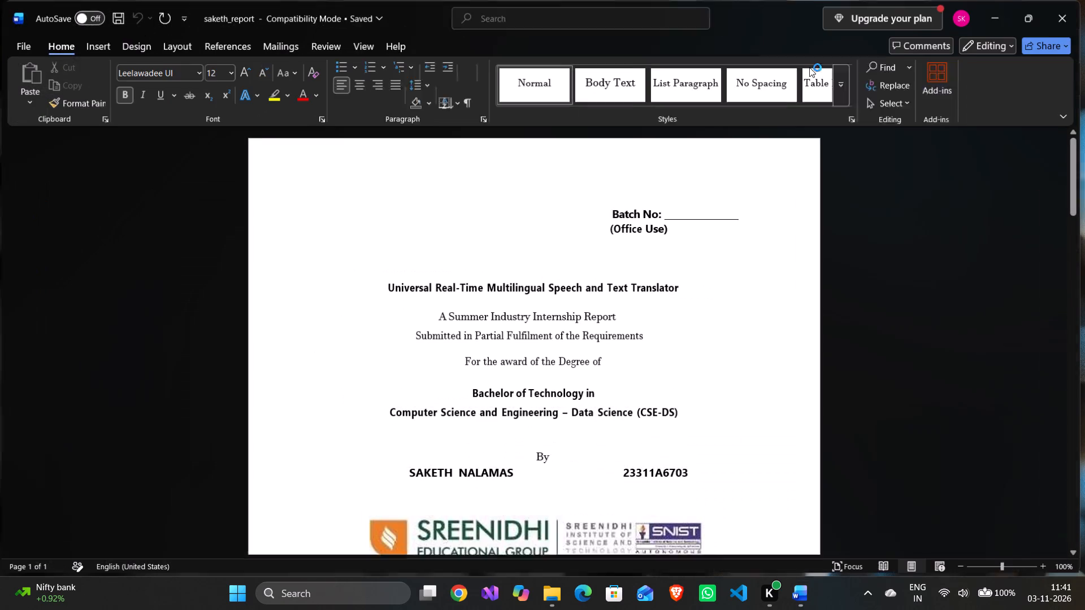
Insert a new line directly after the student's name under "By" on the cover page.
scroll(624, 413, "down", 2)
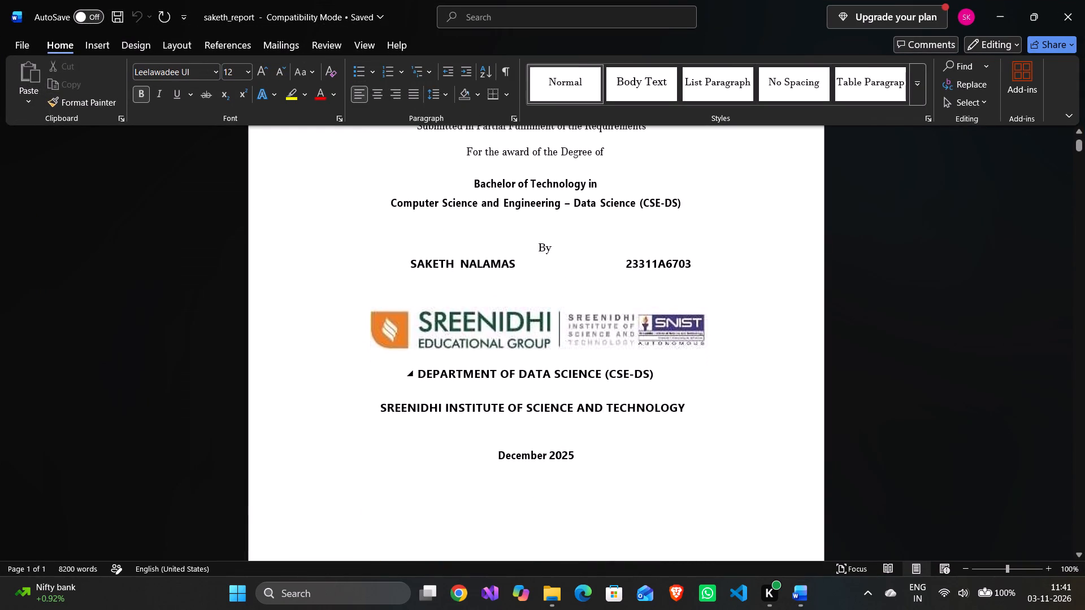
left_click(522, 268)
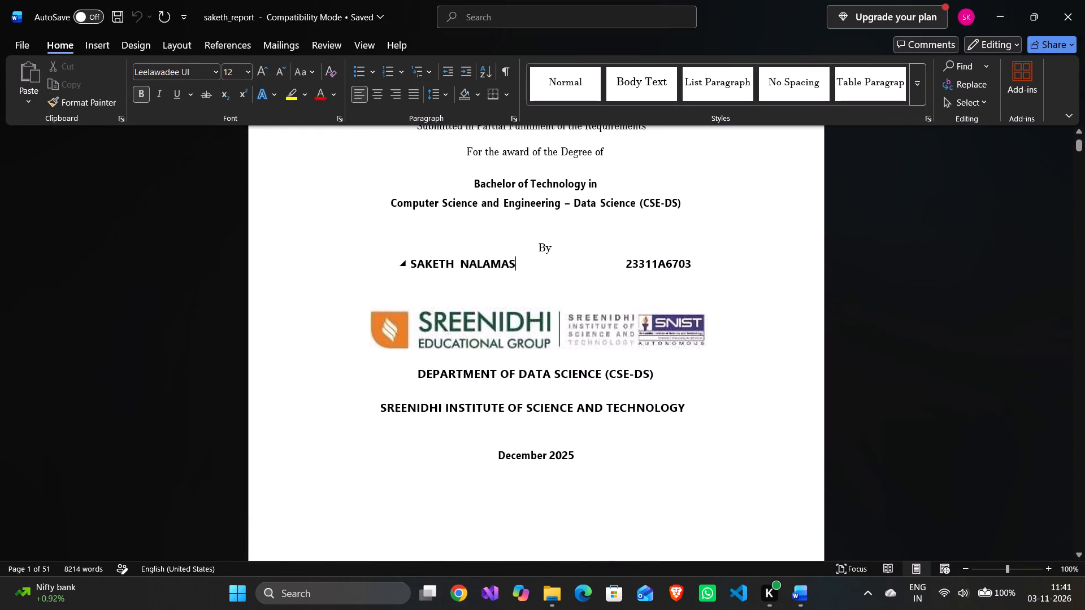
key("Return")
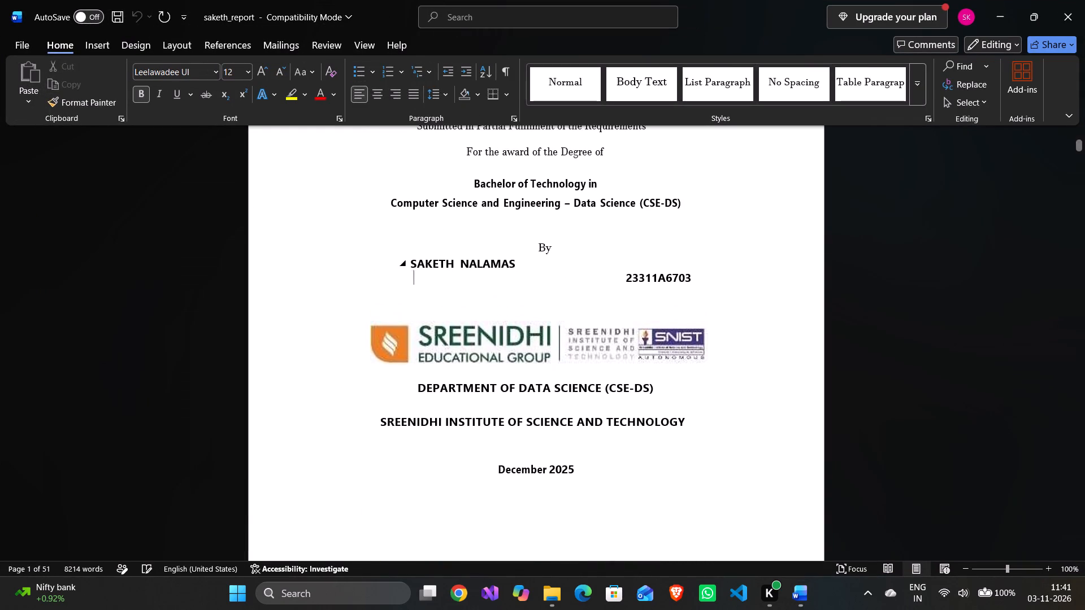
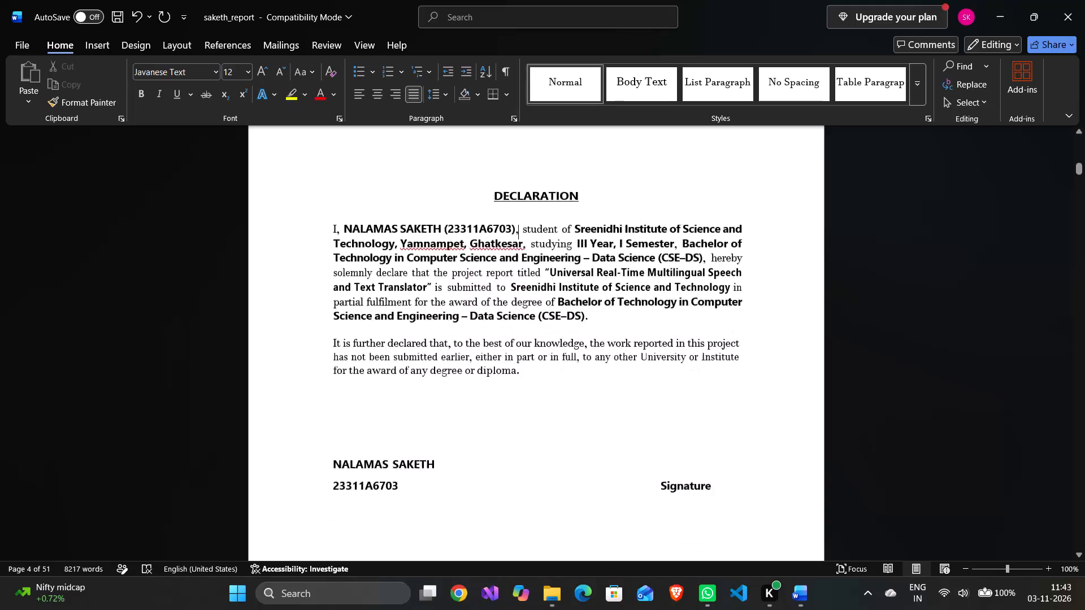
Look through the report's front pages, from the acceptance page to the contents, and return to the Abstract page.
scroll(482, 246, "up", 2)
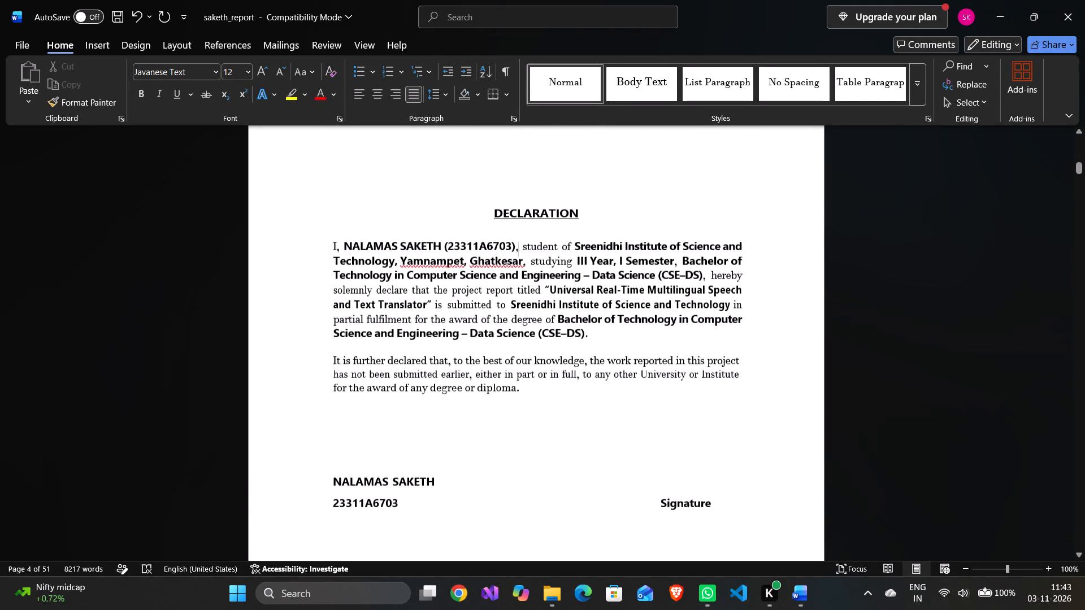
left_click(331, 252)
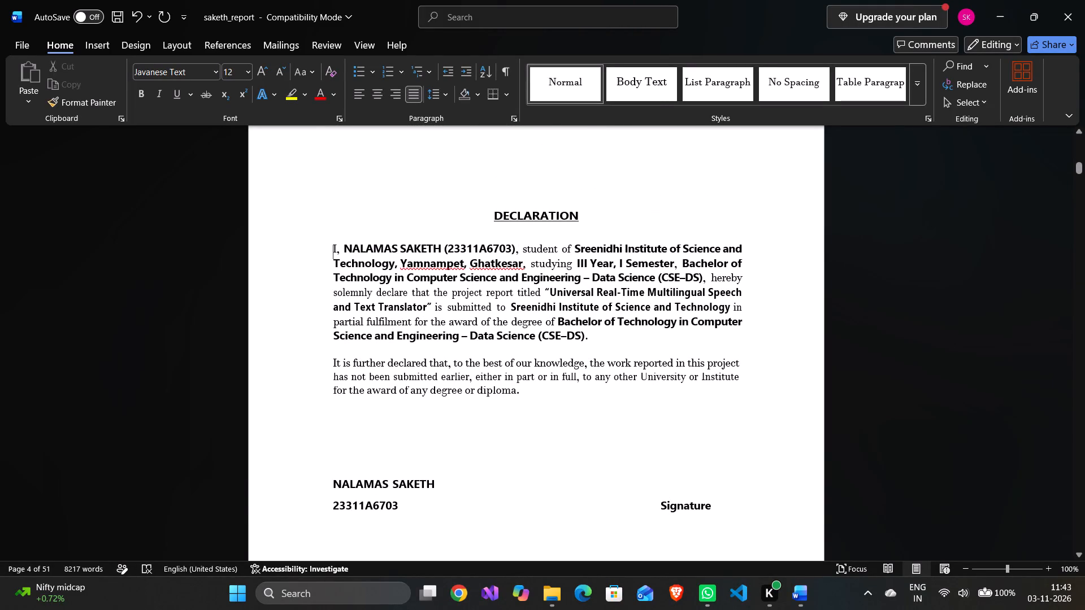
scroll(531, 281, "up", 9)
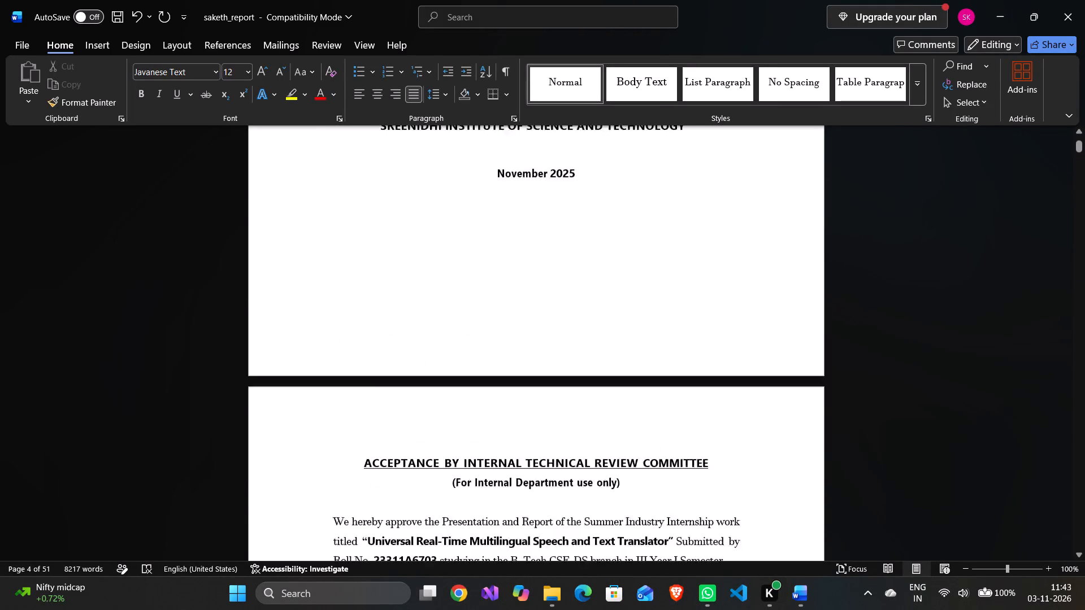
scroll(531, 281, "up", 8)
scroll(531, 281, "down", 12)
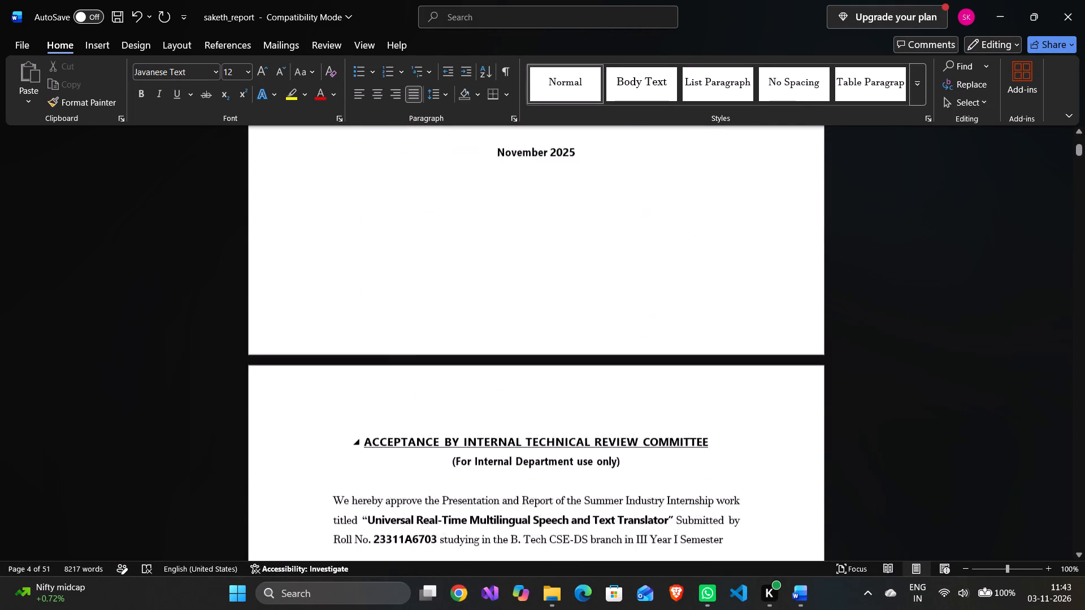
scroll(531, 281, "down", 20)
scroll(531, 281, "down", 1)
scroll(531, 281, "up", 2)
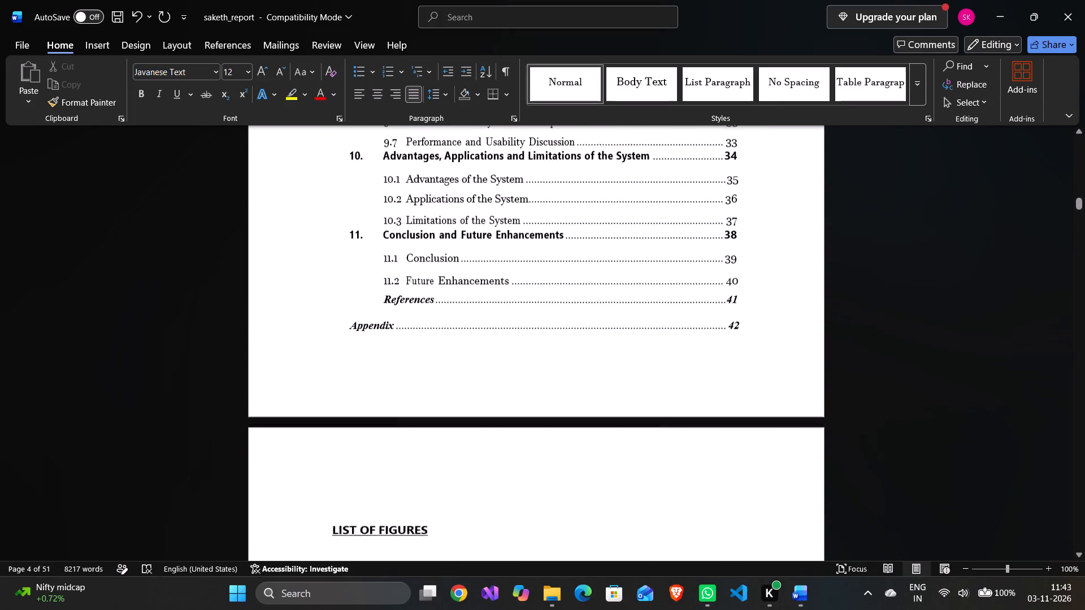
scroll(531, 281, "up", 3)
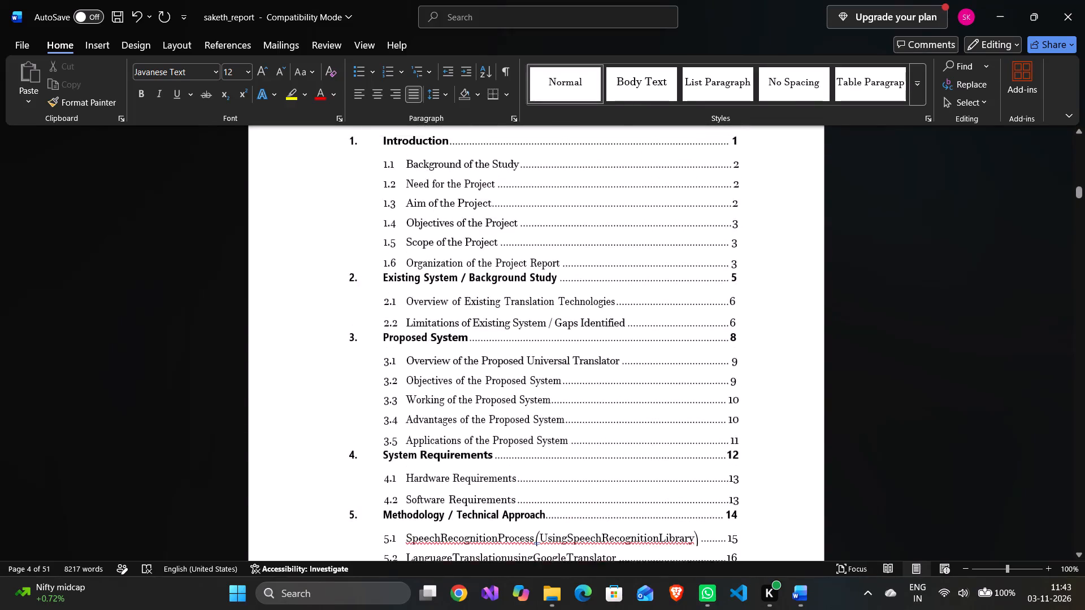
scroll(531, 281, "up", 1)
scroll(531, 281, "down", 2)
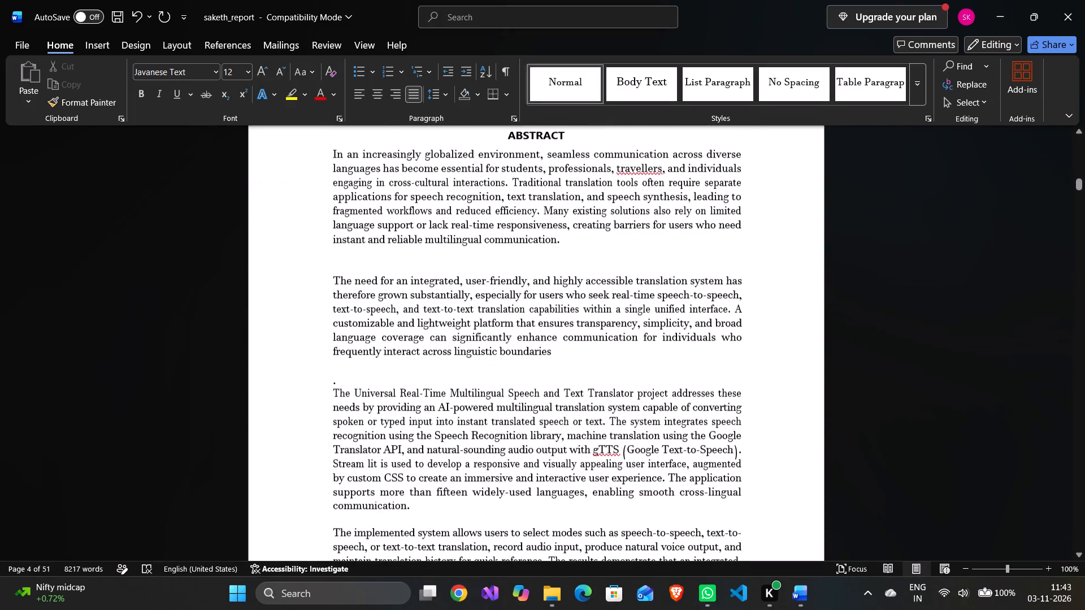
scroll(338, 173, "up", 1)
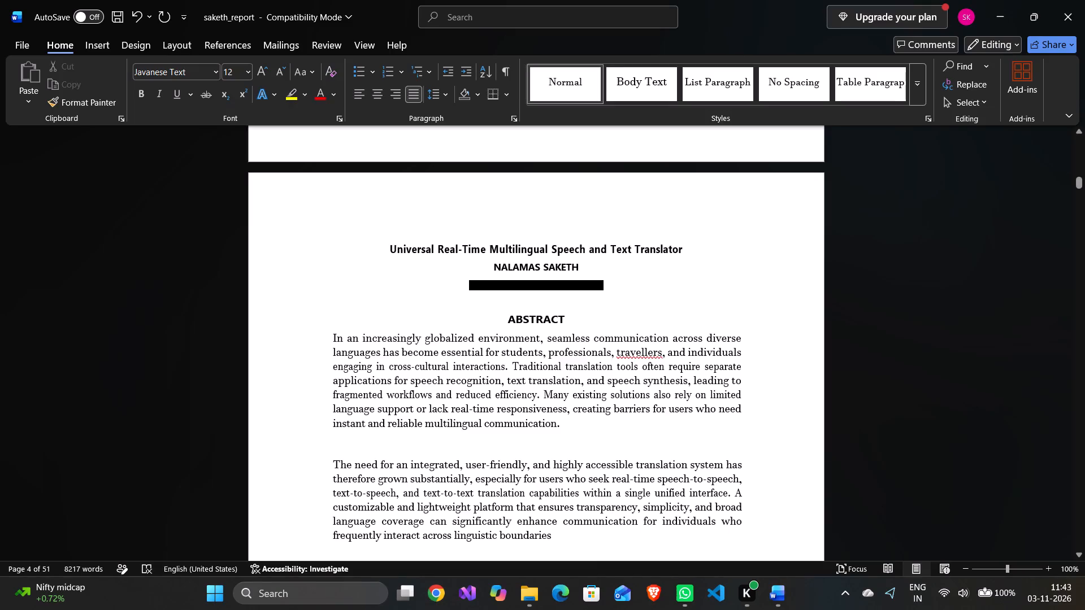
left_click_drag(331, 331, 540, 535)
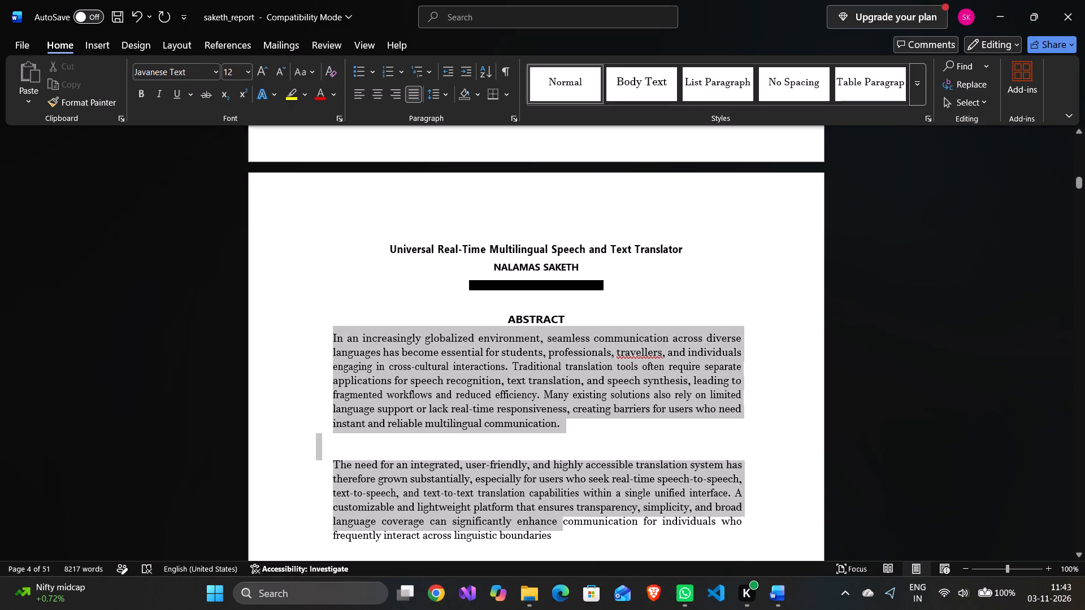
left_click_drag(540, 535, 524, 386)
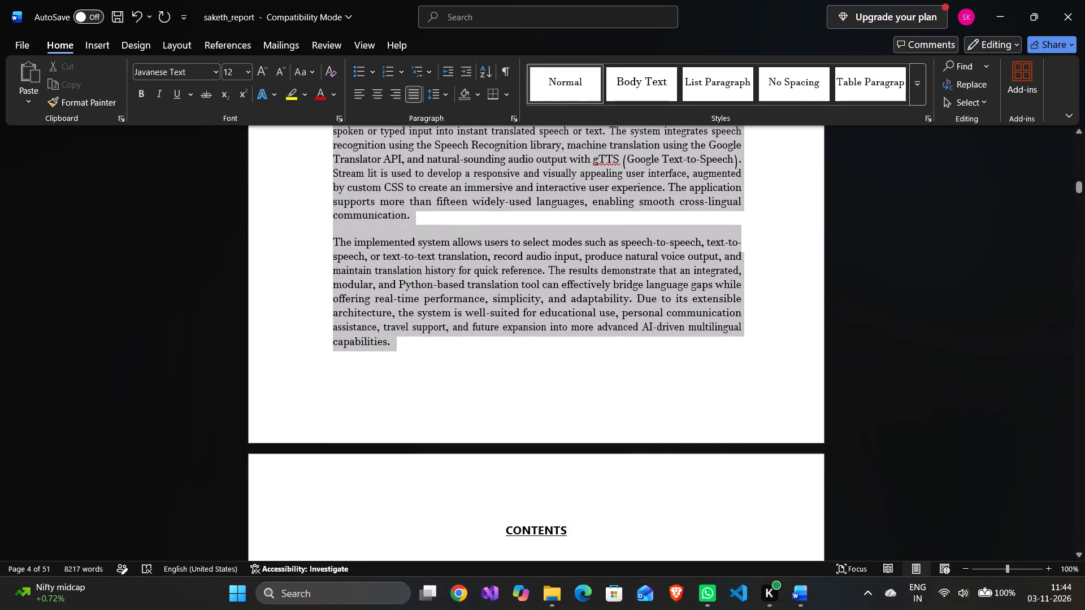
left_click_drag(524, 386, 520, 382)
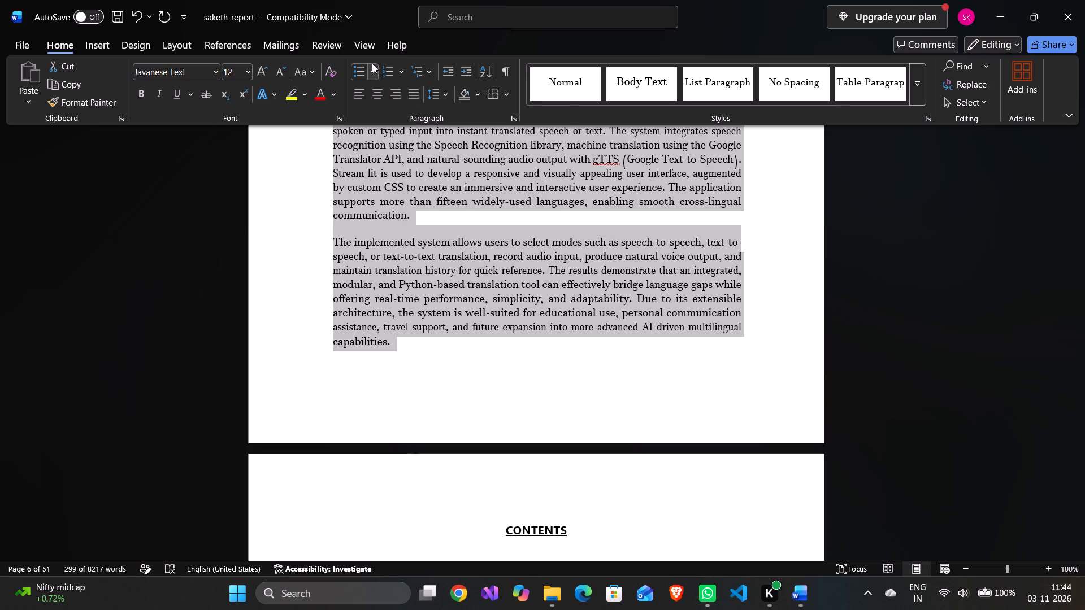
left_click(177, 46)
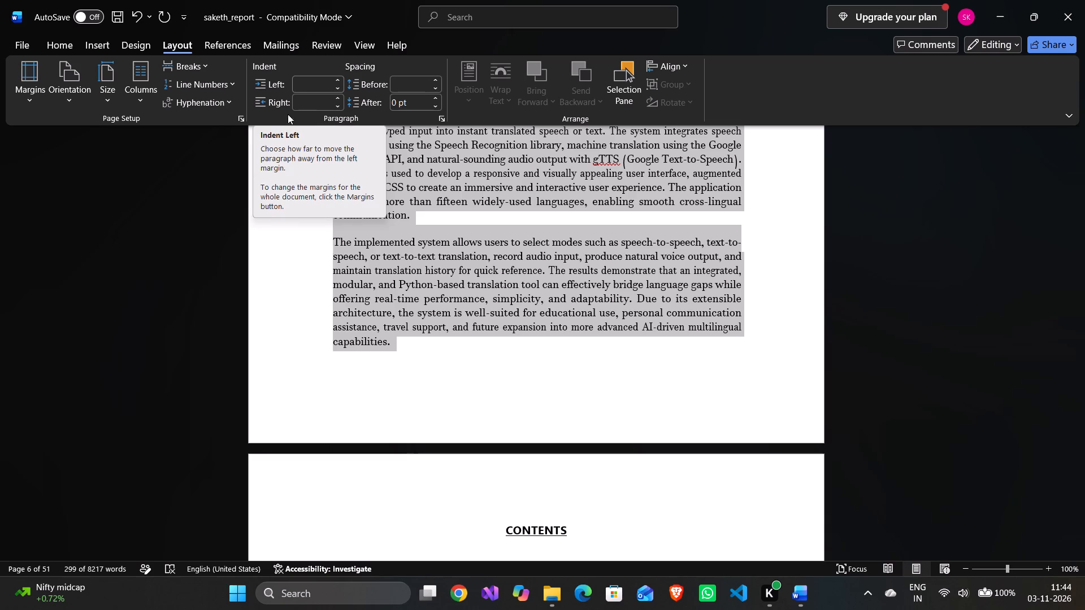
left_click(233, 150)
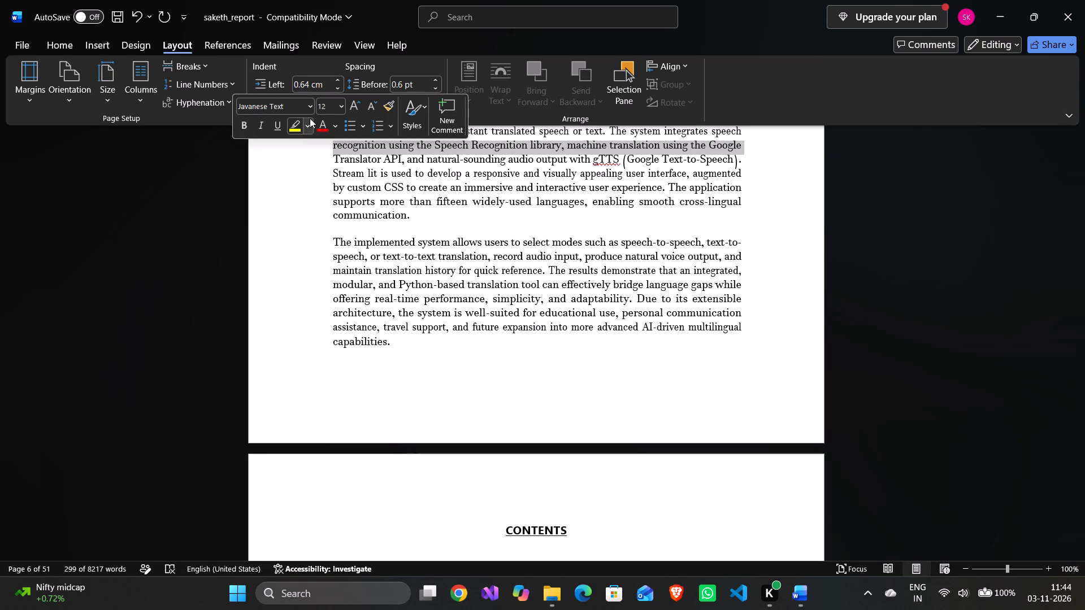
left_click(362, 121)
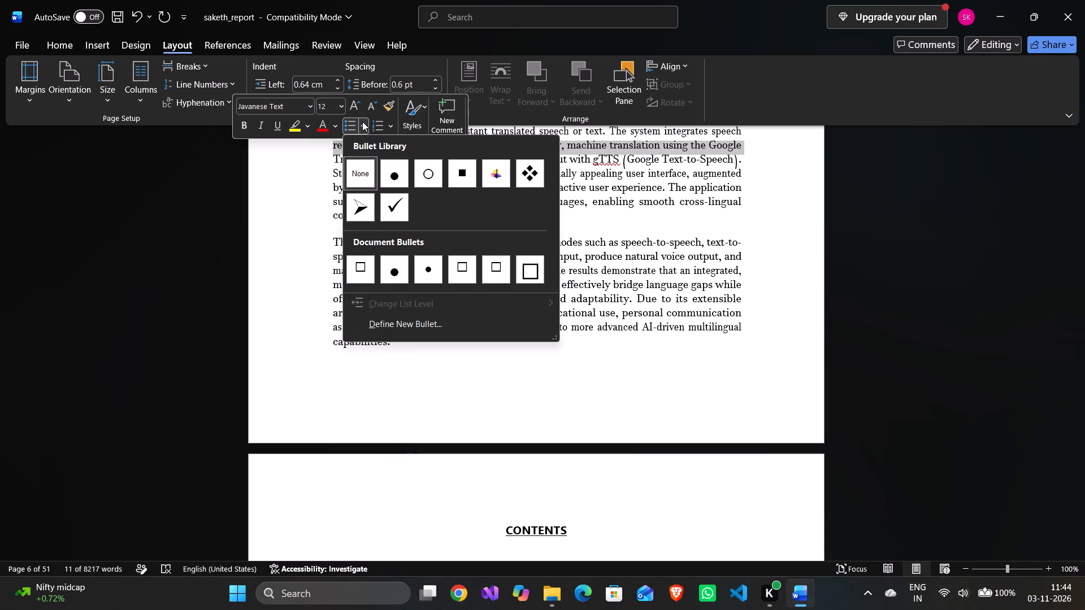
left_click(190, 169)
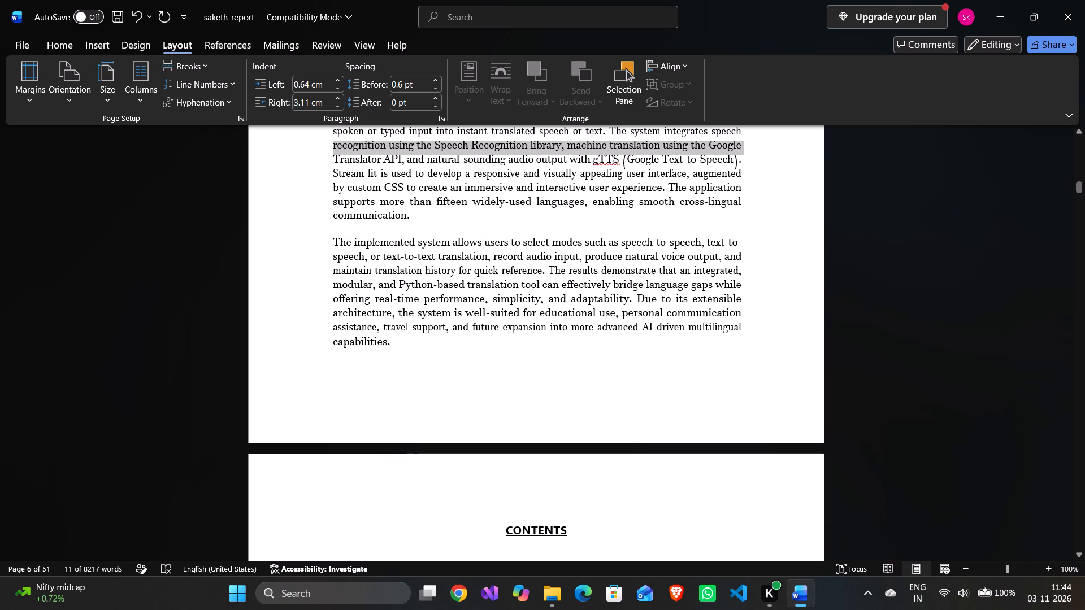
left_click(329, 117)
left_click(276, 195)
Select all of the Abstract's body paragraphs, try right alignment on them, and set them to justified.
scroll(276, 195, "up", 1)
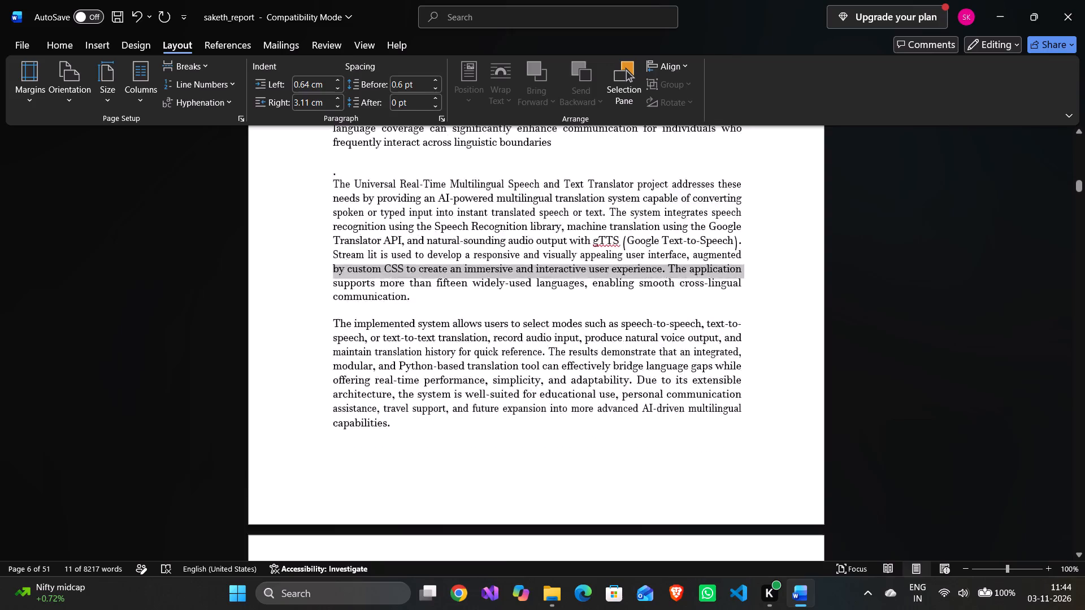
scroll(276, 195, "up", 4)
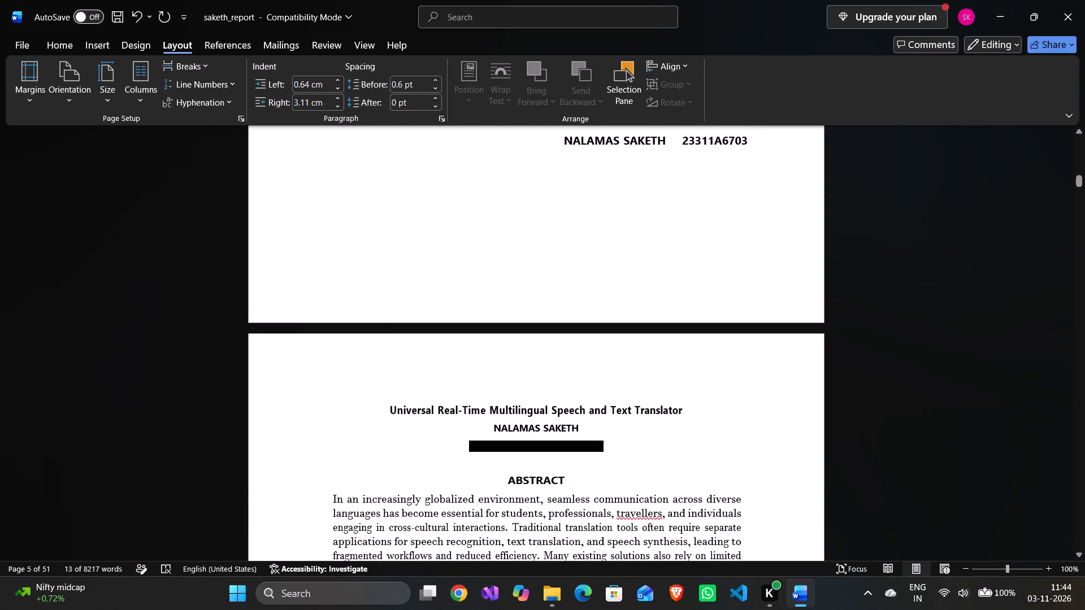
scroll(308, 411, "down", 1)
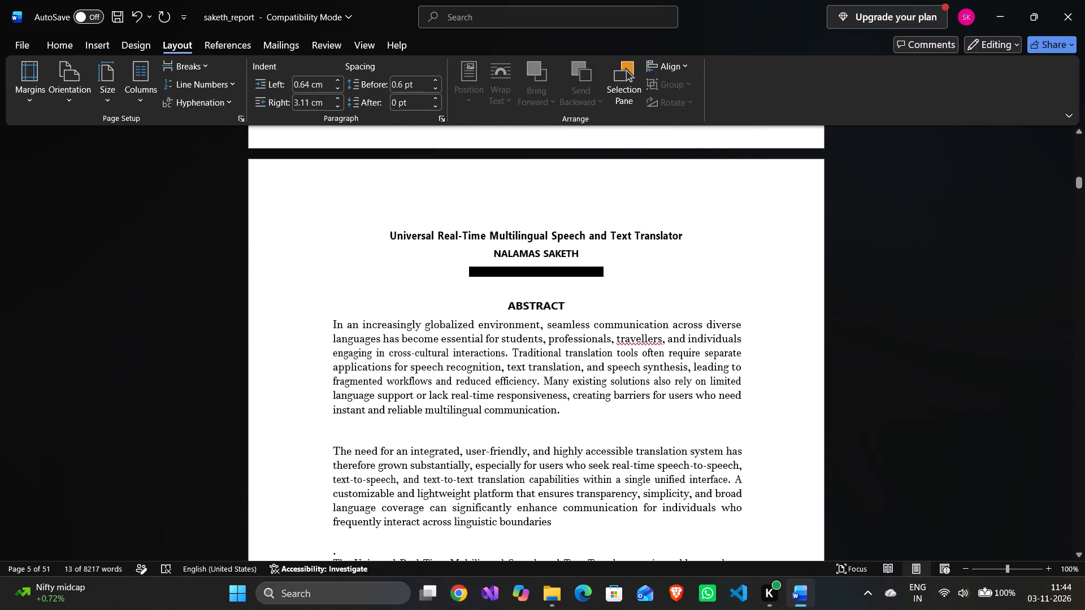
left_click_drag(331, 329, 461, 523)
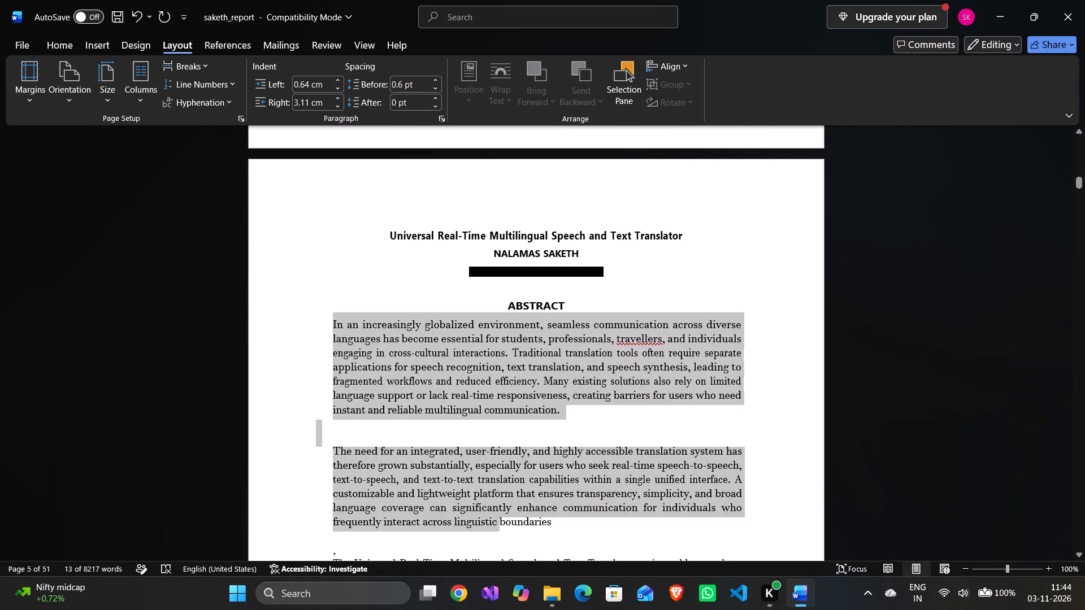
left_click_drag(461, 523, 501, 565)
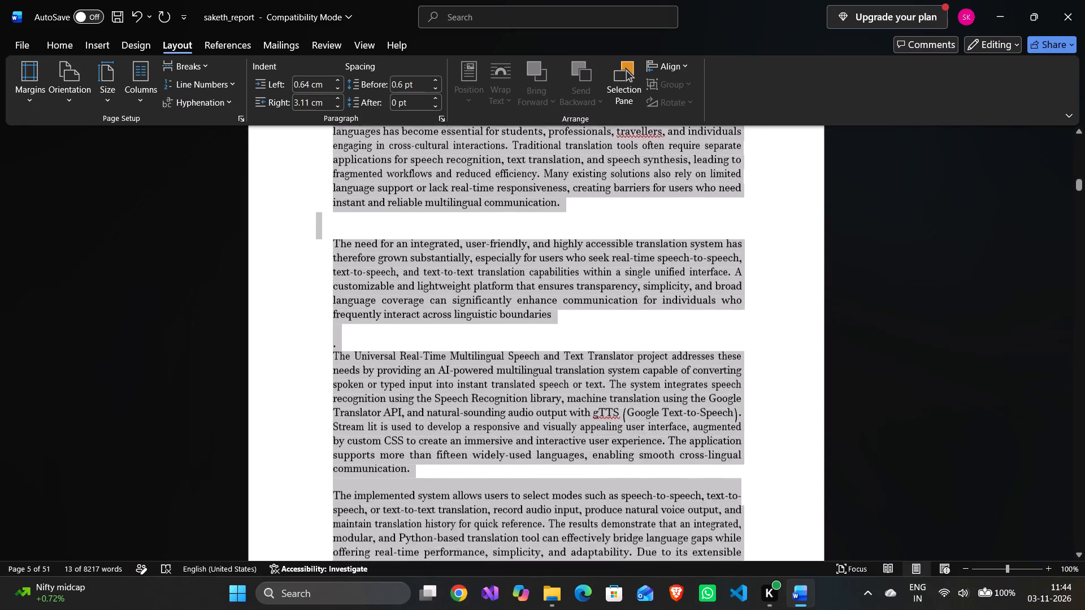
left_click_drag(501, 565, 395, 415)
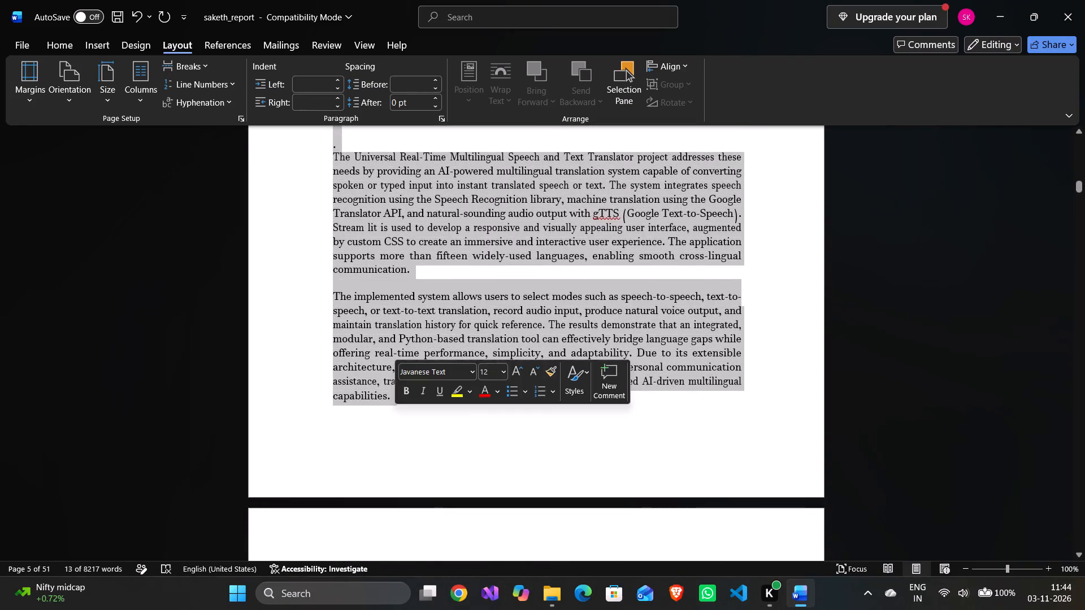
left_click(1065, 112)
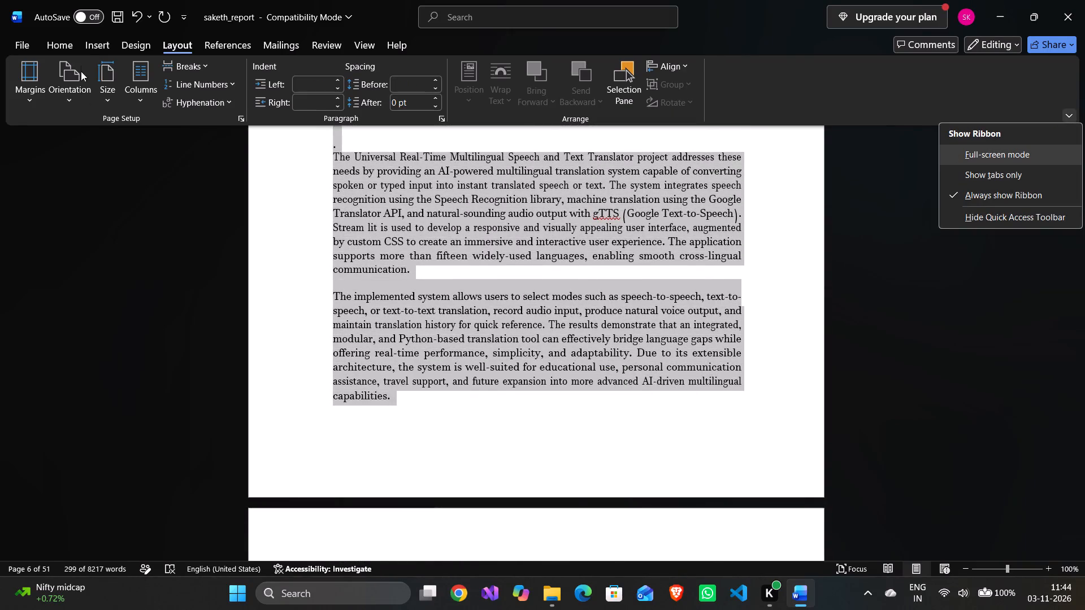
left_click(57, 47)
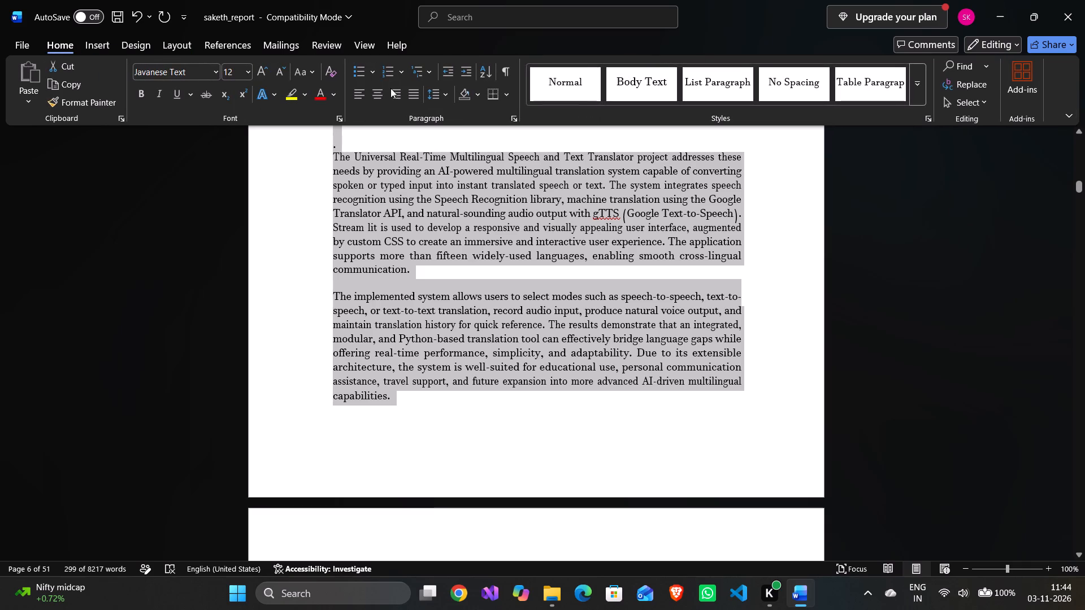
left_click(400, 93)
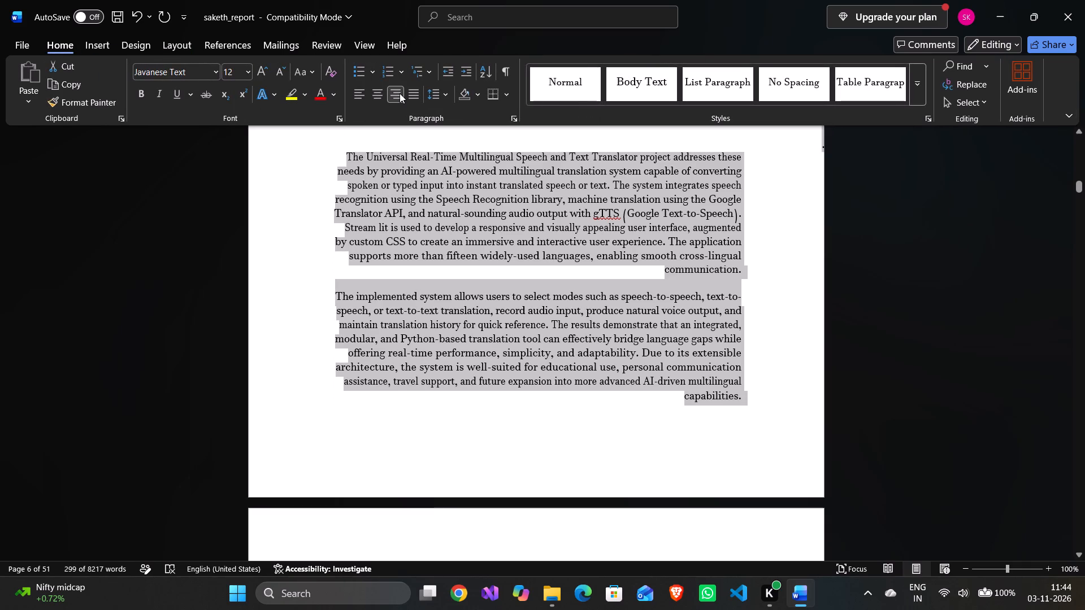
left_click(411, 100)
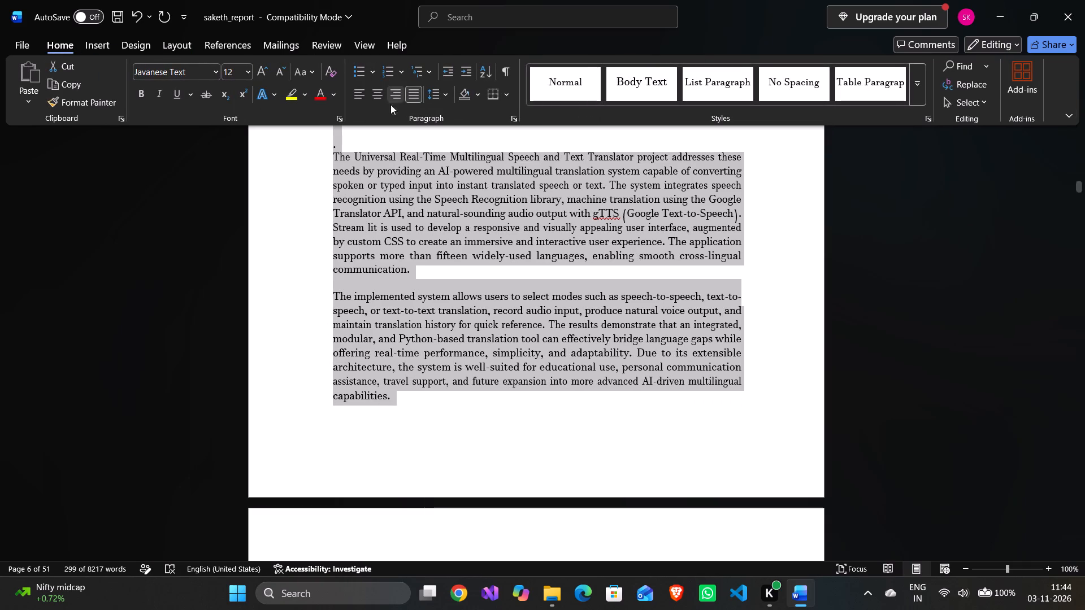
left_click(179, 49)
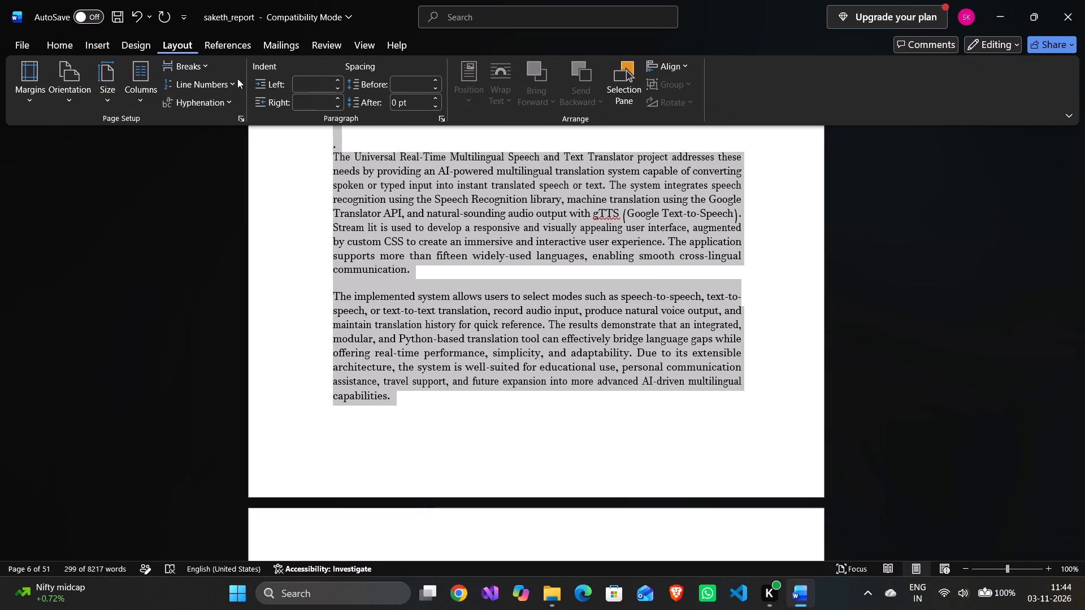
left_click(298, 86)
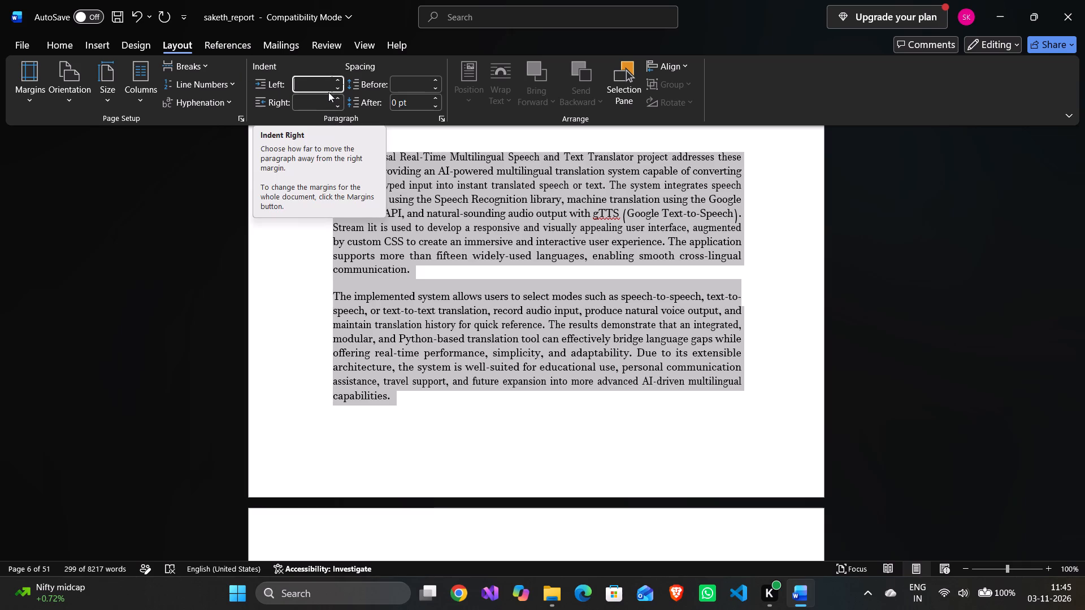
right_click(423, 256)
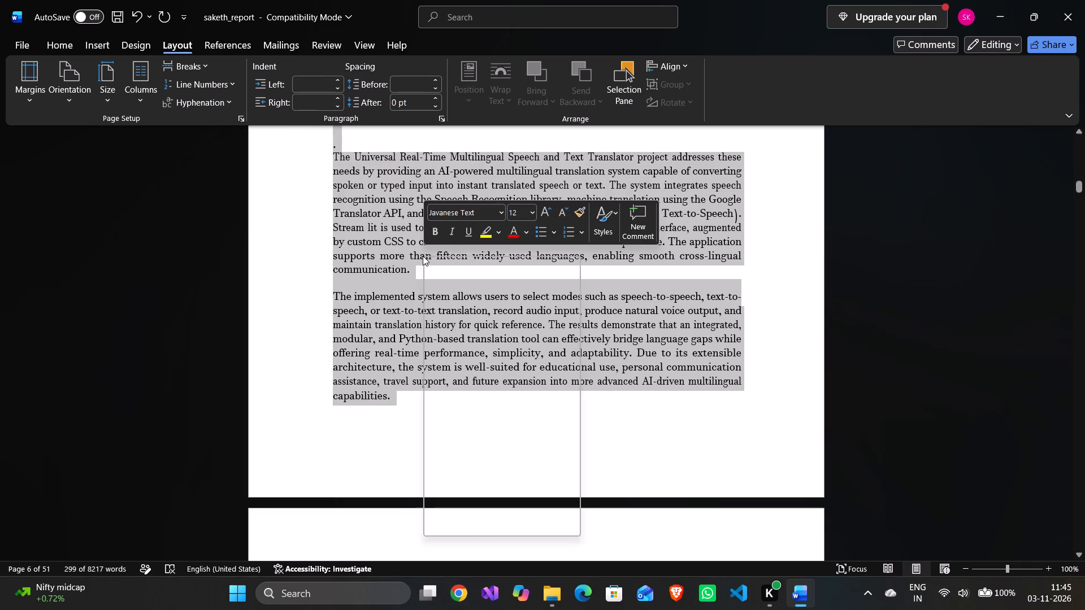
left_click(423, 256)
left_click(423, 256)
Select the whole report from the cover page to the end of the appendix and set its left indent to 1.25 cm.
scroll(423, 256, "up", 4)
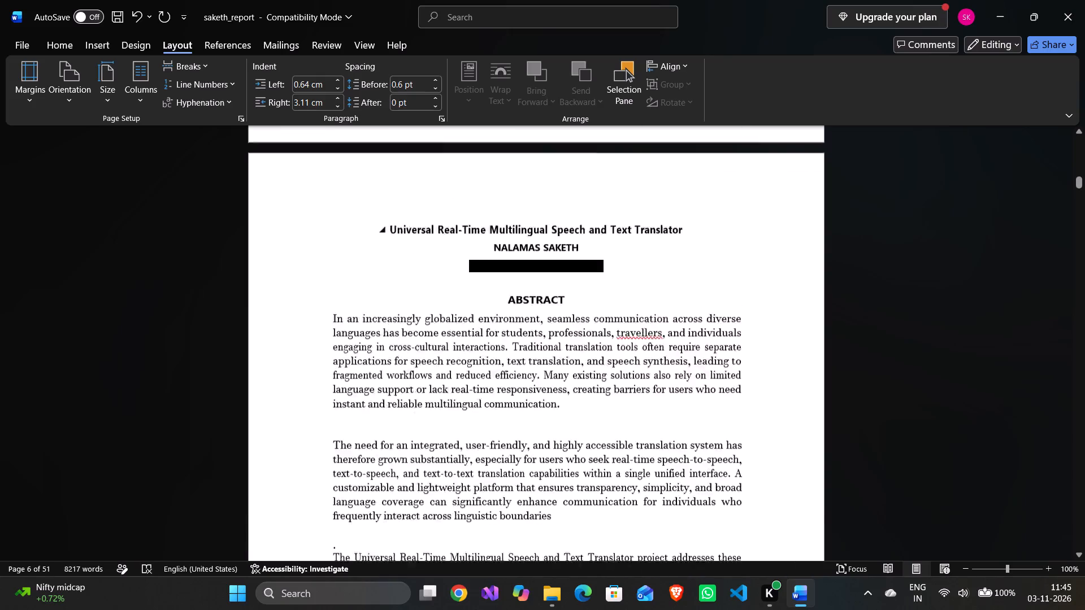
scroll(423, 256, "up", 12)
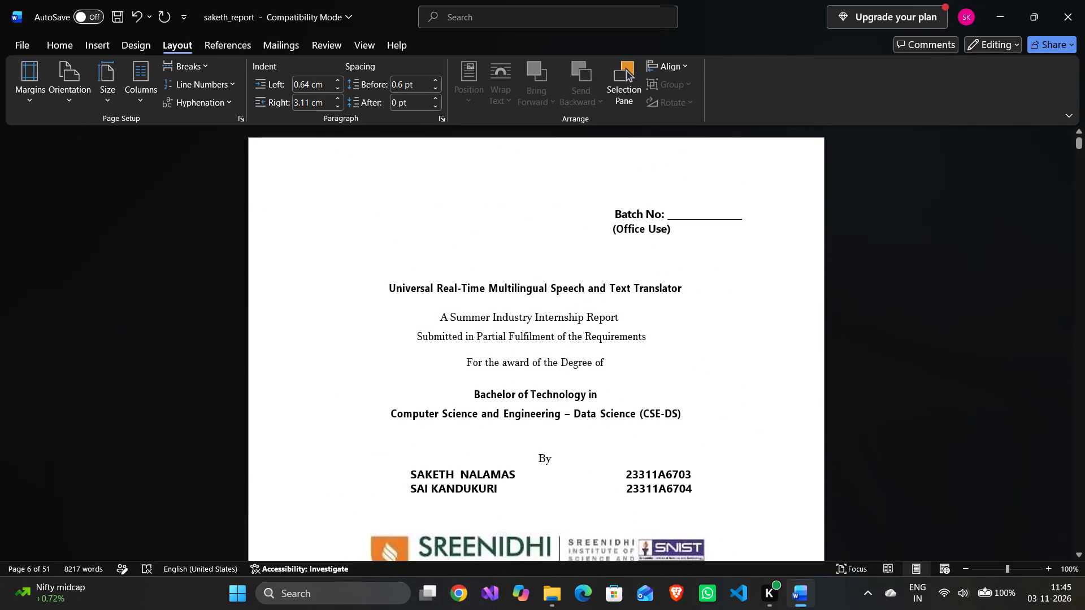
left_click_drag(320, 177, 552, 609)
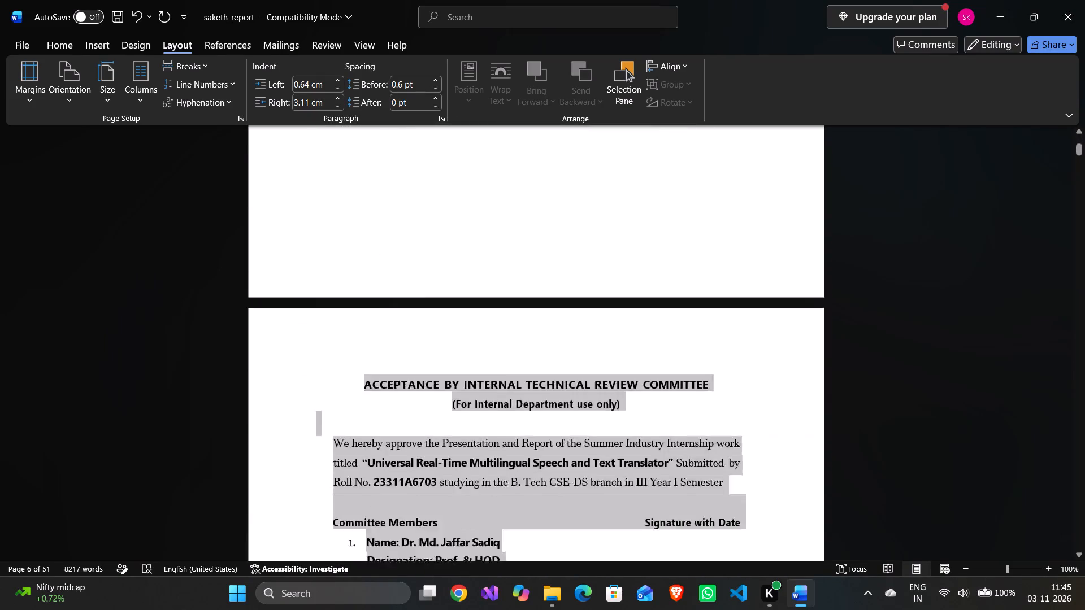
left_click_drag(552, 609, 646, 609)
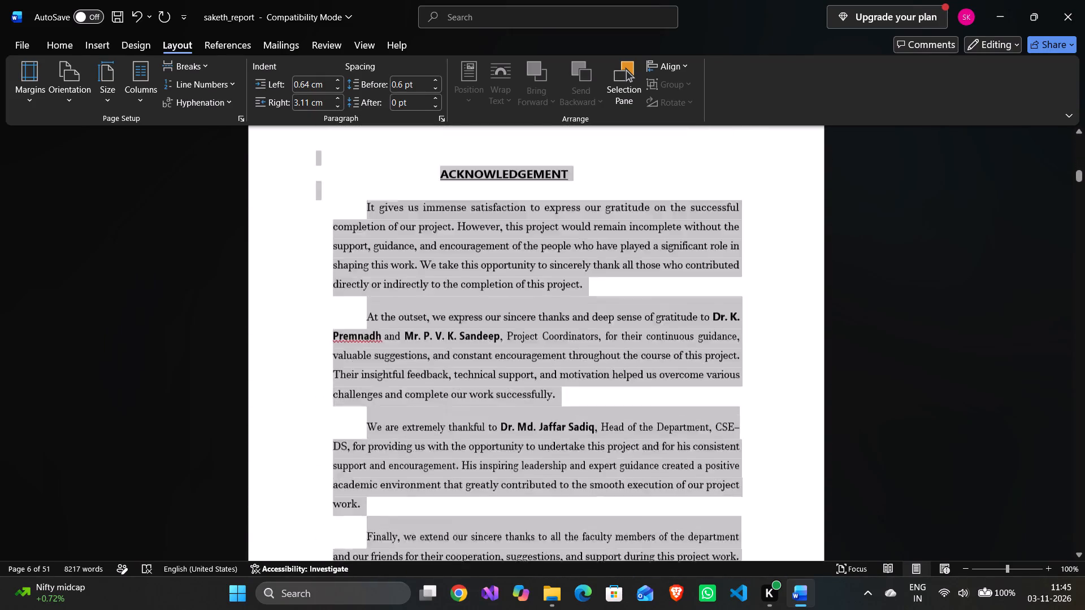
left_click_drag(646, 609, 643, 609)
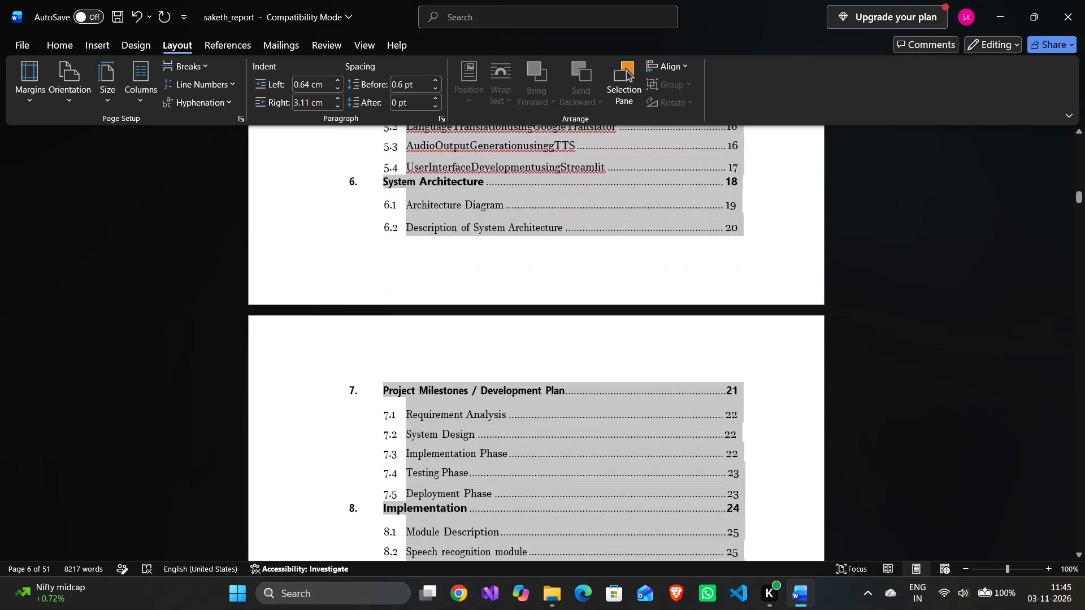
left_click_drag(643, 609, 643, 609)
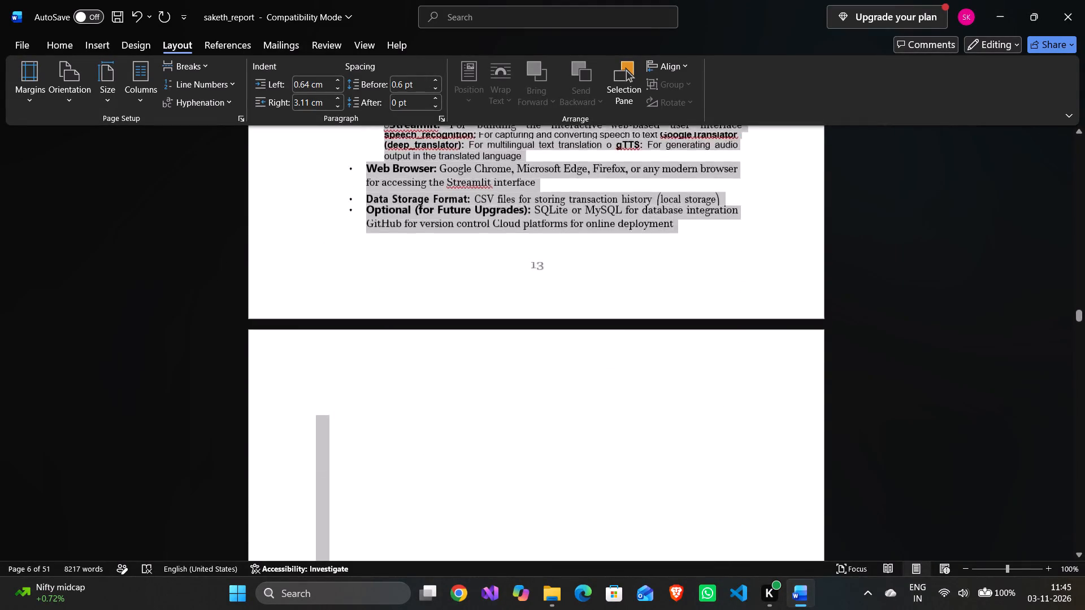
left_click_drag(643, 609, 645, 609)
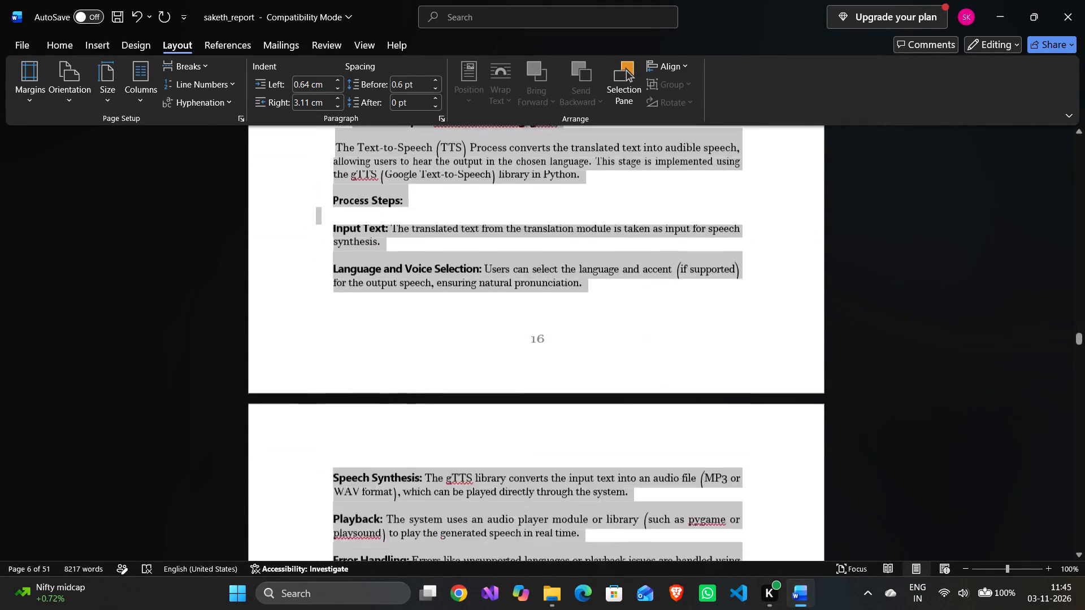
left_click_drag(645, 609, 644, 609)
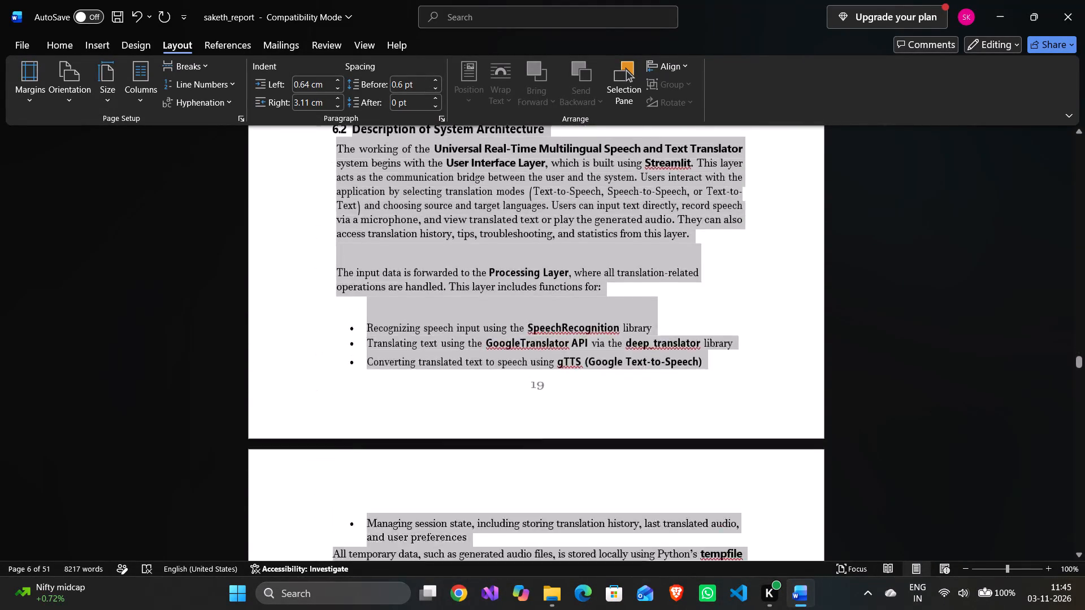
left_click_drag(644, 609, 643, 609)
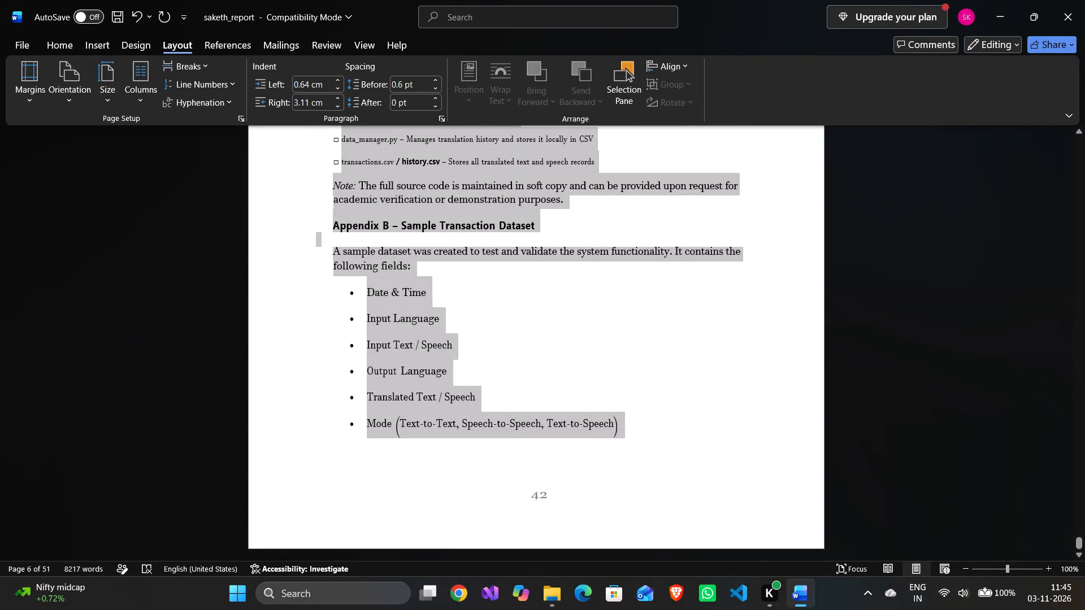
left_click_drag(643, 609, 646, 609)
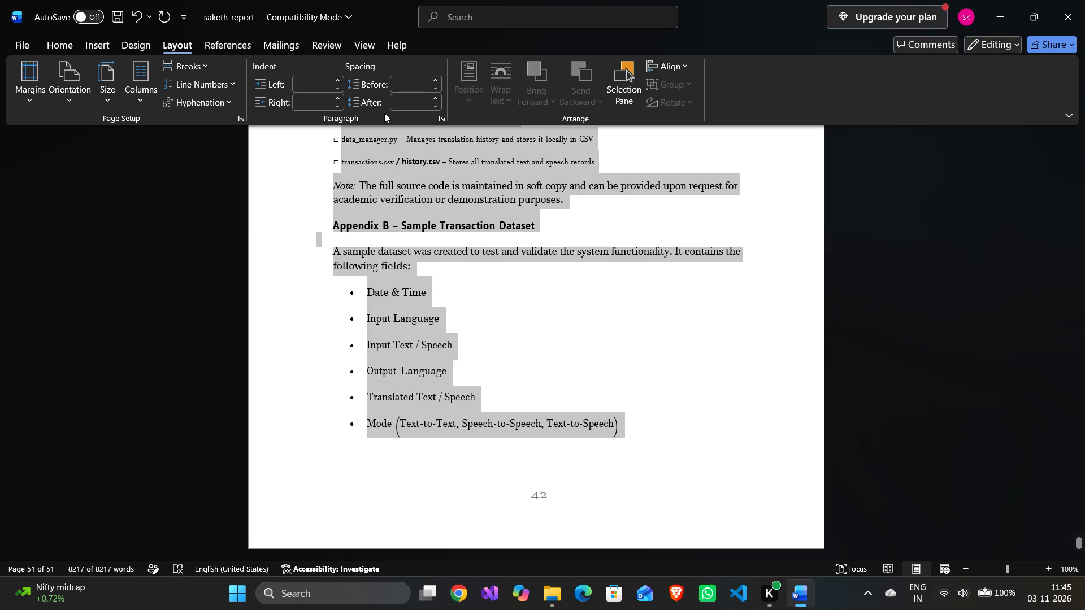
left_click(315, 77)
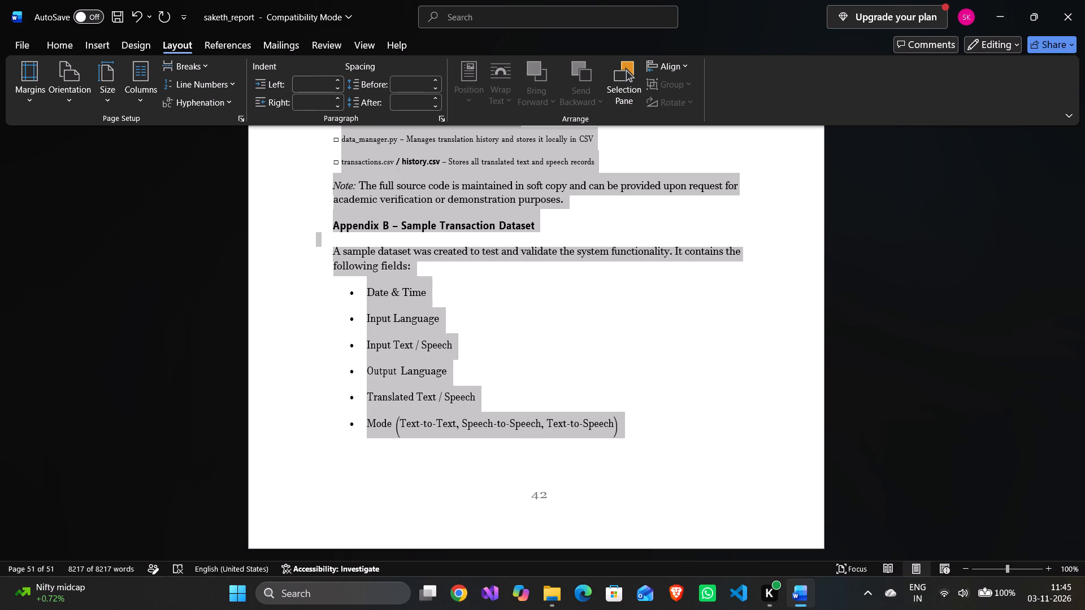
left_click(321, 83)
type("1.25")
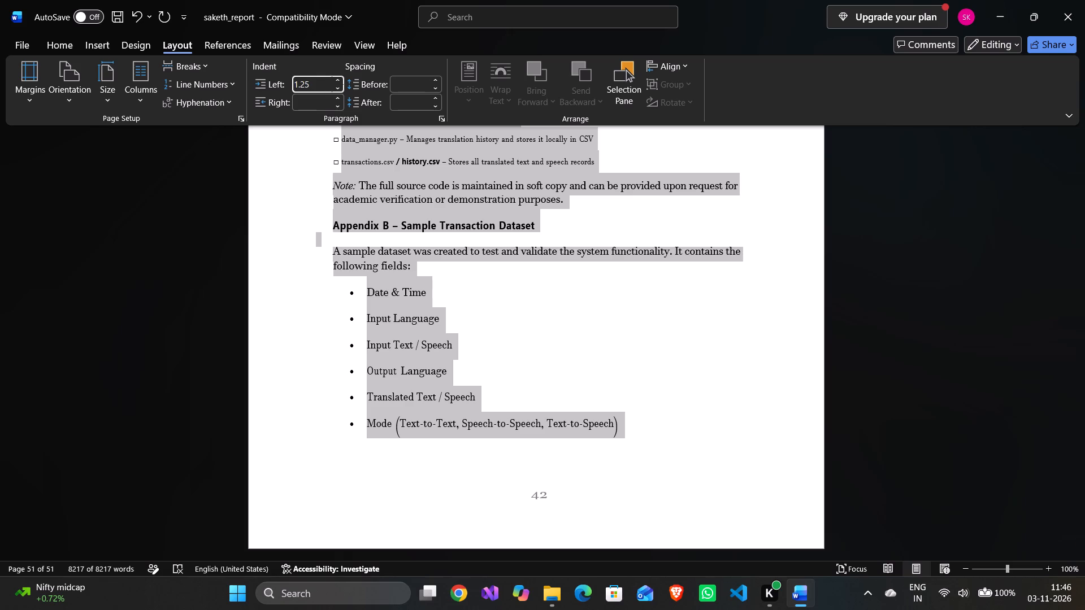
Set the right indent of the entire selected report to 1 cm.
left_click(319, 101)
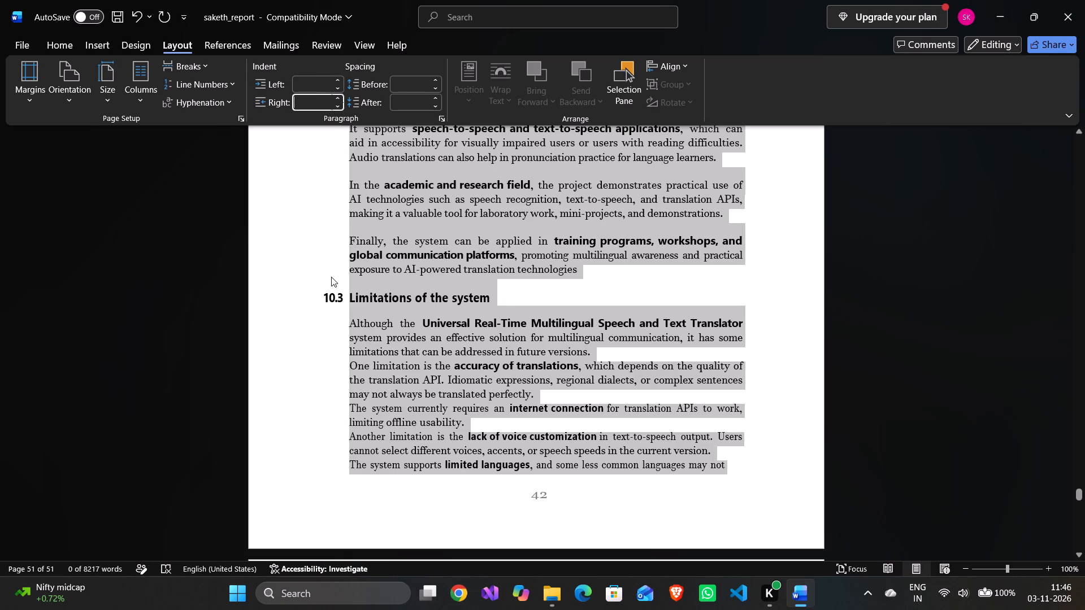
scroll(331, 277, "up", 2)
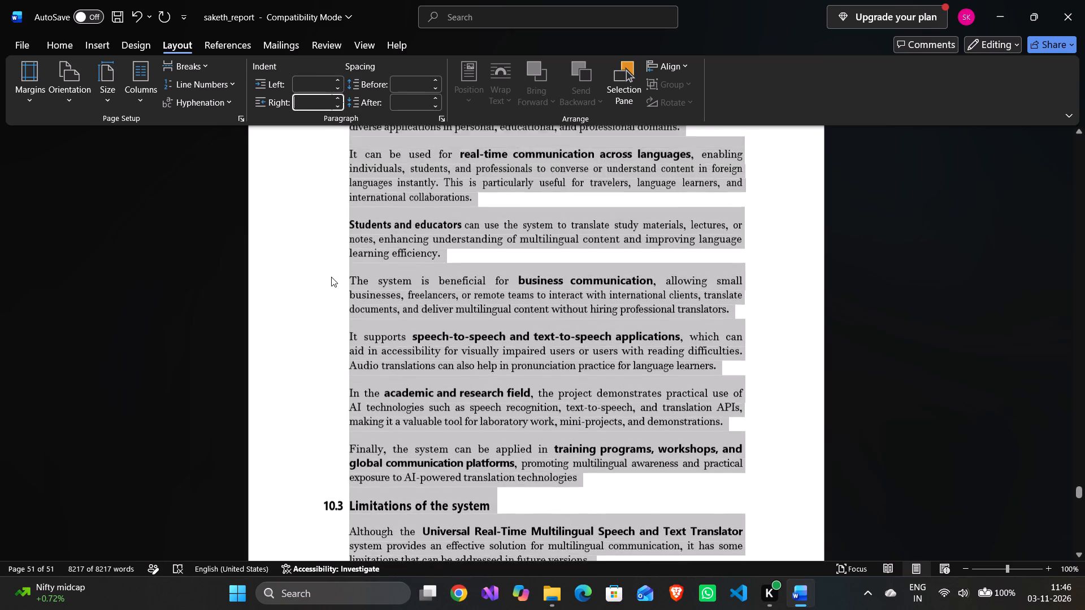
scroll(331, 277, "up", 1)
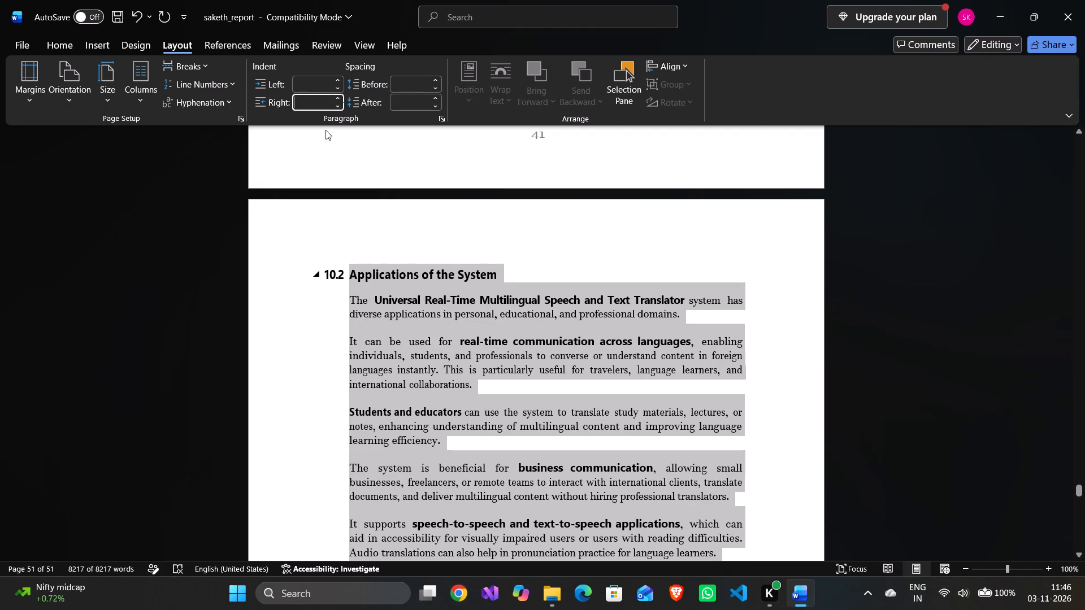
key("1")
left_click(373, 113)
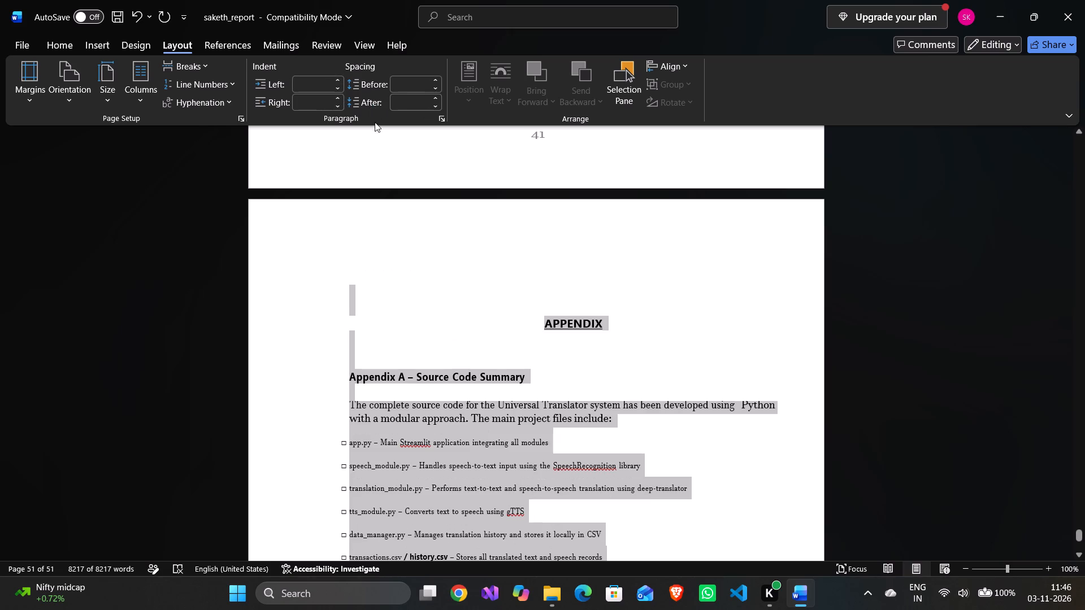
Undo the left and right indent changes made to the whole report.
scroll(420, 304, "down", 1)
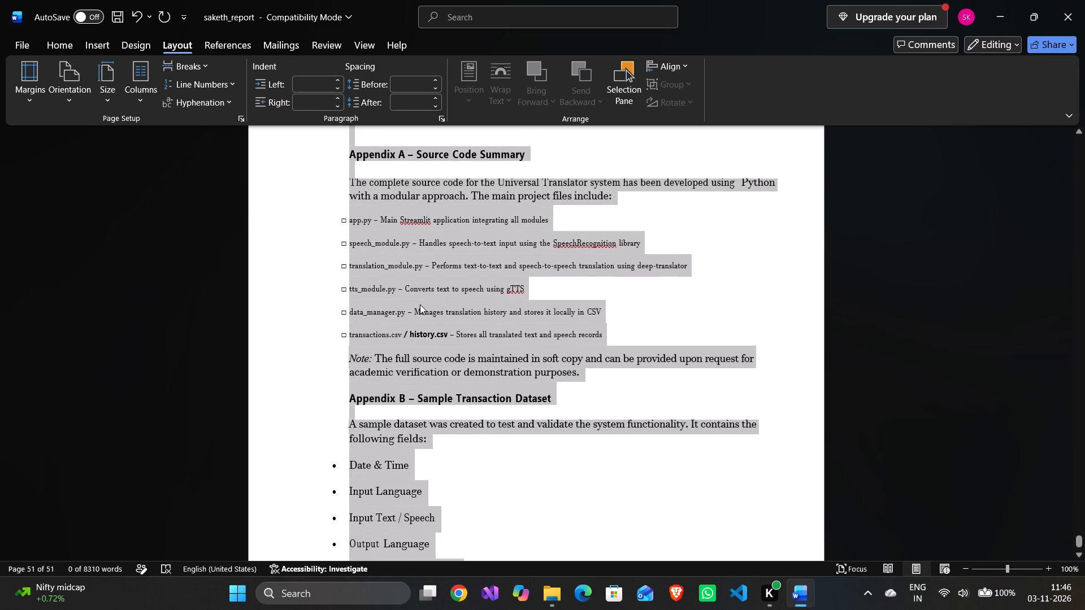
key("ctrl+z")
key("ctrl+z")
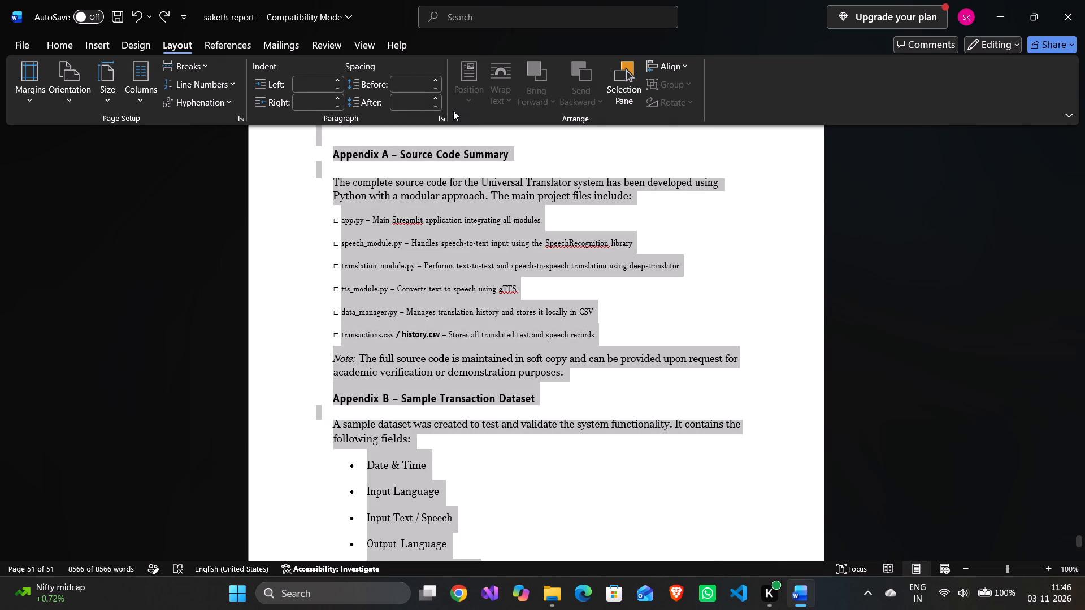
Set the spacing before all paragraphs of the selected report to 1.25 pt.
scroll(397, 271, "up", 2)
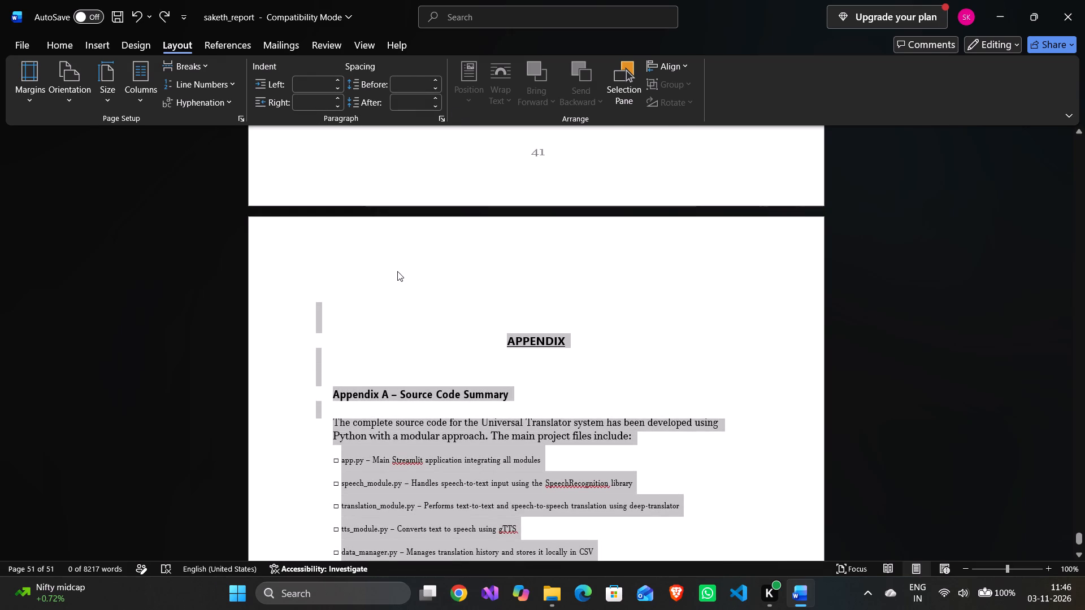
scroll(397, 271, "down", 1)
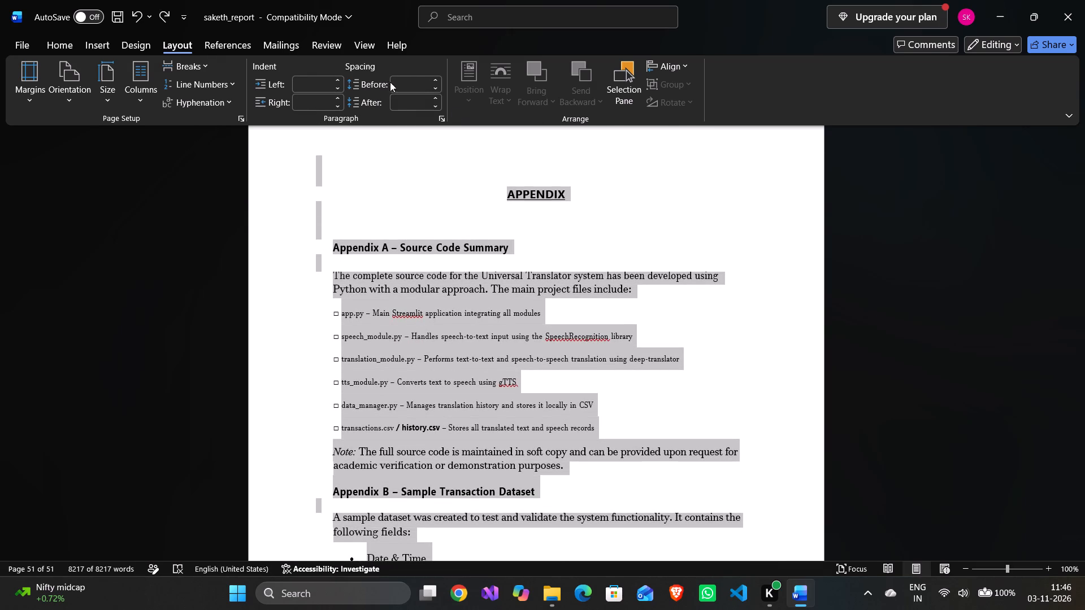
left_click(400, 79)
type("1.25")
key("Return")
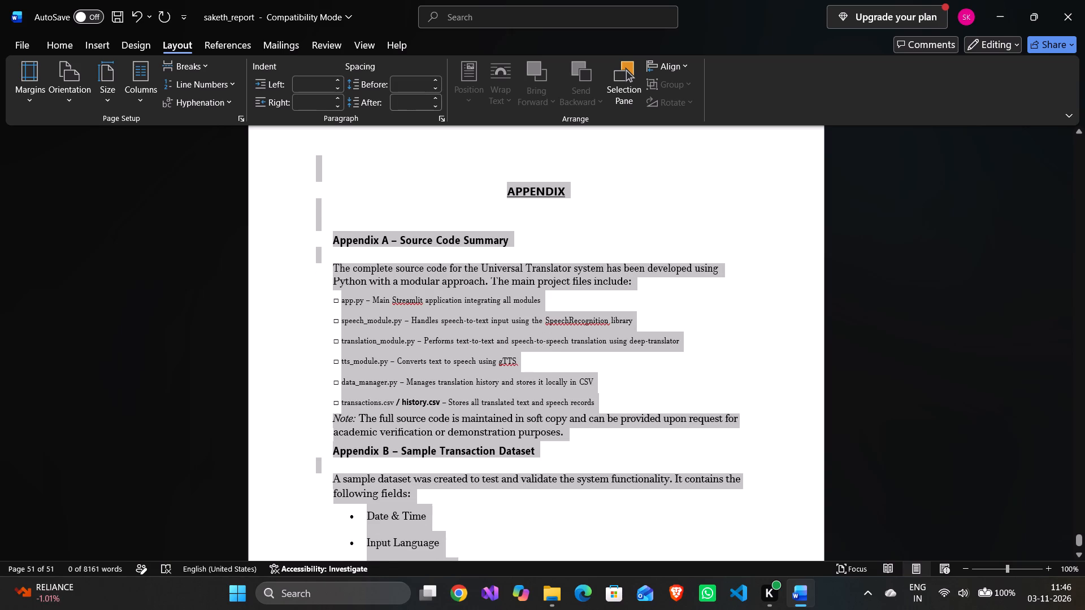
Undo the report-wide paragraph spacing change and the formatting change made before it.
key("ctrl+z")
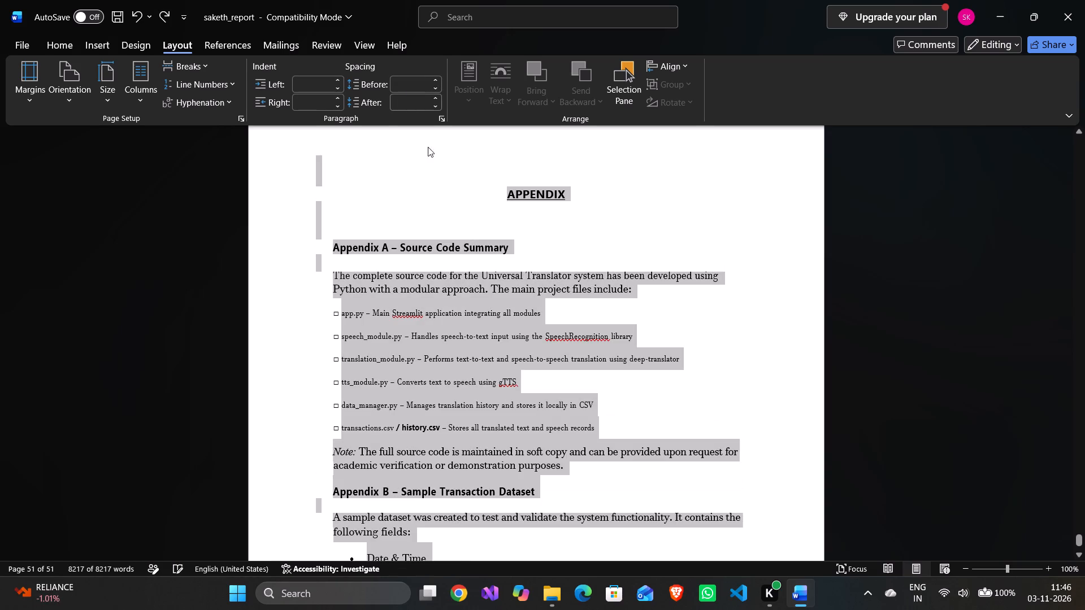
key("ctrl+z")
Look through the contents and Introduction, return to the cover page, and review the front pages down to the Declaration.
scroll(431, 156, "down", 1)
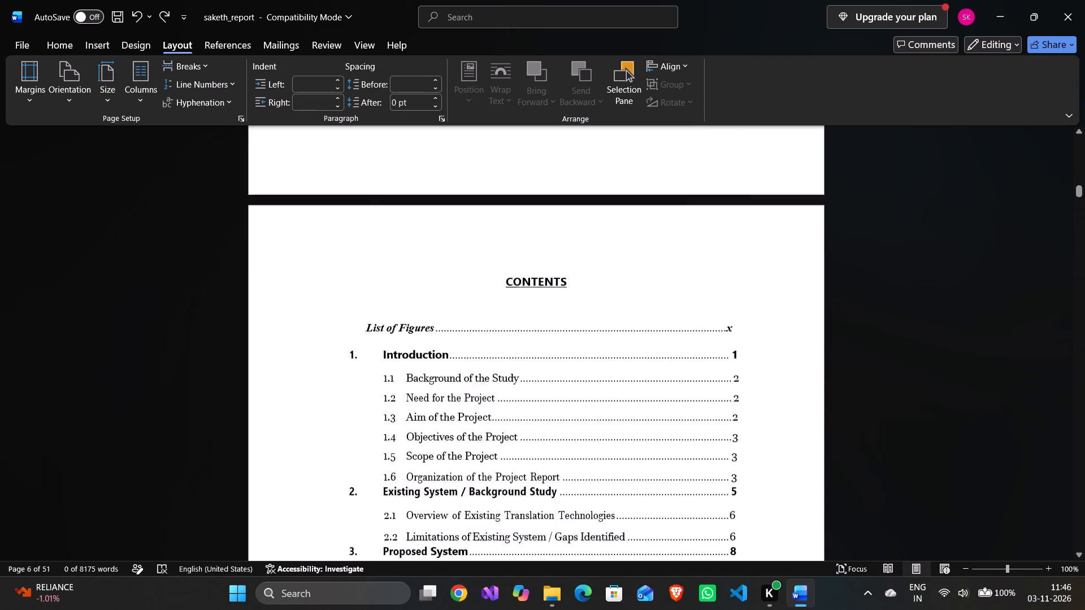
scroll(431, 156, "down", 12)
scroll(431, 156, "up", 3)
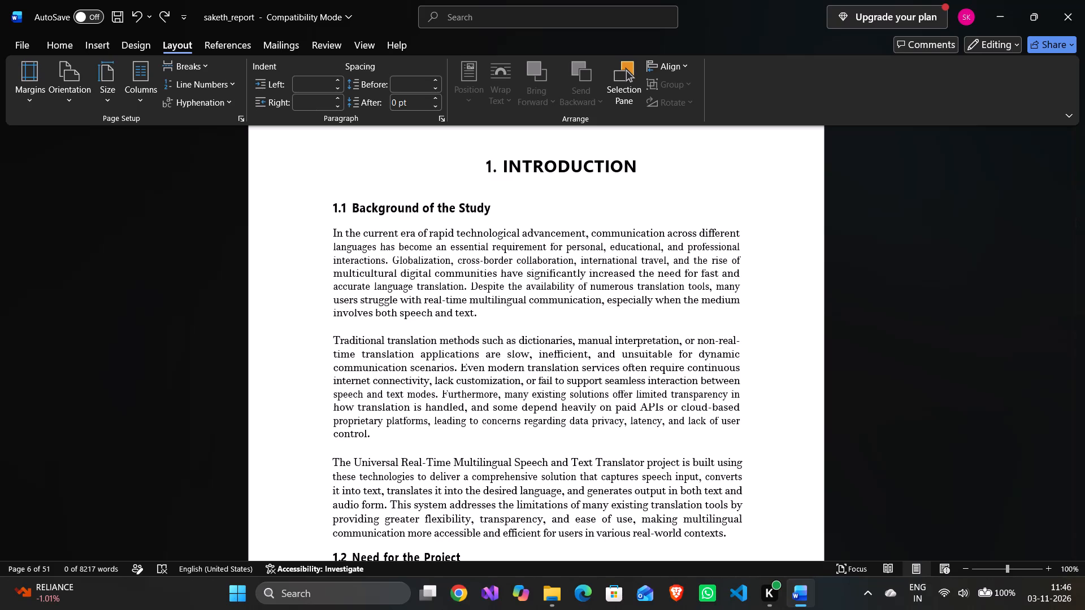
scroll(431, 156, "up", 10)
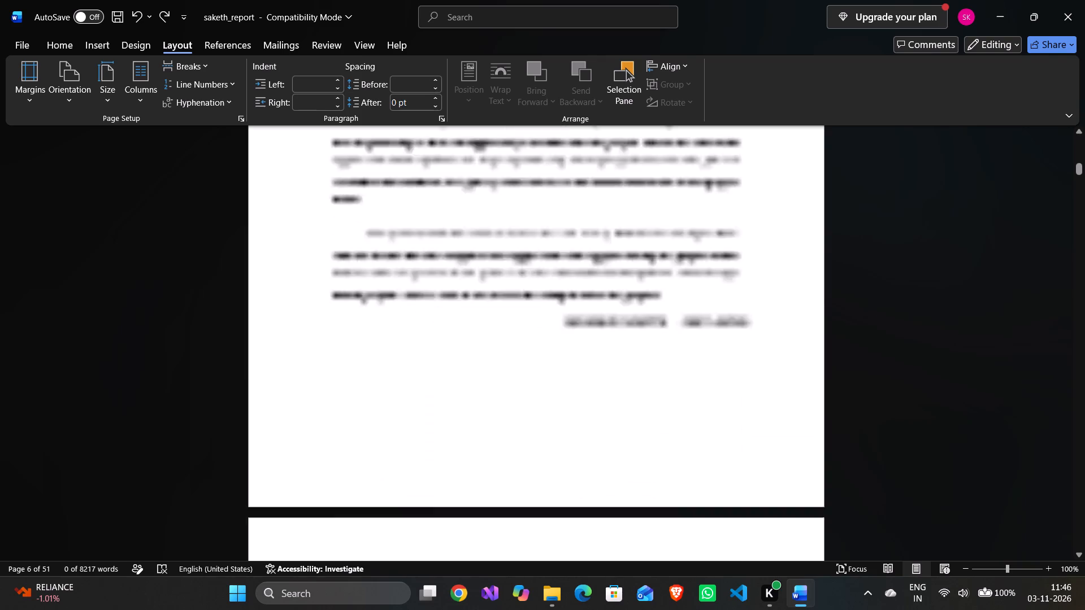
scroll(431, 156, "up", 8)
scroll(431, 156, "down", 1)
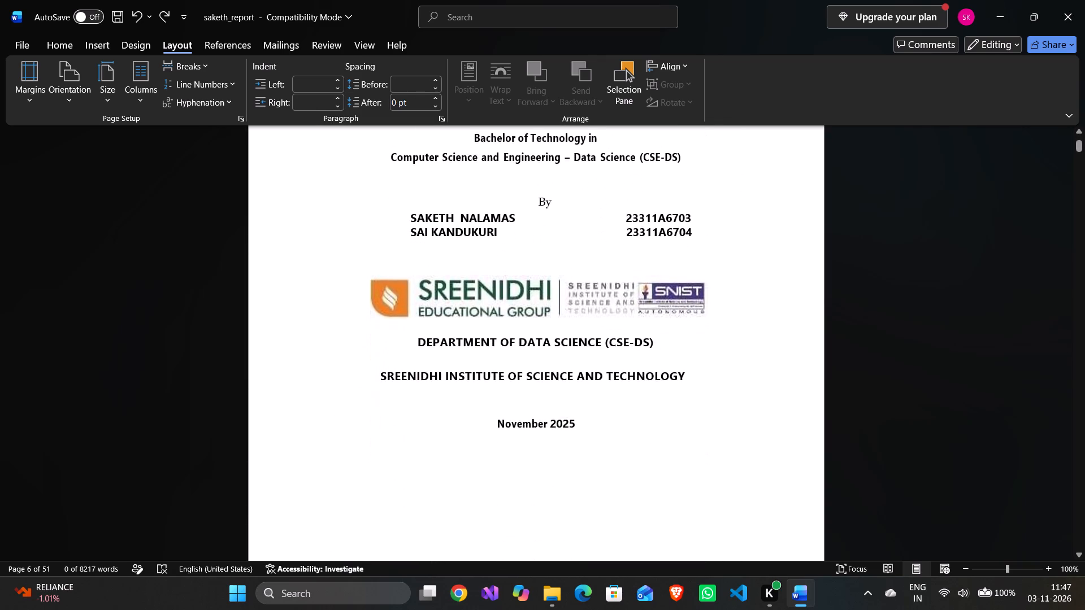
scroll(431, 156, "down", 1)
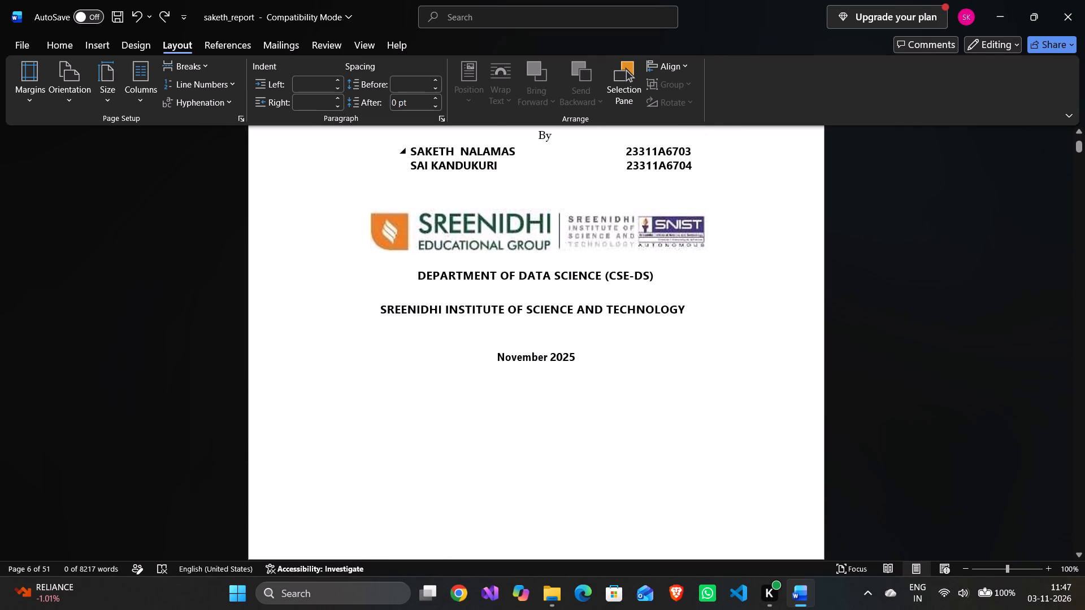
scroll(431, 156, "down", 3)
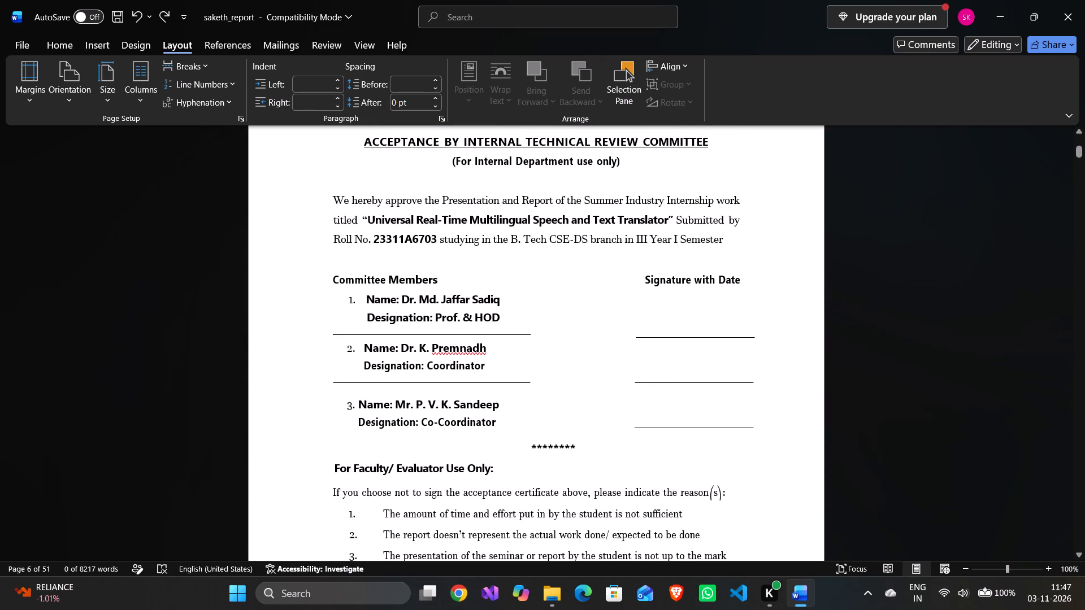
scroll(471, 221, "up", 1)
scroll(471, 221, "down", 2)
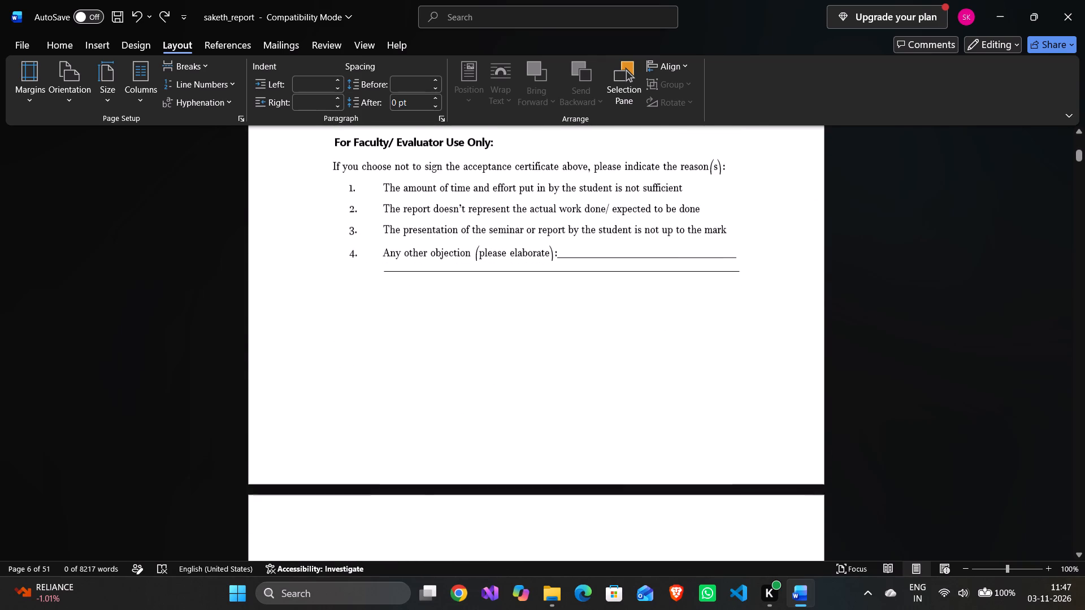
scroll(471, 221, "down", 2)
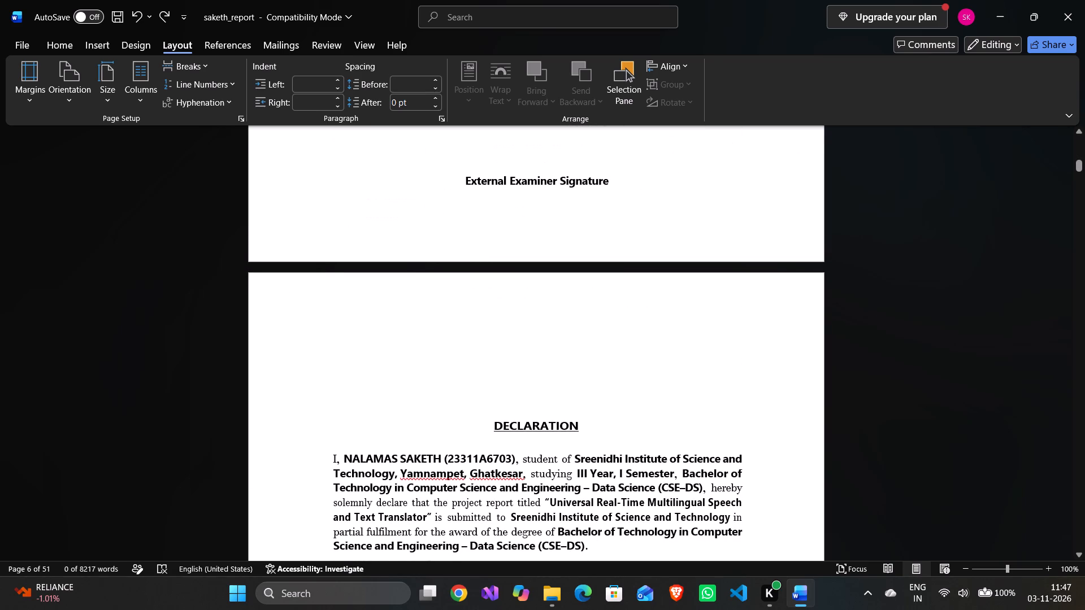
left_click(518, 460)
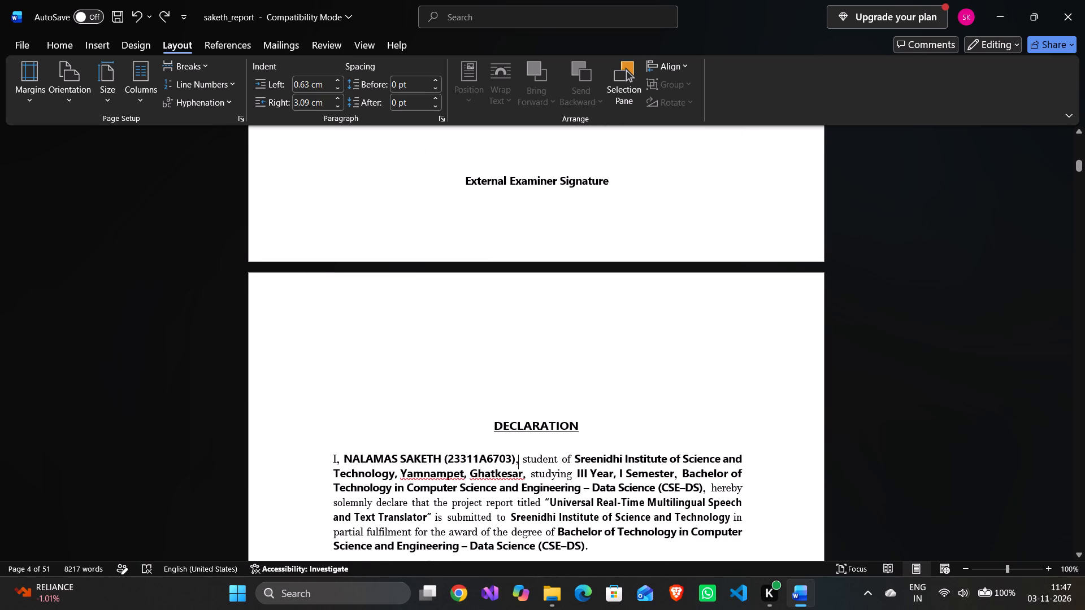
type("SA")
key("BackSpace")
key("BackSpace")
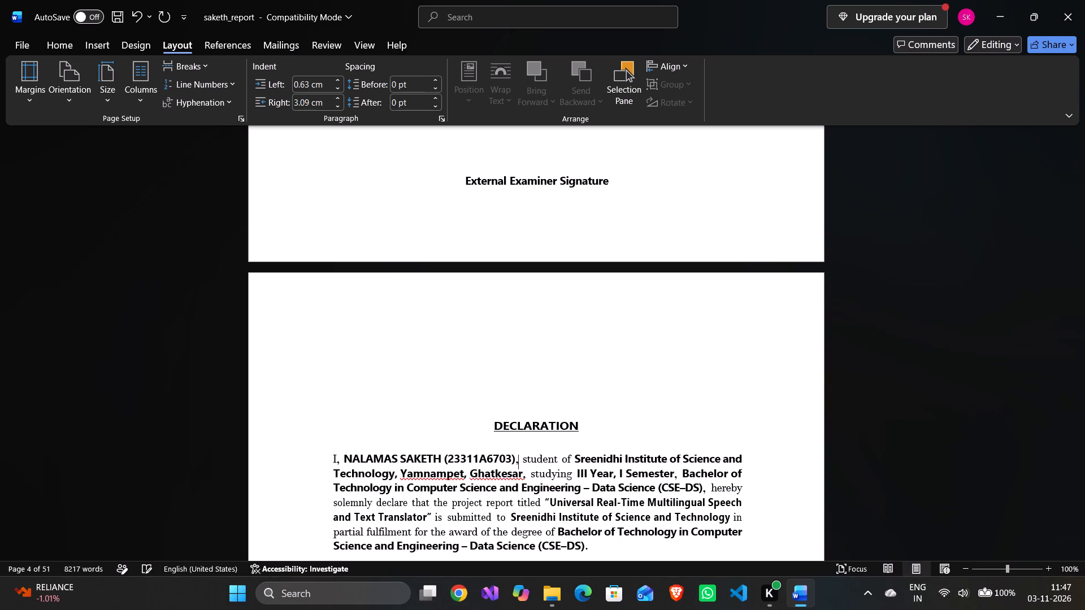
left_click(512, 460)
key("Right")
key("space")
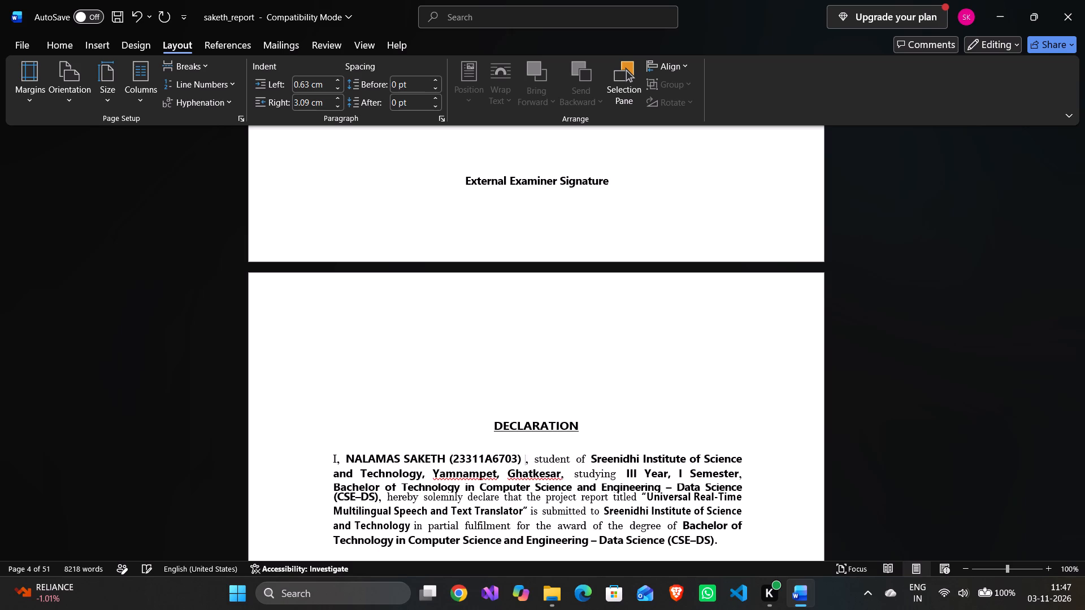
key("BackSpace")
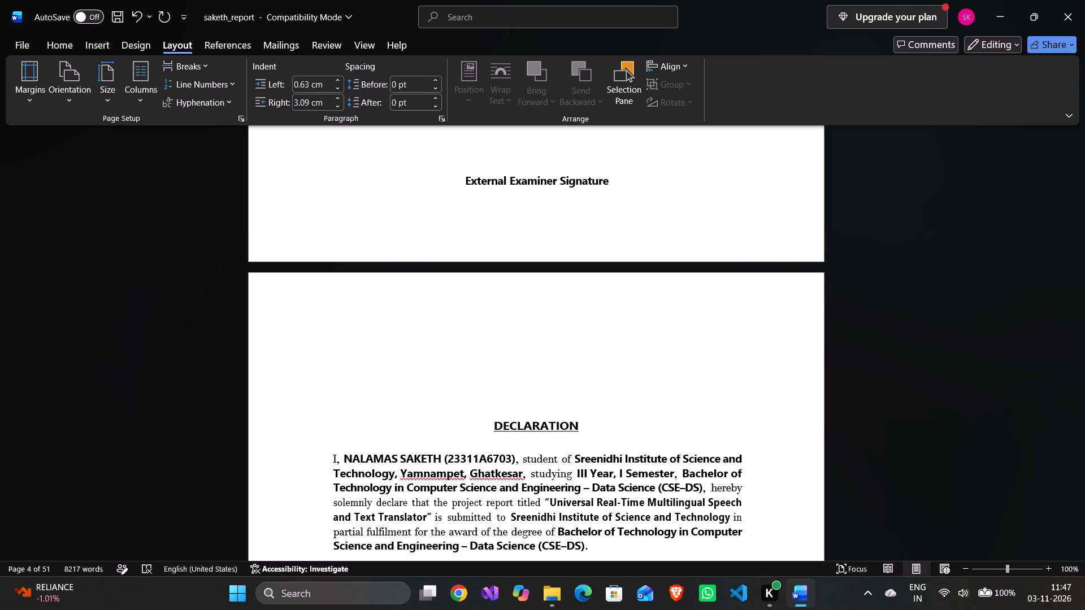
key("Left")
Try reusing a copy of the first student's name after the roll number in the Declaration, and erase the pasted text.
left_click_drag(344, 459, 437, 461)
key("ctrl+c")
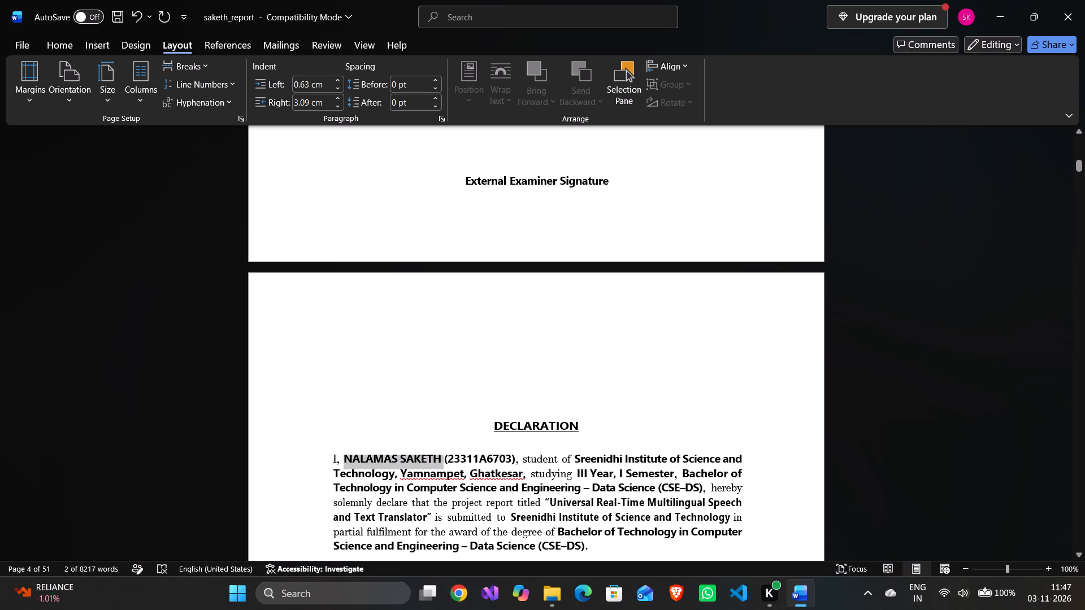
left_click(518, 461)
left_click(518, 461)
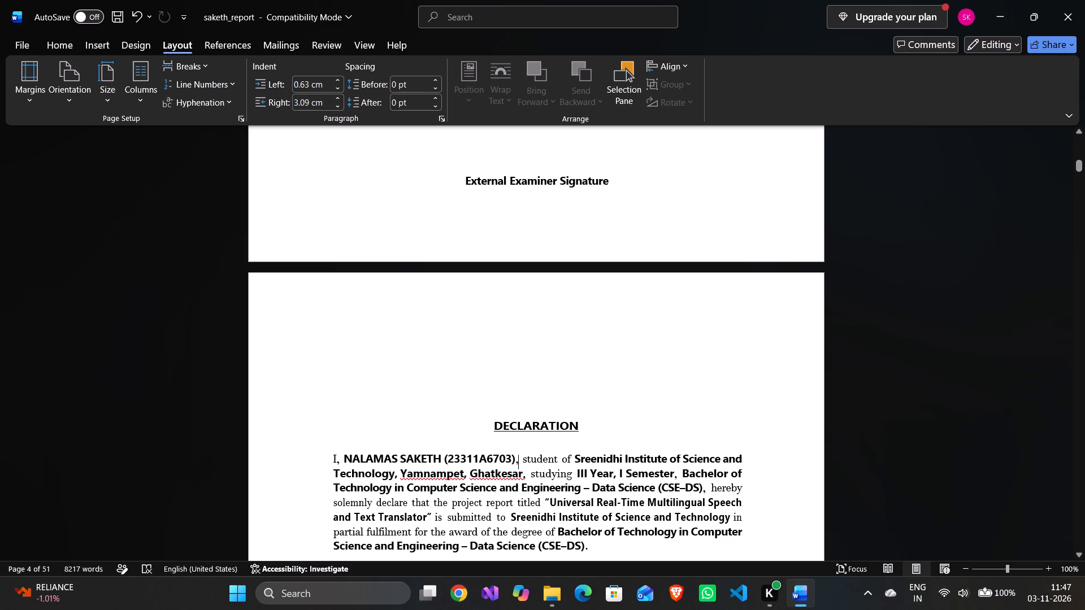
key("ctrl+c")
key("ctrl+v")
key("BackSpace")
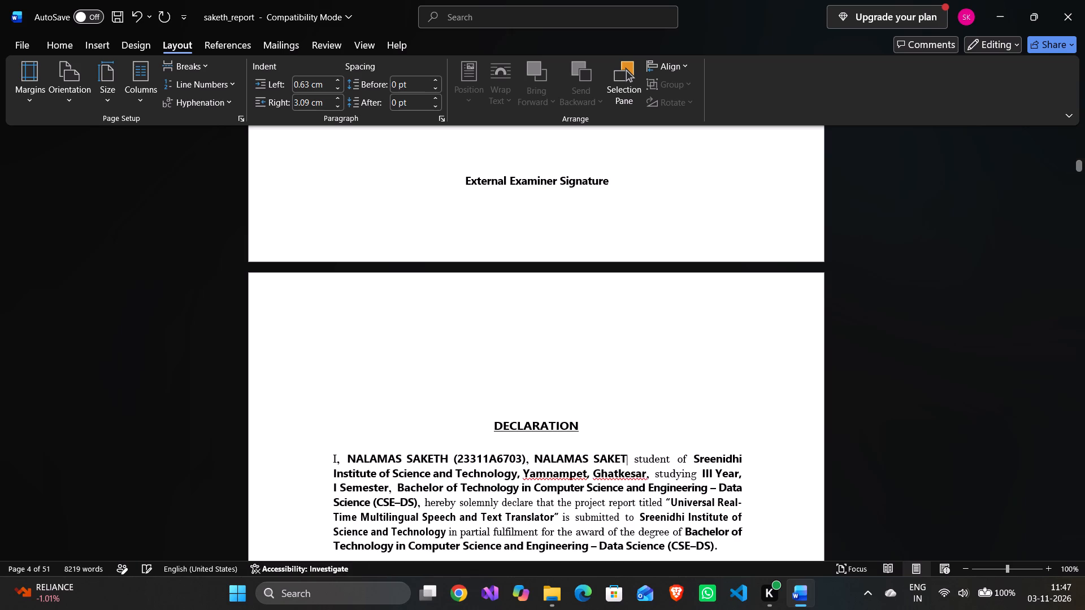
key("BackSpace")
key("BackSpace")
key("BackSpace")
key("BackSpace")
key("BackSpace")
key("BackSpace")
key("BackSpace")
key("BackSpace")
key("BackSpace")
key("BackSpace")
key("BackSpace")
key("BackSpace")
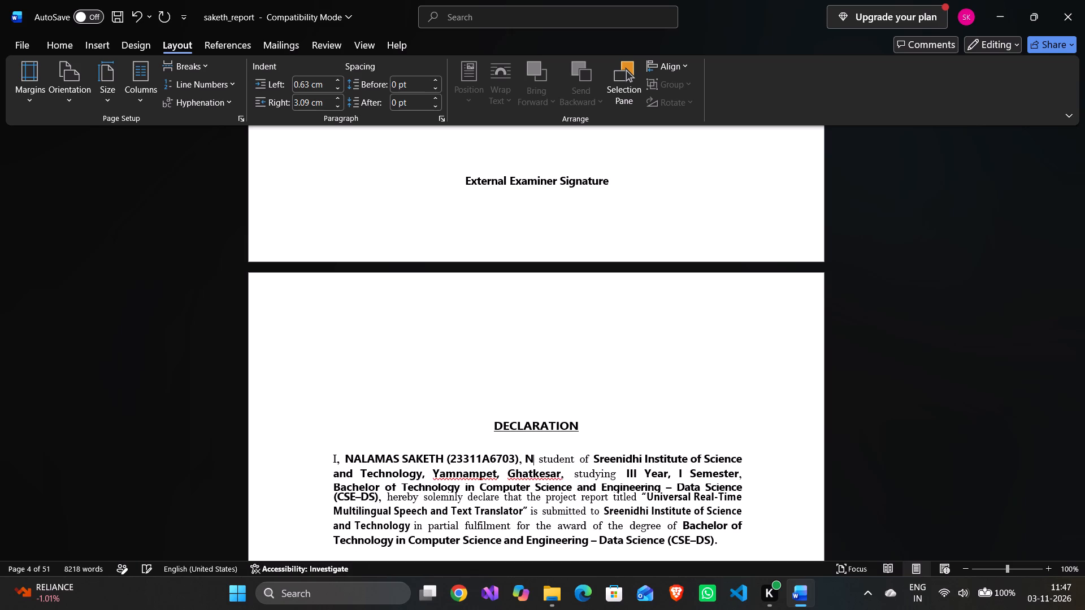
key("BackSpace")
Add the second student's name with the roll number in parentheses after the first student in the Declaration paragraph.
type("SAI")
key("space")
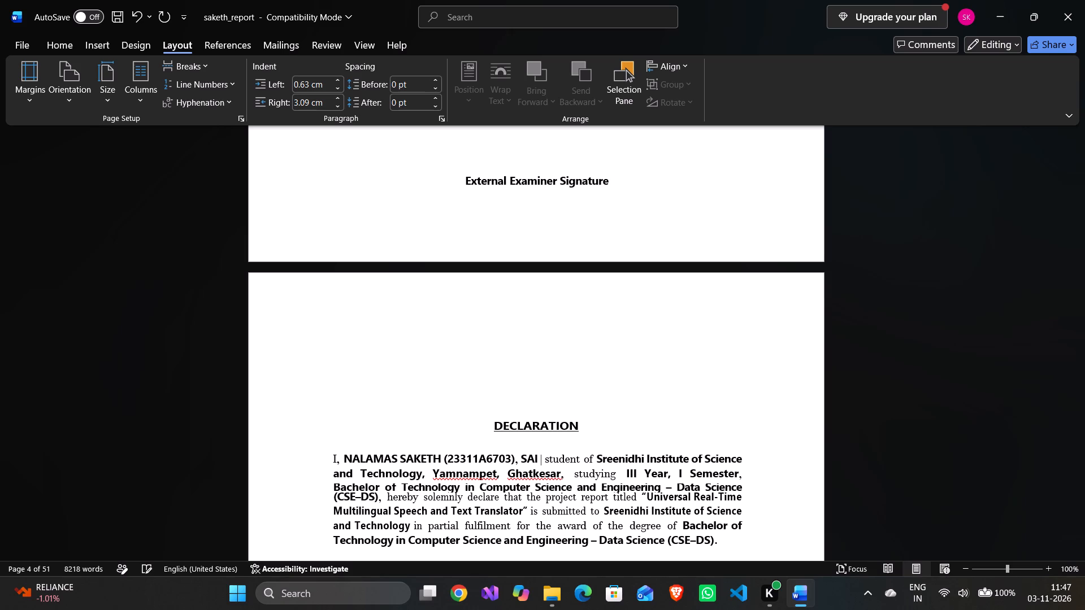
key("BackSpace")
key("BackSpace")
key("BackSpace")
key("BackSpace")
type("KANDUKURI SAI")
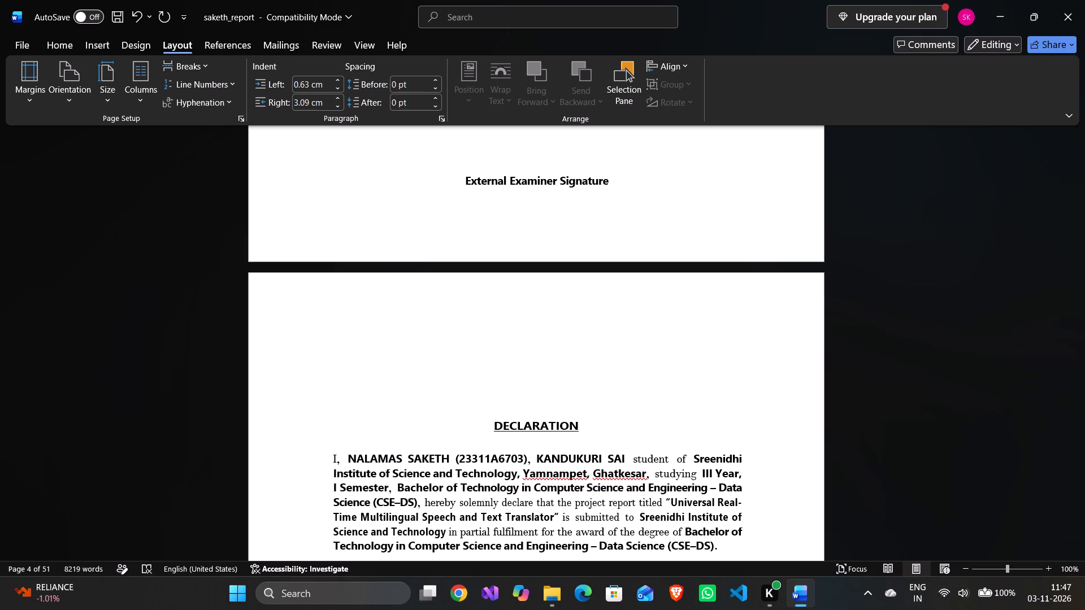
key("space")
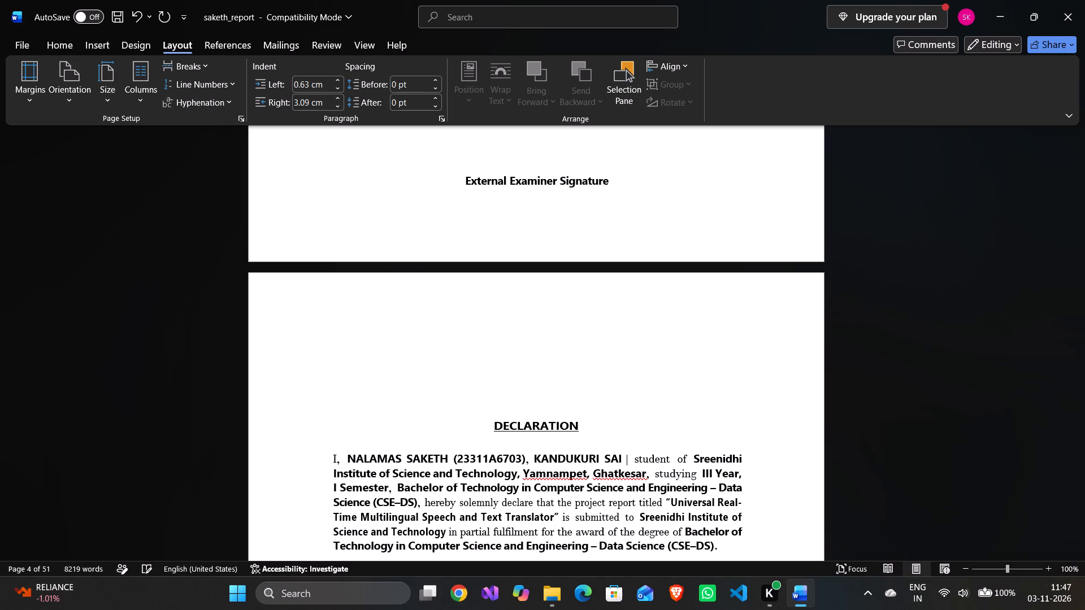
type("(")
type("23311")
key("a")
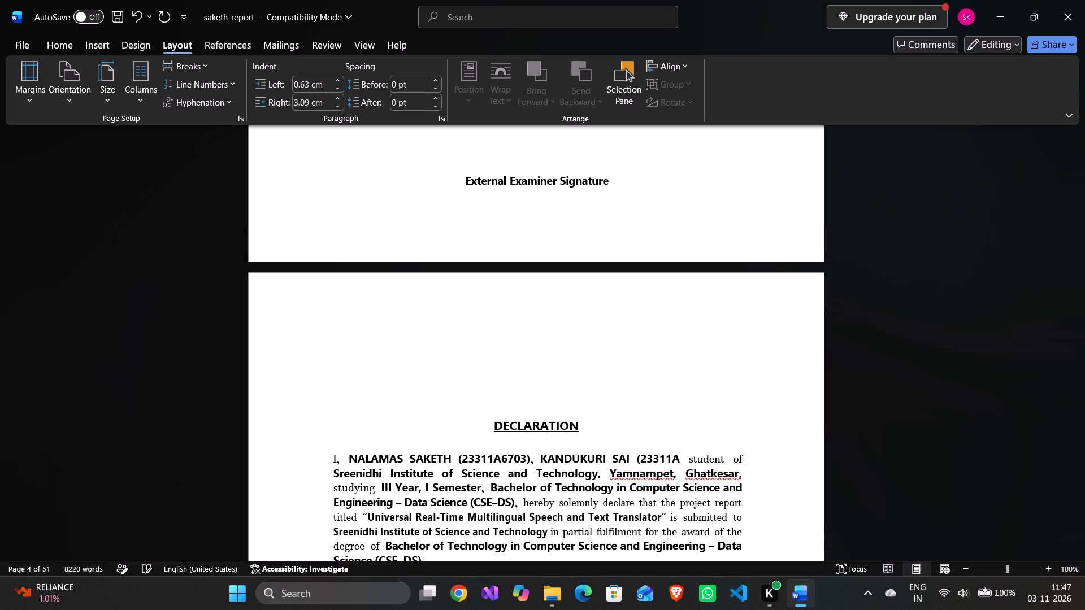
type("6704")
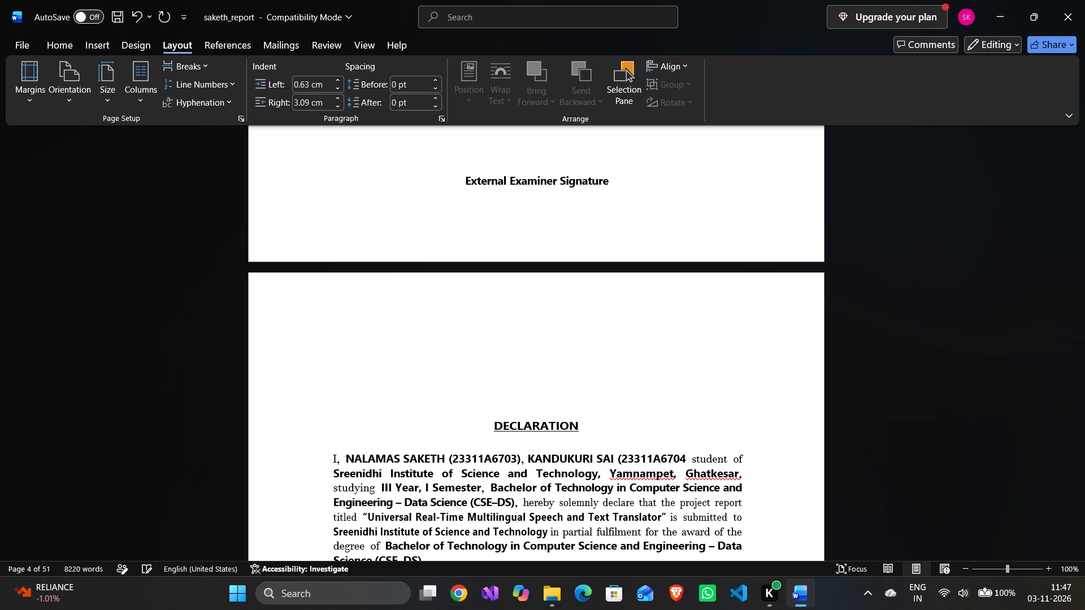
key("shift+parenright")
Review the certificate and internal review committee acceptance pages, ending at the cover page.
scroll(539, 460, "up", 2)
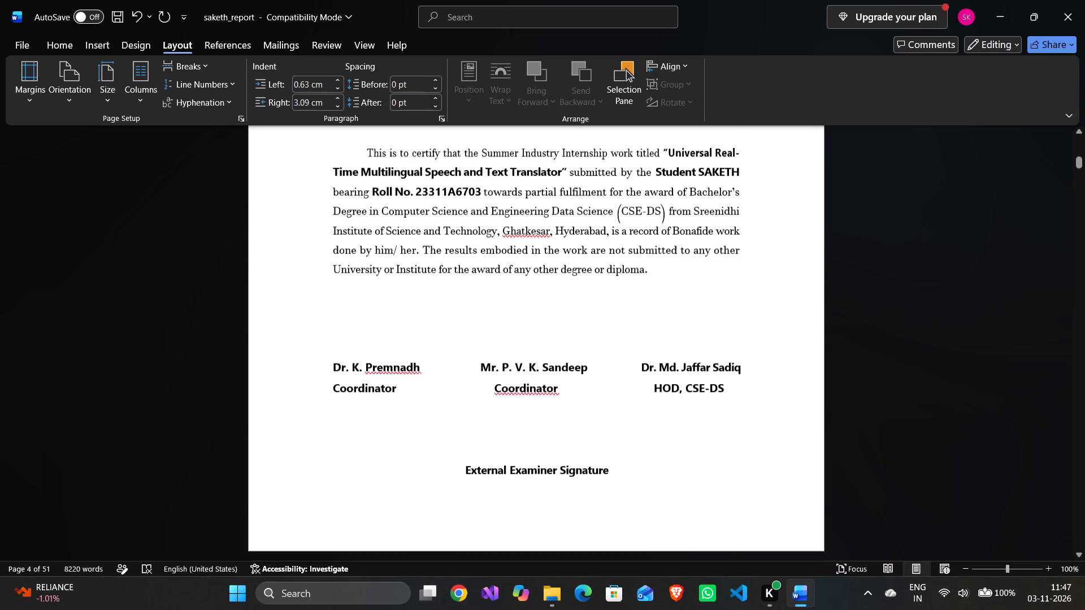
scroll(539, 460, "up", 4)
scroll(539, 460, "down", 1)
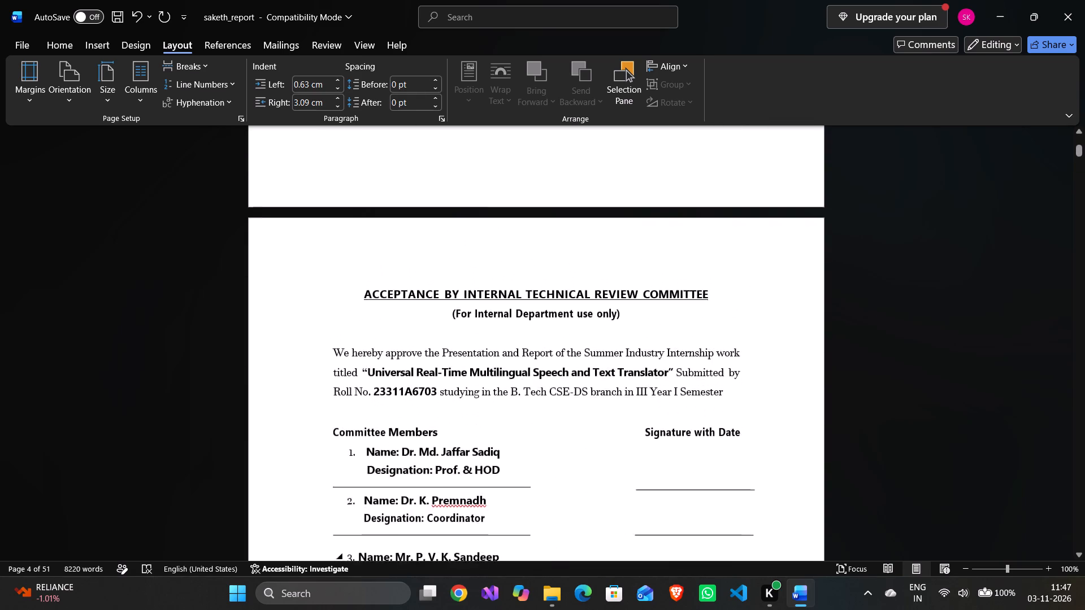
scroll(539, 460, "down", 1)
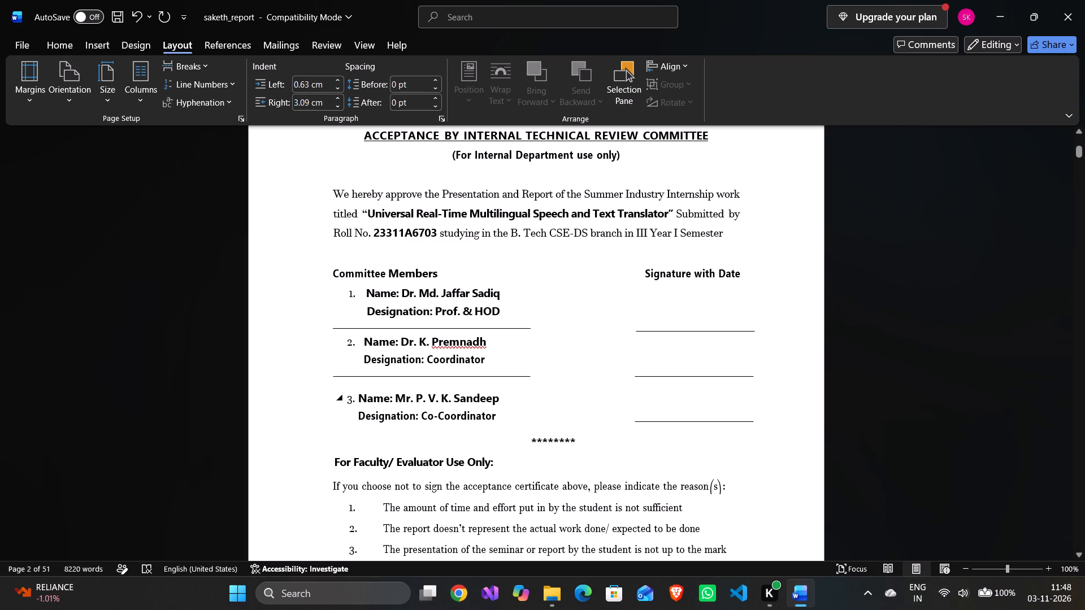
left_click(503, 403)
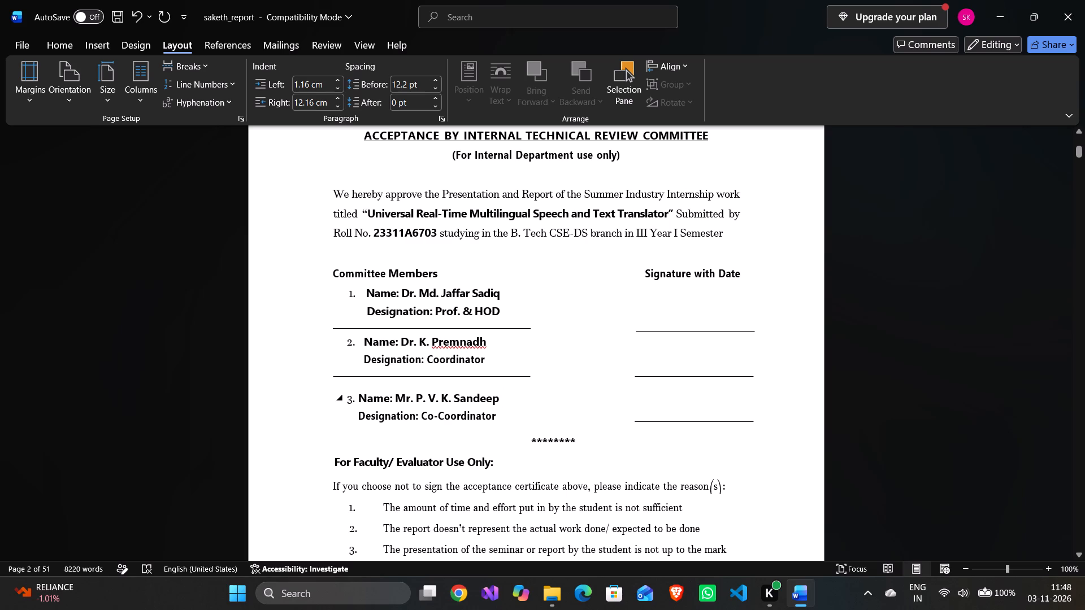
left_click(501, 402)
scroll(501, 402, "up", 13)
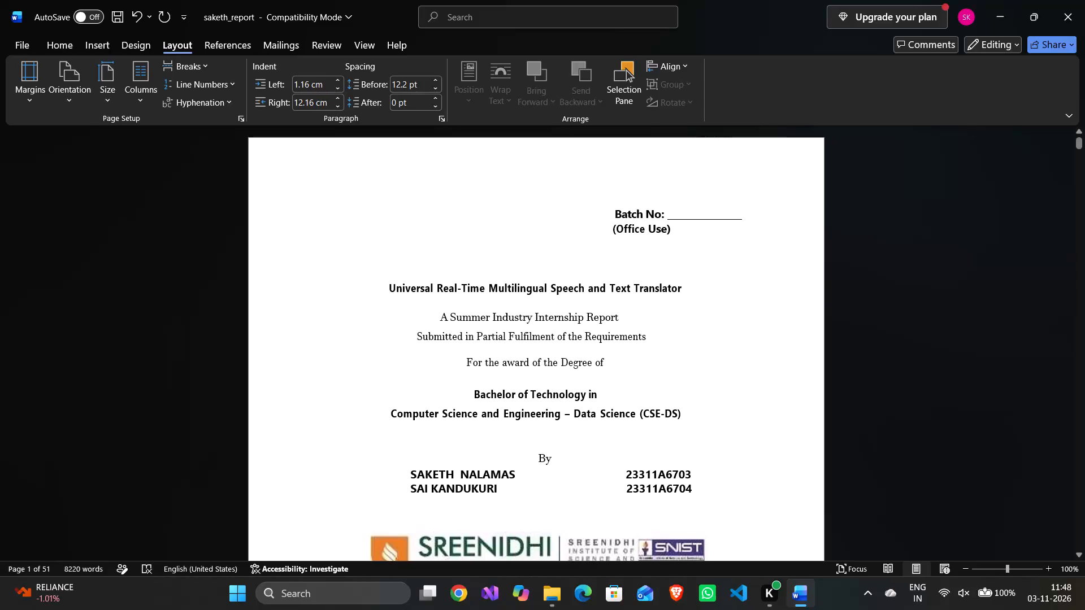
Copy the project title "Universal Real-Time Multilingual Speech and Text Translator" from the cover page.
left_click_drag(383, 291, 506, 293)
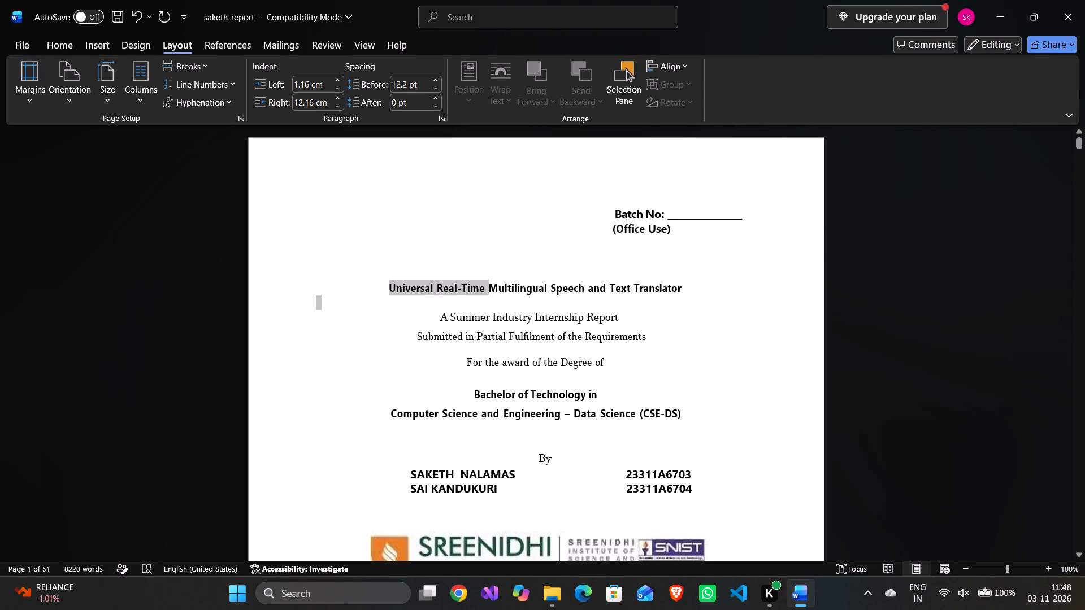
left_click_drag(506, 293, 662, 302)
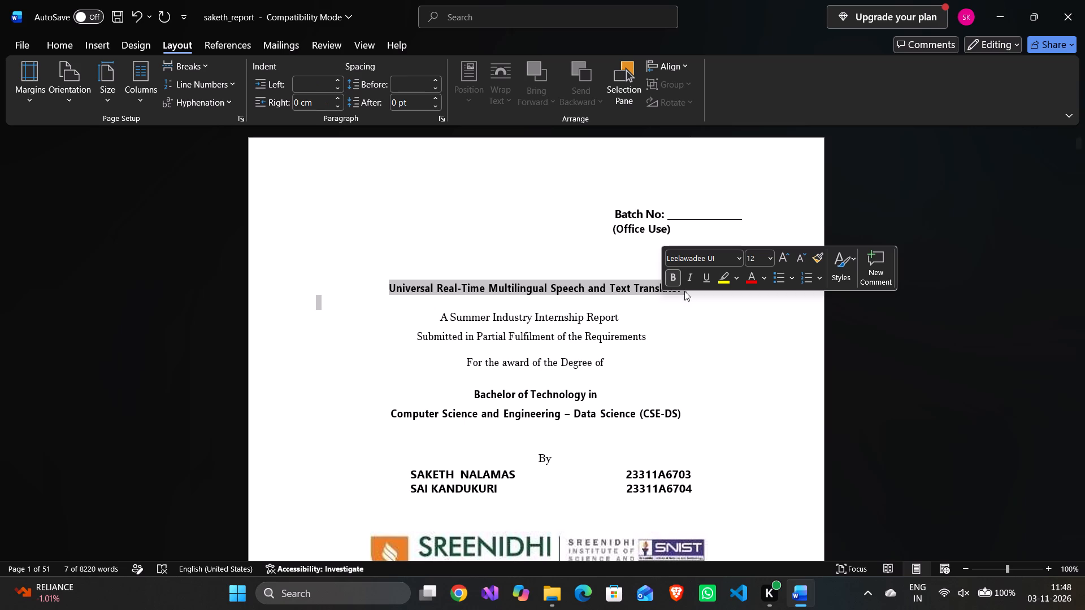
left_click(684, 291)
left_click_drag(684, 291, 524, 289)
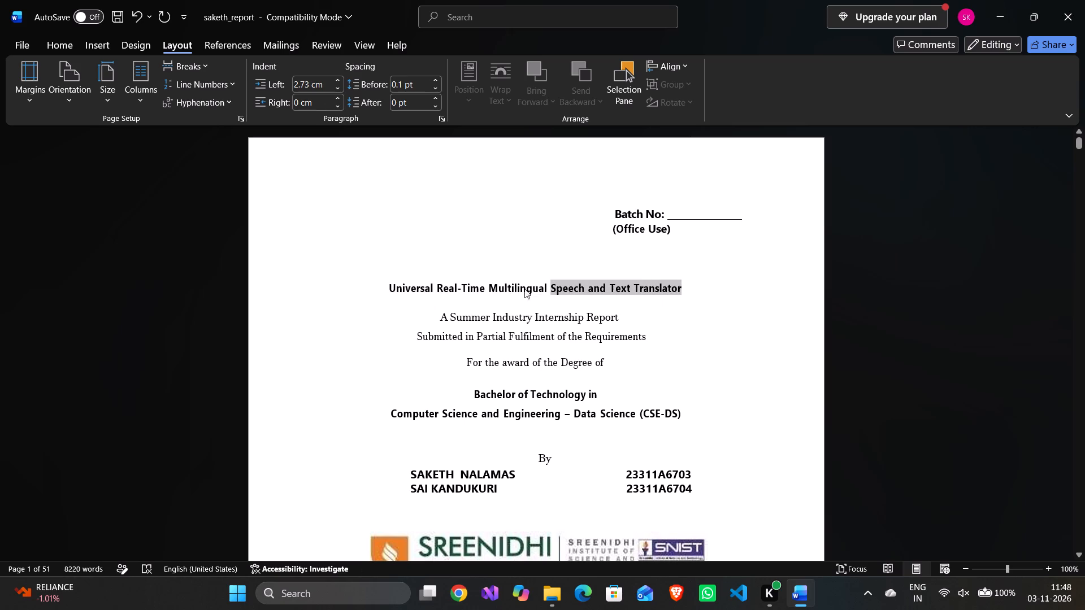
left_click_drag(524, 289, 401, 282)
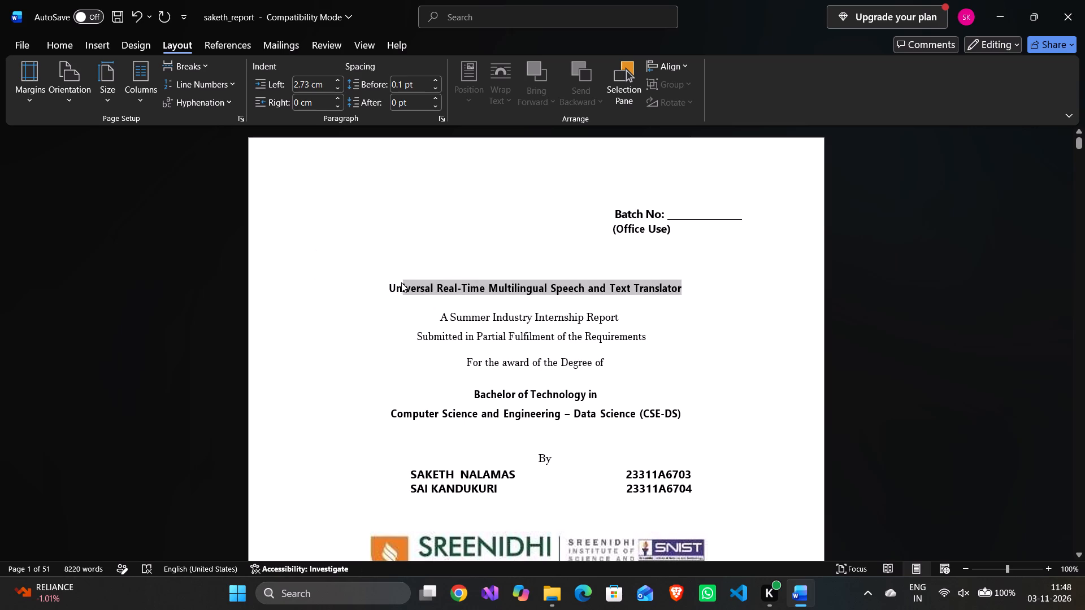
left_click_drag(401, 282, 390, 284)
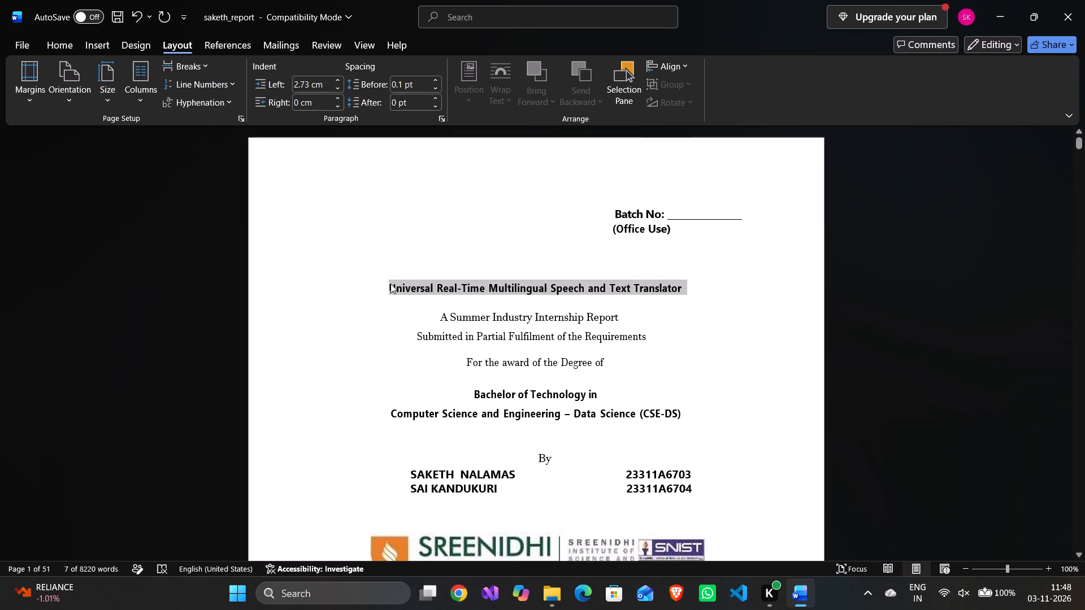
key("ctrl+c")
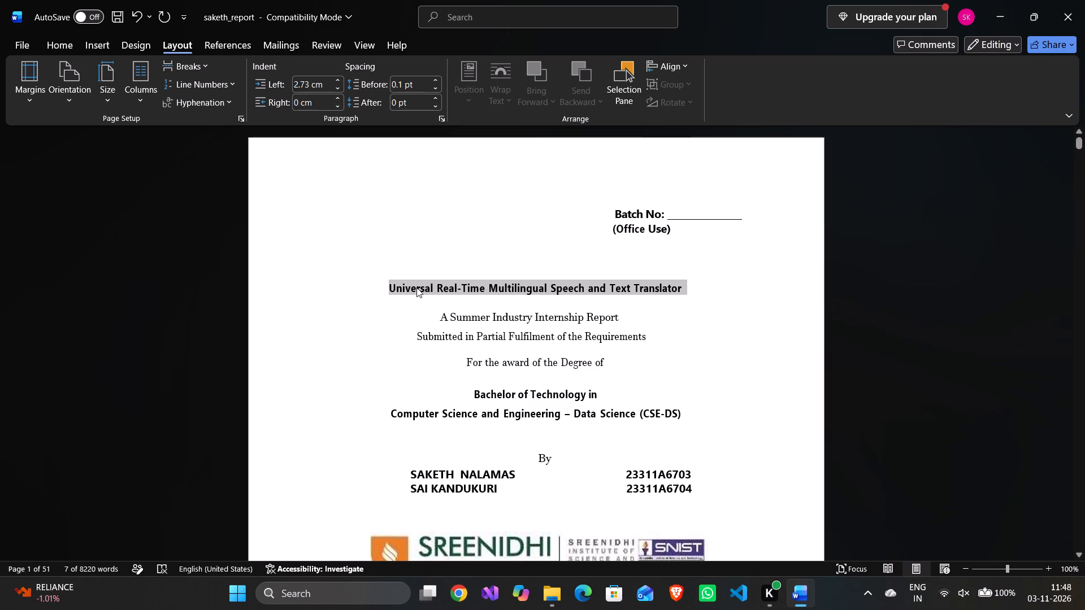
Replace the project title on the cover page with "EasyLingo Translator".
left_click(416, 287)
left_click(683, 295)
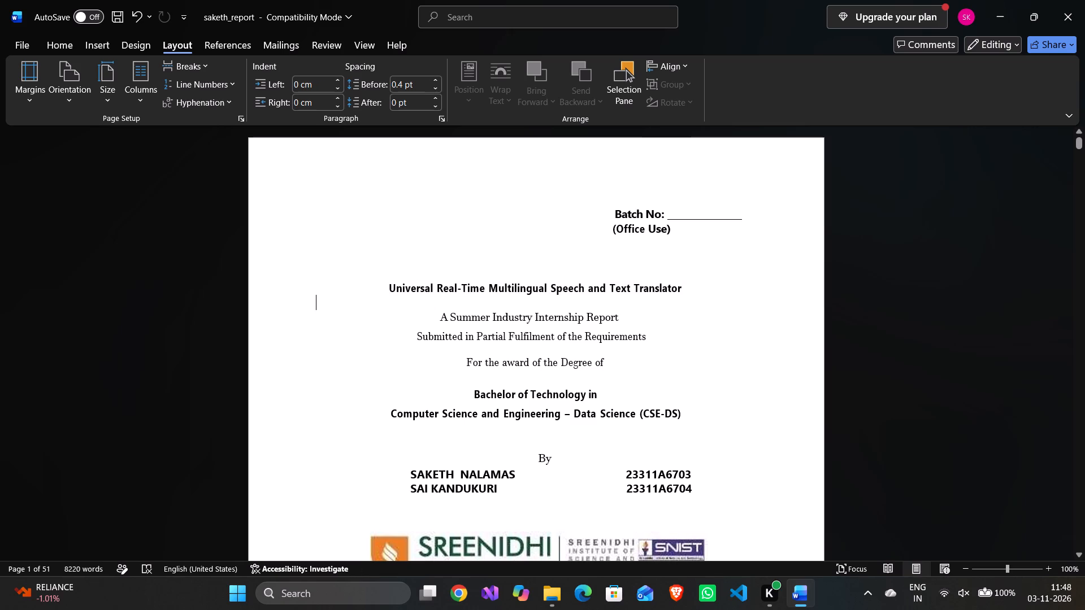
left_click(682, 290)
key("BackSpace")
key("BackSpace")
key("BackSpace")
key("BackSpace")
key("BackSpace")
key("BackSpace")
key("BackSpace")
key("BackSpace")
key("BackSpace")
key("BackSpace")
key("BackSpace")
key("BackSpace")
key("BackSpace")
key("BackSpace")
key("BackSpace")
key("BackSpace")
key("BackSpace")
key("BackSpace")
key("BackSpace")
key("BackSpace")
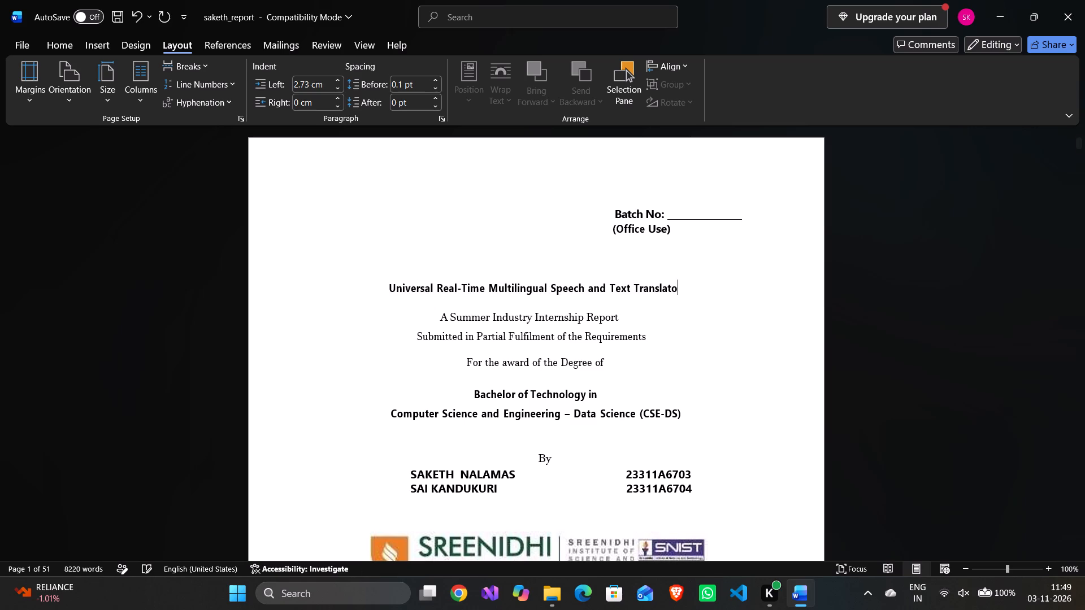
key("BackSpace")
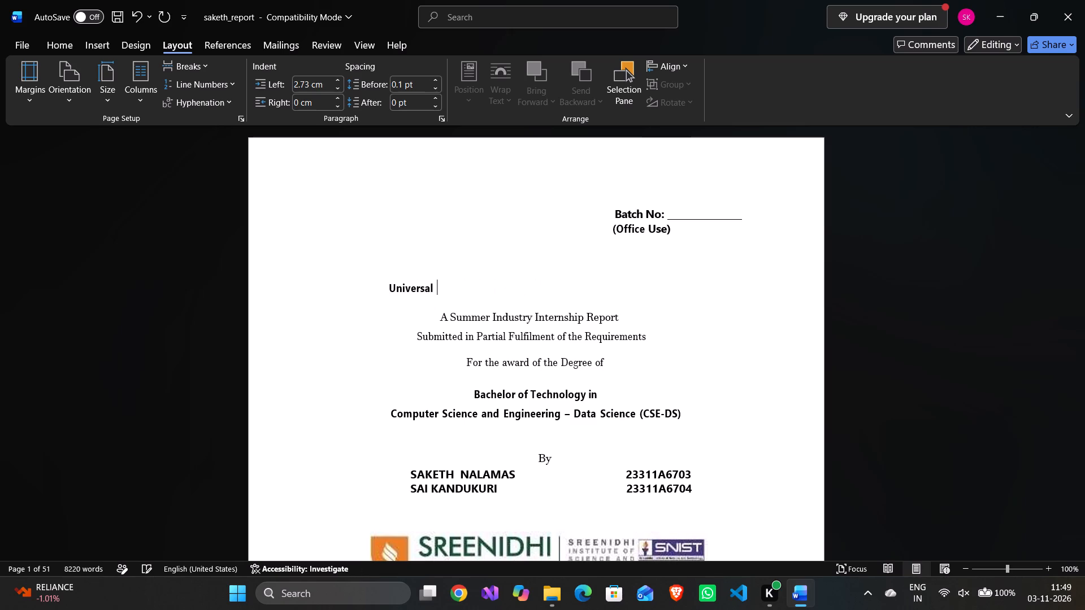
key("BackSpace")
key("BackSpace")
key("BackSpace")
key("BackSpace")
key("BackSpace")
key("BackSpace")
key("BackSpace")
key("BackSpace")
key("BackSpace")
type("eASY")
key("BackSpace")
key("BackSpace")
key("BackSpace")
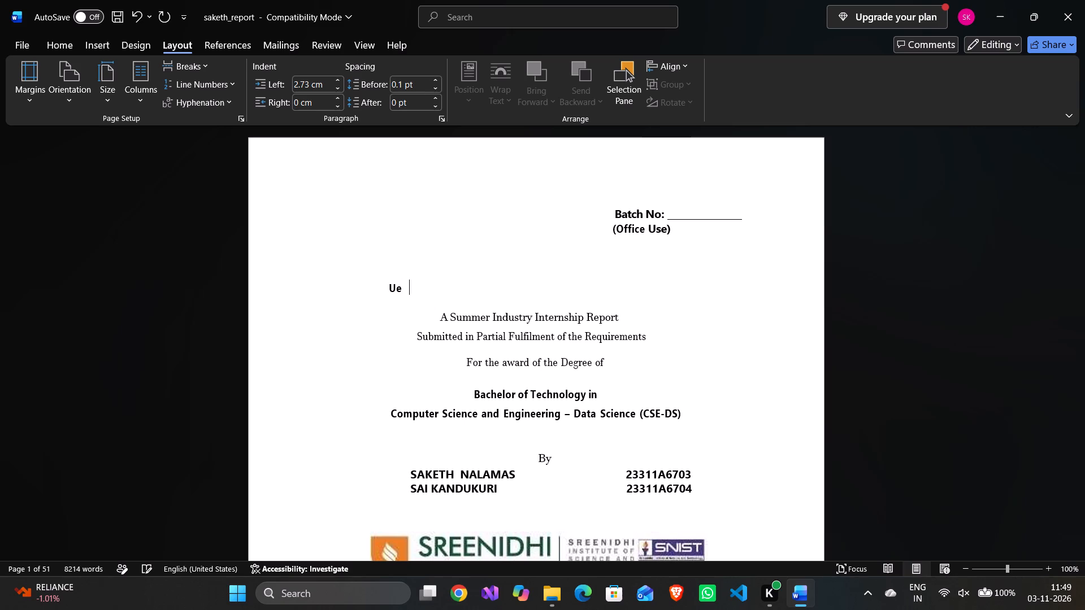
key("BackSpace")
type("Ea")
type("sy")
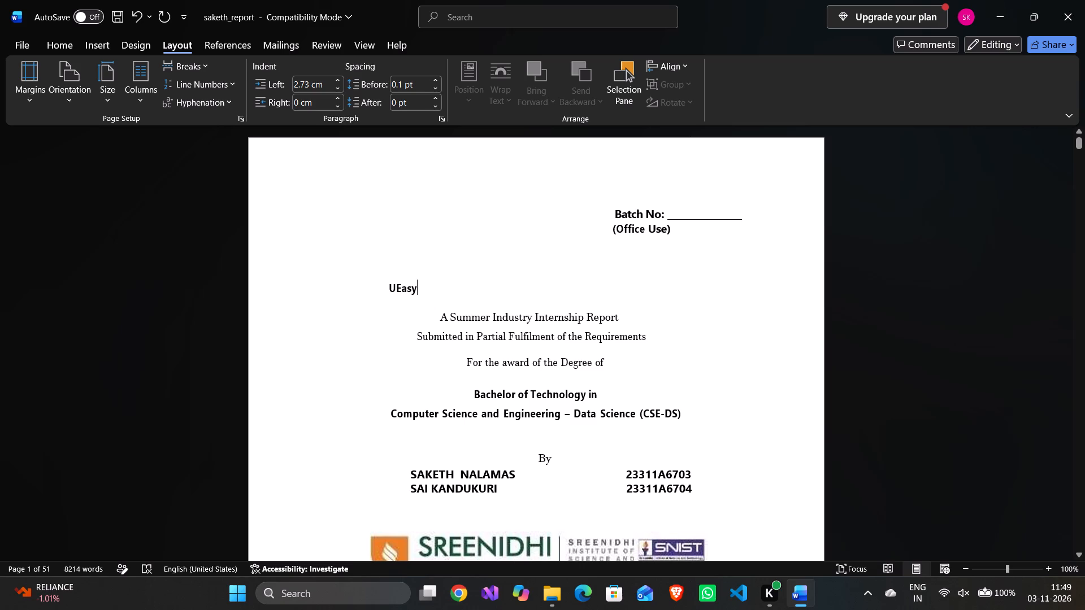
left_click(397, 290)
key("BackSpace")
left_click(420, 293)
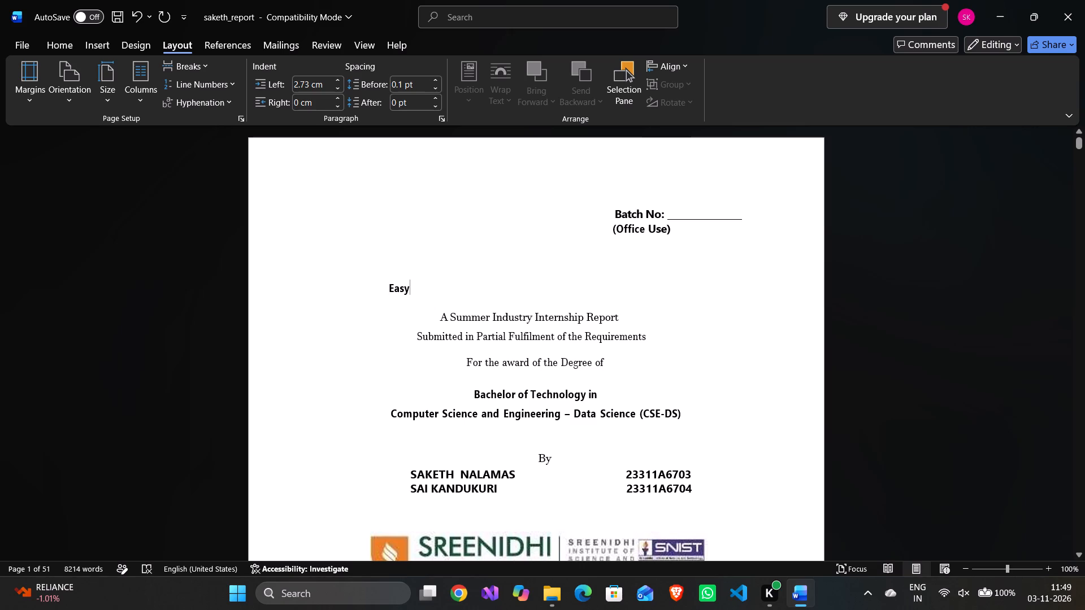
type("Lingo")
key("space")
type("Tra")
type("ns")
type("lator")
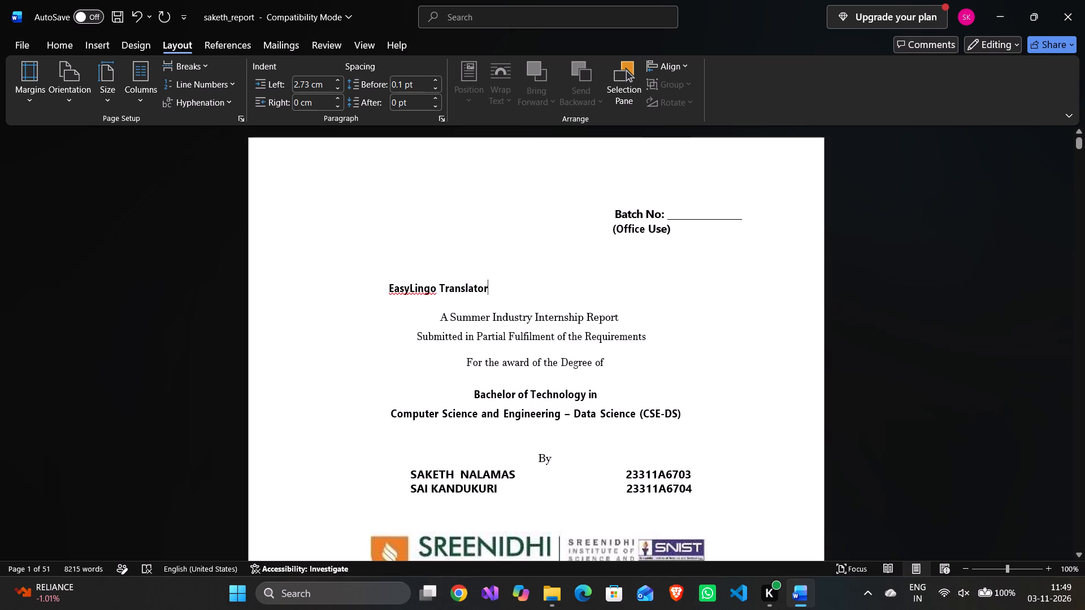
Insert leading spaces before the new cover page title to move it roughly to the centre of the line.
left_click(388, 286)
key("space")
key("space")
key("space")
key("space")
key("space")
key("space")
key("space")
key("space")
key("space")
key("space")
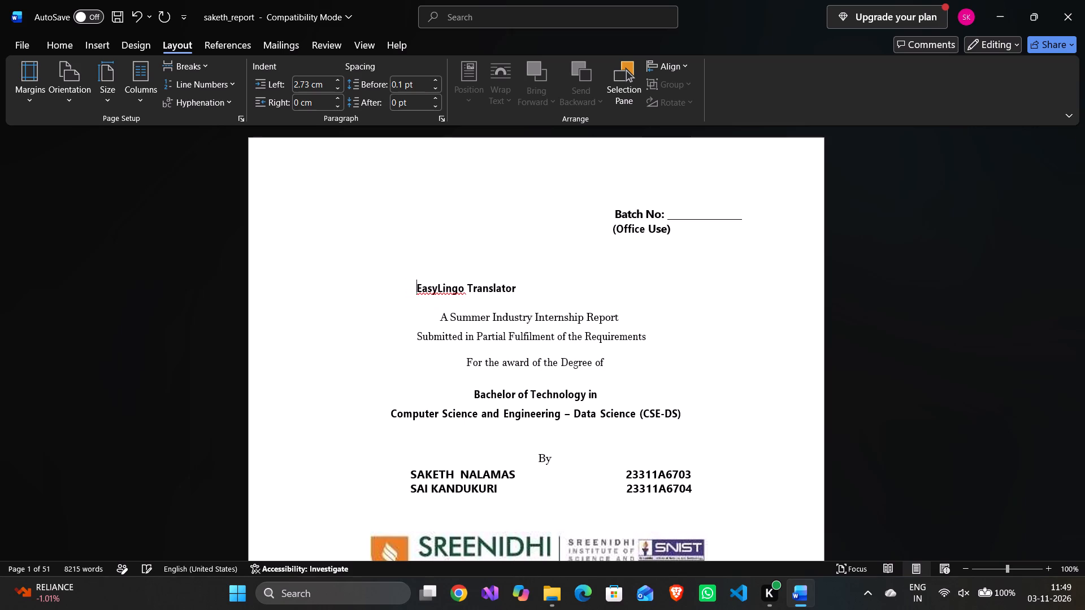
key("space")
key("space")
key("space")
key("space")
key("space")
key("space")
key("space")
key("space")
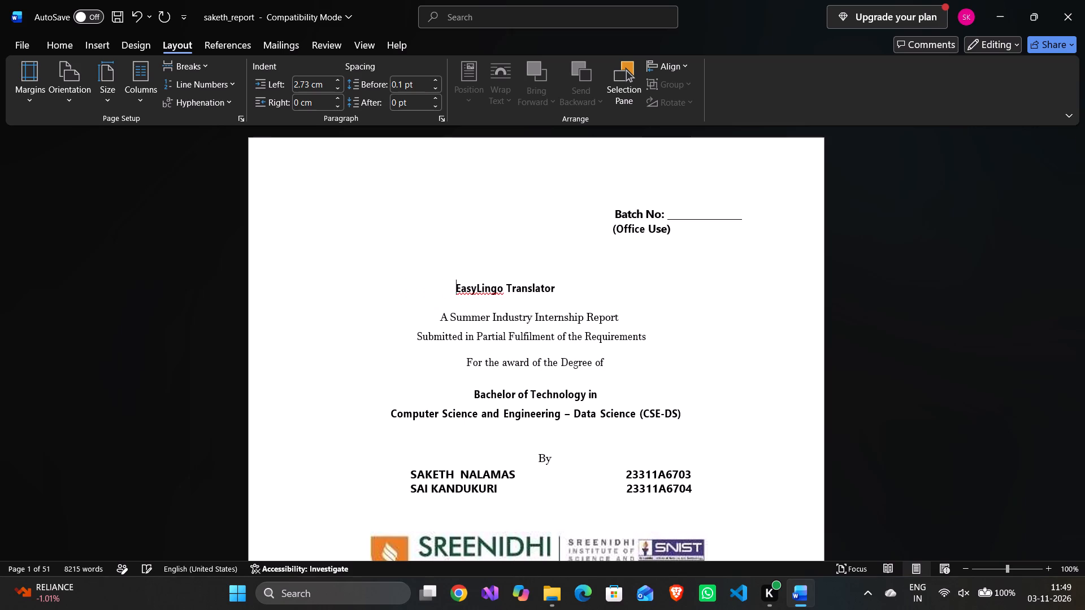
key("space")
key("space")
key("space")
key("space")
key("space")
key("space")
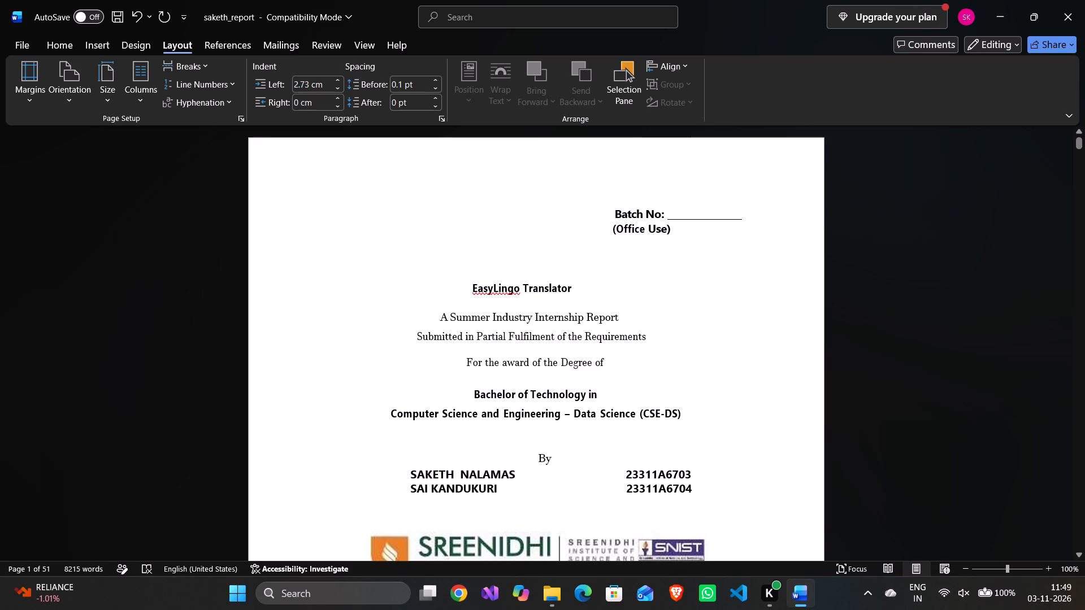
Try the "EasyLingo Translator" cover title at font sizes 29 and 20, and settle on size 14.
left_click_drag(467, 293, 577, 290)
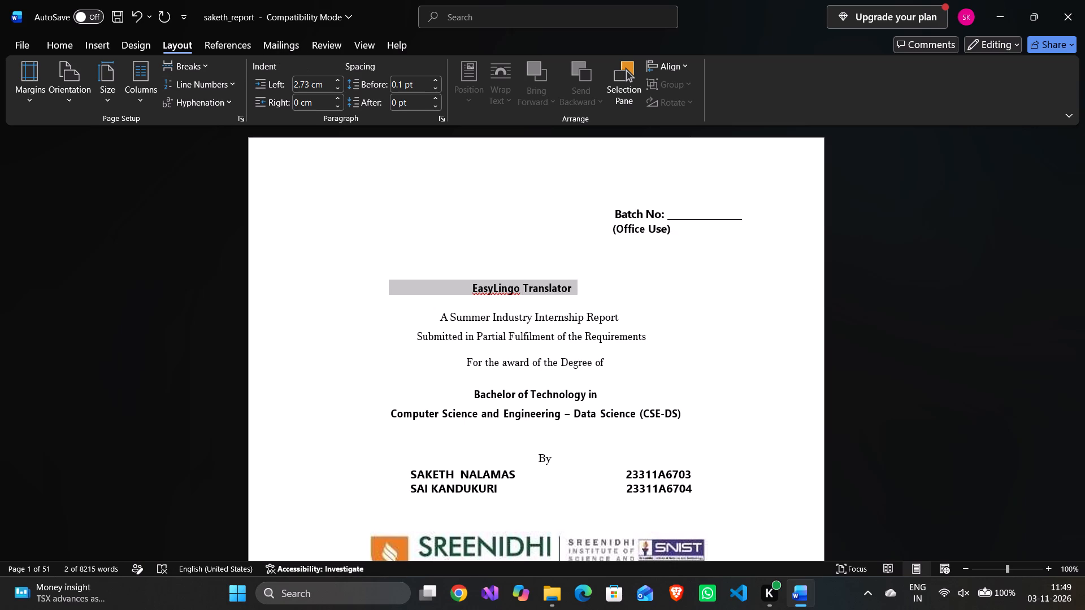
left_click(88, 36)
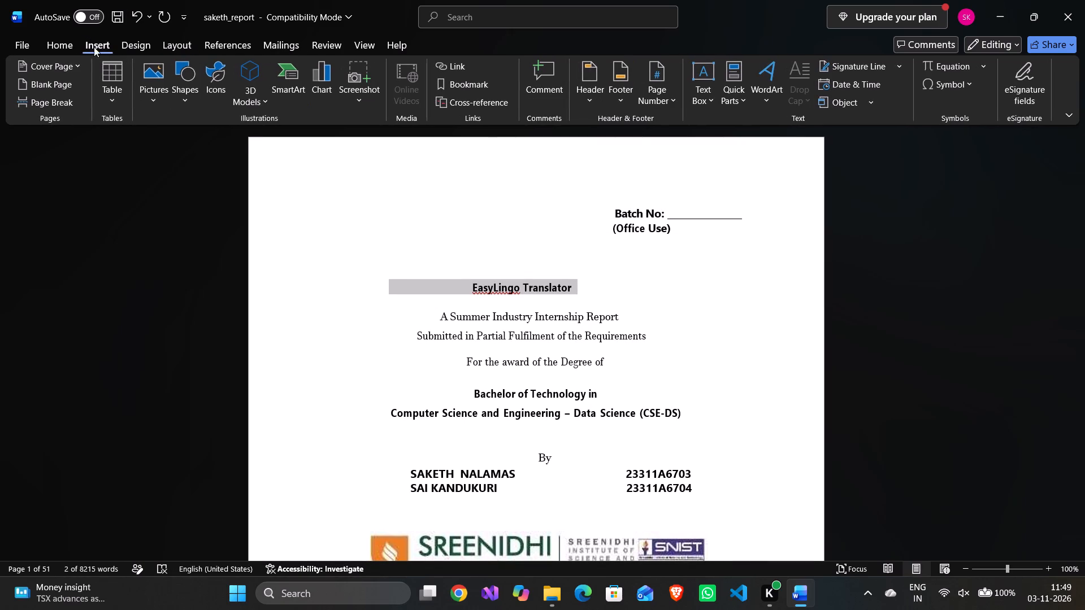
left_click(71, 43)
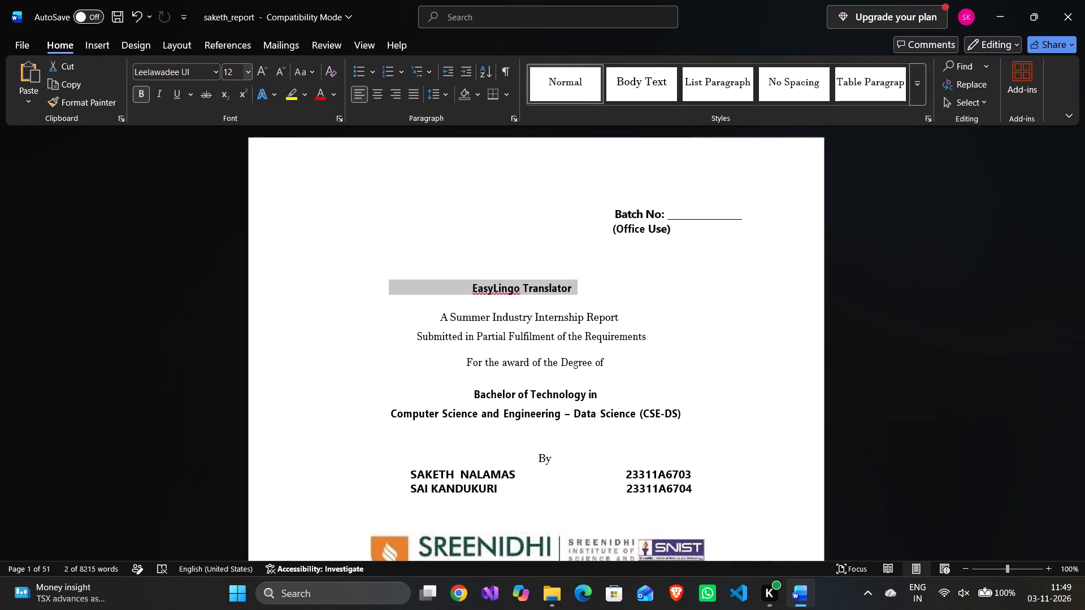
left_click(233, 70)
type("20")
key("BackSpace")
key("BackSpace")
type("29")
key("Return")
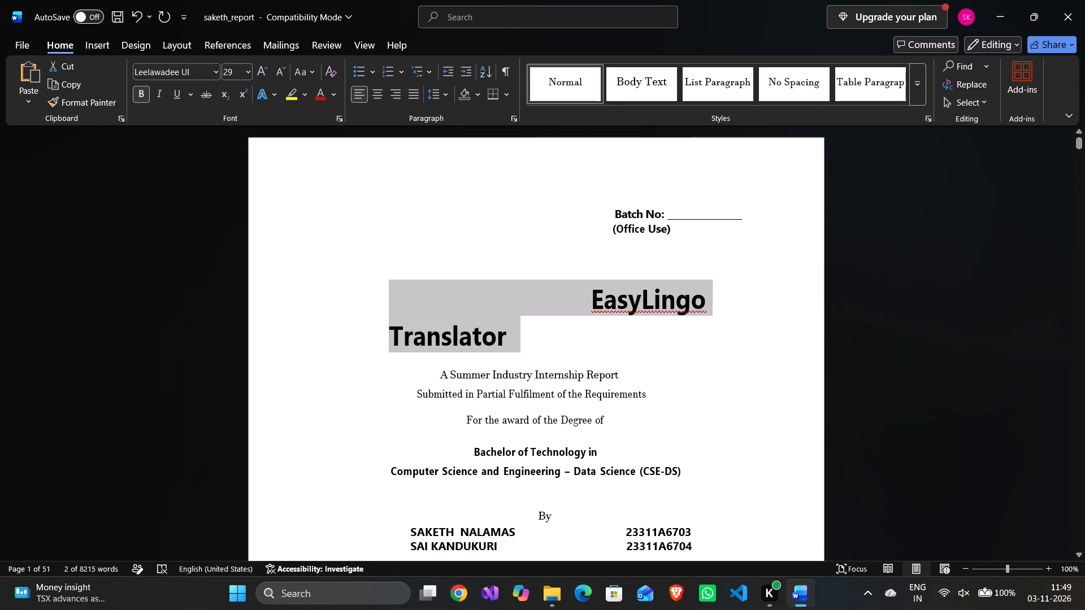
left_click(229, 69)
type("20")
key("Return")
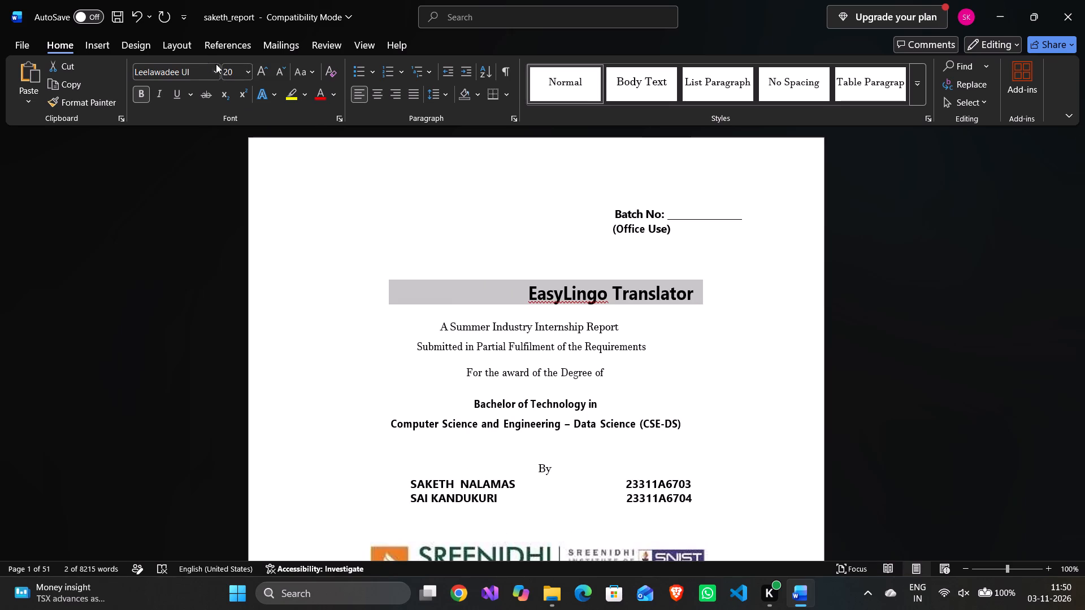
left_click(231, 68)
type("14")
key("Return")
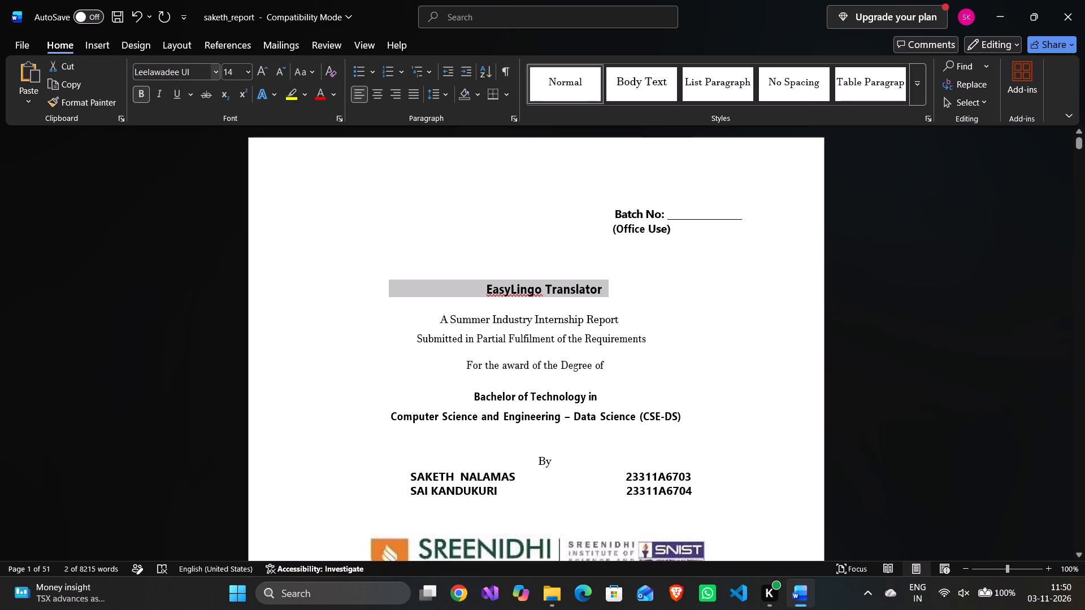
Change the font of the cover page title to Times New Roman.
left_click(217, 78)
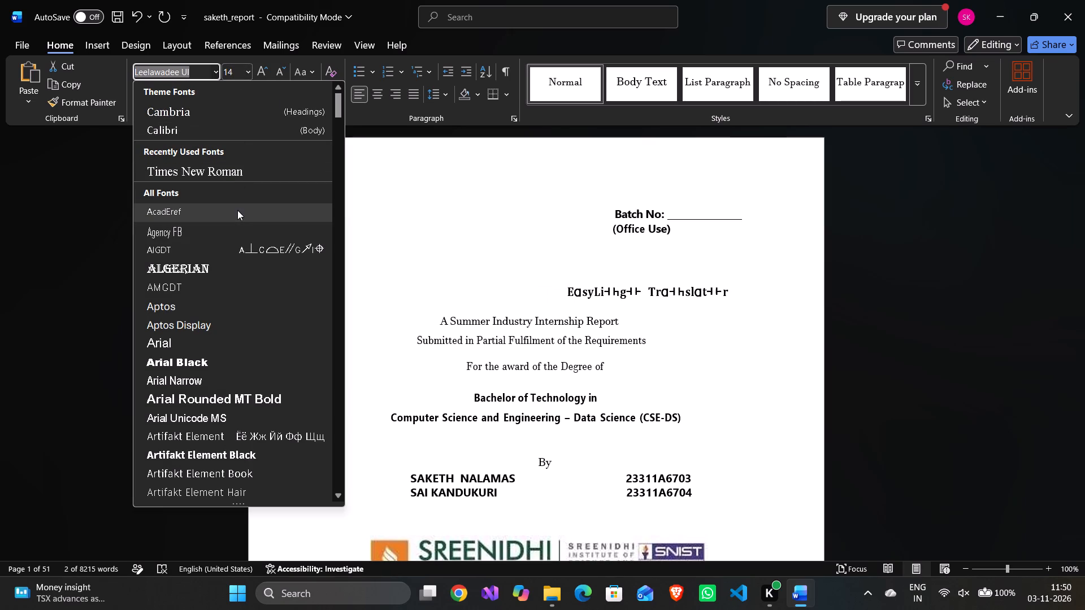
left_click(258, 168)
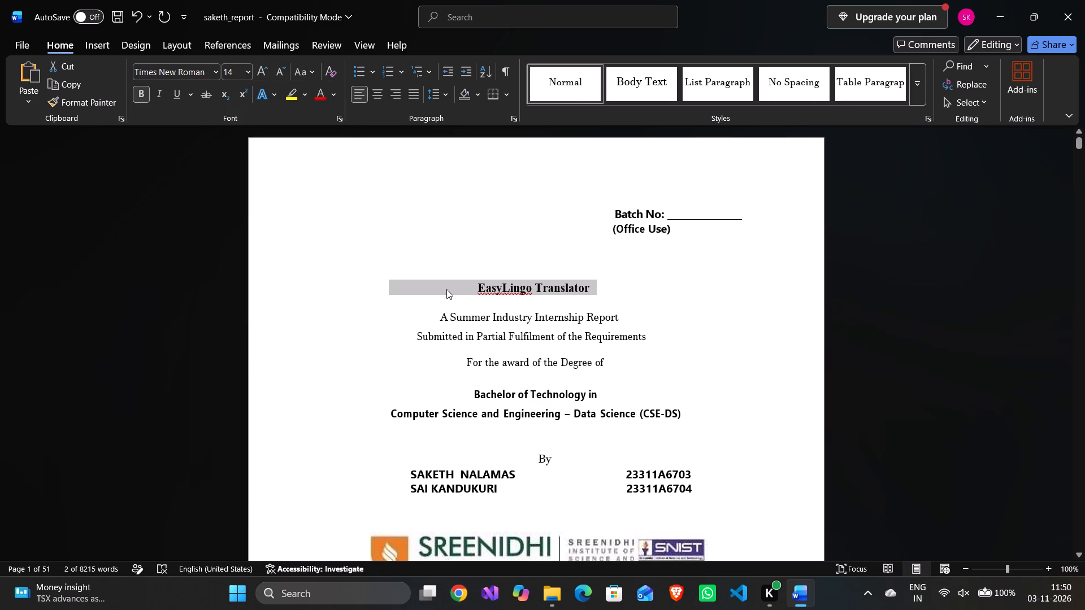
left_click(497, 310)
Set the font of the "EasyLingo Translator" title on the cover page to Cambria.
scroll(678, 354, "down", 1)
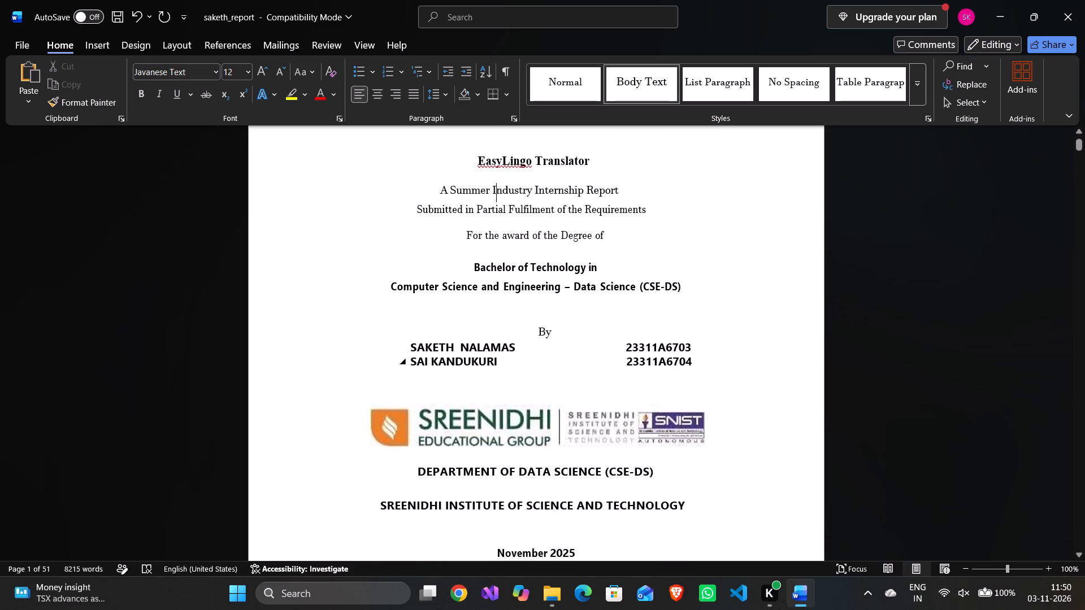
scroll(678, 354, "down", 1)
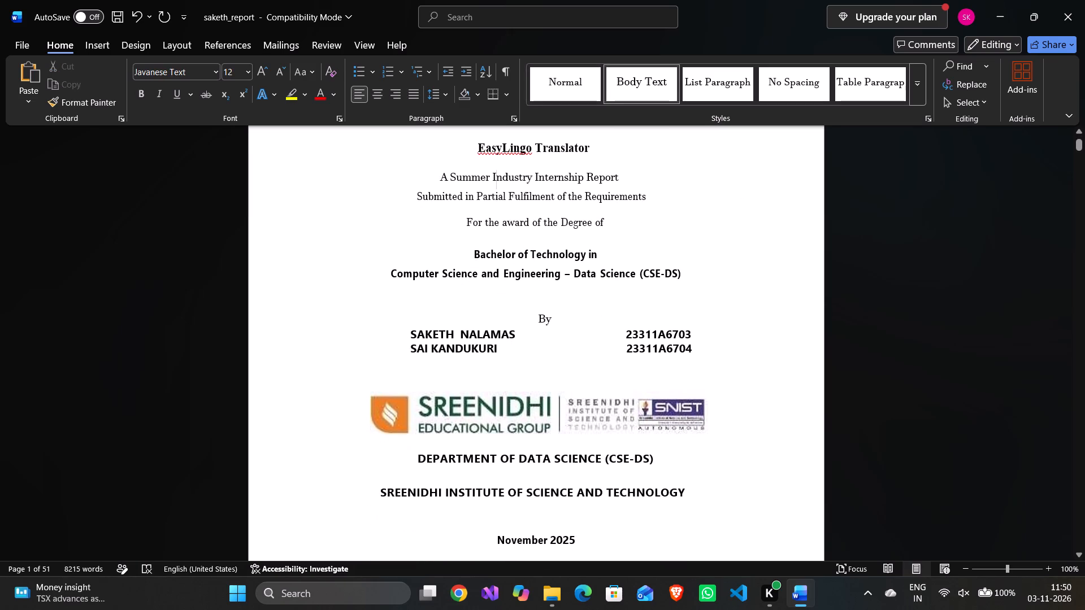
left_click_drag(602, 142, 488, 151)
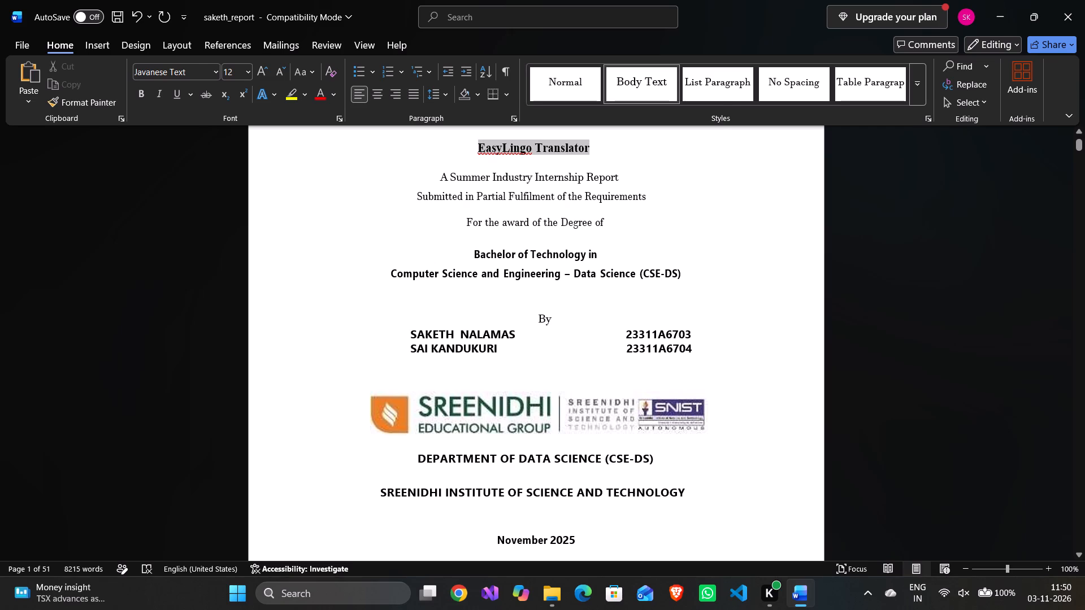
left_click_drag(488, 151, 488, 151)
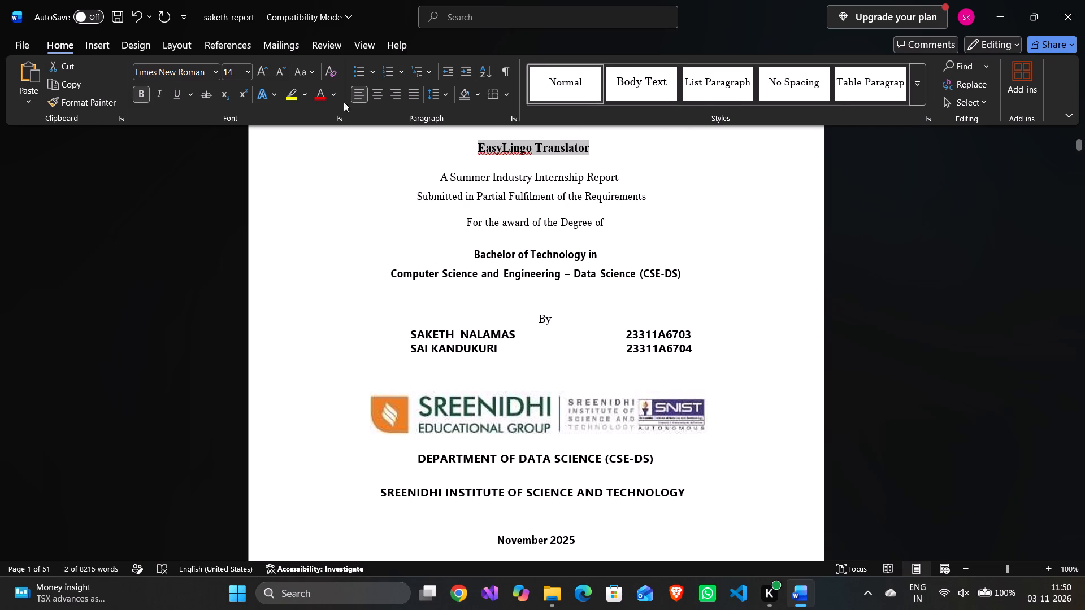
left_click(215, 69)
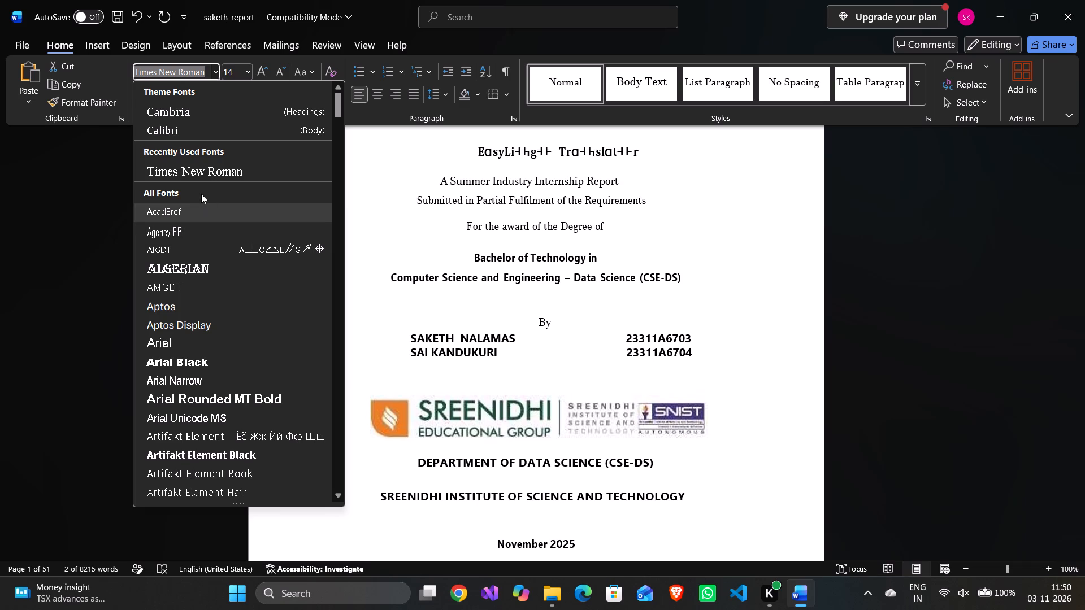
left_click(189, 111)
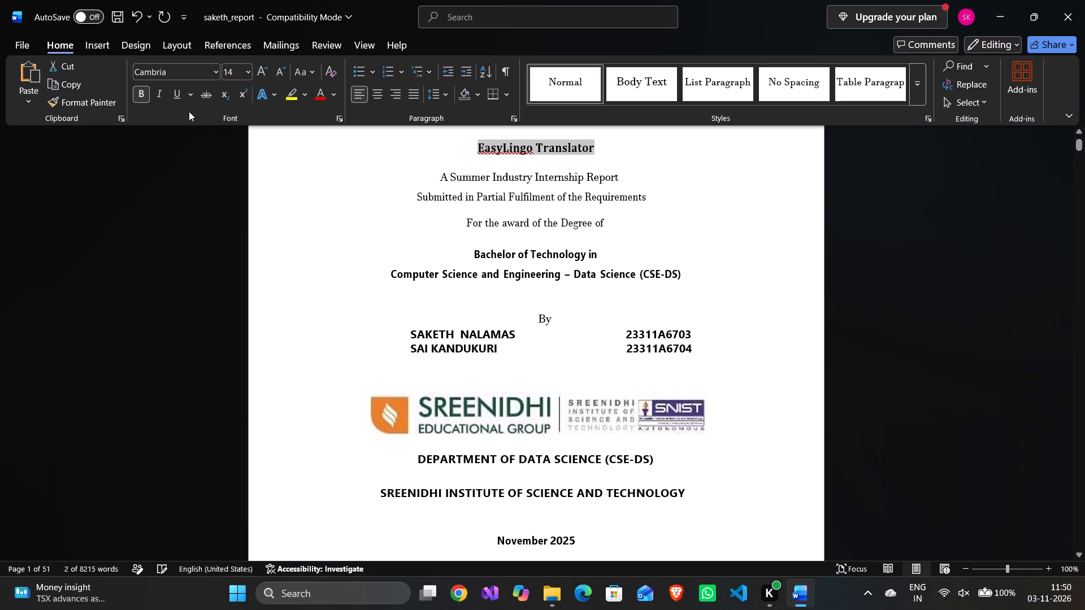
left_click(332, 237)
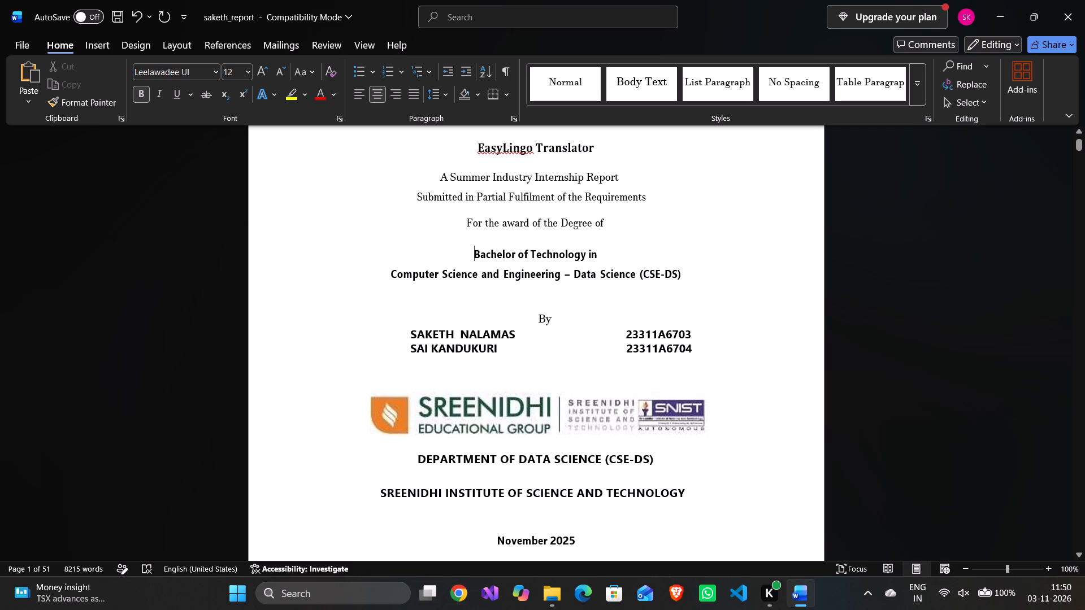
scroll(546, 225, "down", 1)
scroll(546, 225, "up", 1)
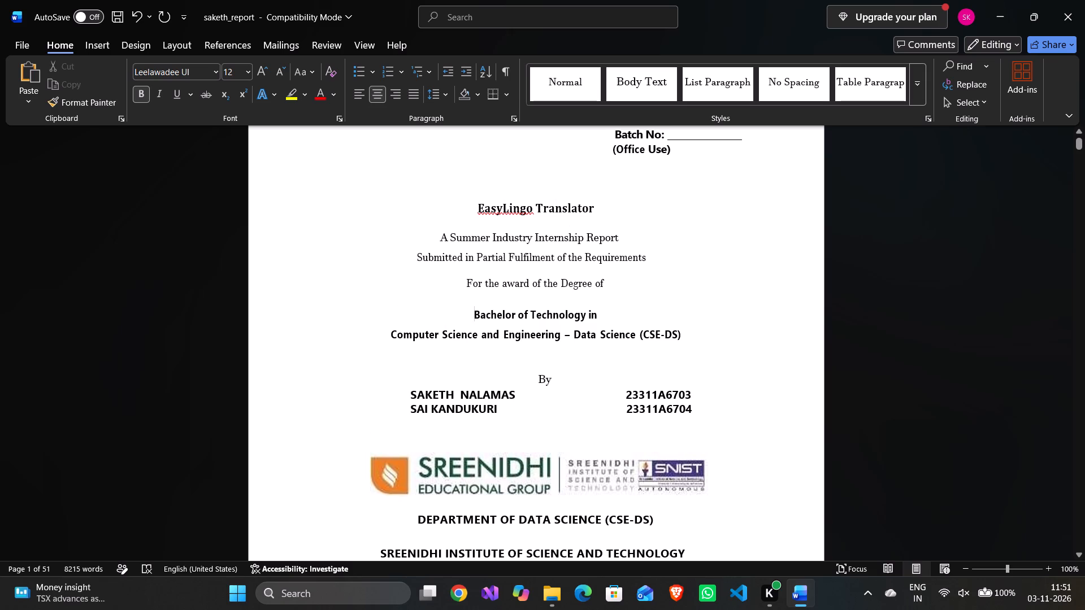
Change the year in the date at the bottom of the cover page so it reads November 2026.
left_click(588, 236)
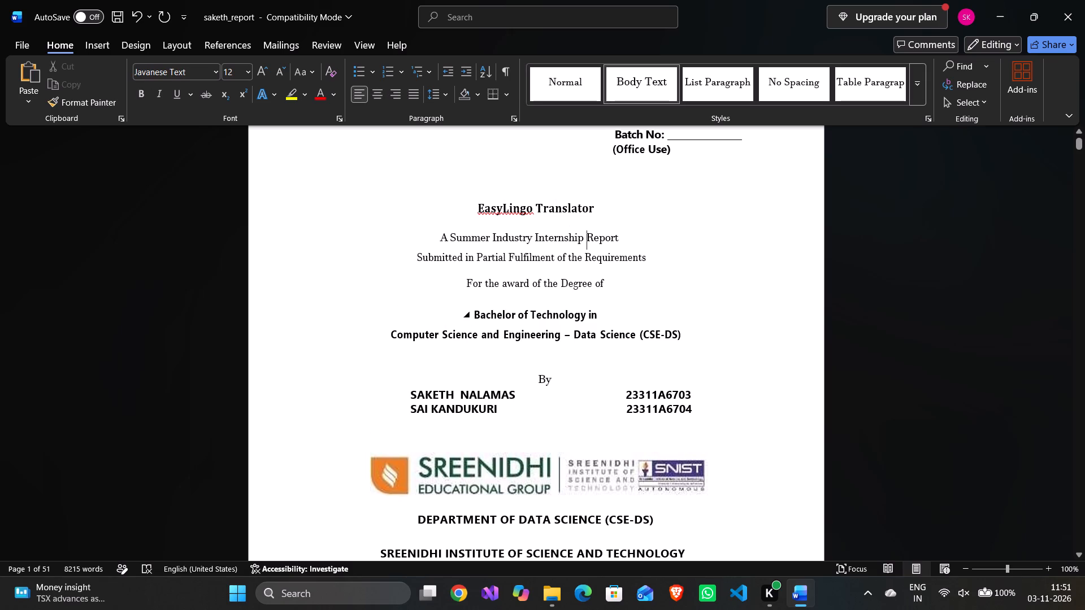
scroll(657, 368, "down", 1)
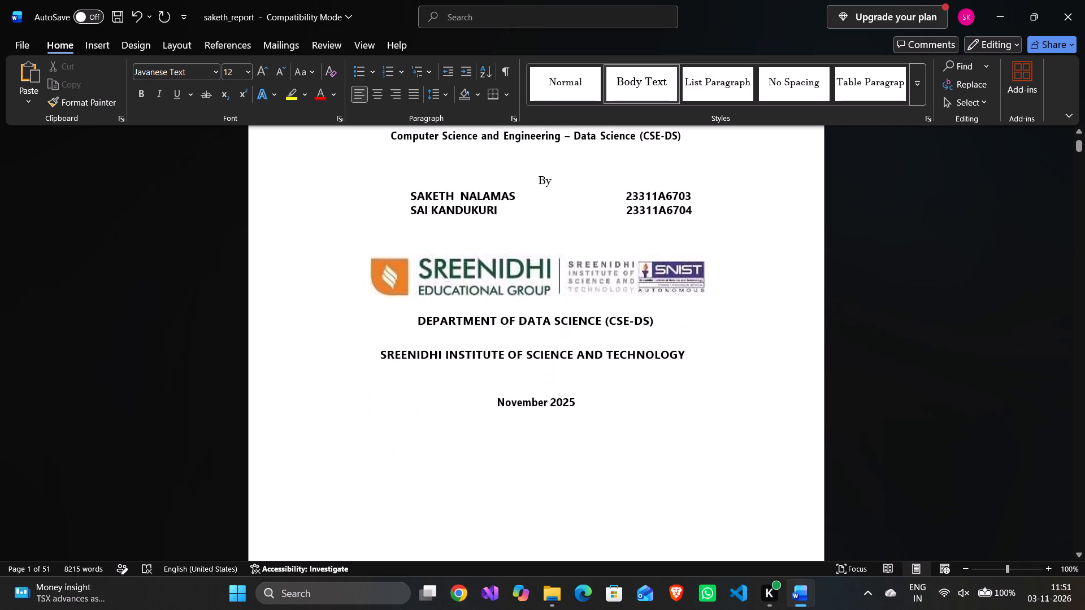
scroll(573, 381, "down", 1)
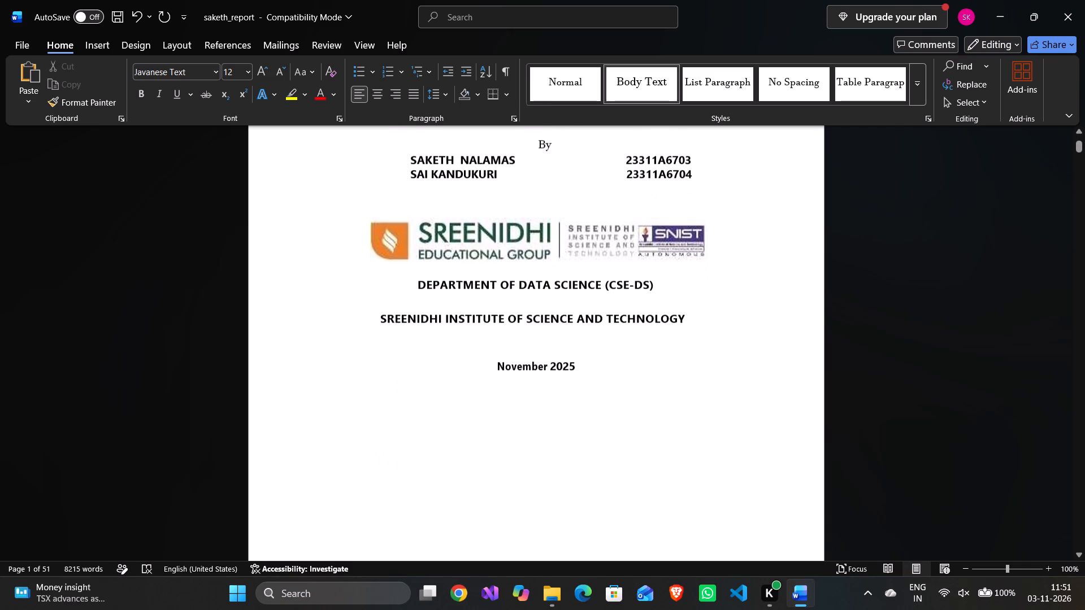
left_click(579, 364)
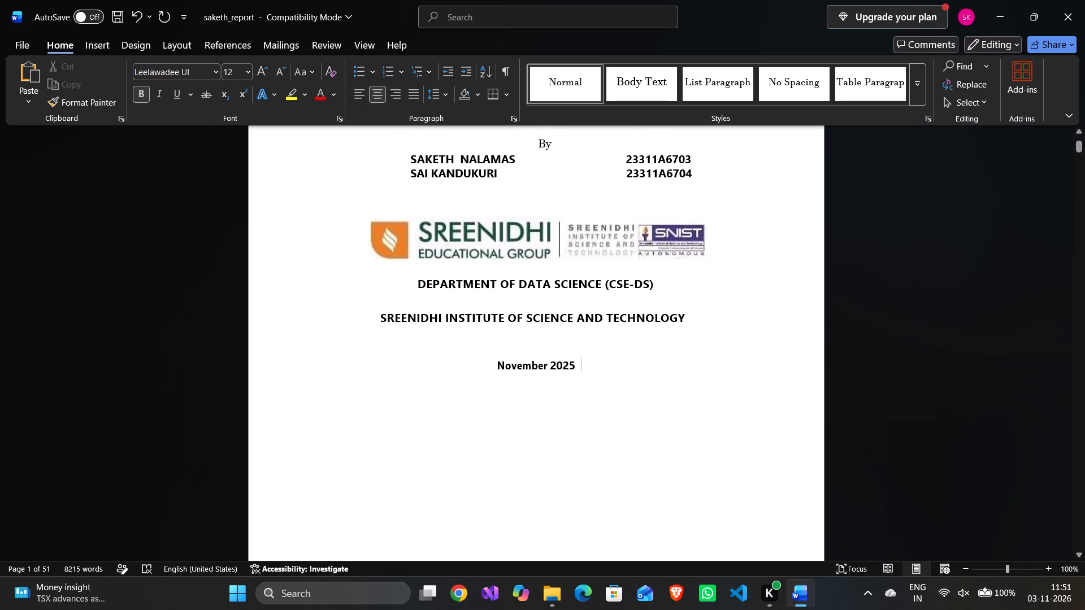
left_click(571, 364)
key("Right")
key("BackSpace")
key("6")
Replace the old project title wording on the Internal Technical Review Committee acceptance page so it reads "EasyLingo Translator".
scroll(577, 369, "down", 1)
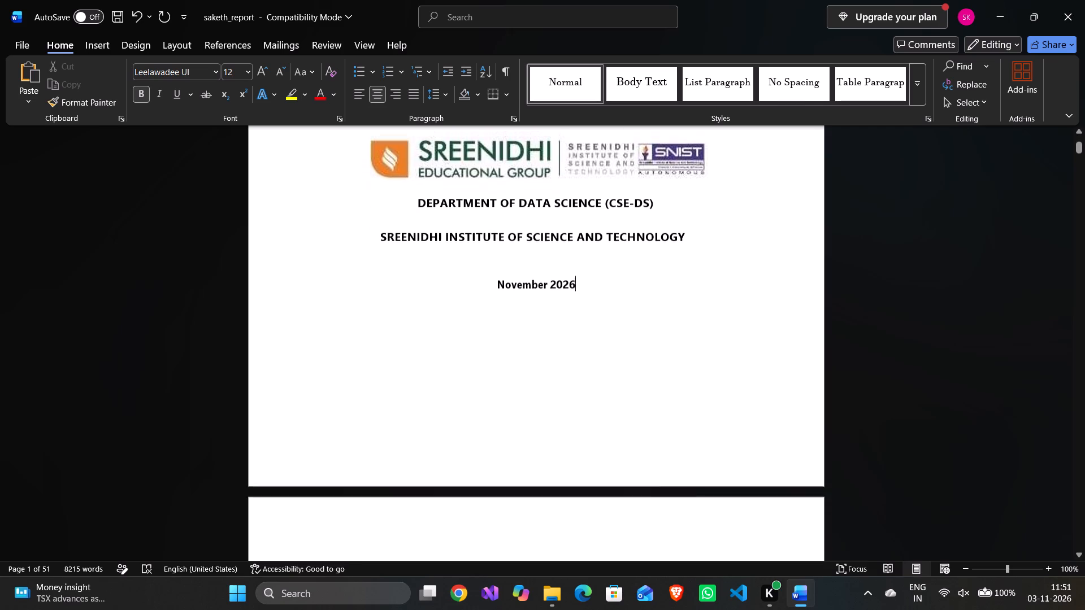
scroll(577, 369, "down", 2)
scroll(577, 369, "up", 1)
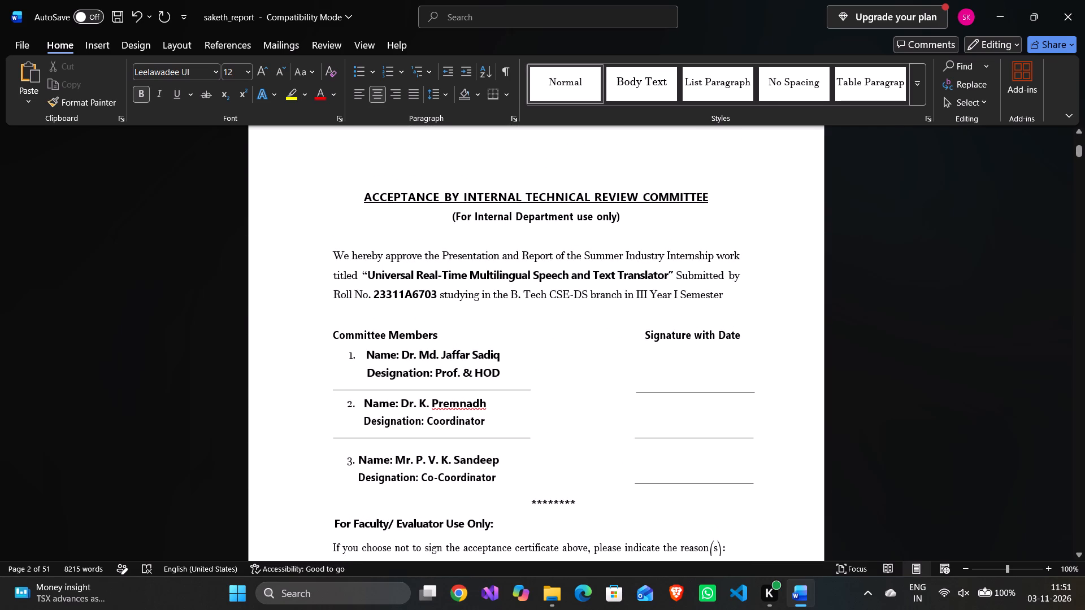
left_click_drag(375, 275, 425, 276)
left_click_drag(425, 276, 652, 273)
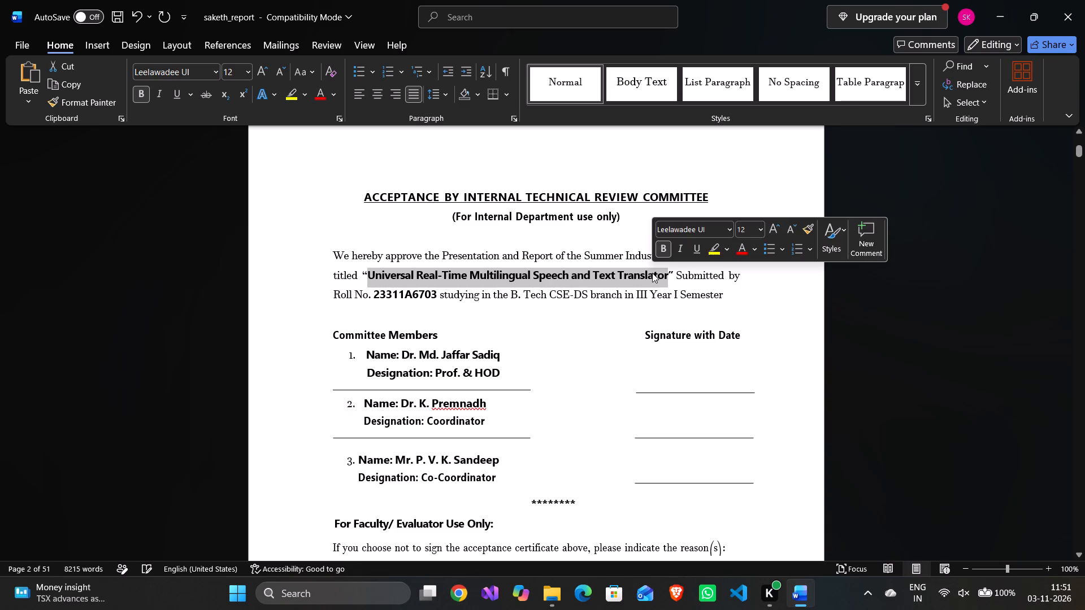
scroll(601, 219, "up", 5)
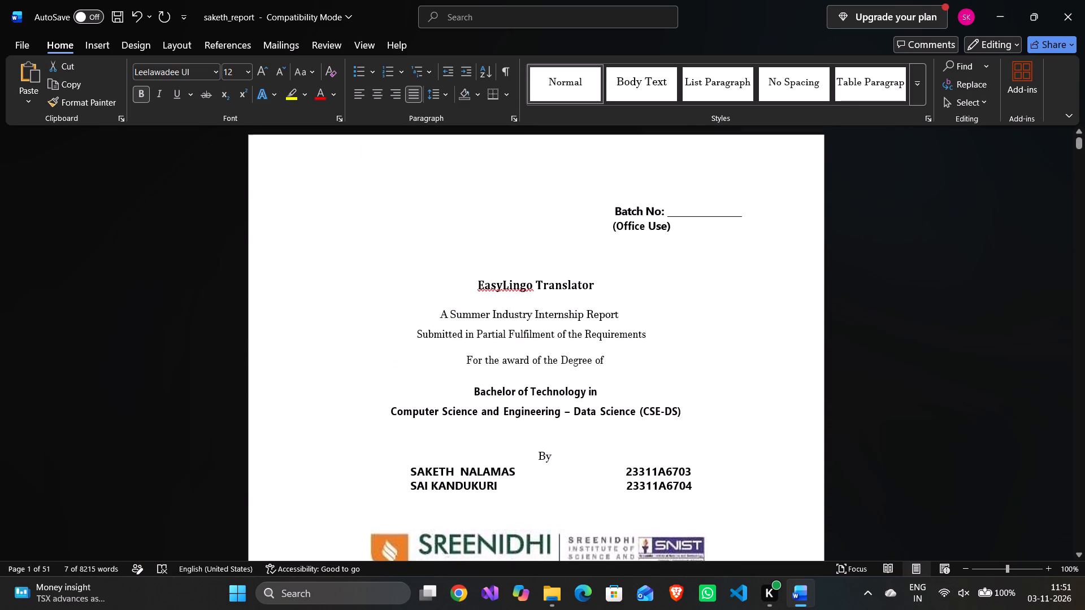
scroll(645, 322, "down", 3)
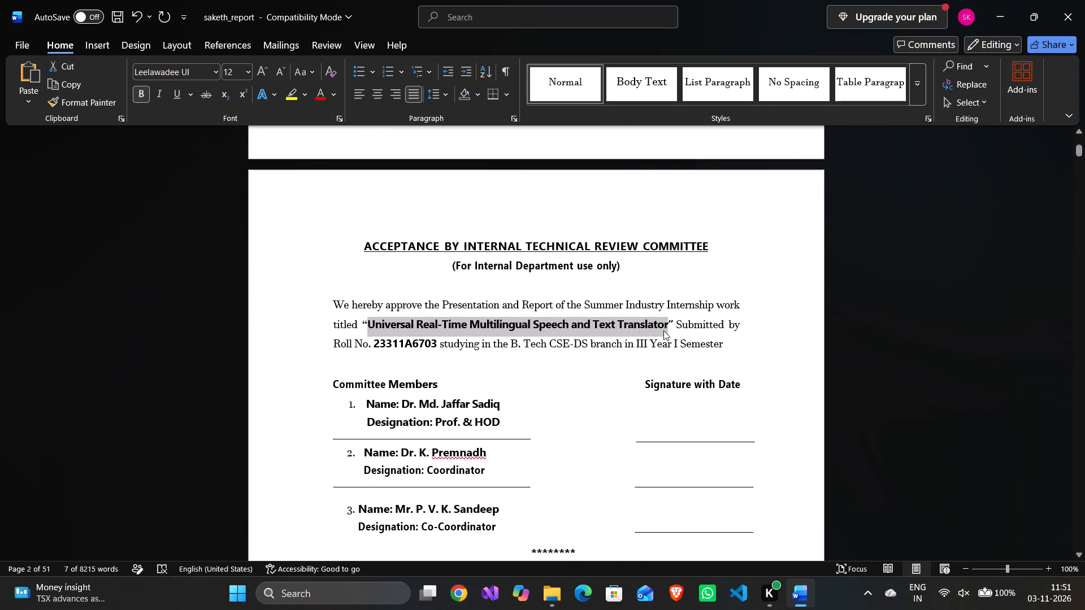
left_click(613, 323)
key("BackSpace")
key("BackSpace")
key("BackSpace")
key("BackSpace")
key("BackSpace")
key("BackSpace")
key("BackSpace")
key("BackSpace")
key("BackSpace")
key("BackSpace")
key("BackSpace")
key("BackSpace")
key("BackSpace")
key("BackSpace")
key("BackSpace")
key("BackSpace")
key("BackSpace")
key("BackSpace")
key("BackSpace")
key("BackSpace")
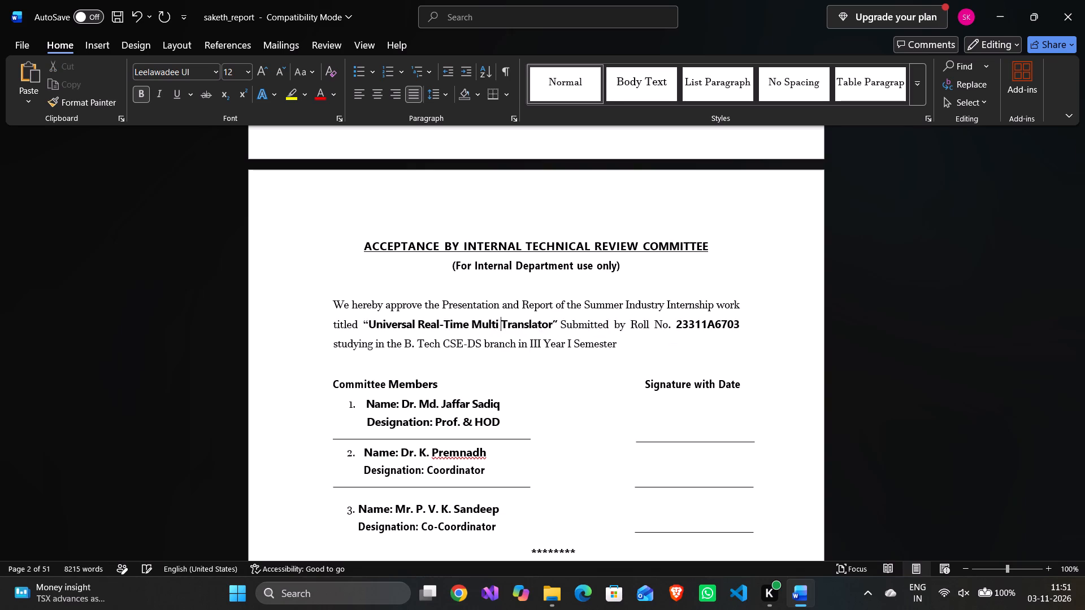
key("BackSpace")
key("BackSpace")
key("BackSpace")
key("BackSpace")
key("BackSpace")
key("BackSpace")
key("BackSpace")
key("BackSpace")
key("BackSpace")
key("BackSpace")
key("BackSpace")
key("BackSpace")
key("BackSpace")
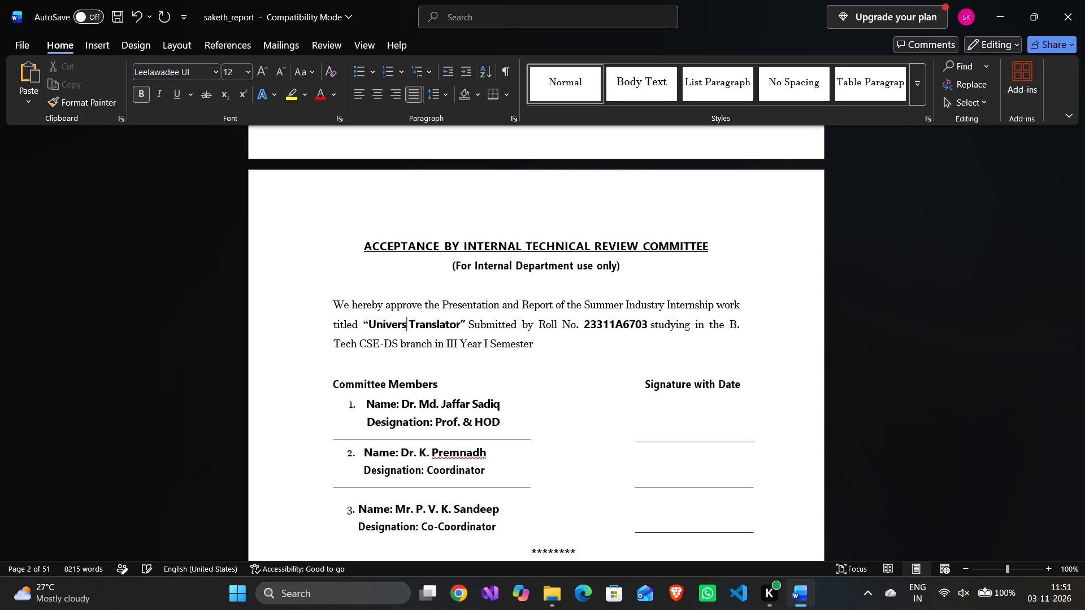
key("BackSpace")
key("BackSpace")
key("BackSpace")
key("BackSpace")
key("BackSpace")
key("BackSpace")
key("BackSpace")
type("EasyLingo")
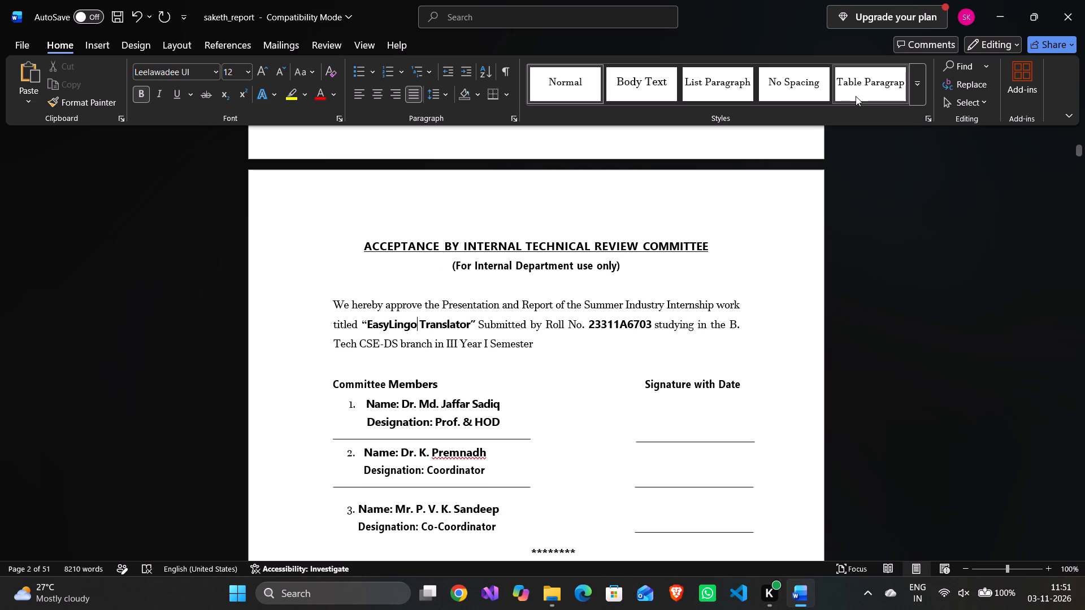
Add "and" plus the second student's roll number after the existing roll number in the acceptance statement.
scroll(856, 96, "up", 1)
scroll(648, 217, "up", 4)
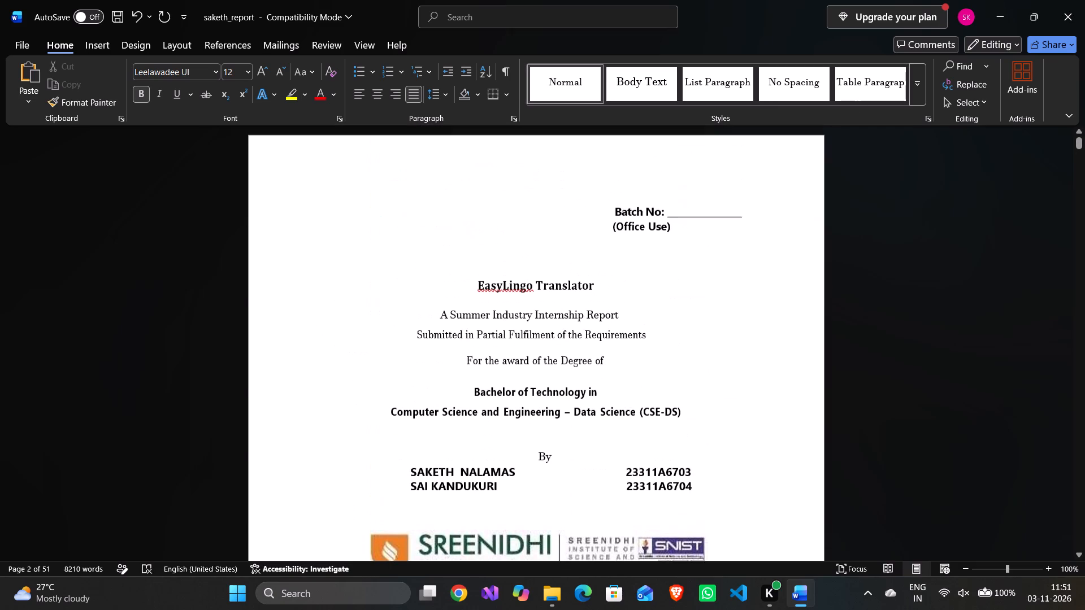
scroll(648, 217, "up", 2)
scroll(648, 217, "down", 3)
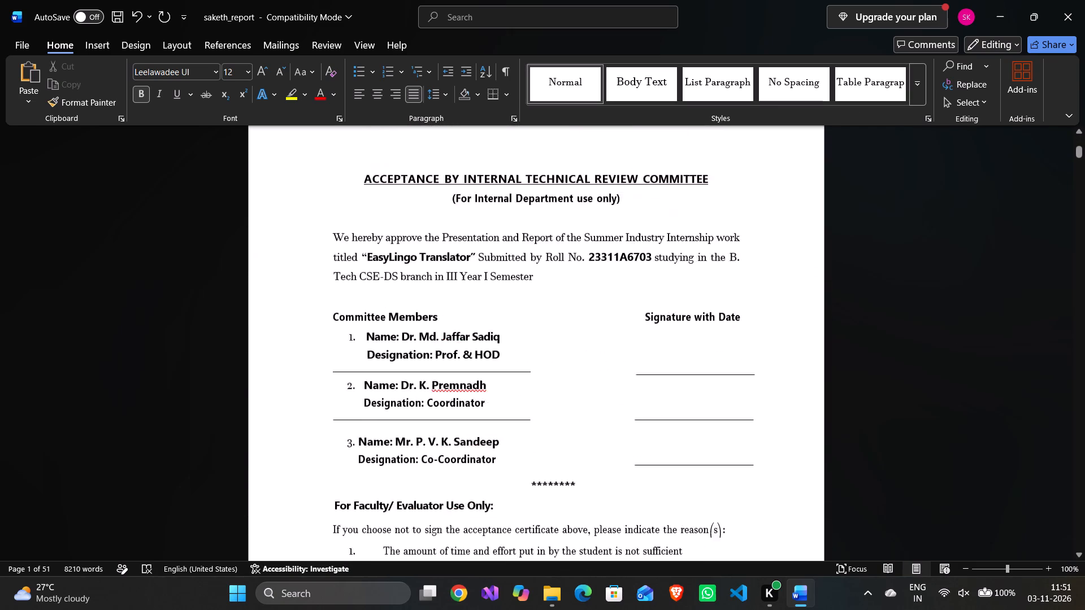
scroll(648, 217, "down", 1)
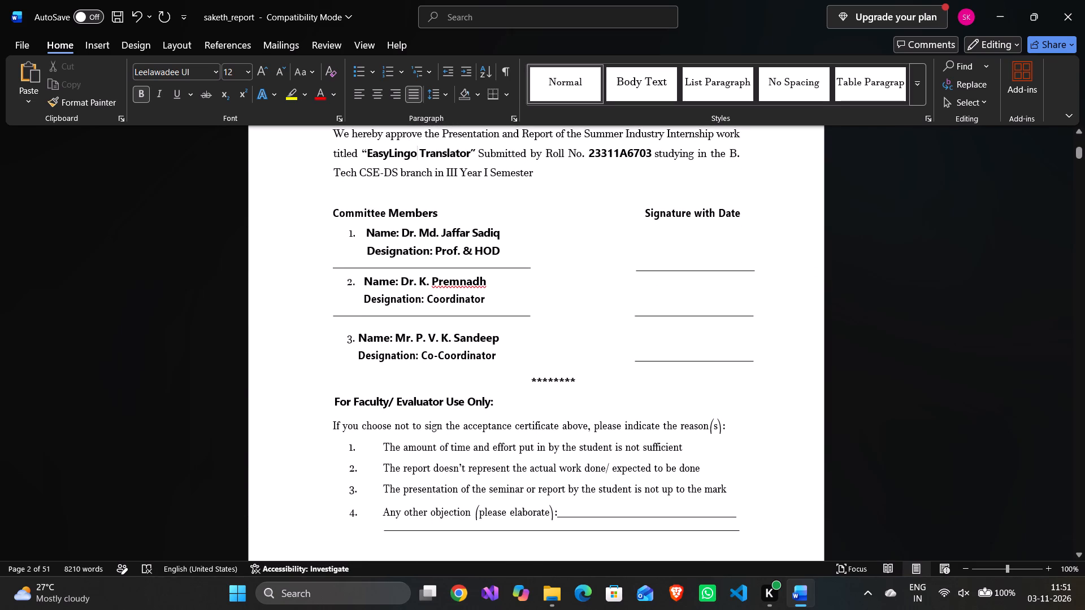
left_click(650, 157)
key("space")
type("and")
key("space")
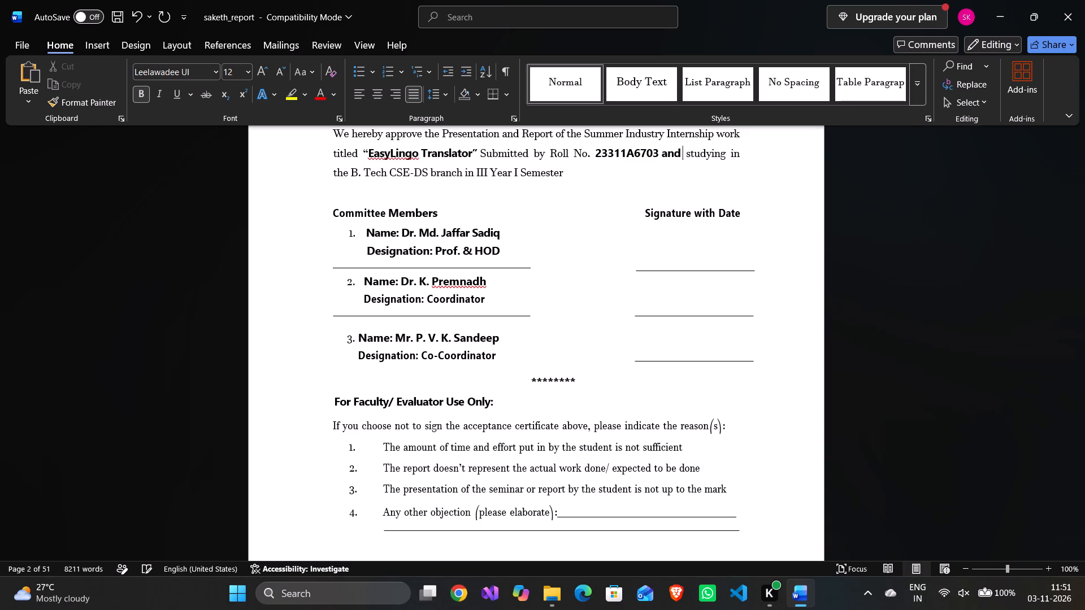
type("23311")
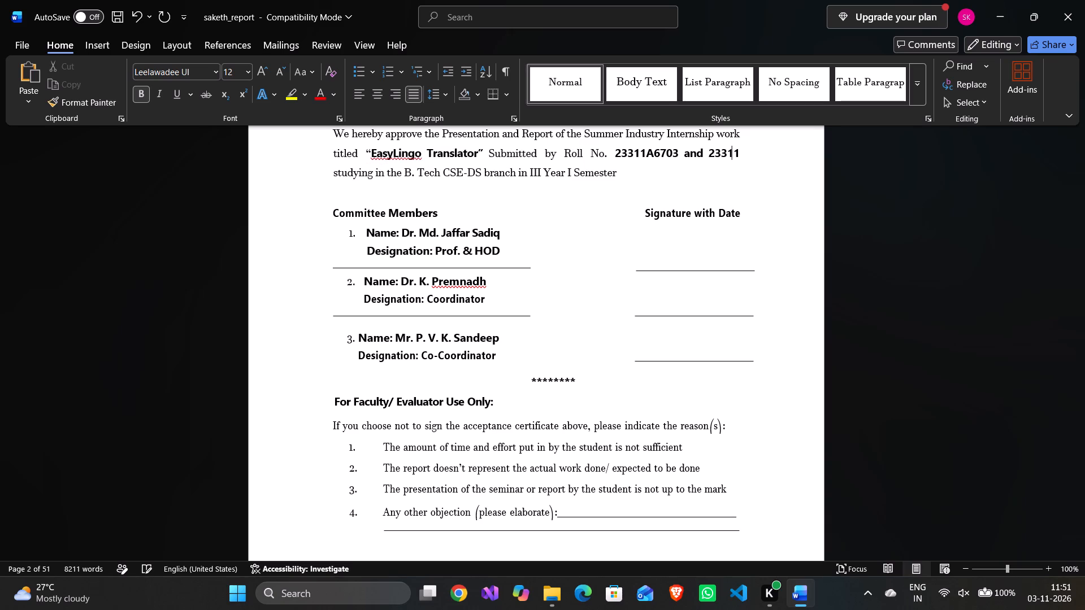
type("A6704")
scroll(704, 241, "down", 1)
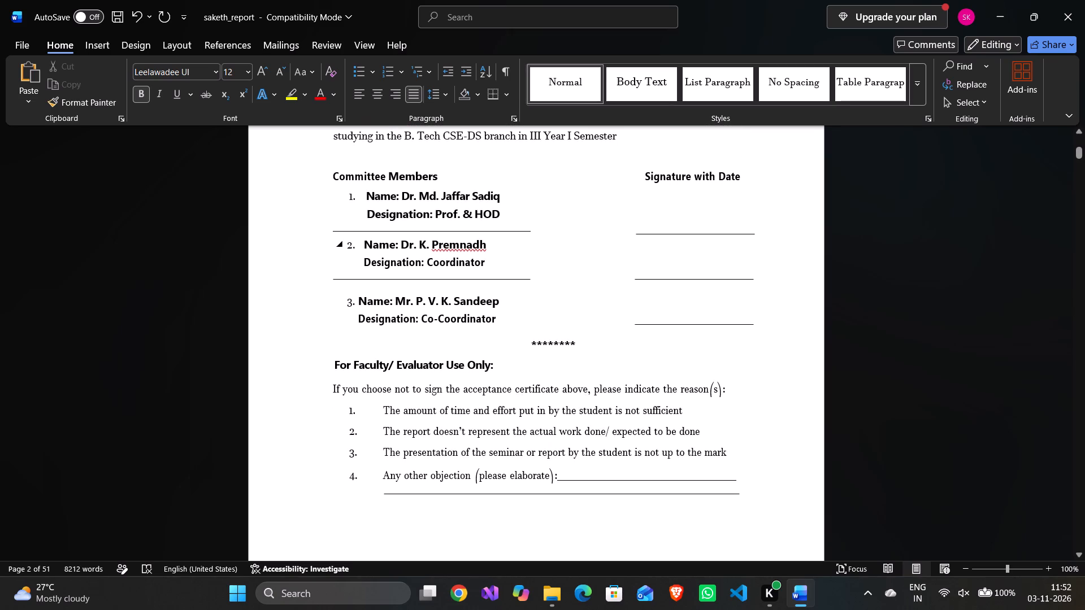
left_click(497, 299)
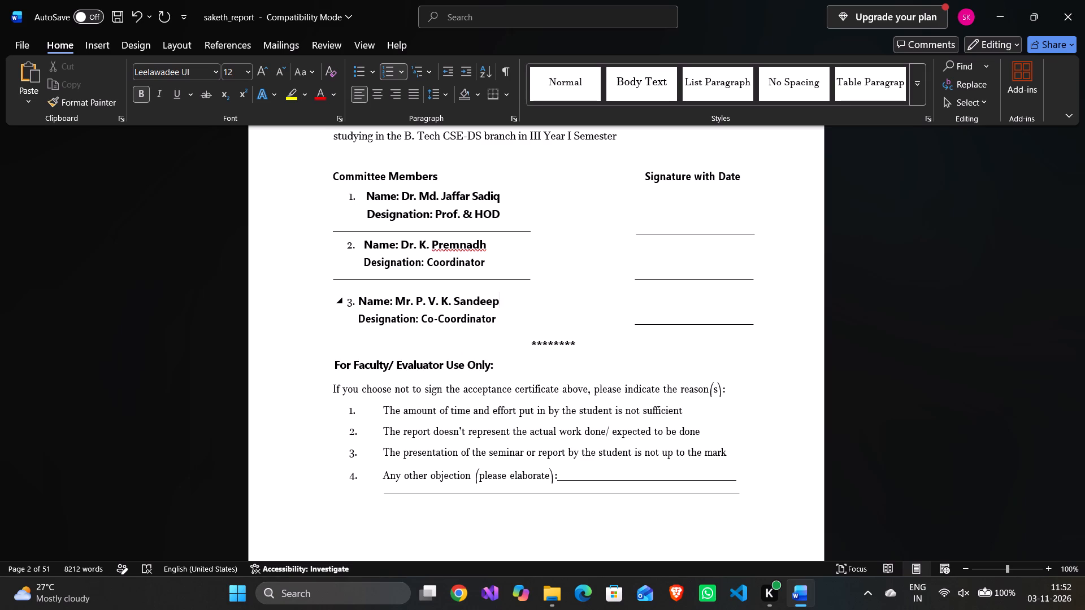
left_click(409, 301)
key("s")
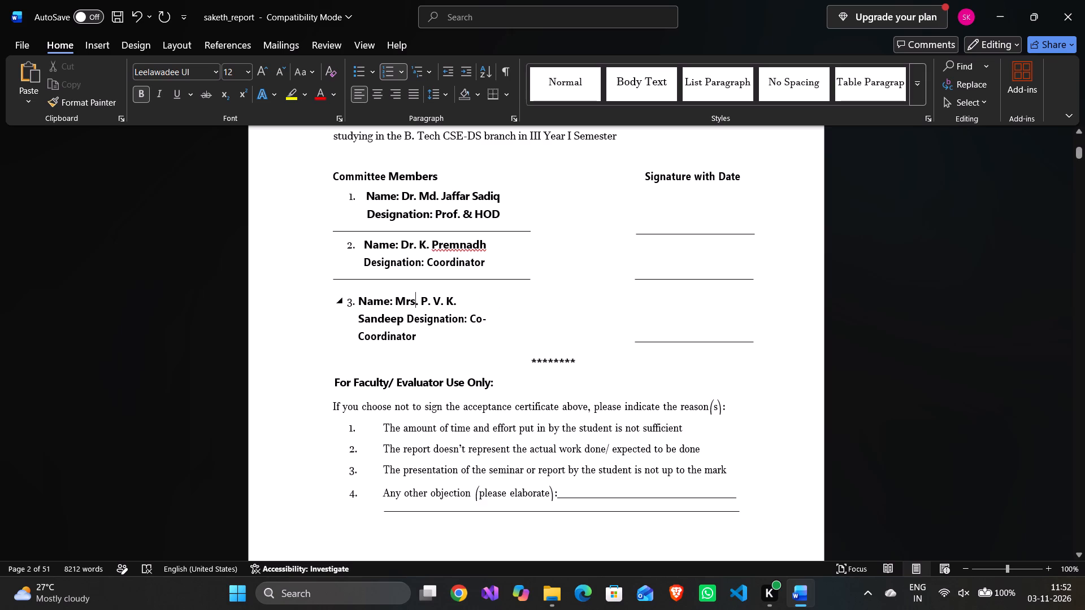
Replace the third committee member's name after "Mrs." with the new co-coordinator's first name and initial, keeping the Co-Coordinator designation.
left_click(405, 321)
key("BackSpace")
key("BackSpace")
key("BackSpace")
key("BackSpace")
key("BackSpace")
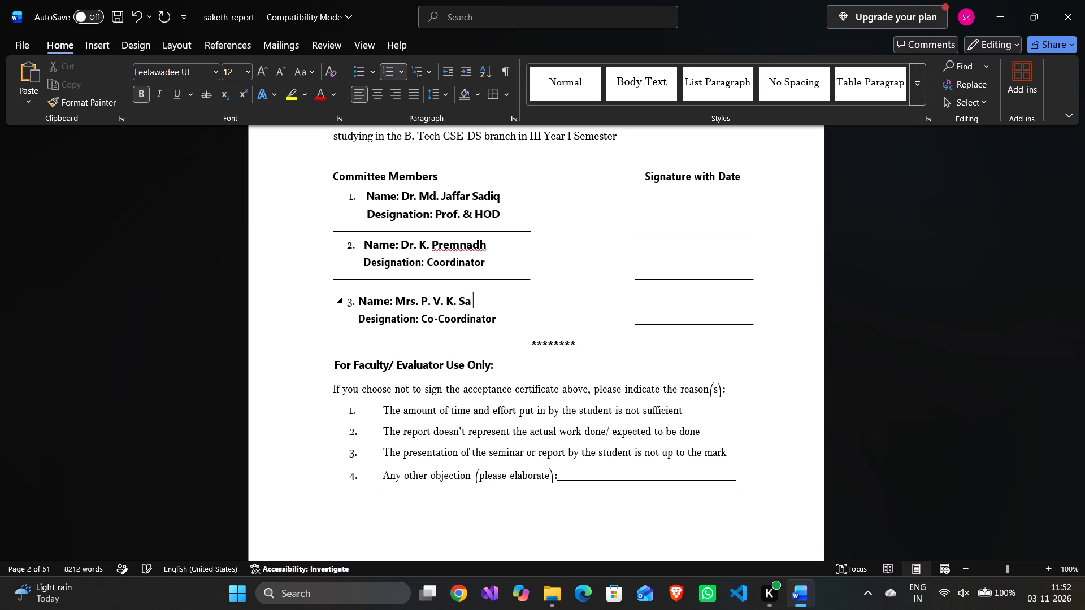
key("BackSpace")
key("BackSpace")
key("BackSpace")
key("BackSpace")
key("BackSpace")
key("BackSpace")
key("BackSpace")
key("BackSpace")
key("BackSpace")
key("BackSpace")
key("BackSpace")
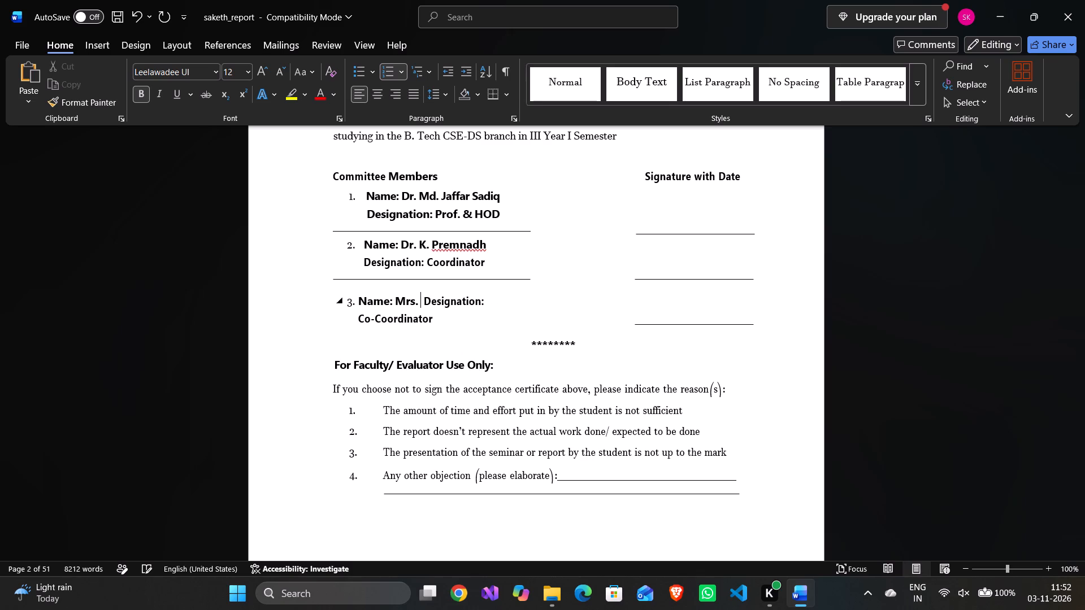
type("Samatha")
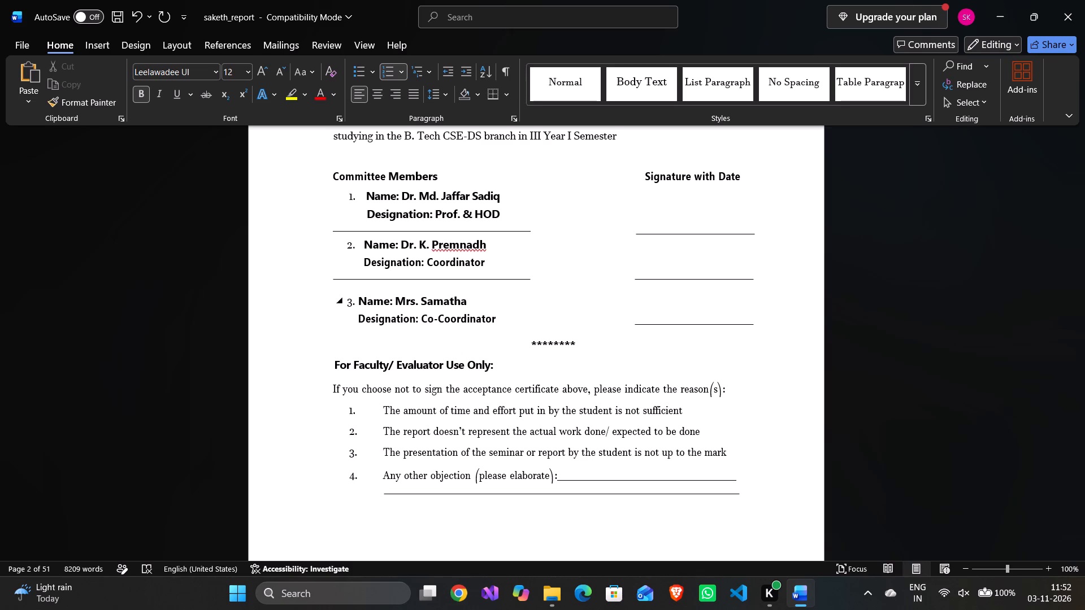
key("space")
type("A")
Delete the old project title wording that precedes "Translator" in the first sentence of the Certificate page.
scroll(405, 321, "down", 2)
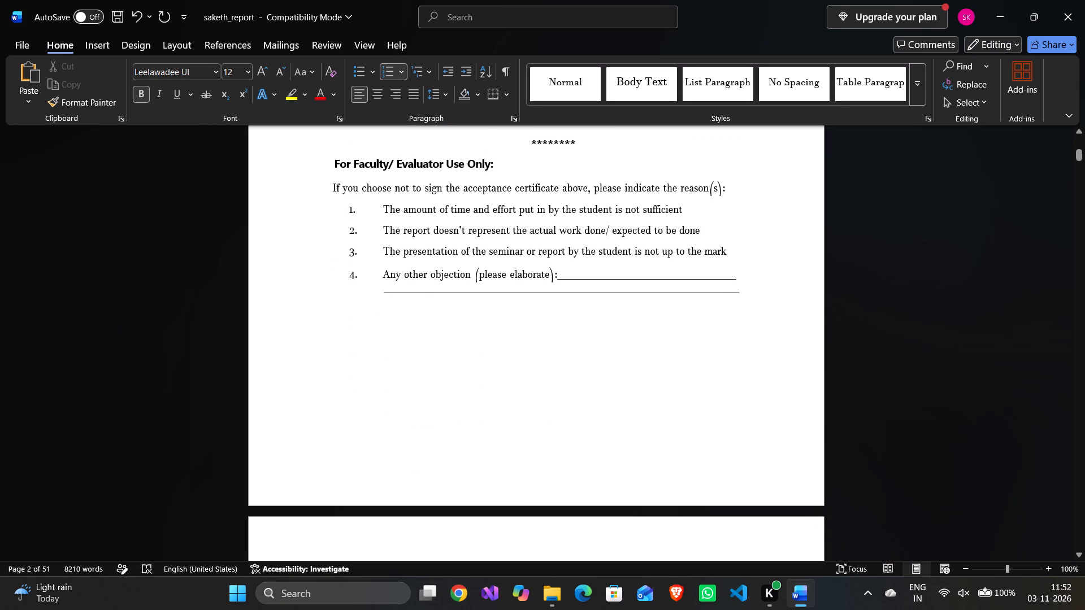
scroll(405, 321, "down", 5)
scroll(405, 321, "up", 1)
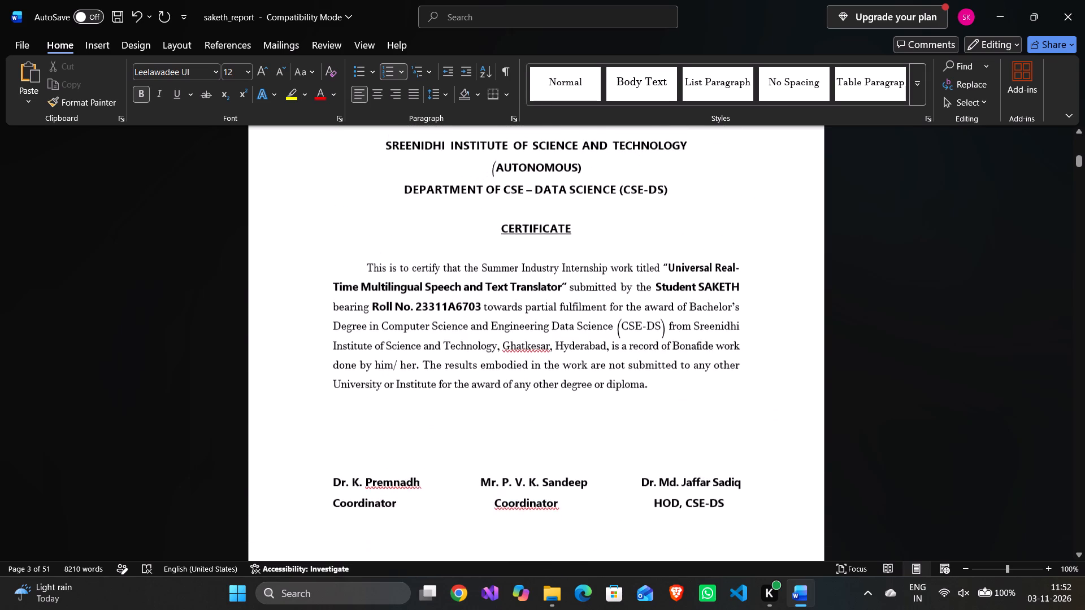
scroll(405, 321, "up", 1)
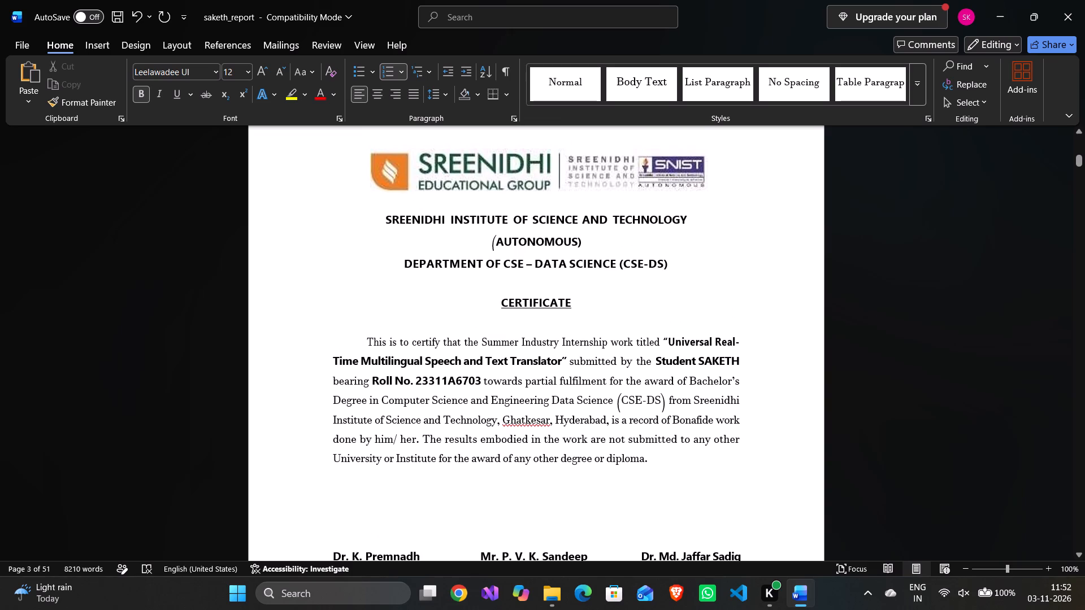
left_click(507, 361)
key("BackSpace")
key("BackSpace")
key("BackSpace")
key("BackSpace")
key("BackSpace")
key("BackSpace")
key("BackSpace")
key("BackSpace")
key("BackSpace")
key("BackSpace")
key("BackSpace")
key("BackSpace")
key("BackSpace")
key("BackSpace")
key("BackSpace")
key("BackSpace")
key("BackSpace")
key("BackSpace")
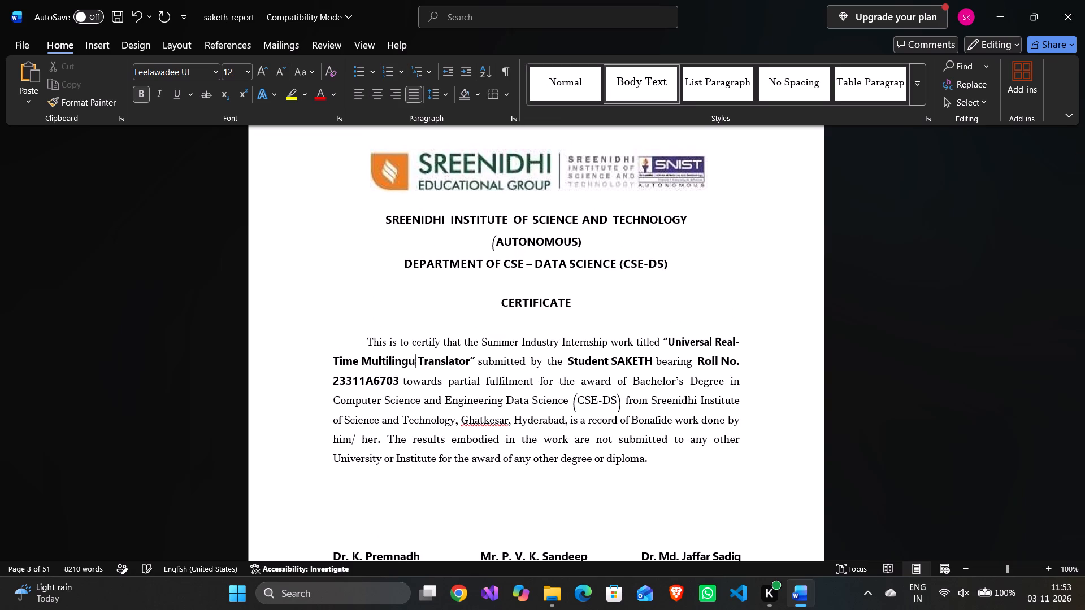
Replace the old project title wording in the Certificate paragraph so it reads "EasyLingo Translator".
key("BackSpace")
key("BackSpace")
key("BackSpace")
key("BackSpace")
key("BackSpace")
key("BackSpace")
key("BackSpace")
key("BackSpace")
key("BackSpace")
key("BackSpace")
key("BackSpace")
key("BackSpace")
key("BackSpace")
key("BackSpace")
key("BackSpace")
key("BackSpace")
key("BackSpace")
key("BackSpace")
key("BackSpace")
key("BackSpace")
key("BackSpace")
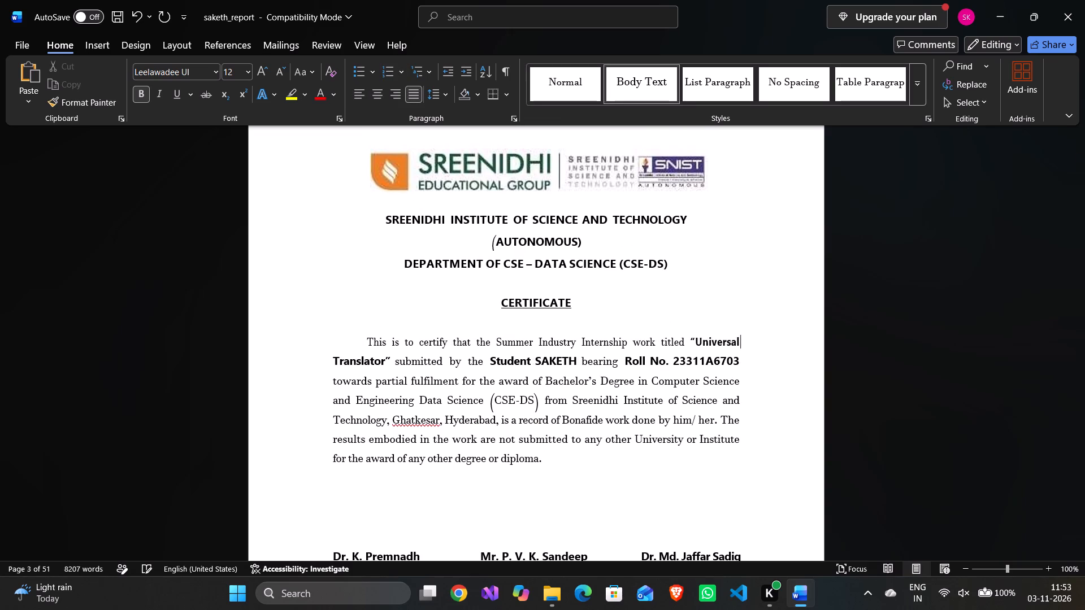
key("BackSpace")
key("BackSpace")
key("BackSpace")
key("BackSpace")
key("BackSpace")
key("BackSpace")
key("BackSpace")
key("BackSpace")
key("BackSpace")
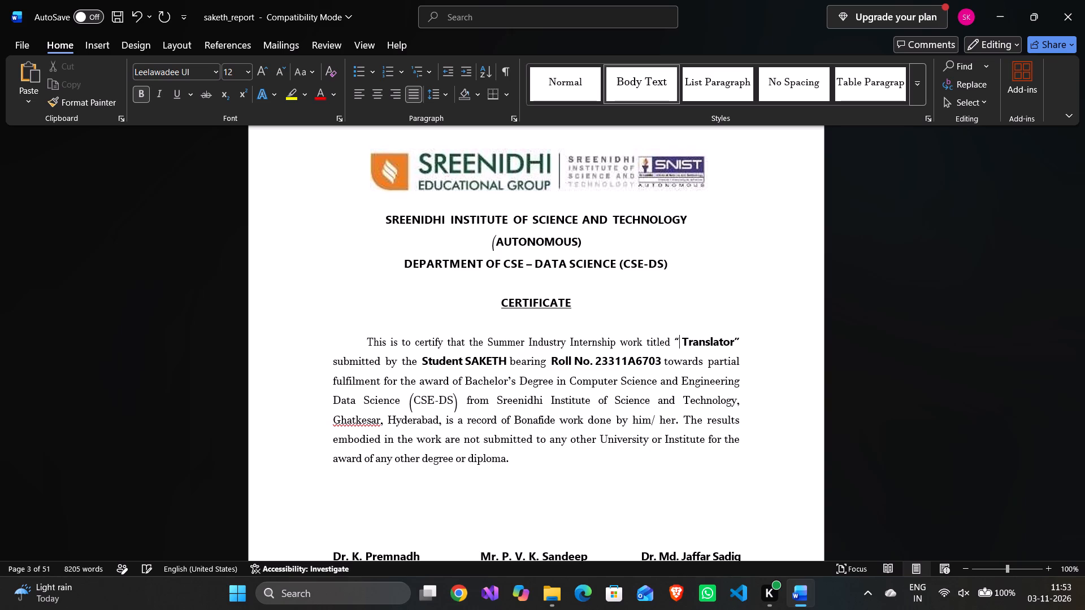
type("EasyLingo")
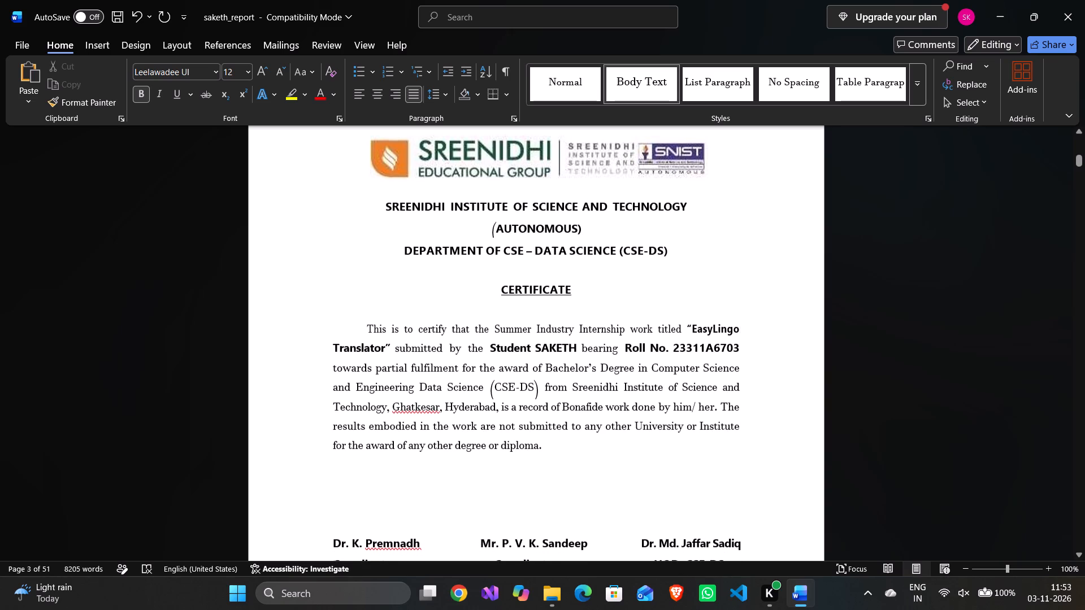
Add "and SAI" after the first student's name in the Certificate paragraph.
left_click(581, 346)
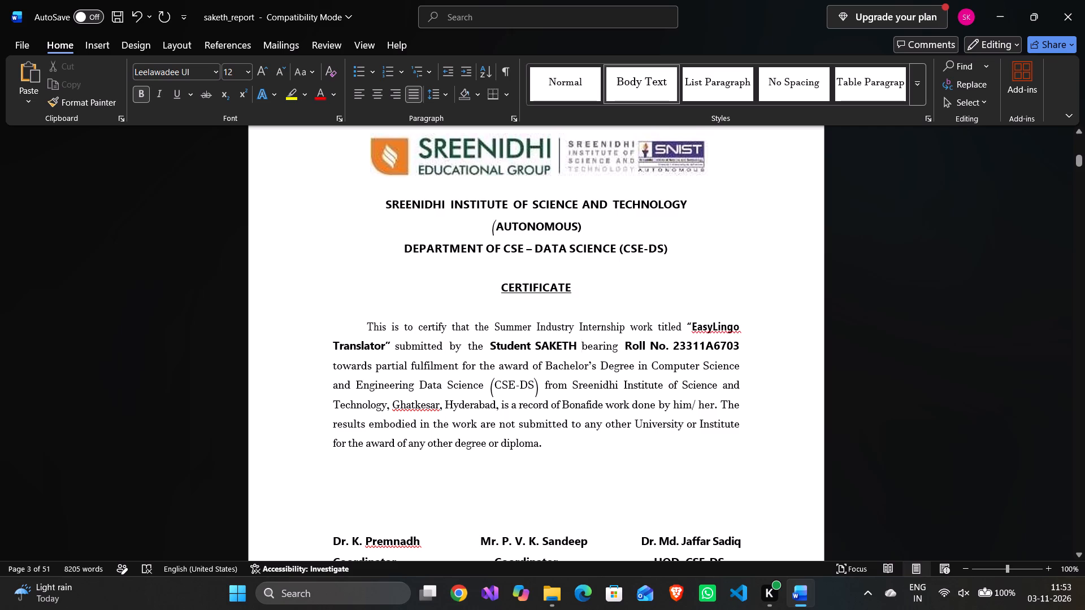
key("BackSpace")
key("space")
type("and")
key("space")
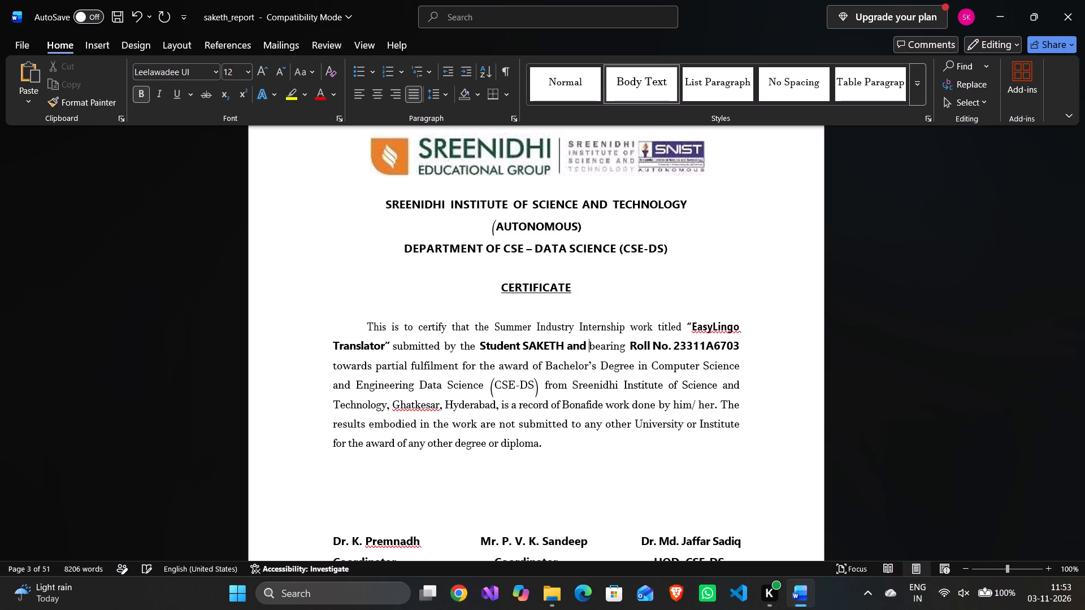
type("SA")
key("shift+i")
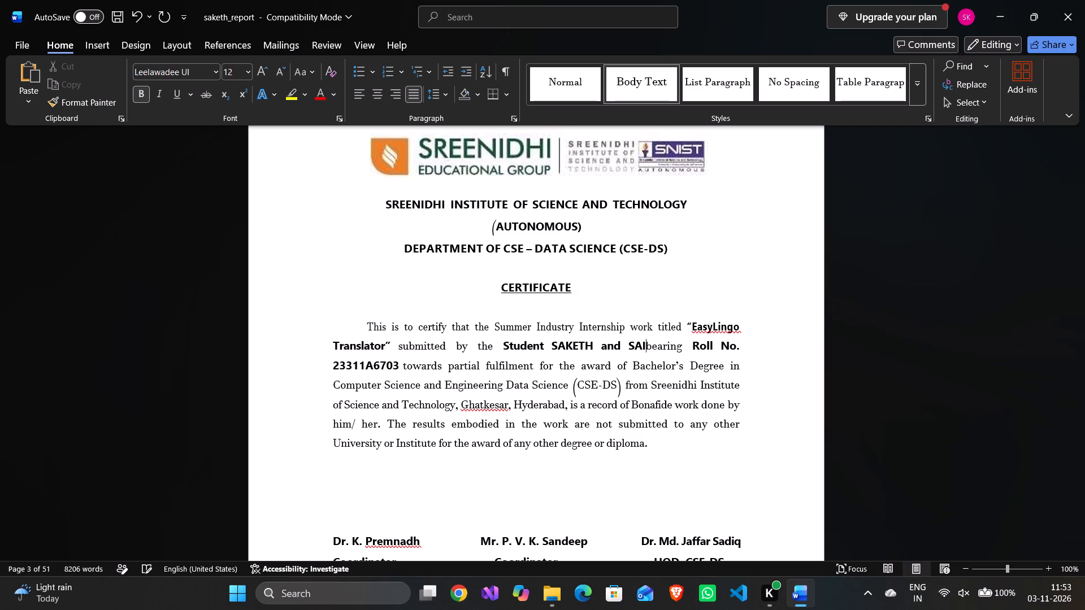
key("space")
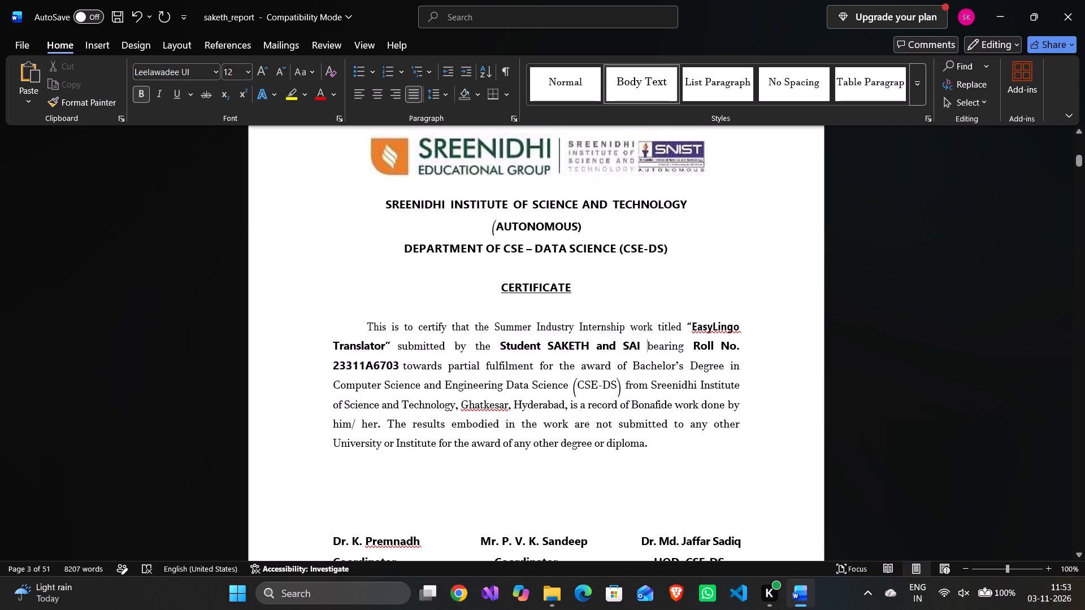
Make "Student" before the names in the Certificate paragraph plural, reading "Students".
left_click(541, 345)
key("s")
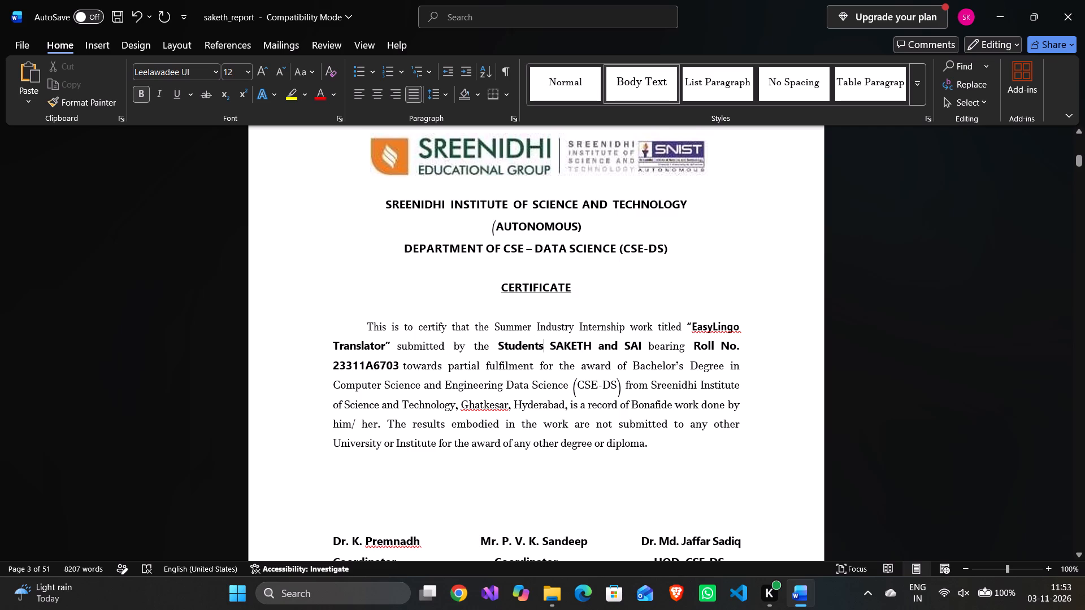
Replace the "and" between the two student names in the Certificate paragraph with a comma.
left_click(619, 347)
key("BackSpace")
key("BackSpace")
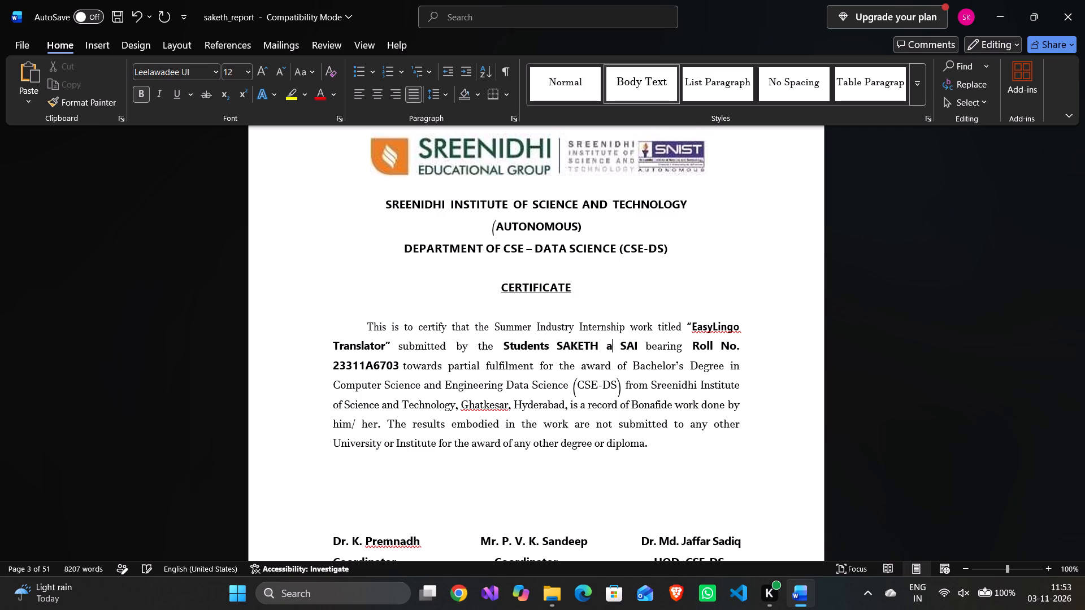
key("BackSpace")
key("BackSpace")
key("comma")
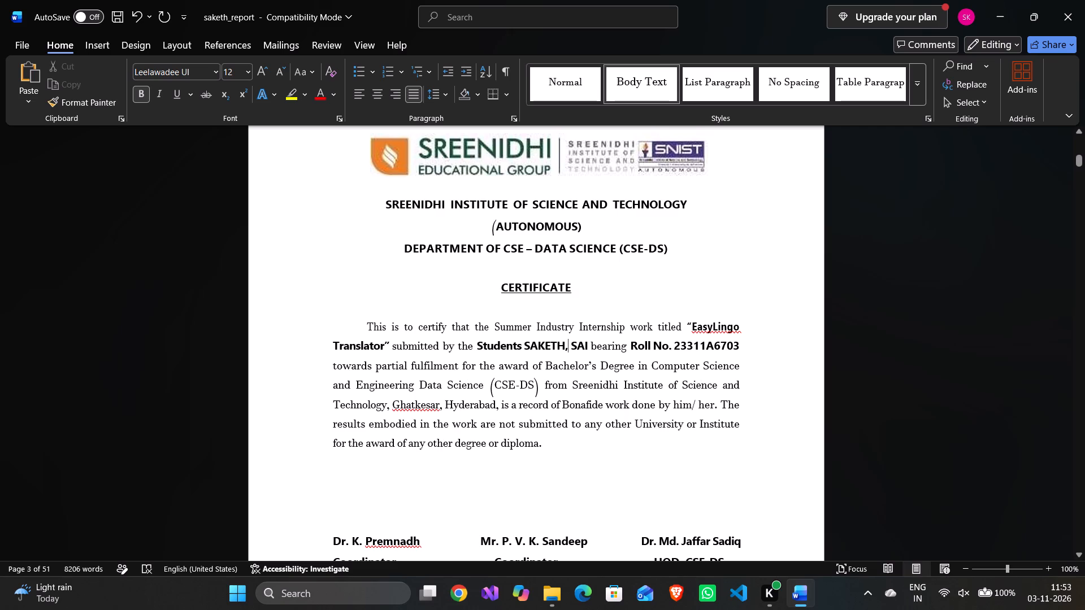
Add the second student's roll number after the first in the Certificate paragraph, separated by a comma and followed by another comma.
left_click(682, 438)
left_click(749, 344)
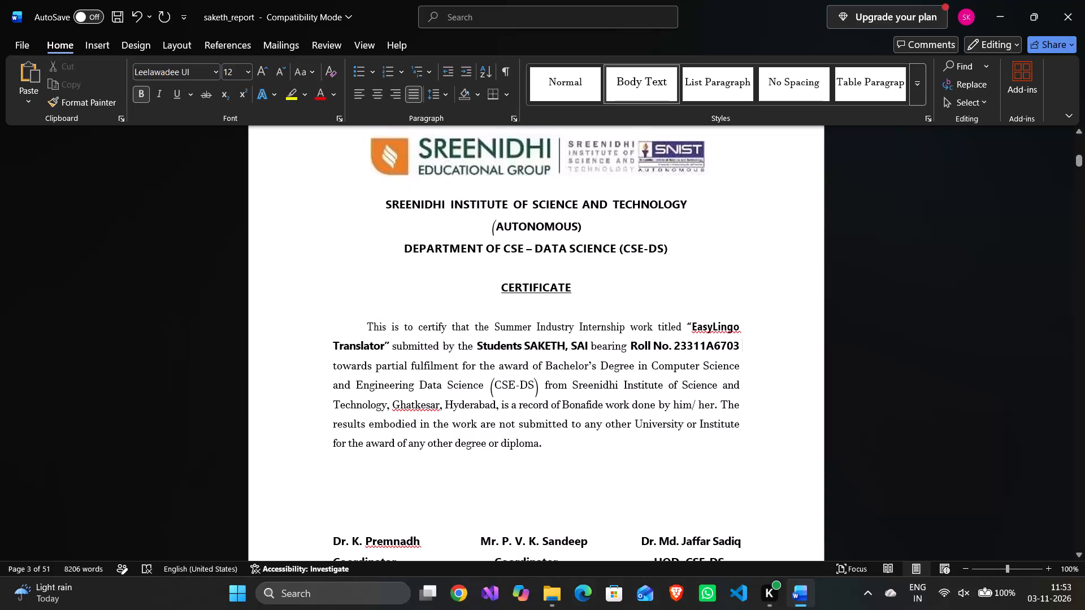
key("BackSpace")
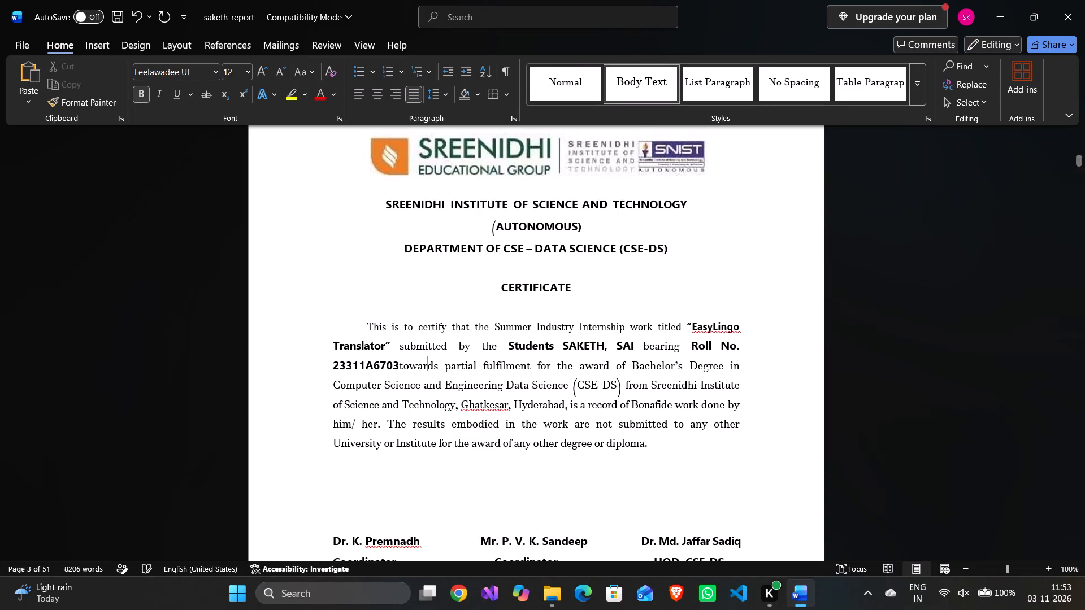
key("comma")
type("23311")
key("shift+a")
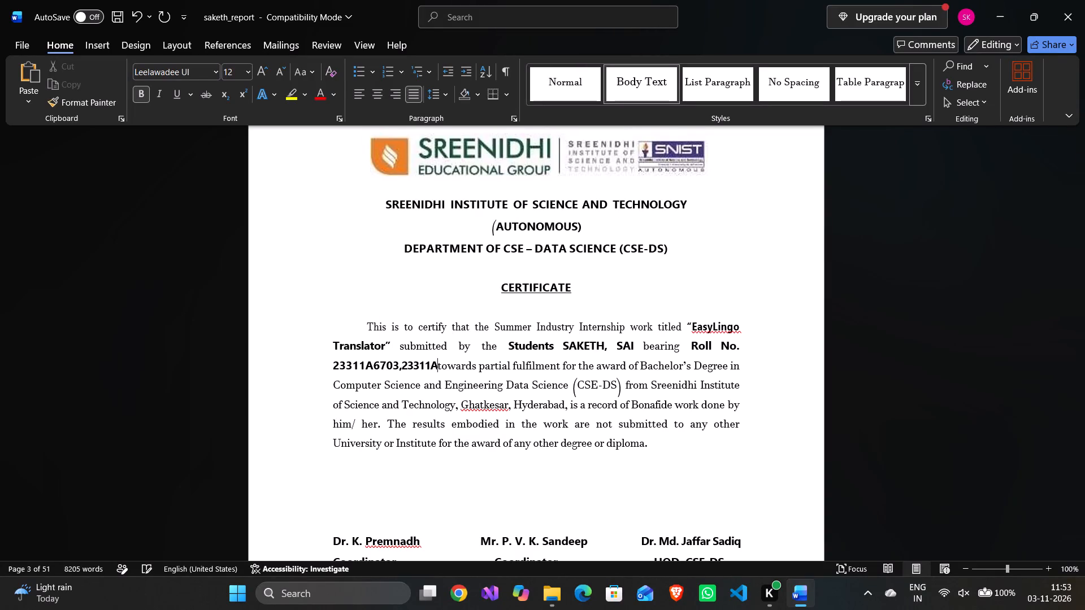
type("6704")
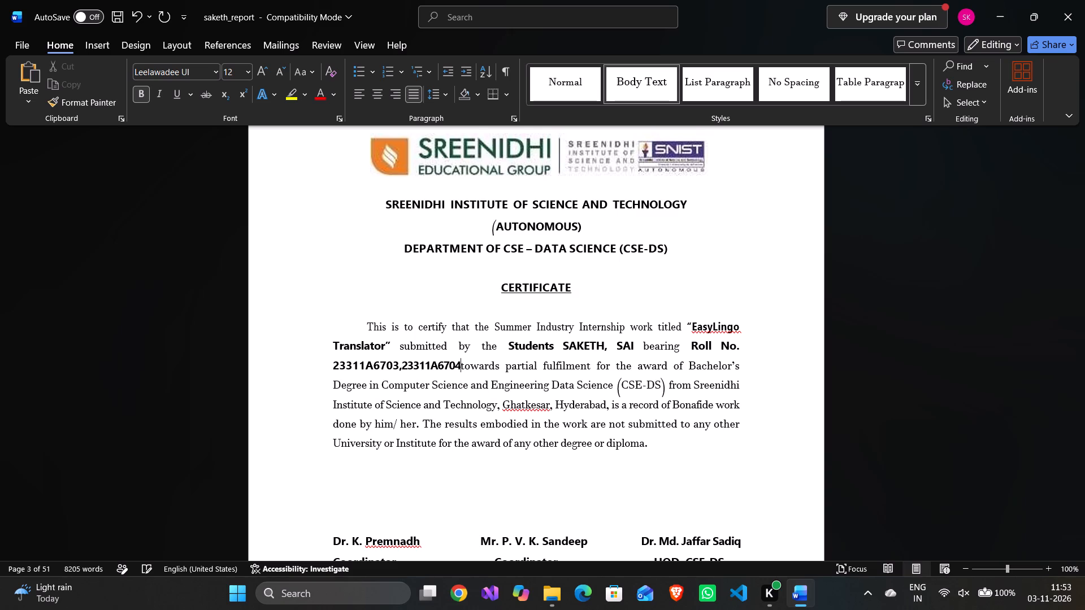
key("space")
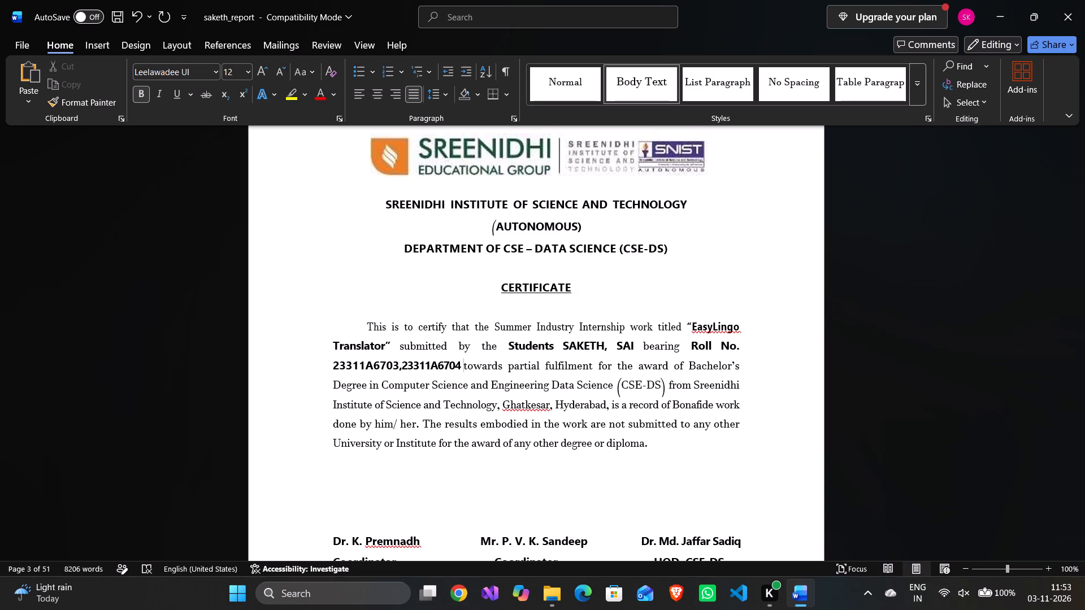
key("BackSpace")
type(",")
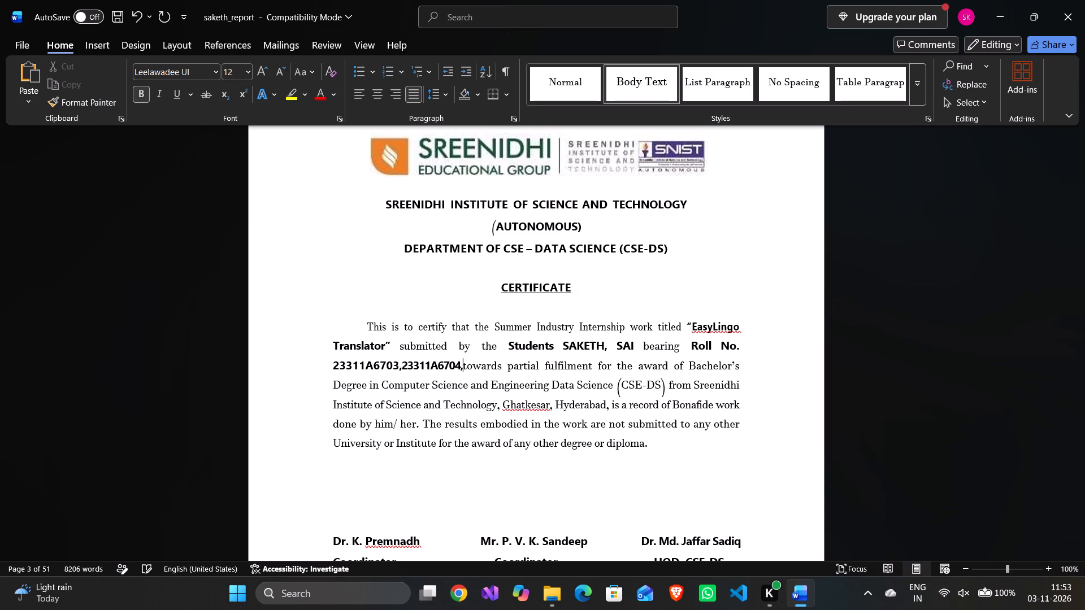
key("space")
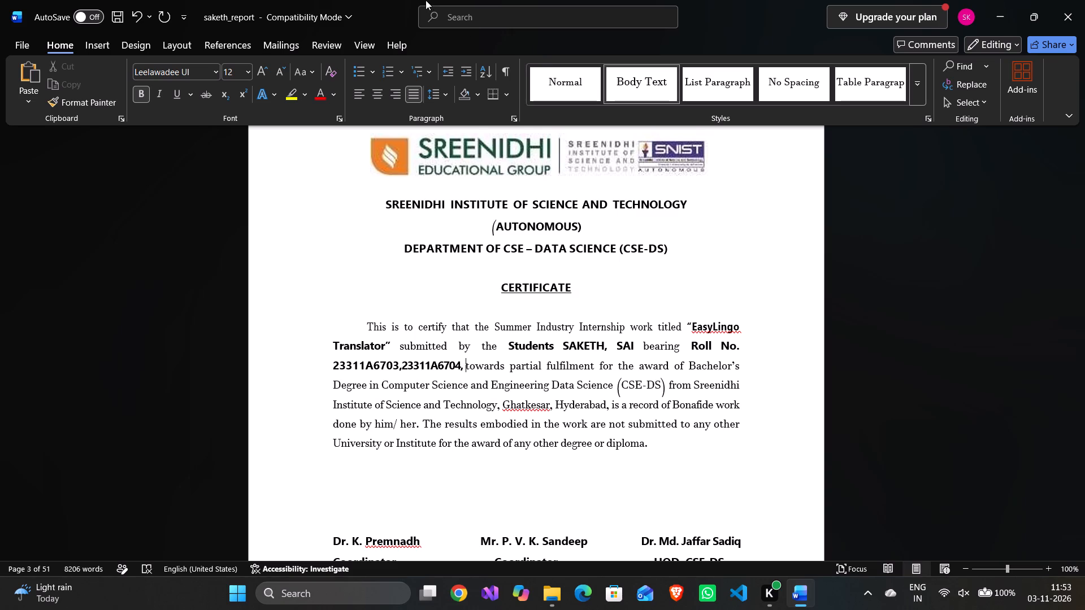
Open the custom margin settings for the Certificate page's section and set the top margin to 2.54 cm.
left_click(192, 49)
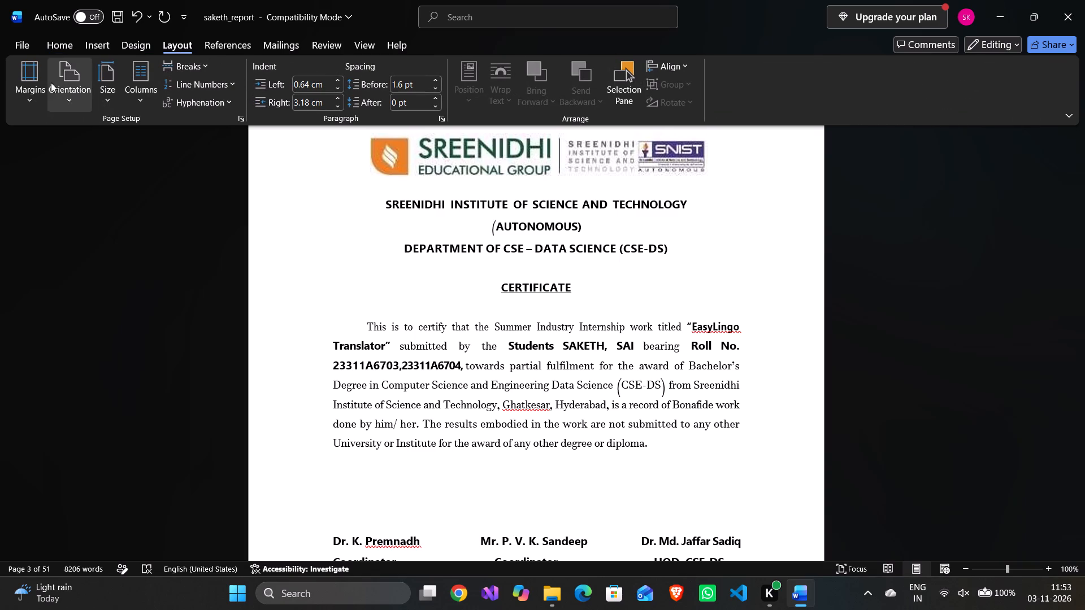
left_click(32, 73)
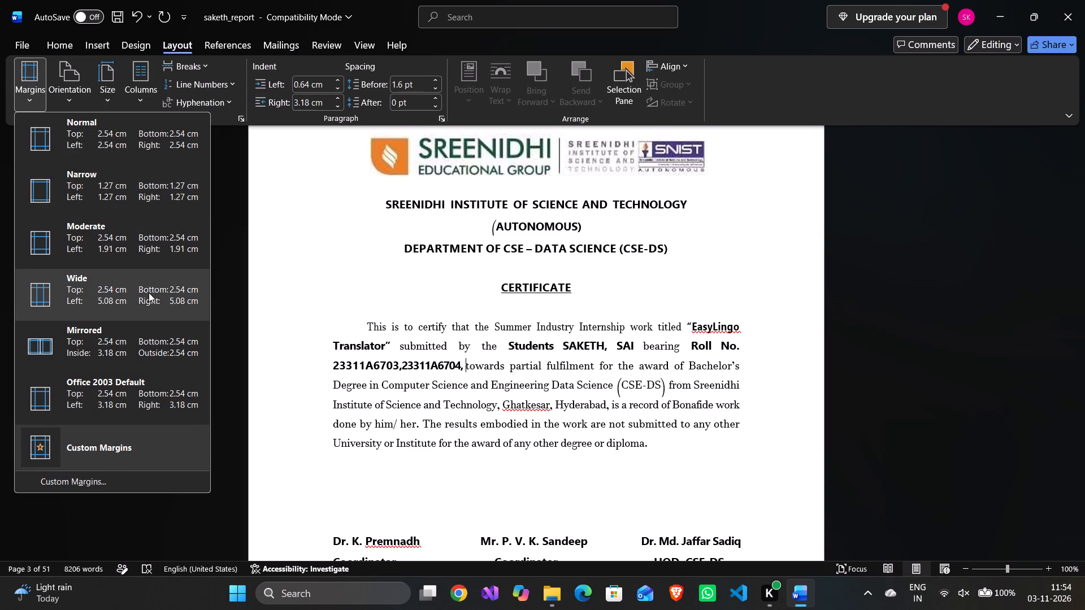
left_click(151, 460)
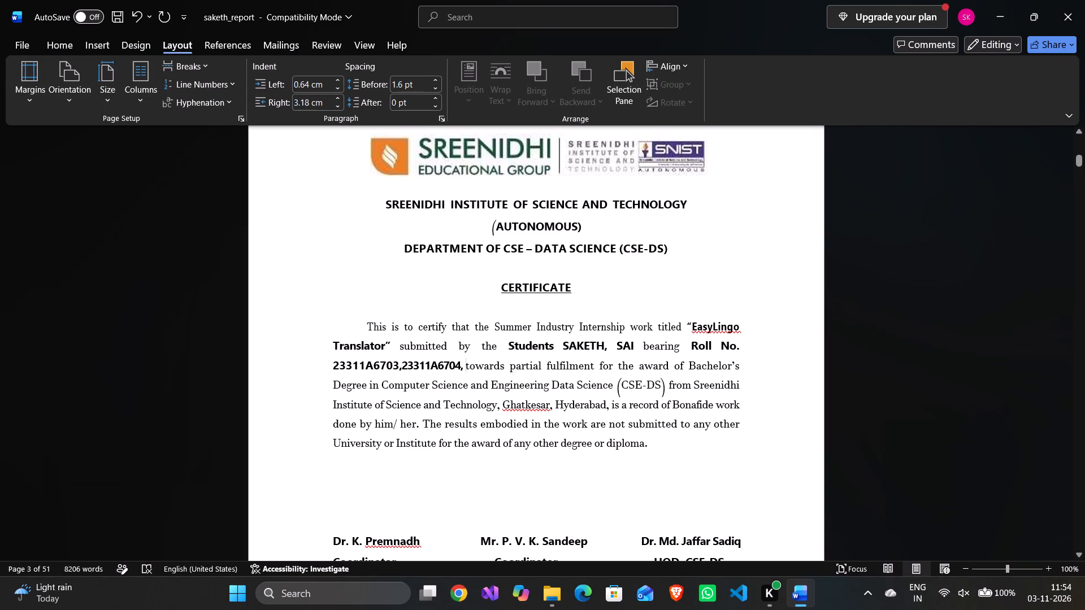
left_click(27, 92)
left_click(94, 486)
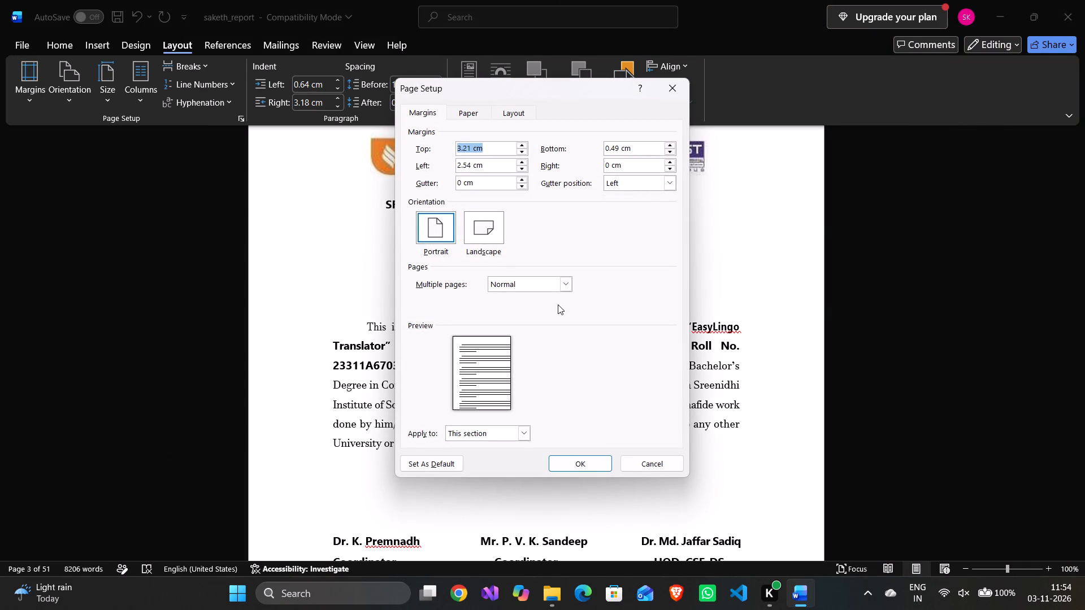
left_click(513, 149)
triple_click(513, 149)
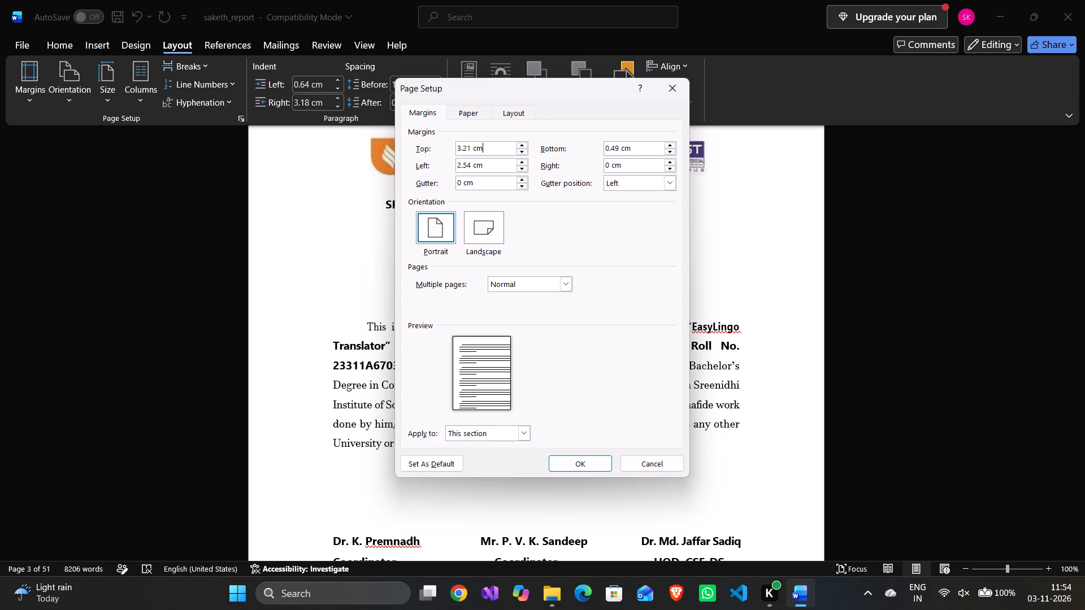
left_click(468, 149)
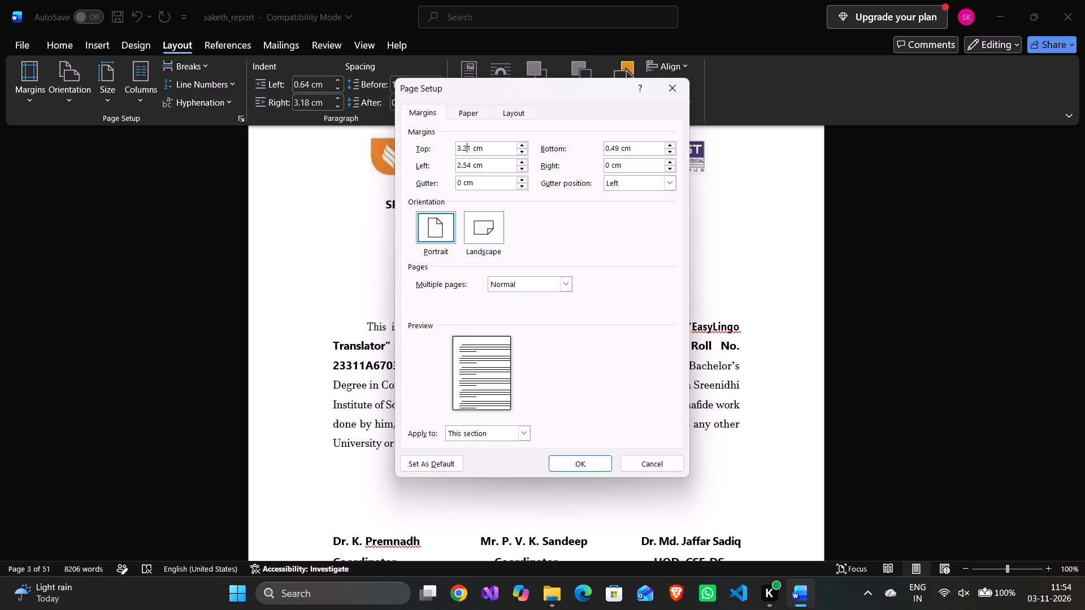
left_click(470, 149)
key("BackSpace")
key("BackSpace")
key("BackSpace")
key("BackSpace")
key("BackSpace")
key("BackSpace")
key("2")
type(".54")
Set the section's bottom margin to 2.54 cm.
left_click(619, 148)
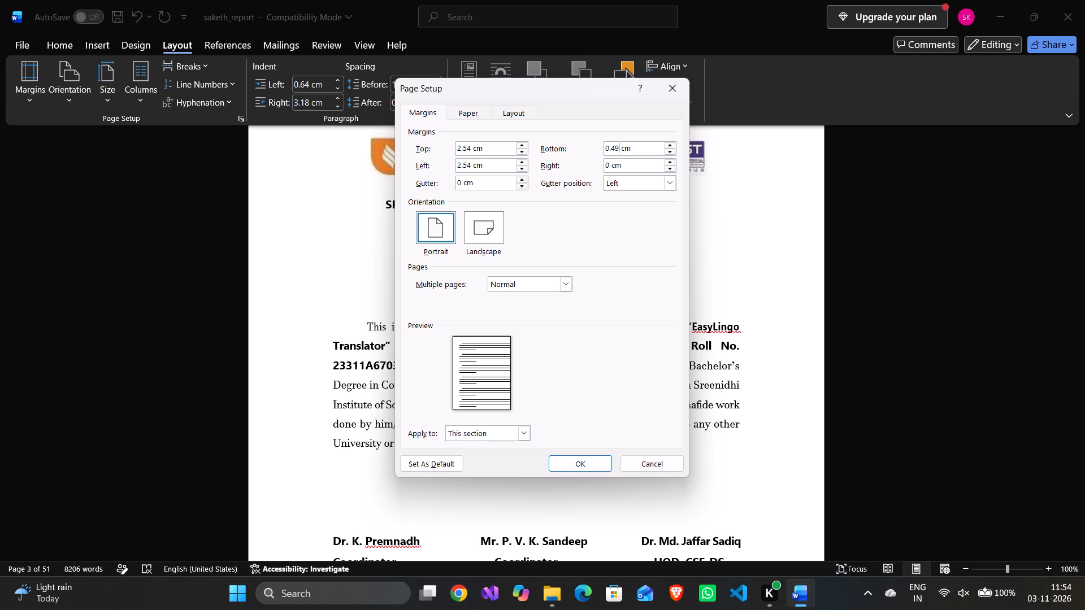
key("BackSpace")
key("BackSpace")
key("BackSpace")
key("BackSpace")
key("BackSpace")
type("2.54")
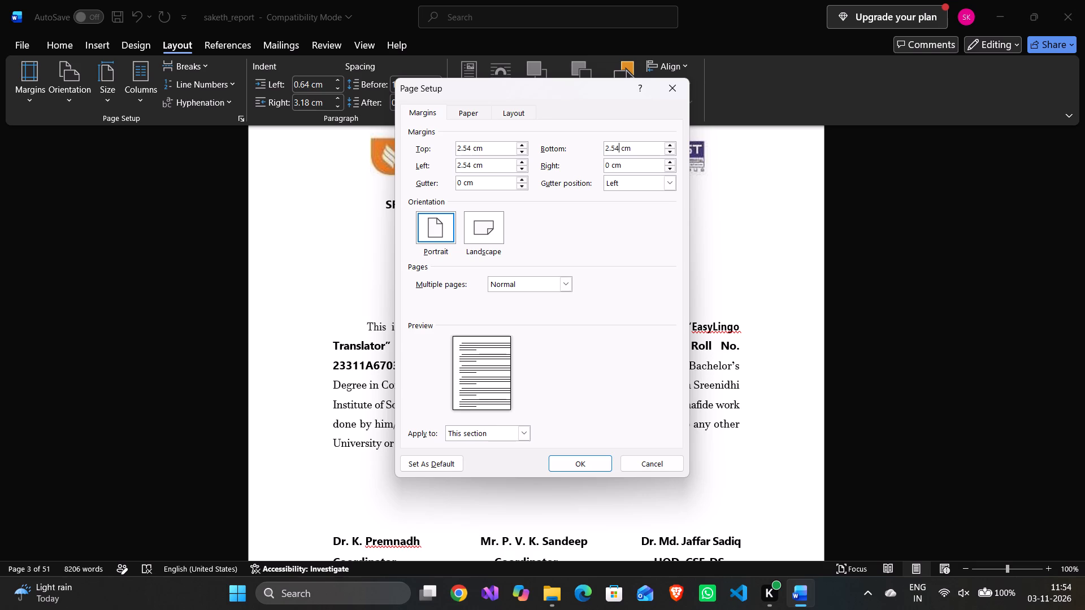
Set the section's left margin to 3.17 cm.
left_click(469, 167)
key("BackSpace")
key("BackSpace")
key("BackSpace")
key("BackSpace")
key("BackSpace")
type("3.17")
Set the right margin to 2.54 cm, review the paper and layout settings, and apply the page setup to this section.
left_click(609, 169)
key("BackSpace")
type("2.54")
left_click(472, 112)
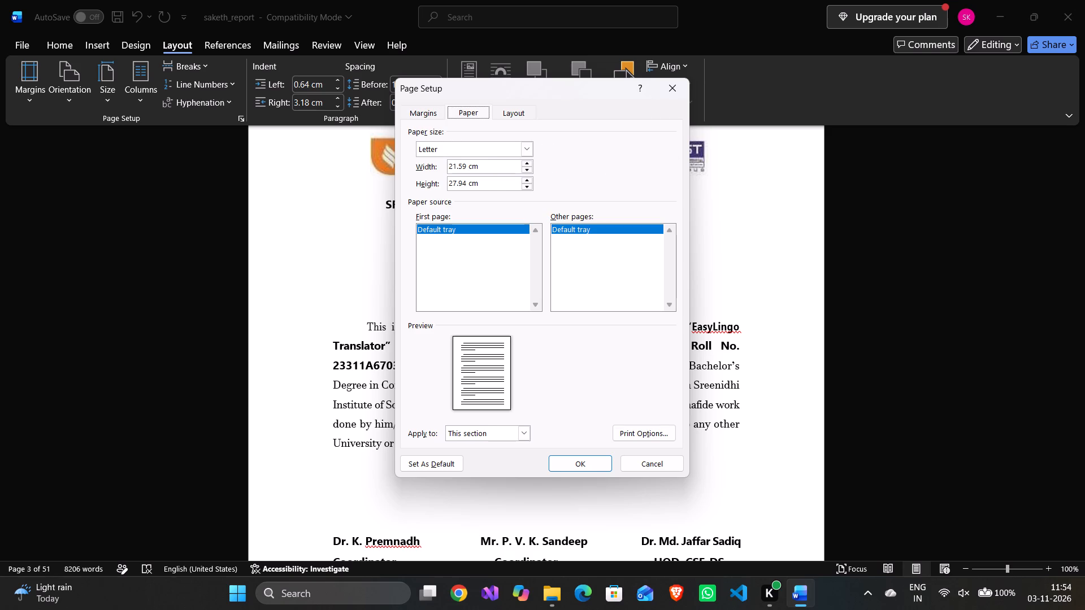
scroll(483, 267, "down", 1)
left_click(511, 118)
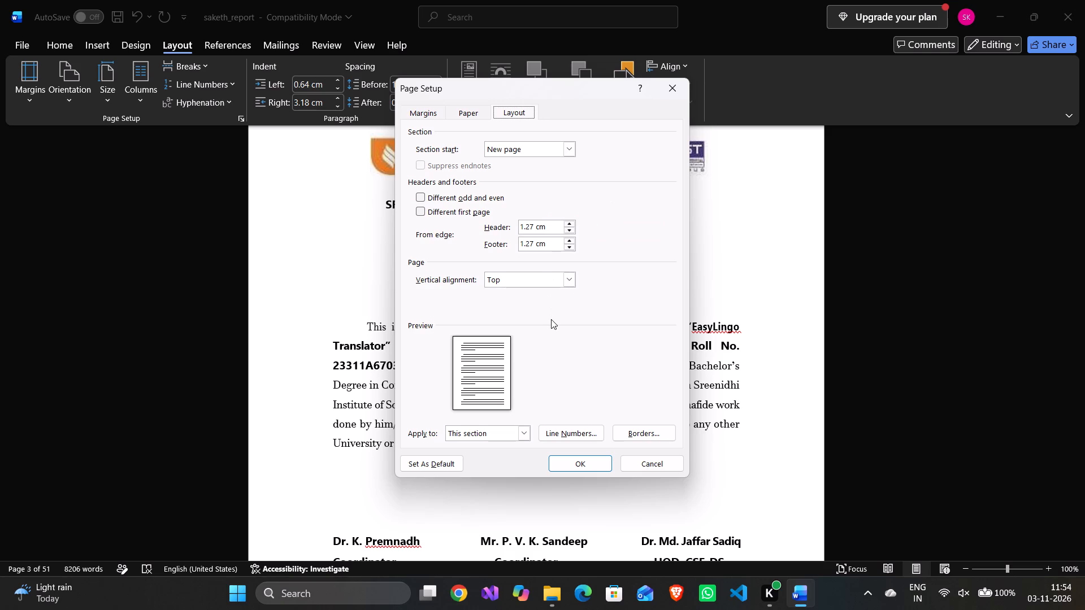
scroll(551, 319, "down", 1)
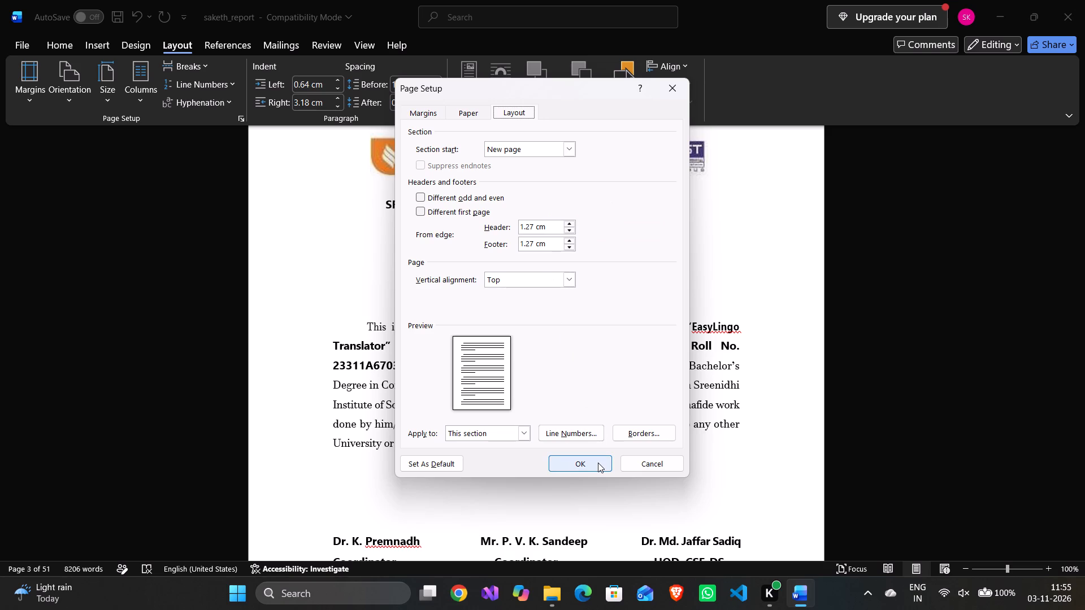
left_click(598, 463)
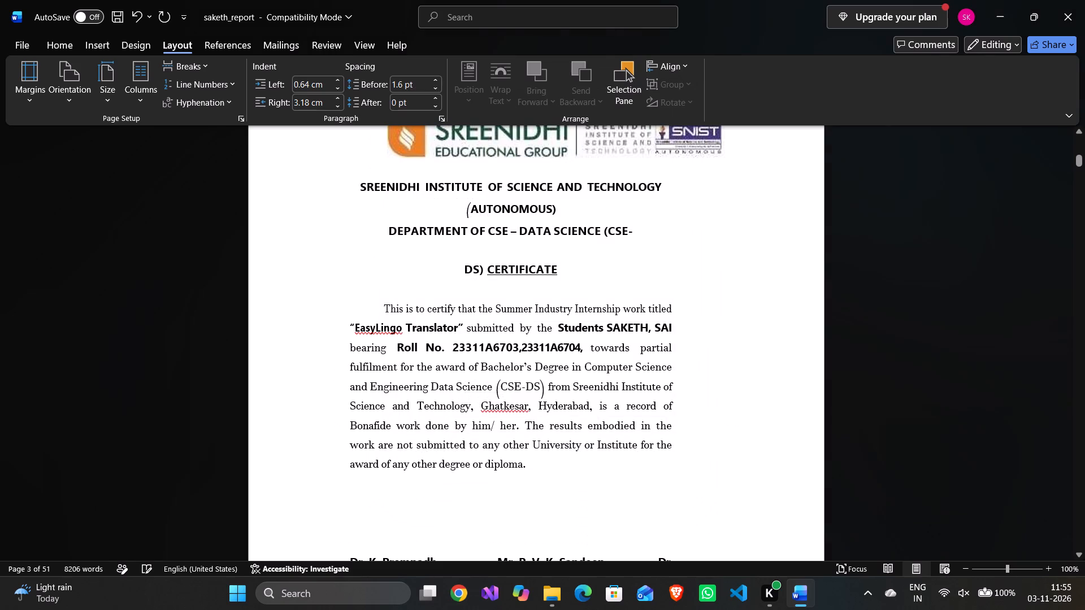
Examine the layout of the cover, Certificate and Declaration pages and check the margin presets for the Certificate section.
scroll(550, 234, "up", 1)
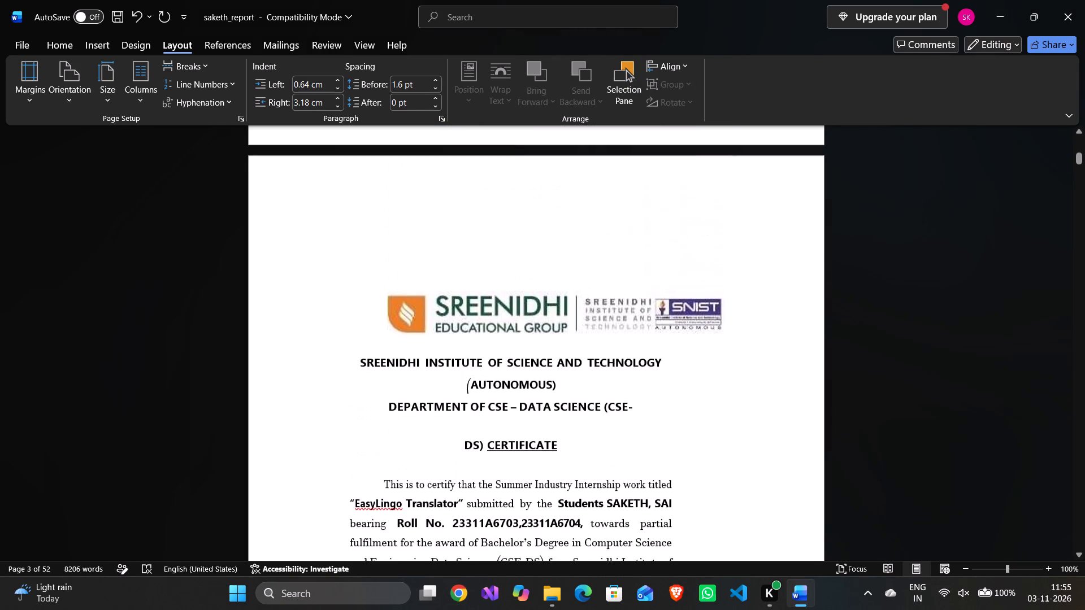
scroll(550, 234, "down", 1)
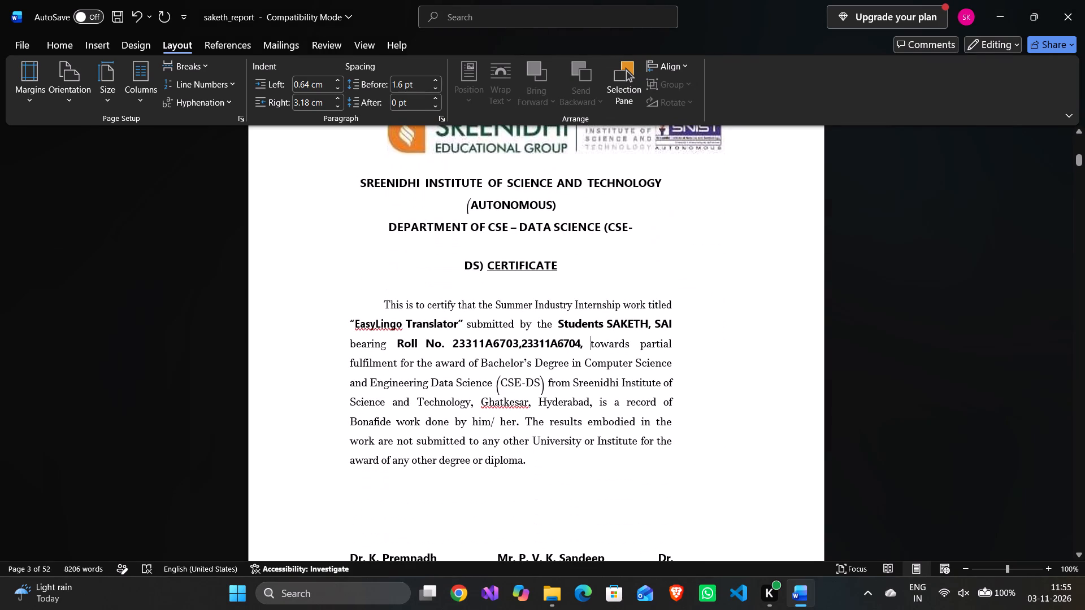
scroll(550, 234, "down", 9)
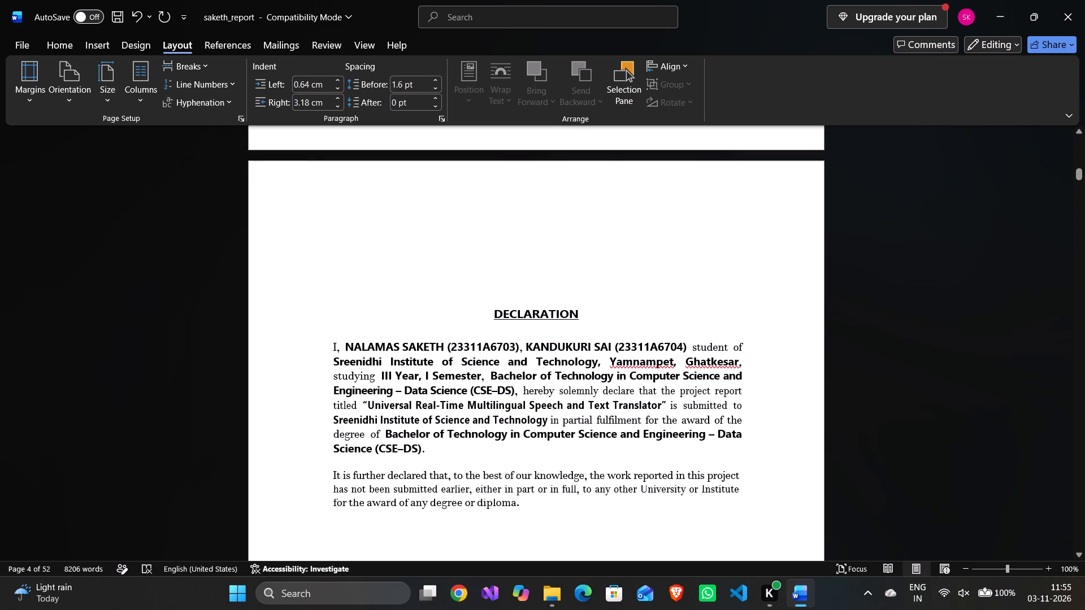
scroll(550, 234, "up", 9)
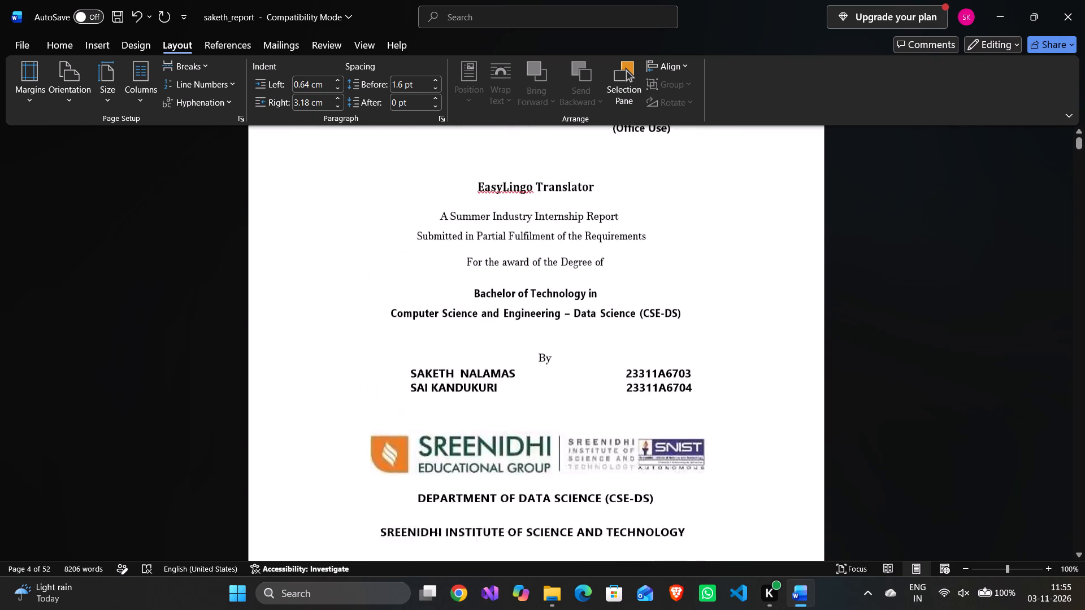
scroll(550, 234, "up", 3)
scroll(550, 234, "down", 5)
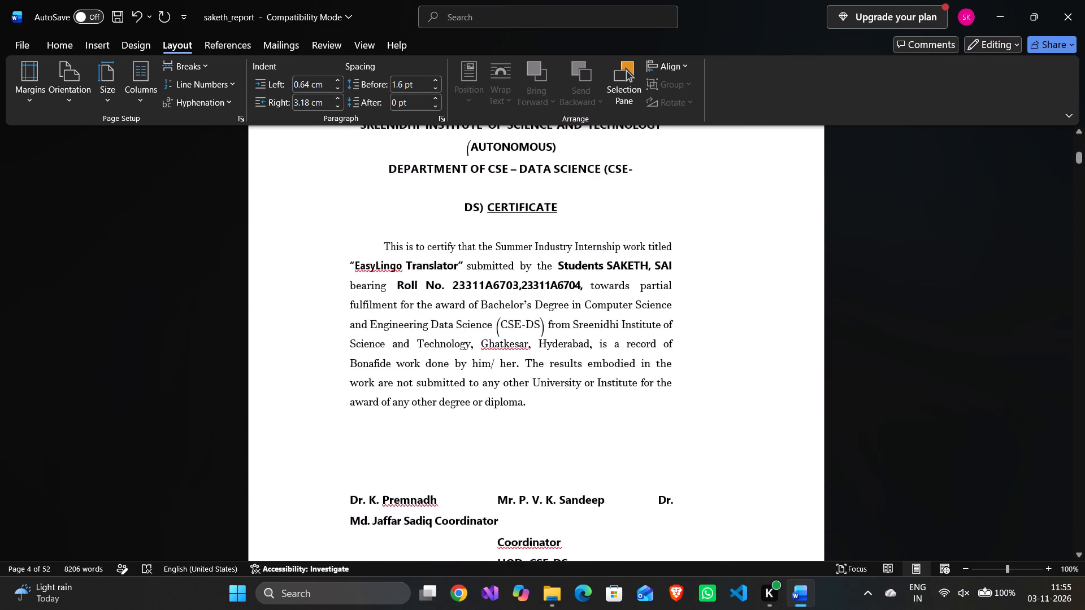
scroll(550, 234, "down", 5)
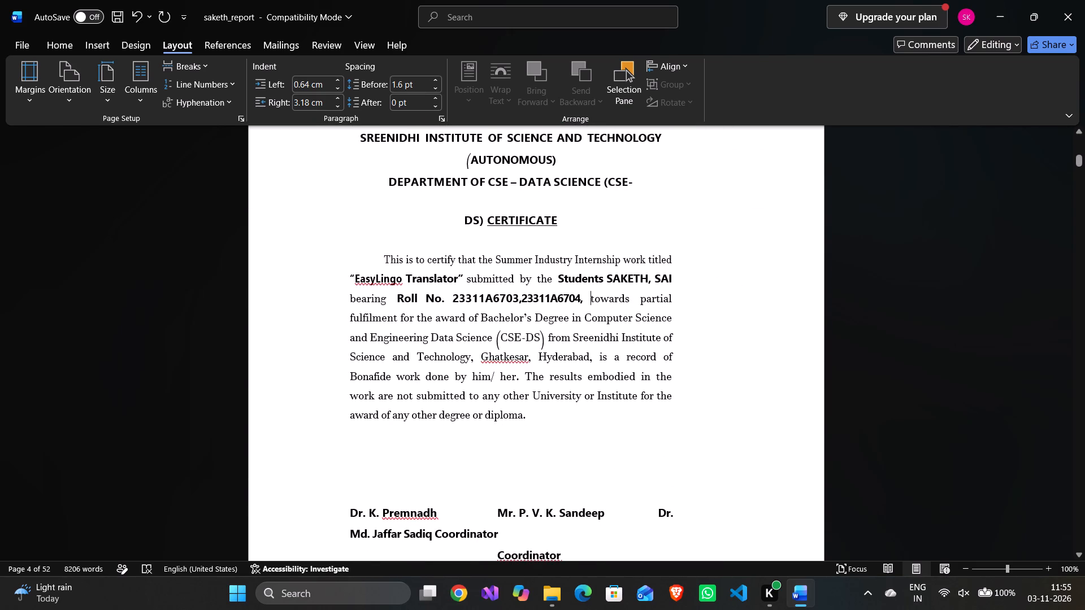
left_click(550, 234)
left_click(31, 90)
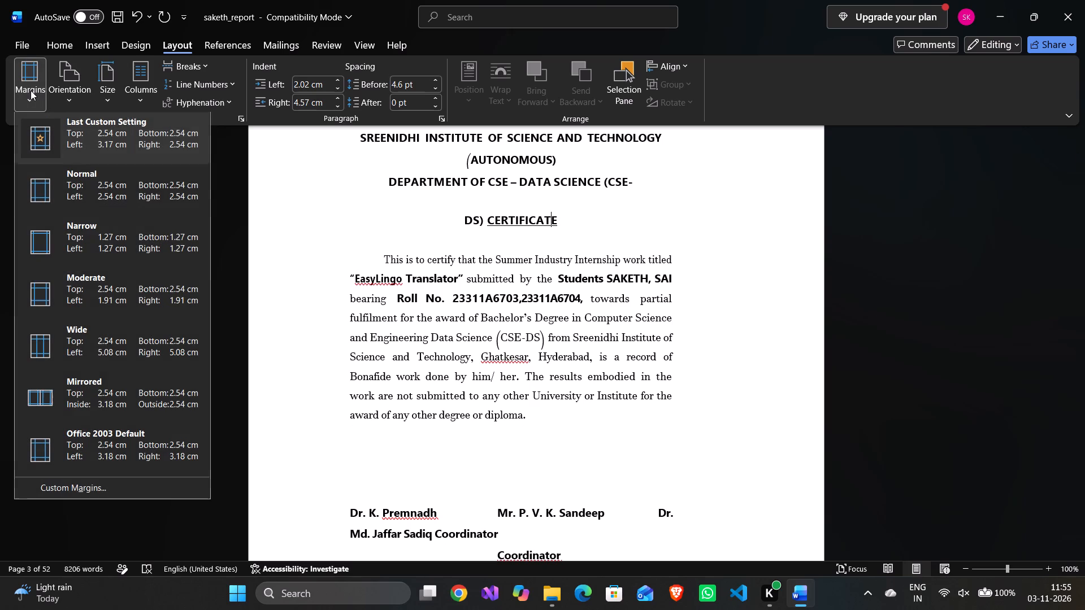
left_click(562, 393)
scroll(562, 393, "down", 3)
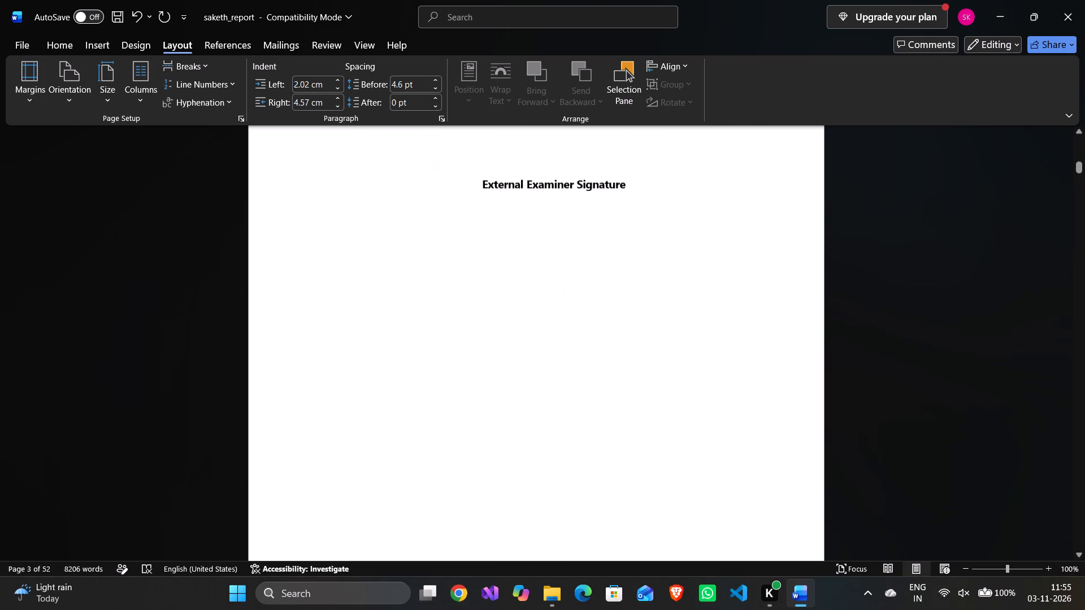
Examine the layout of the Certificate, External Examiner Signature and Declaration pages and check the available margin presets.
scroll(562, 393, "up", 2)
scroll(562, 393, "down", 1)
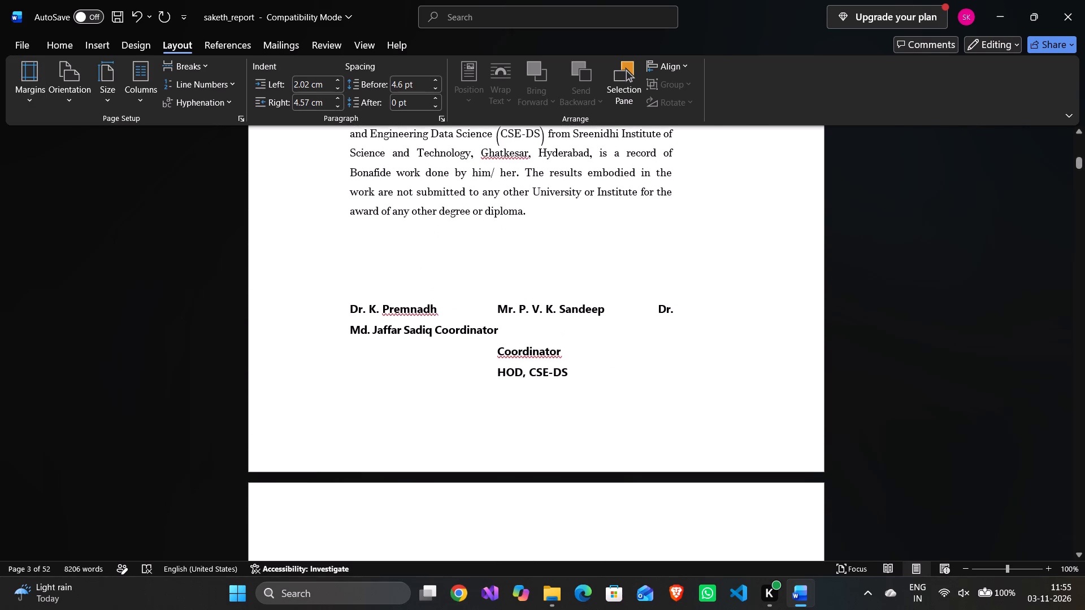
left_click(25, 98)
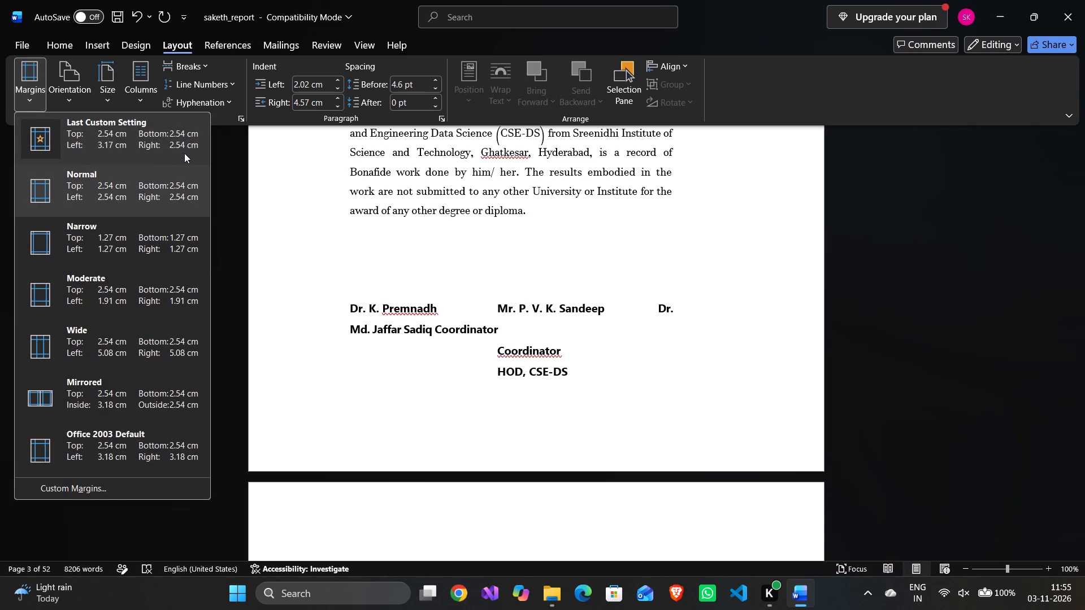
left_click(374, 270)
scroll(430, 381, "down", 4)
left_click(484, 385)
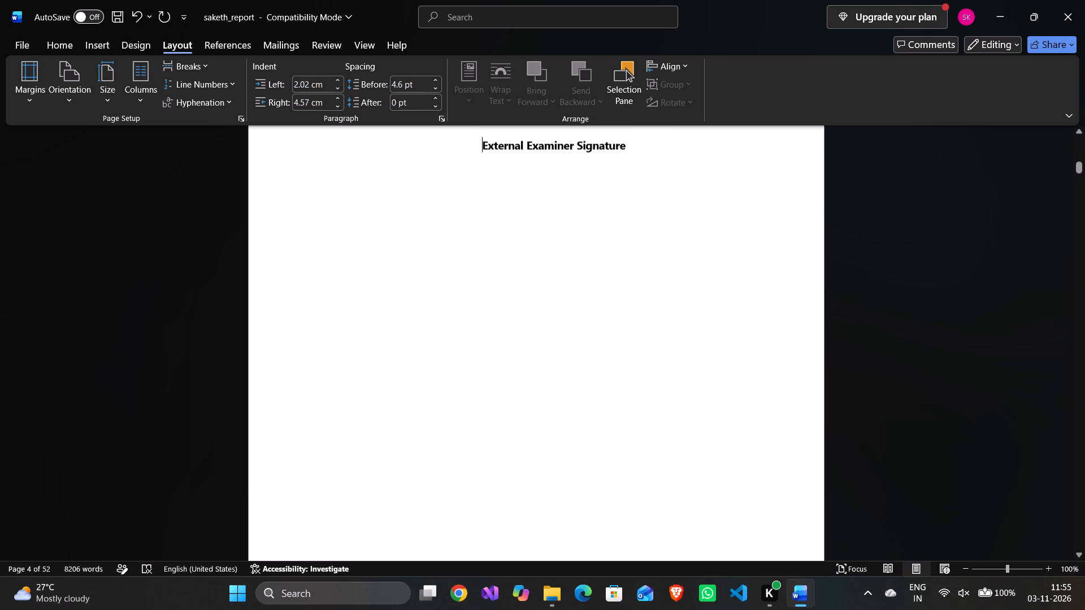
left_click(33, 95)
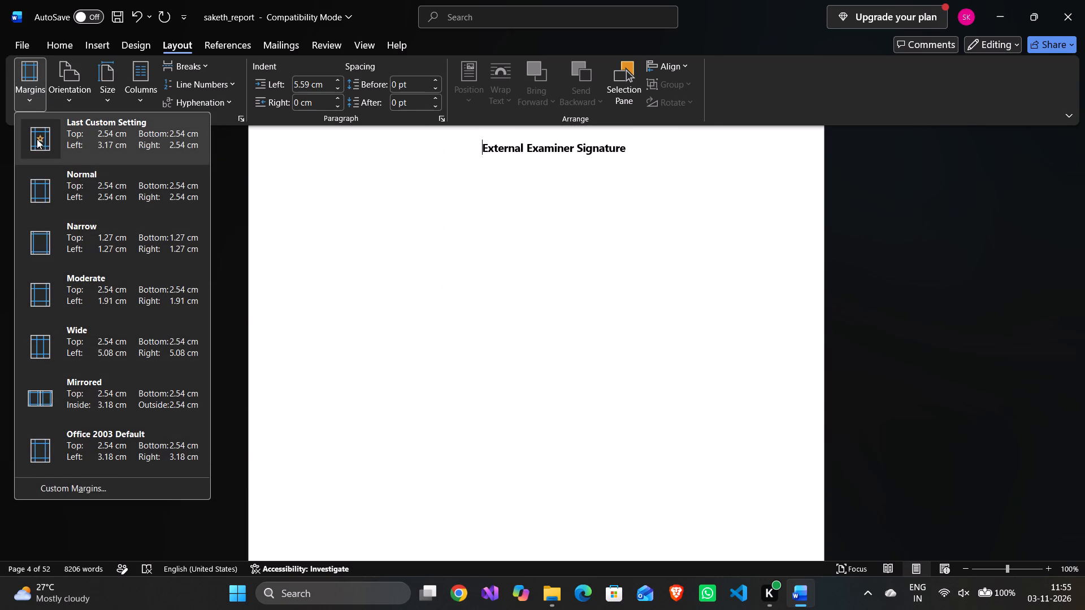
left_click(489, 213)
scroll(489, 213, "up", 1)
right_click(489, 213)
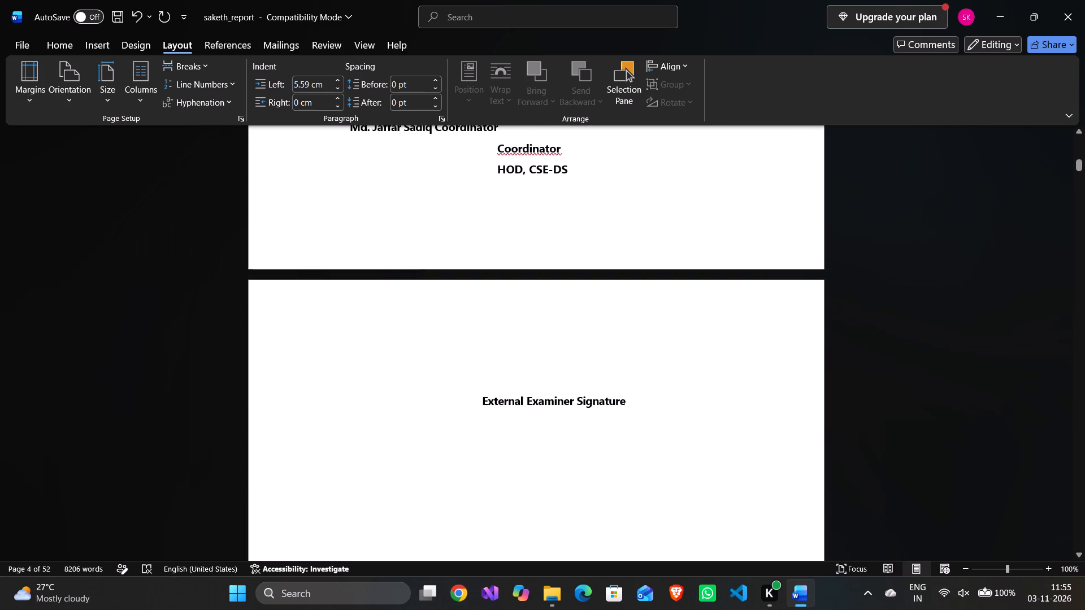
scroll(489, 213, "down", 4)
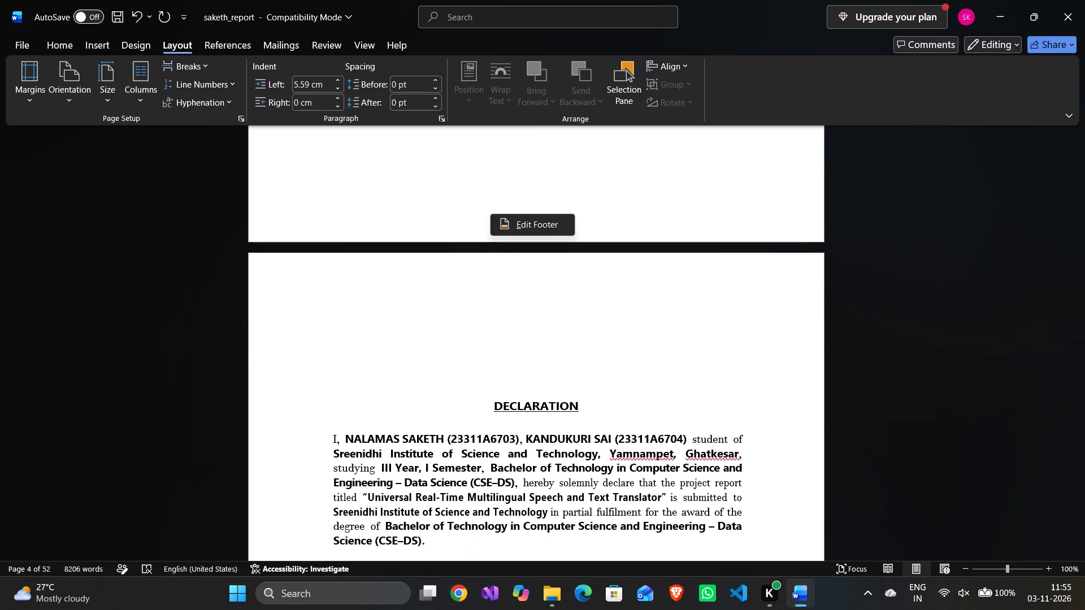
scroll(489, 213, "up", 4)
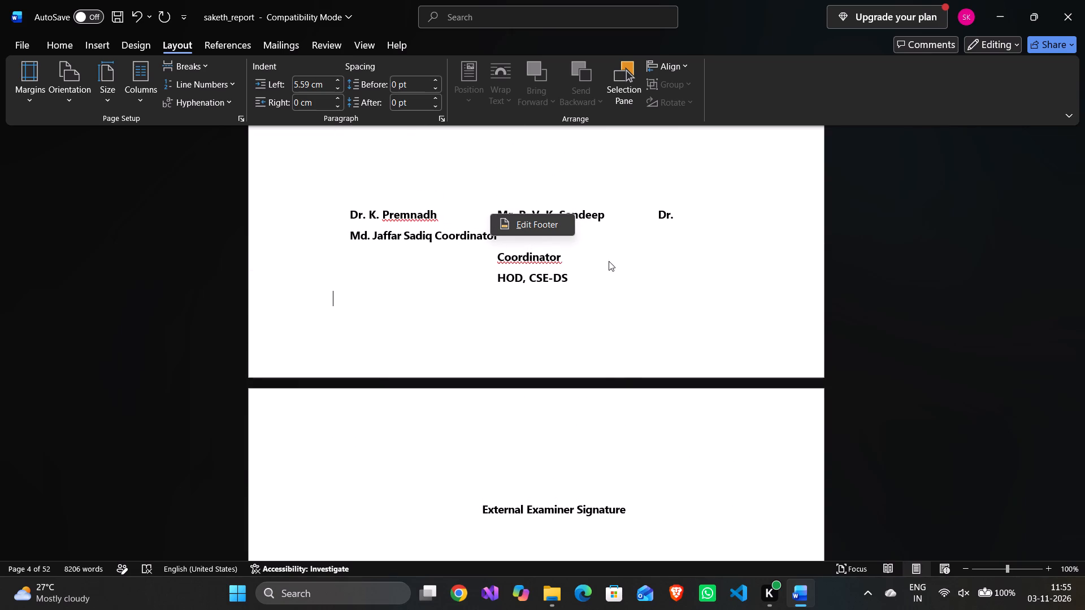
scroll(607, 357, "up", 1)
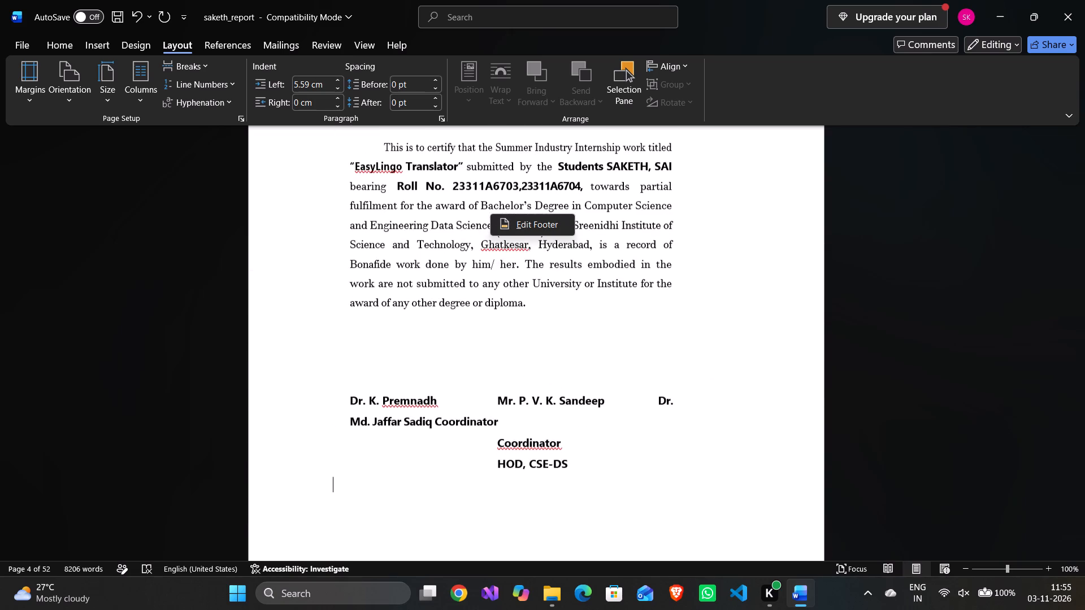
scroll(607, 357, "up", 2)
scroll(607, 357, "down", 1)
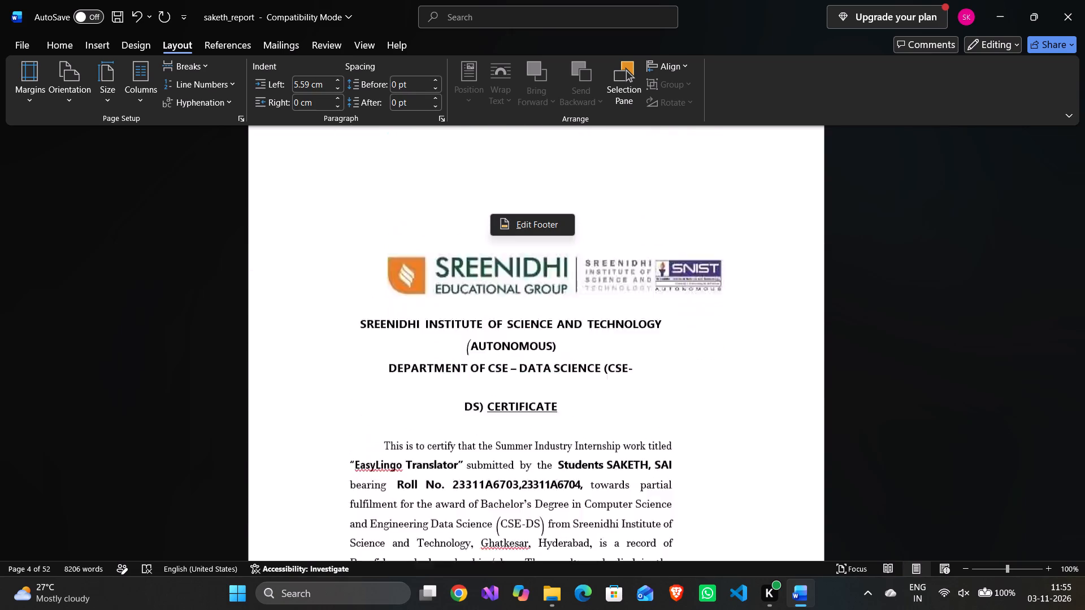
scroll(607, 357, "down", 3)
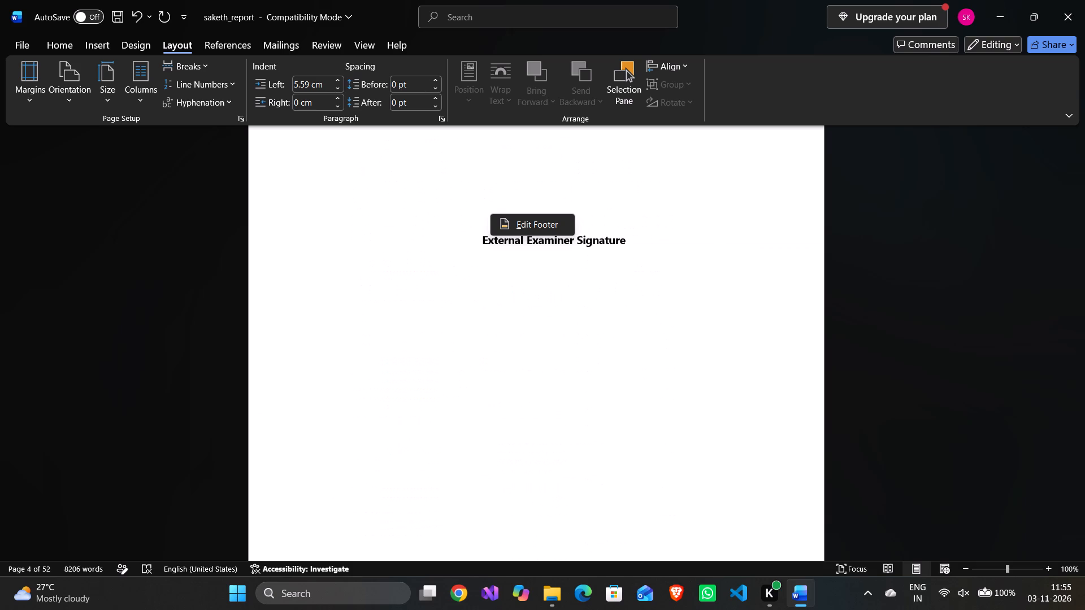
scroll(607, 357, "down", 4)
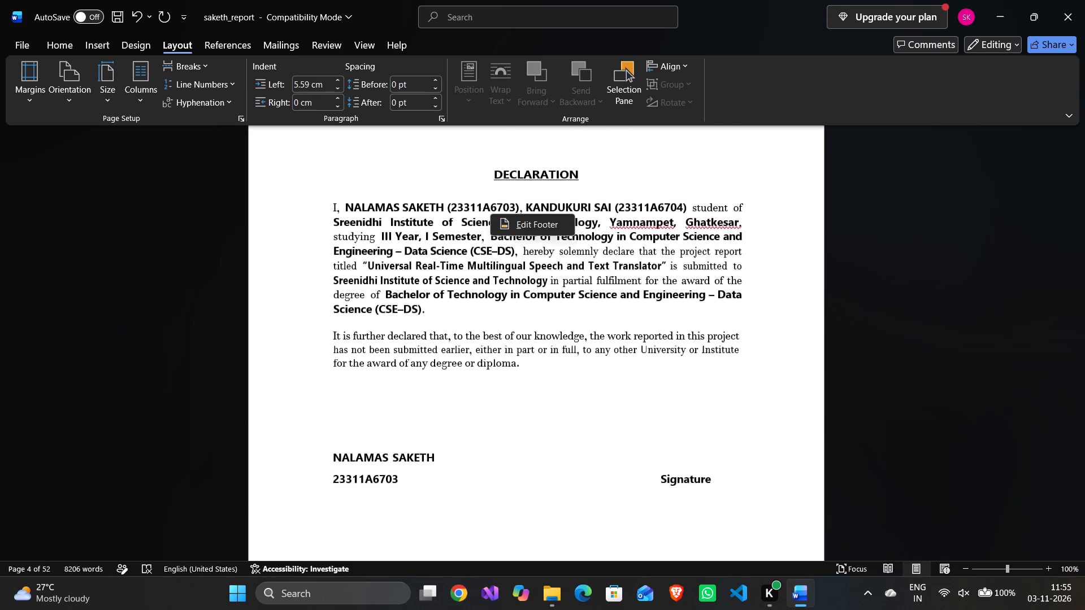
scroll(607, 357, "down", 2)
scroll(607, 357, "up", 2)
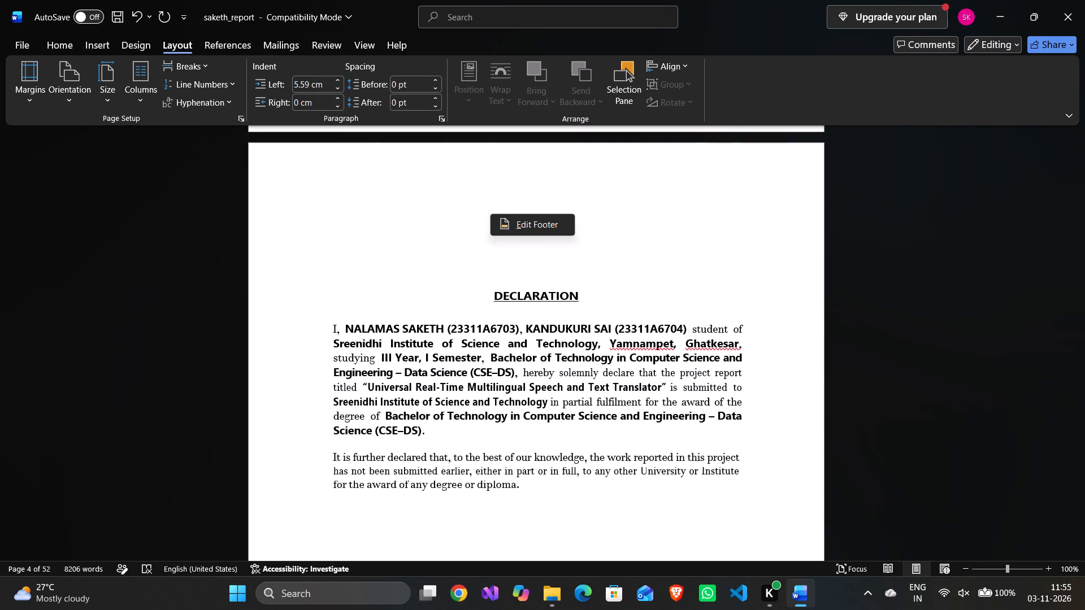
scroll(607, 357, "up", 5)
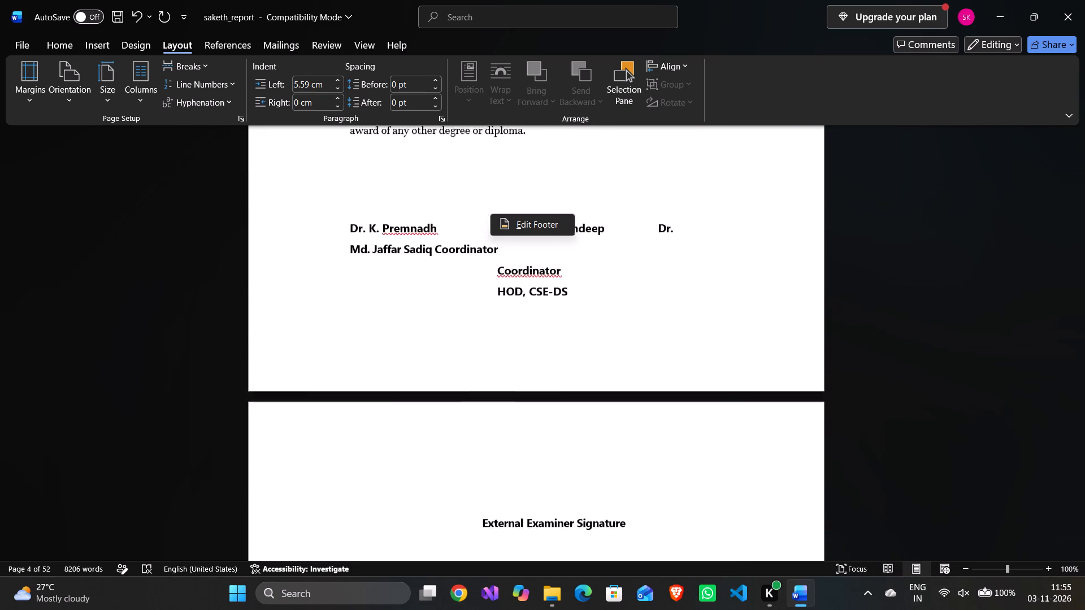
scroll(607, 357, "up", 1)
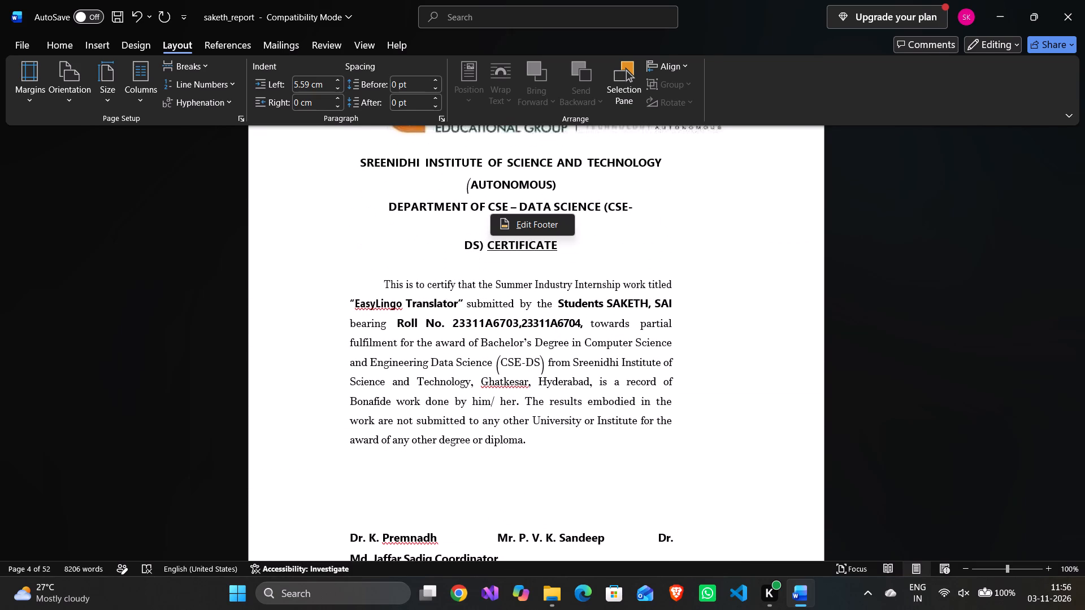
scroll(607, 357, "down", 1)
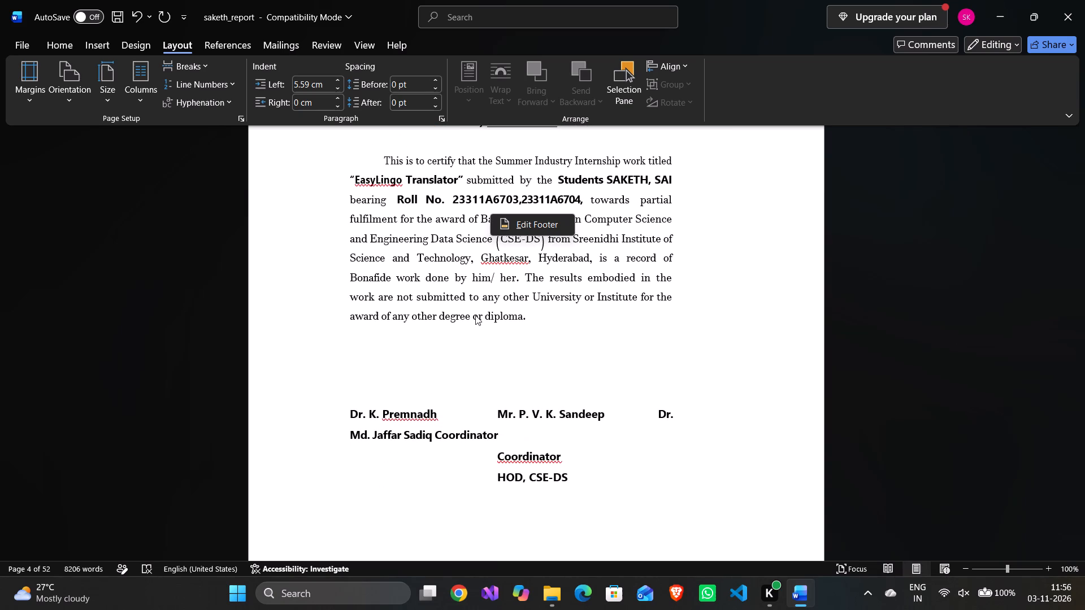
Undo the page margin change on the Certificate section and review the restored certificate page.
key("ctrl+z")
key("ctrl+z")
key("ctrl+z")
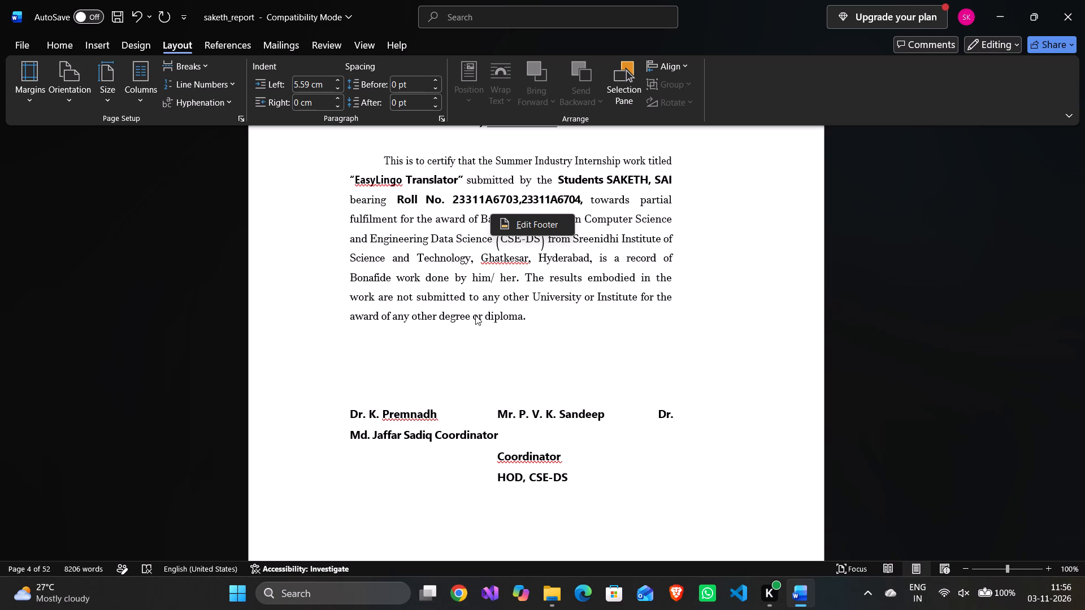
key("ctrl+z")
key("ctrl+z")
double_click(475, 315)
key("ctrl+z")
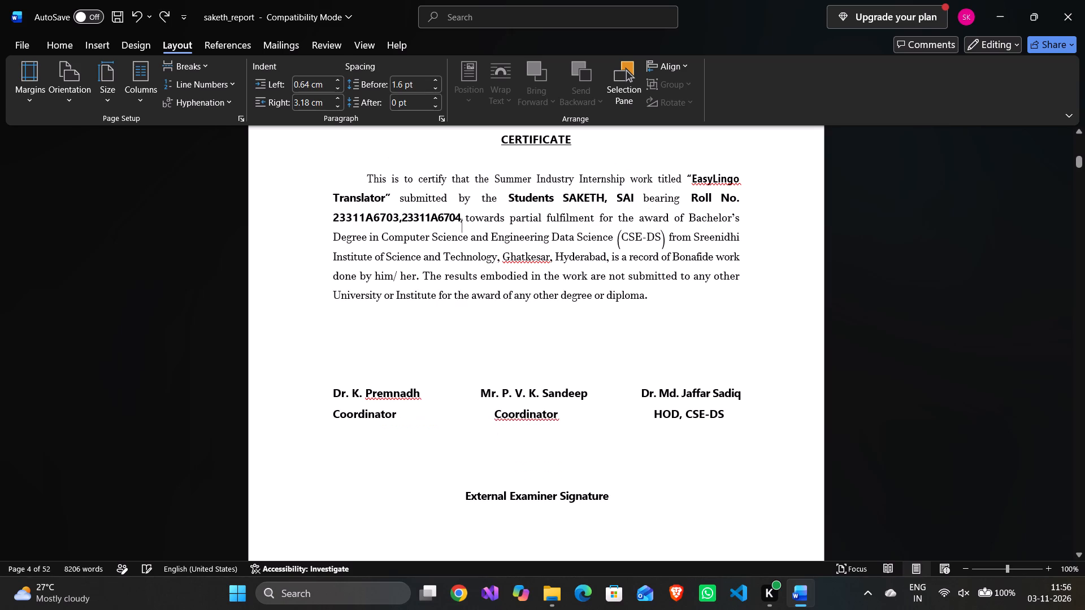
scroll(493, 402, "up", 1)
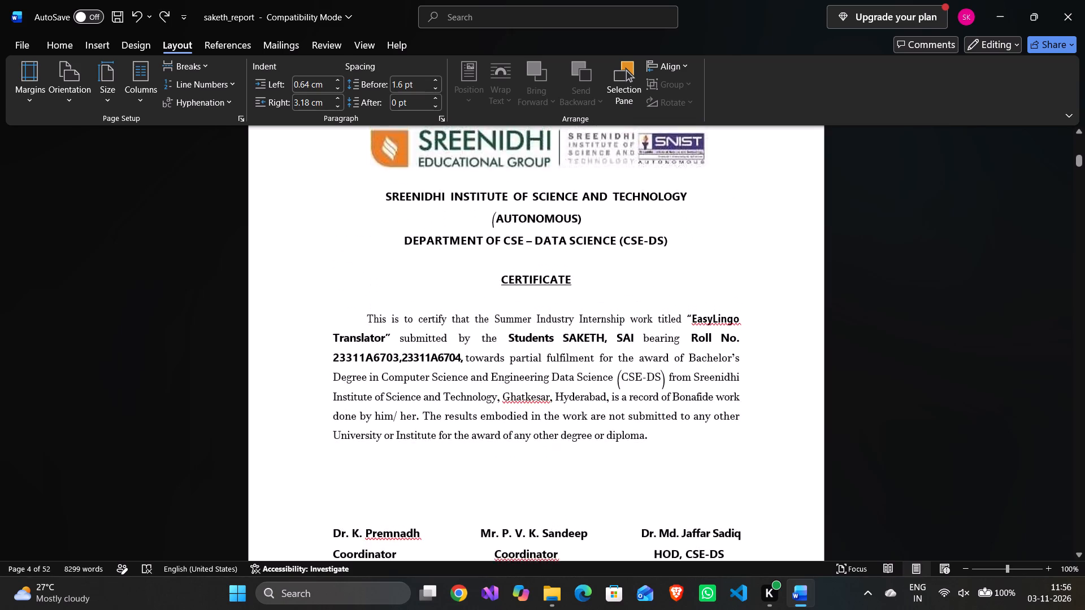
scroll(493, 402, "up", 1)
scroll(493, 402, "down", 1)
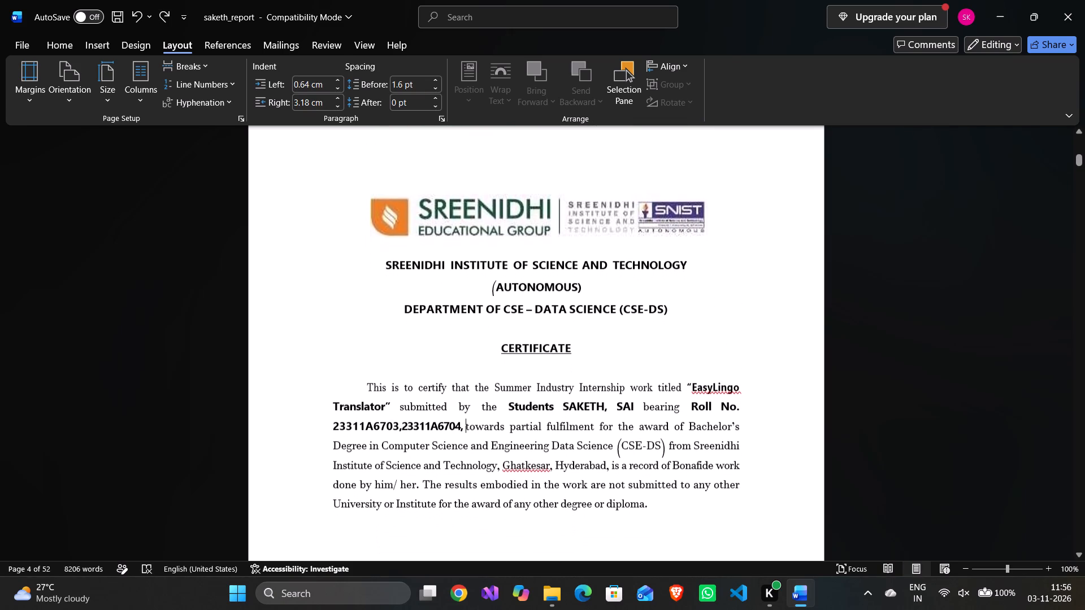
scroll(493, 402, "down", 1)
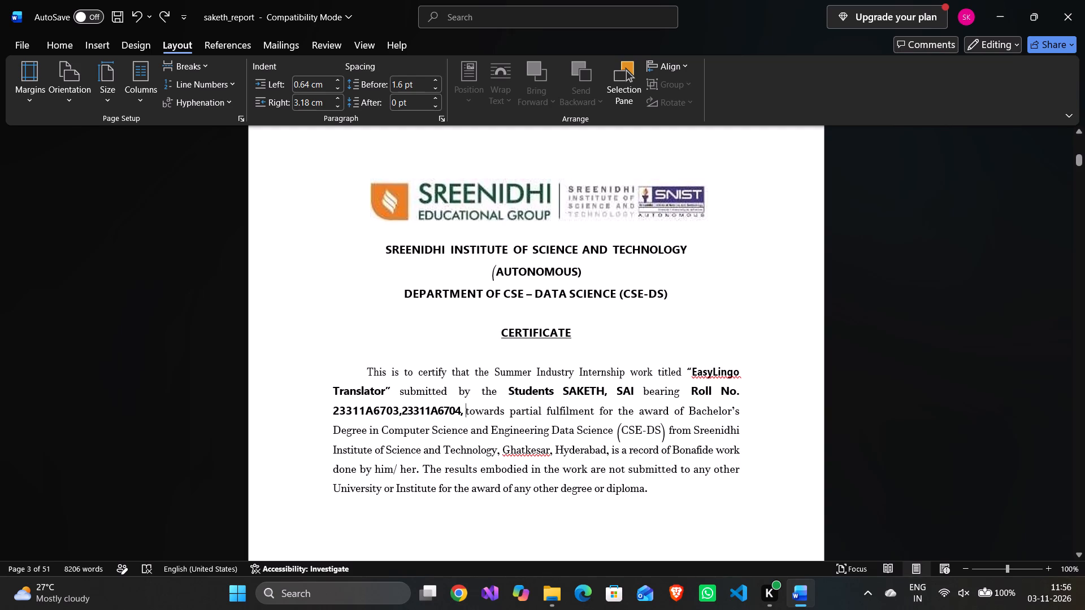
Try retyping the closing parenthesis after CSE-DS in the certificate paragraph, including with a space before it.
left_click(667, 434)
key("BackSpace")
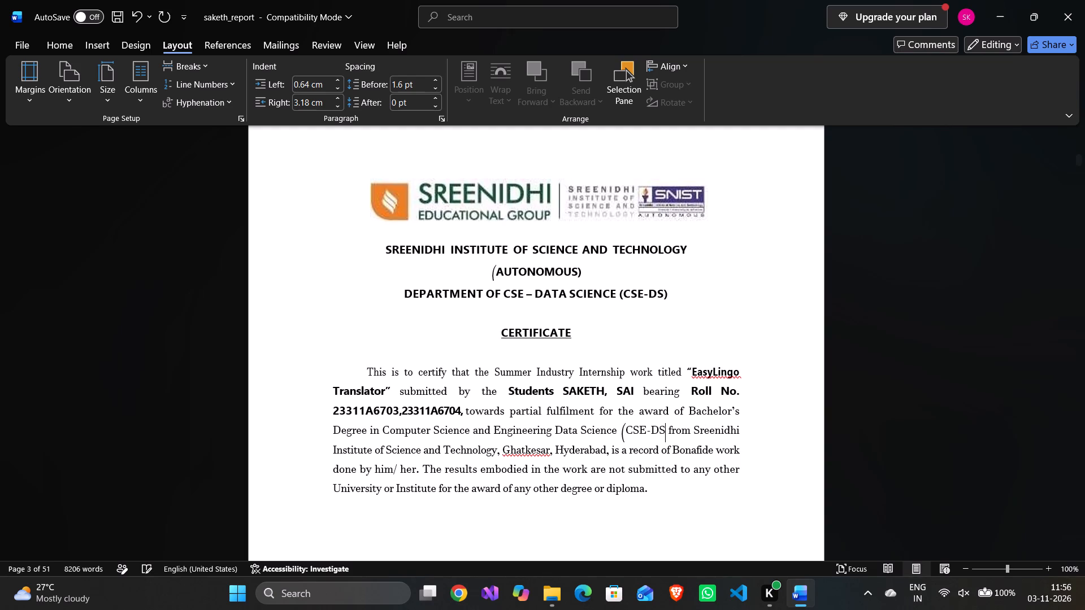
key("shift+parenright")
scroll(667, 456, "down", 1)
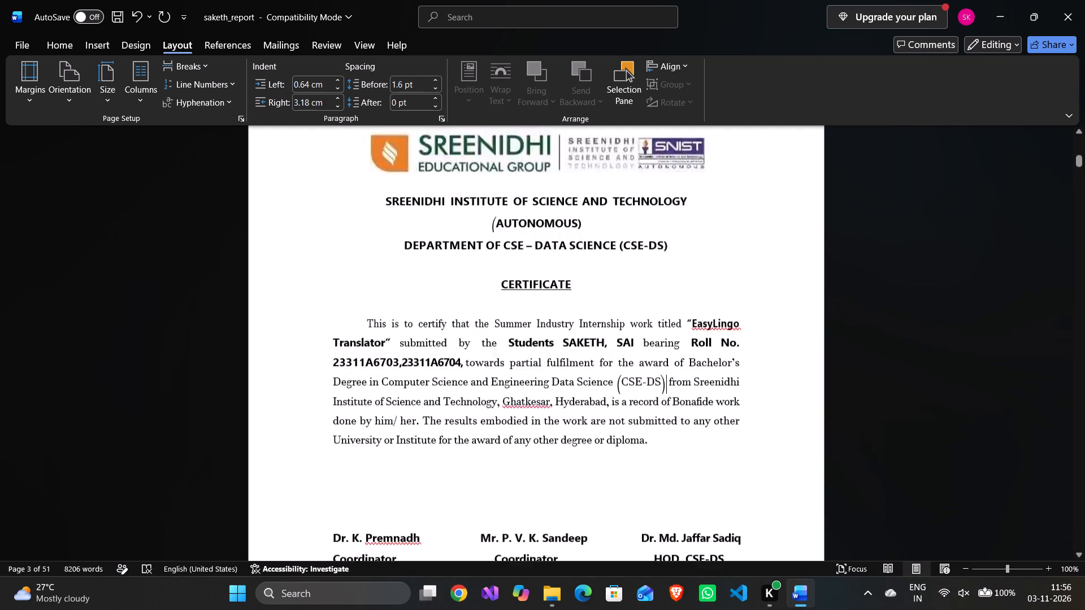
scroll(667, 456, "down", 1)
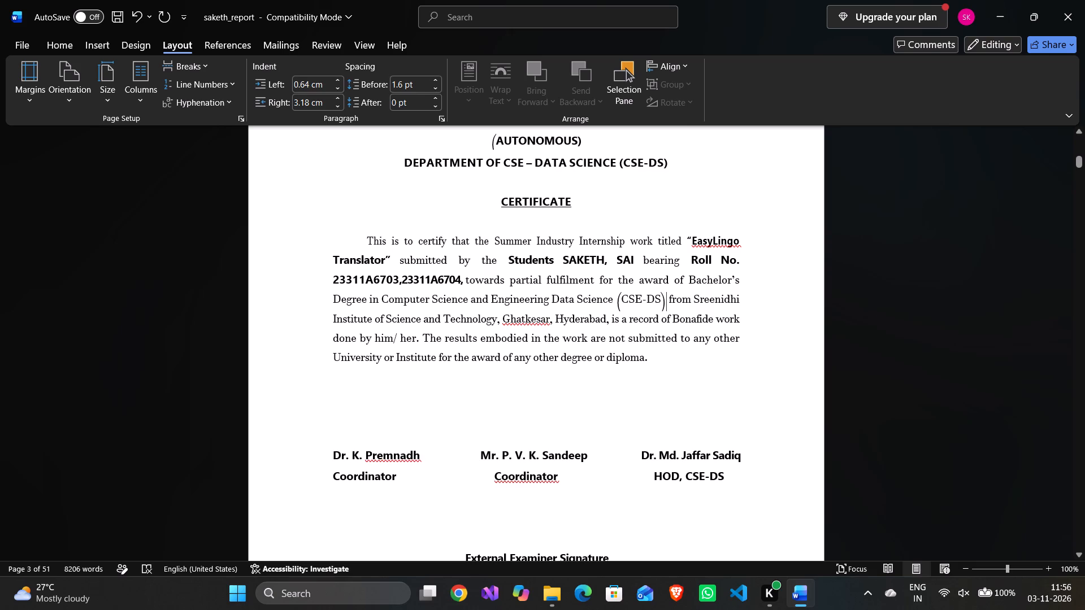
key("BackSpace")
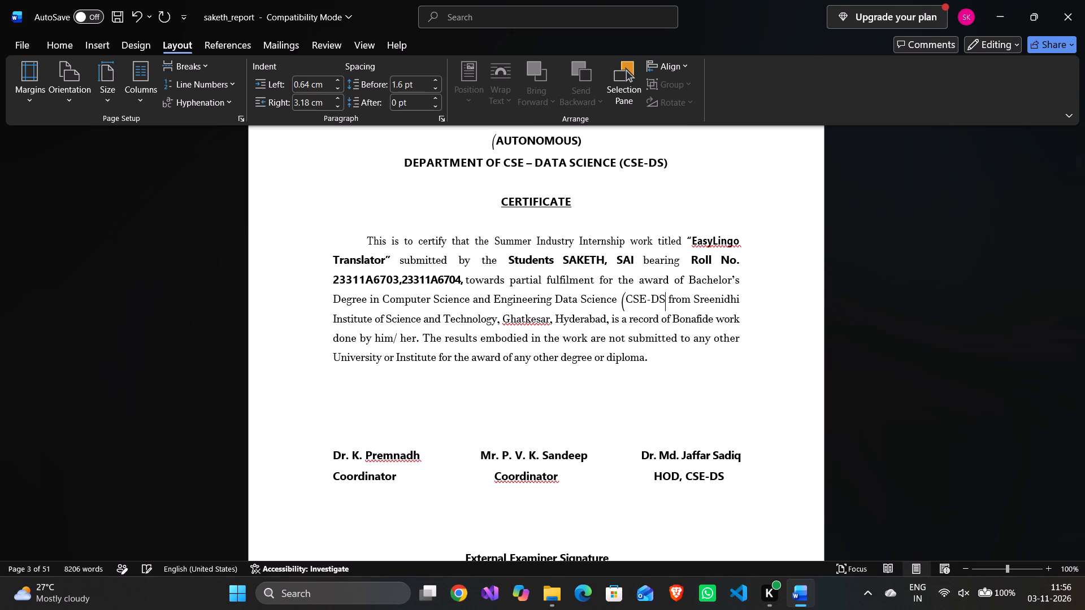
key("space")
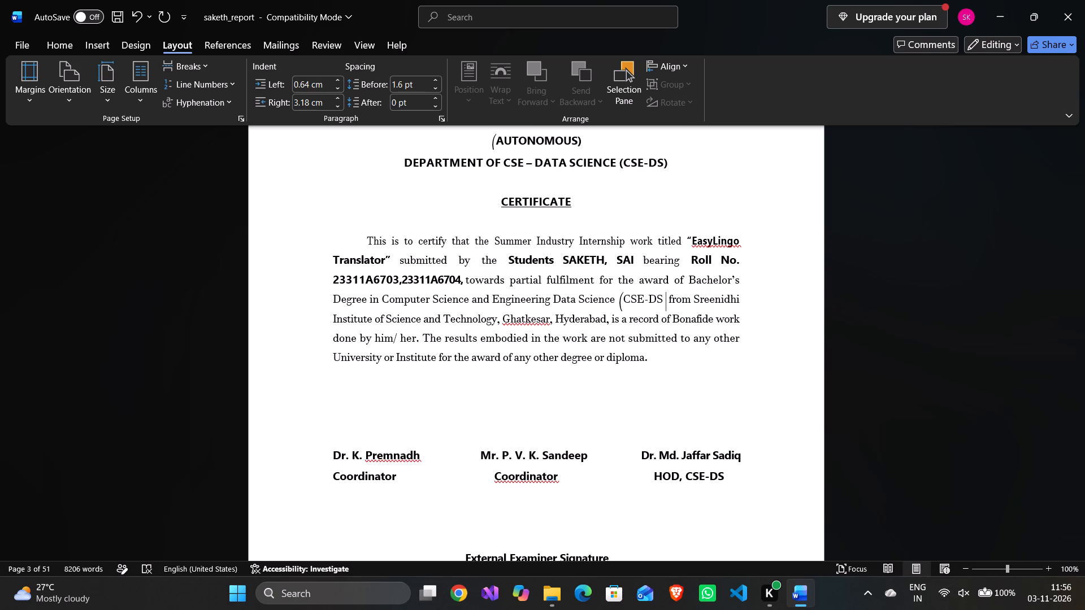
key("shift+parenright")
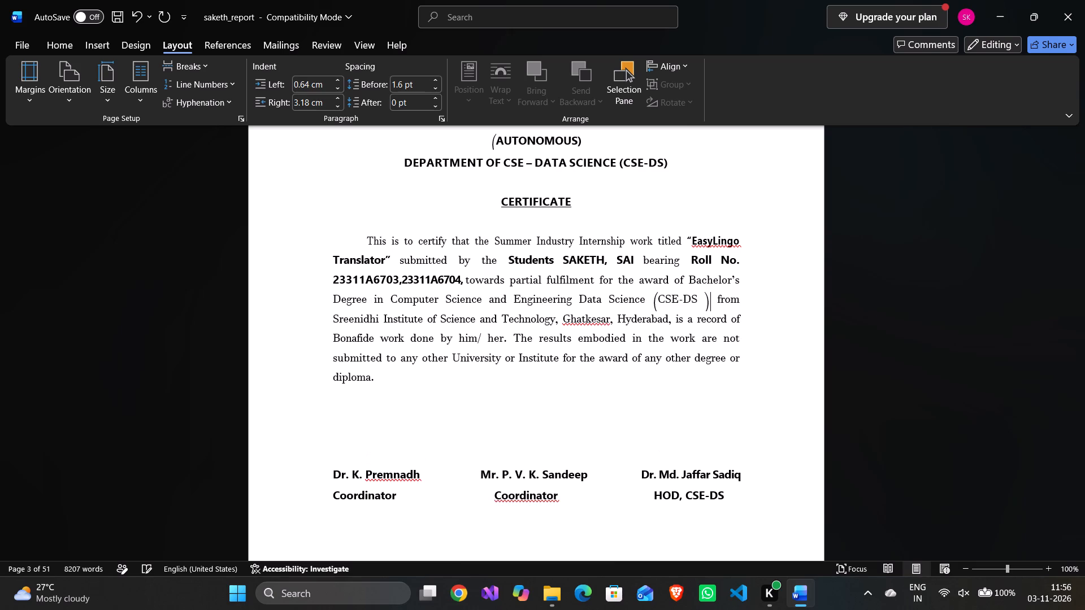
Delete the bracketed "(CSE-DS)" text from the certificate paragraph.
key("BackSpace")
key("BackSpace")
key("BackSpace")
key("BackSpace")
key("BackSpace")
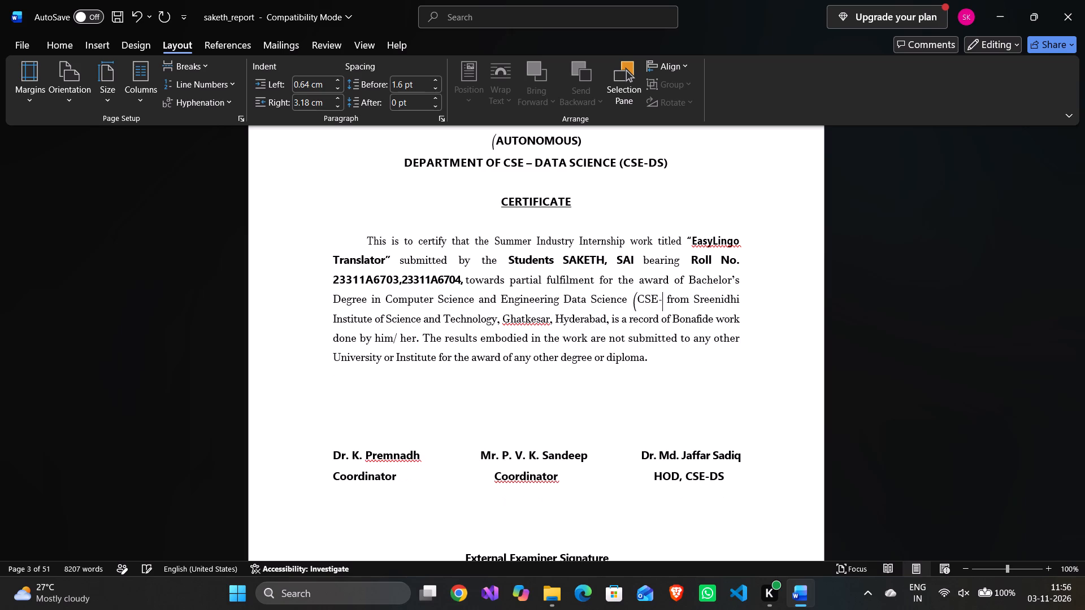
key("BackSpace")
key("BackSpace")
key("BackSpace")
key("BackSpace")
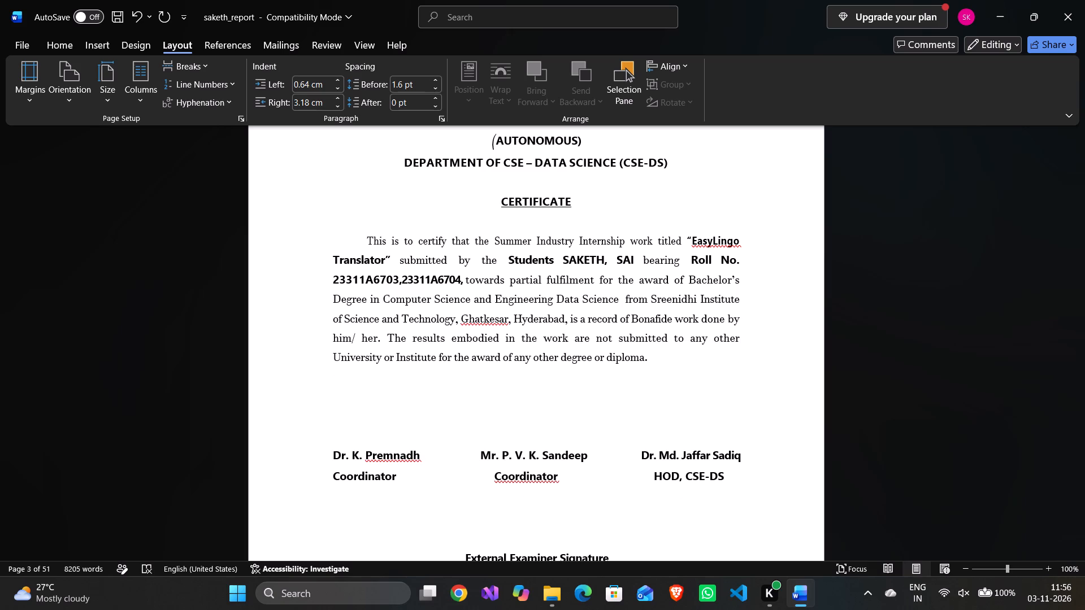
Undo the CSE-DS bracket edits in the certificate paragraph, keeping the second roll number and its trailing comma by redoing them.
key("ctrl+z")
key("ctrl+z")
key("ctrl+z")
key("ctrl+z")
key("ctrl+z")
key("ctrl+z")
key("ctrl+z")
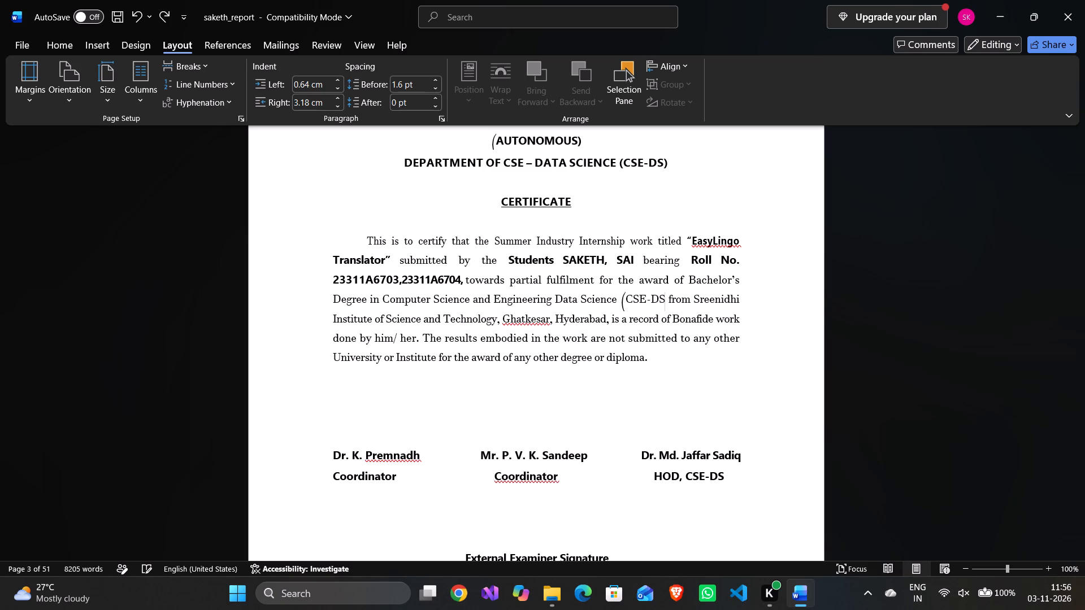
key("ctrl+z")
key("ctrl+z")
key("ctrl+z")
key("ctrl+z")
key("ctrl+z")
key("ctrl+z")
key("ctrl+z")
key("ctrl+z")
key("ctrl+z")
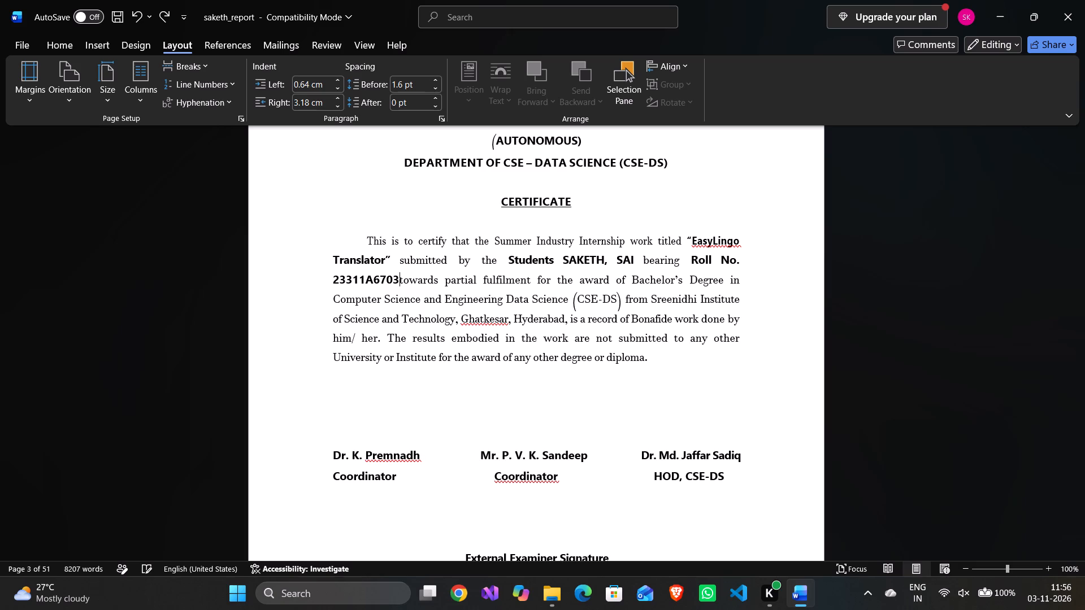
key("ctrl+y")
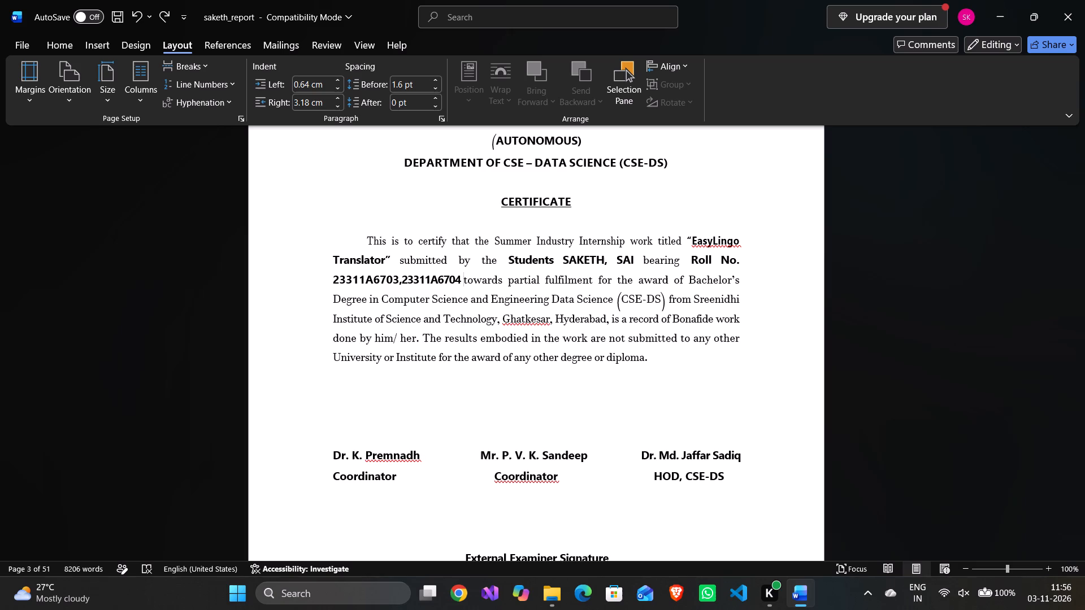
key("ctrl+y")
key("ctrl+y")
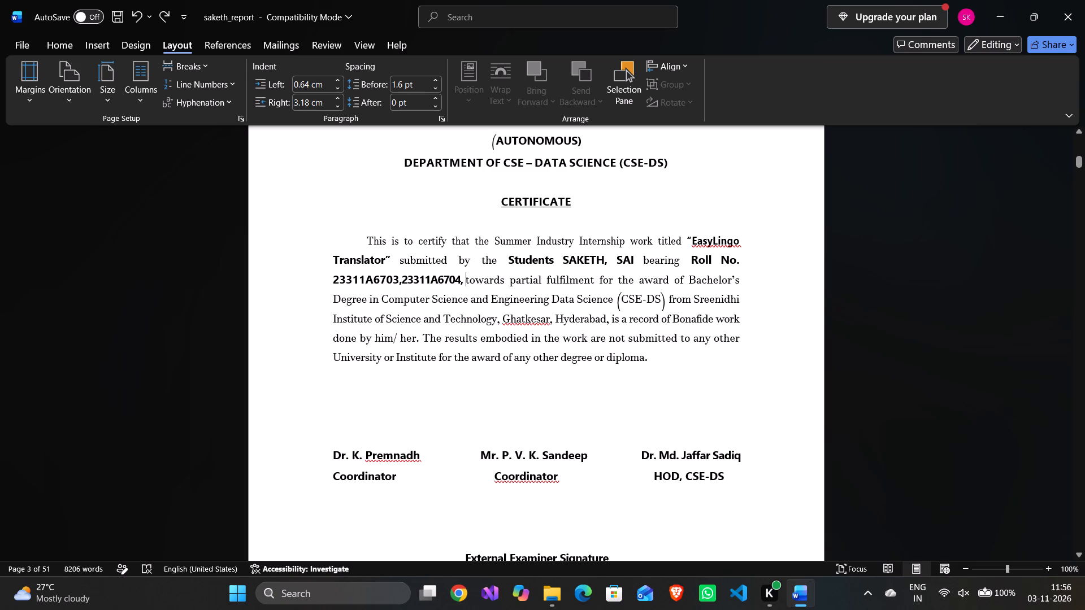
Remove the closing and opening parentheses around CSE-DS in the certificate paragraph, keeping the text CSE-DS.
left_click(666, 304)
key("BackSpace")
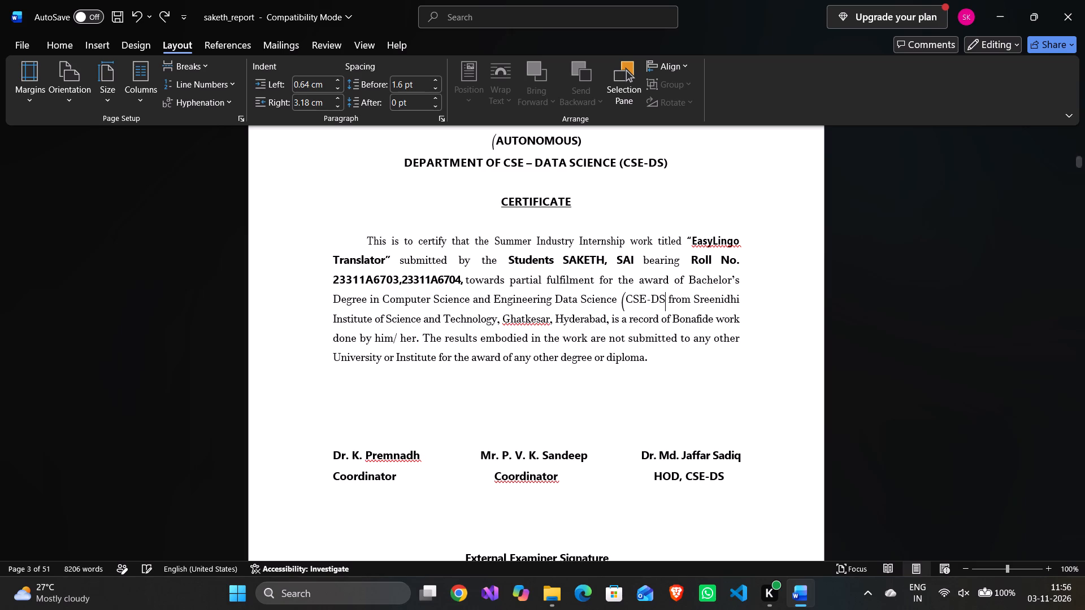
key("Left")
key("Left")
key("Left")
key("Left")
key("Left")
key("Left")
key("BackSpace")
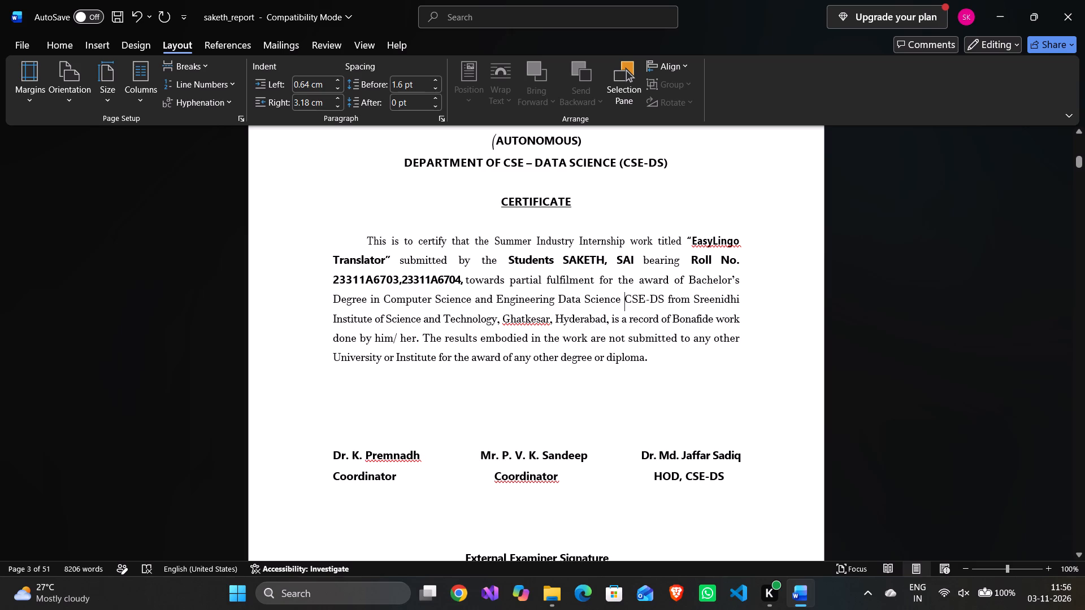
Try retyping the oversized opening parenthesis before AUTONOMOUS in the certificate page heading, and delete it.
scroll(750, 348, "up", 2)
left_click(585, 258)
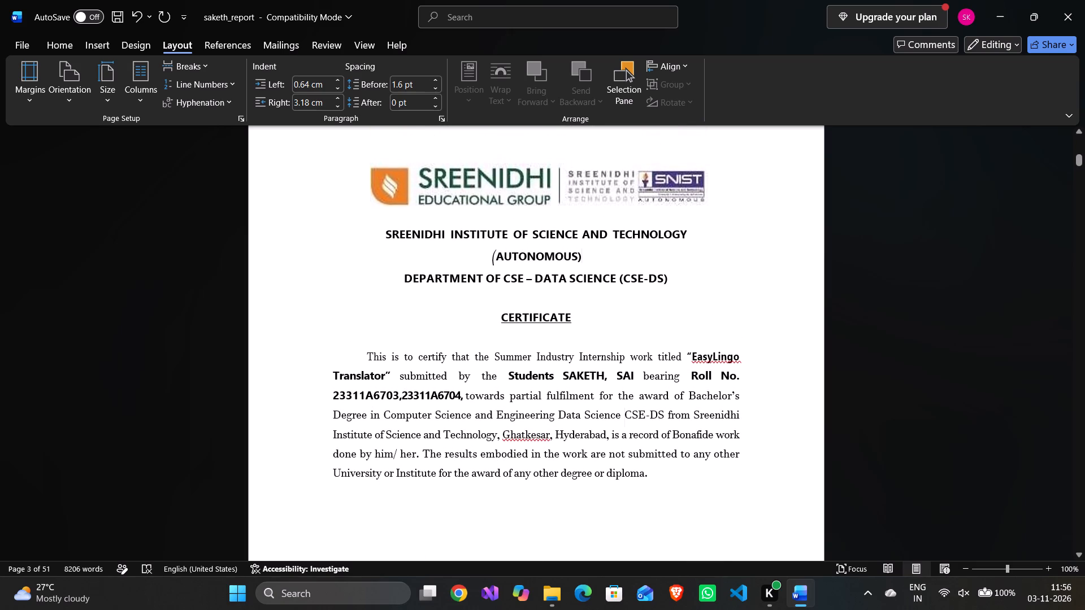
left_click(492, 258)
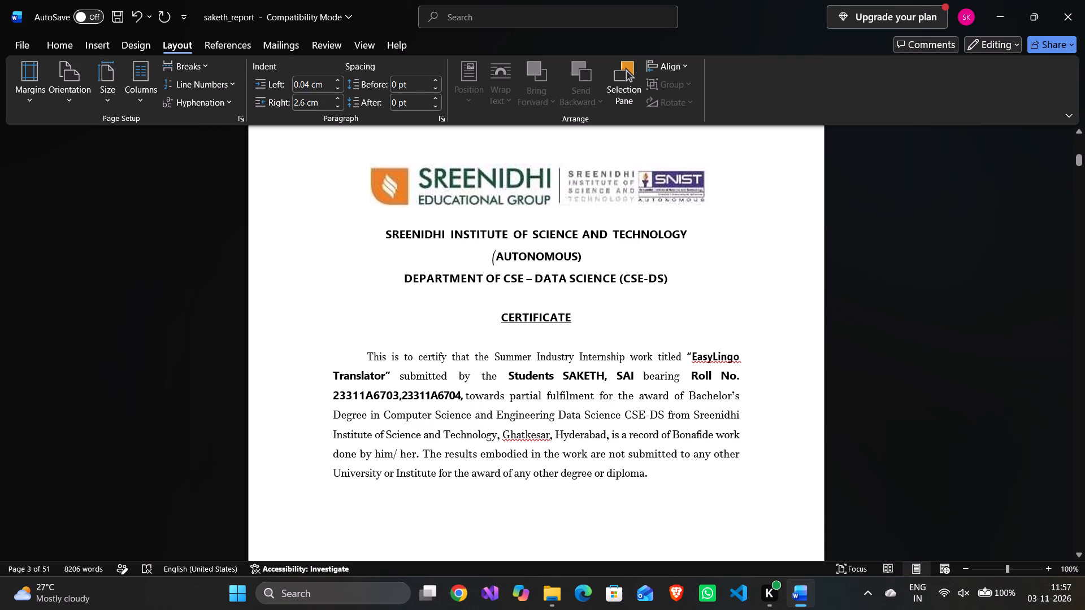
left_click(496, 255)
key("BackSpace")
key("shift+parenleft")
key("shift+BackSpace")
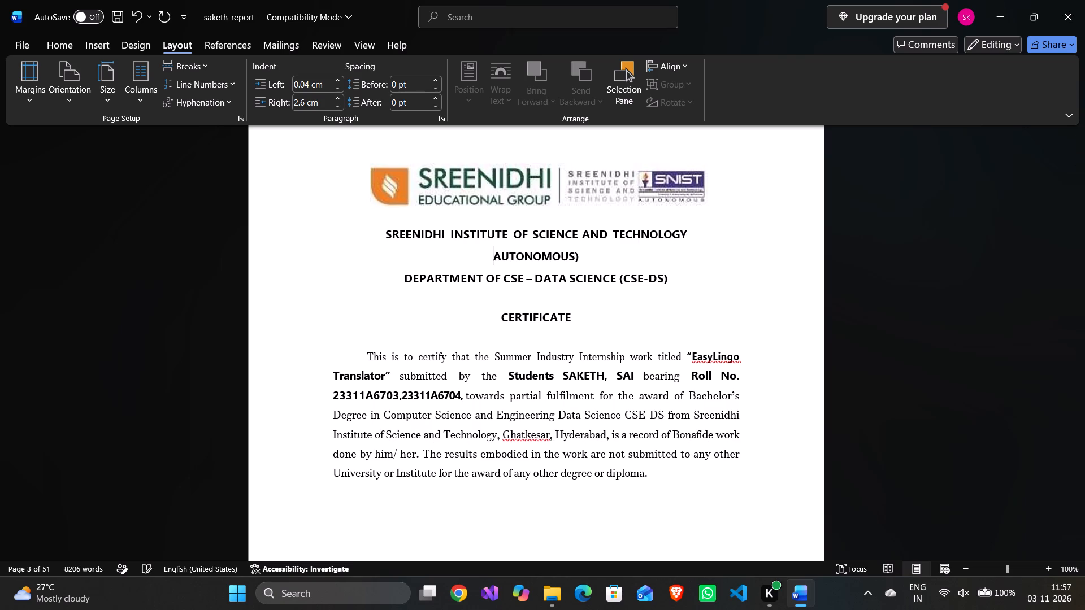
Review the layout of the title, acceptance and certificate pages, including the preset page margin options.
scroll(496, 255, "up", 4)
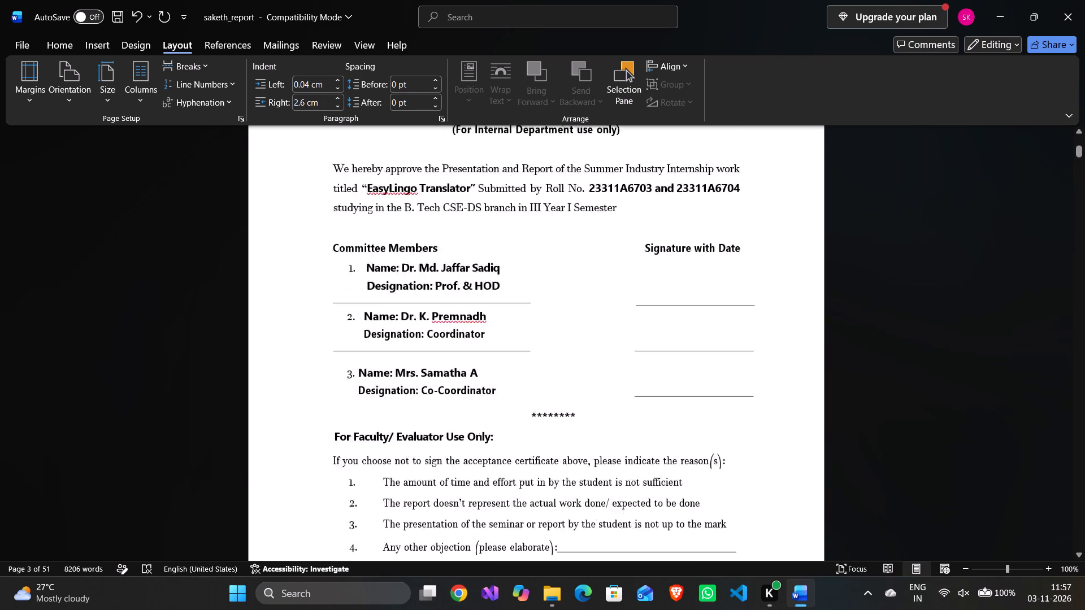
scroll(496, 255, "up", 1)
scroll(496, 255, "down", 3)
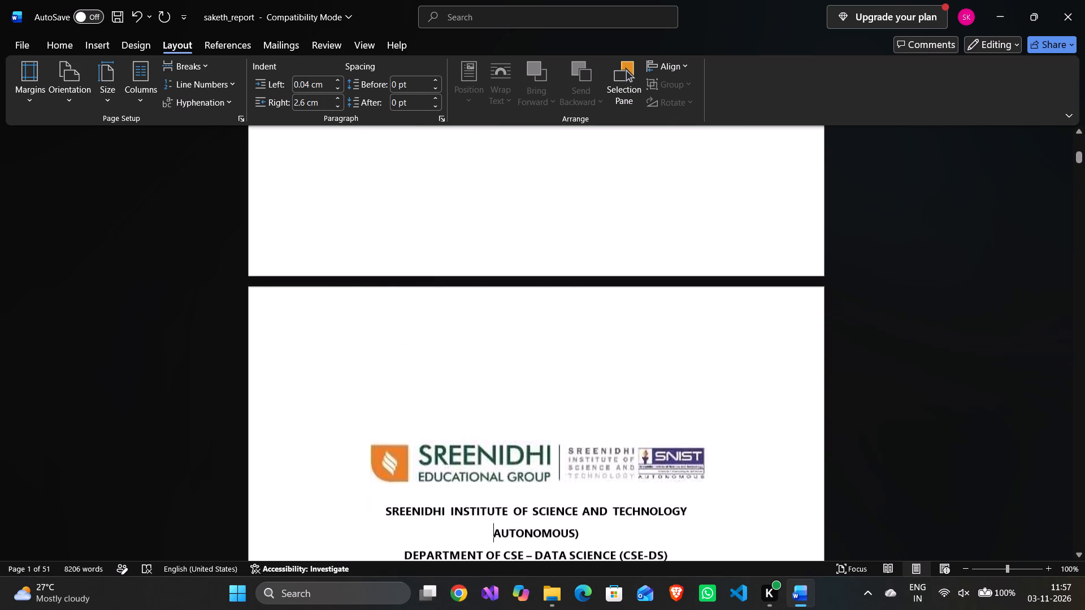
scroll(496, 255, "up", 1)
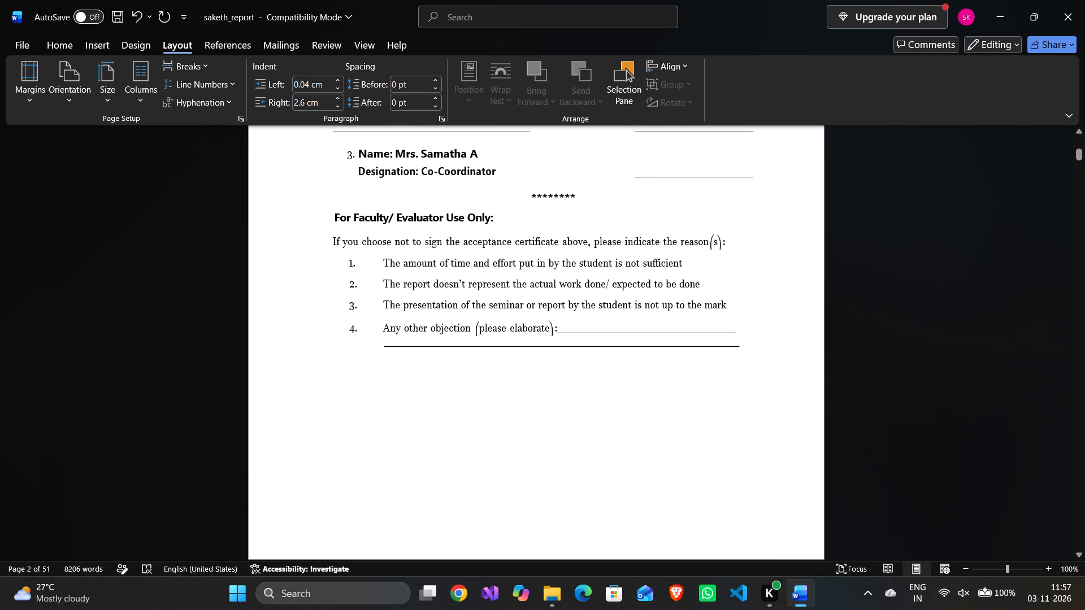
left_click(44, 87)
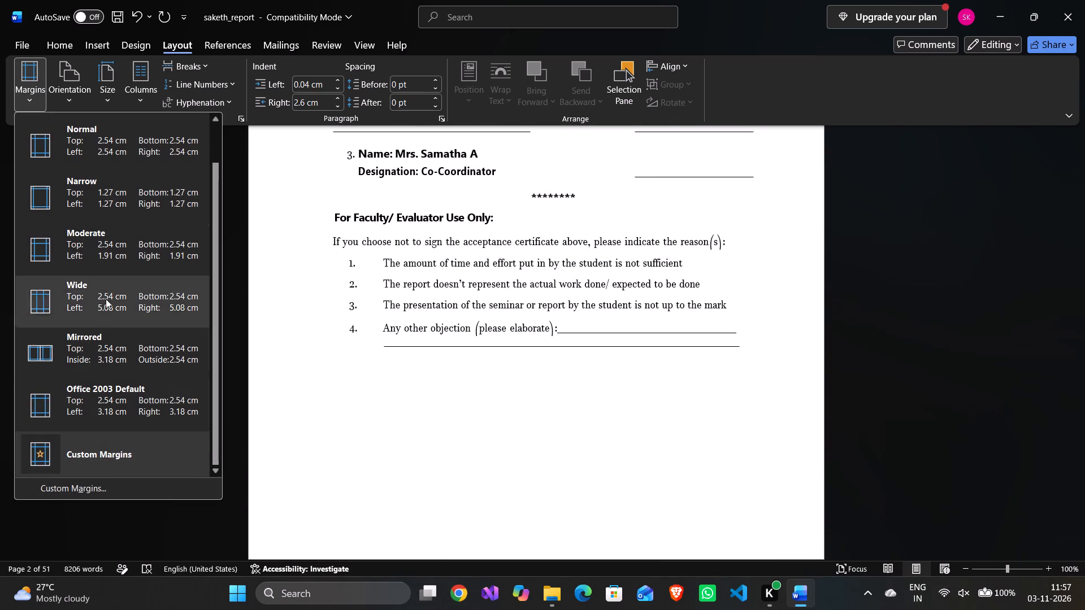
left_click(429, 324)
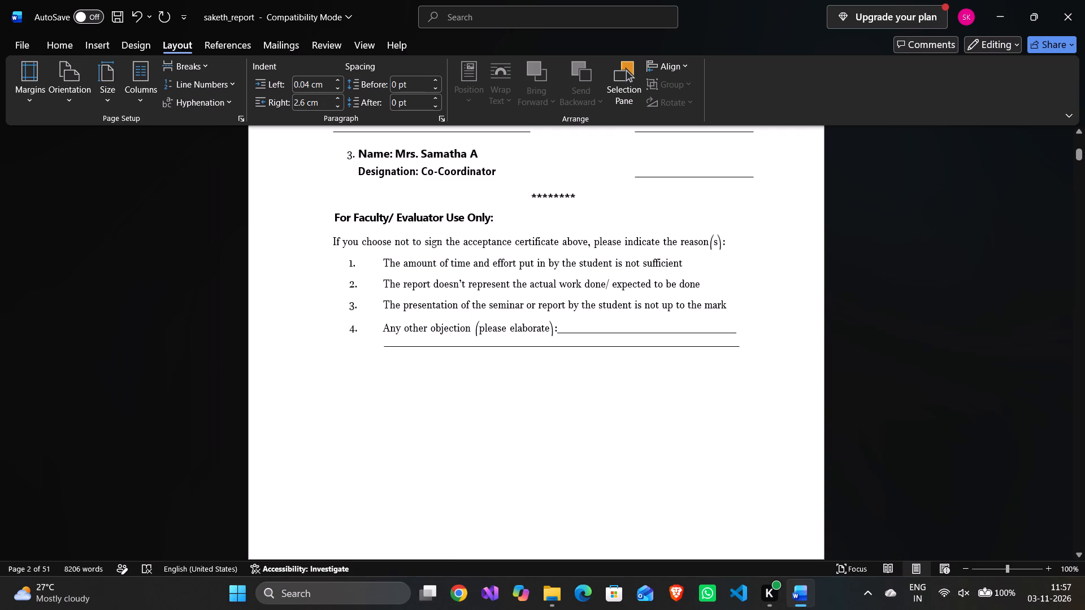
scroll(429, 324, "up", 3)
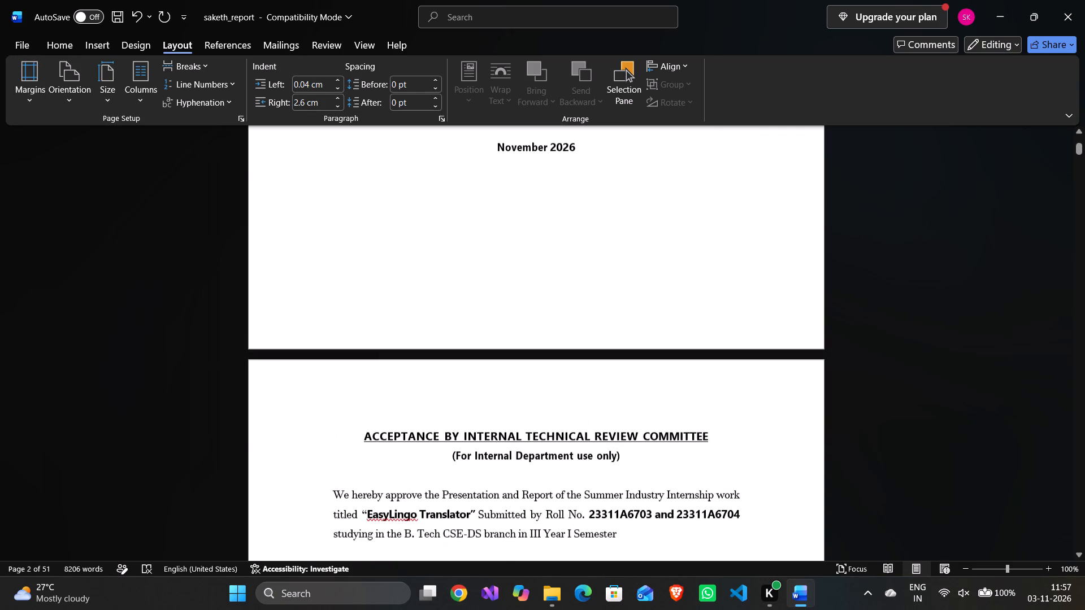
scroll(429, 324, "up", 4)
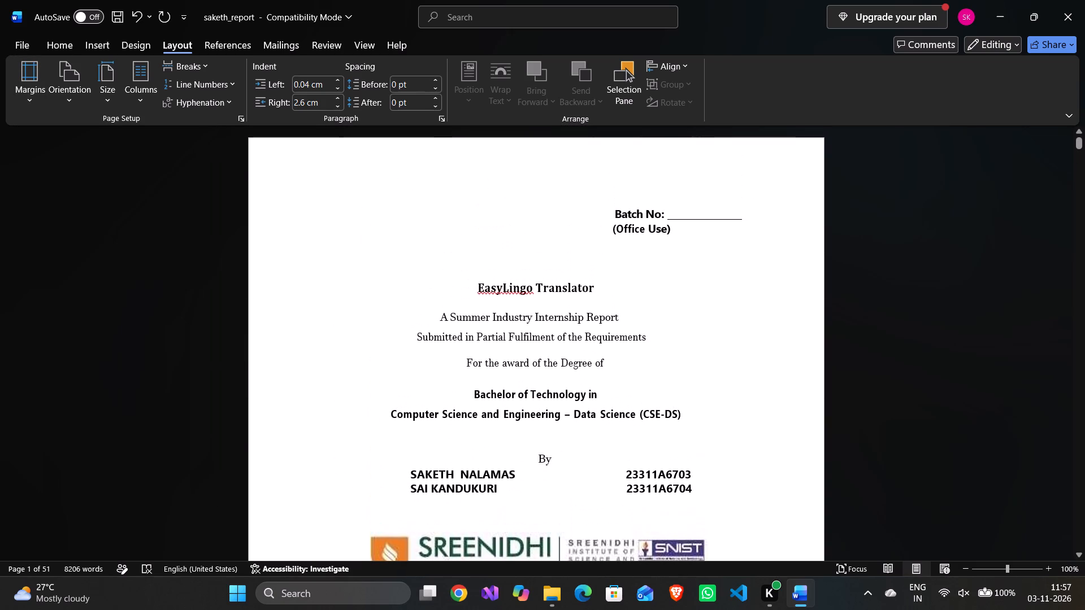
scroll(429, 324, "down", 3)
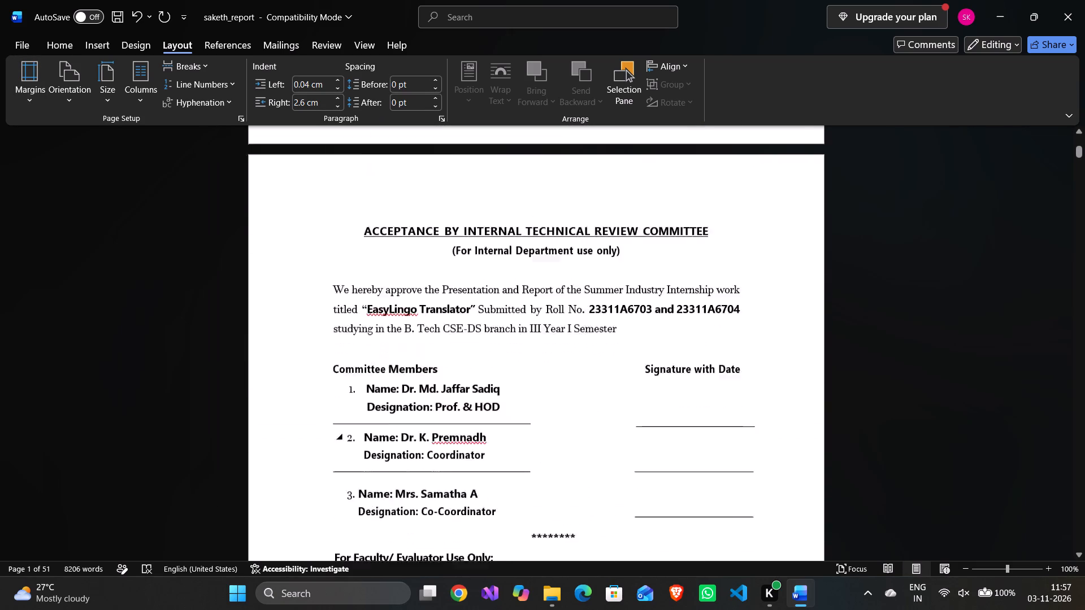
scroll(429, 324, "down", 1)
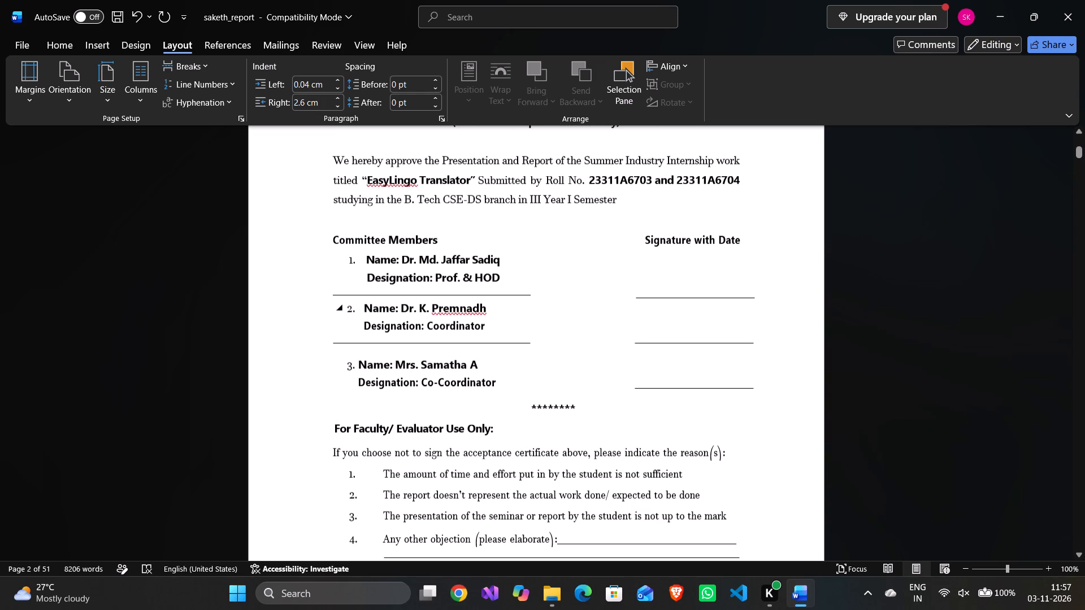
scroll(429, 324, "up", 2)
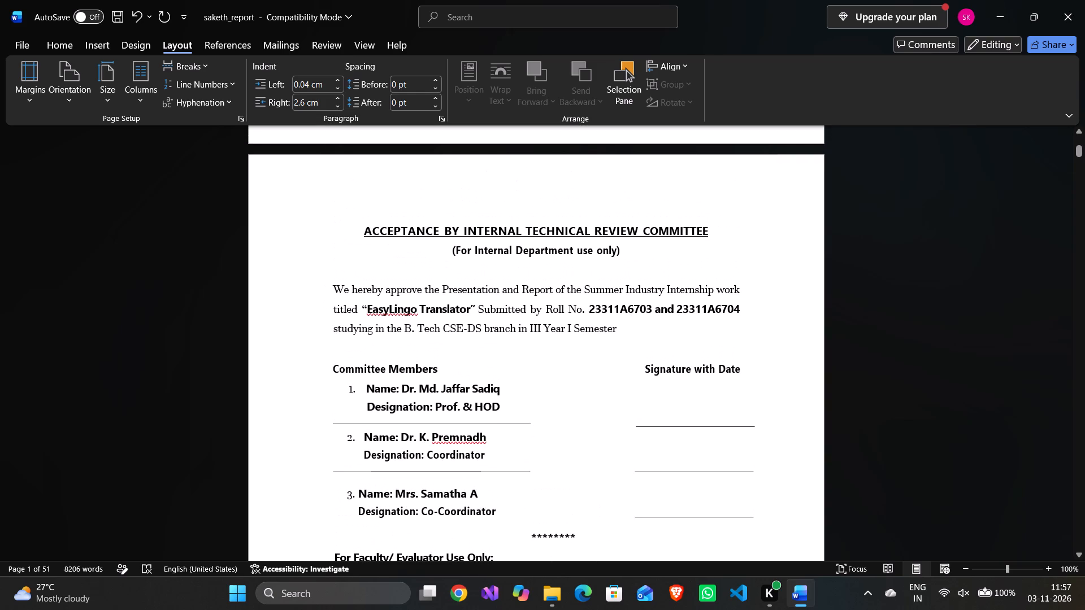
scroll(429, 324, "down", 1)
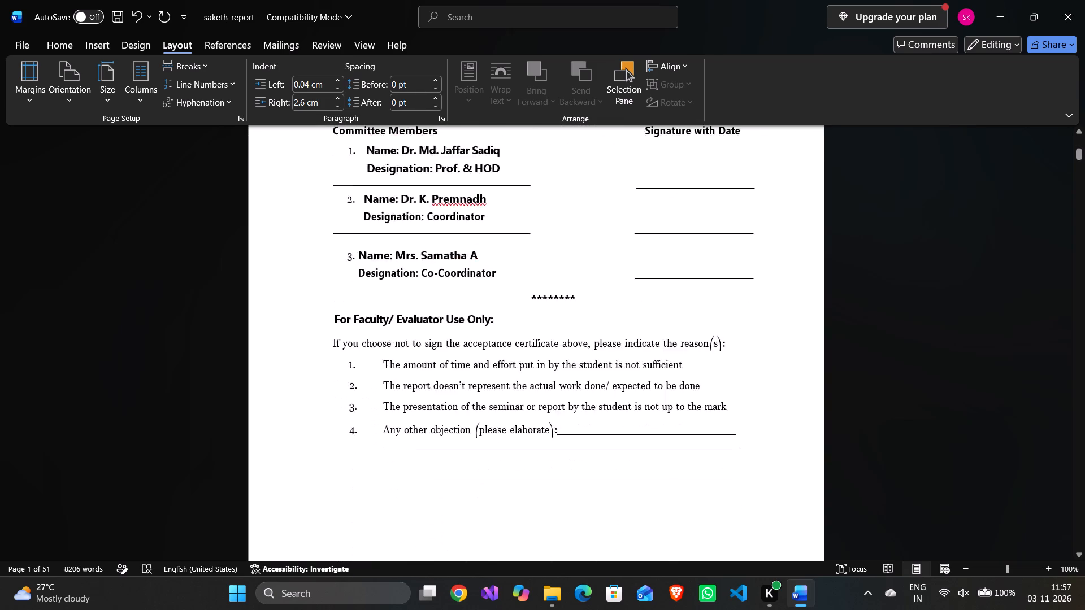
scroll(429, 324, "down", 4)
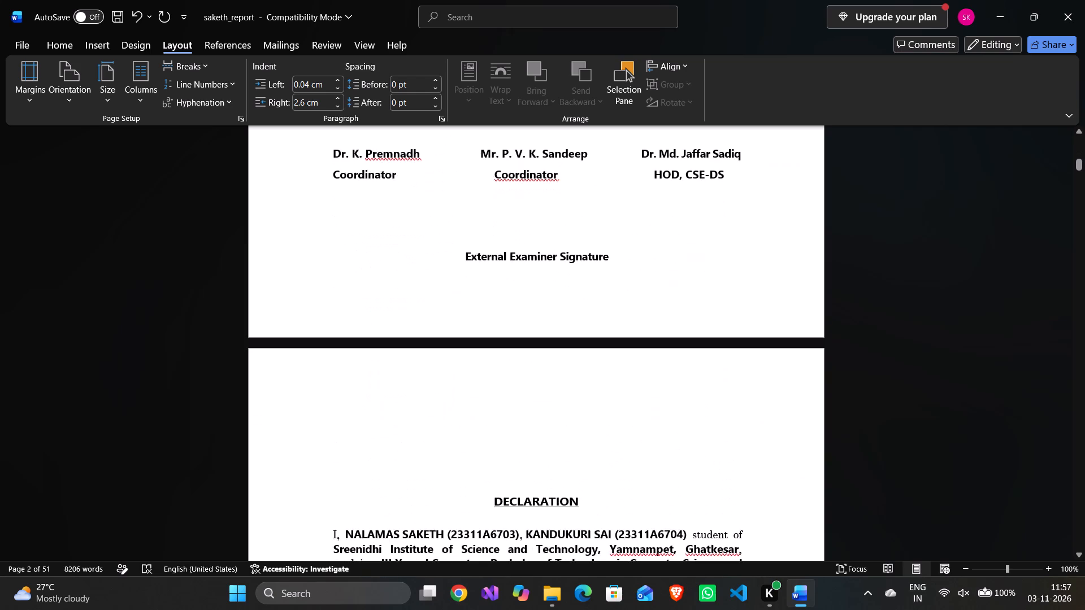
scroll(458, 294, "up", 1)
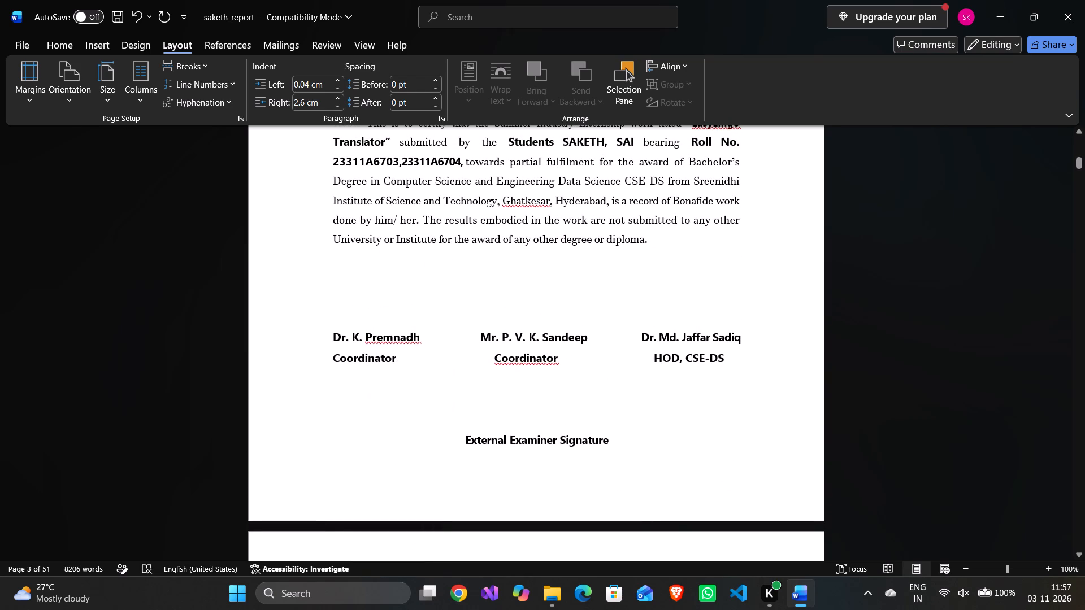
scroll(458, 294, "up", 2)
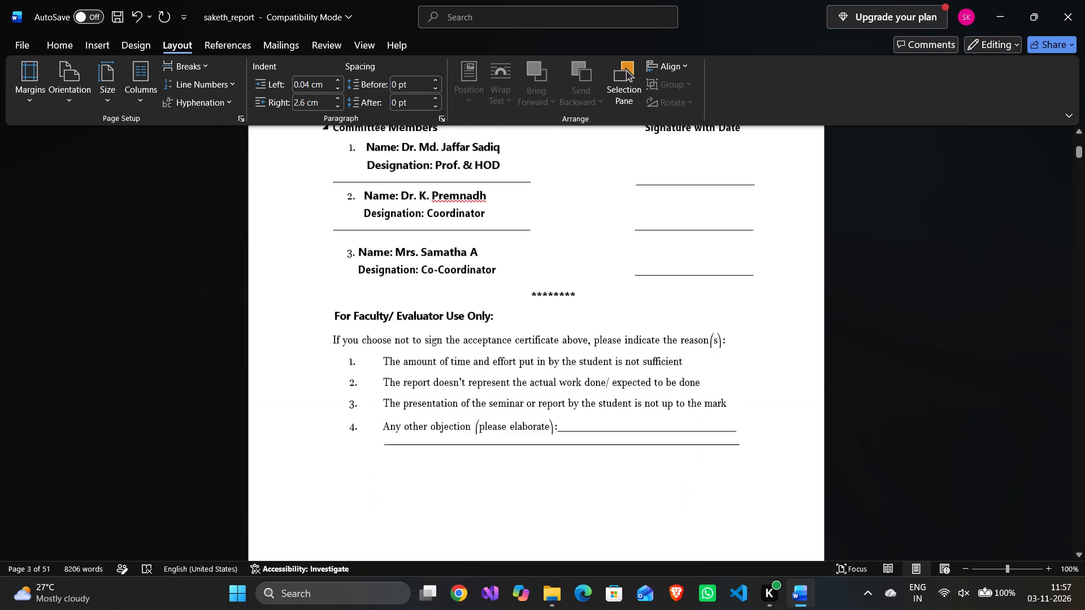
scroll(458, 294, "up", 1)
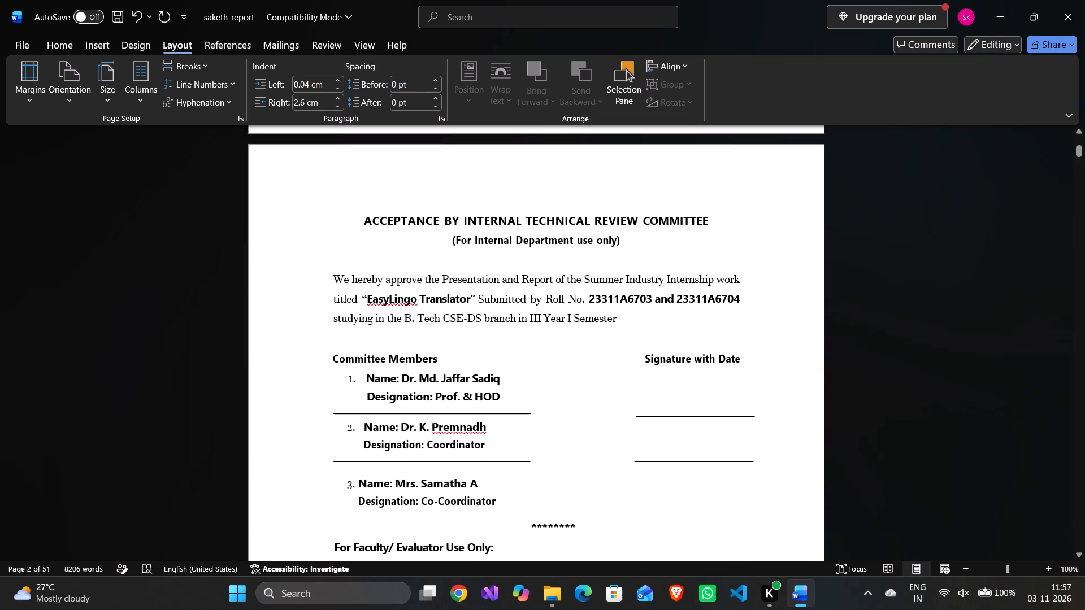
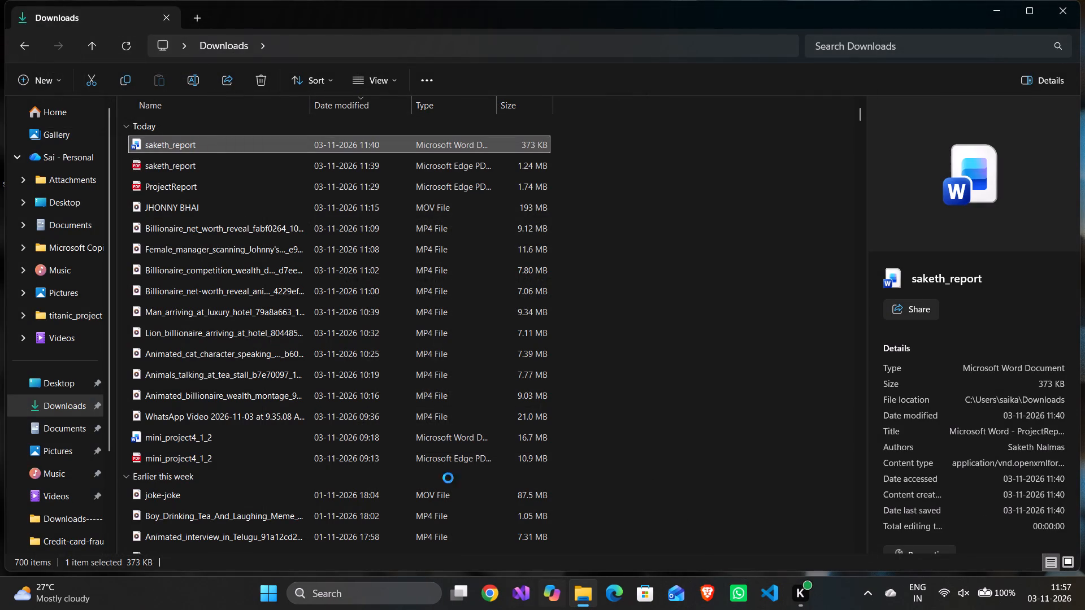
Open the saketh_report Word document from the Downloads folder and maximize its window.
double_click(304, 145)
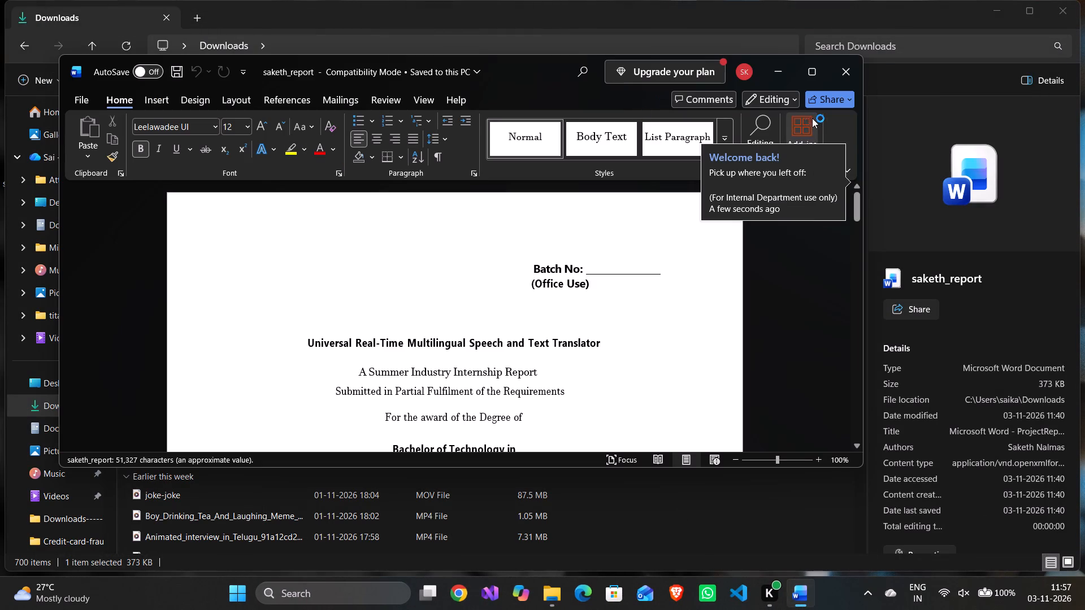
left_click(815, 79)
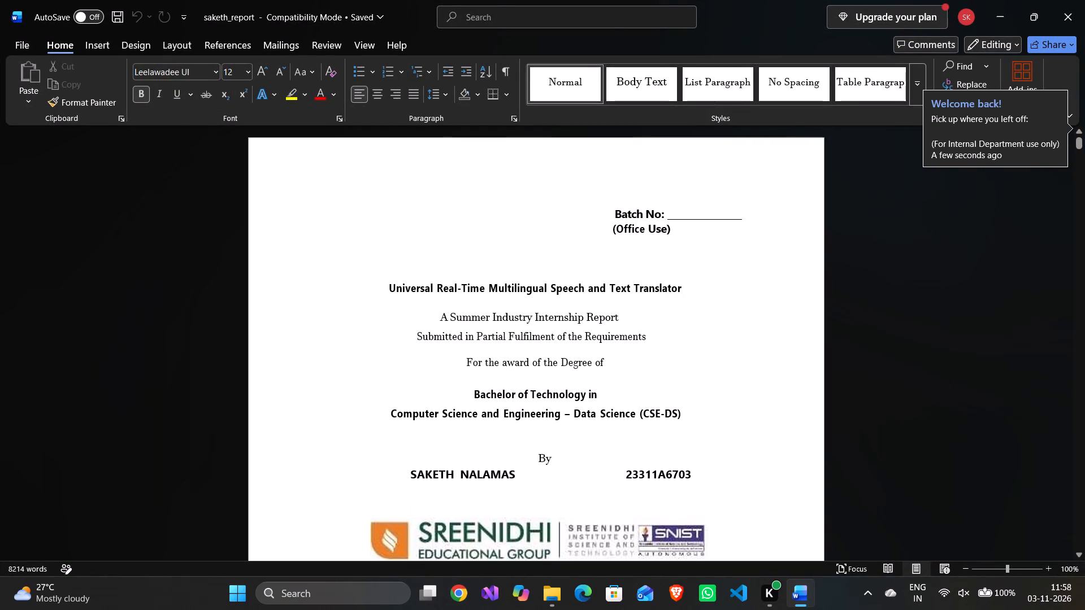
Replace the report title on the cover page with "EasyLingo Translator".
scroll(500, 190, "up", 1)
scroll(500, 190, "down", 2)
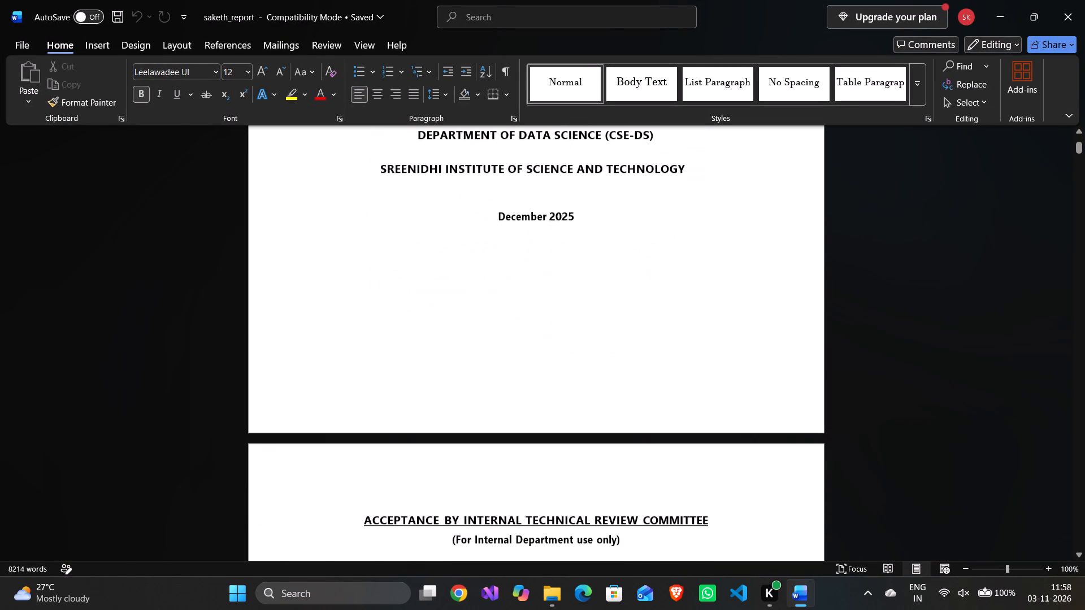
scroll(500, 190, "up", 3)
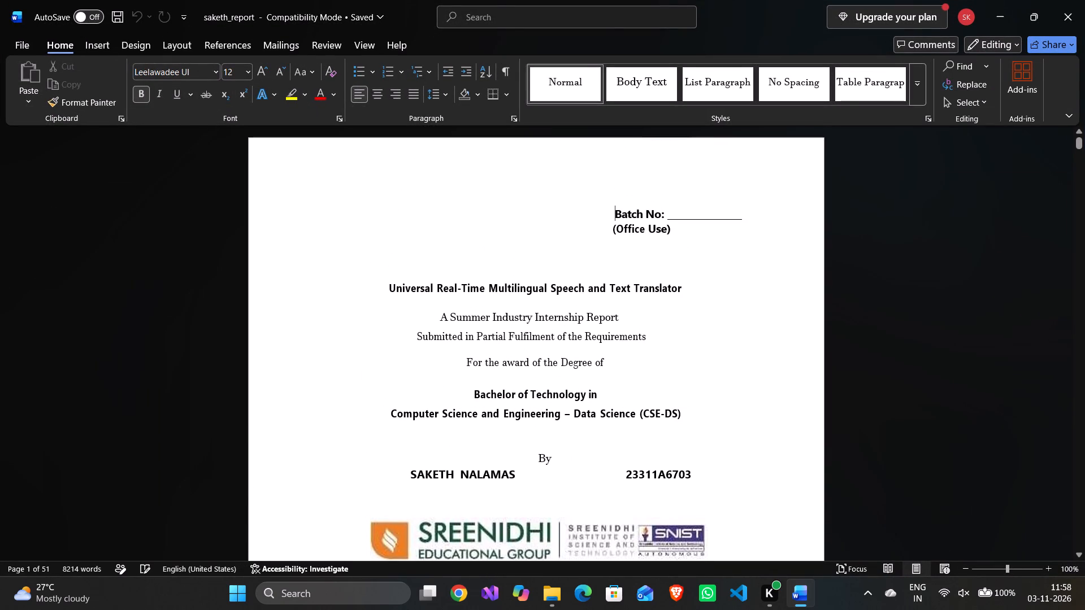
left_click_drag(684, 290, 459, 286)
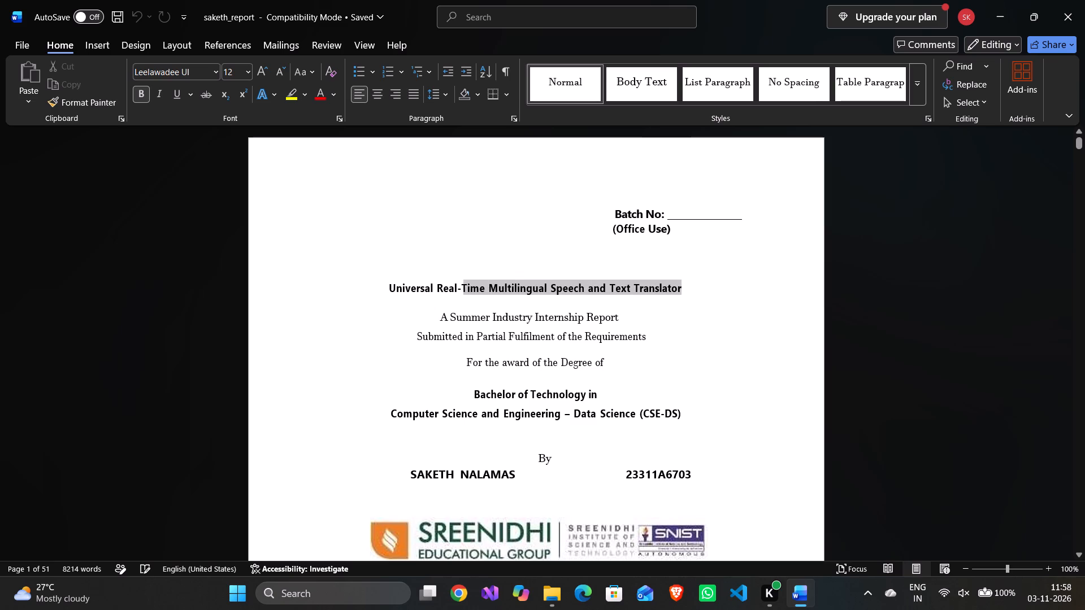
left_click_drag(459, 286, 421, 285)
left_click_drag(421, 285, 401, 282)
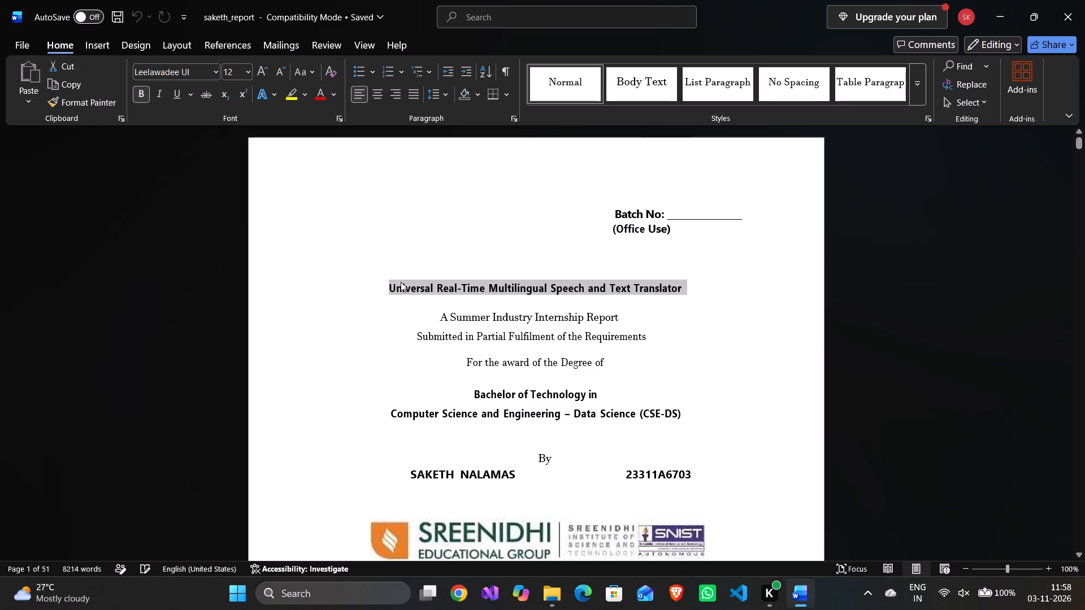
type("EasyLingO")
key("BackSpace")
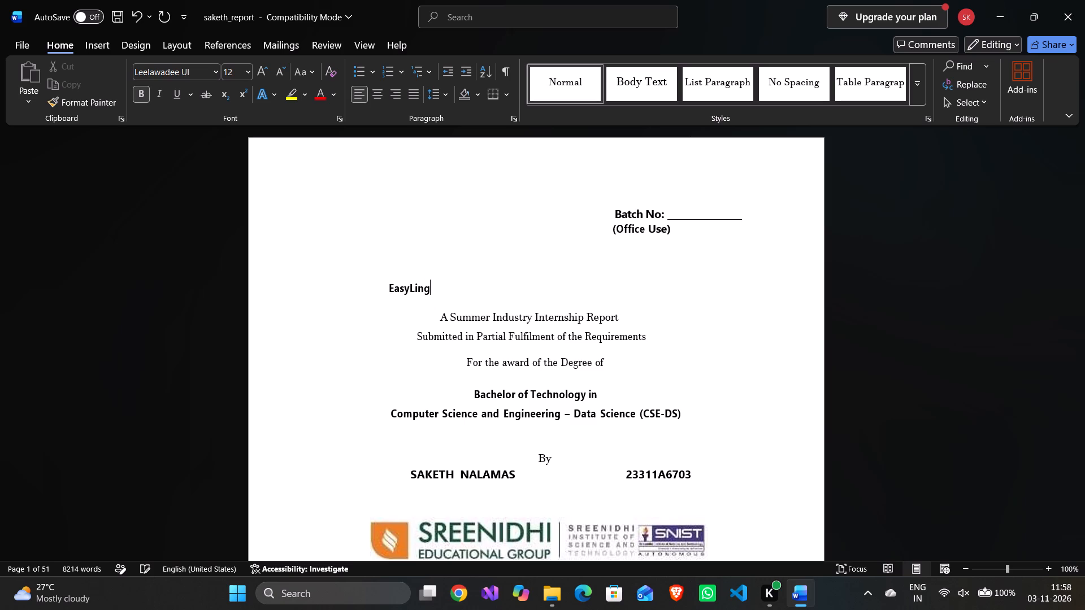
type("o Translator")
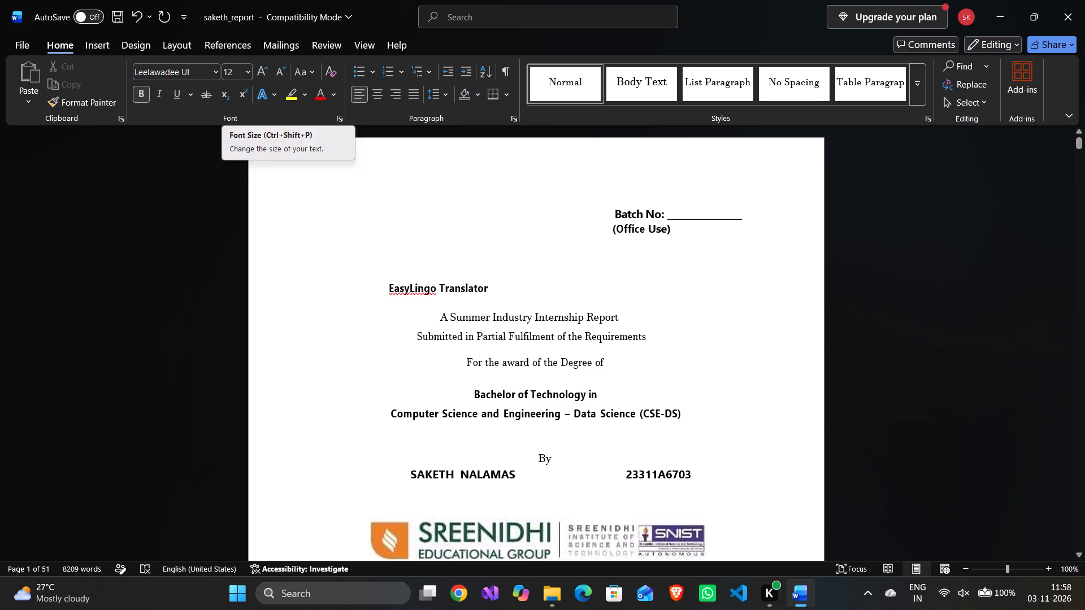
Set the font size of the cover page title to 14.
triple_click(494, 286)
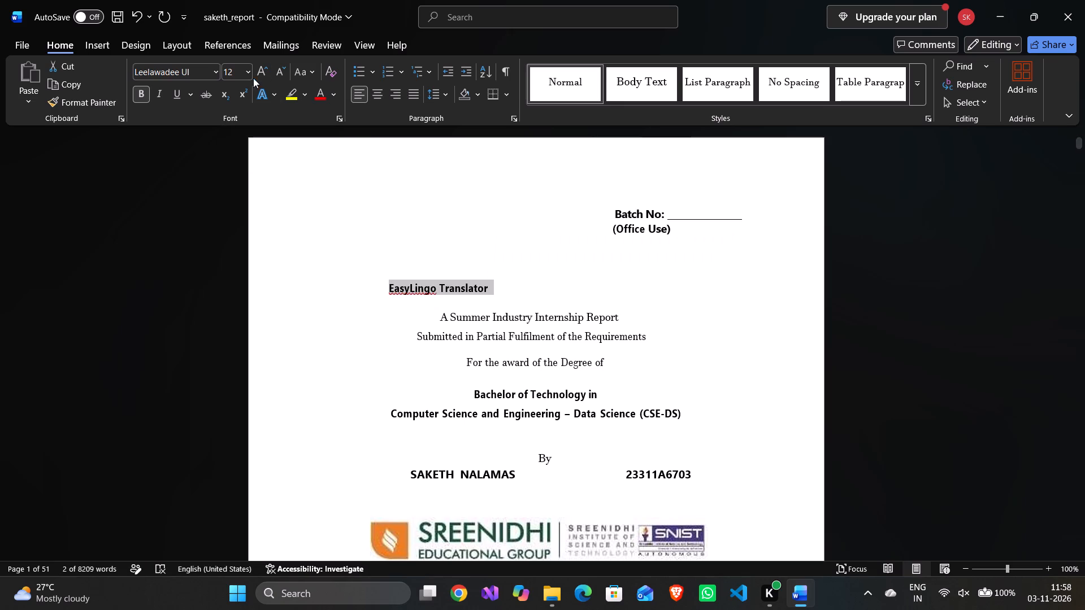
left_click(232, 73)
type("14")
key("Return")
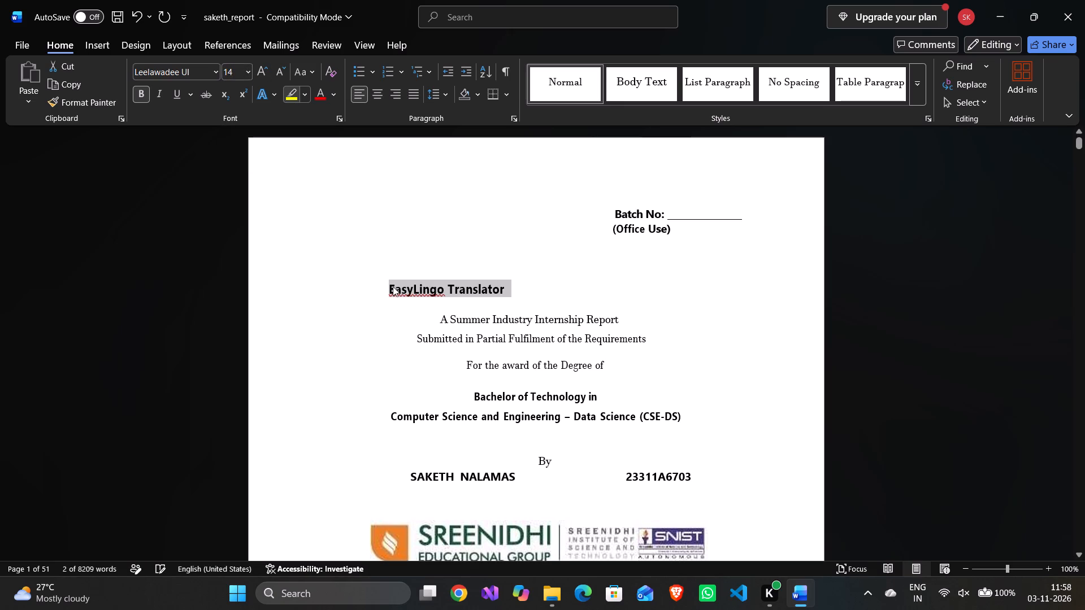
Shift the cover page title with leading spaces until it sits roughly centred above the subtitle.
left_click(387, 287)
left_click(387, 287)
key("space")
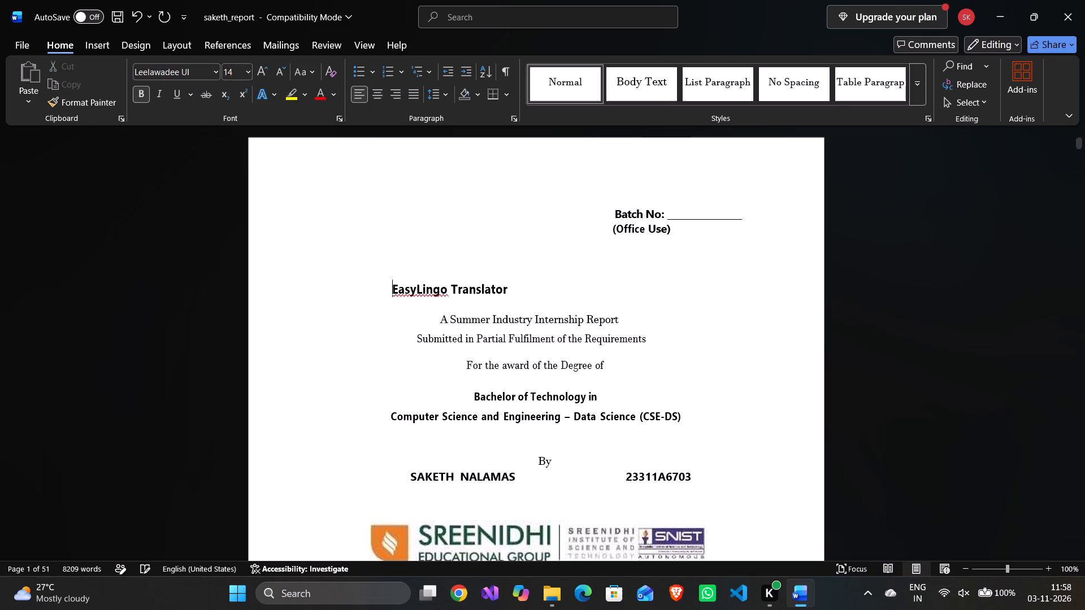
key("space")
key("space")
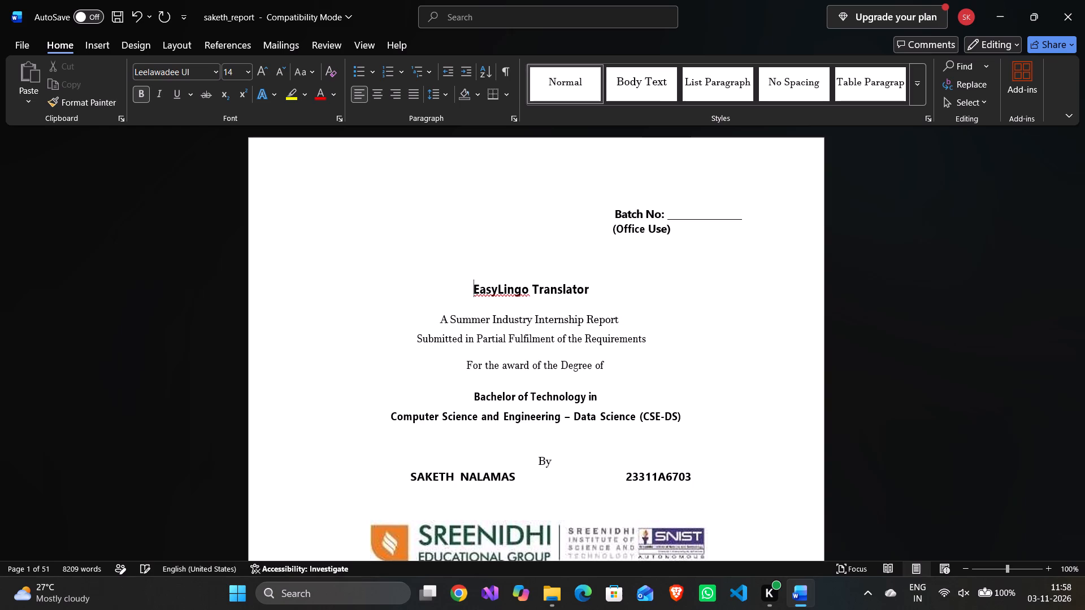
key("BackSpace")
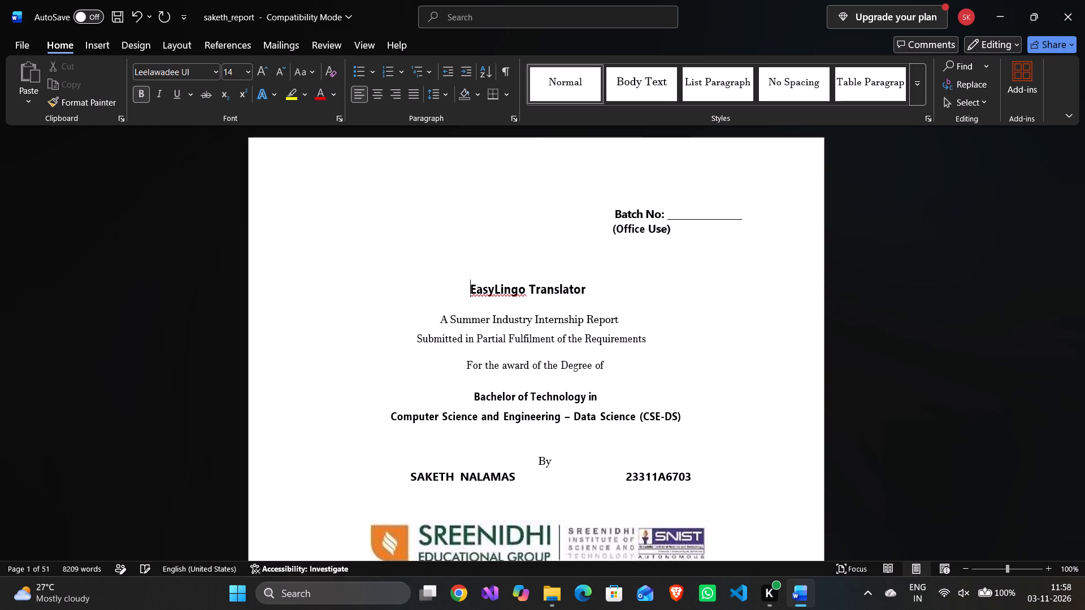
Add the second student's name in capitals on a new line below the first student on the cover page.
scroll(465, 395, "down", 1)
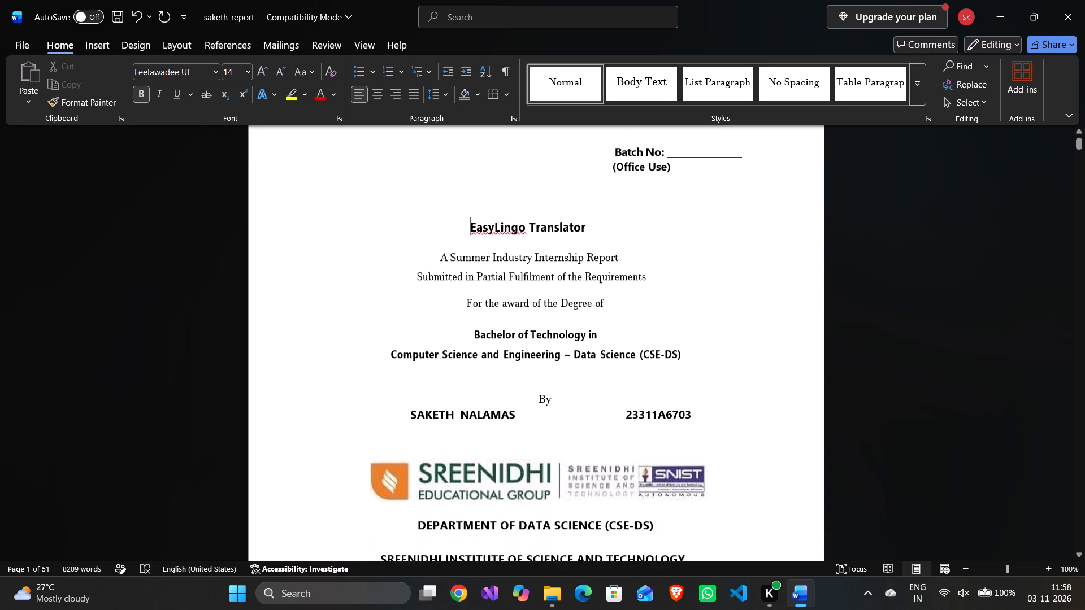
scroll(465, 395, "down", 2)
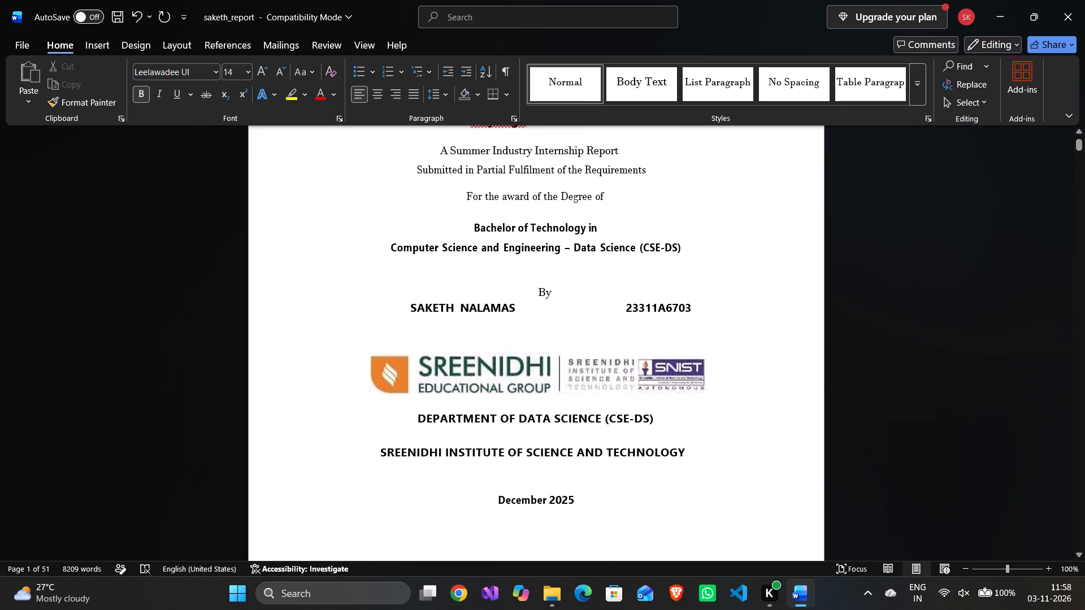
left_click(698, 301)
key("Return")
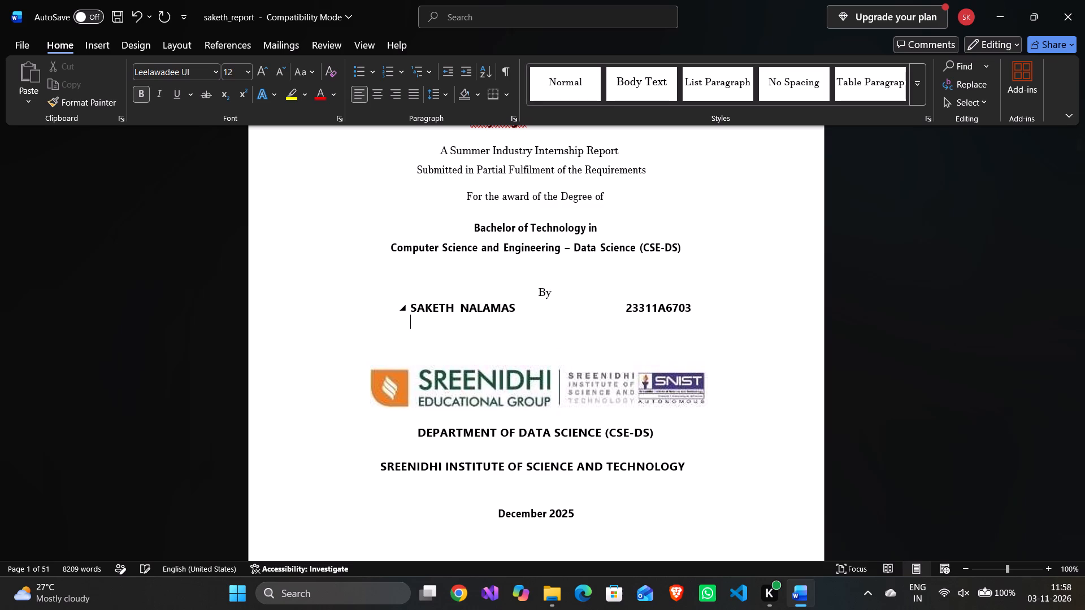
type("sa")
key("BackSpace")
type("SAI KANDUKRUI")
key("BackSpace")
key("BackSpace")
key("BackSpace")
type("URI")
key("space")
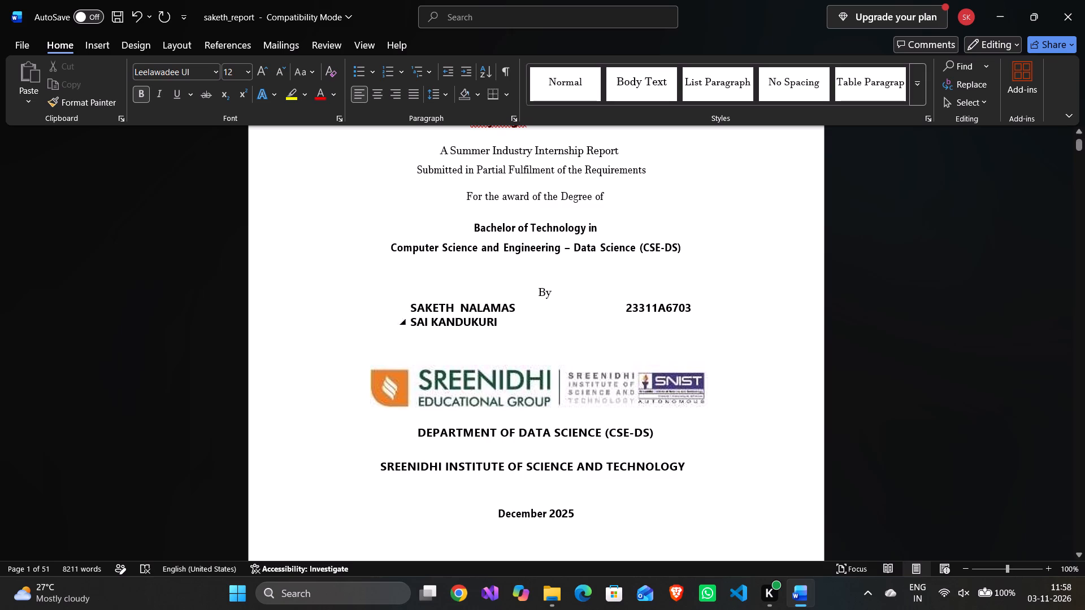
Enter the second student's roll number on the new line, spaced across to align beneath the first roll number.
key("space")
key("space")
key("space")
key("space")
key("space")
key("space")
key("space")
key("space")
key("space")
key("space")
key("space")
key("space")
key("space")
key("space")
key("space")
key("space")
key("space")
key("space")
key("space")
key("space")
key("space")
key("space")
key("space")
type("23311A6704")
Change the date at the bottom of the cover page to November 2026.
scroll(770, 335, "down", 2)
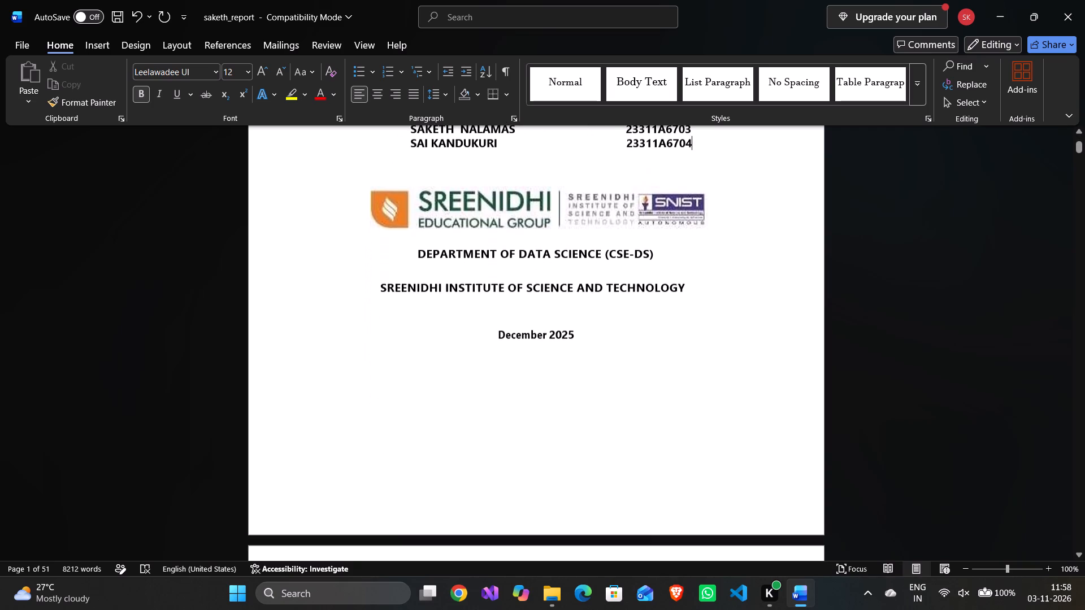
scroll(770, 335, "down", 1)
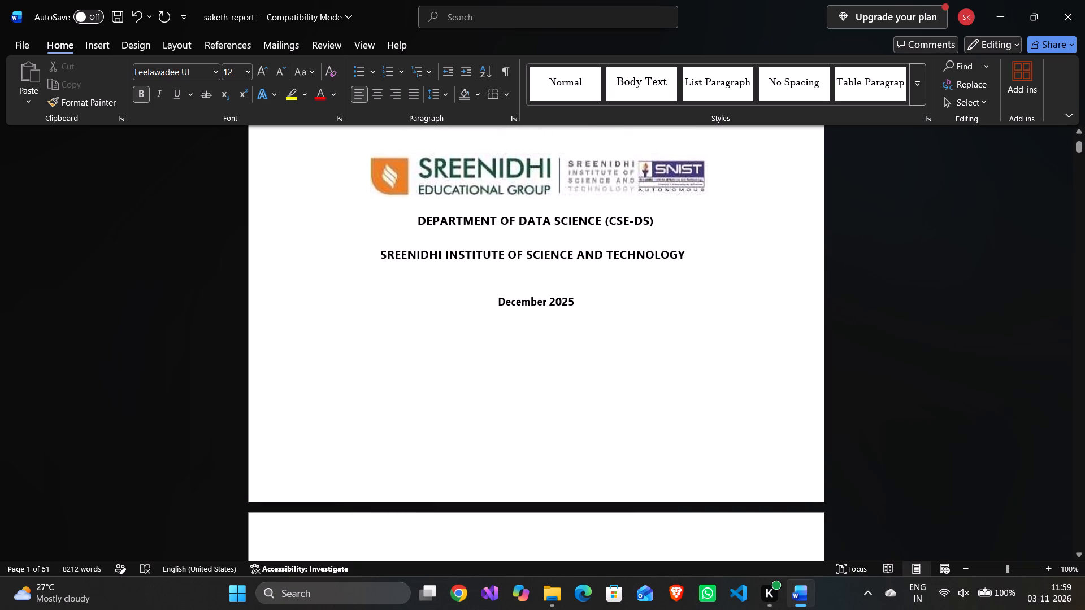
left_click(542, 303)
key("Right")
key("BackSpace")
key("BackSpace")
key("BackSpace")
key("BackSpace")
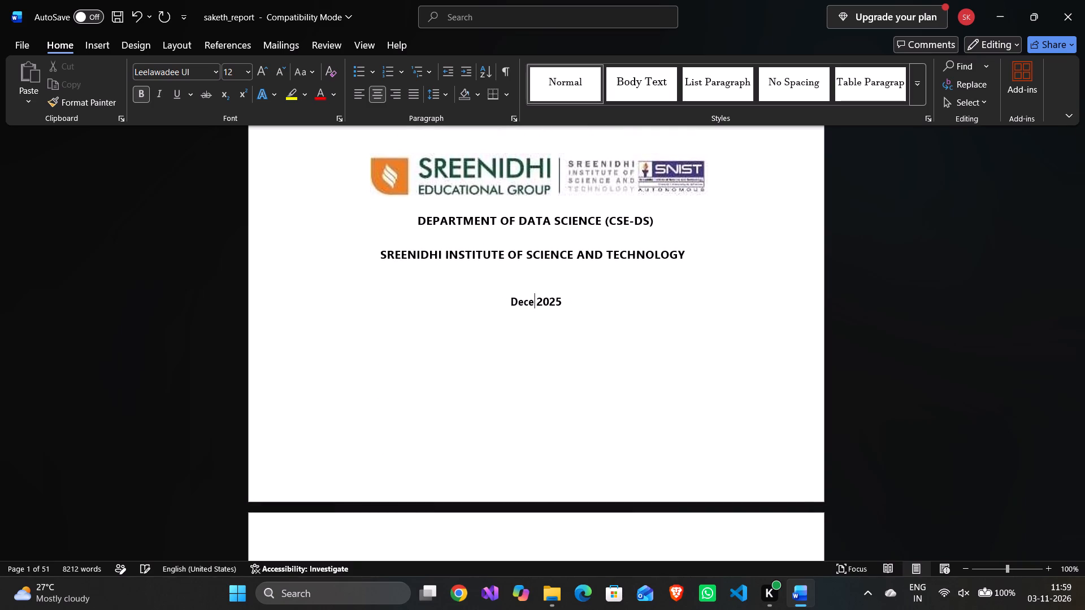
key("BackSpace")
key("BackSpace")
key("BackSpace")
key("BackSpace")
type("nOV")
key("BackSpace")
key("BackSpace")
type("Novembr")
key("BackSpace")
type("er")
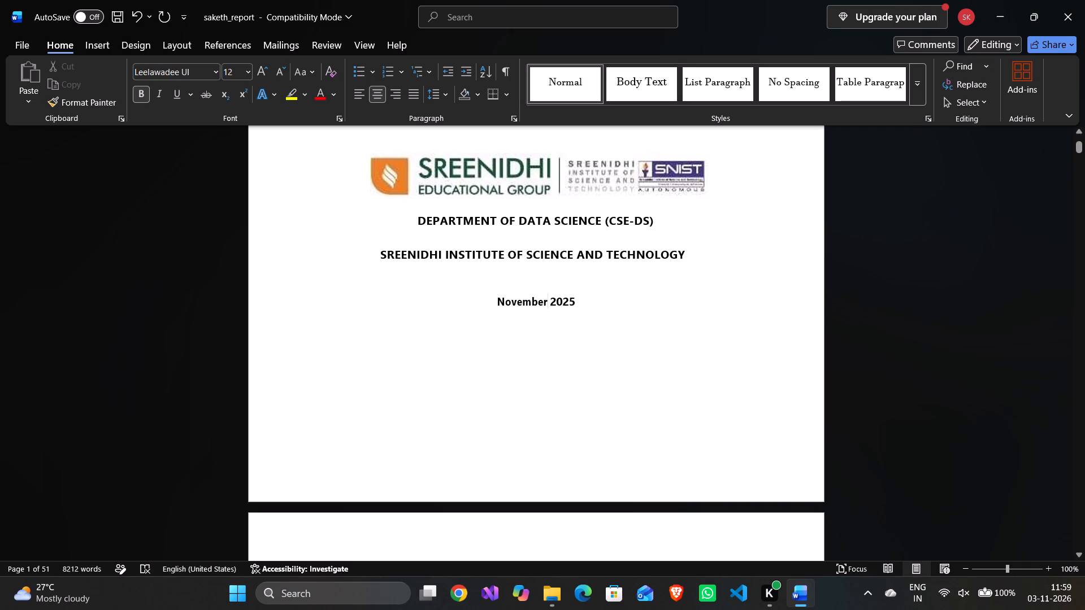
left_click(570, 302)
key("Right")
key("BackSpace")
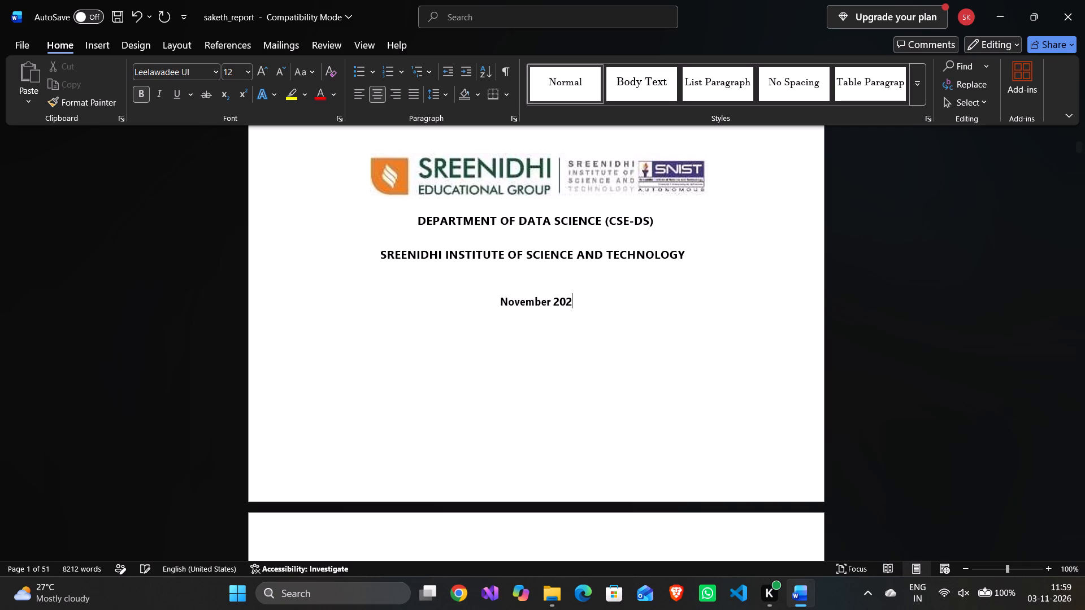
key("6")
Change the project title in the acceptance page paragraph to "EasyLingo Translator", keeping the existing word Translator.
scroll(570, 302, "down", 3)
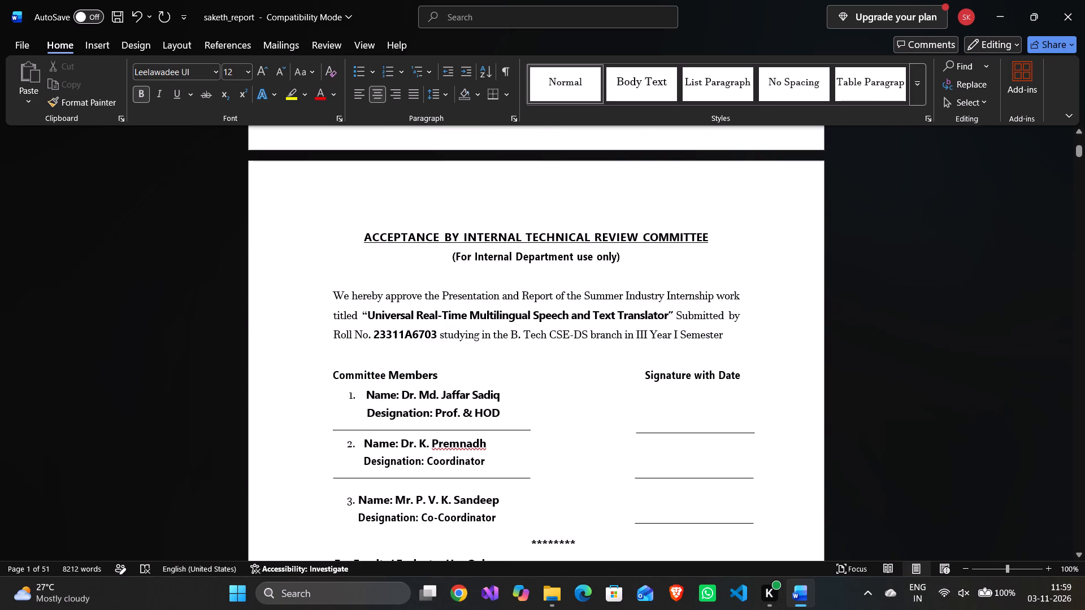
left_click_drag(367, 314, 541, 309)
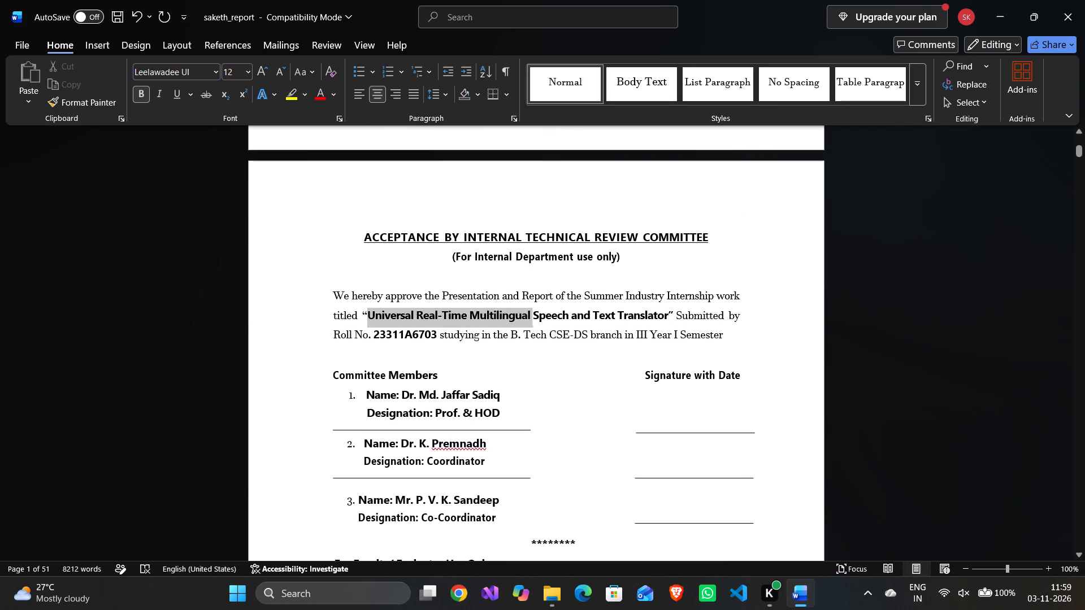
left_click_drag(541, 309, 607, 308)
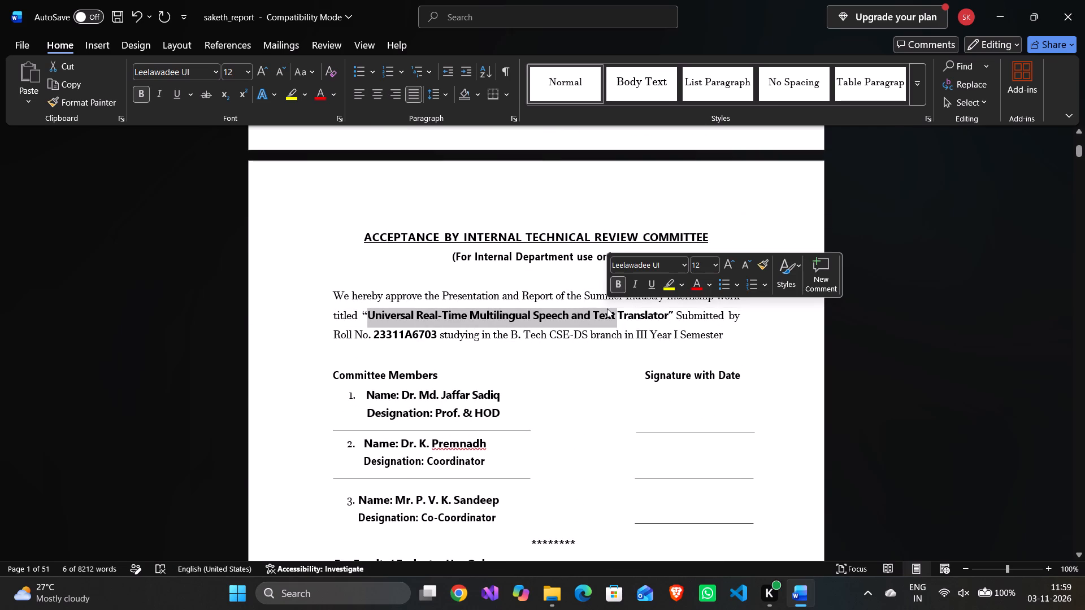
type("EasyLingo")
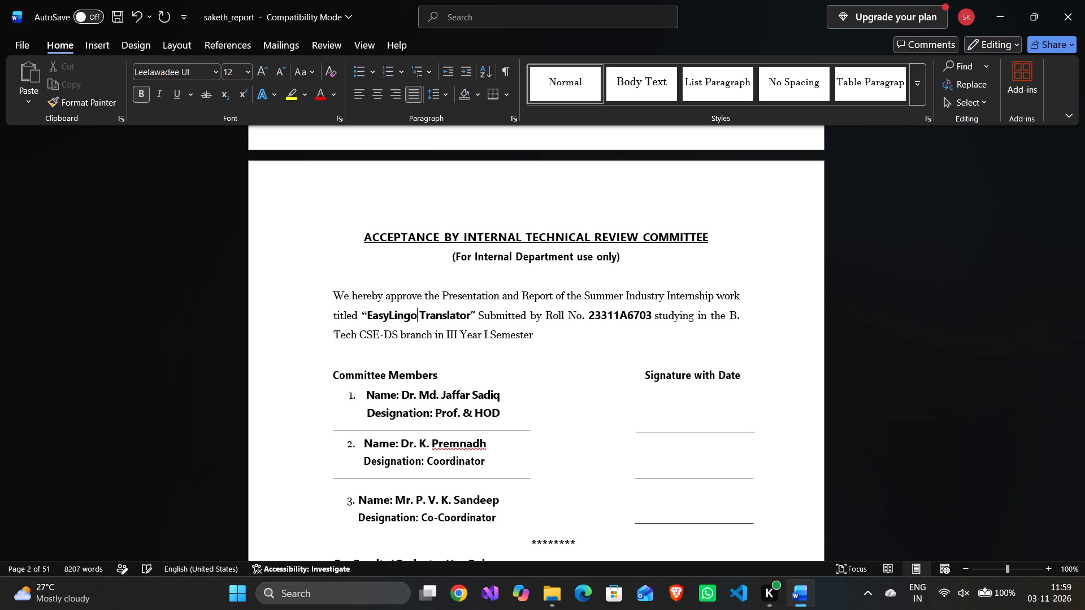
Add a comma and the second student's roll number after the first one in the acceptance paragraph.
scroll(607, 308, "down", 1)
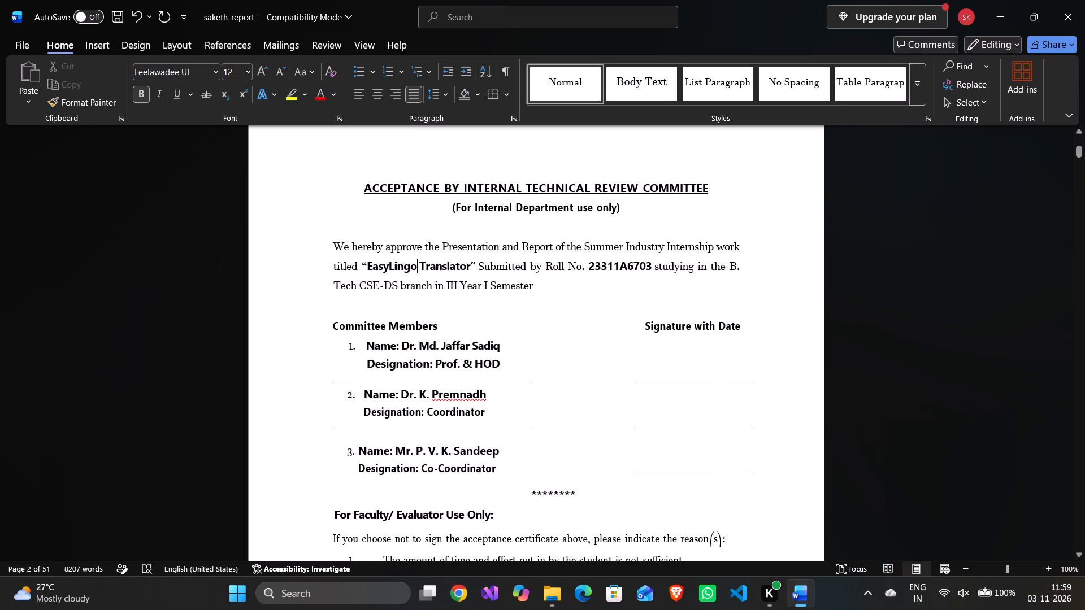
left_click(652, 274)
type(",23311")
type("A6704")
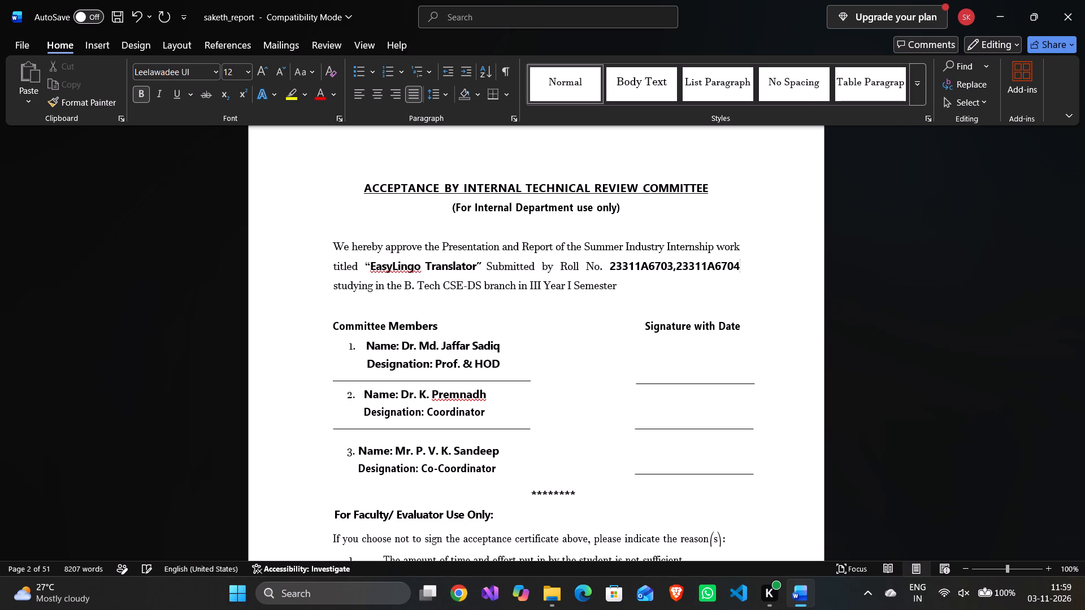
Replace the third committee member's name with the new co-coordinator's name, changing the title to Mrs. and keeping the designation Co-Coordinator.
scroll(652, 274, "down", 1)
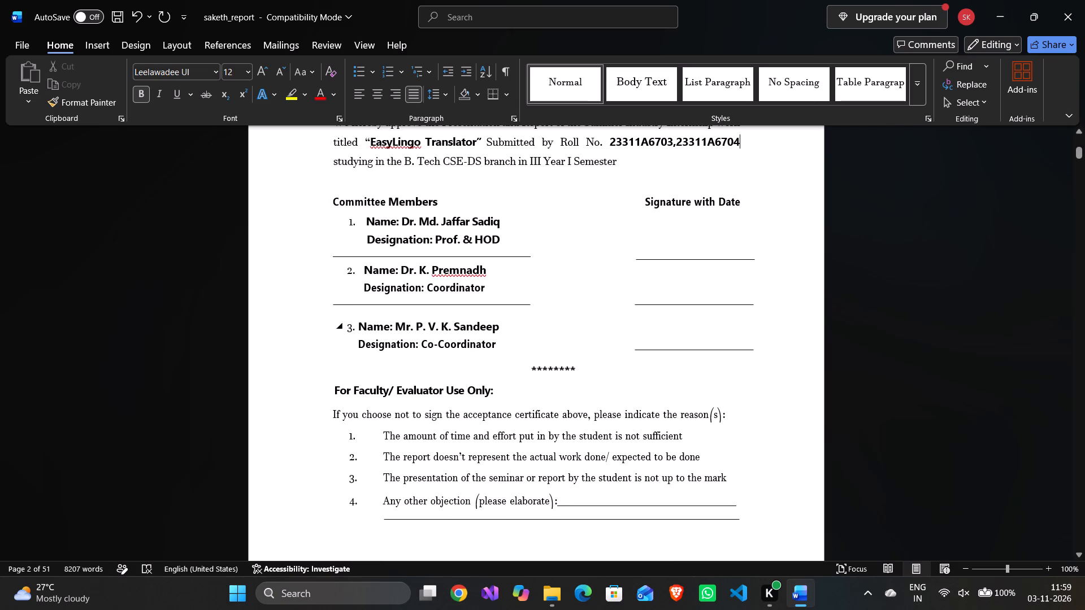
left_click_drag(497, 325, 413, 332)
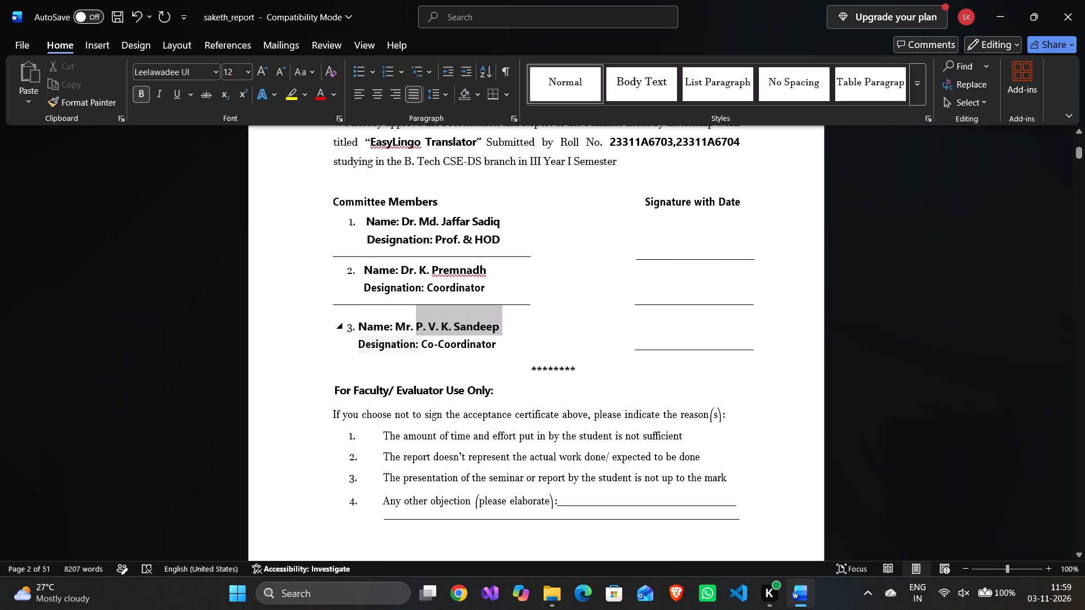
left_click_drag(413, 332, 412, 329)
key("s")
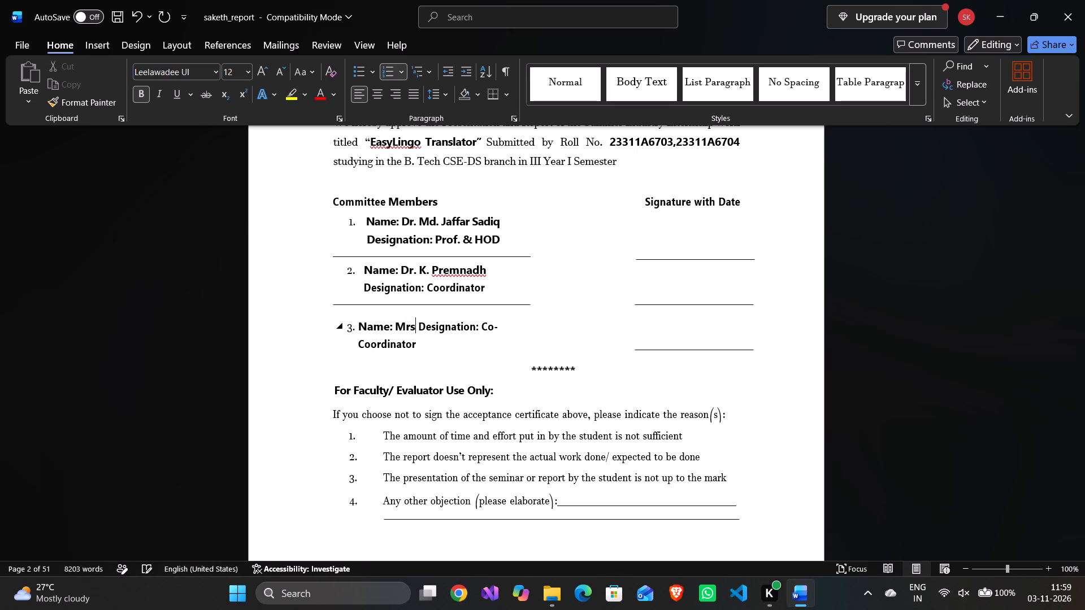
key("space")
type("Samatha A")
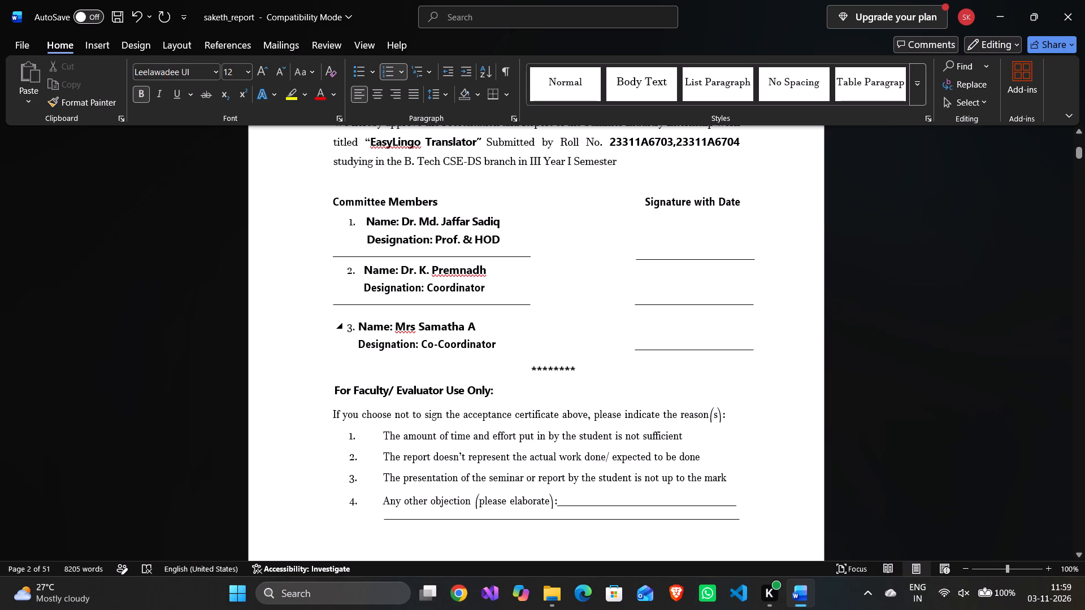
Add the missing period after "Mrs" in the third committee member's name on the acceptance page.
left_click(413, 327)
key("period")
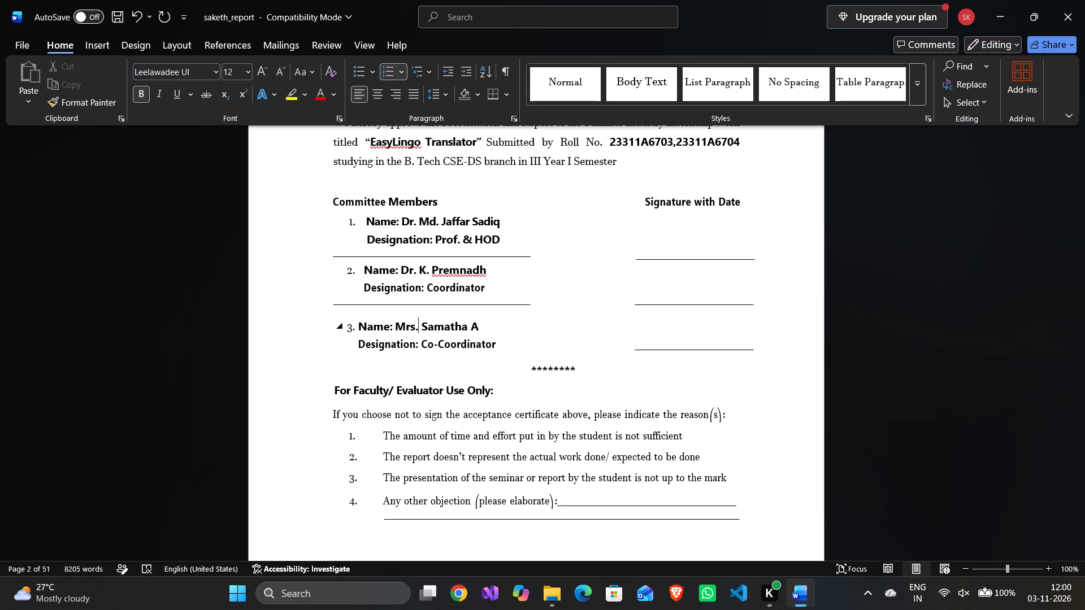
Examine the certificate page for the project title, student details and coordinator names that still belong to the old report.
scroll(523, 334, "down", 2)
scroll(523, 334, "up", 2)
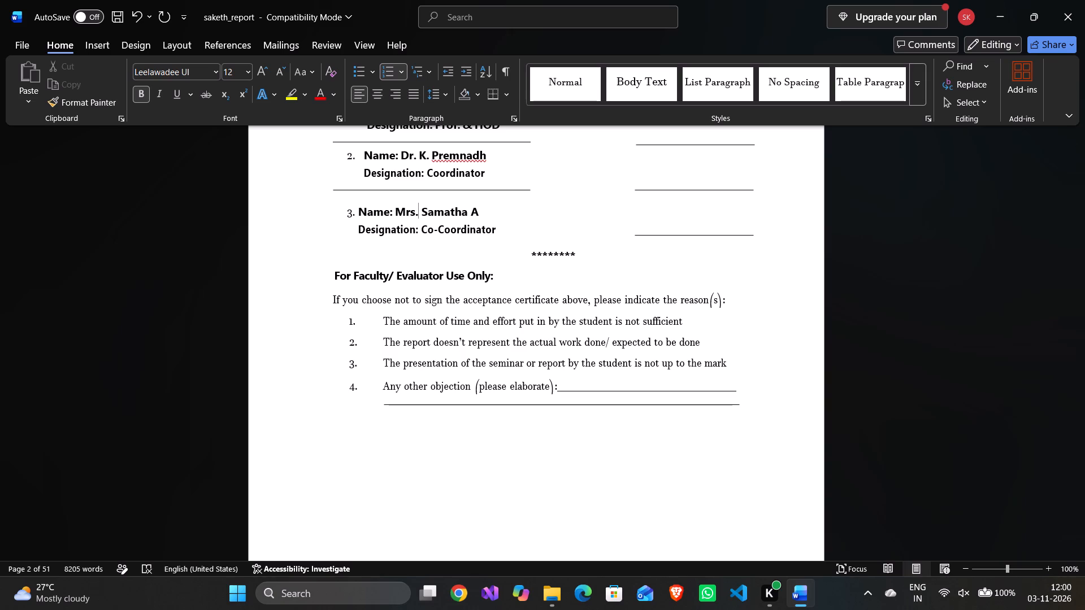
scroll(523, 334, "down", 3)
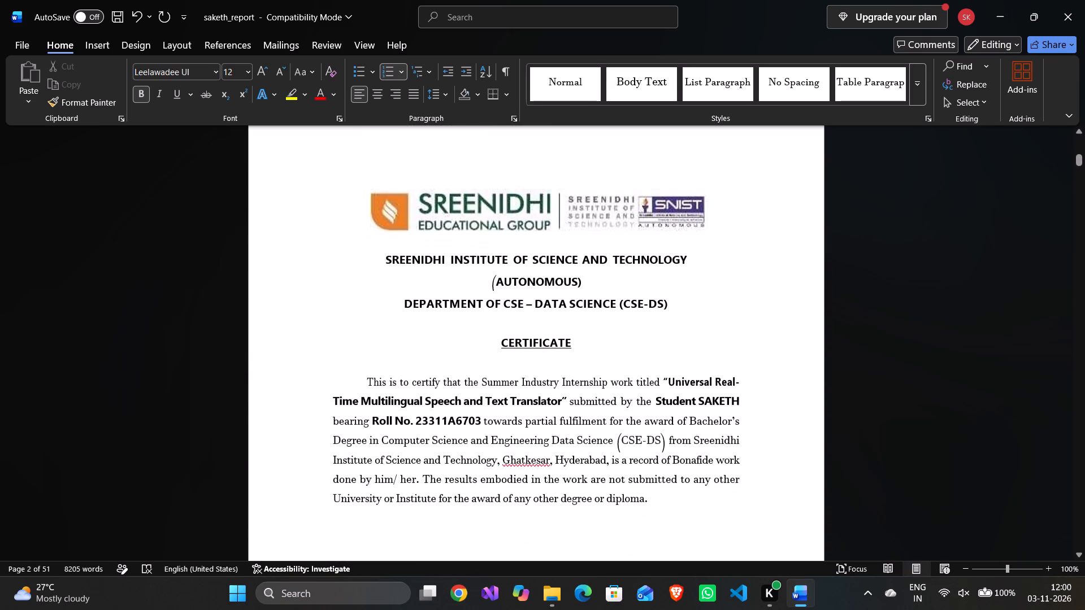
scroll(523, 334, "down", 1)
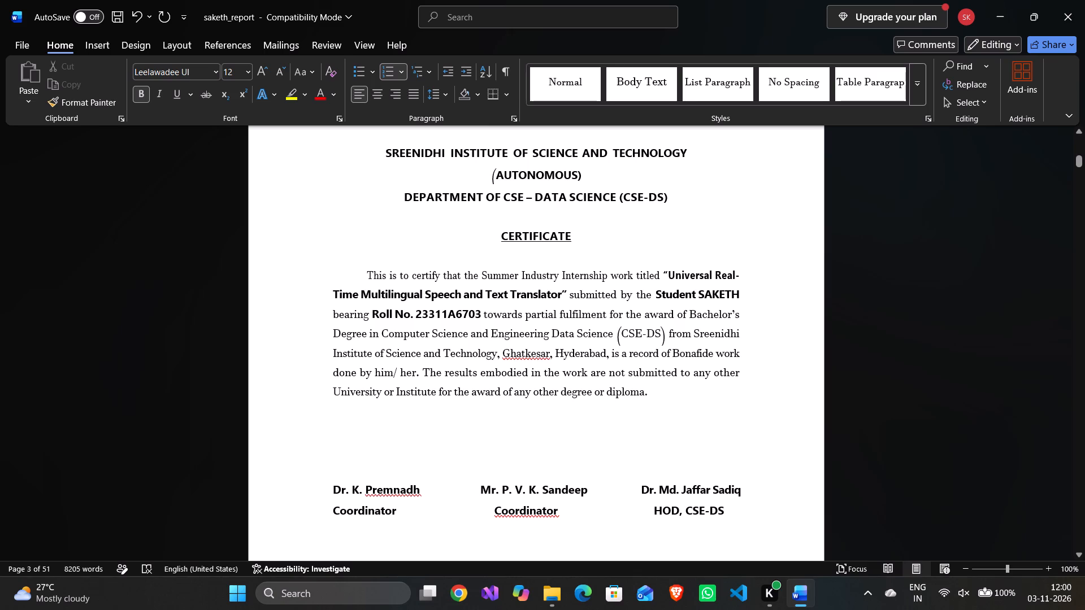
Replace the mismatched opening bracket before AUTONOMOUS in the certificate heading with a copy of the bracket before CSE-DS.
scroll(523, 334, "up", 1)
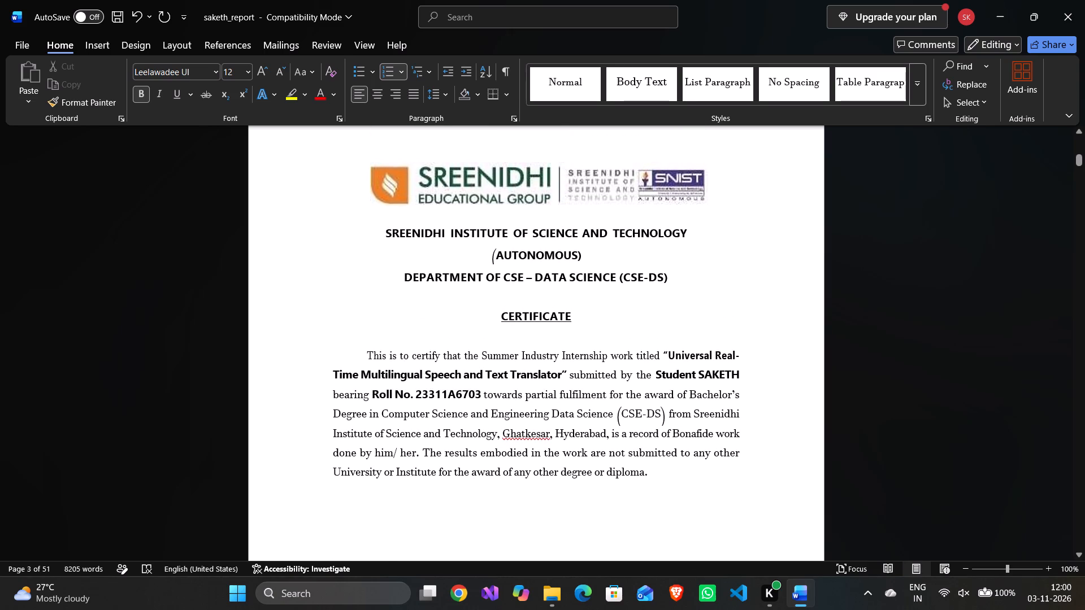
left_click(624, 282)
left_click_drag(624, 282, 623, 283)
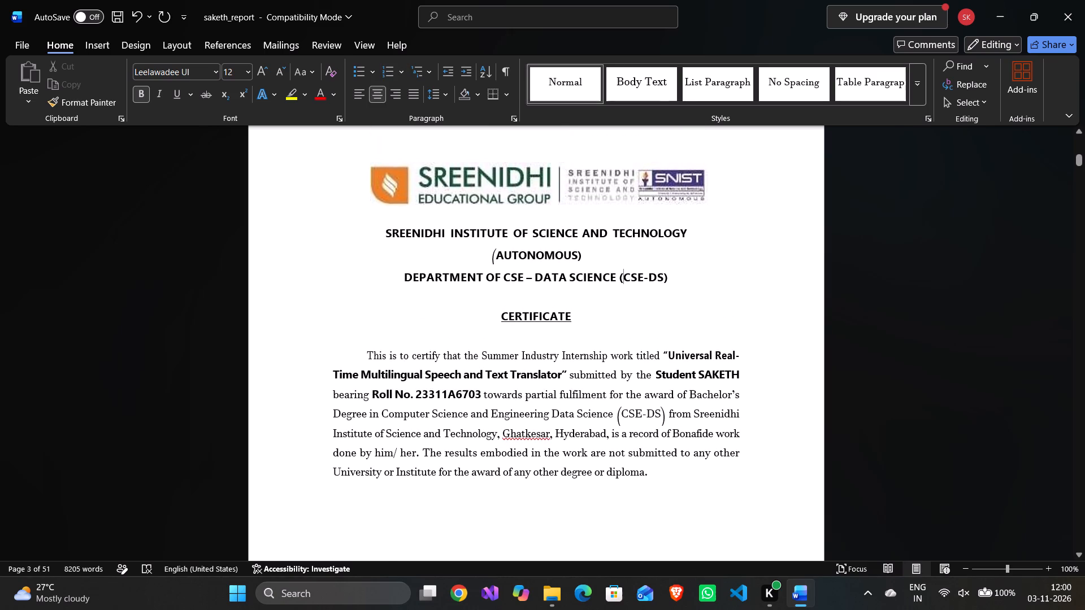
left_click_drag(623, 283, 619, 285)
key("ctrl+c")
key("ctrl+c")
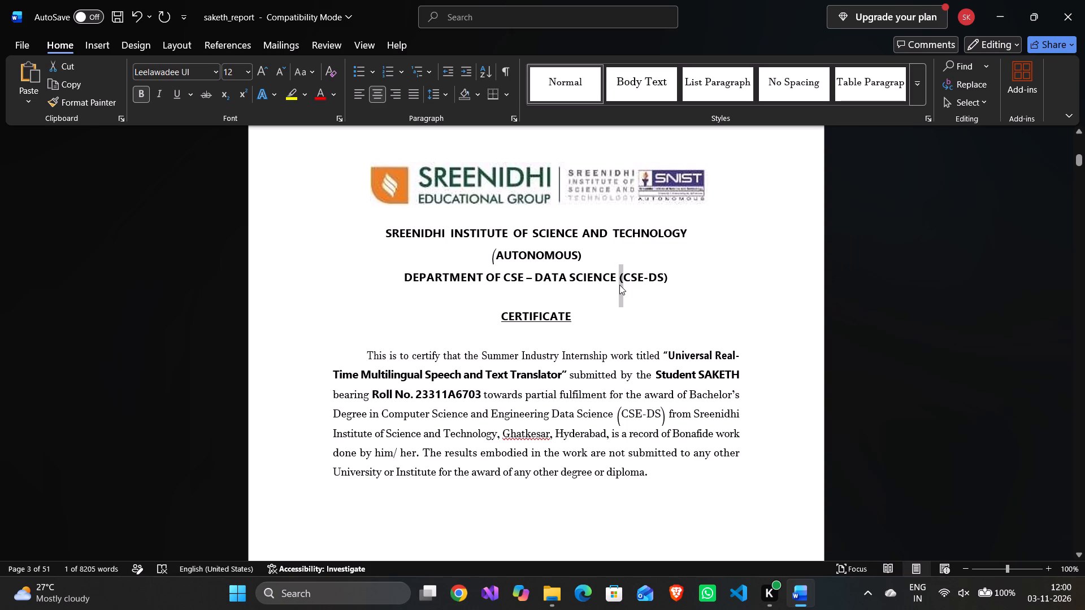
left_click(493, 256)
key("BackSpace")
key("ctrl+v")
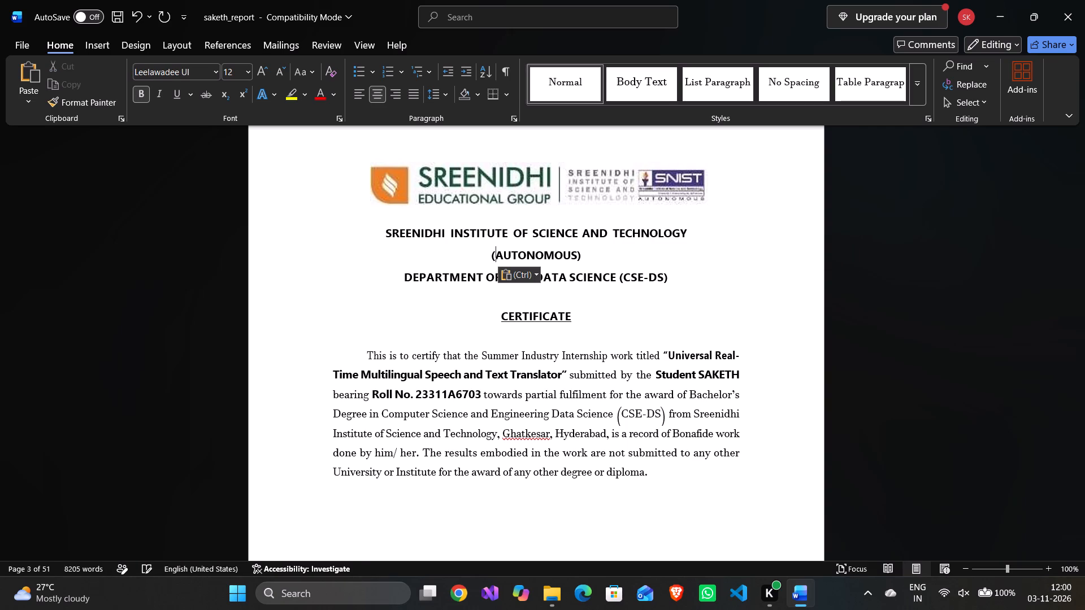
left_click(715, 267)
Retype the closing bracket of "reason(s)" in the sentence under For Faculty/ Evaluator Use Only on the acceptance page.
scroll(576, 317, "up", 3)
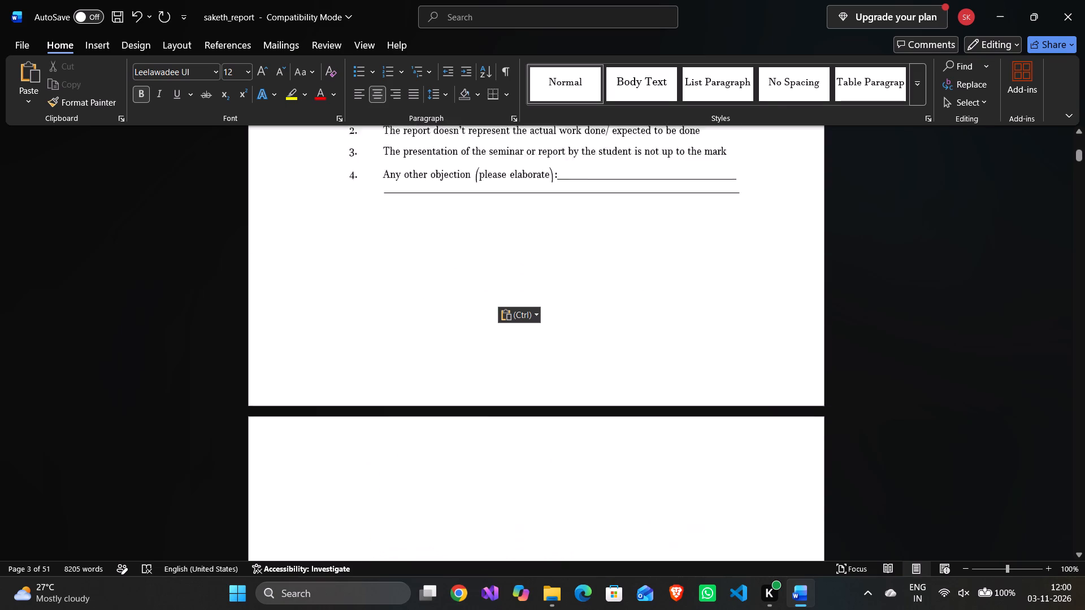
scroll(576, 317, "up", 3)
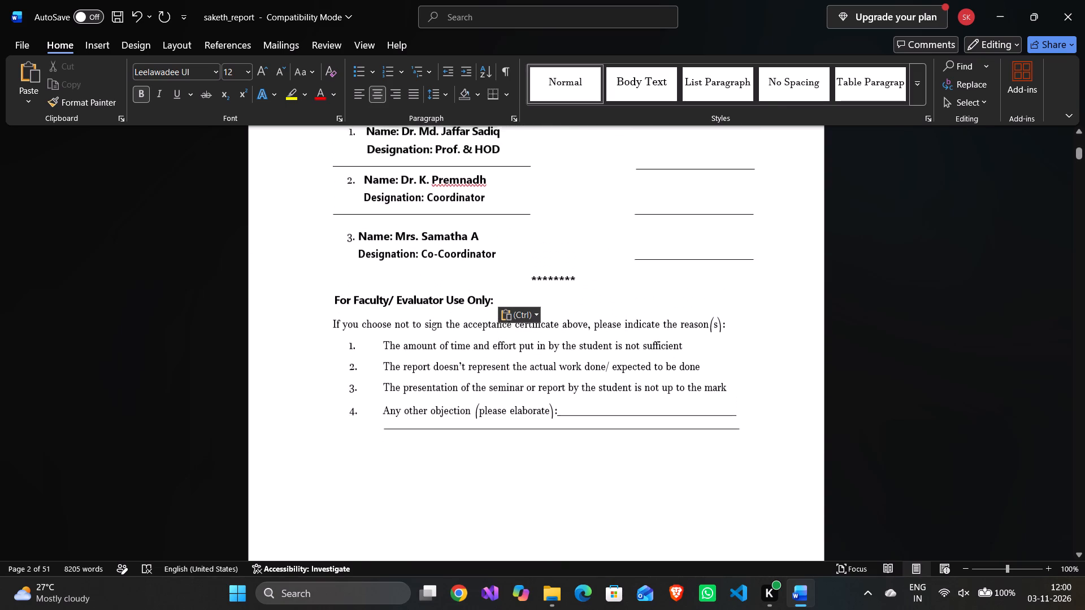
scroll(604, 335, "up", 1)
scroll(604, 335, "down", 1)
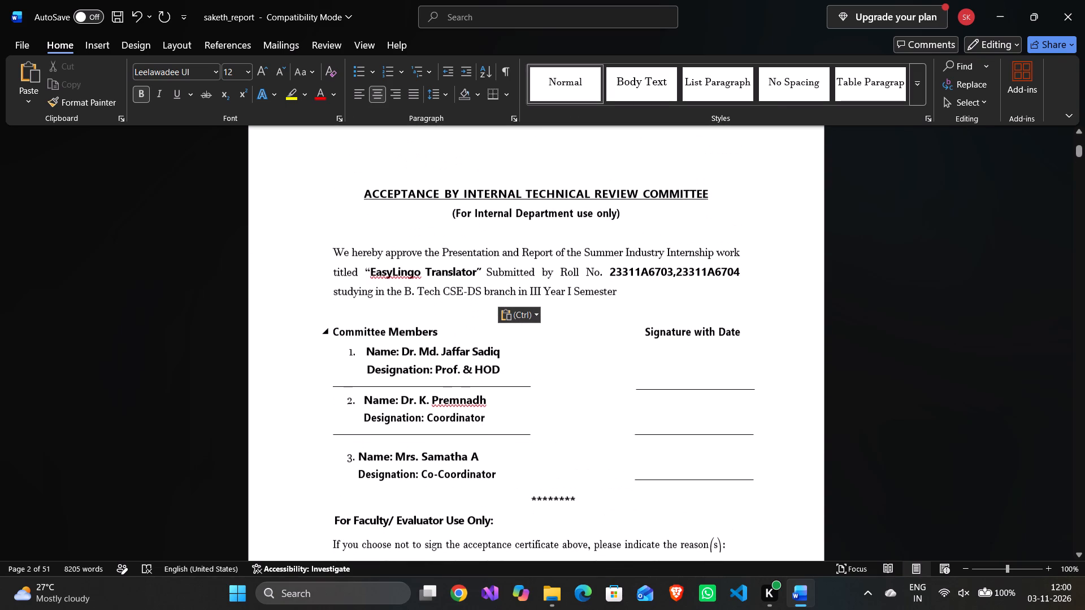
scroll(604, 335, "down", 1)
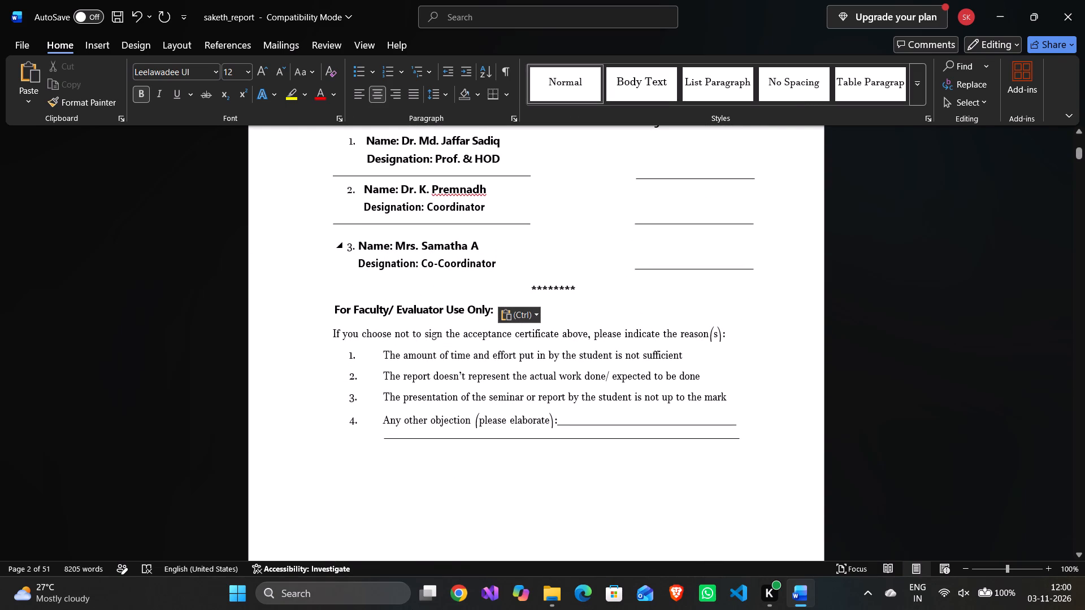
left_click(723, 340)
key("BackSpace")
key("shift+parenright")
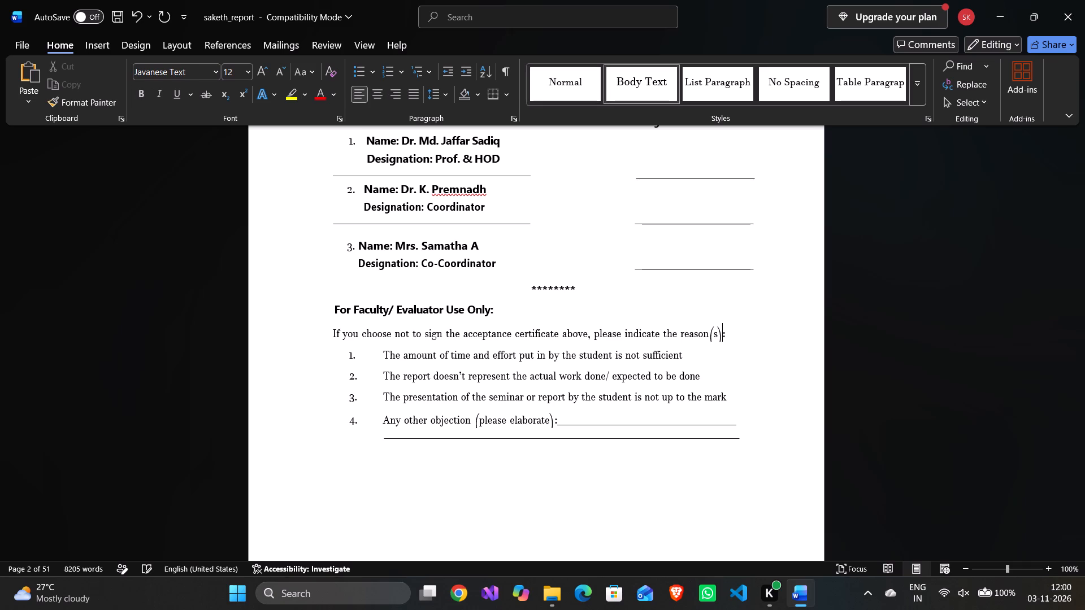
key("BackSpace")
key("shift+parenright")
Delete "(s)" after "reason" in the faculty/evaluator sentence and put a space before the colon.
scroll(723, 340, "down", 1)
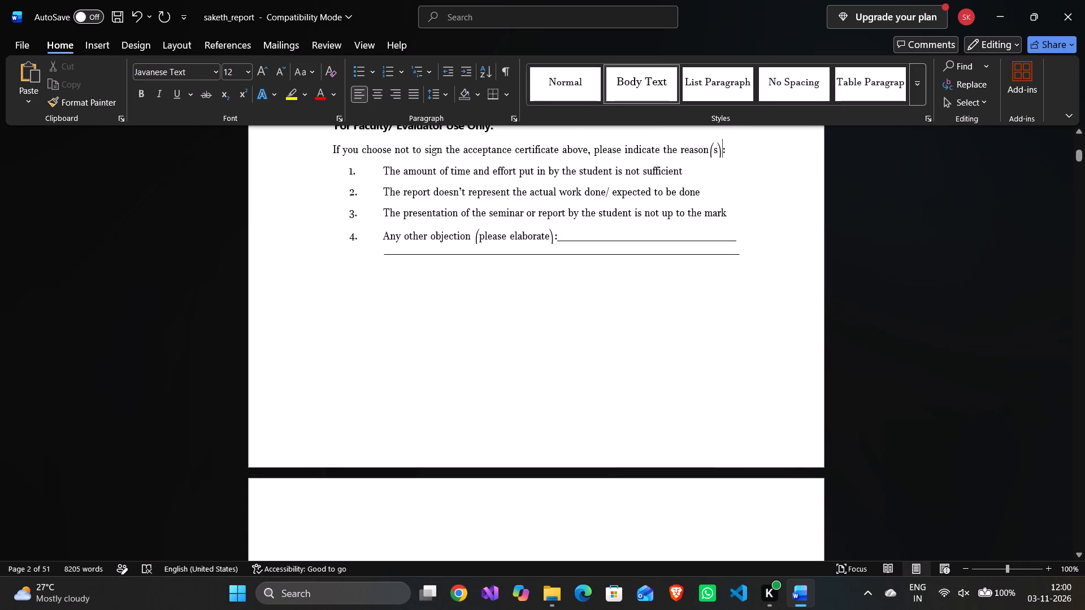
key("BackSpace")
key("BackSpace")
key("BackSpace")
key("shift+parenleft")
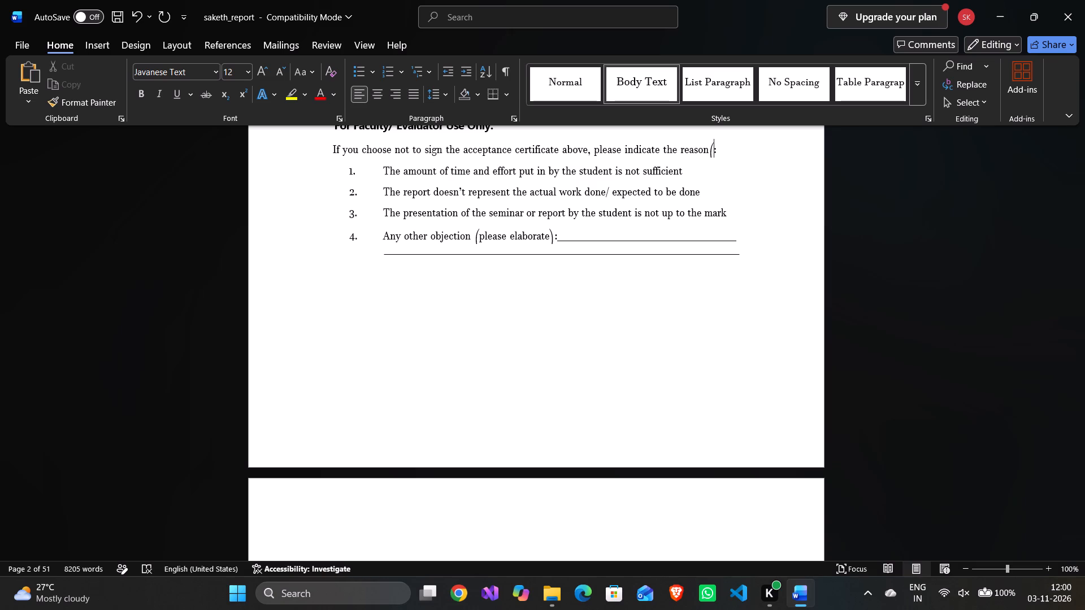
key("BackSpace")
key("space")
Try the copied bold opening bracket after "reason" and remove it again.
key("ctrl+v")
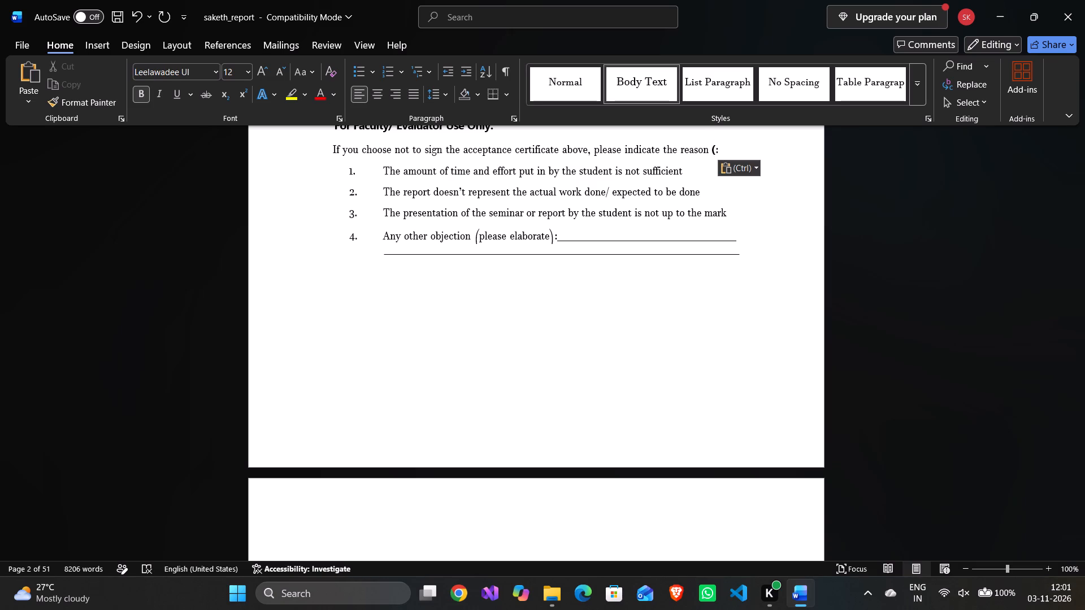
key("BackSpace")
Turn on the Windows clipboard history so that multiple copied items are kept.
key("super+v")
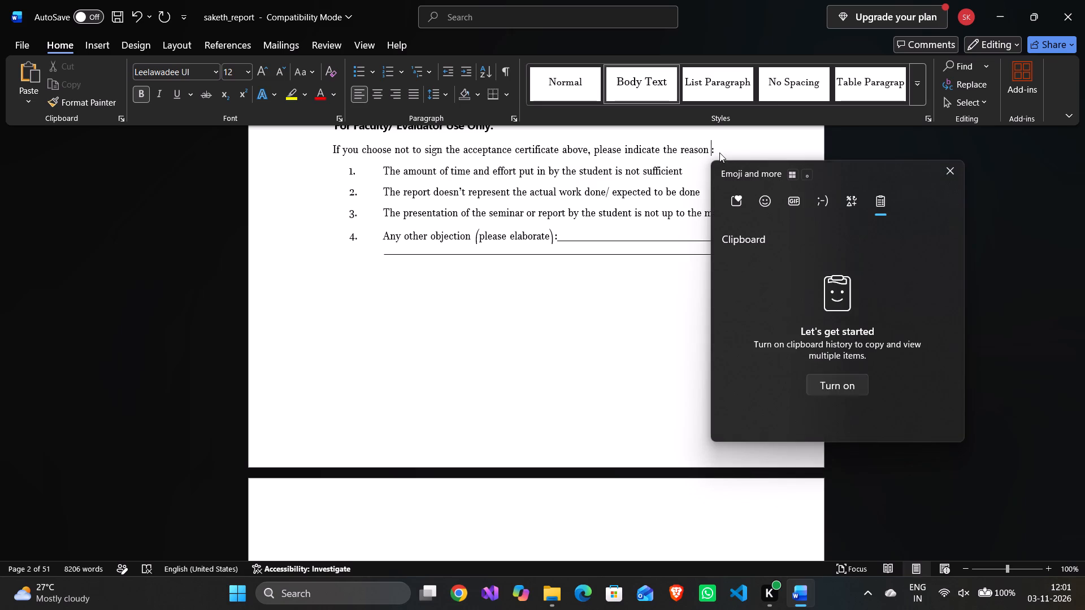
left_click(853, 384)
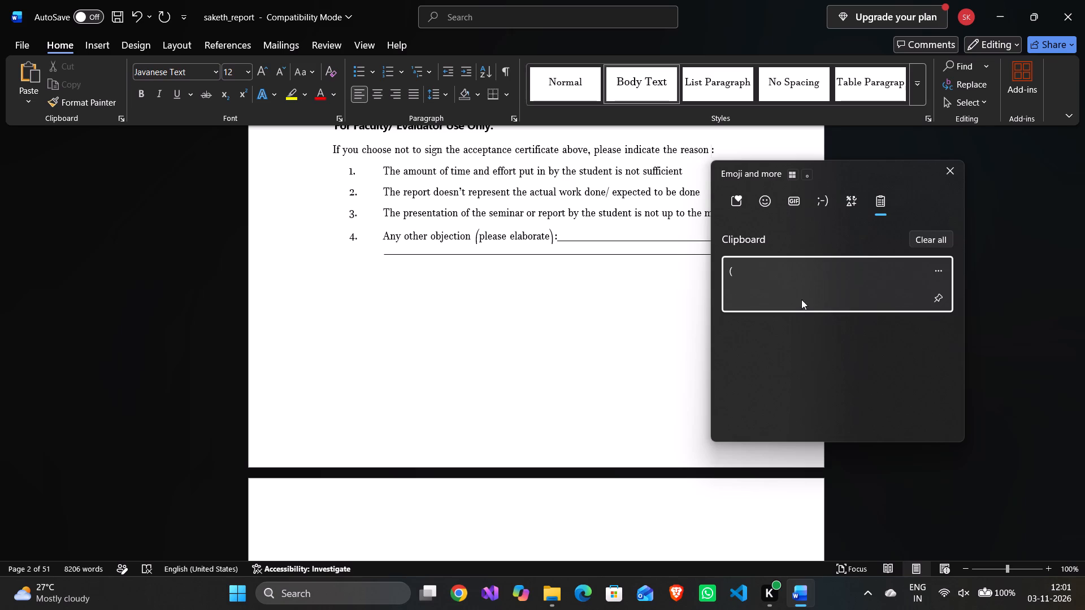
left_click(652, 359)
Copy the bold closing bracket after the roll number in the Declaration and paste it right after "reason" on the acceptance page.
scroll(652, 359, "down", 1)
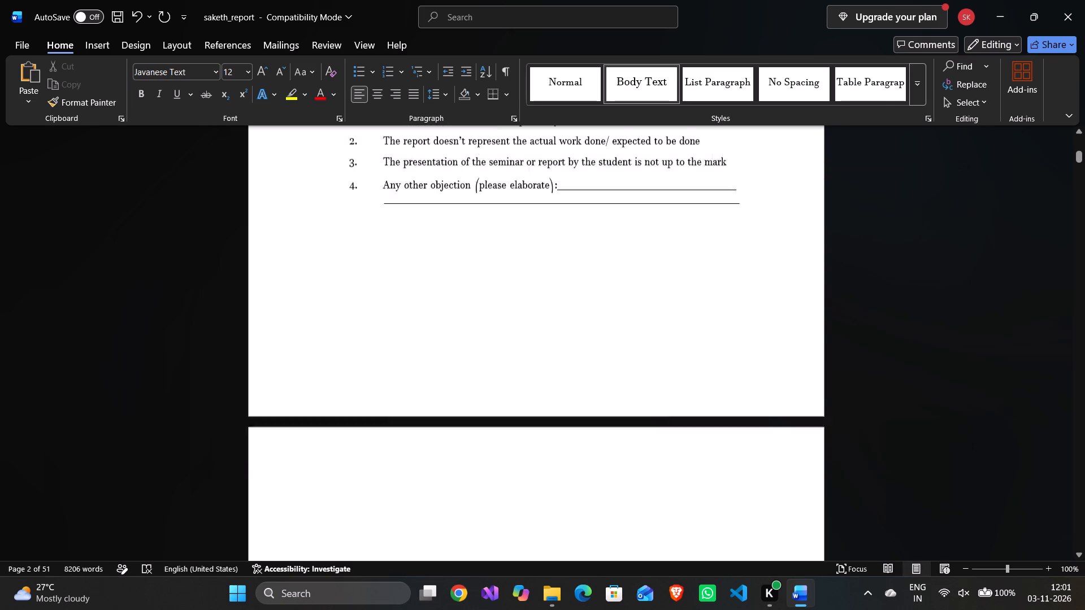
scroll(652, 359, "down", 3)
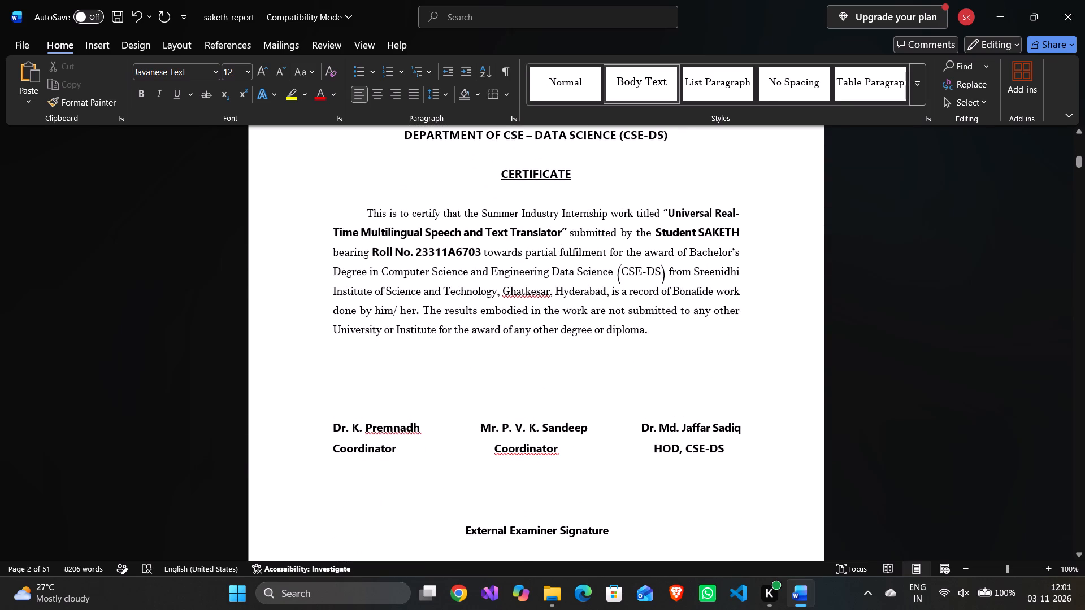
scroll(652, 359, "down", 3)
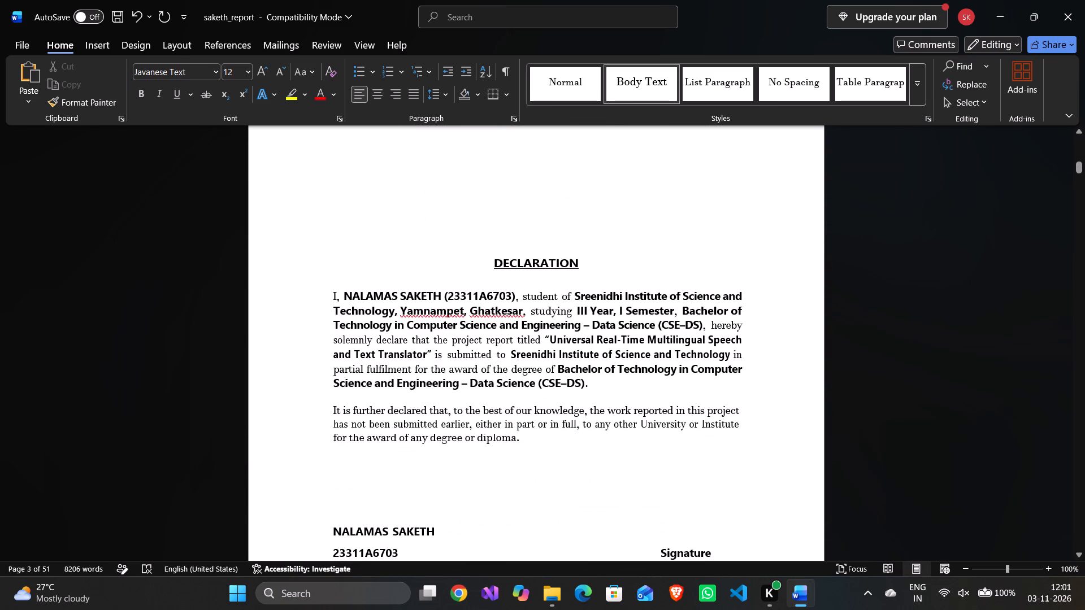
scroll(550, 401, "down", 1)
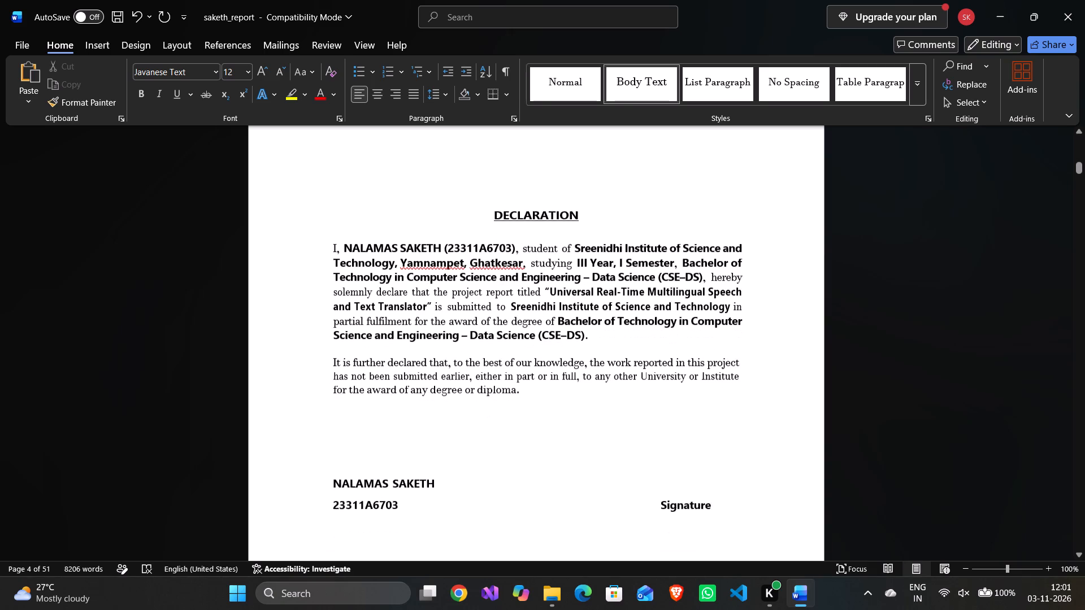
scroll(550, 401, "down", 1)
scroll(550, 401, "up", 1)
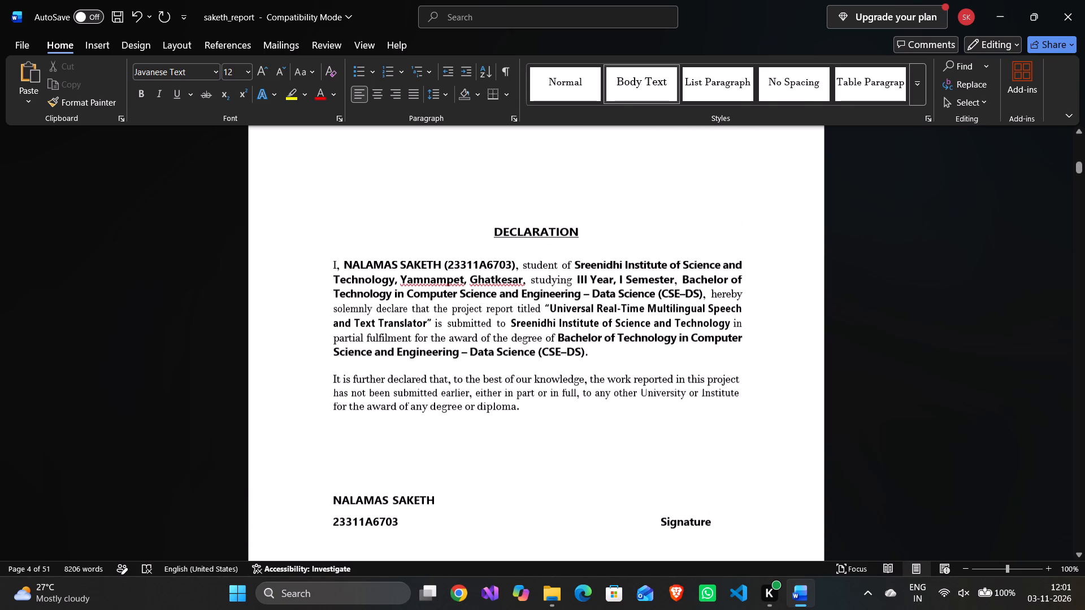
left_click(514, 265)
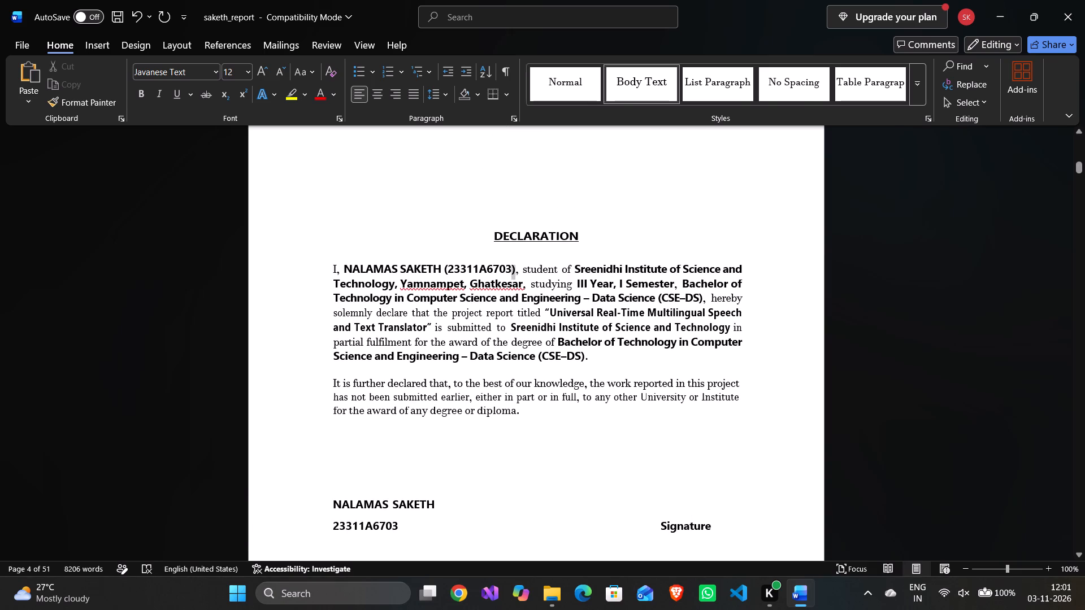
key("ctrl+c")
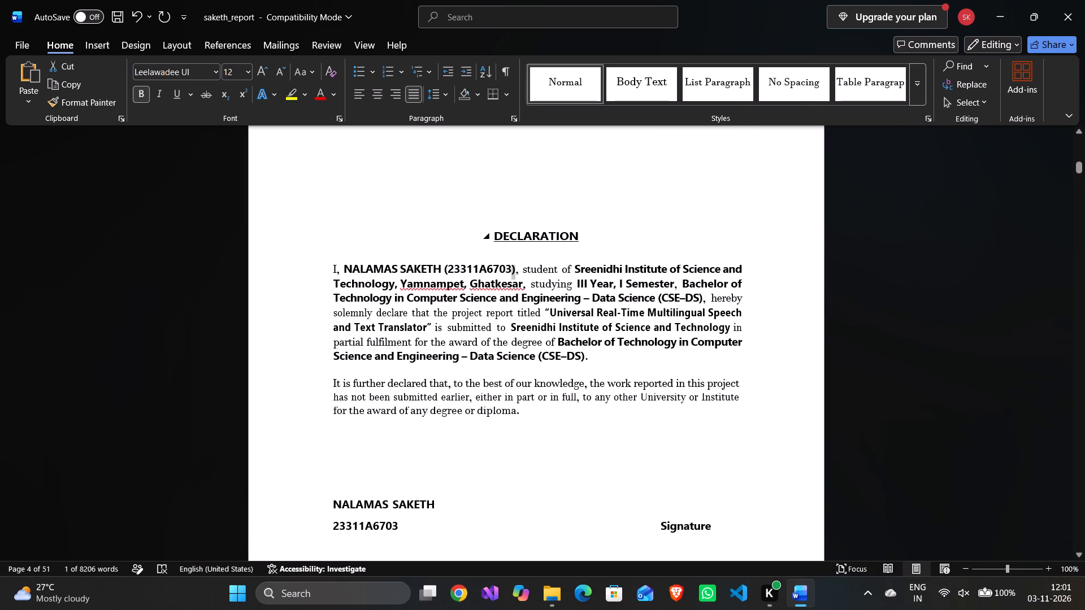
scroll(598, 199, "up", 4)
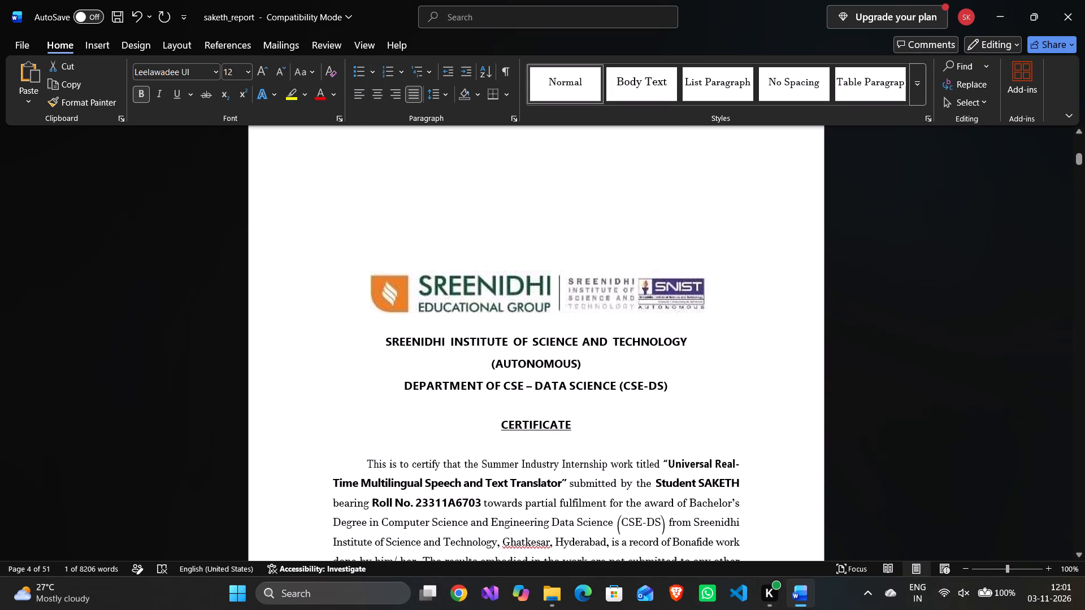
scroll(598, 199, "up", 2)
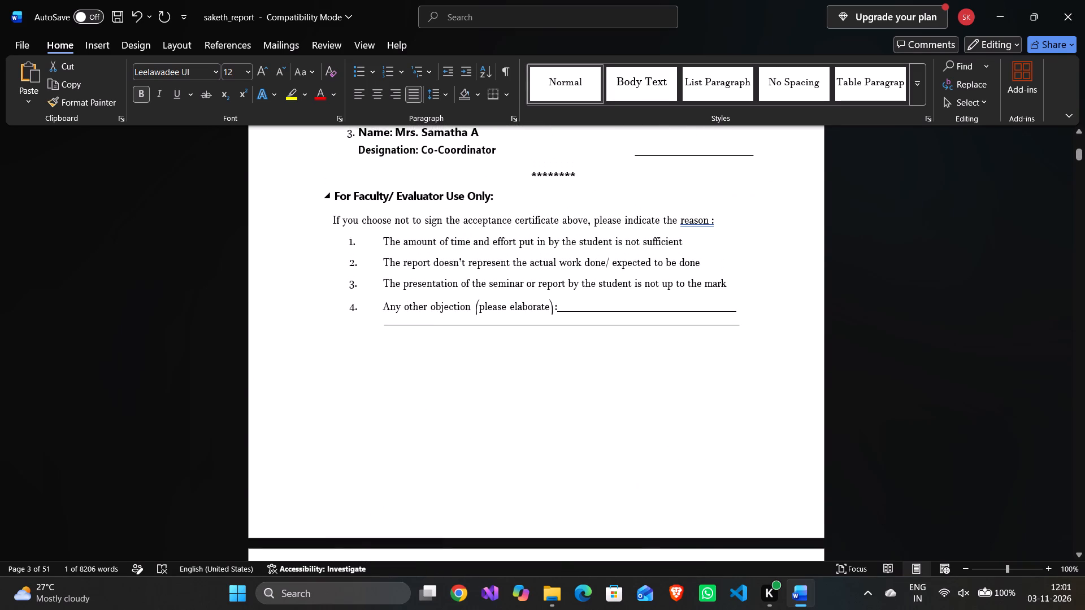
left_click(707, 216)
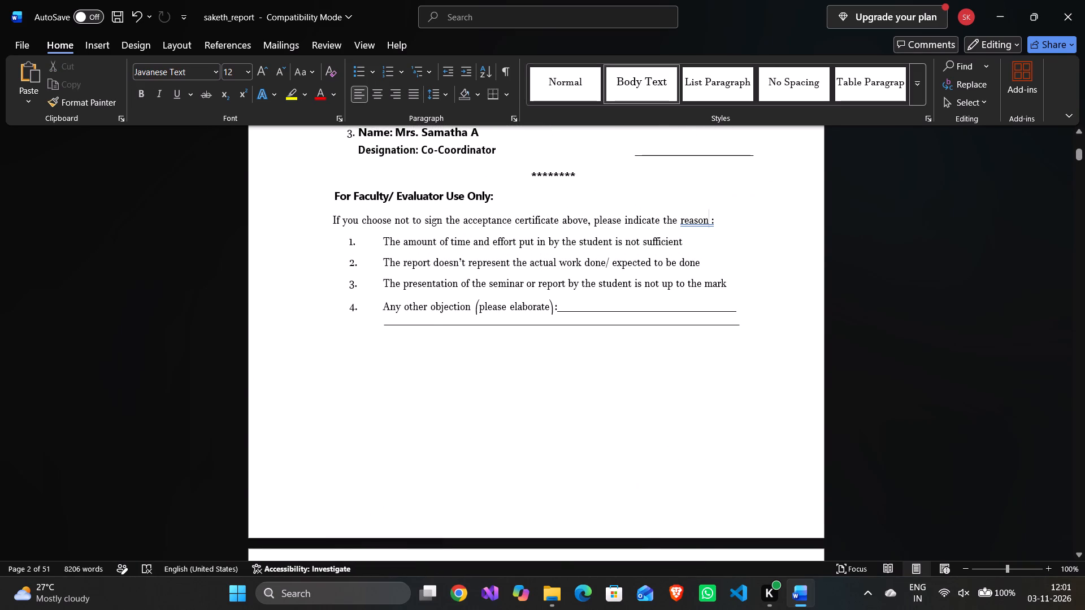
key("ctrl+v")
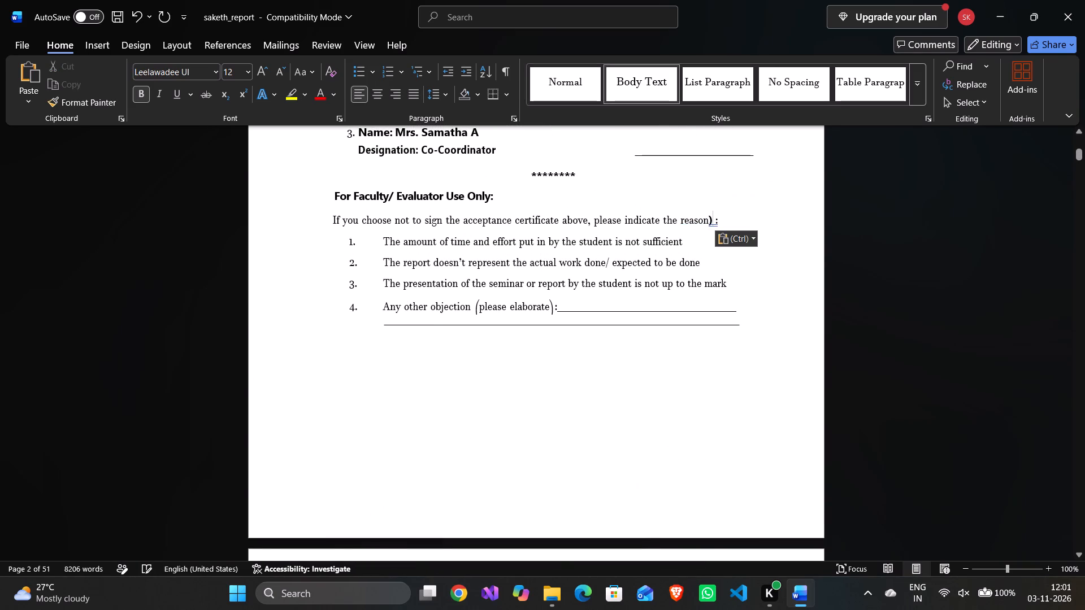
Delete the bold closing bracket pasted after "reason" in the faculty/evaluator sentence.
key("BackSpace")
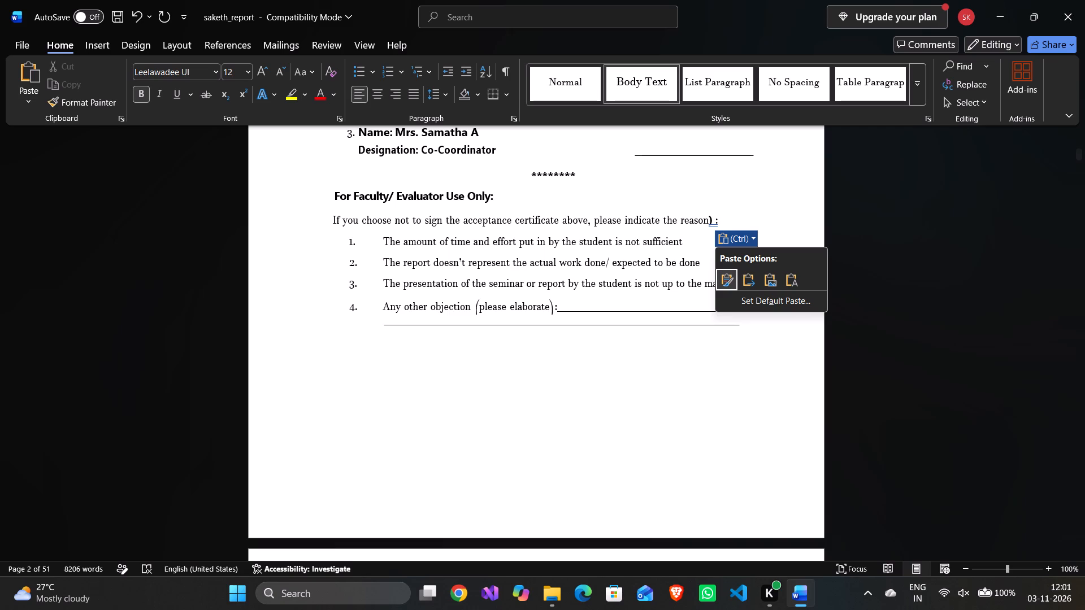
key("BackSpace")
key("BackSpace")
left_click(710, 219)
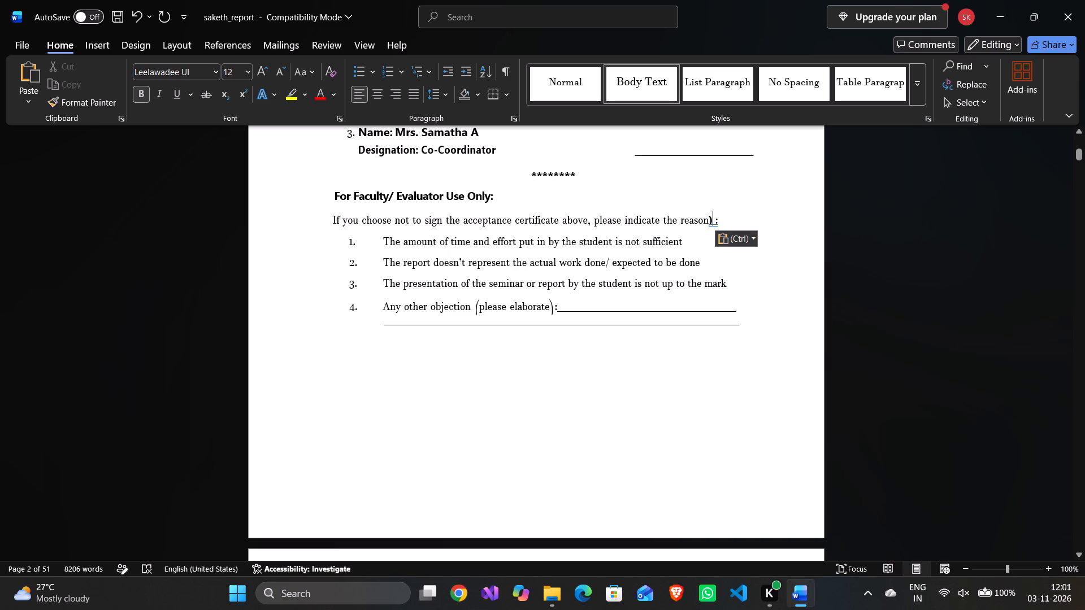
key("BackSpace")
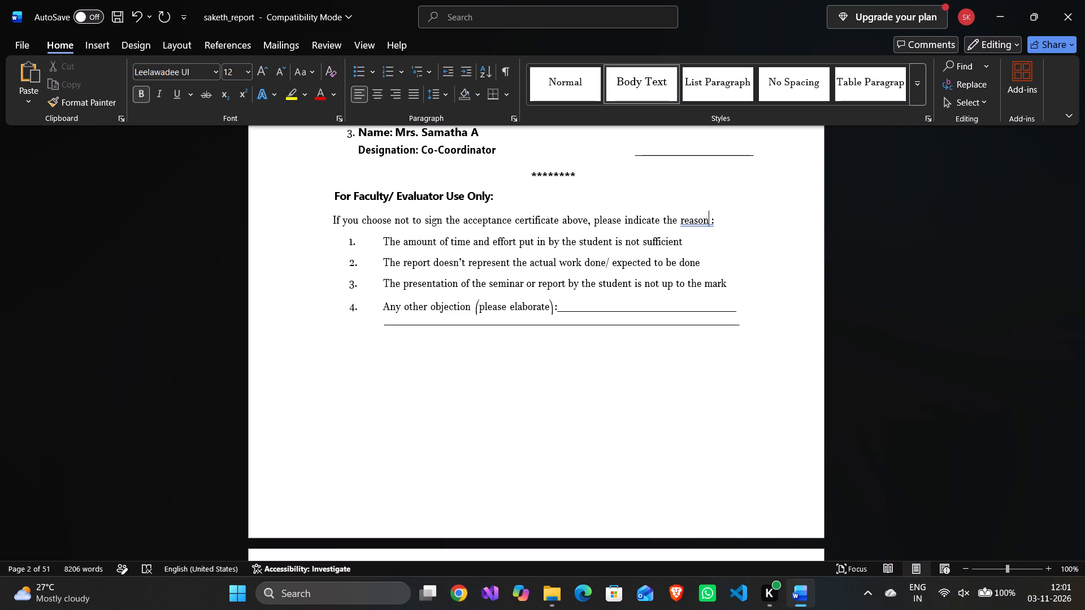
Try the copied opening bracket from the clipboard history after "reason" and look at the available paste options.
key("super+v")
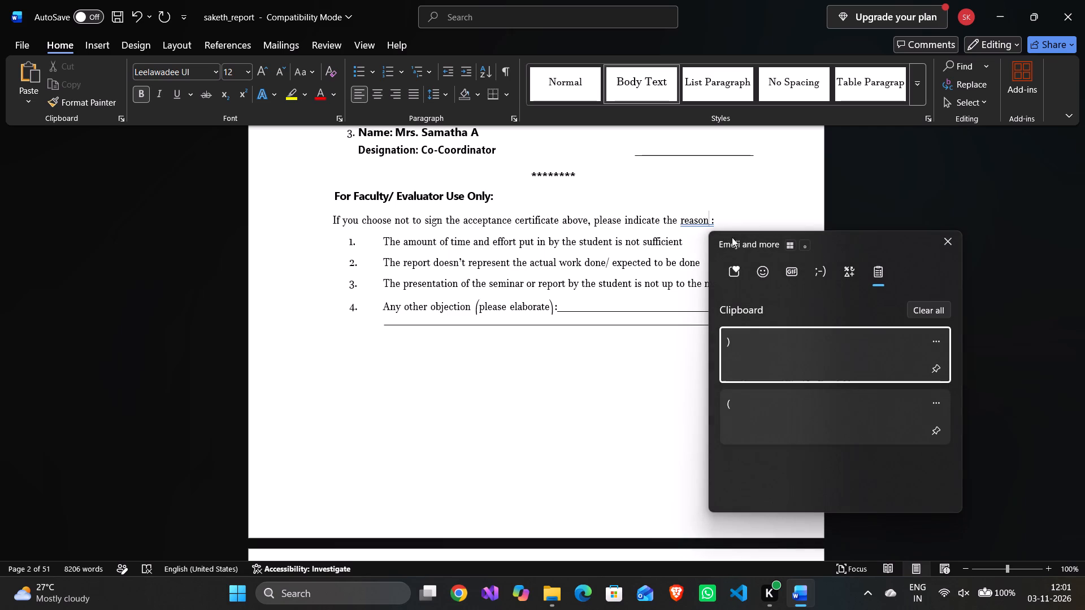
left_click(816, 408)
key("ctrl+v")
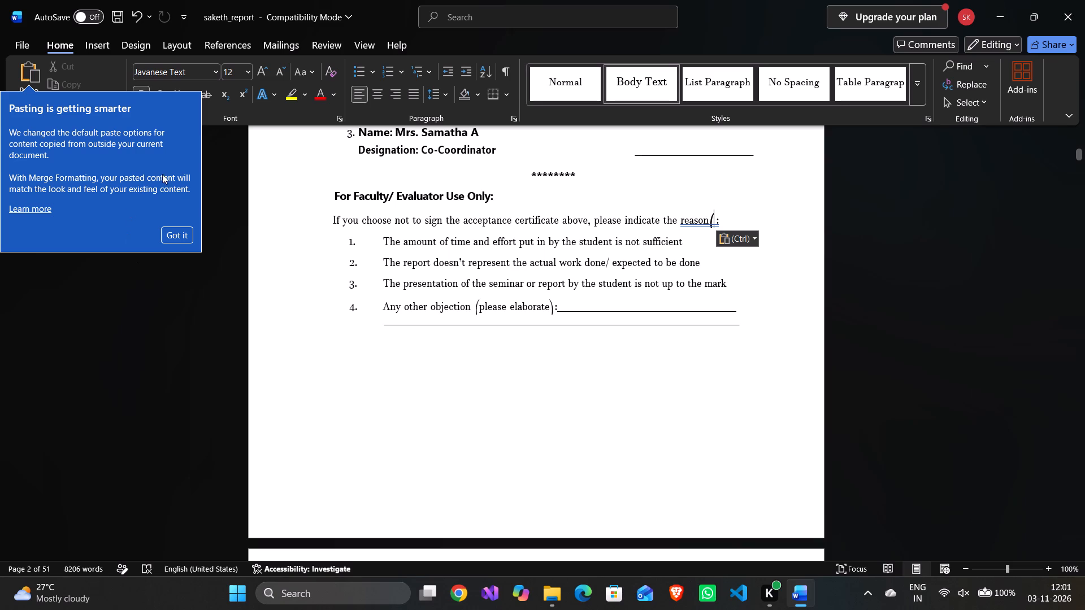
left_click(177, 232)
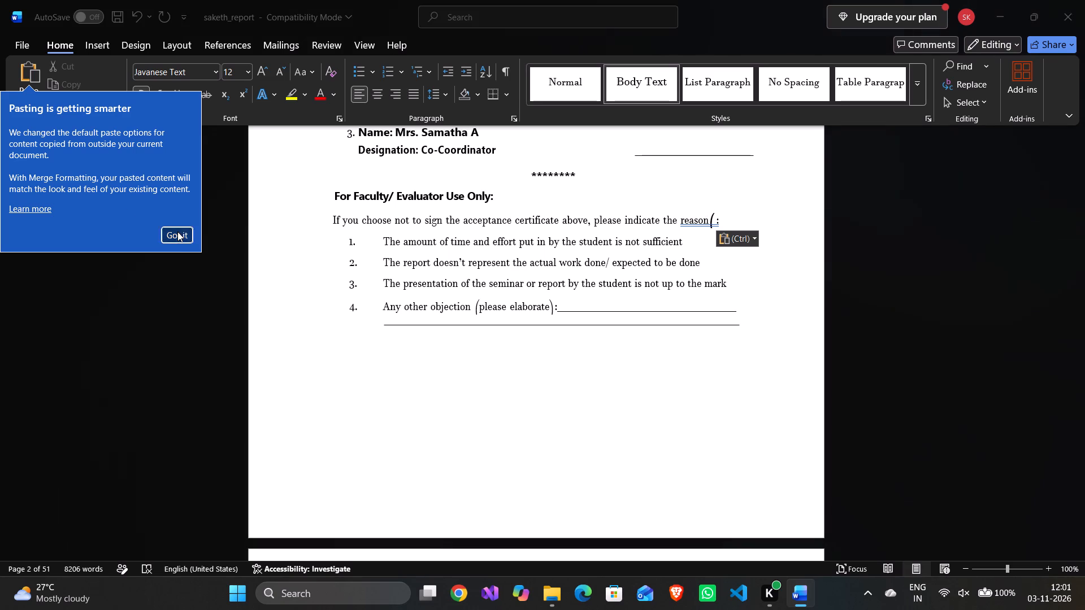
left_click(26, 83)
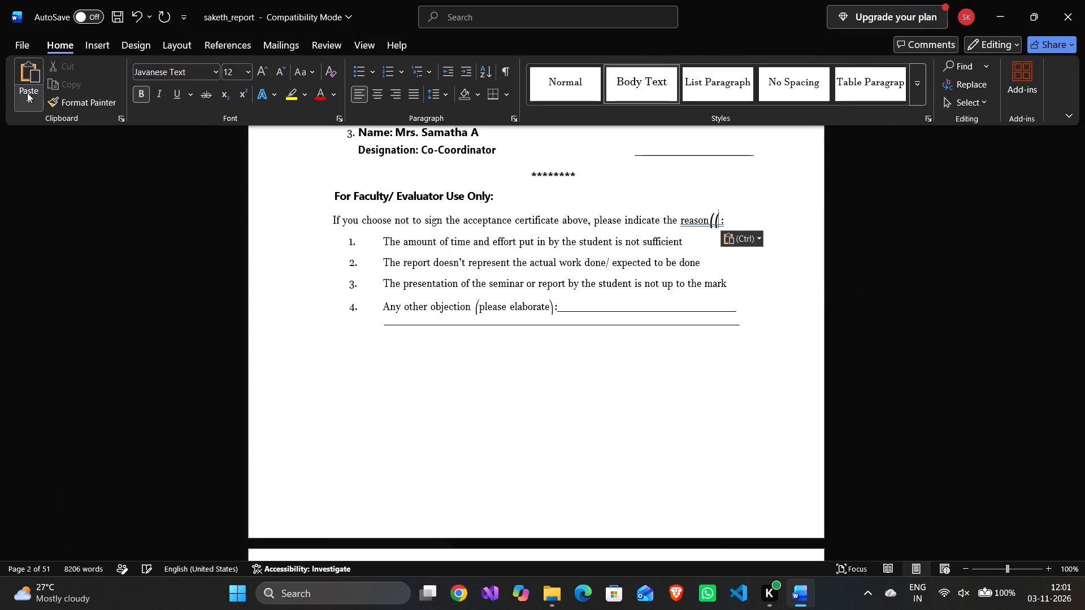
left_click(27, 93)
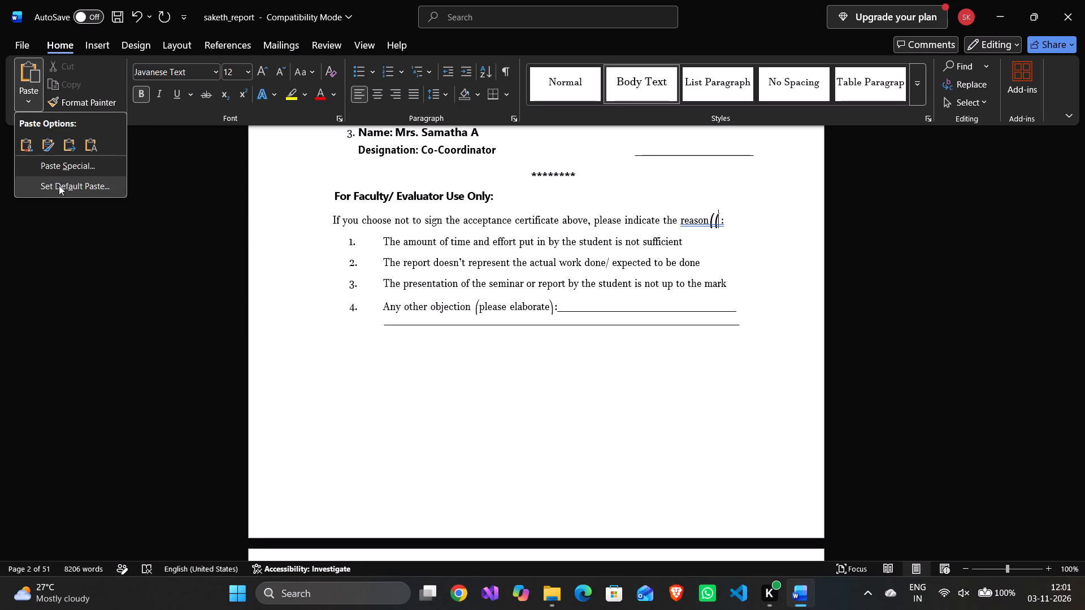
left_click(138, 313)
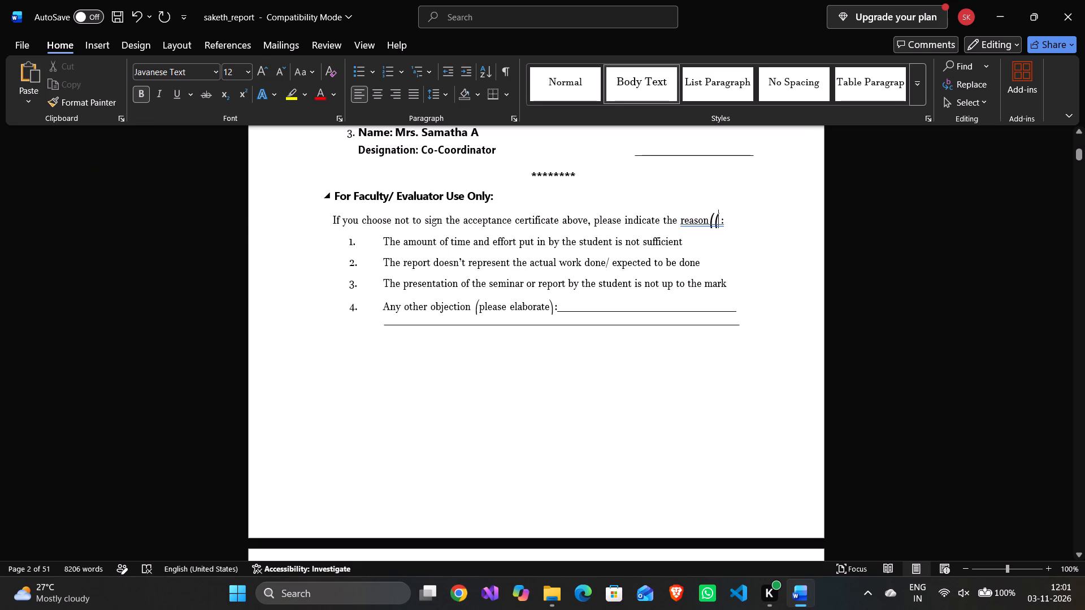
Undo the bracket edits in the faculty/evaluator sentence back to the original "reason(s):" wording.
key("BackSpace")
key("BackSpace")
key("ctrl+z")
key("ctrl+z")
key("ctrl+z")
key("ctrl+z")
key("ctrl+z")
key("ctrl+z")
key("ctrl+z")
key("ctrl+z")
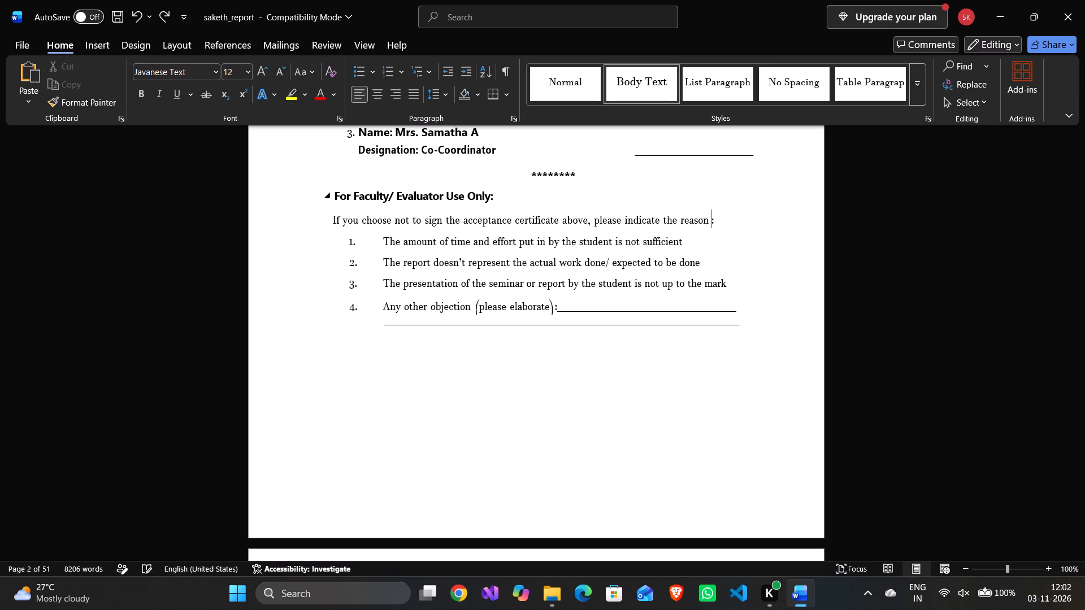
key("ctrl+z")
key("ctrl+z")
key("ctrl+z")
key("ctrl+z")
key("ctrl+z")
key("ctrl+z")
Delete "(s)" after "reason" in the faculty/evaluator sentence, keeping the colon directly after the word.
scroll(675, 293, "down", 1)
scroll(675, 293, "up", 1)
key("BackSpace")
key("BackSpace")
key("BackSpace")
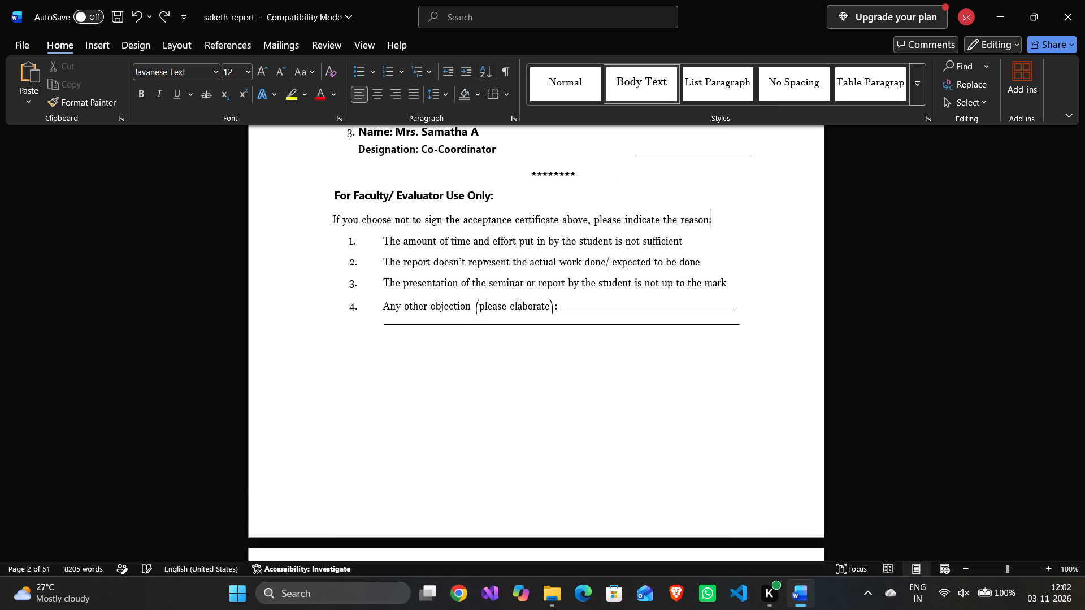
Remove both brackets around "please elaborate" in item 4 of the faculty/evaluator list.
scroll(675, 293, "up", 1)
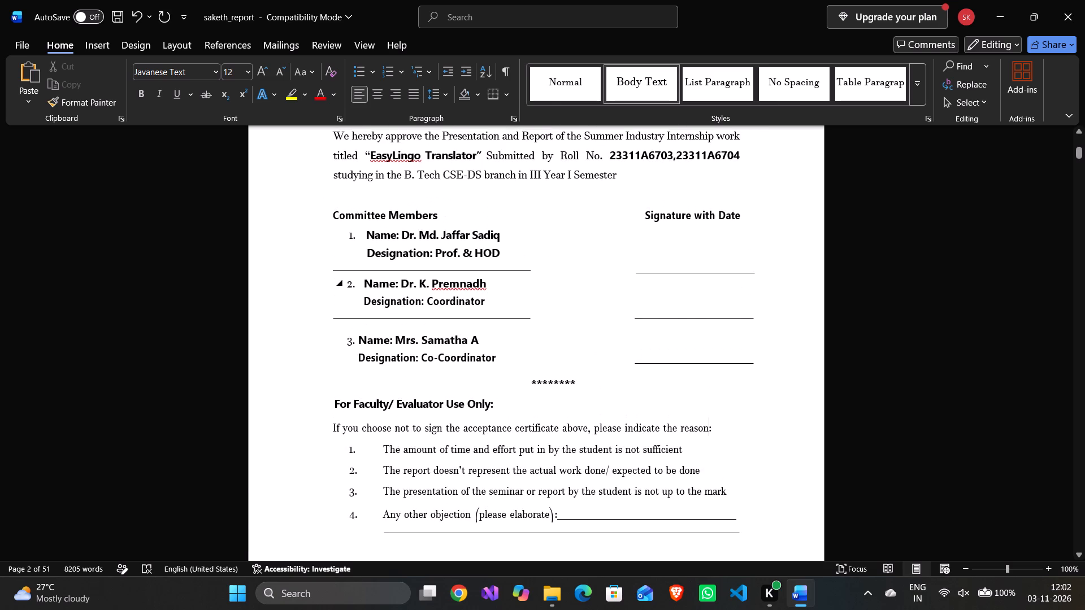
scroll(675, 293, "down", 1)
left_click(554, 296)
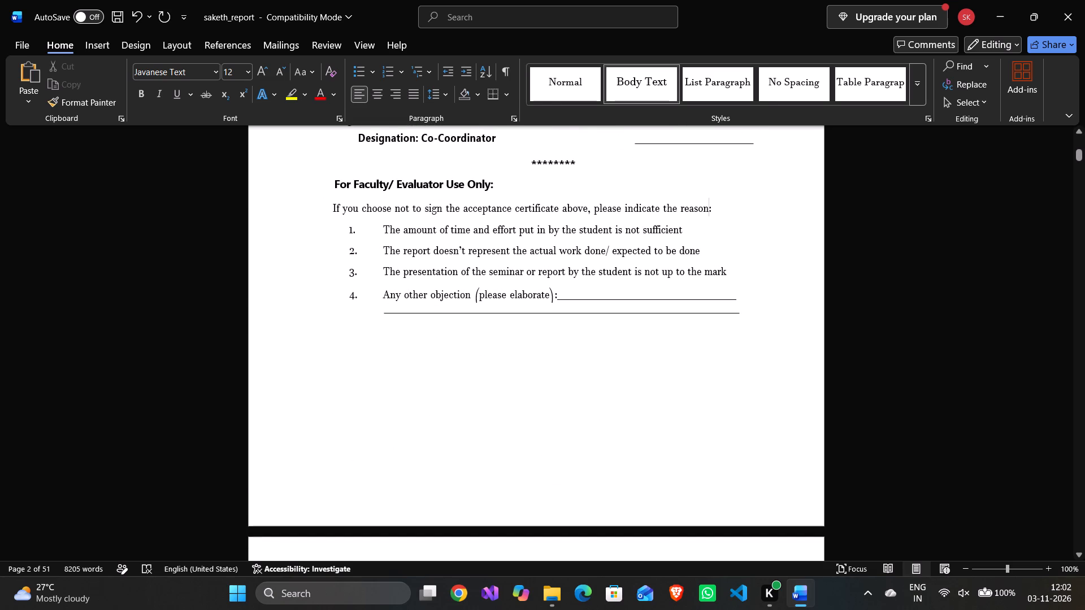
key("BackSpace")
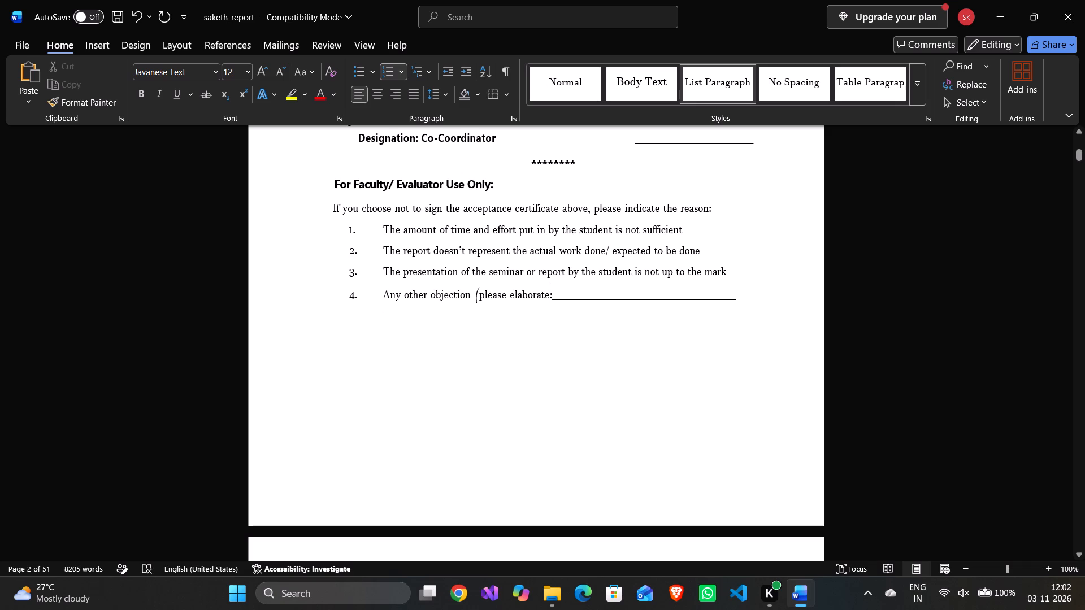
left_click(475, 293)
key("Right")
key("BackSpace")
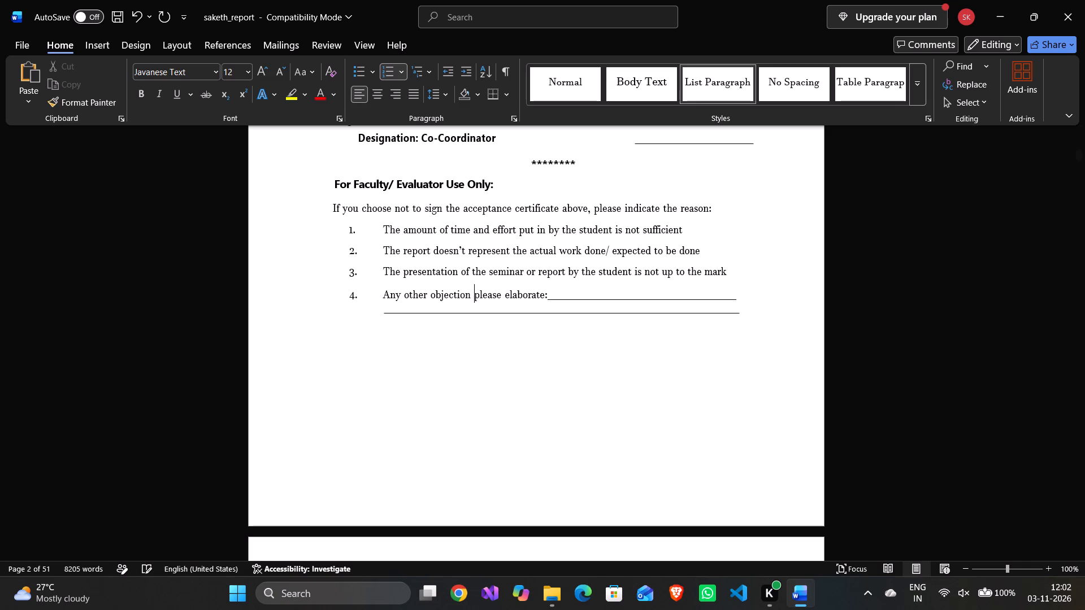
Replace the internship title's wording before "Translator" in the Certificate paragraph with "EasyLingo".
scroll(475, 293, "down", 2)
scroll(475, 293, "up", 6)
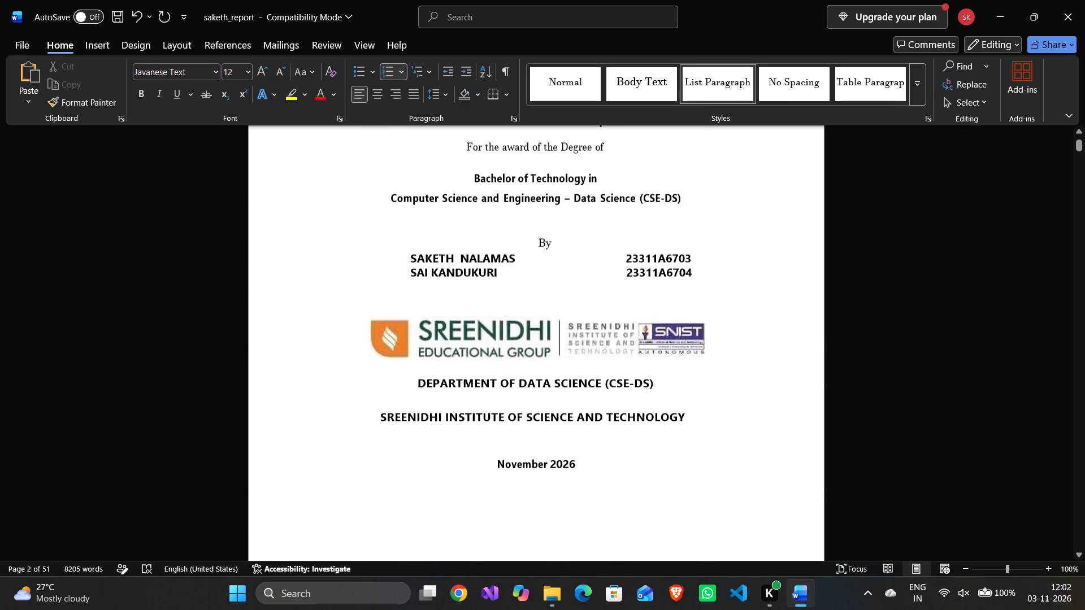
scroll(475, 293, "down", 3)
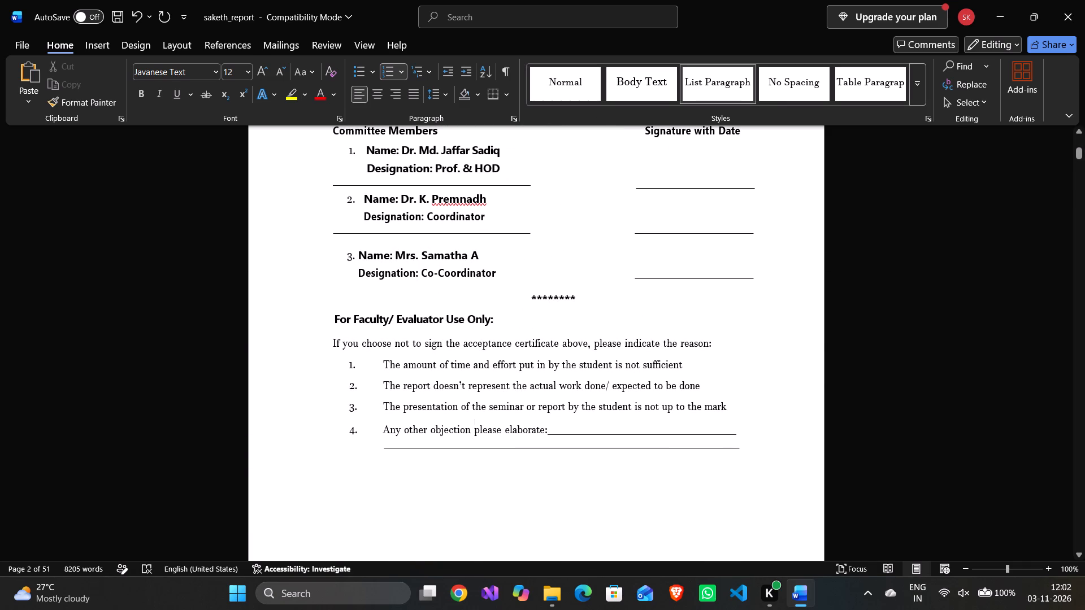
scroll(434, 293, "down", 1)
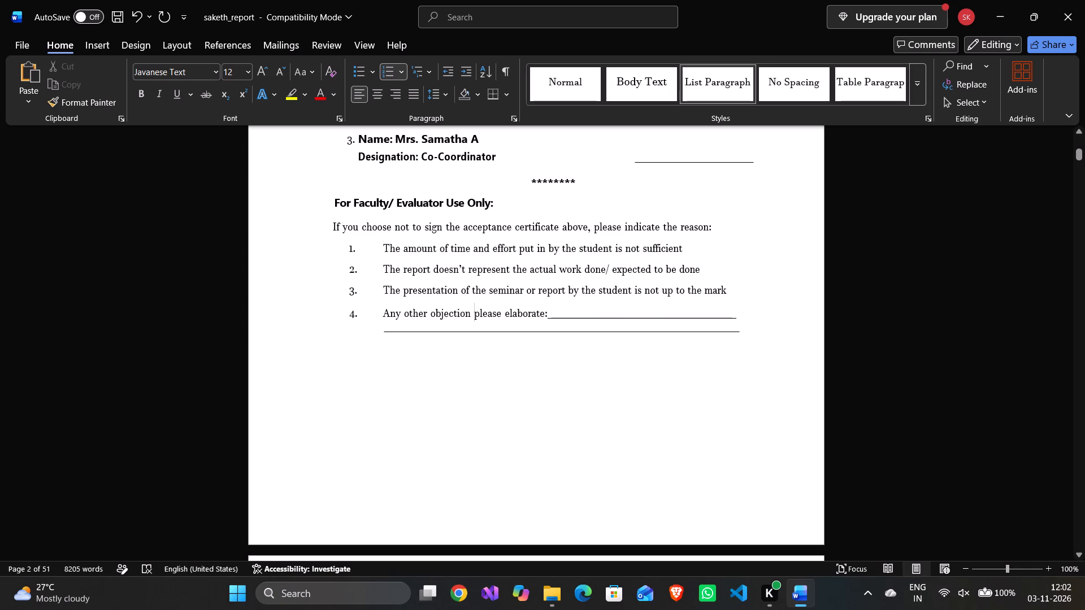
scroll(434, 293, "down", 4)
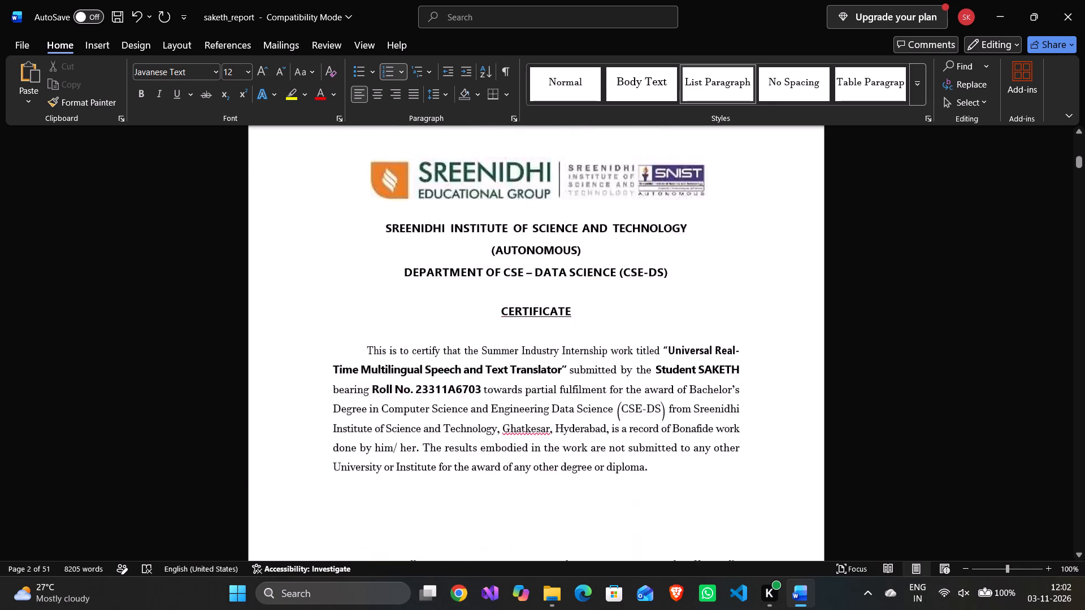
scroll(434, 293, "down", 1)
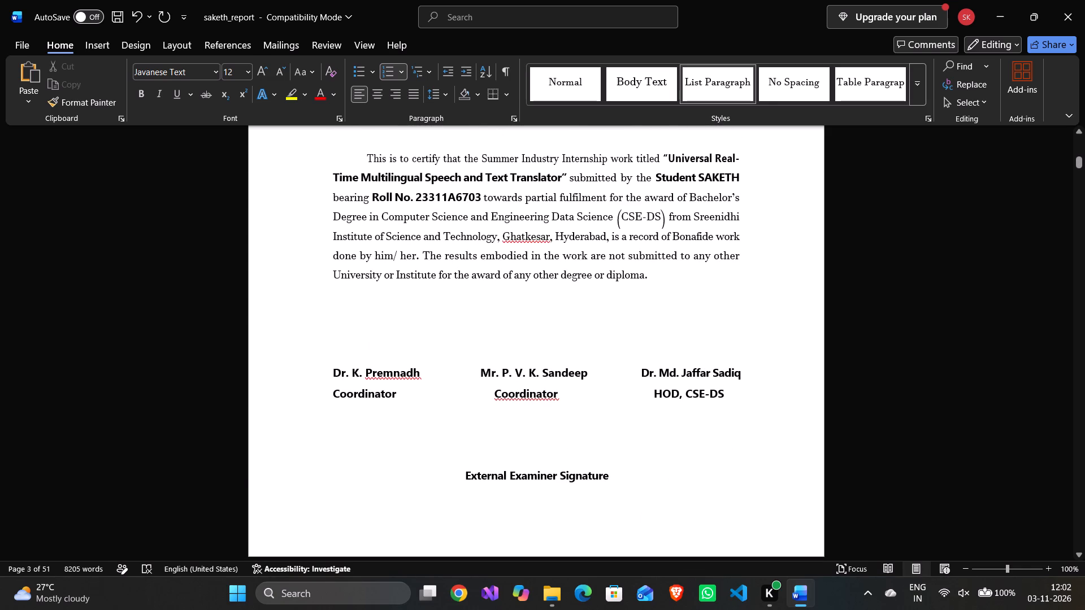
left_click_drag(669, 161, 515, 199)
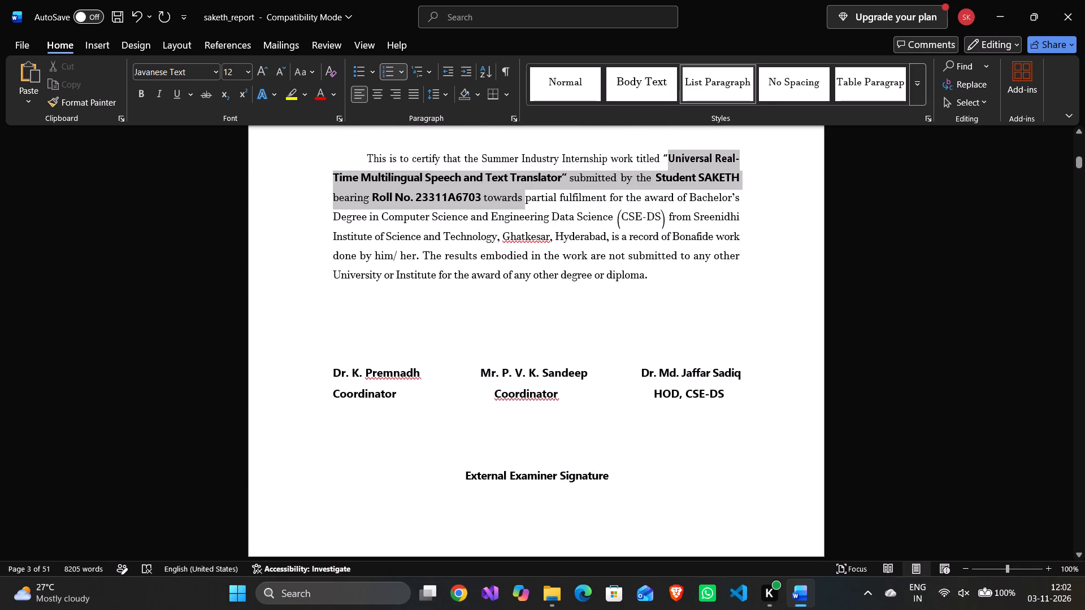
left_click_drag(515, 199, 507, 184)
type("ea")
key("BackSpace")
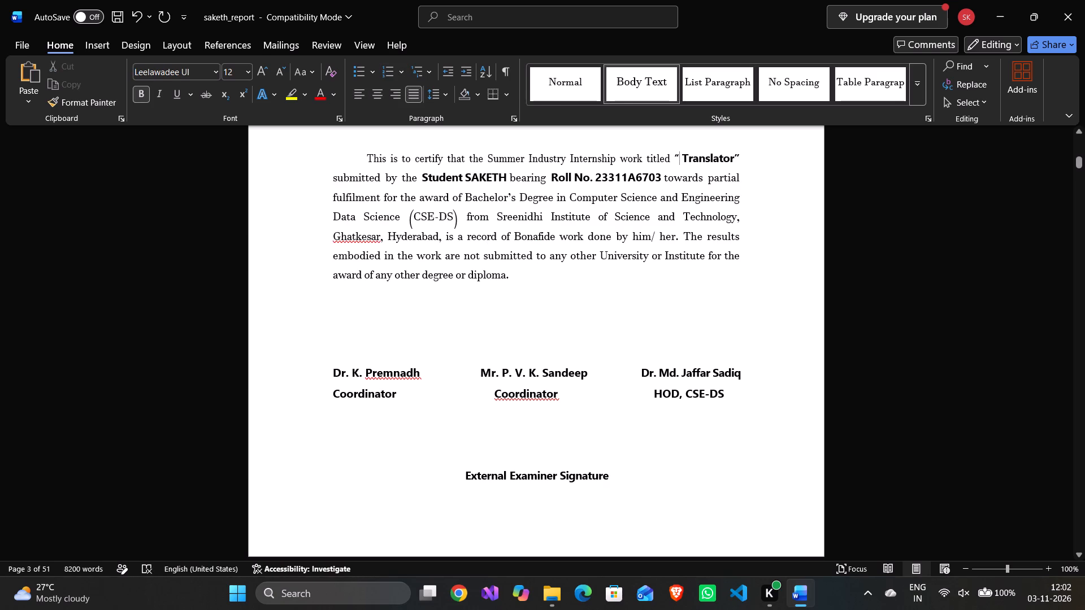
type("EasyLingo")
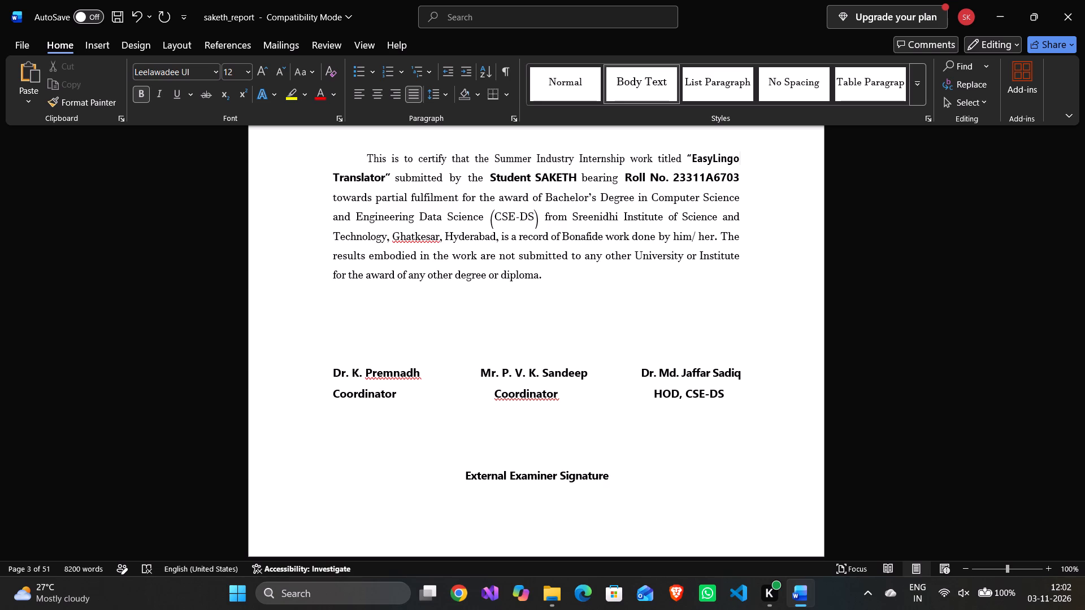
Add ",SAI" after SAKETH in the Certificate paragraph and change "Student" to "Students".
left_click(574, 176)
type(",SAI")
left_click(741, 178)
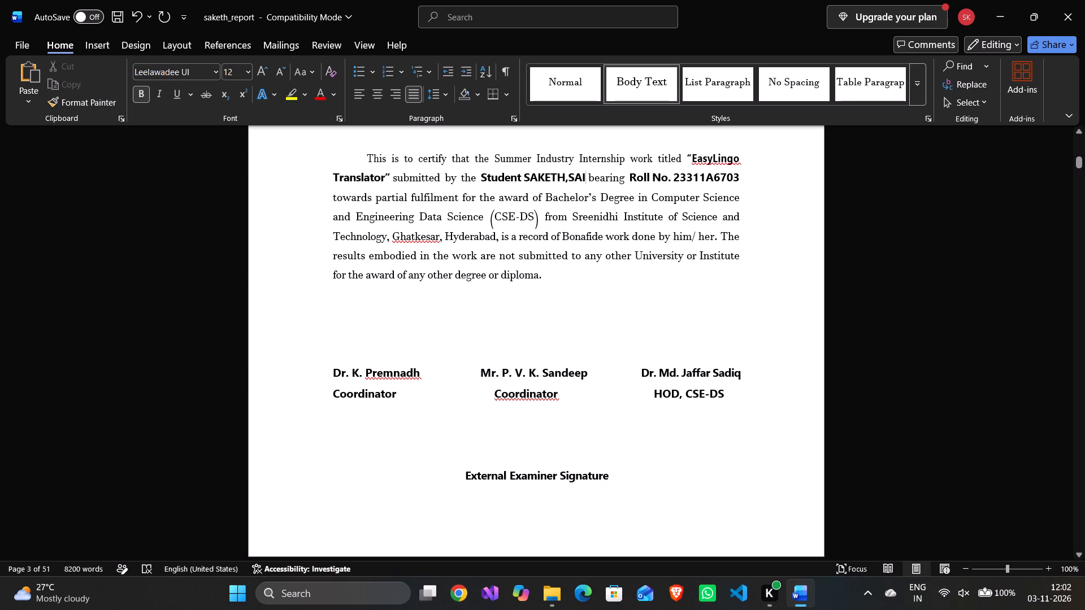
left_click(519, 175)
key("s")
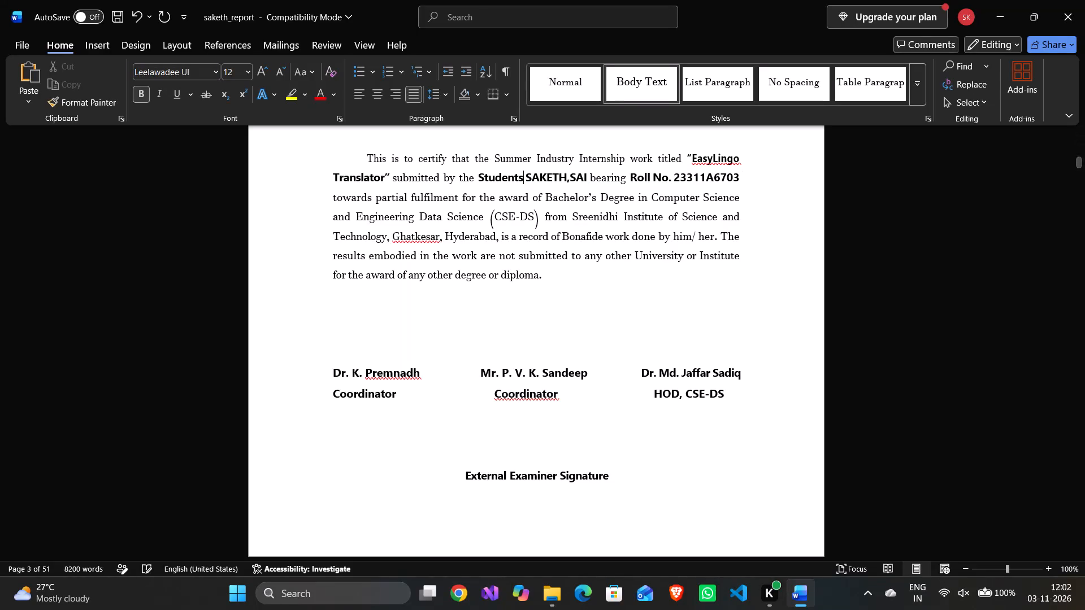
Add the second student's roll number after the first in the Certificate paragraph, separated by a comma and followed by a comma.
left_click(738, 176)
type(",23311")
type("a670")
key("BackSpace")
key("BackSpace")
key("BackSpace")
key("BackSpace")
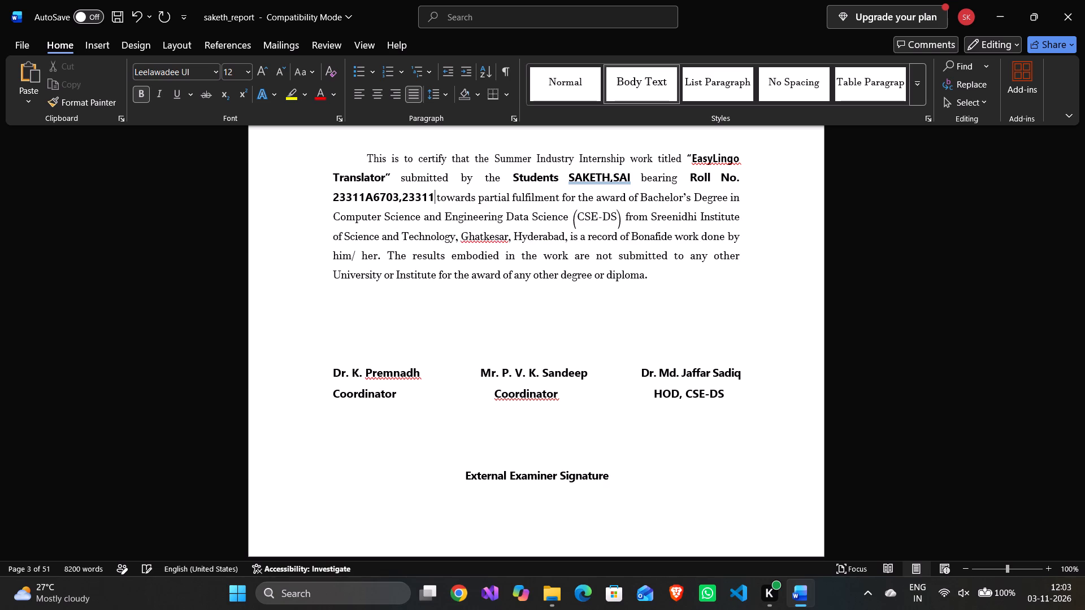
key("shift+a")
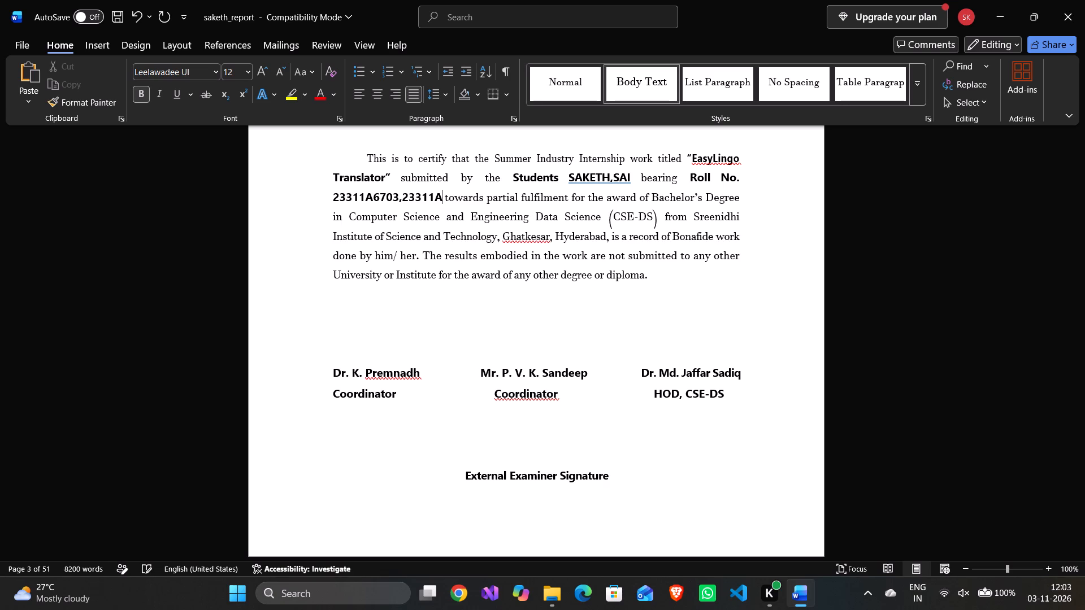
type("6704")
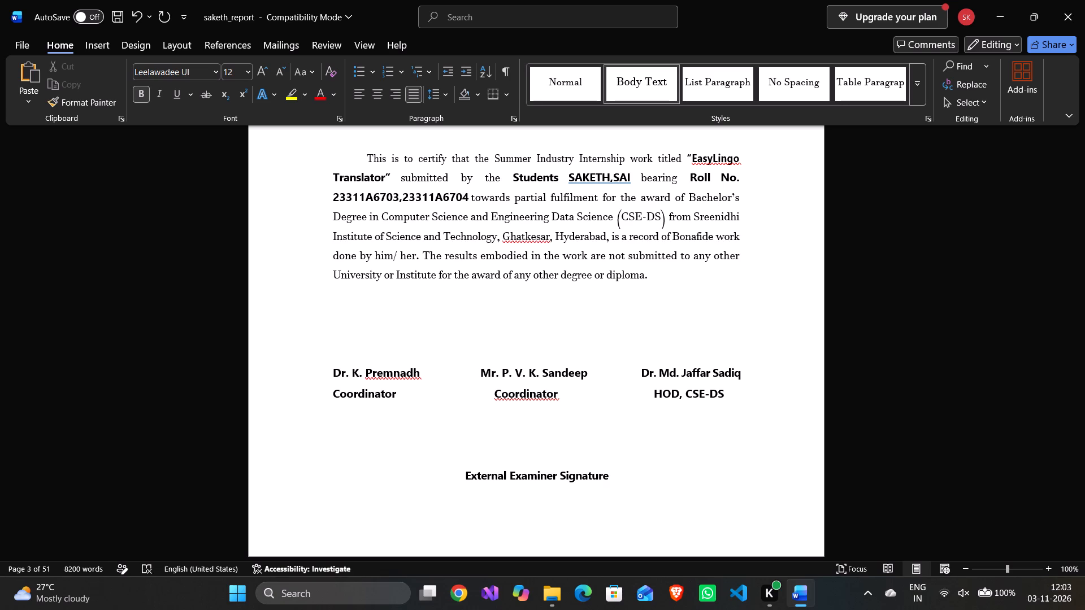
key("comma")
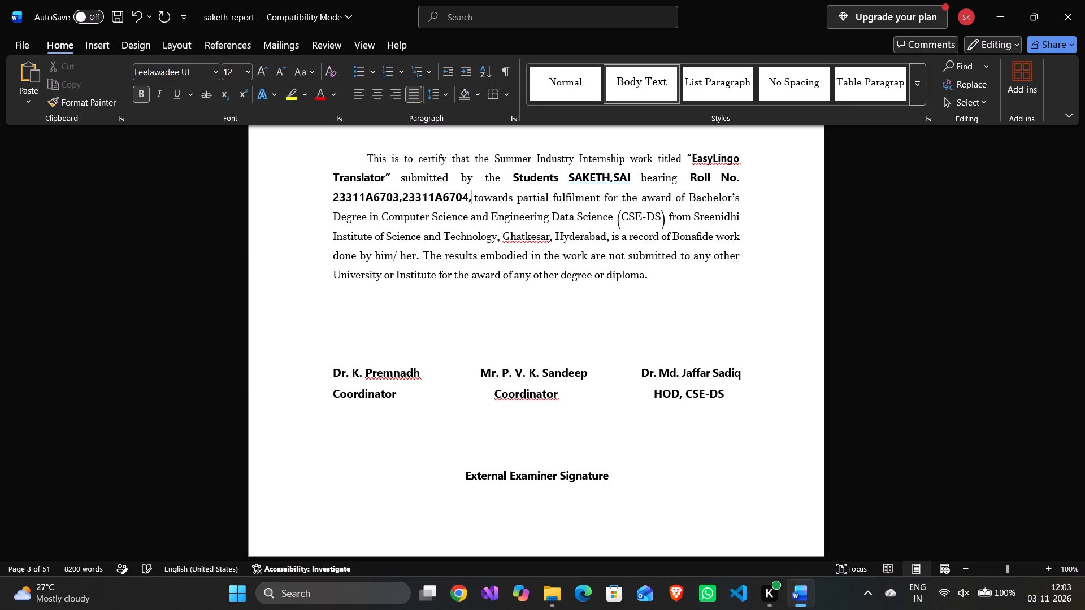
scroll(745, 163, "down", 1)
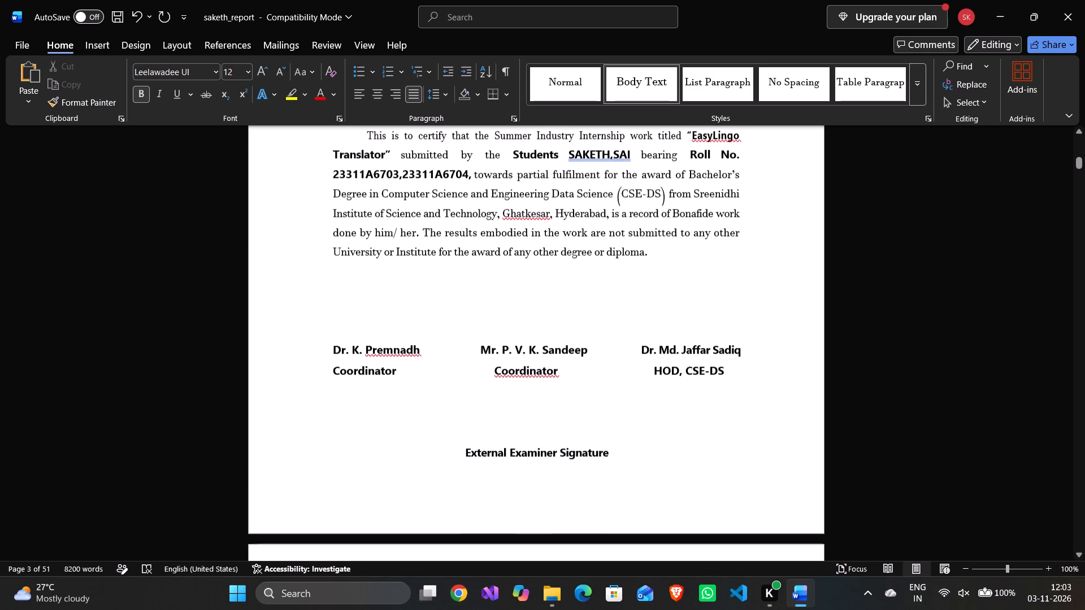
Remove the brackets around "CSE-DS" in the Certificate paragraph.
left_click(669, 190)
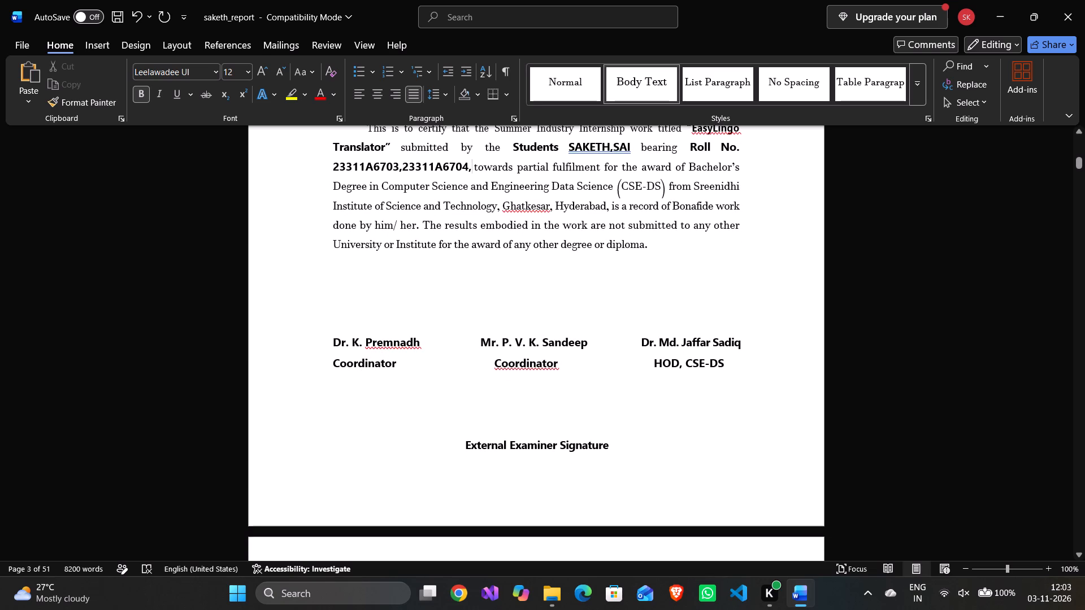
key("Left")
key("BackSpace")
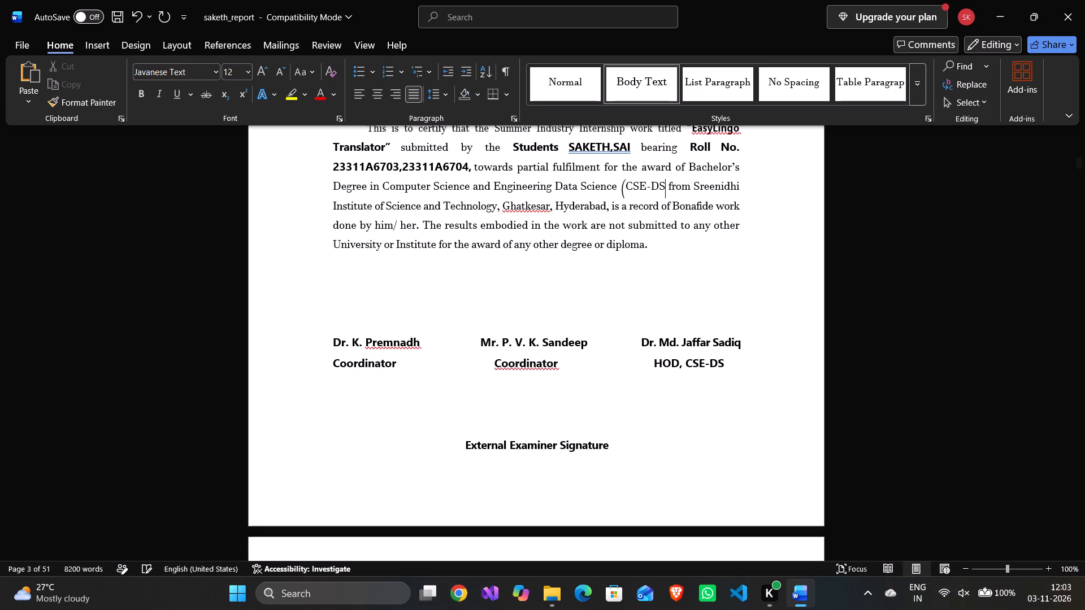
Remove the remaining opening bracket before "CSE-DS" in the Certificate paragraph.
key("Left")
key("Left")
key("Left")
key("Left")
key("Left")
key("Left")
key("BackSpace")
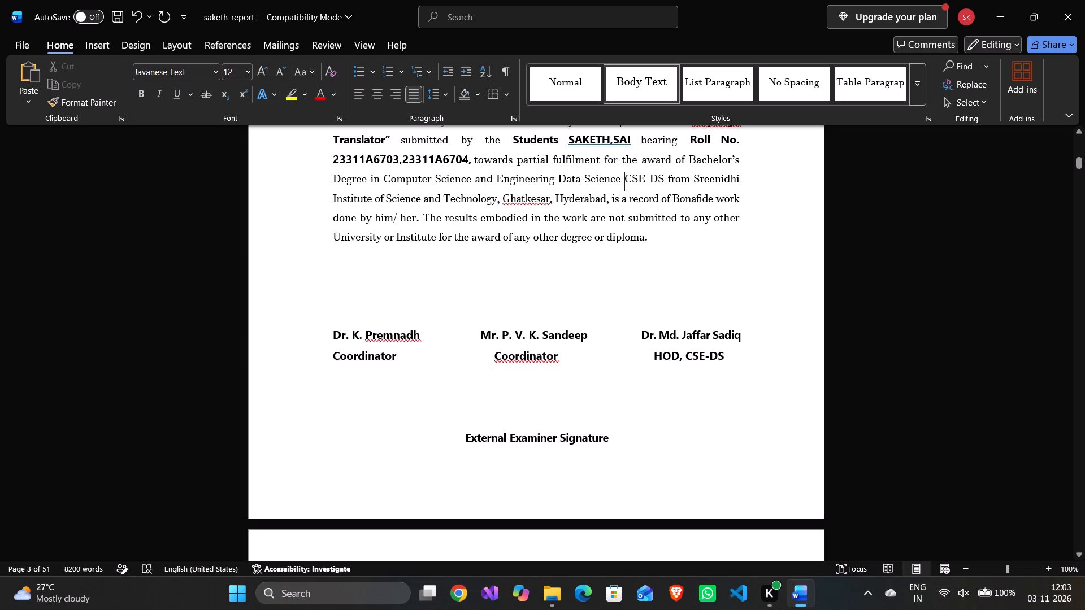
Replace the middle signatory's name below the Certificate paragraph with the new coordinator's name, titled "Mrs.".
left_click_drag(588, 334, 493, 336)
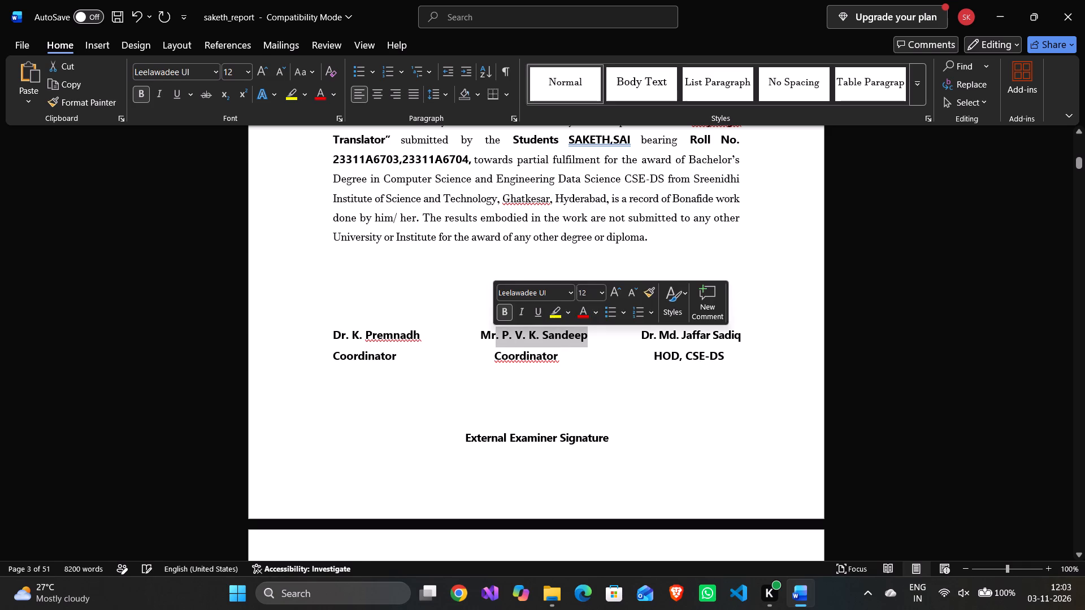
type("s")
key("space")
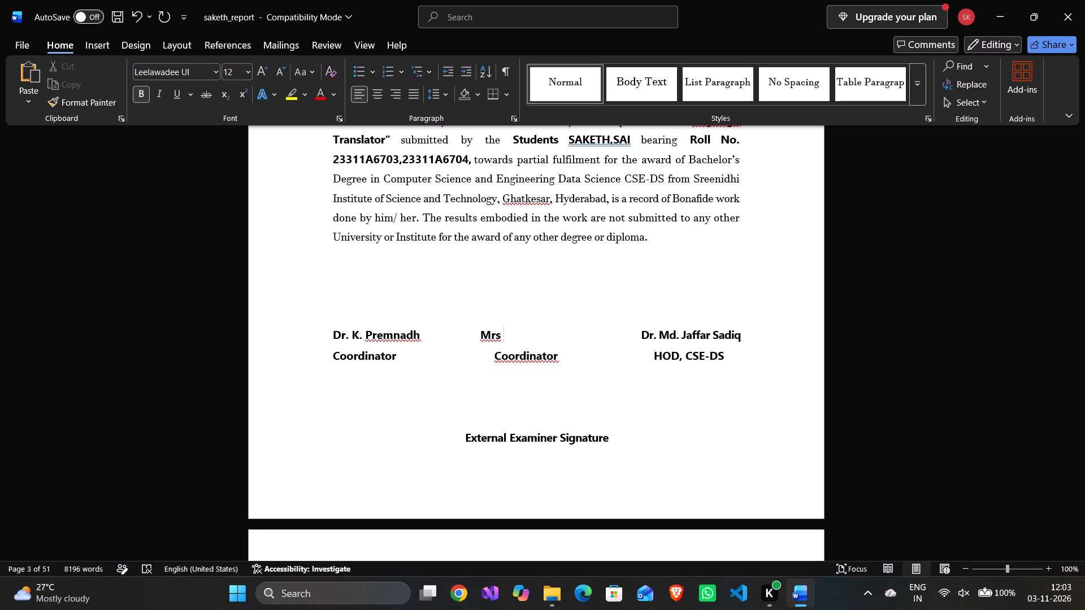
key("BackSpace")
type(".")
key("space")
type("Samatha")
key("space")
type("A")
Change the middle signatory's role on the Certificate page to "Co-Coordinator".
left_click(494, 355)
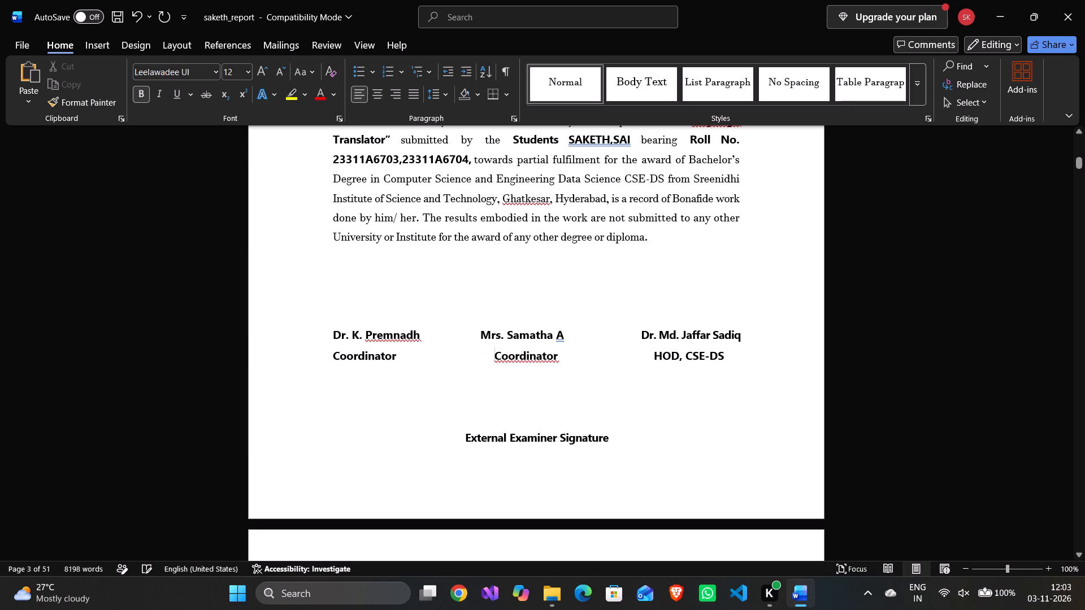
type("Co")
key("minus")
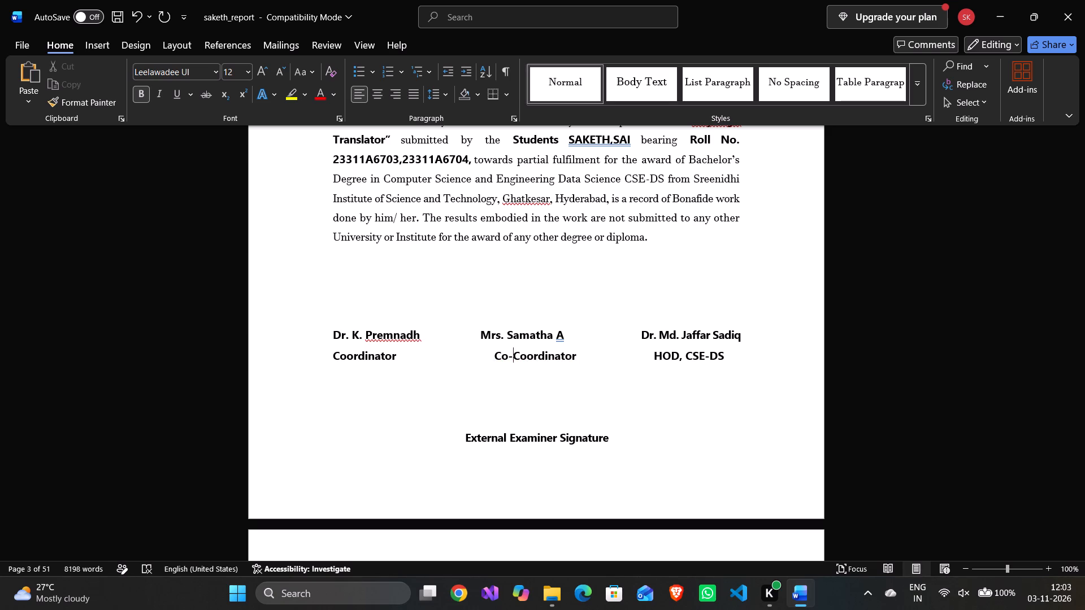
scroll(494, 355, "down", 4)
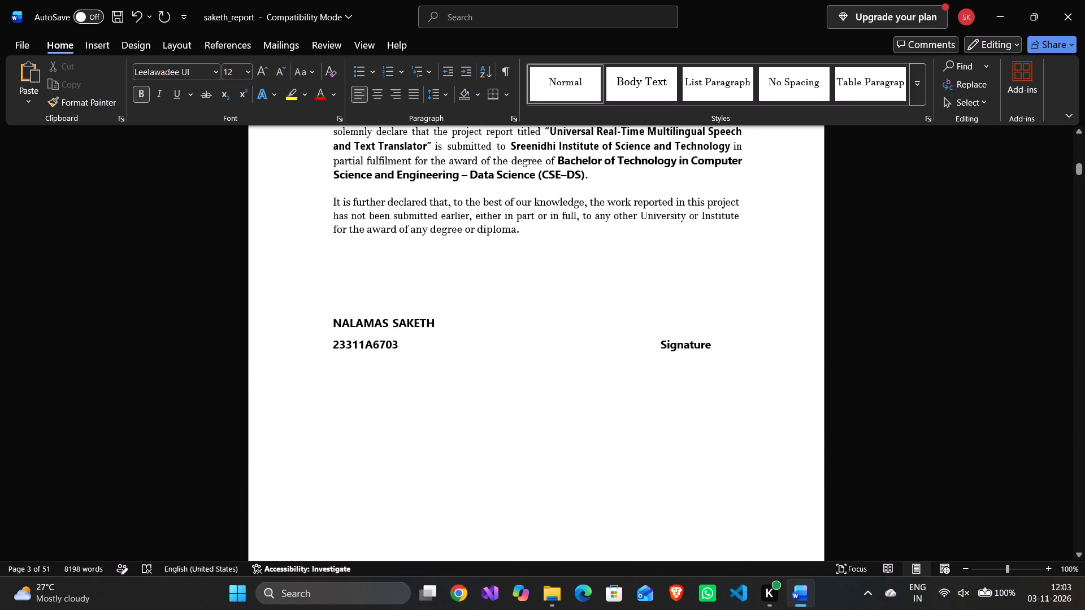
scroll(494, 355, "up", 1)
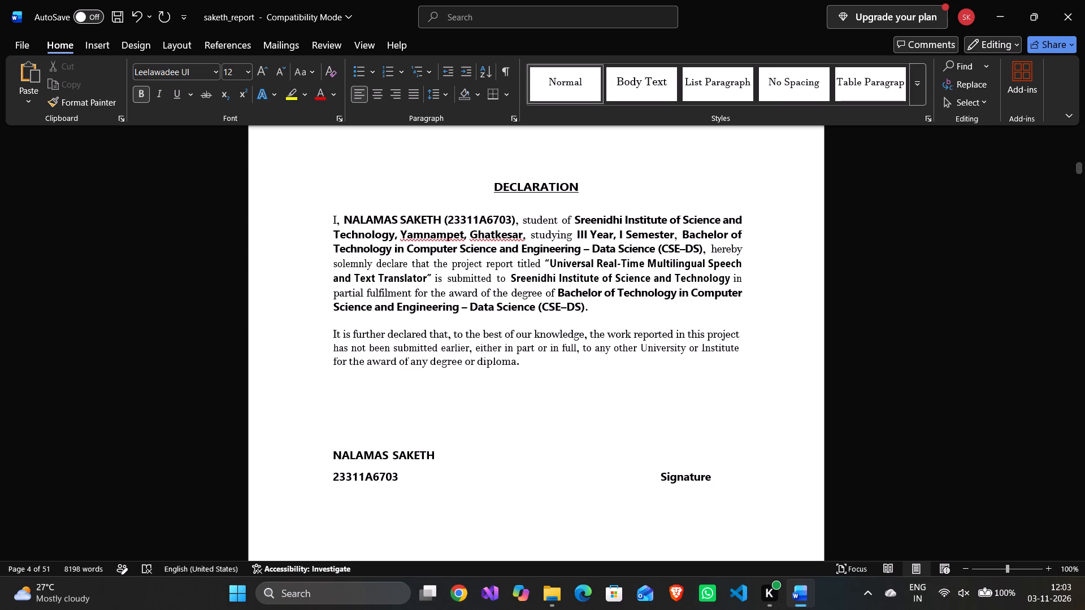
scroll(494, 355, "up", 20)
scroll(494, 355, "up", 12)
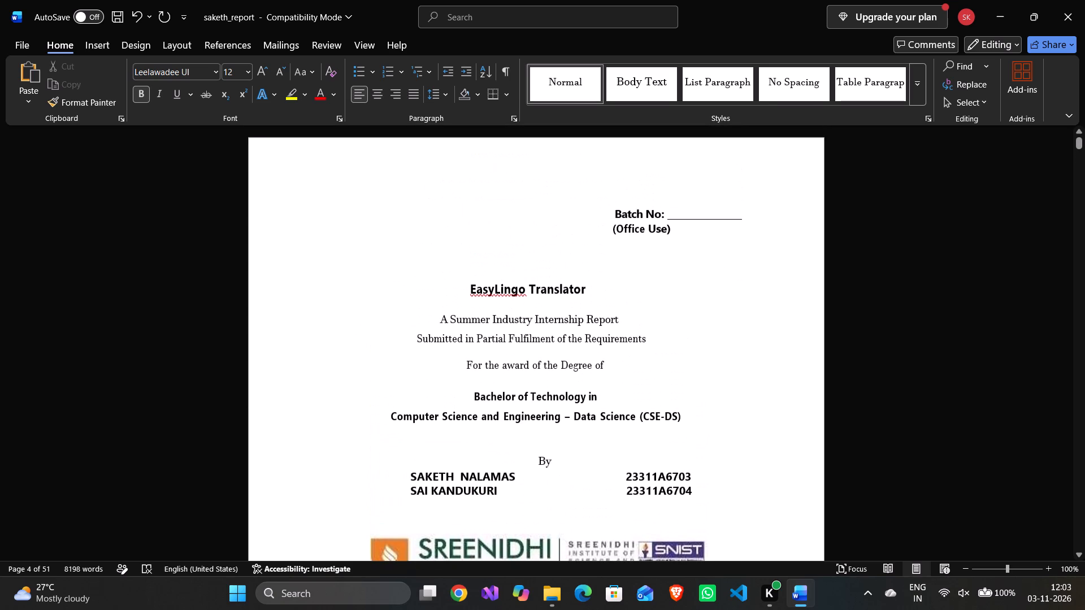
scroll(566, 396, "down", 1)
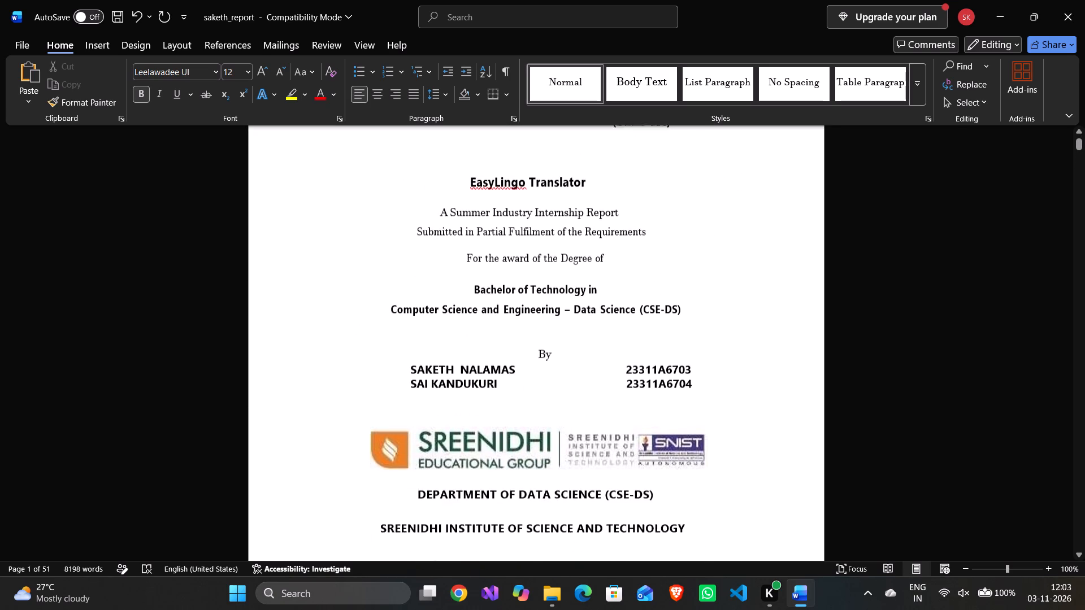
Change the year of study in the Internal Technical Review Committee acceptance paragraph to "IV".
scroll(566, 396, "down", 3)
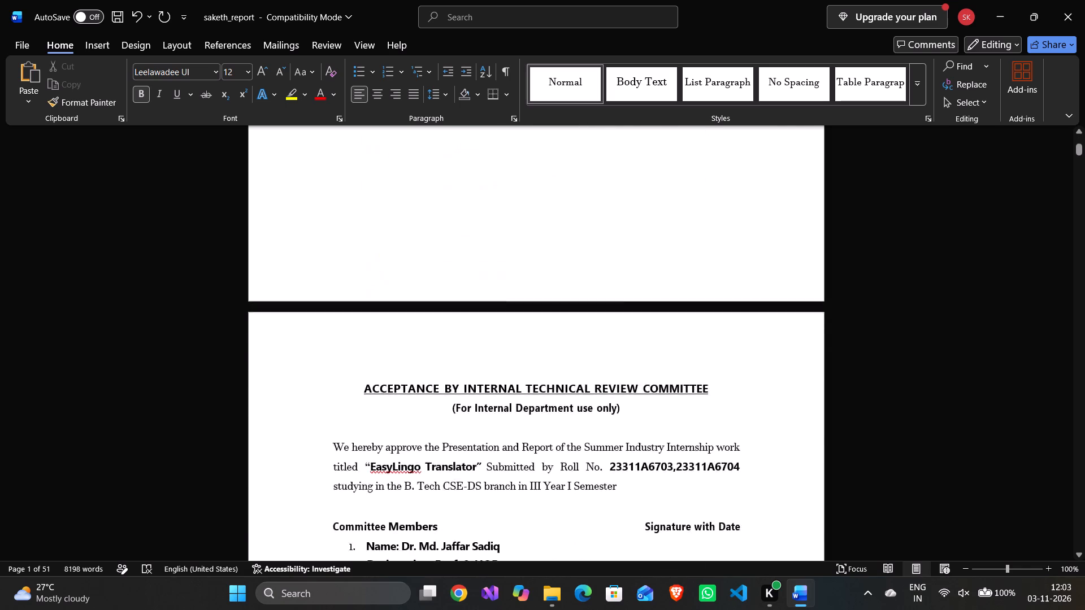
scroll(566, 396, "down", 1)
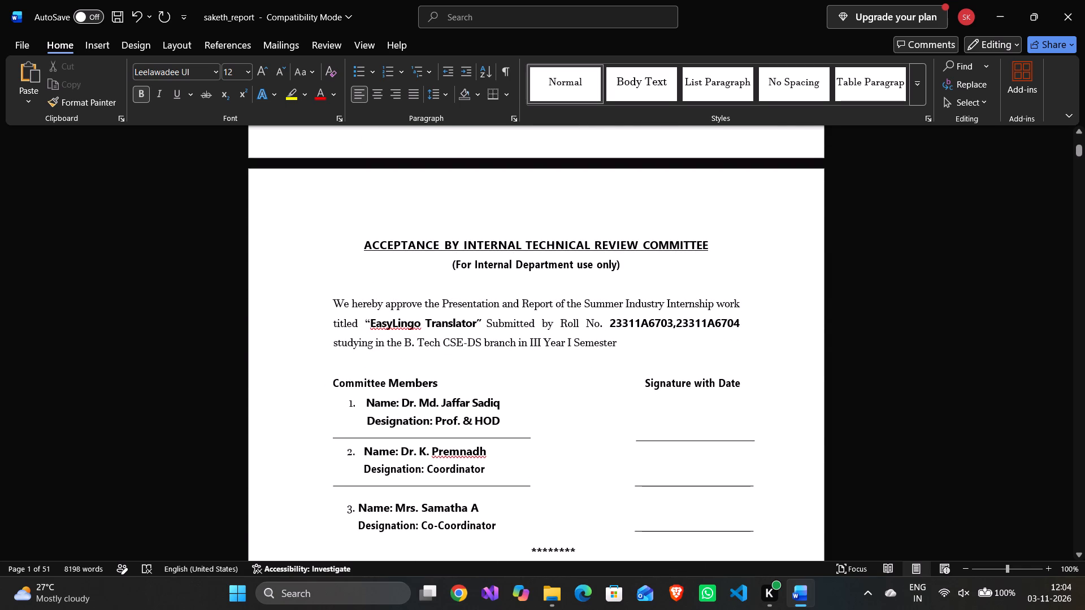
left_click(542, 345)
key("Left")
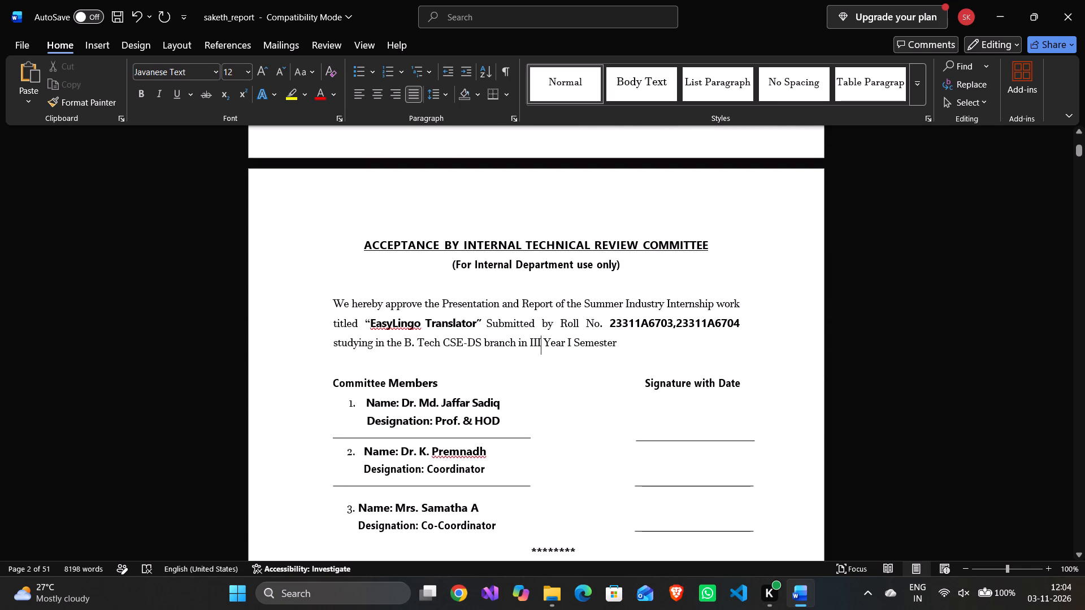
key("BackSpace")
key("BackSpace")
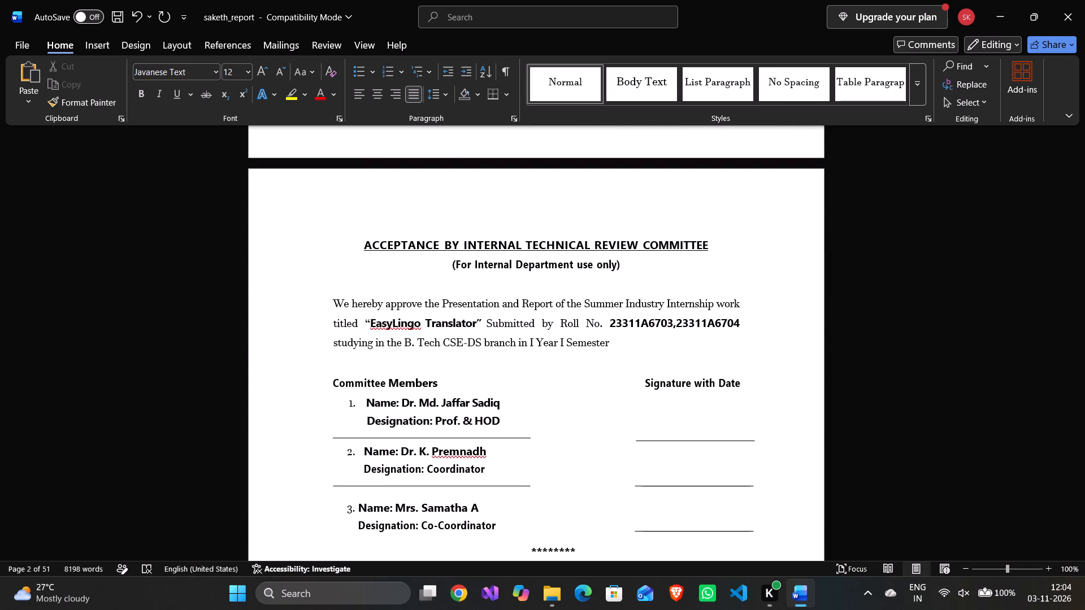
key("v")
key("BackSpace")
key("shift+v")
Insert four spaces before the Co-Coordinator's name on the Certificate page to align it with the designation below.
scroll(542, 345, "down", 1)
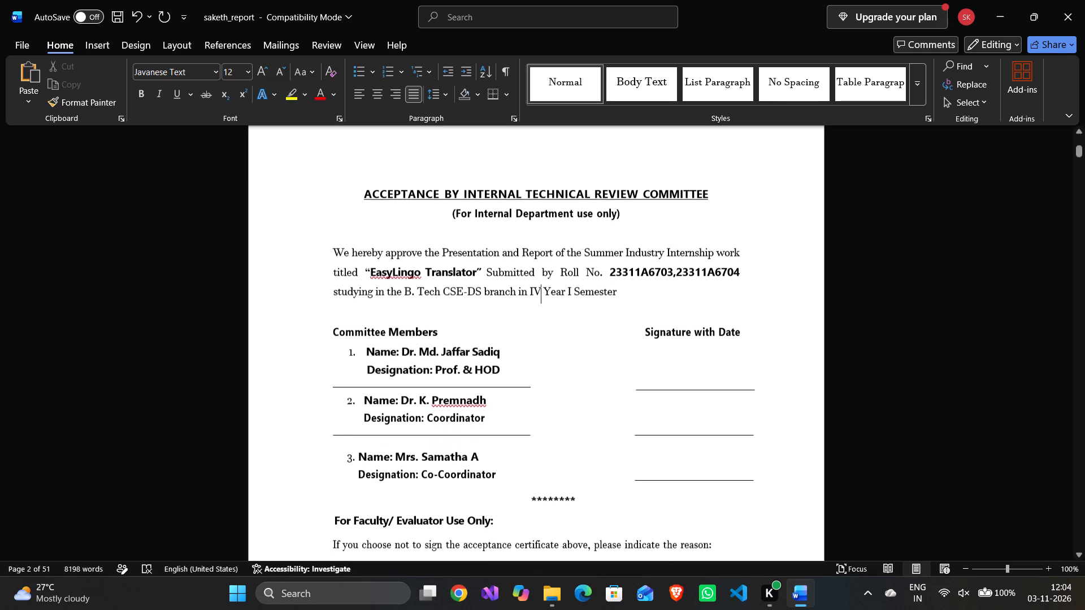
scroll(542, 345, "down", 4)
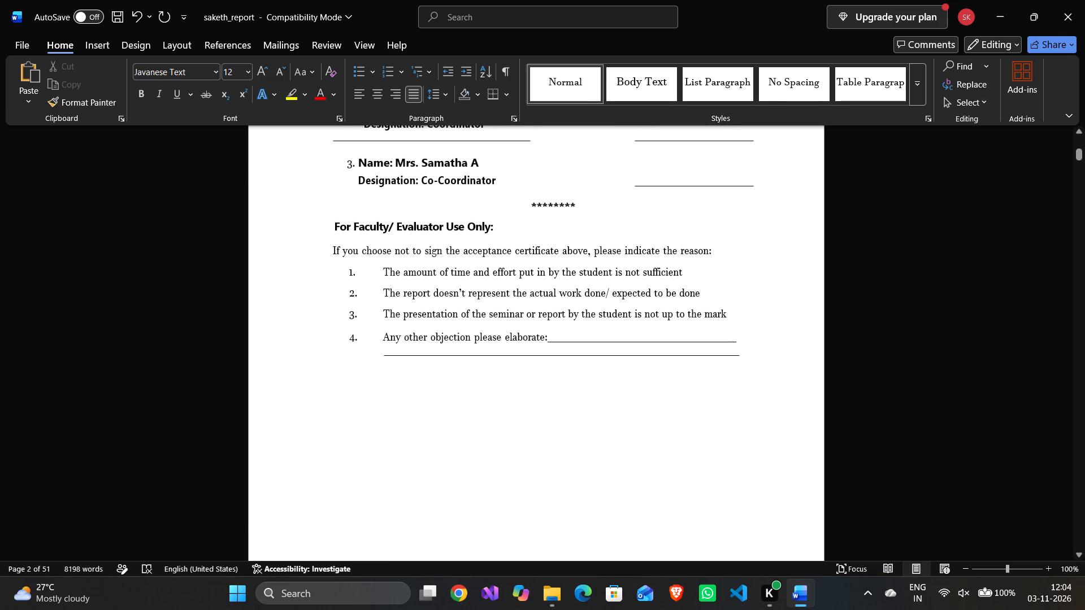
scroll(542, 345, "down", 3)
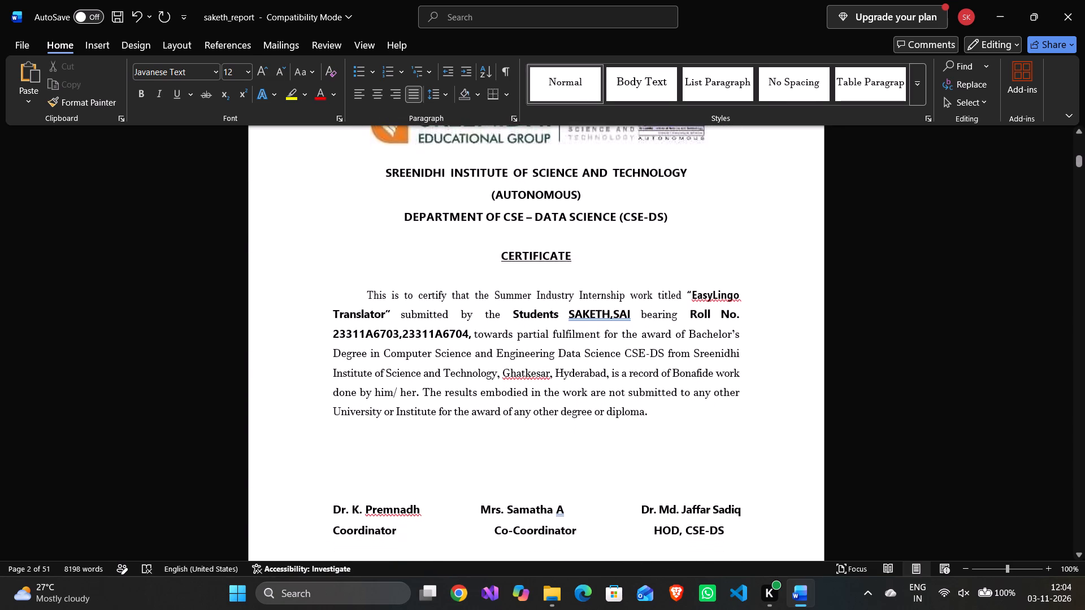
scroll(542, 345, "down", 3)
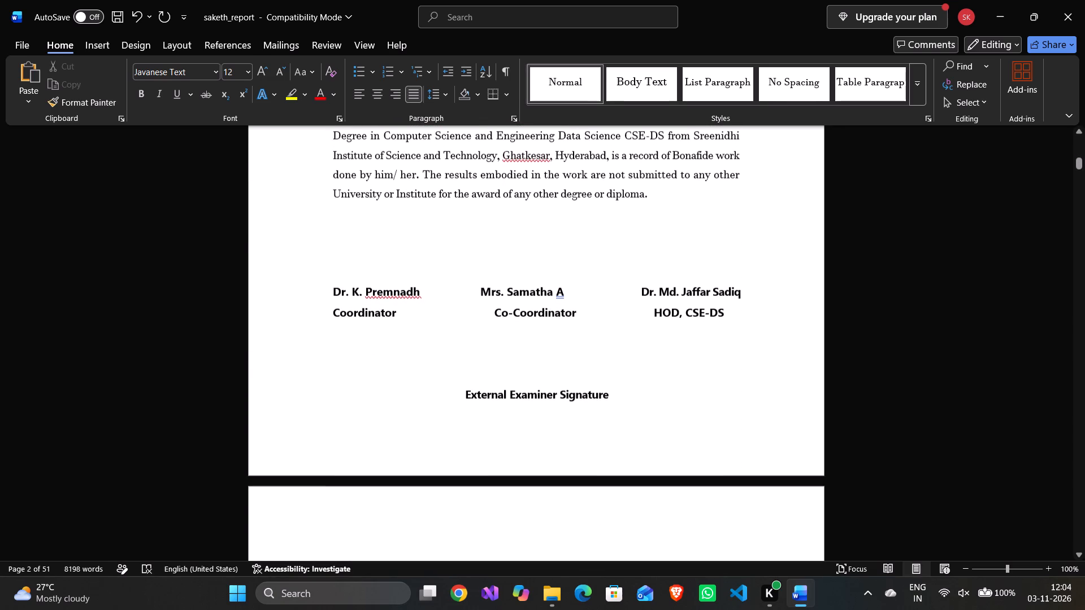
scroll(542, 345, "down", 2)
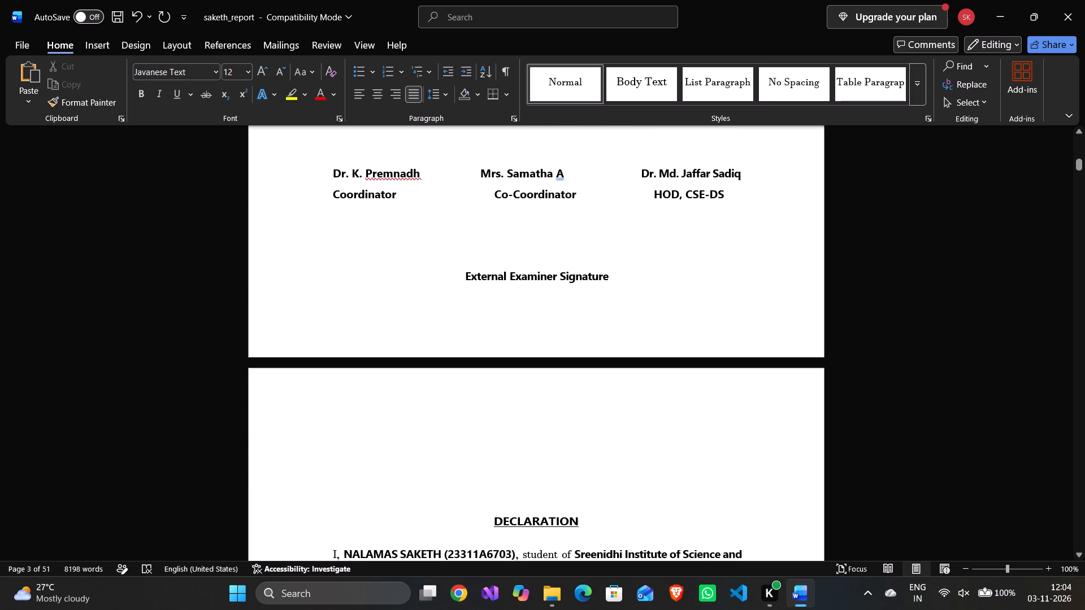
left_click(478, 174)
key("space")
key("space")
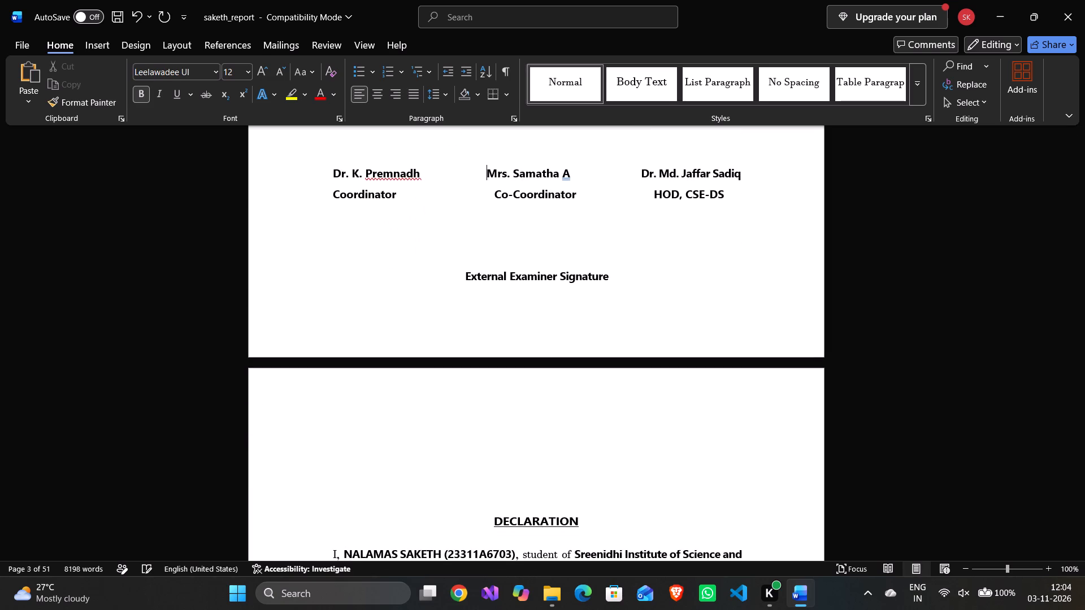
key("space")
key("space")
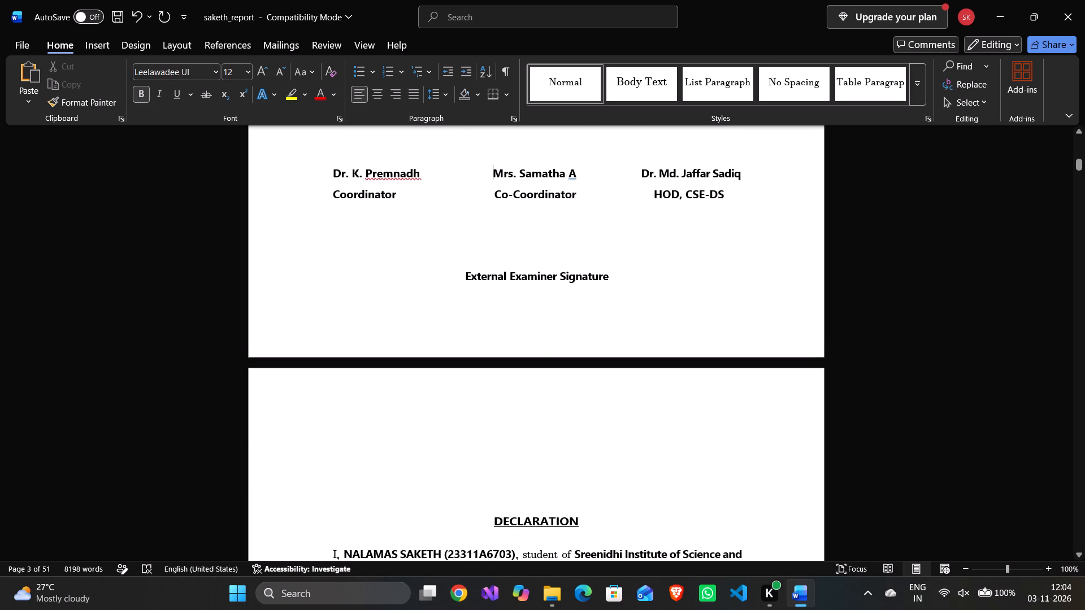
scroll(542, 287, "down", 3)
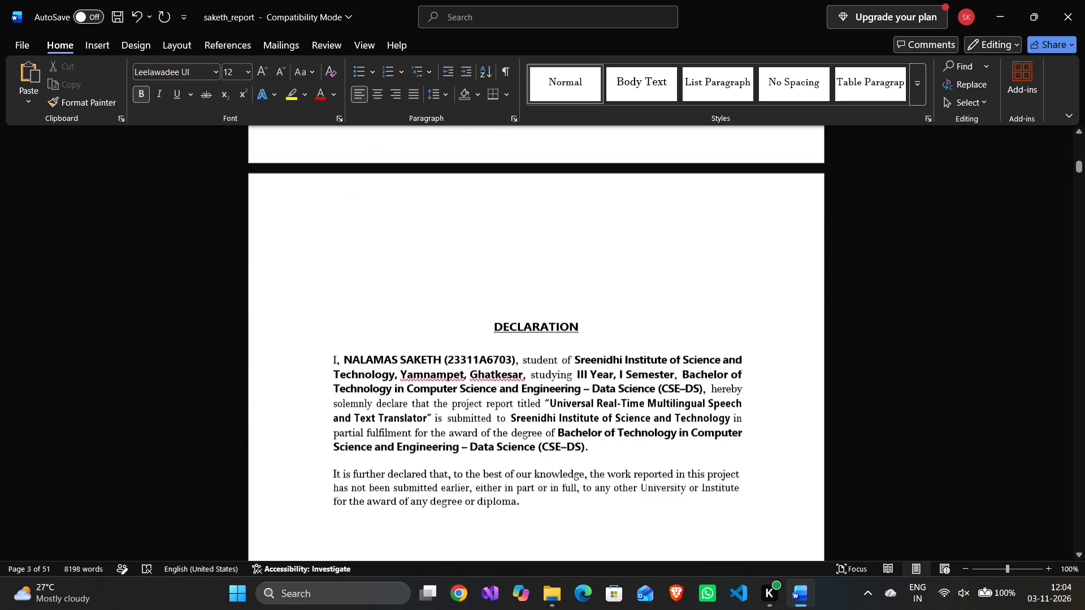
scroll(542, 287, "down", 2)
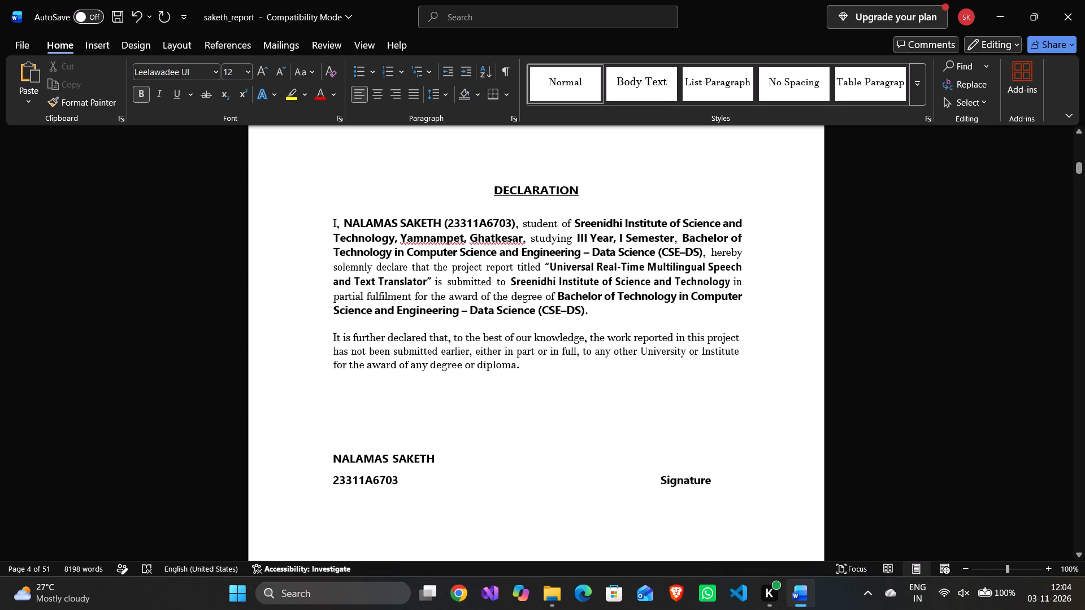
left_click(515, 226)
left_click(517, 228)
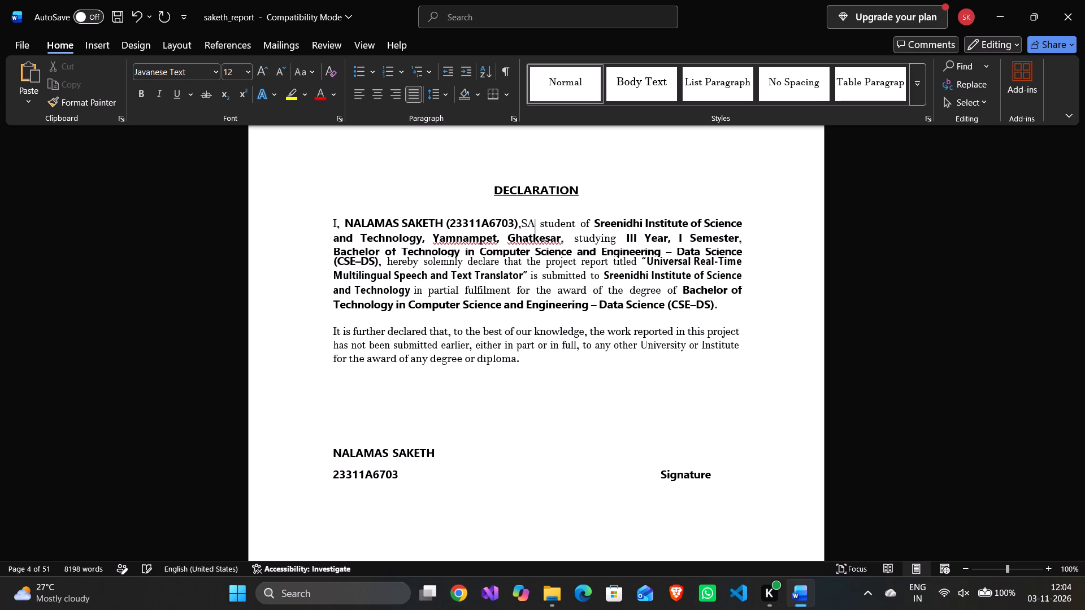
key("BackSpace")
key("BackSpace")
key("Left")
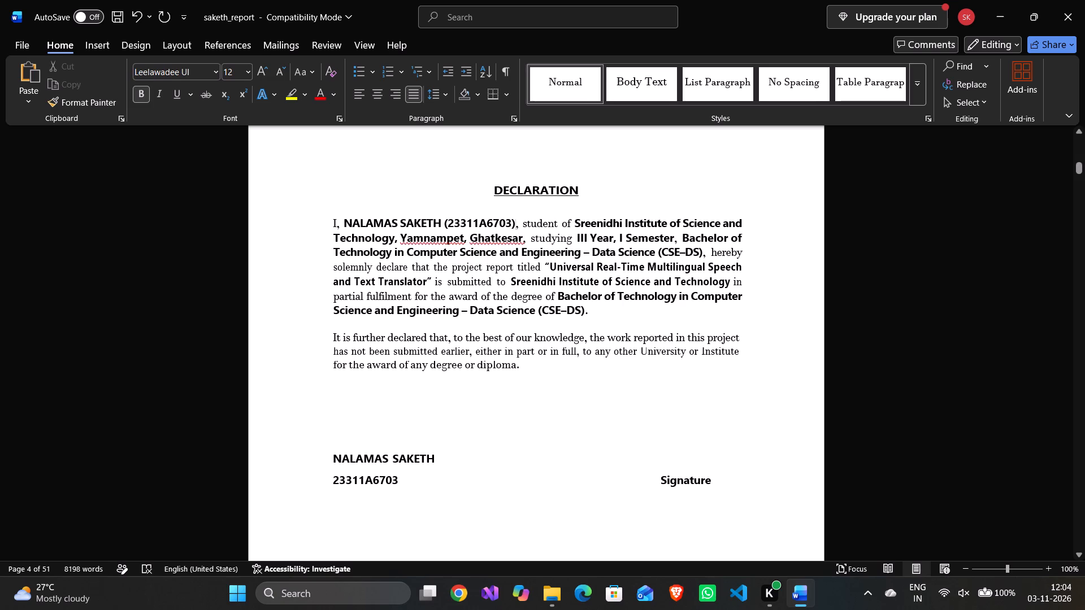
Replace the opening "I" of the Declaration paragraph with "We".
left_click(337, 222)
key("BackSpace")
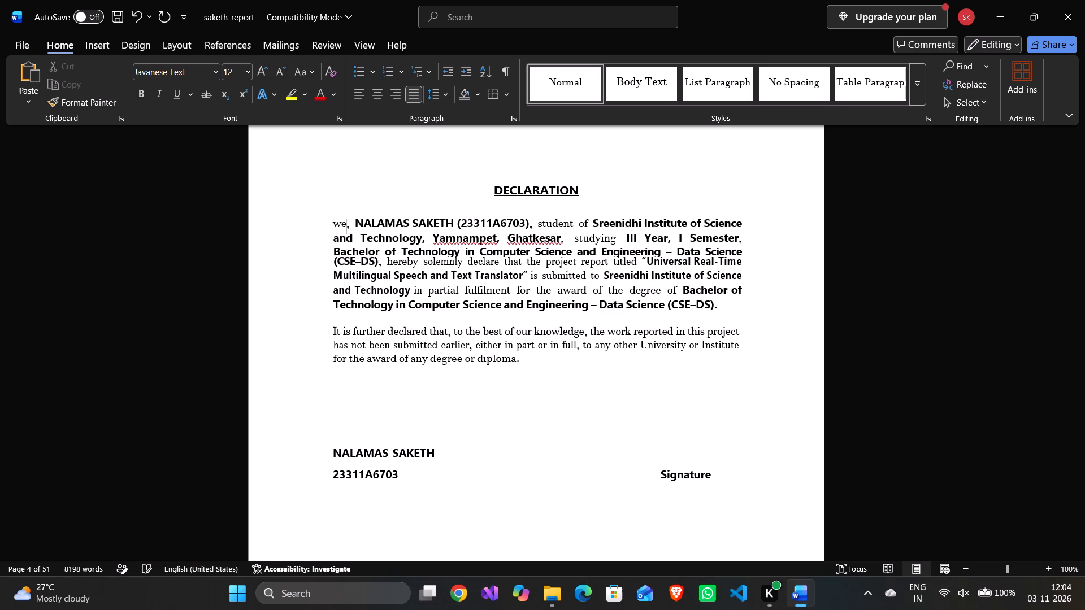
key("BackSpace")
key("BackSpace")
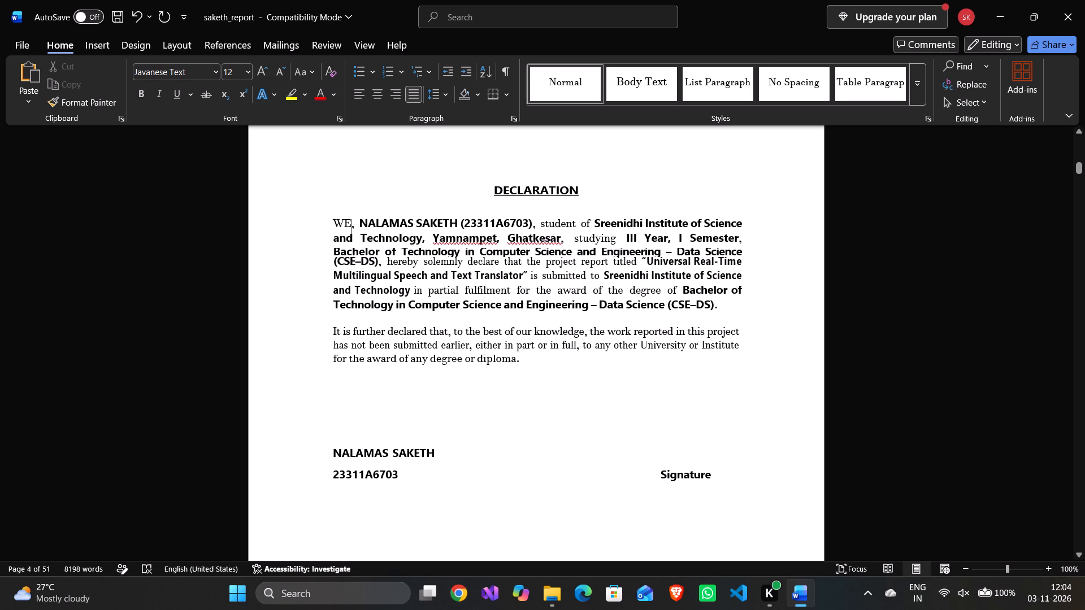
key("BackSpace")
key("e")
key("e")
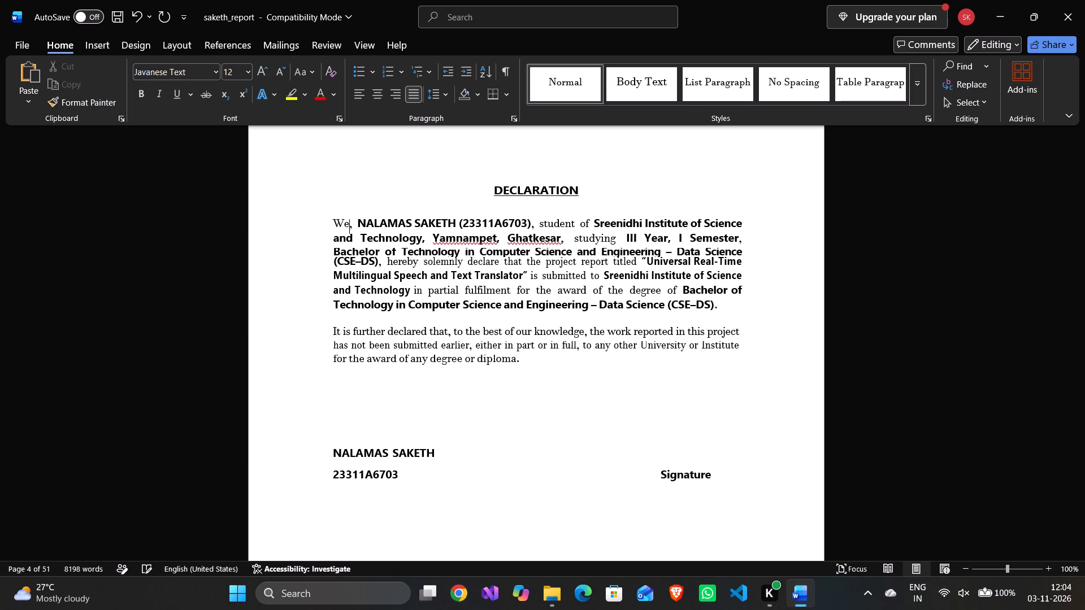
Copy the first student's name in the Declaration and paste it after the comma following the first roll number.
left_click_drag(358, 224, 458, 219)
key("ctrl+c")
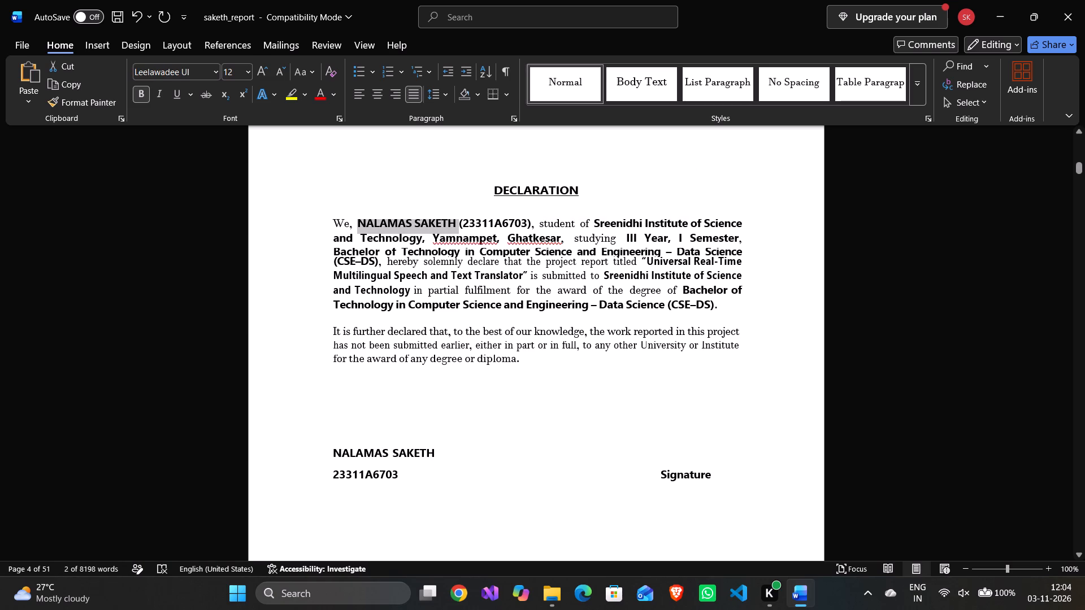
left_click(532, 222)
left_click(534, 223)
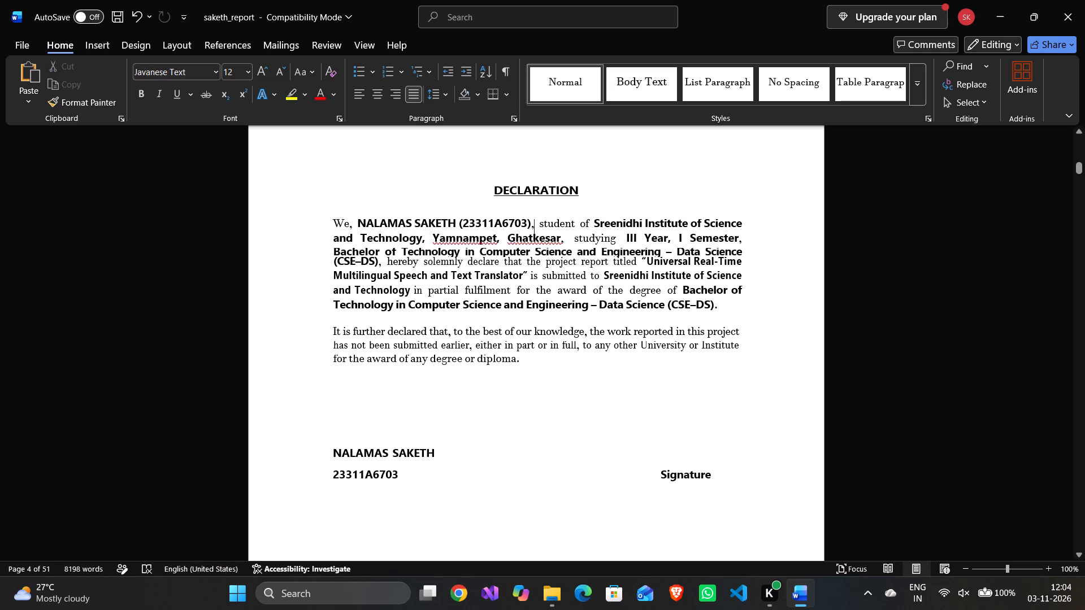
key("ctrl+v")
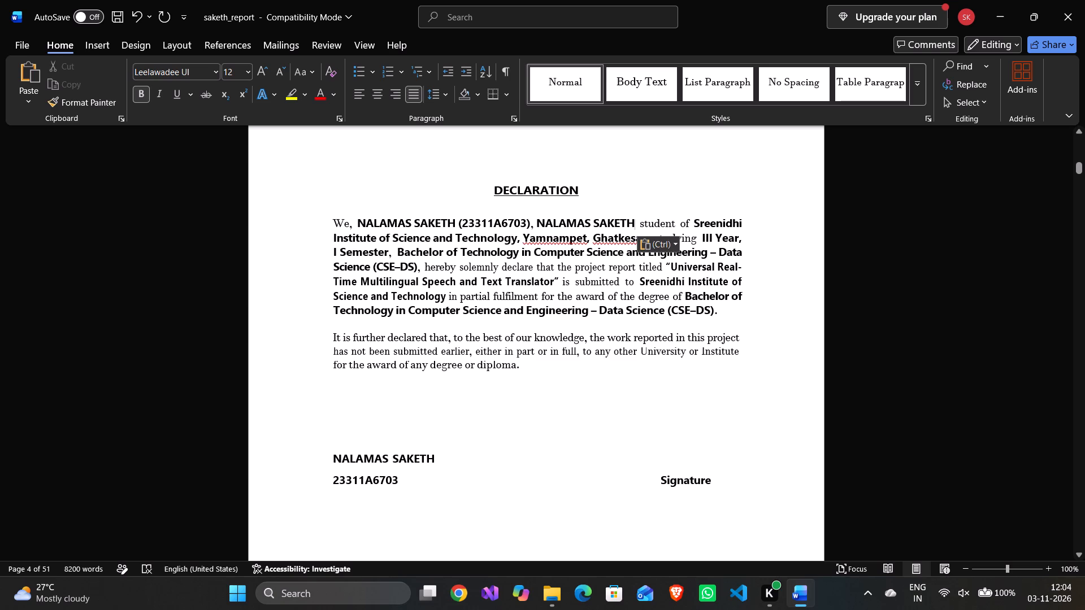
Replace the pasted name in the Declaration with the second student's full name in capitals, keeping the bold formatting.
key("BackSpace")
key("BackSpace")
key("BackSpace")
key("BackSpace")
key("BackSpace")
key("BackSpace")
key("BackSpace")
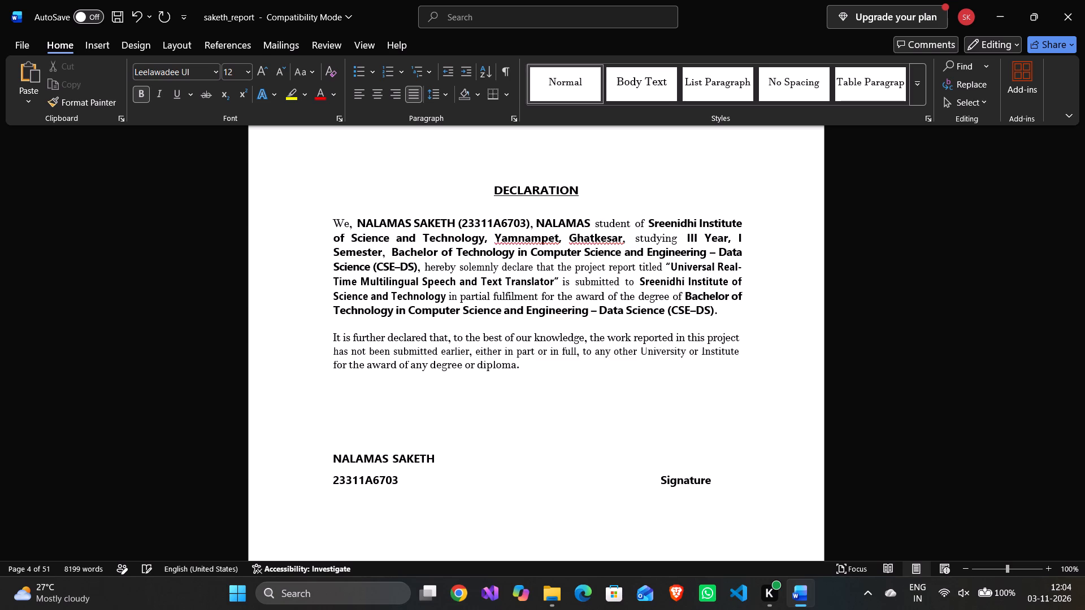
key("Left")
key("BackSpace")
key("BackSpace")
key("BackSpace")
key("BackSpace")
key("BackSpace")
key("BackSpace")
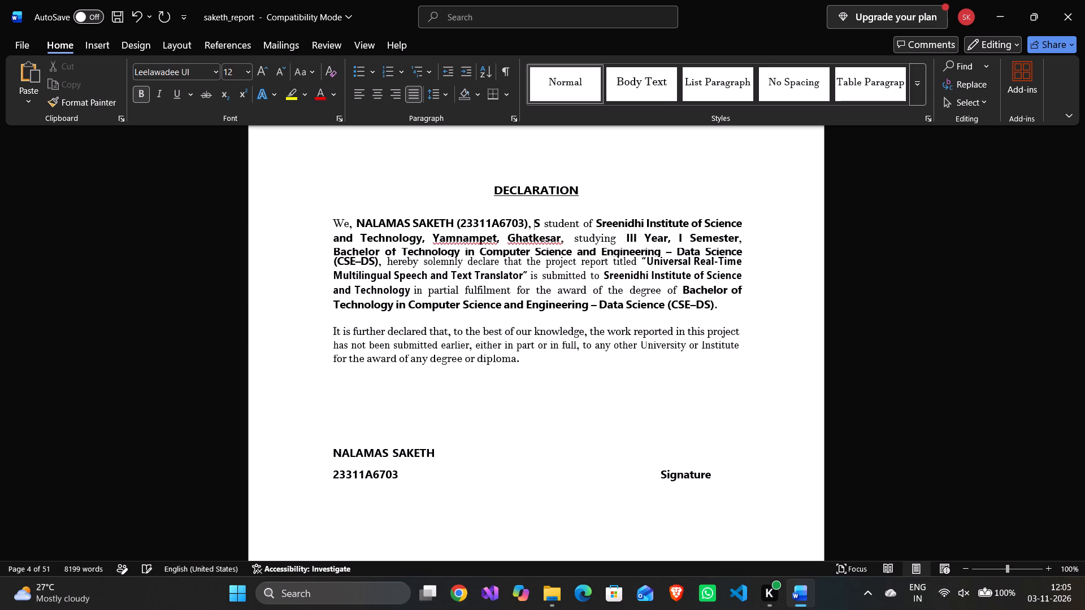
key("Right")
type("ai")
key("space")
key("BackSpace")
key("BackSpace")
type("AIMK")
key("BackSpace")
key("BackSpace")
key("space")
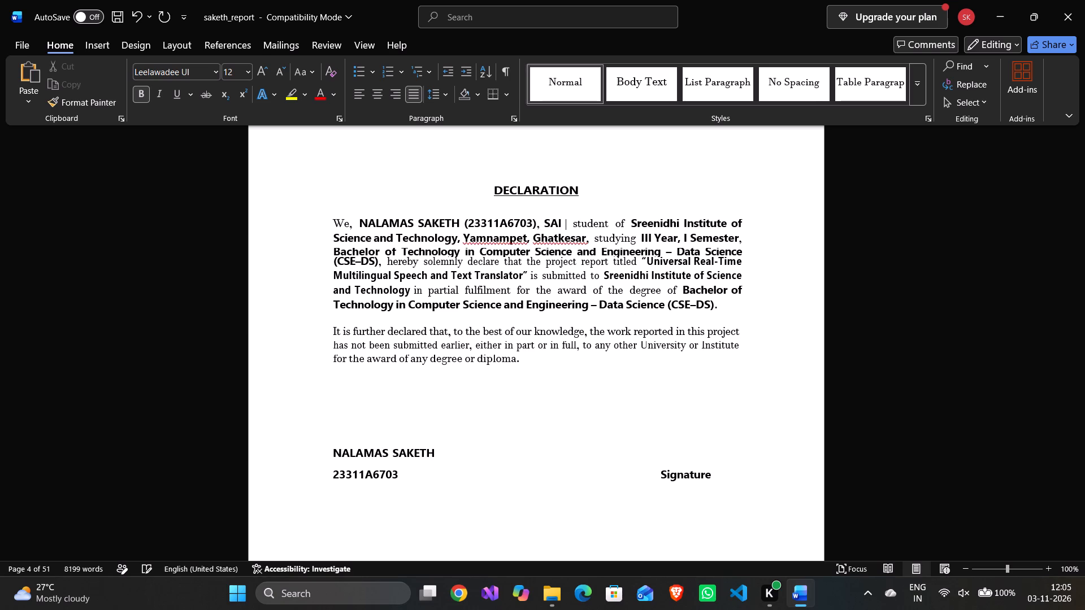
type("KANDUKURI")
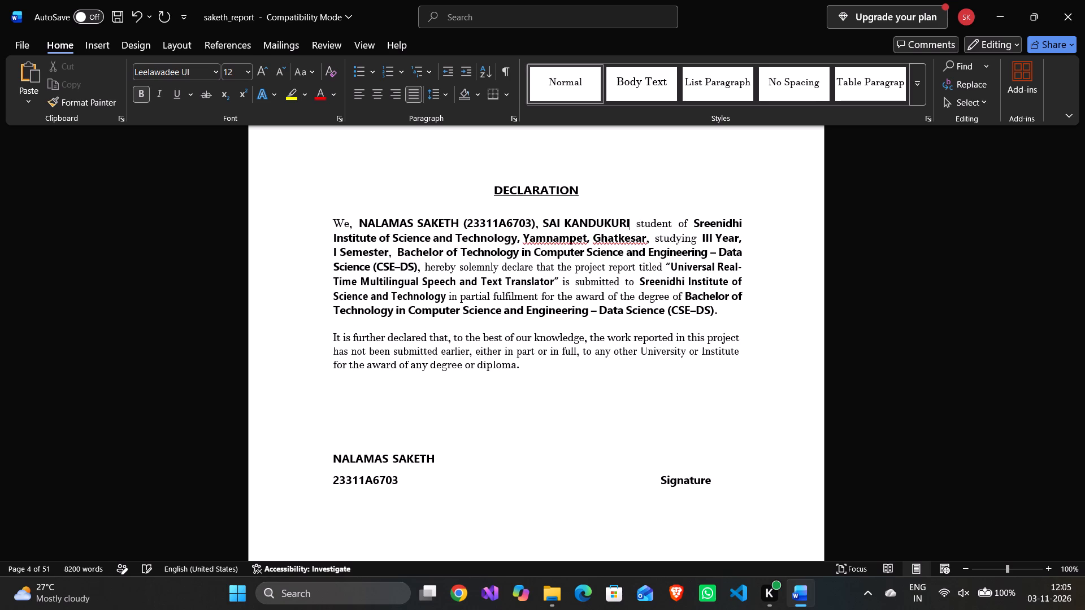
Add the second student's roll number in parentheses after the second name in the Declaration's opening sentence.
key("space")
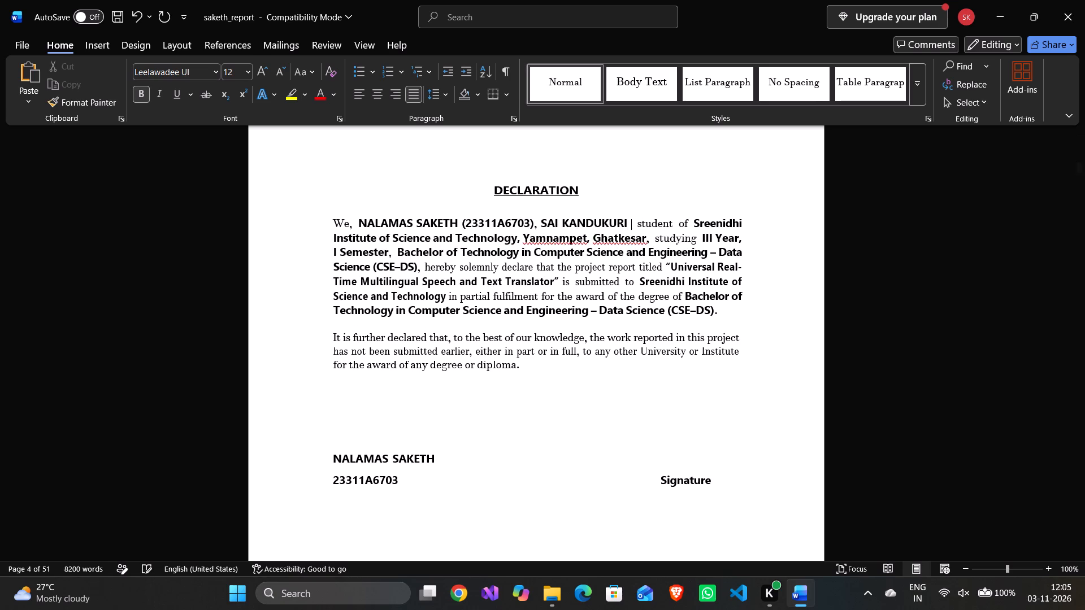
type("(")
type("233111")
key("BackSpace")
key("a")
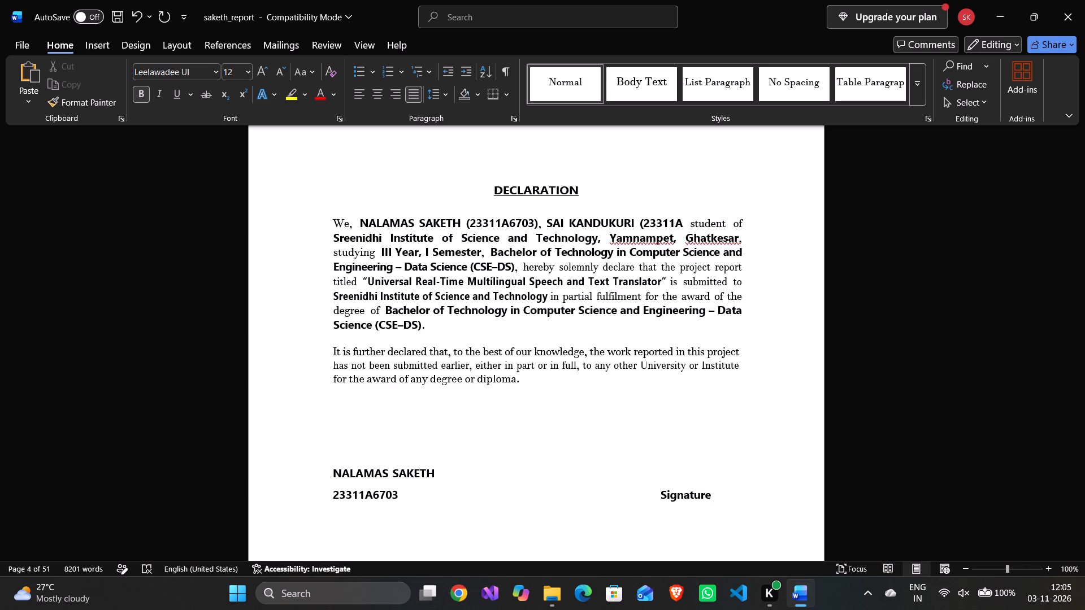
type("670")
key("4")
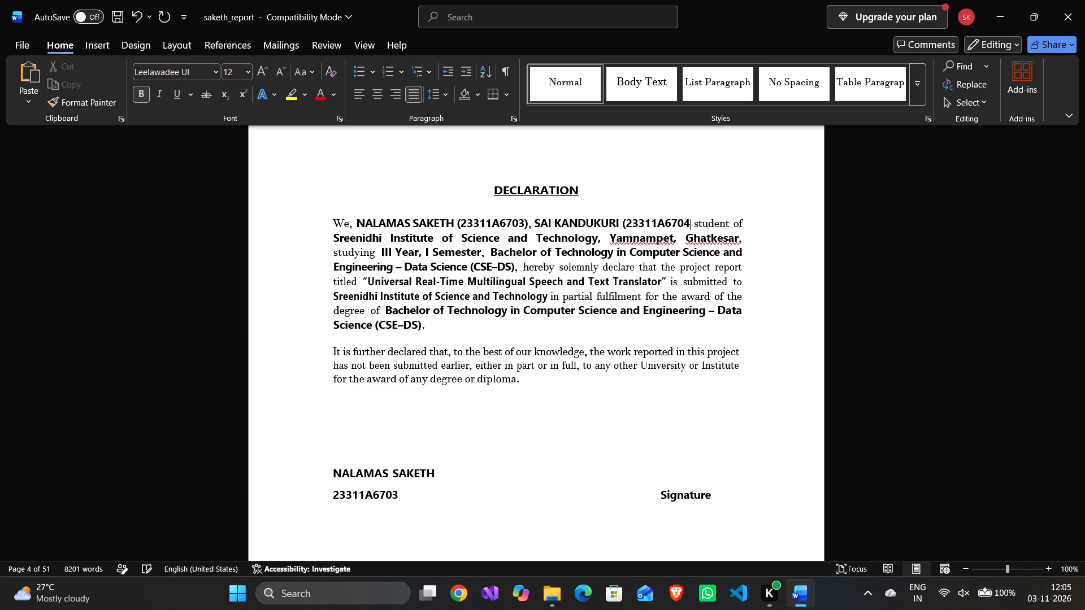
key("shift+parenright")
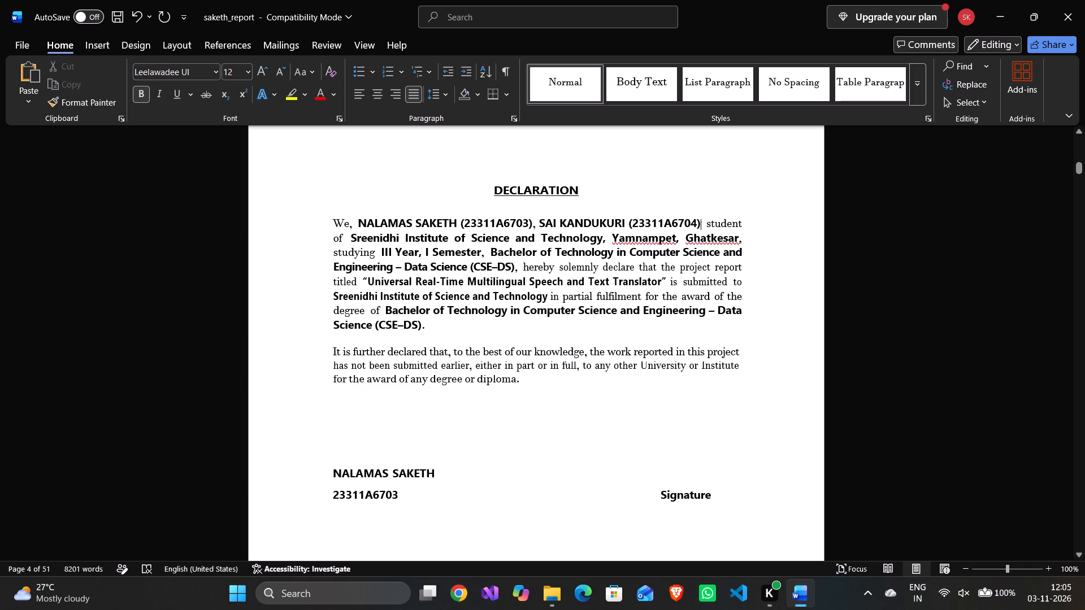
Change "student" to "students" in the Declaration's opening sentence.
left_click(744, 223)
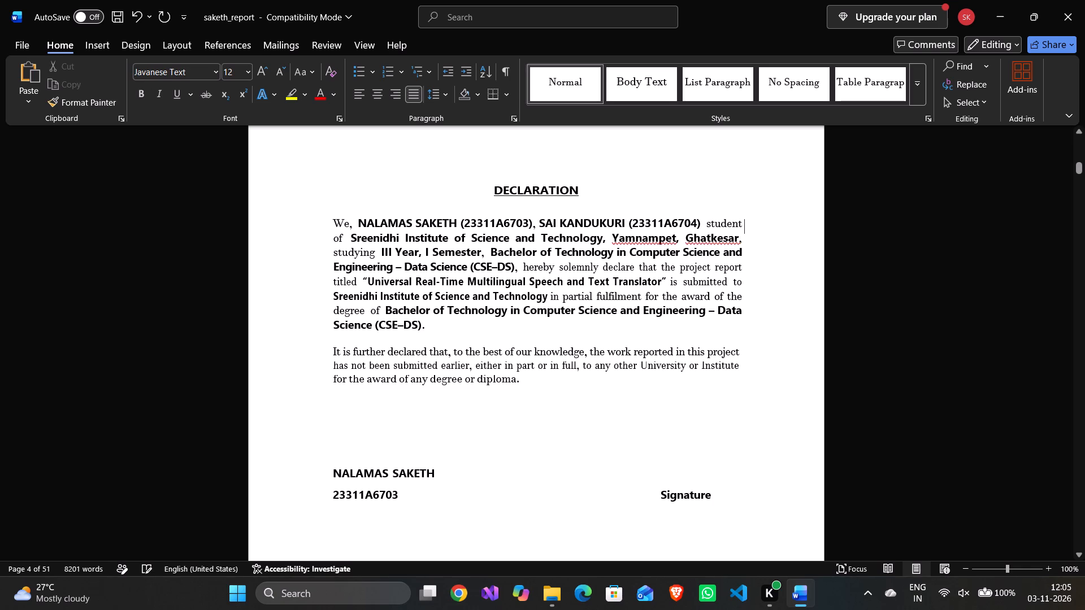
key("Left")
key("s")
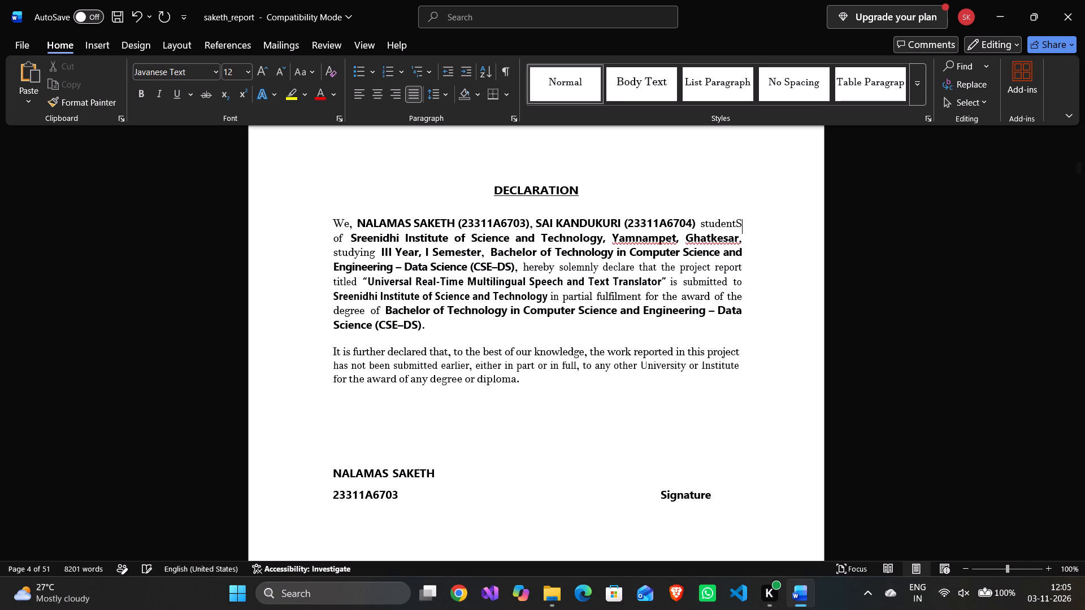
key("BackSpace")
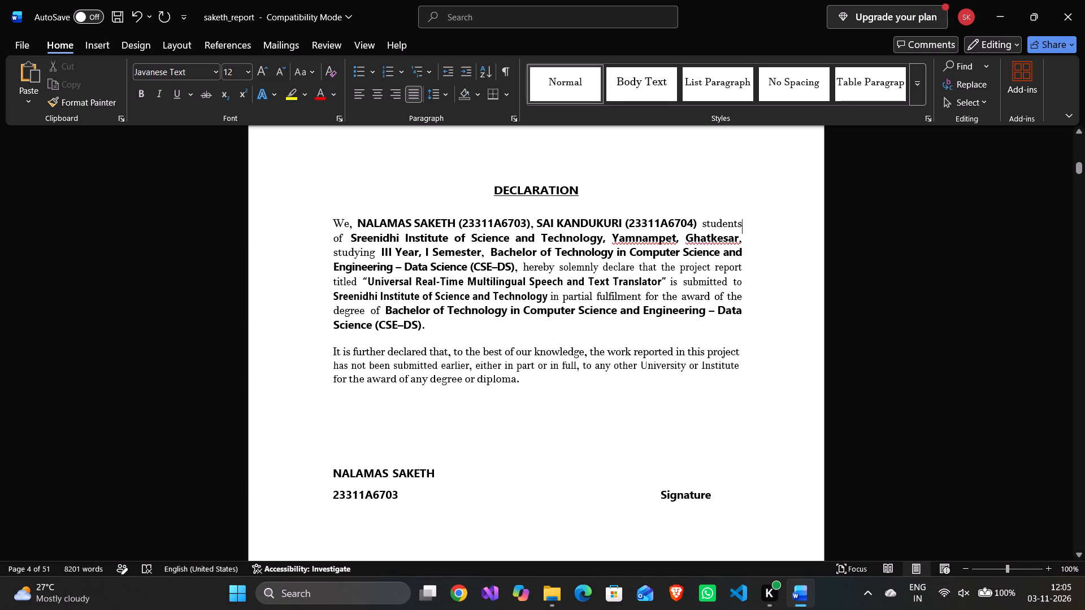
Change the year of study in the Declaration paragraph to "IV Year".
left_click(390, 252)
key("BackSpace")
key("BackSpace")
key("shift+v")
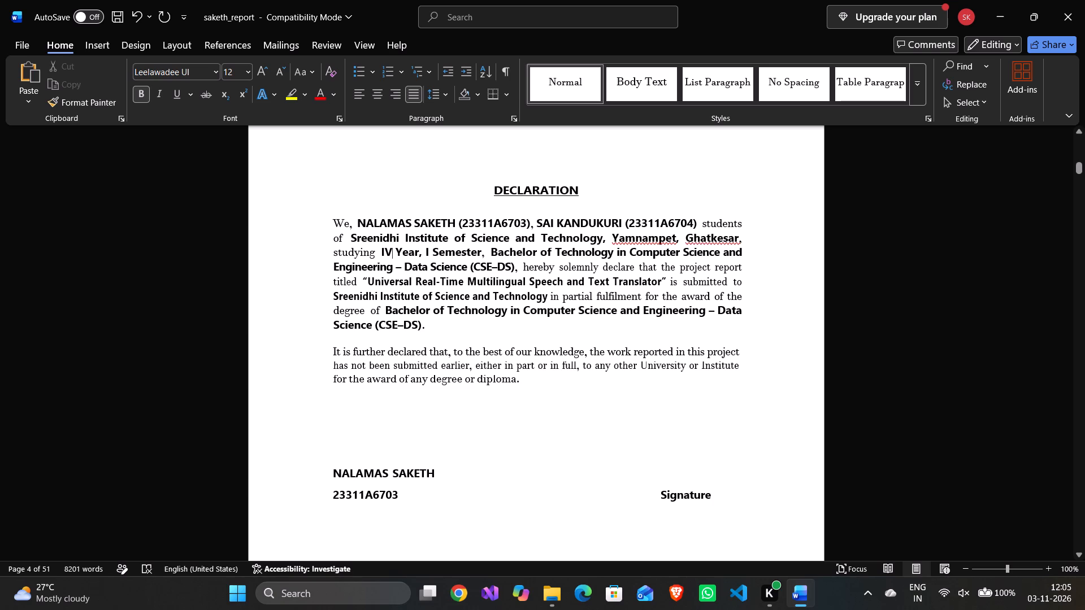
Replace "Universal Real-Time Multilingual Speech and Text" with "EasyLingo" in the Declaration's project title, keeping "Translator".
left_click(594, 278)
scroll(594, 278, "down", 1)
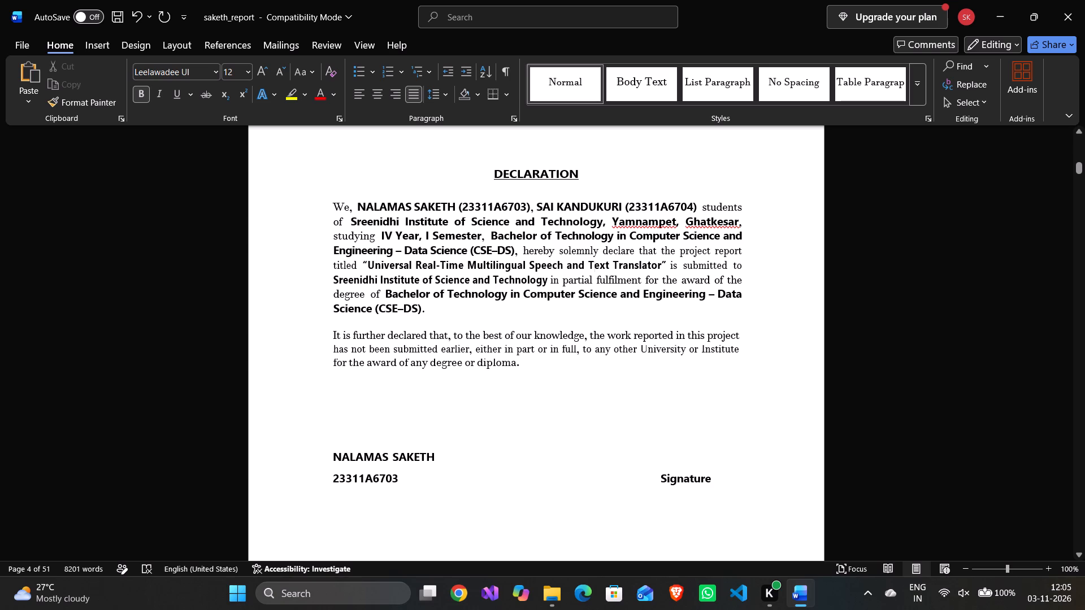
left_click_drag(368, 266, 606, 262)
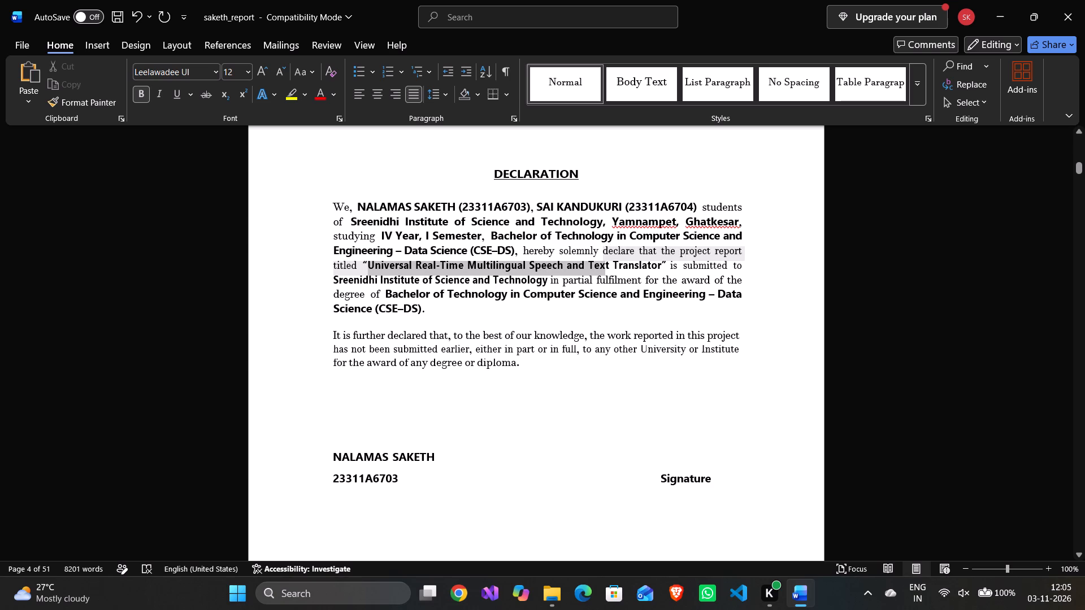
left_click_drag(606, 262, 607, 264)
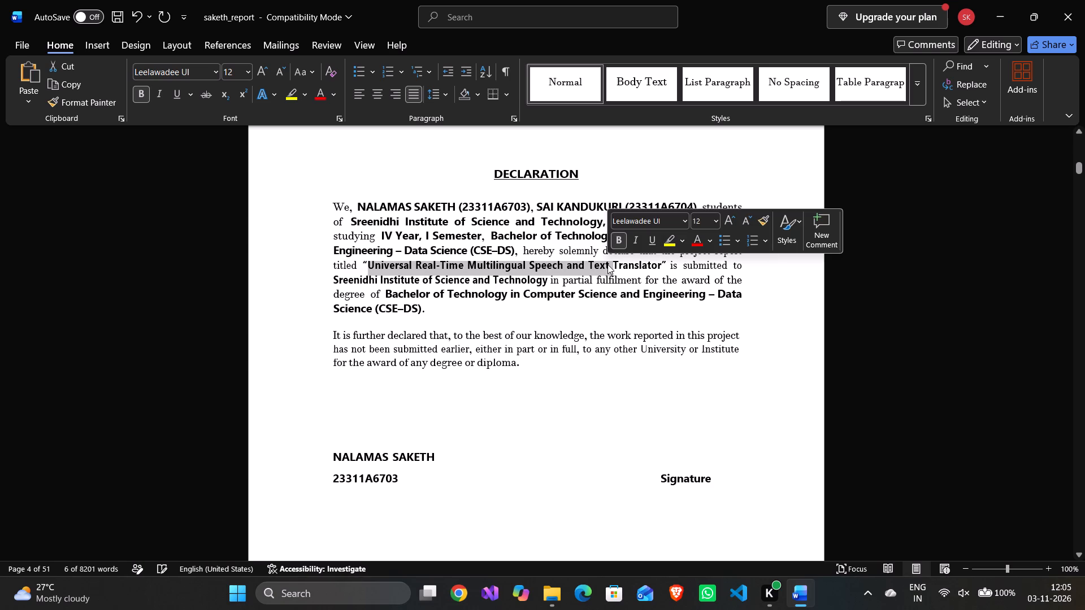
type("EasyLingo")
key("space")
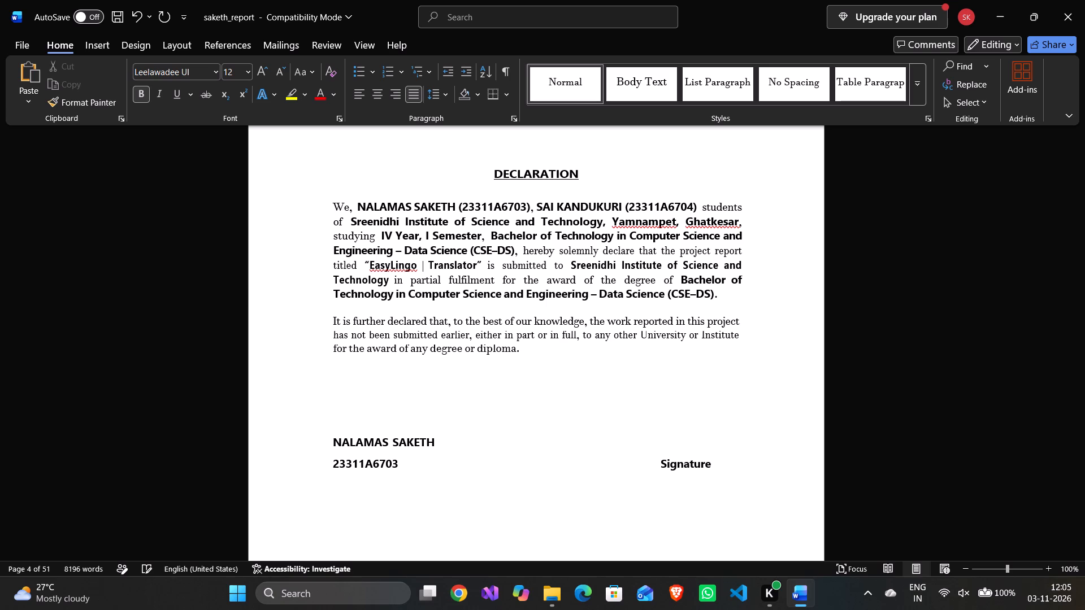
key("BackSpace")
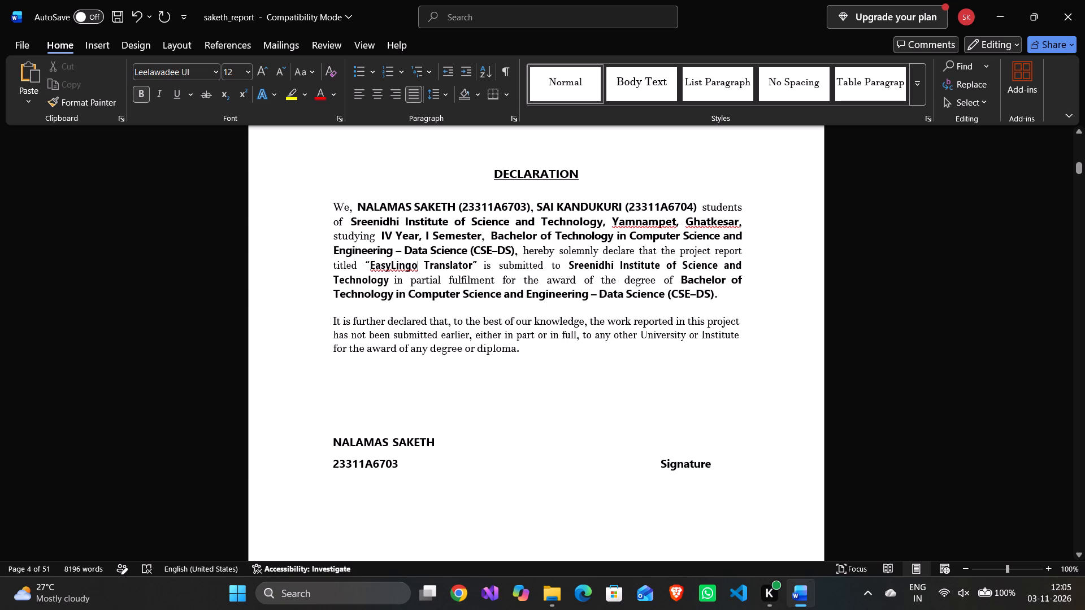
Insert three new lines after "Signature" at the bottom of the Declaration page.
scroll(595, 290, "down", 1)
left_click(595, 290)
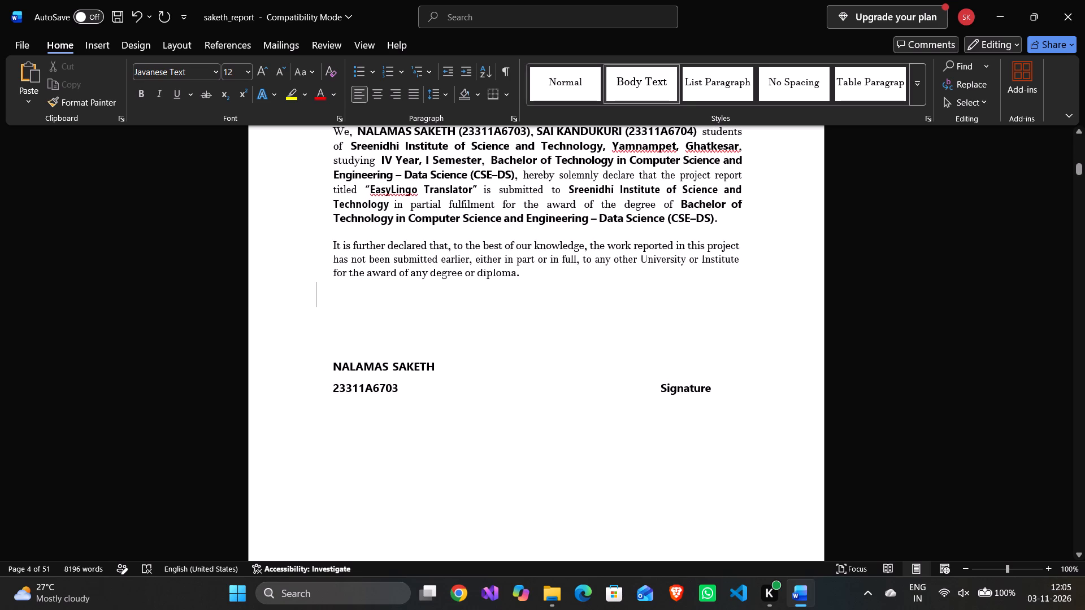
left_click(389, 430)
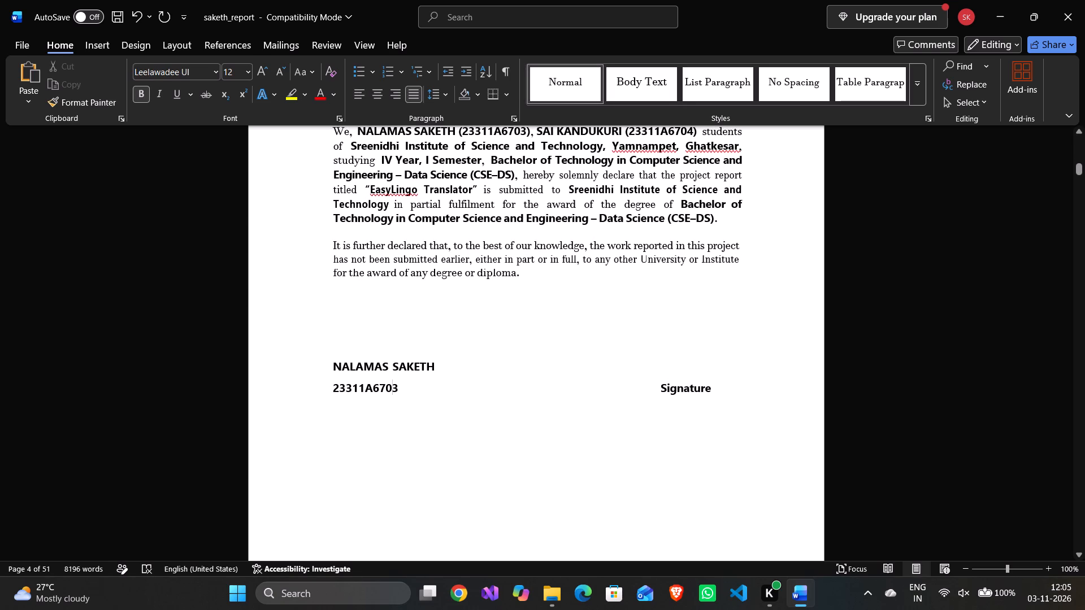
left_click(714, 390)
key("Return")
key("Return")
key("Return")
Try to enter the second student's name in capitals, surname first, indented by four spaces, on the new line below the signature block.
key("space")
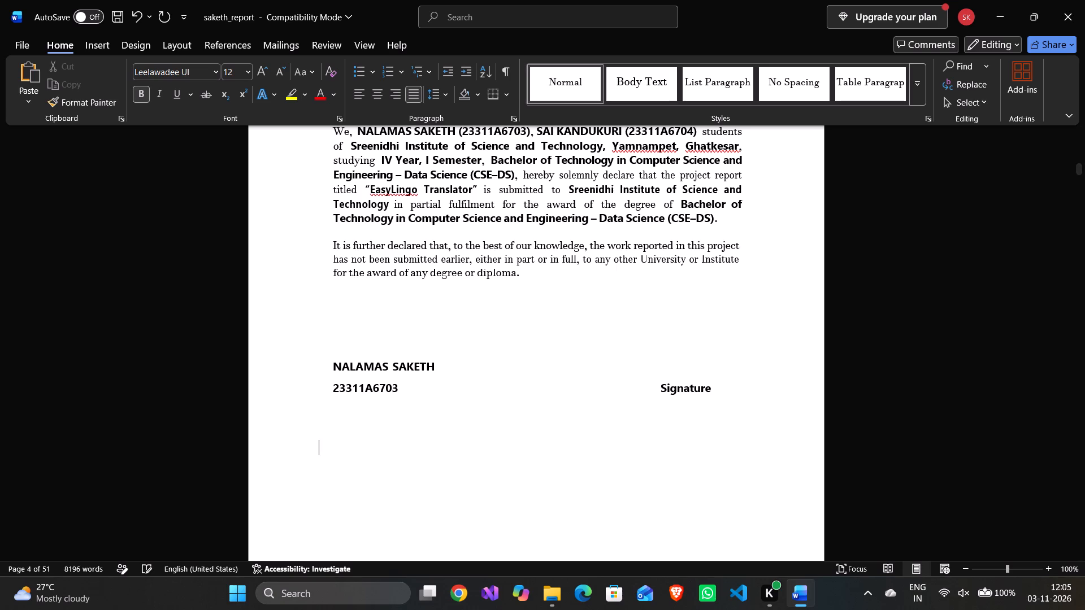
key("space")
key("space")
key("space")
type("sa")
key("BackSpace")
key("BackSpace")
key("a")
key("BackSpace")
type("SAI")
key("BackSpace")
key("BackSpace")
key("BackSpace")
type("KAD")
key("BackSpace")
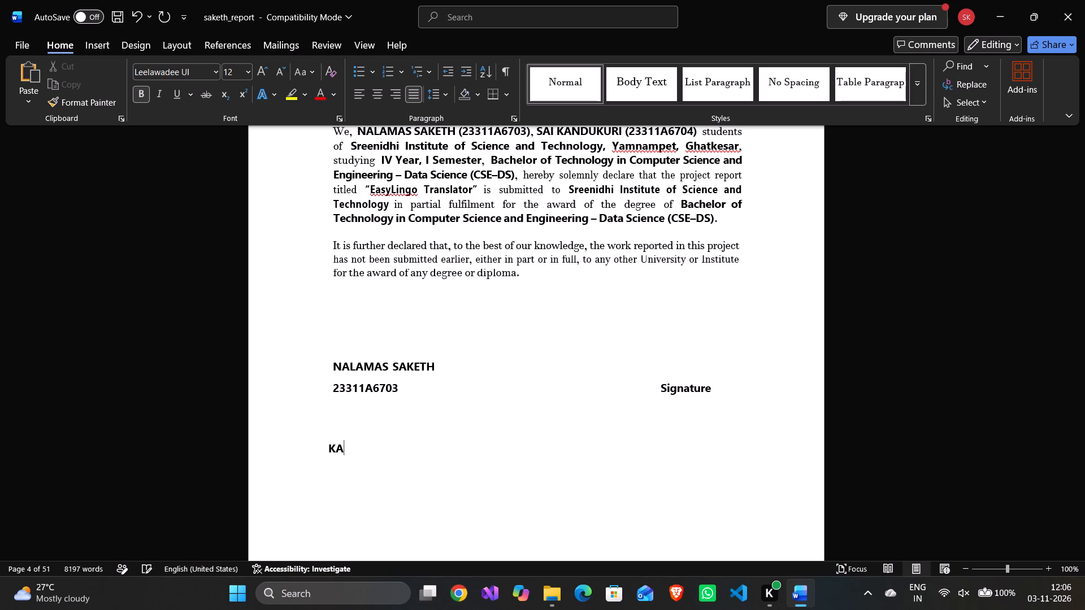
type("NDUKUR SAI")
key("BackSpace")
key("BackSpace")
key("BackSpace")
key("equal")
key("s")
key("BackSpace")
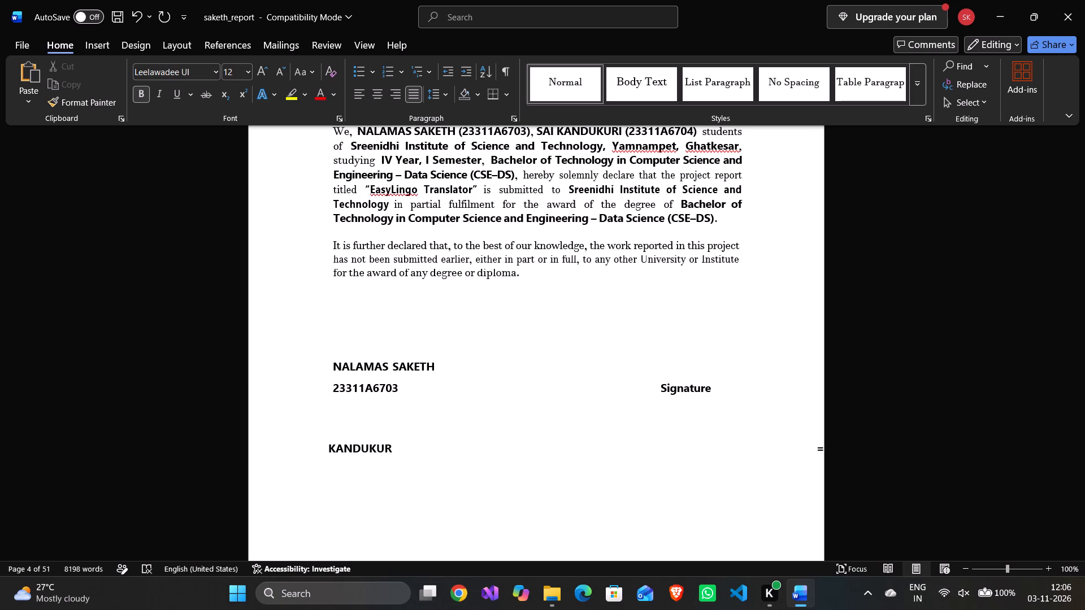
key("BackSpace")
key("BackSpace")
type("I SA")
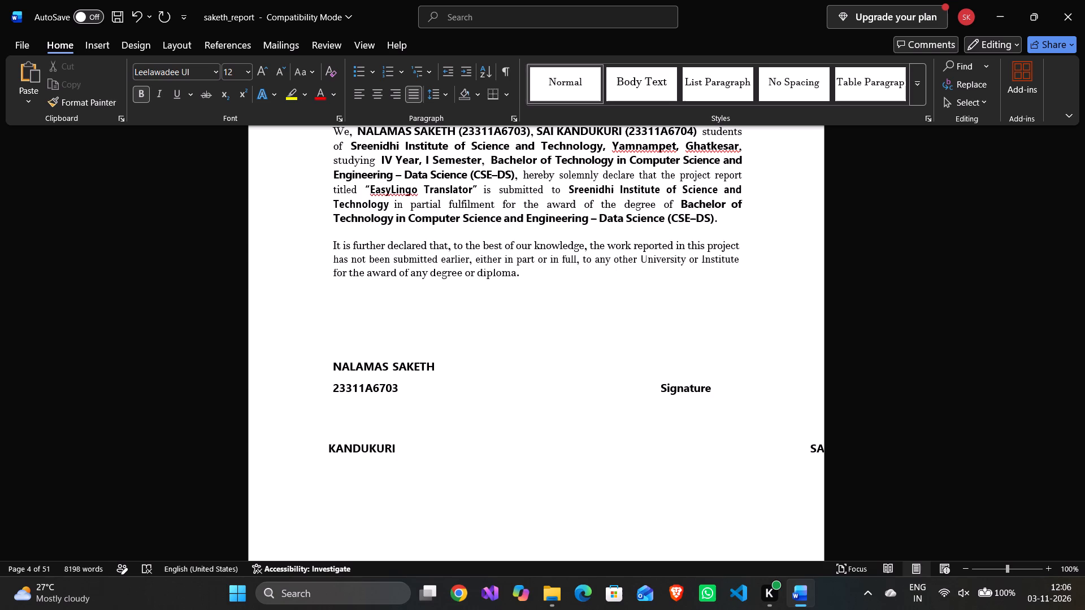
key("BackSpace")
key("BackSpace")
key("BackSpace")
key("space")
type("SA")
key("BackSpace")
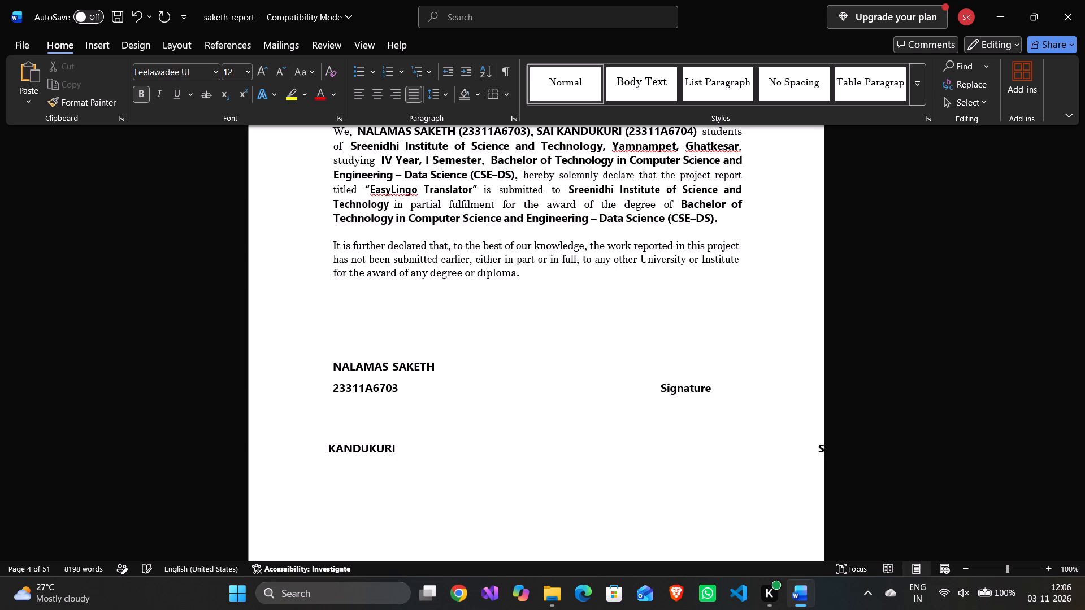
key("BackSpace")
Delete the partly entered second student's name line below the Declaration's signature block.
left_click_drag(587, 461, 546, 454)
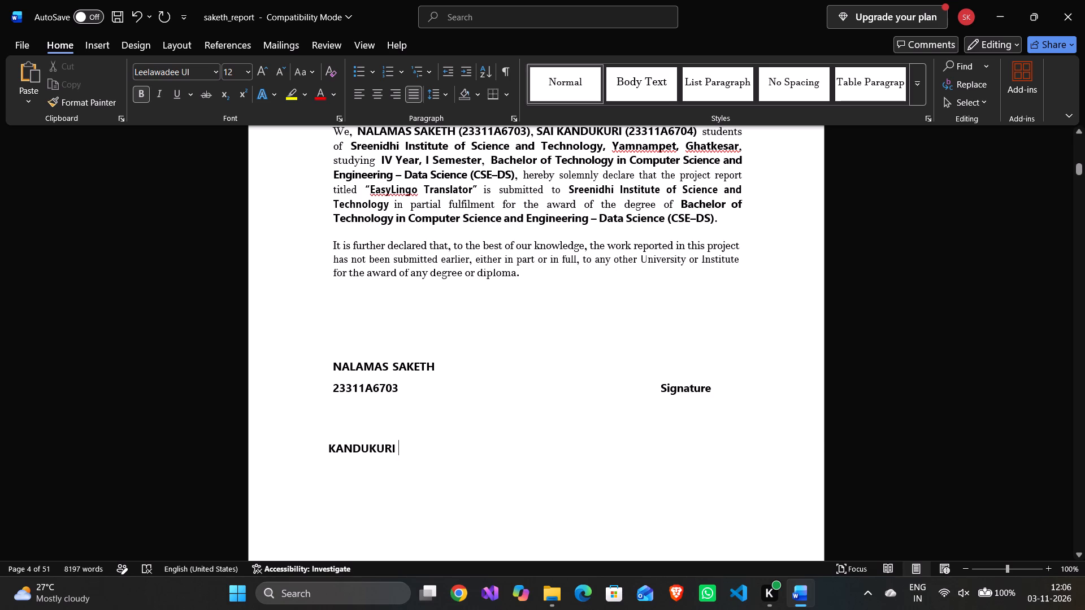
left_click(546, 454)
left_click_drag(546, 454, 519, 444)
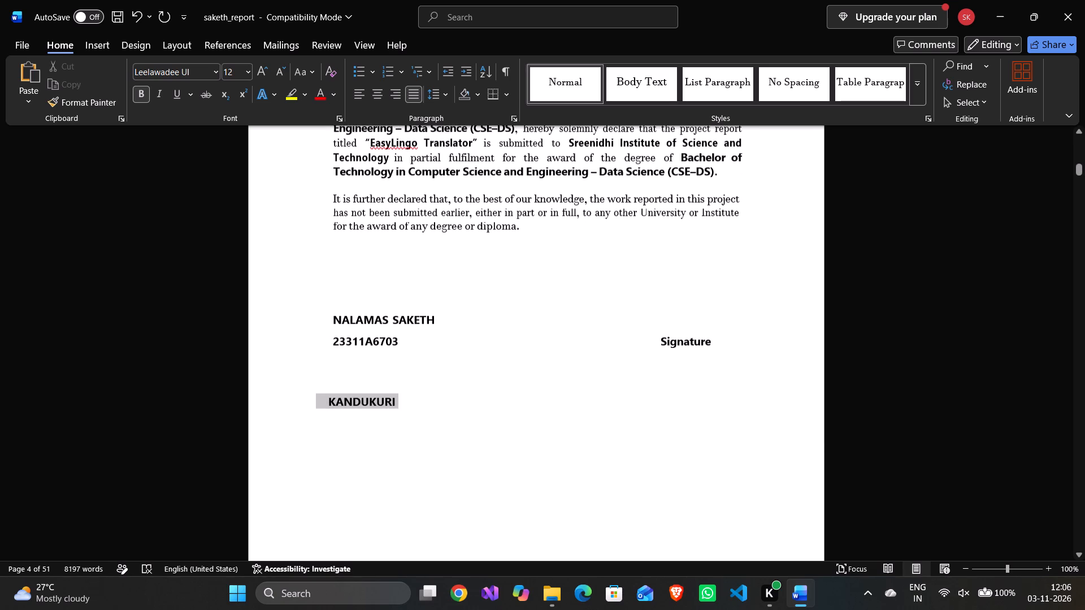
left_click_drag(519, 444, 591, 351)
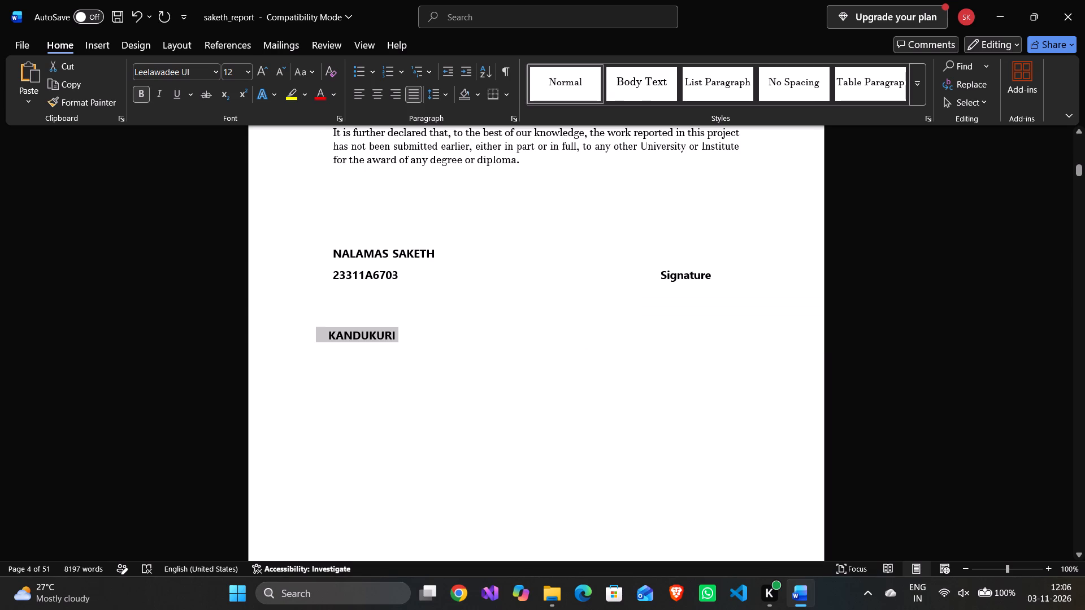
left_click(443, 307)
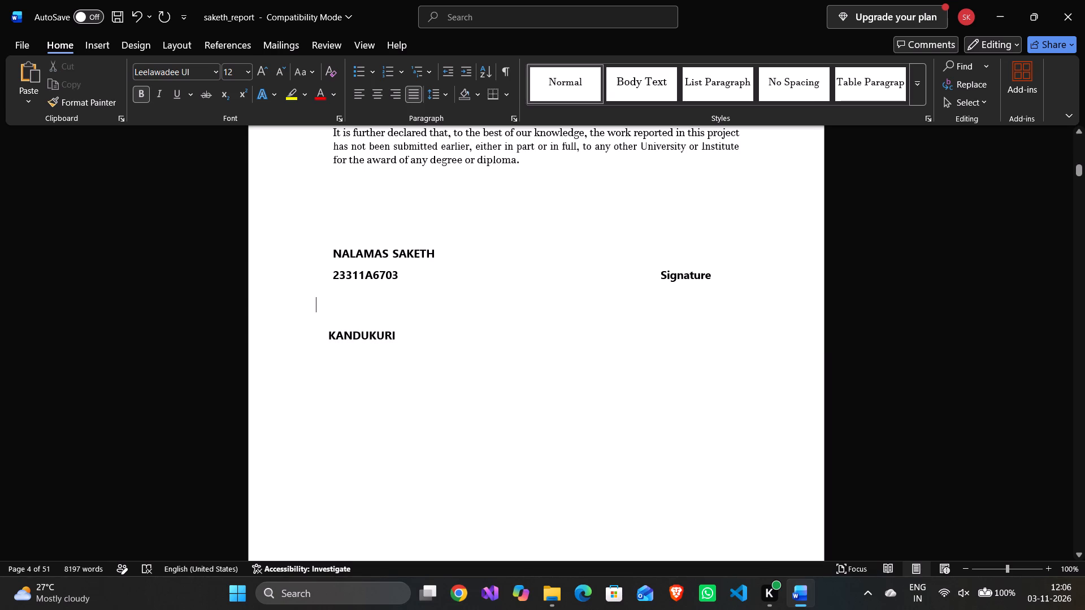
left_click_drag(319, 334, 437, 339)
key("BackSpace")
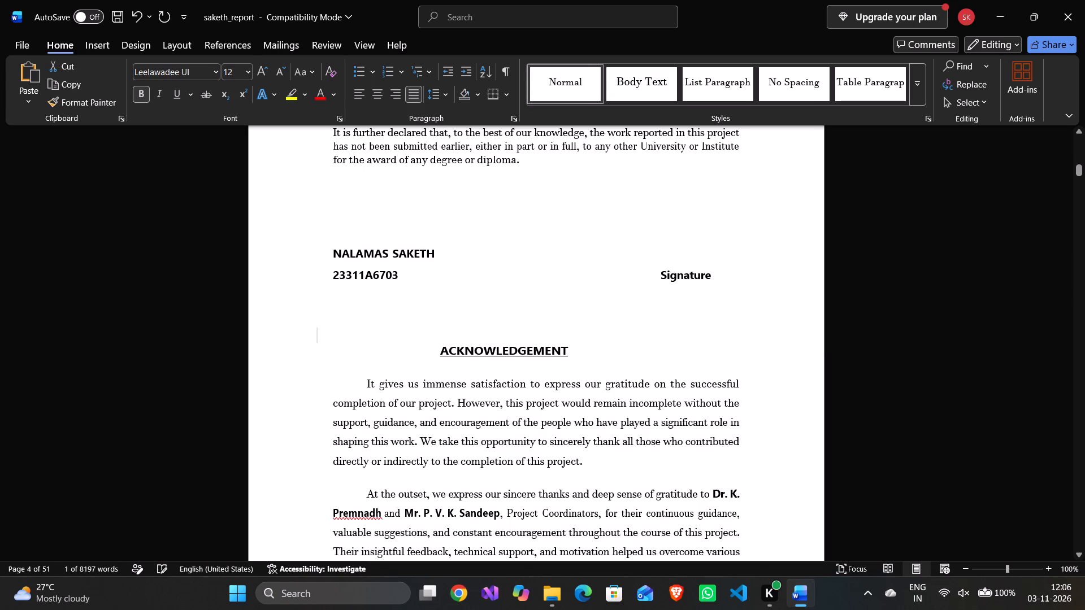
Undo the recent edits below the Declaration's signature block, back to before the name line and extra blank lines were added.
key("ctrl+z")
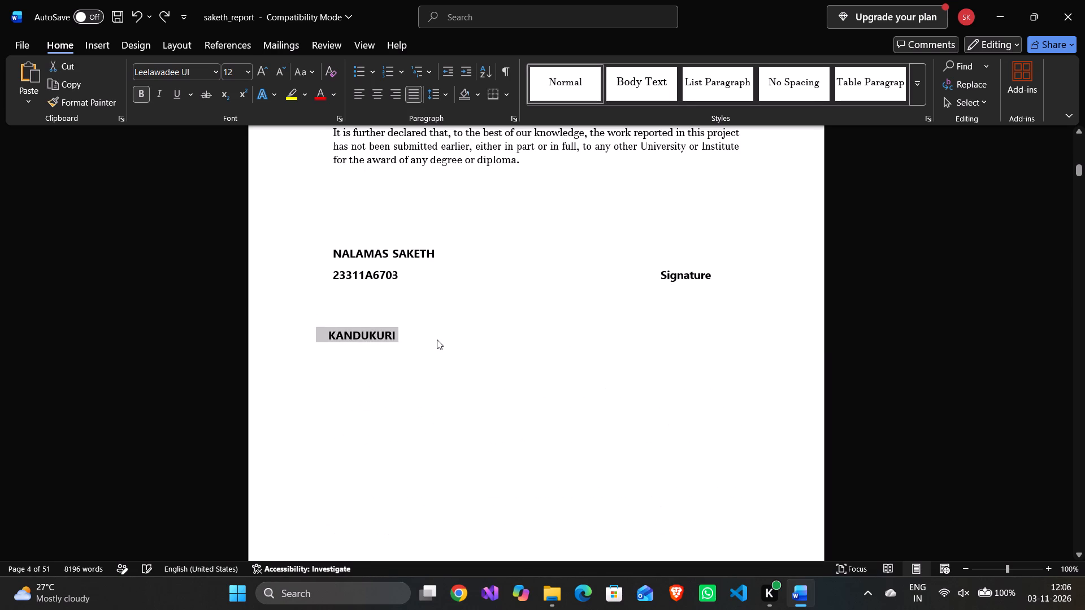
key("ctrl+z")
key("ctrl+z")
key("ctrl+z")
key("ctrl+z")
key("ctrl+z")
key("ctrl+z")
key("ctrl+z")
key("ctrl+z")
key("ctrl+z")
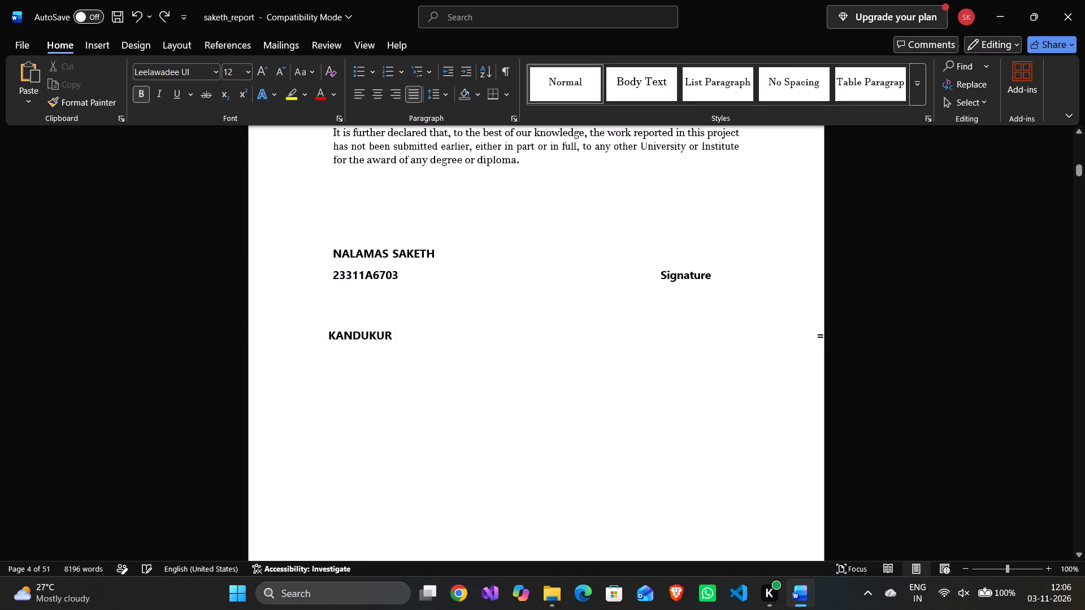
key("ctrl+z")
key("ctrl+z")
key("ctrl+z")
key("ctrl+z")
key("ctrl+z")
key("ctrl+z")
key("ctrl+z")
key("ctrl+z")
key("ctrl+z")
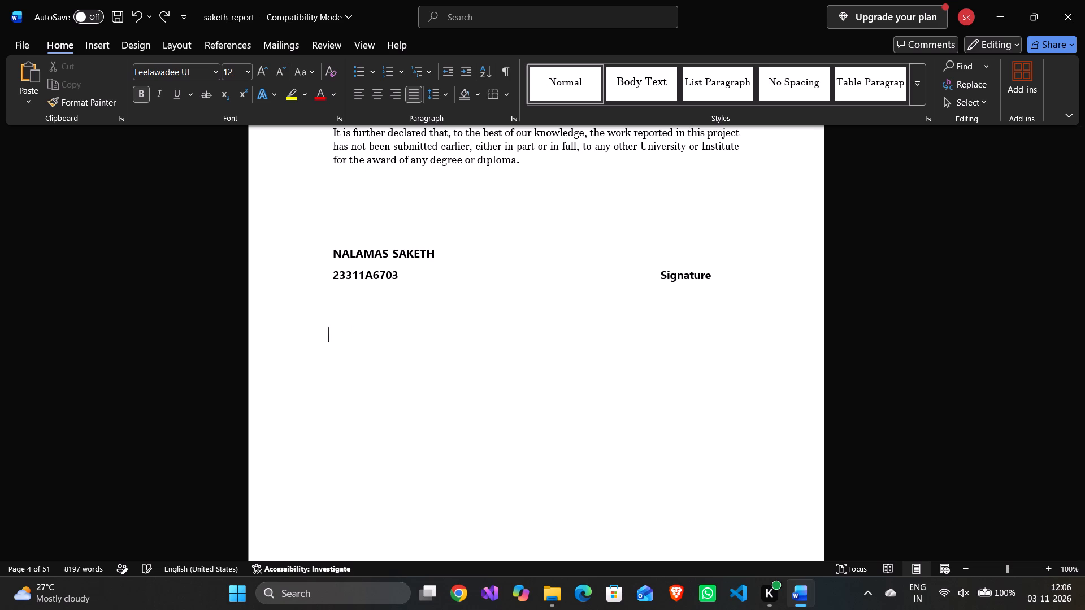
key("ctrl+z")
key("ctrl+z")
key("ctrl+z")
key("ctrl+z")
key("ctrl+z")
key("ctrl+z")
key("ctrl+z")
key("ctrl+z")
key("ctrl+z")
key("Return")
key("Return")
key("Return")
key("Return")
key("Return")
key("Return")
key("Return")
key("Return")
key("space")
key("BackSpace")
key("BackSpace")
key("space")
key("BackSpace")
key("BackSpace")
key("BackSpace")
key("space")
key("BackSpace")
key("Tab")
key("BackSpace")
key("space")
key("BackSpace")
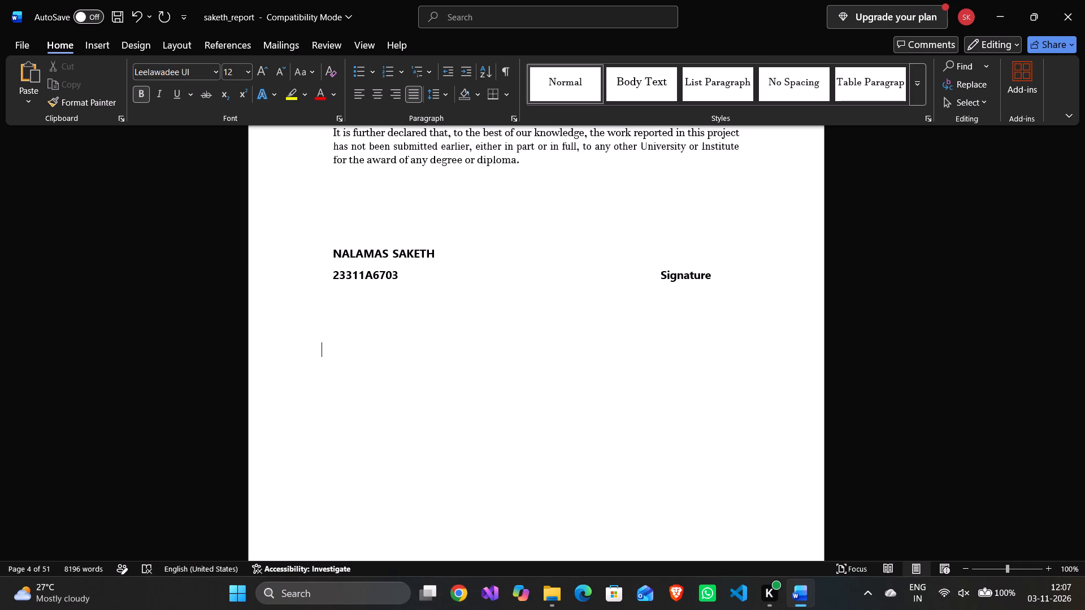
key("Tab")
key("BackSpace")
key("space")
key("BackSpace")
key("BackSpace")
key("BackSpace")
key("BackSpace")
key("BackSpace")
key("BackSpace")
Duplicate the first student's name, roll number and "Signature" block onto a new line directly below the original on the Declaration page.
left_click_drag(335, 252, 712, 275)
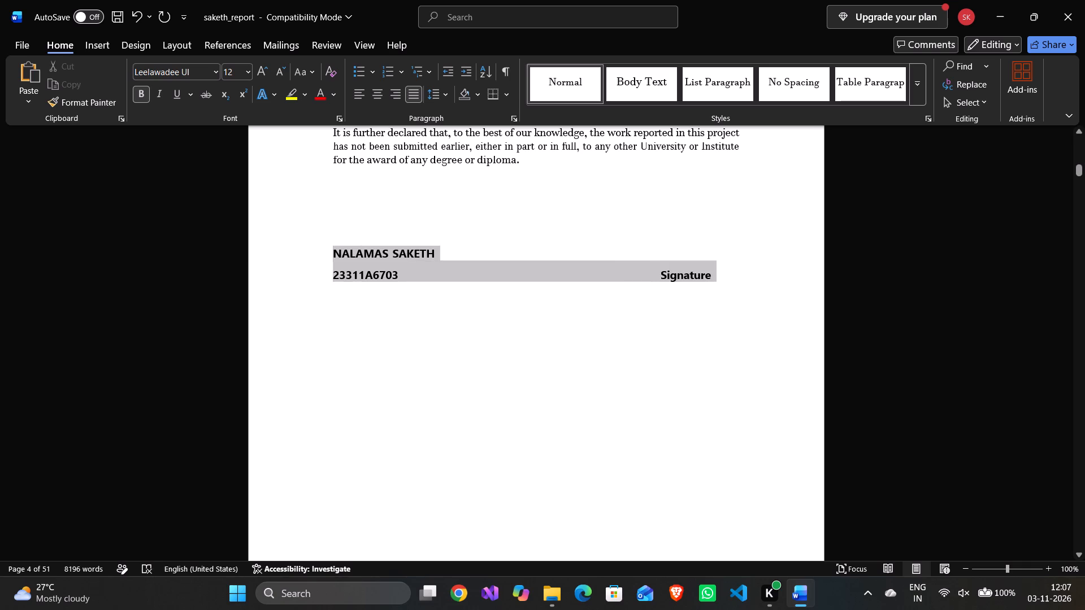
left_click_drag(712, 275, 714, 275)
key("ctrl+c")
left_click(616, 337)
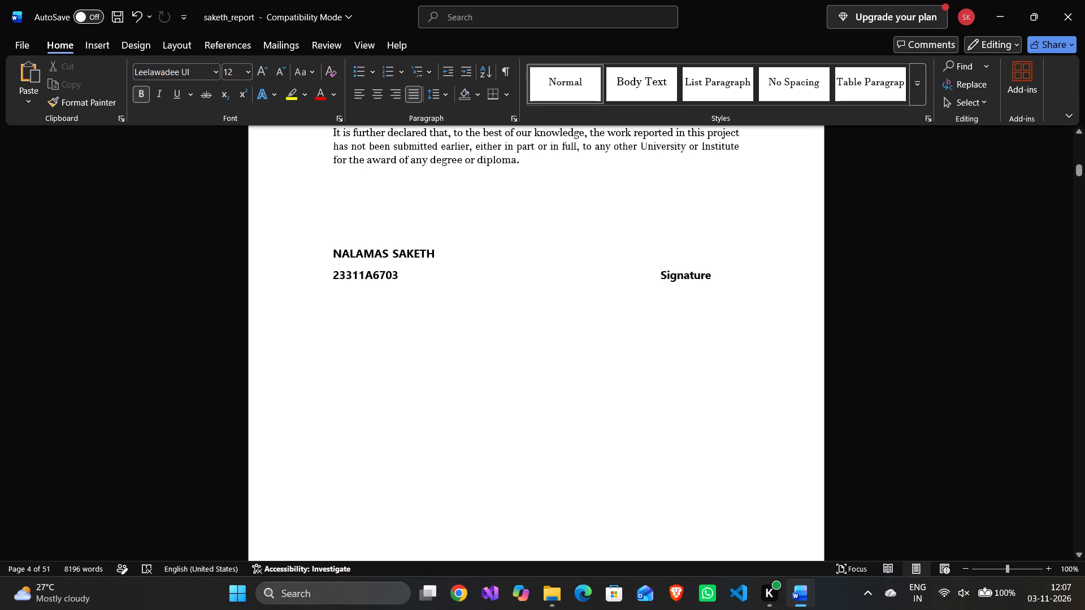
key("Right")
key("Right")
key("Right")
key("Right")
key("Right")
key("Right")
key("Right")
key("Right")
key("Right")
key("Return")
key("ctrl+v")
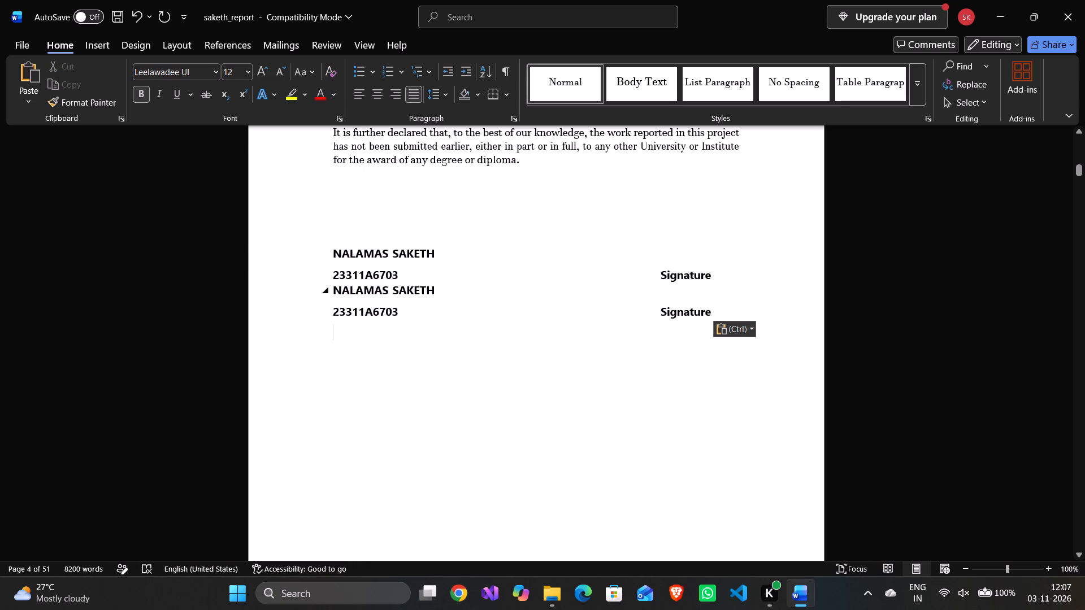
Insert two blank lines between the original signature block and its copy.
left_click(731, 276)
key("Return")
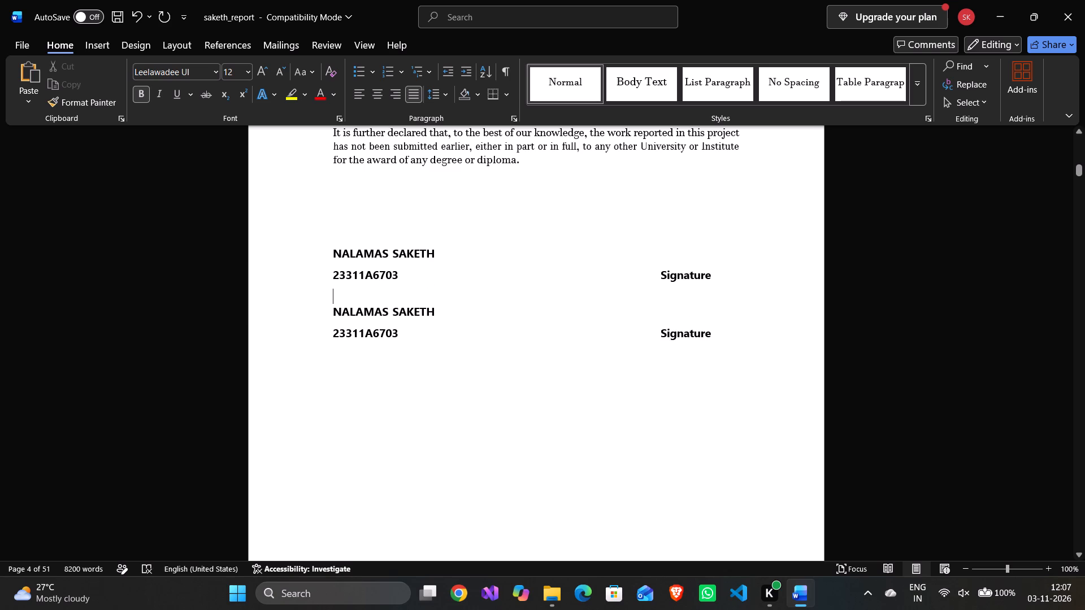
key("Return")
Replace the student name in the copied signature block with the second student's name, in capitals and surname first.
left_click(445, 333)
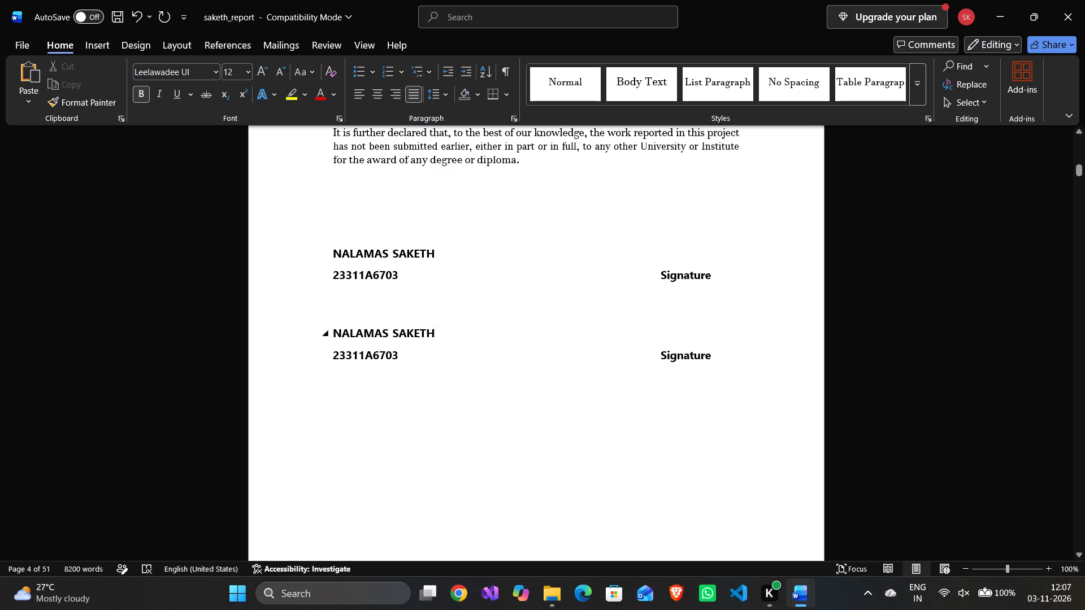
key("BackSpace")
key("BackSpace")
key("BackSpace")
key("BackSpace")
key("BackSpace")
key("BackSpace")
key("BackSpace")
key("BackSpace")
key("BackSpace")
key("BackSpace")
key("BackSpace")
key("BackSpace")
key("BackSpace")
key("BackSpace")
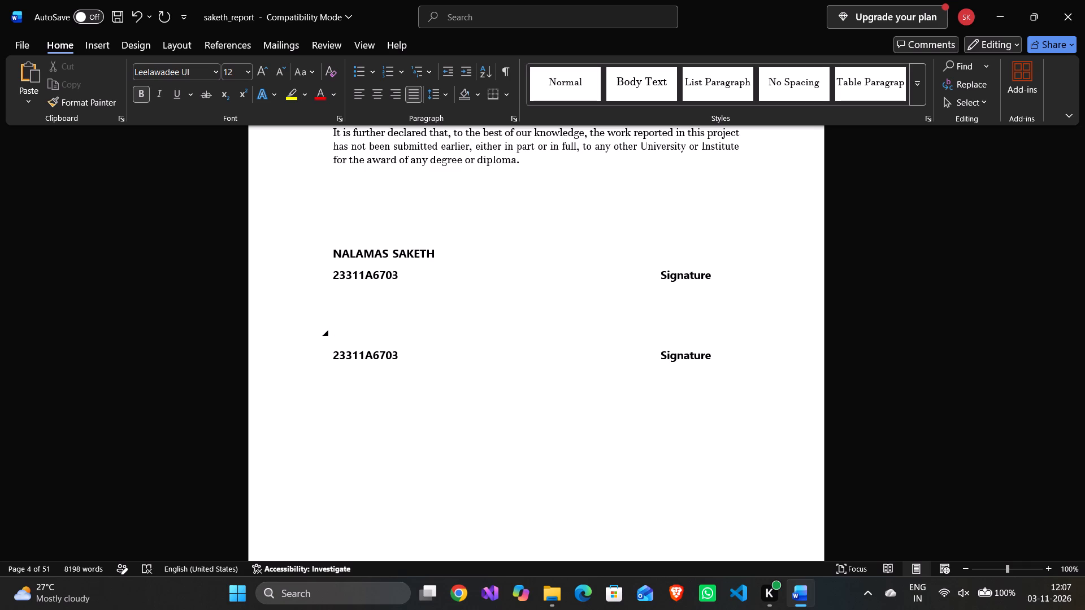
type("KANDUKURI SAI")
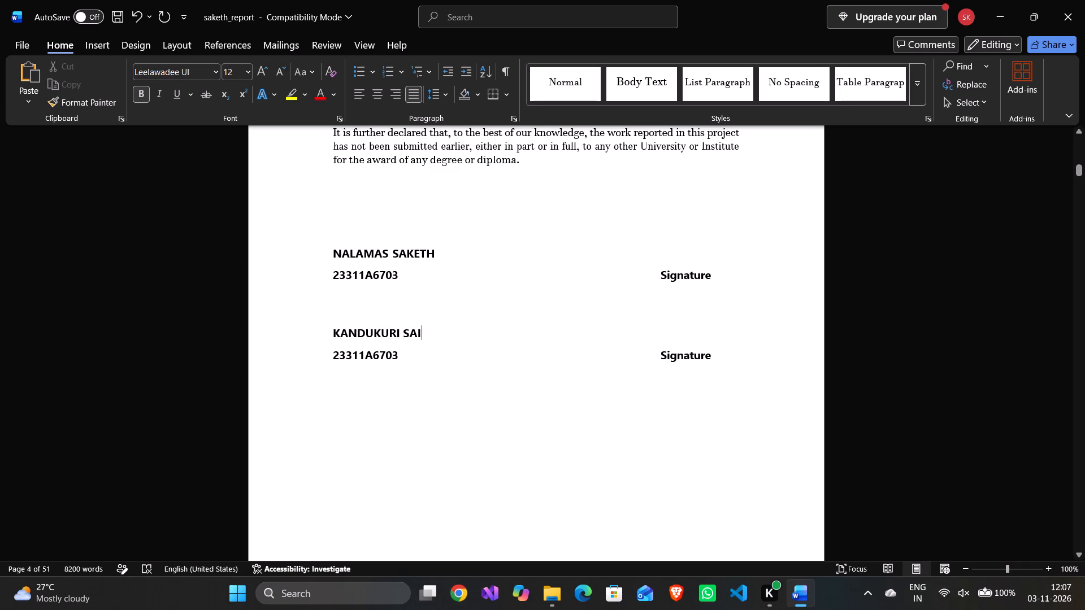
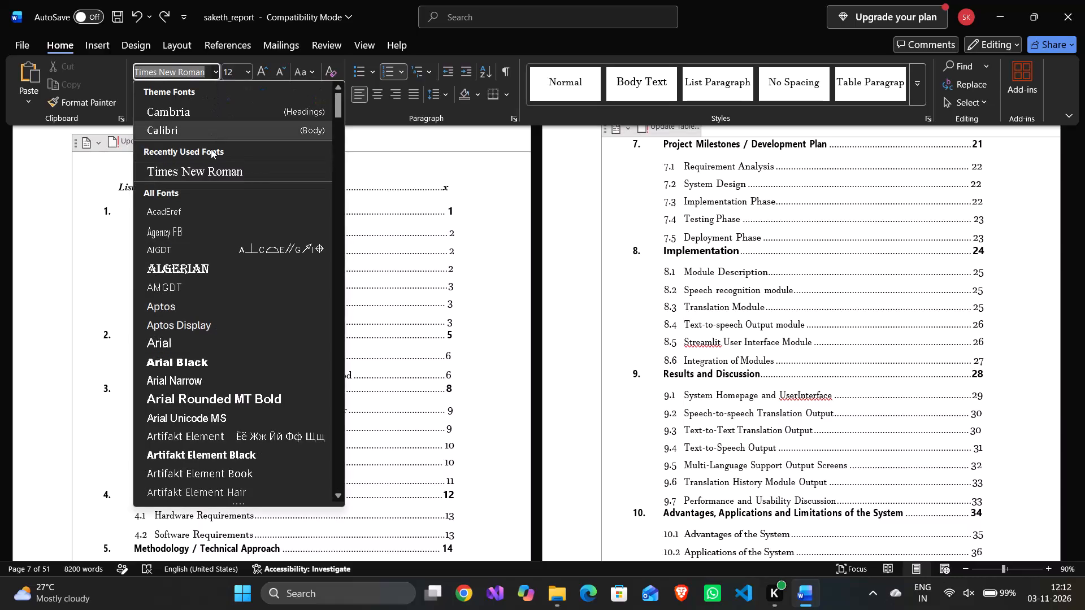
Look through the report from the contents pages to the appendix and back to the cover page.
left_click(496, 234)
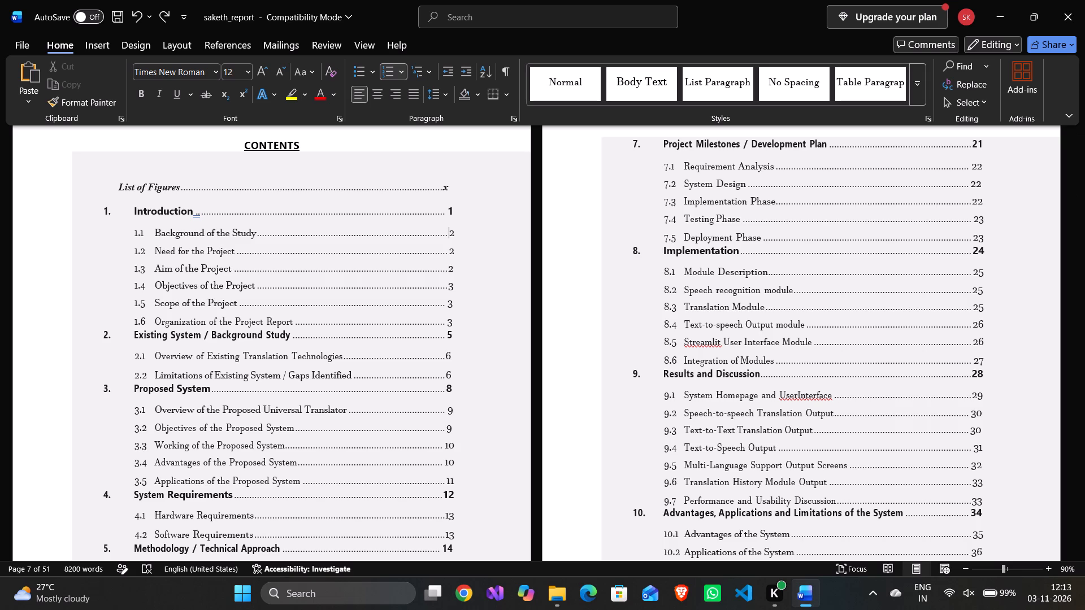
scroll(497, 512, "down", 3)
scroll(497, 512, "up", 1)
left_click(401, 459)
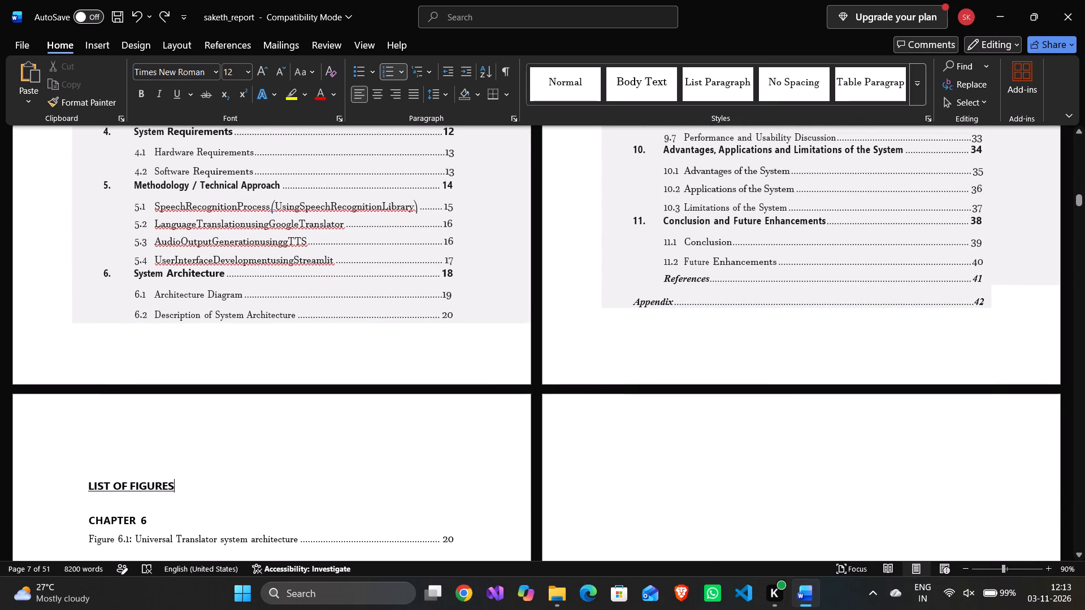
left_click(401, 424)
scroll(401, 424, "down", 1)
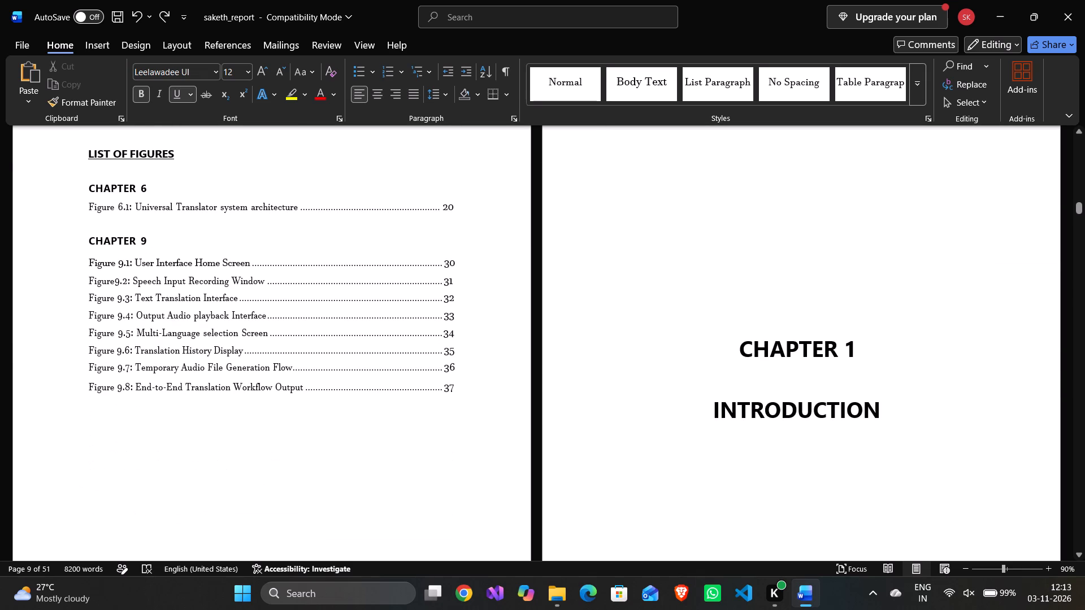
scroll(401, 424, "down", 20)
scroll(401, 424, "down", 13)
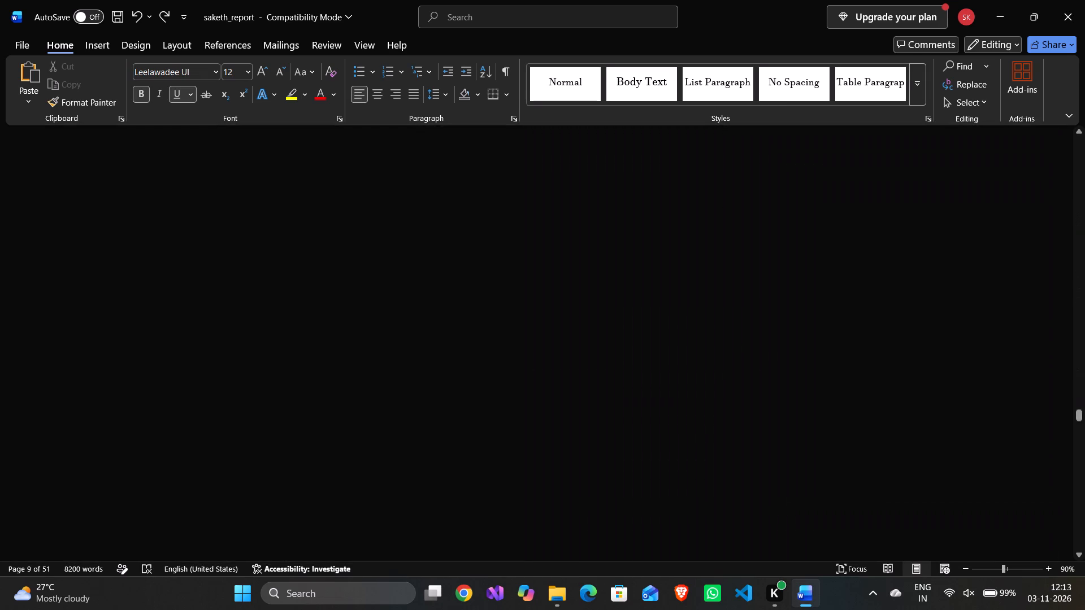
scroll(401, 424, "down", 13)
scroll(401, 424, "up", 1)
scroll(401, 424, "down", 2)
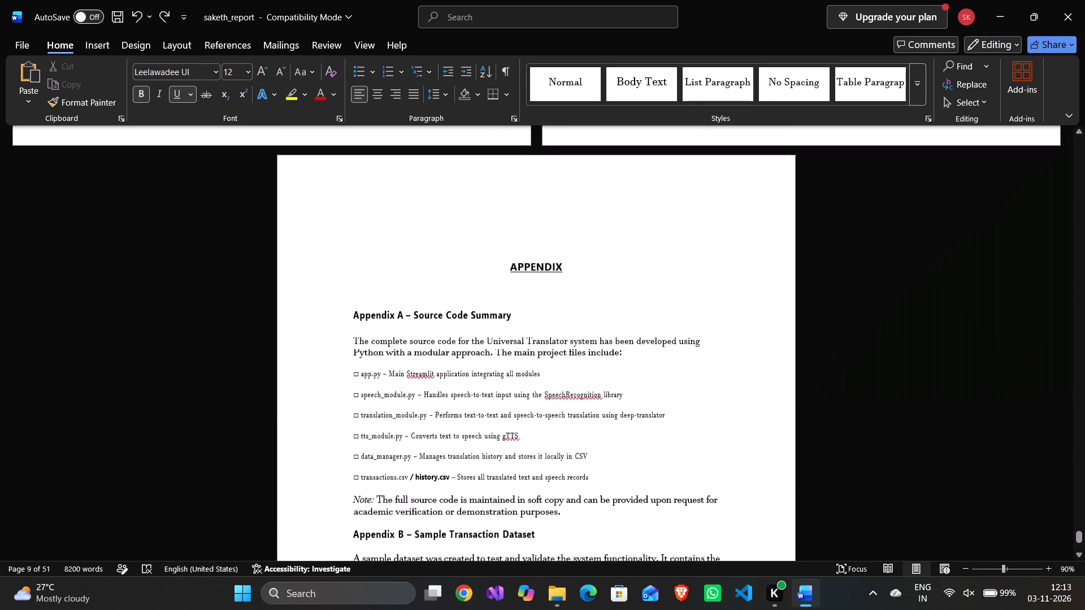
scroll(401, 424, "down", 3)
scroll(401, 424, "up", 2)
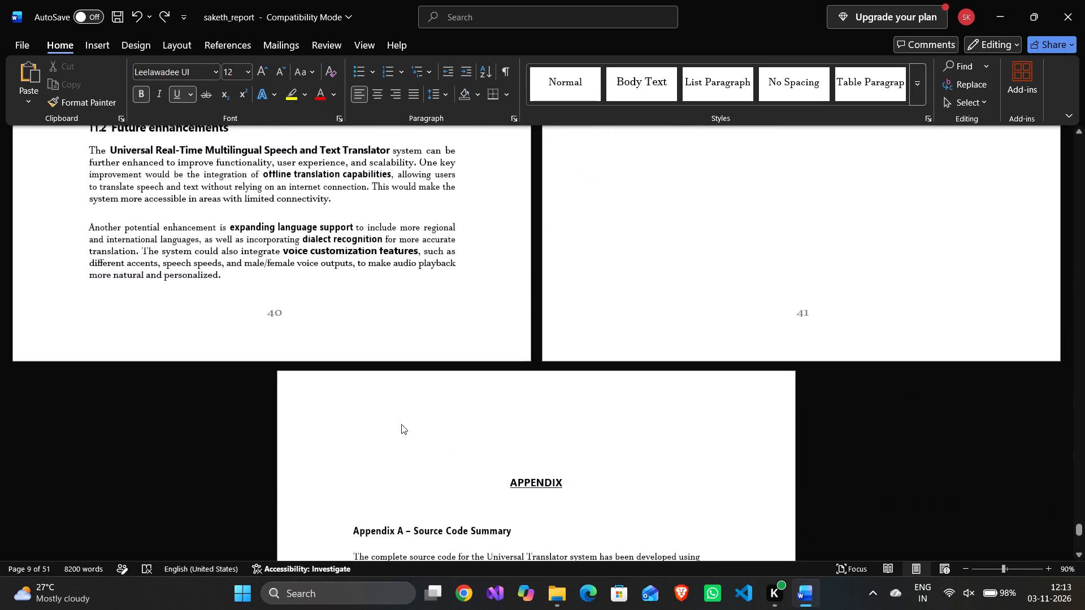
scroll(401, 424, "up", 4)
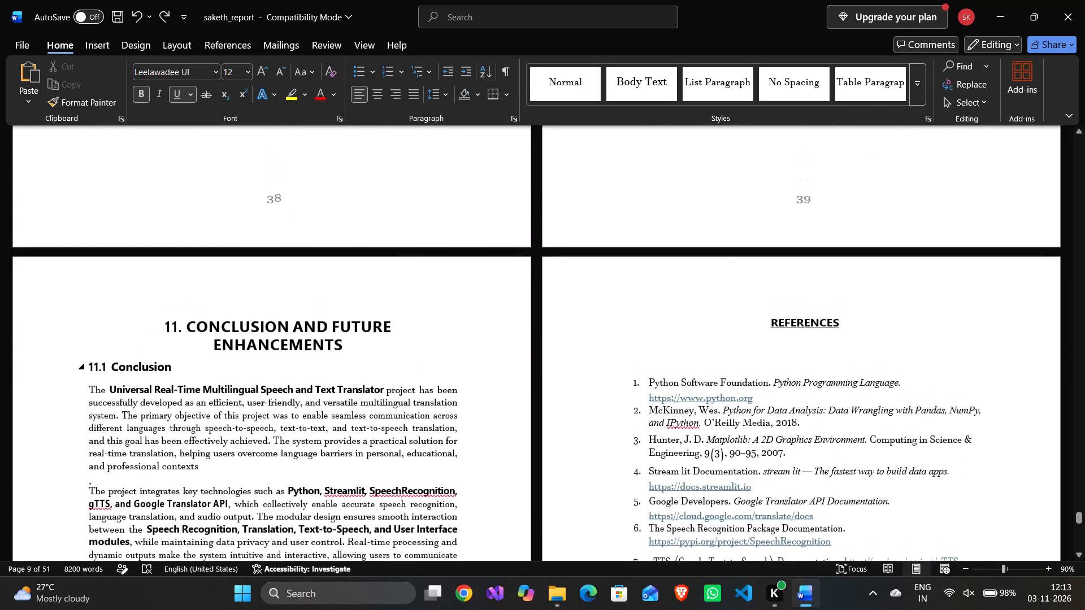
scroll(401, 424, "up", 8)
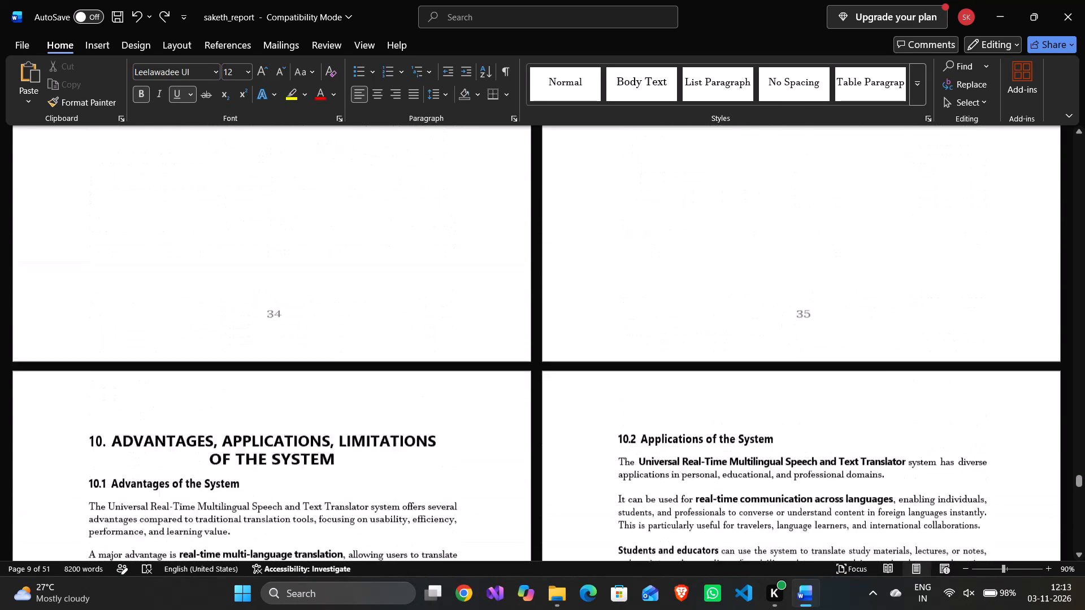
scroll(401, 424, "up", 11)
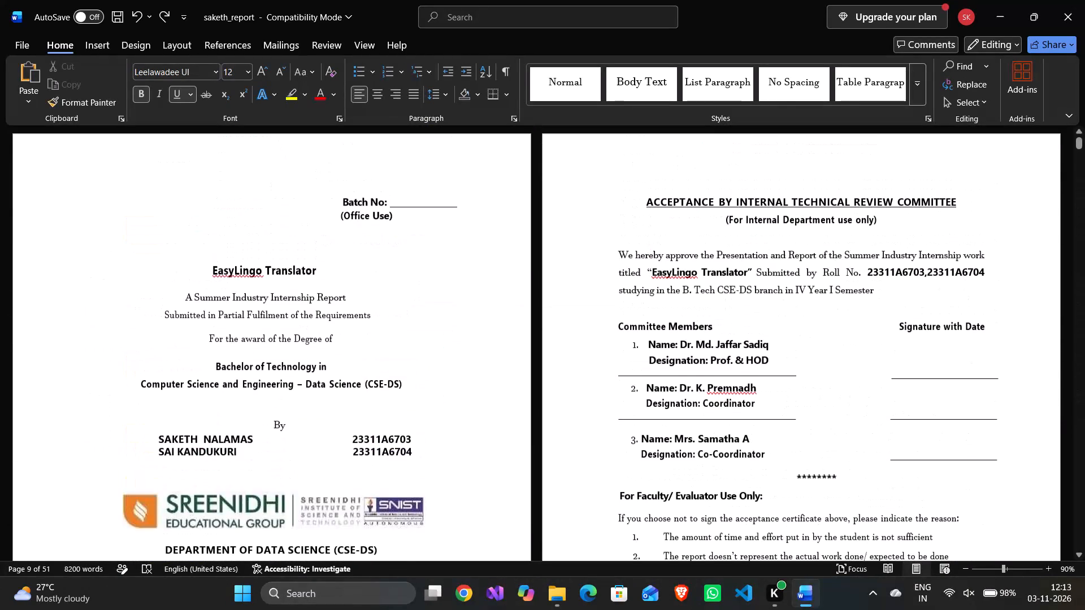
scroll(481, 417, "up", 3, "ctrl")
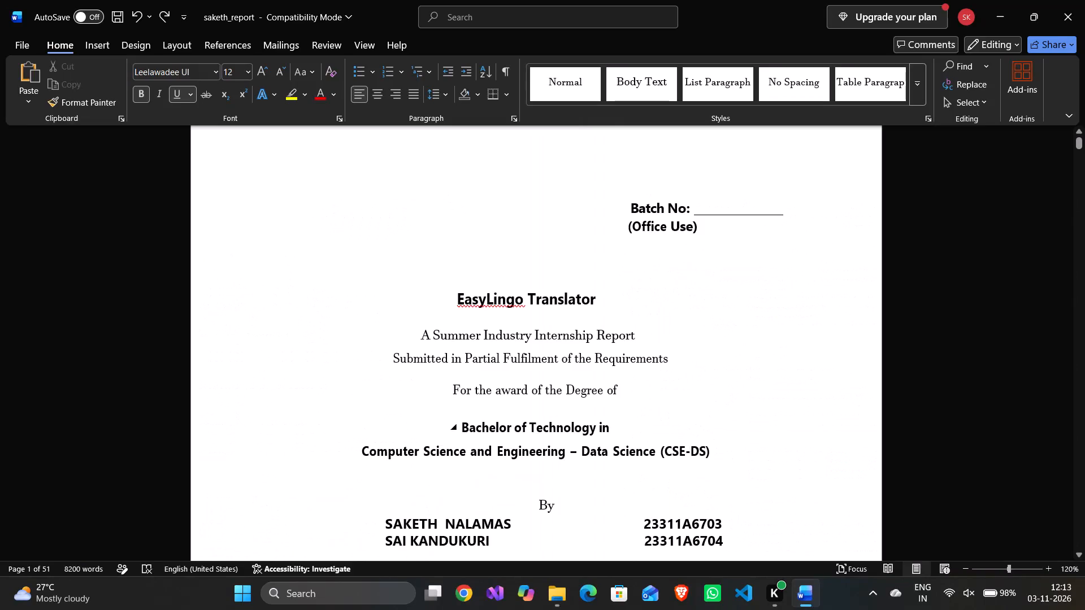
Examine the front matter, the List of Figures, and the title pages and text of chapters 1 and 2.
scroll(481, 417, "down", 11)
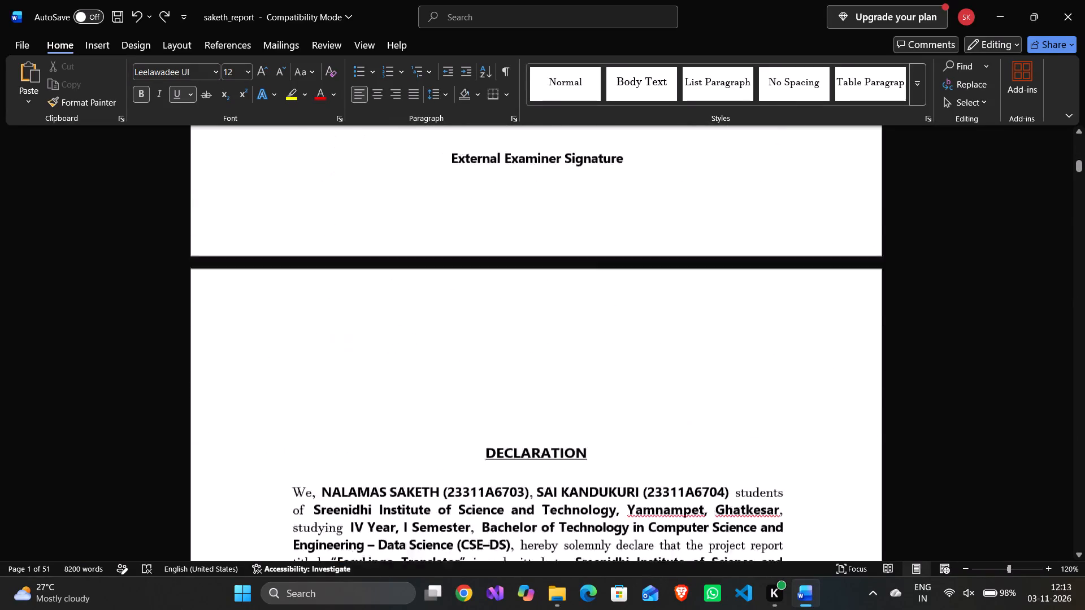
scroll(481, 417, "down", 13)
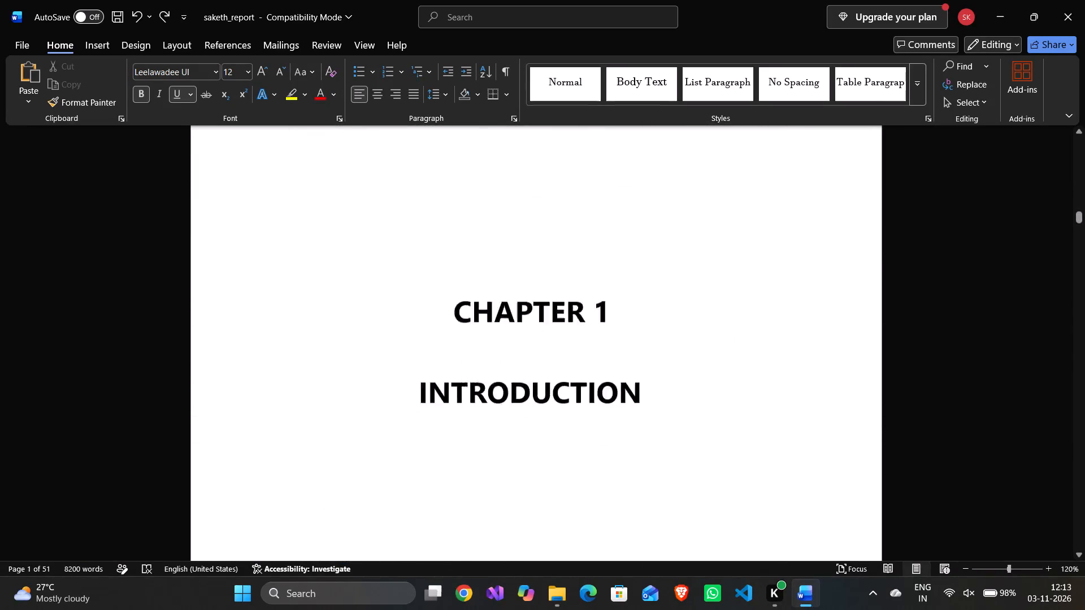
scroll(481, 417, "down", 2)
scroll(481, 417, "up", 13)
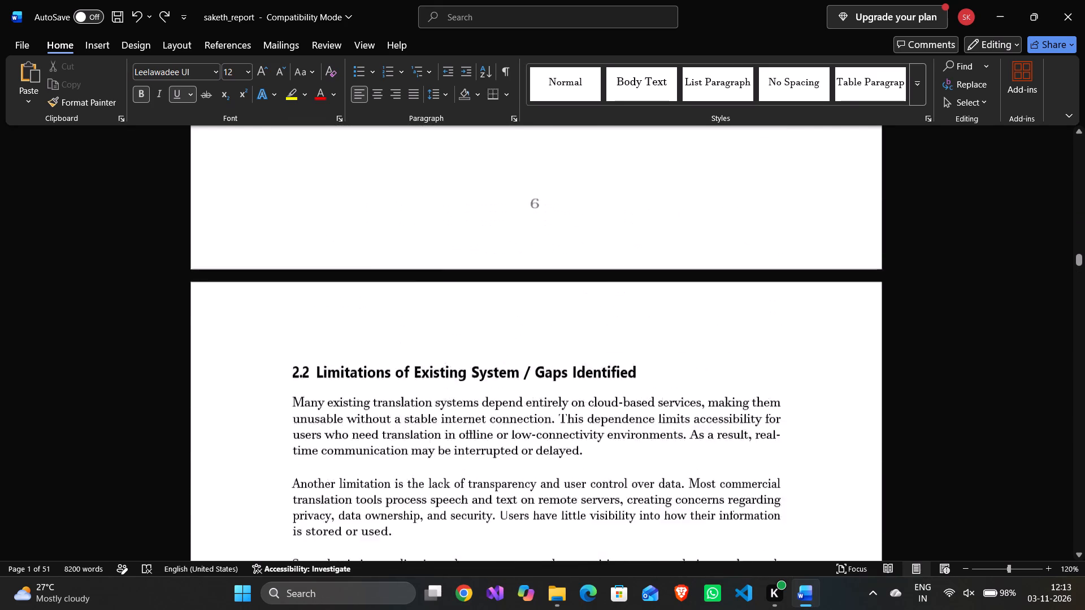
scroll(481, 417, "up", 5)
scroll(481, 417, "down", 2)
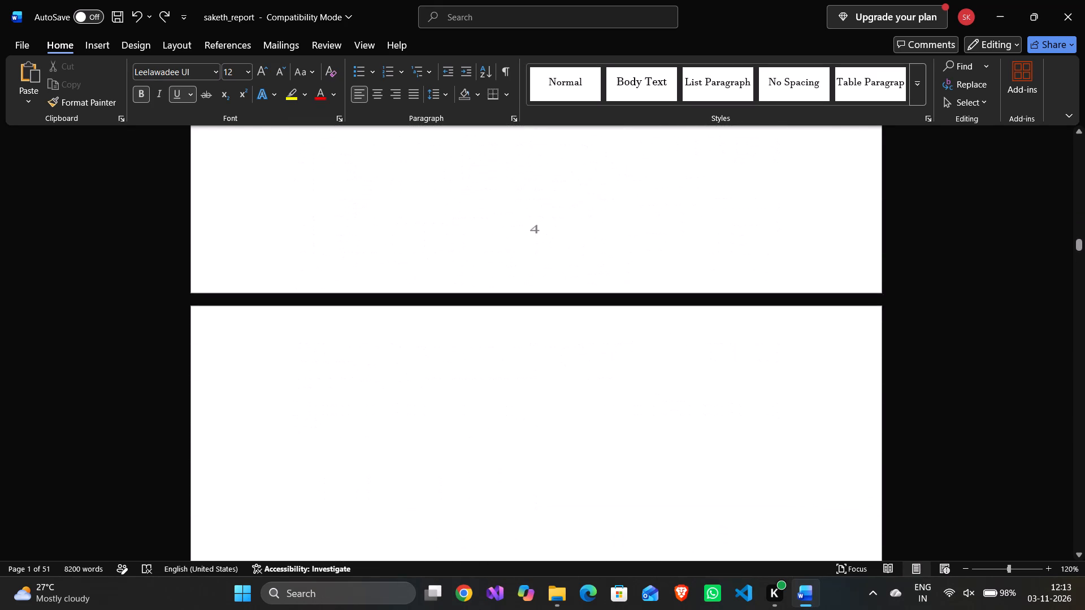
scroll(584, 416, "down", 2)
scroll(614, 264, "down", 3)
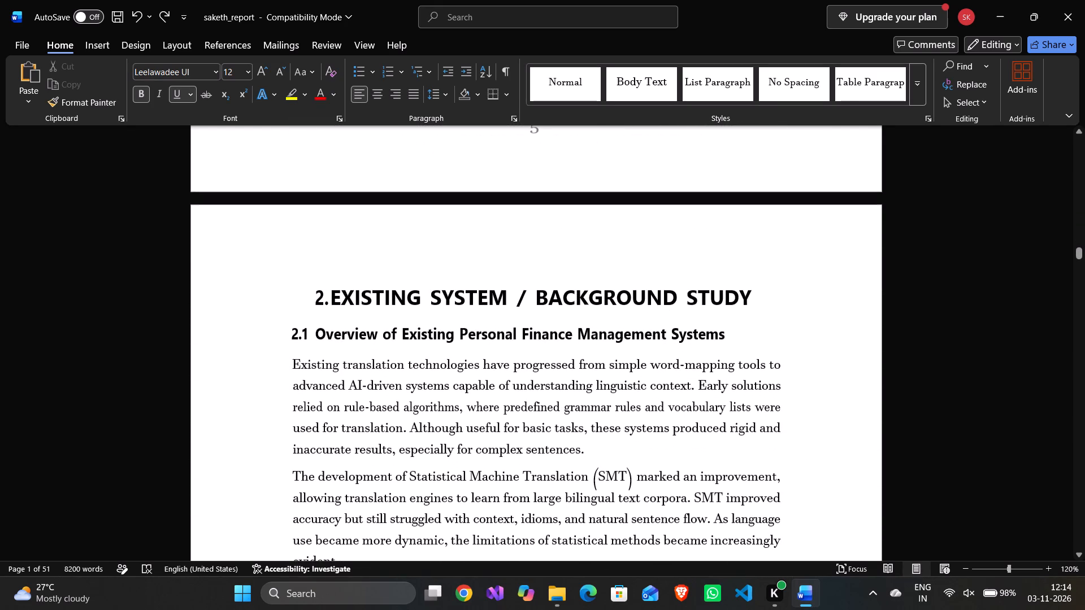
scroll(567, 319, "up", 8)
scroll(567, 319, "down", 1)
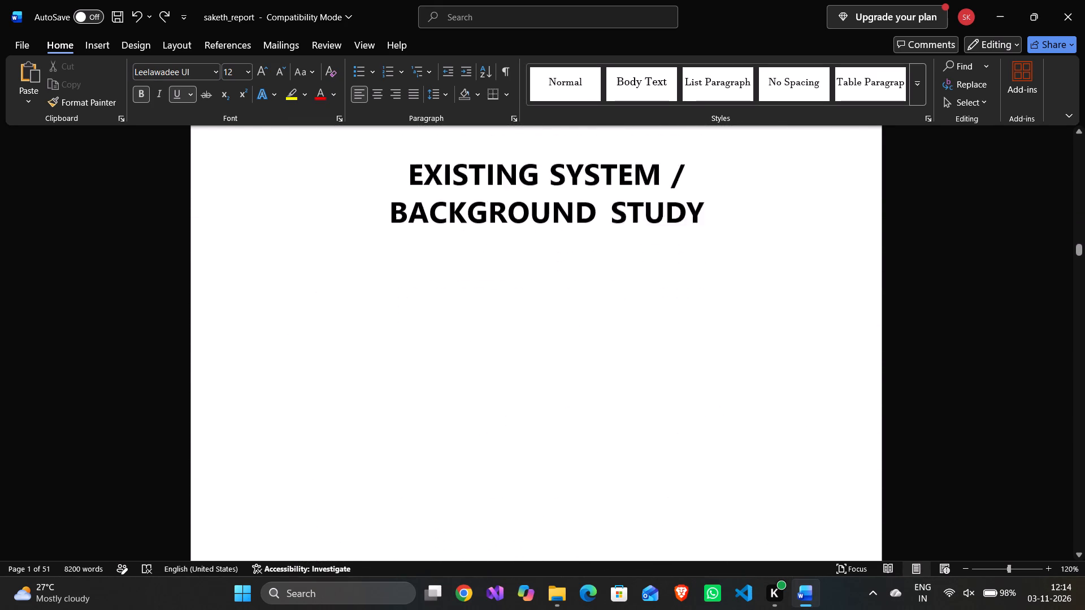
scroll(567, 319, "down", 4)
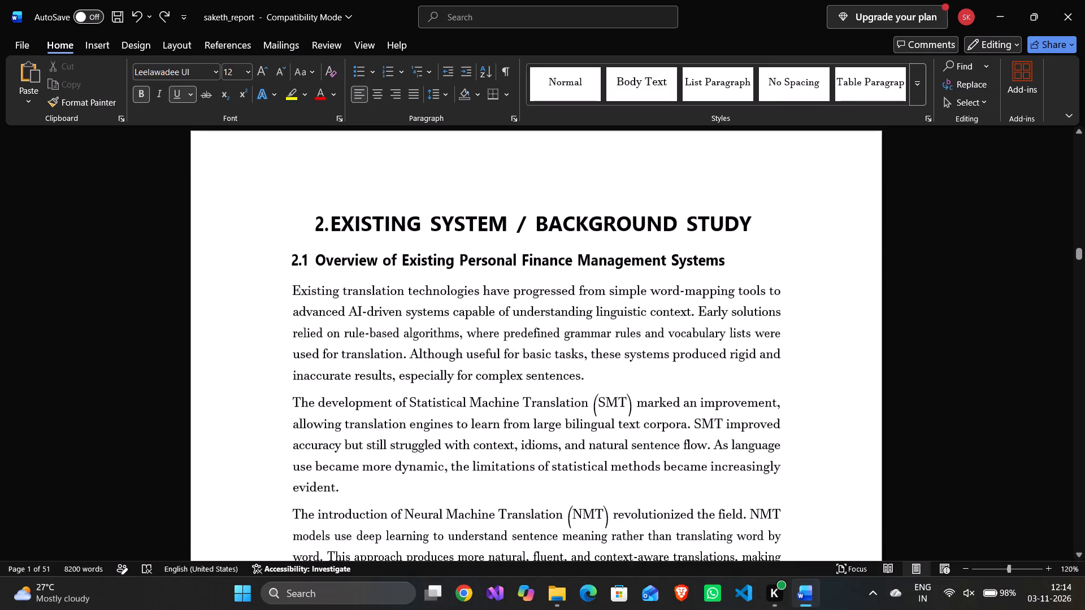
scroll(585, 300, "up", 9)
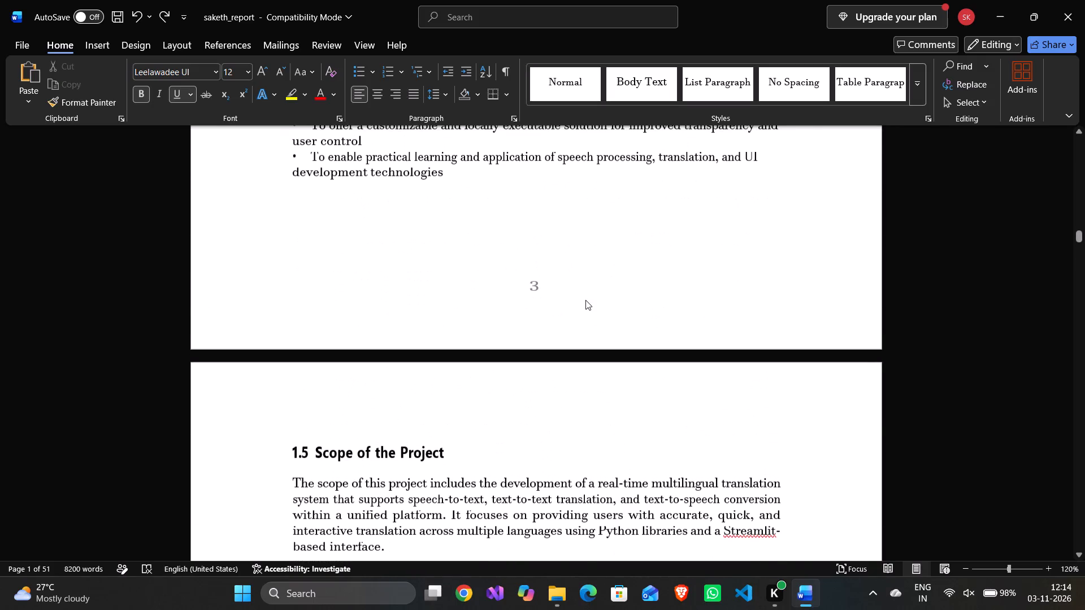
scroll(585, 300, "up", 8)
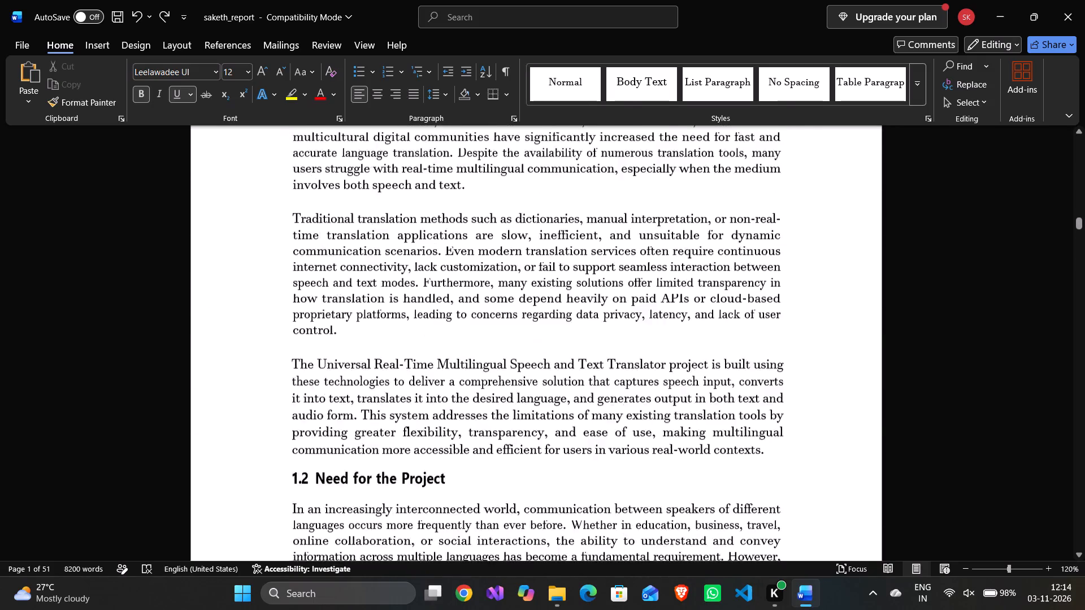
scroll(585, 300, "up", 10)
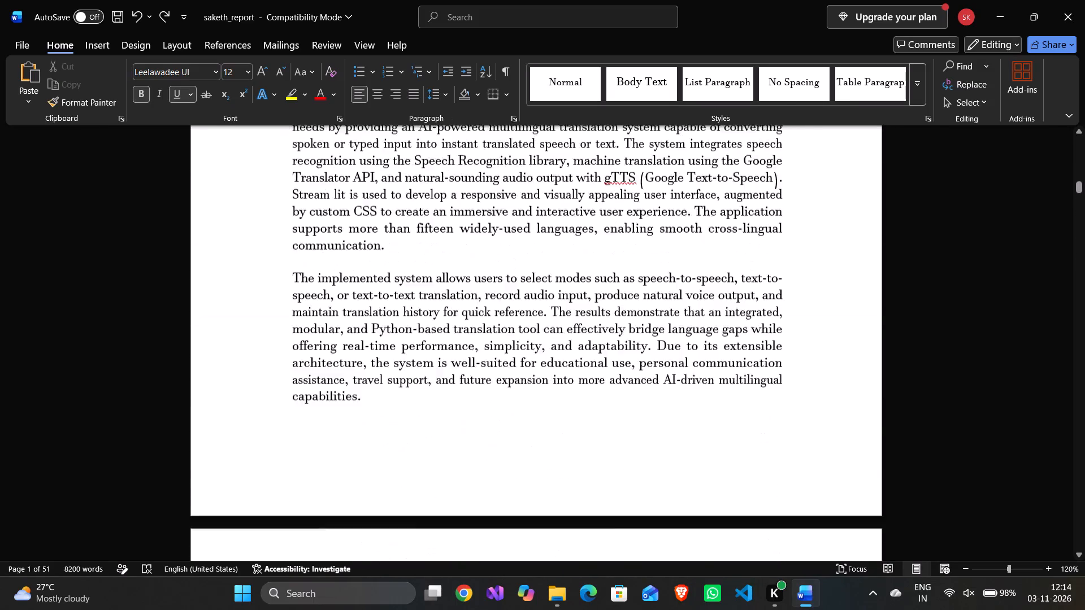
scroll(585, 300, "up", 3)
scroll(585, 300, "down", 8)
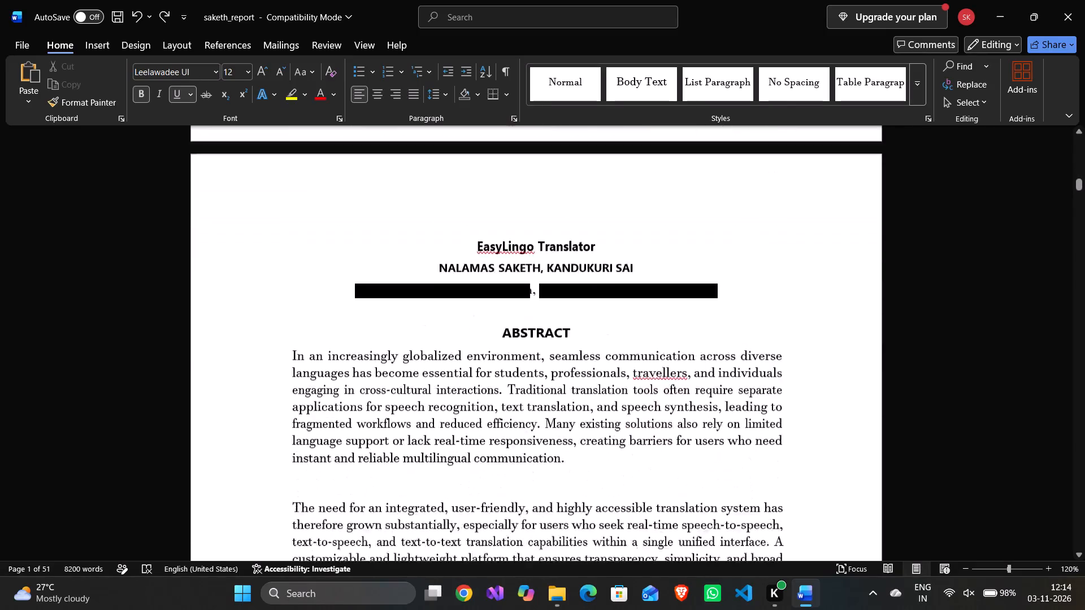
scroll(585, 300, "down", 13)
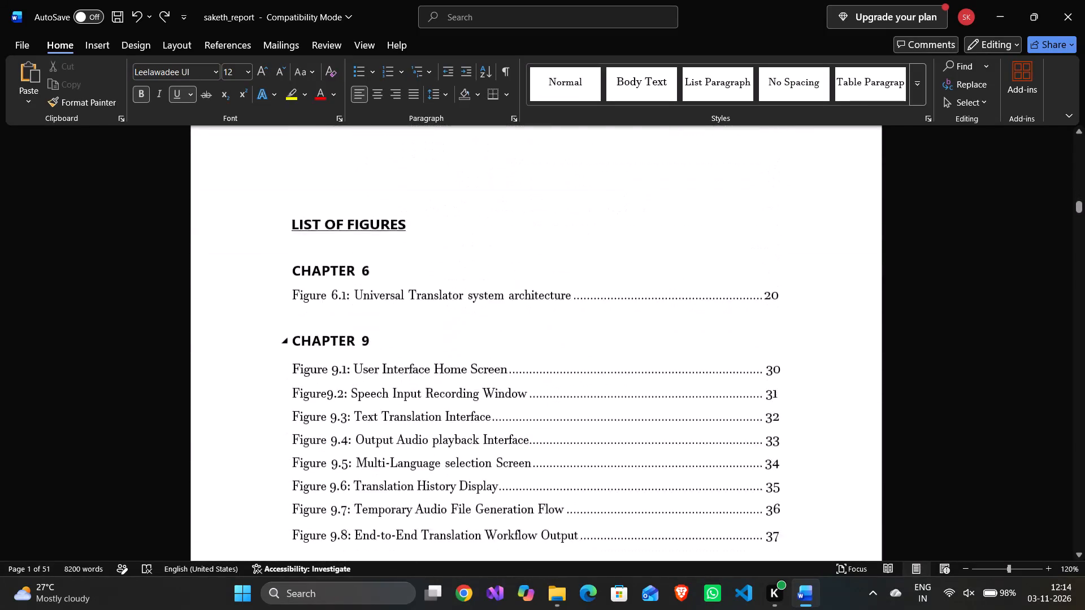
scroll(585, 300, "down", 3)
scroll(585, 300, "up", 2)
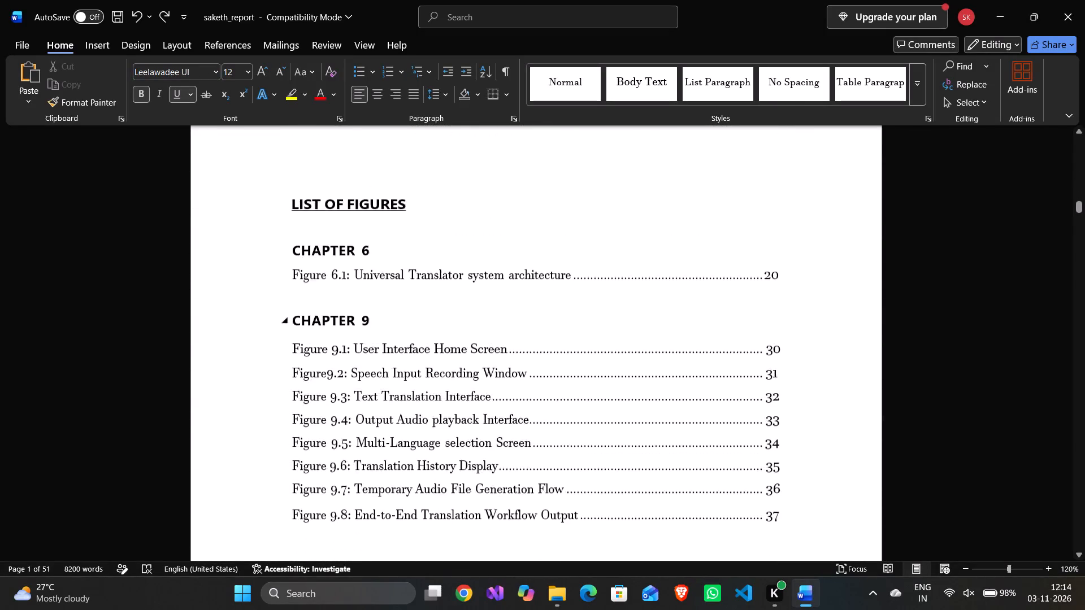
scroll(585, 300, "down", 4)
Delete the "CHAPTER 1" and "INTRODUCTION" headings from the title page that follows the List of Figures.
left_click(691, 284)
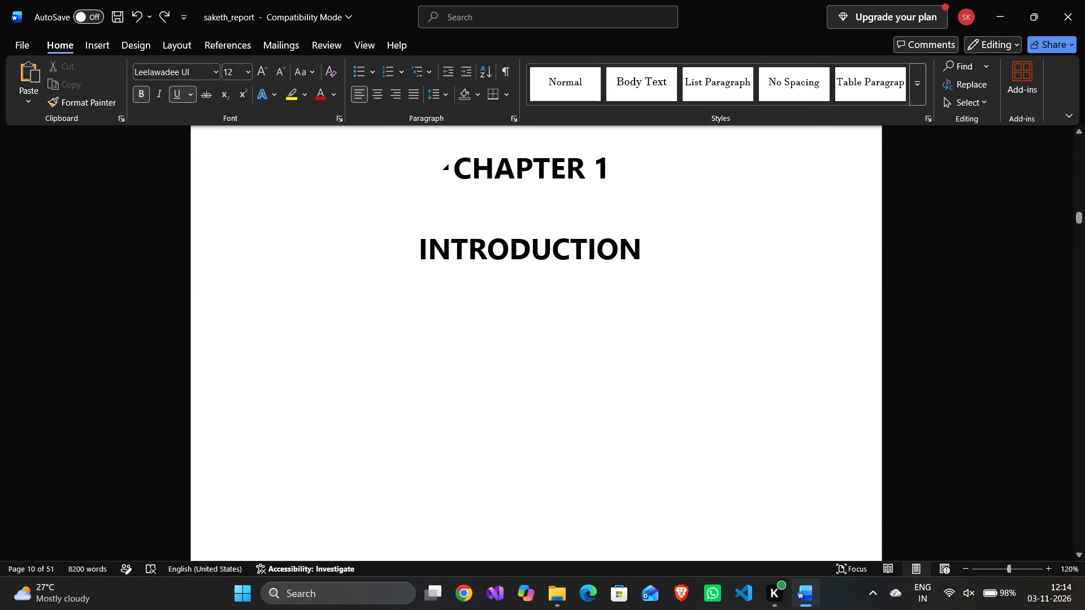
scroll(691, 284, "down", 2)
scroll(691, 284, "up", 3)
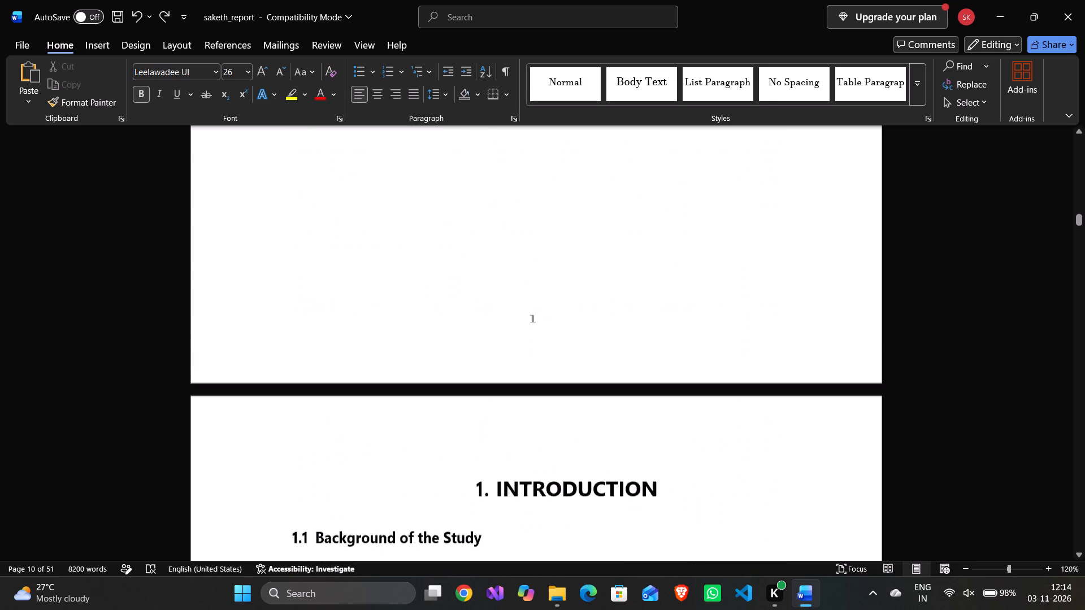
scroll(691, 284, "up", 1)
left_click(689, 346)
scroll(689, 346, "up", 1)
key("BackSpace")
key("BackSpace")
key("BackSpace")
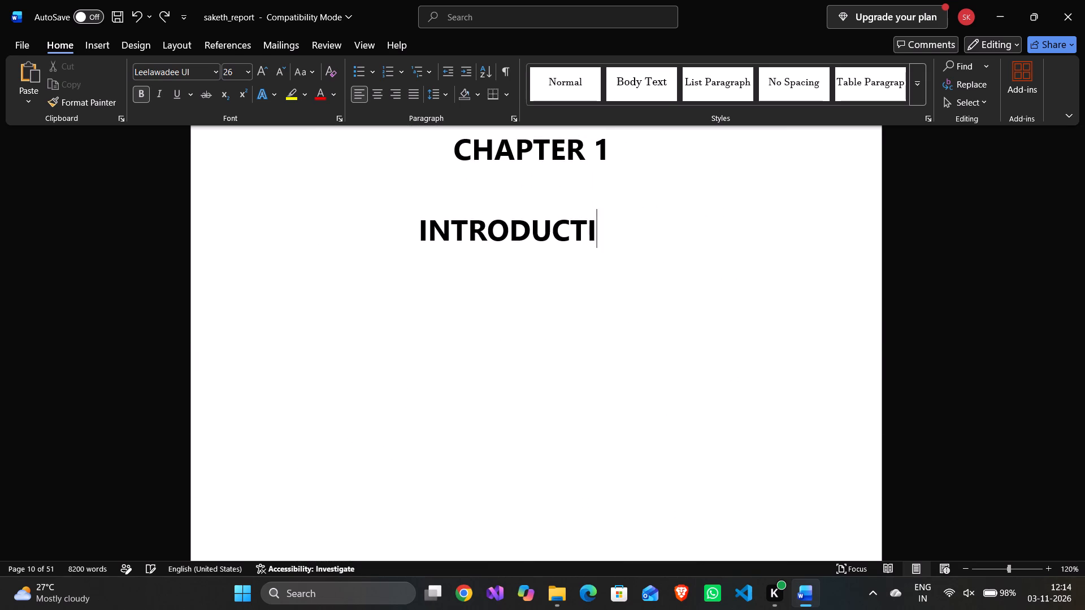
key("BackSpace")
key("BackSpace")
key("BackSpace")
key("BackSpace")
key("BackSpace")
key("BackSpace")
key("BackSpace")
key("BackSpace")
key("BackSpace")
key("BackSpace")
key("BackSpace")
key("BackSpace")
key("BackSpace")
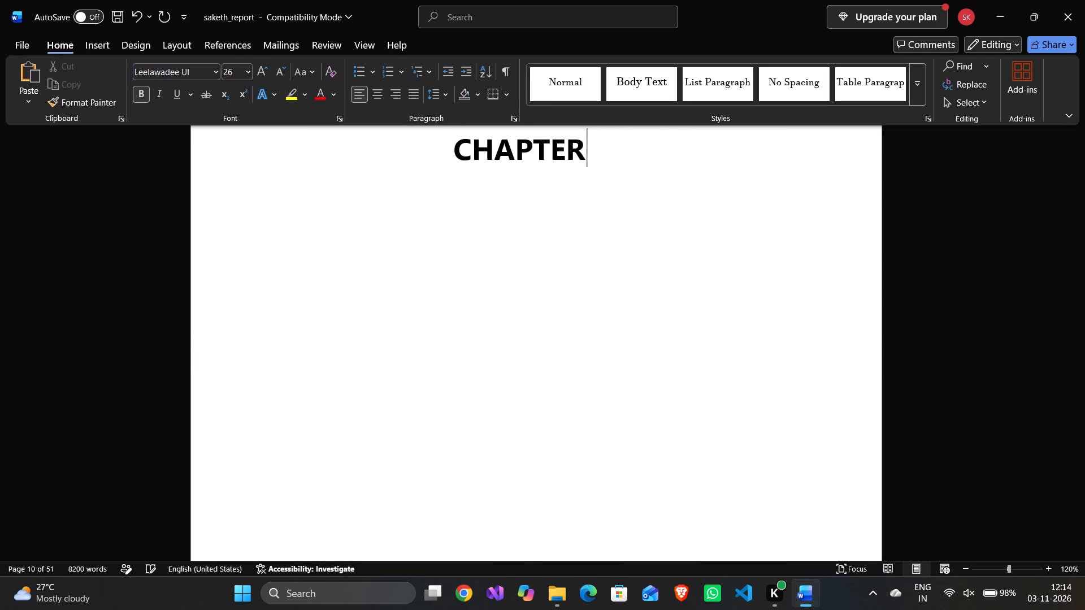
key("BackSpace")
key("BackSpace")
key("BackSpace")
key("BackSpace")
key("BackSpace")
key("BackSpace")
key("BackSpace")
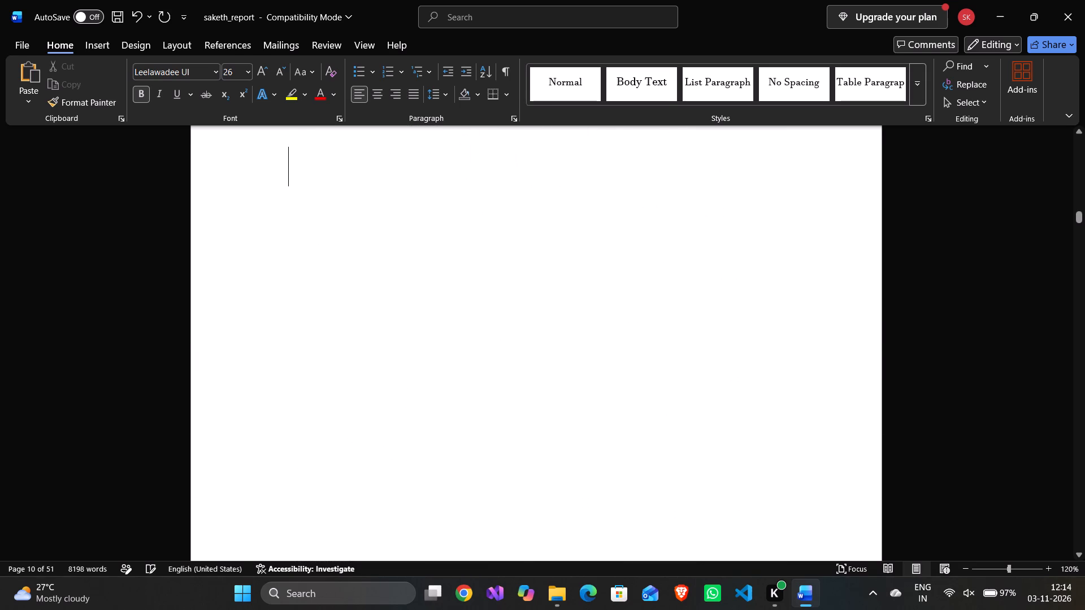
Delete the remaining blank lines on the emptied chapter 1 title page, back to the end of the List of Figures.
key("BackSpace")
key("BackSpace")
key("BackSpace")
key("BackSpace")
key("BackSpace")
scroll(689, 346, "down", 2)
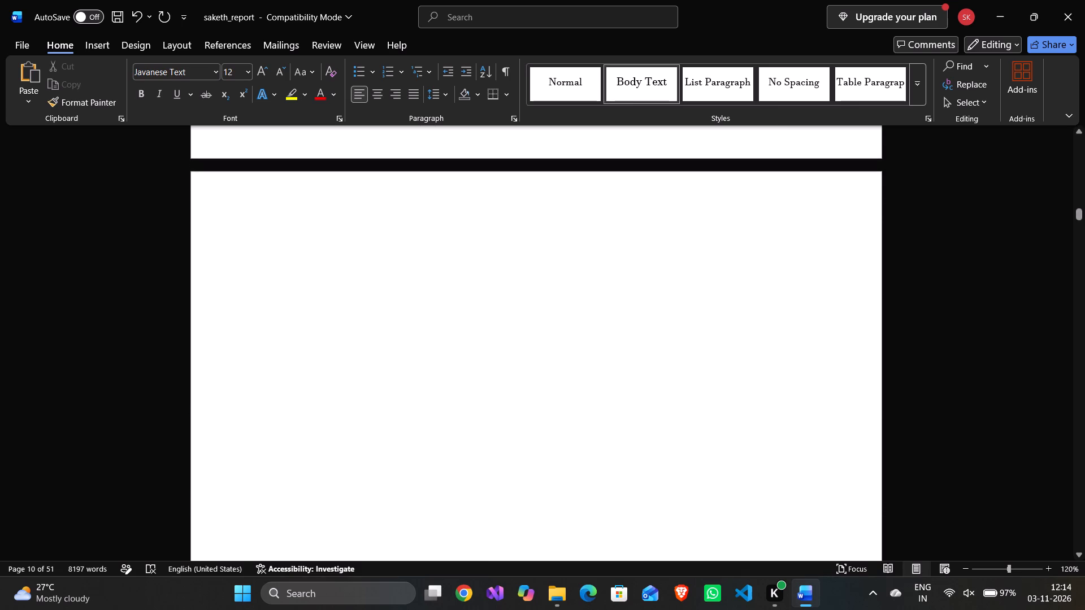
scroll(689, 346, "down", 2)
left_click(642, 287)
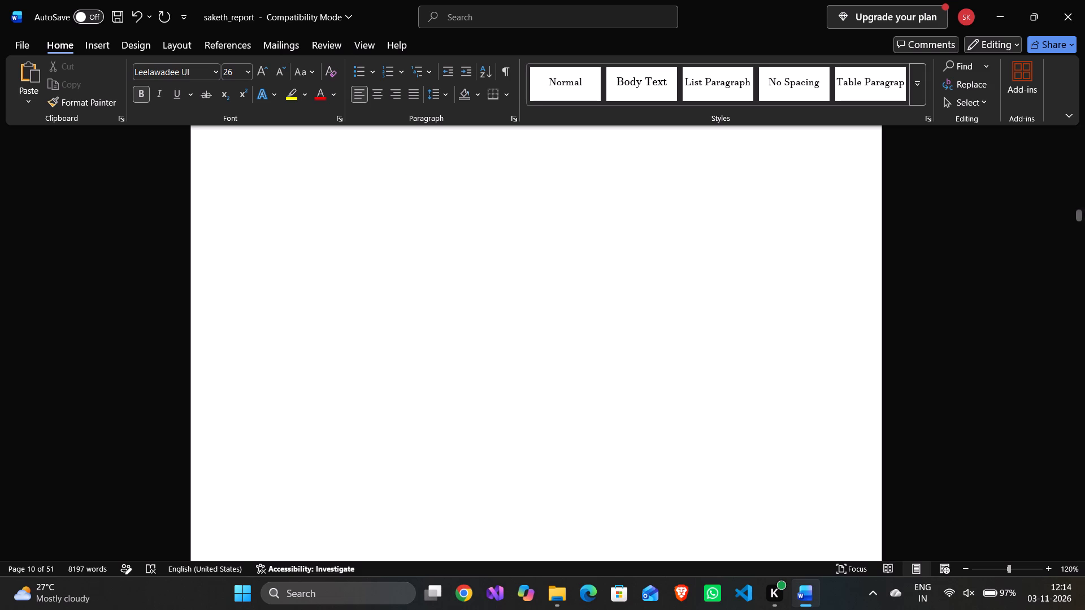
double_click(453, 319)
key("BackSpace")
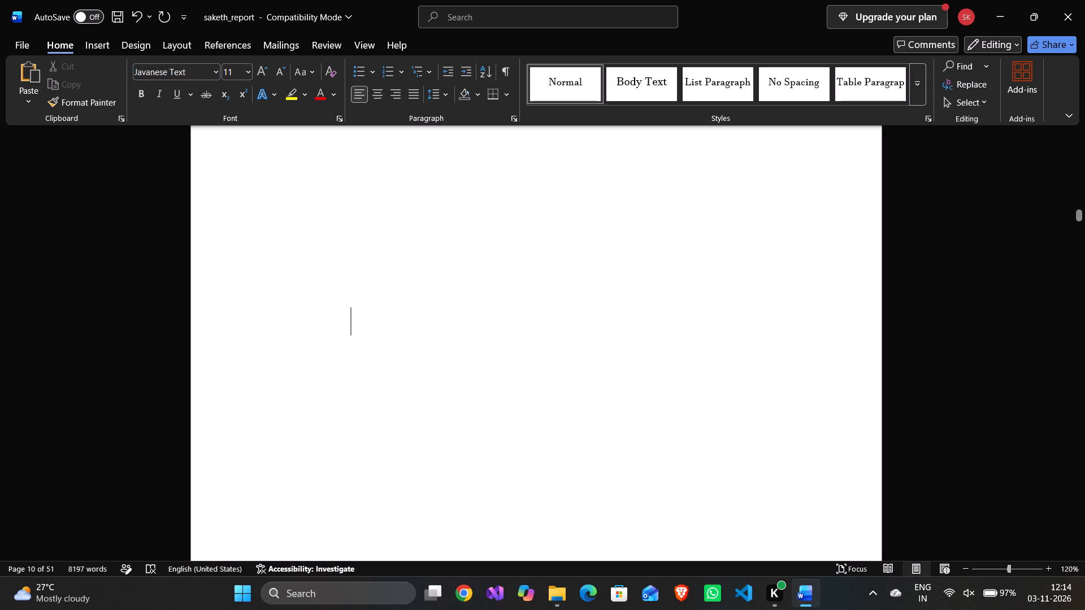
key("BackSpace")
key("BackSpace")
key("BackSpace")
key("BackSpace")
key("BackSpace")
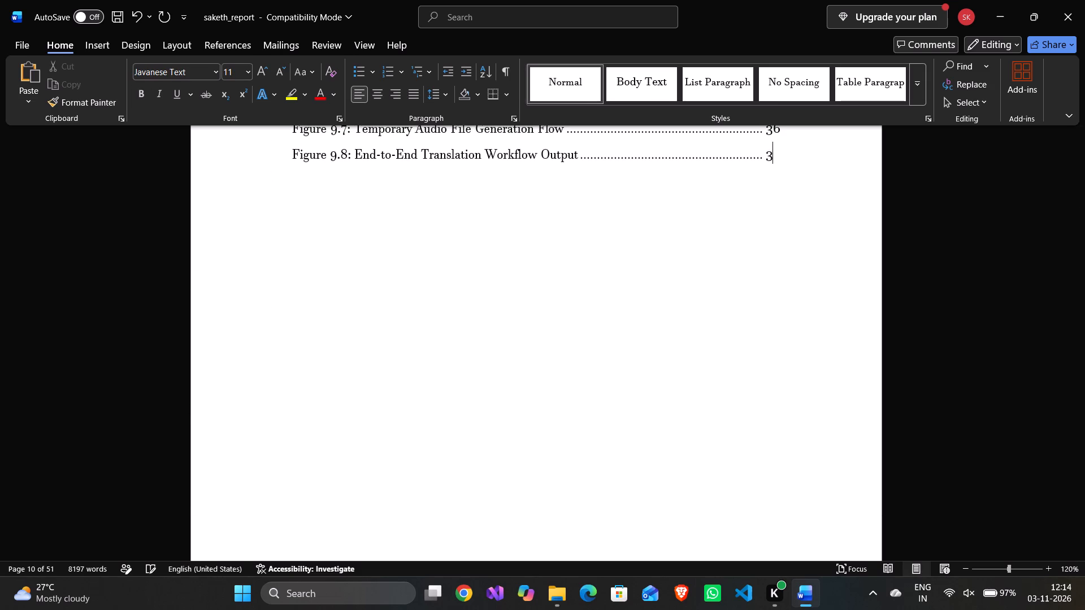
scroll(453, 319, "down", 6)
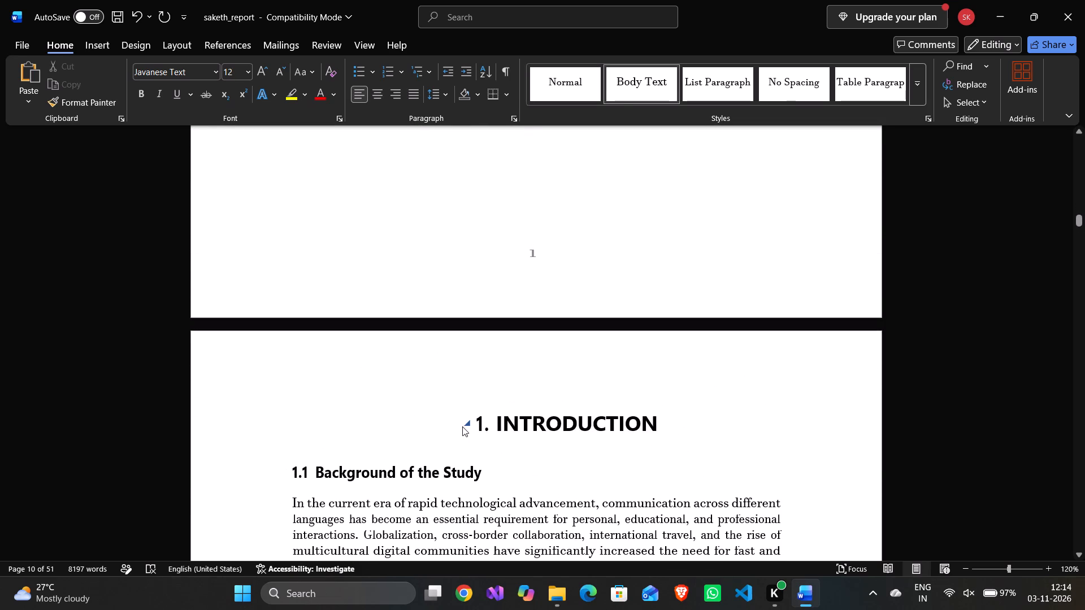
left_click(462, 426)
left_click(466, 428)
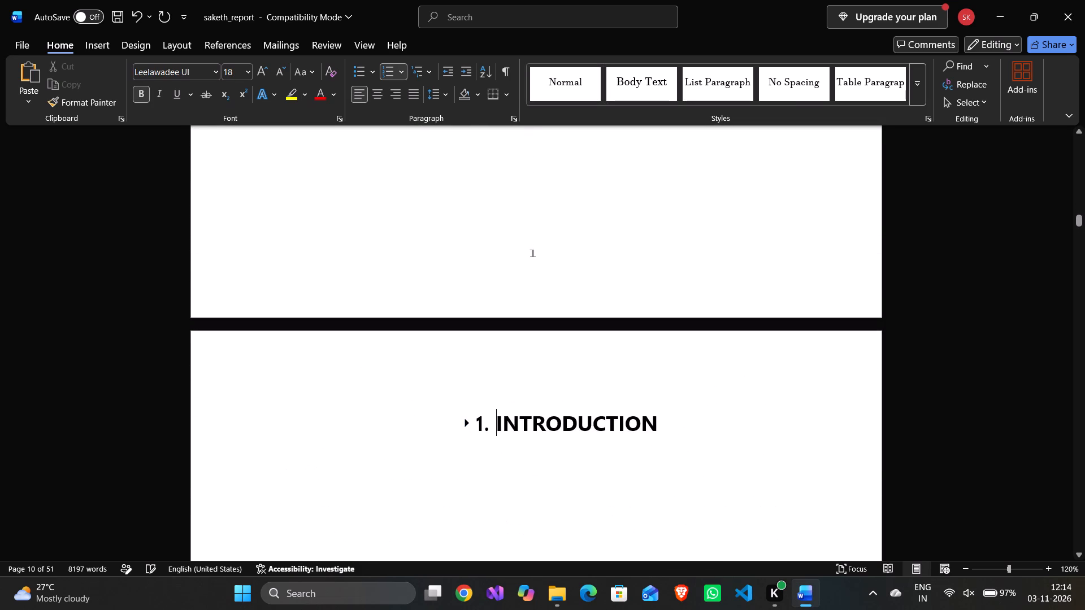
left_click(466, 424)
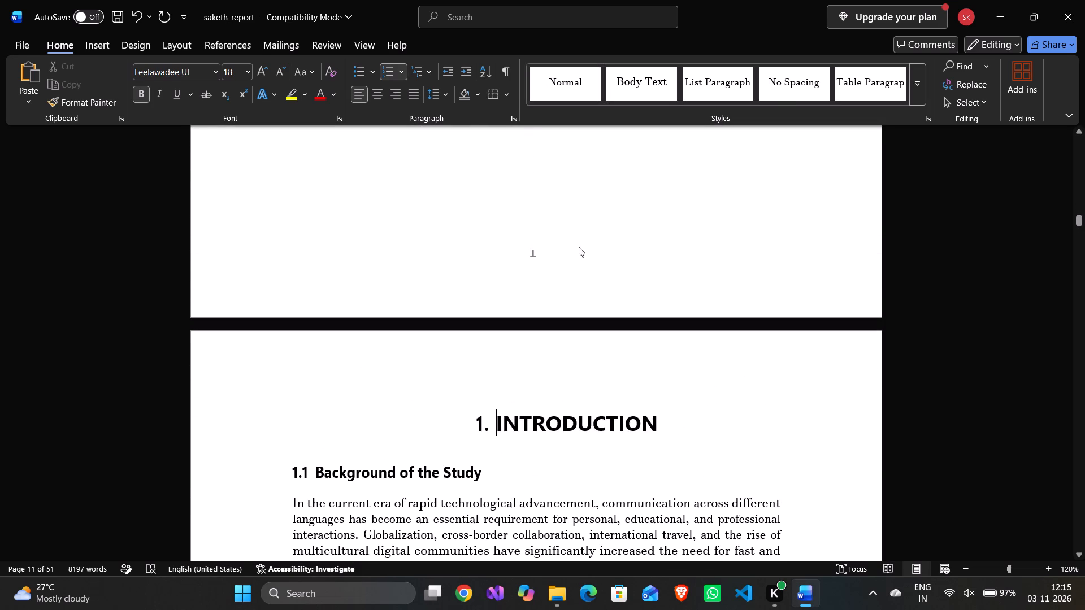
Delete more of the blank content before the Introduction page, back to the dot leader of the Figure 9.8 entry.
left_click(581, 243)
key("BackSpace")
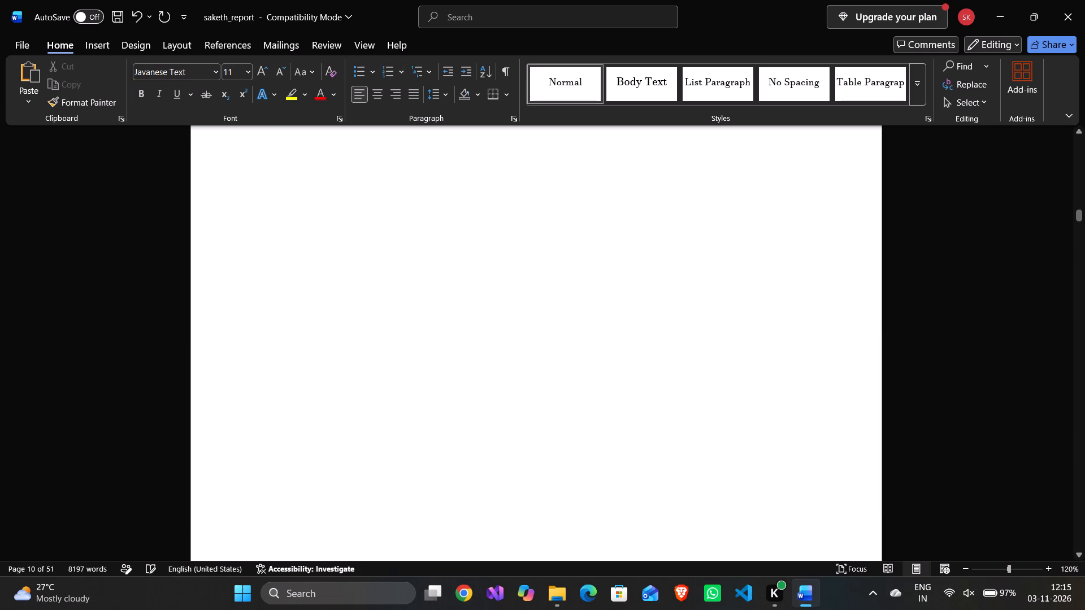
key("BackSpace")
key("BackSpace")
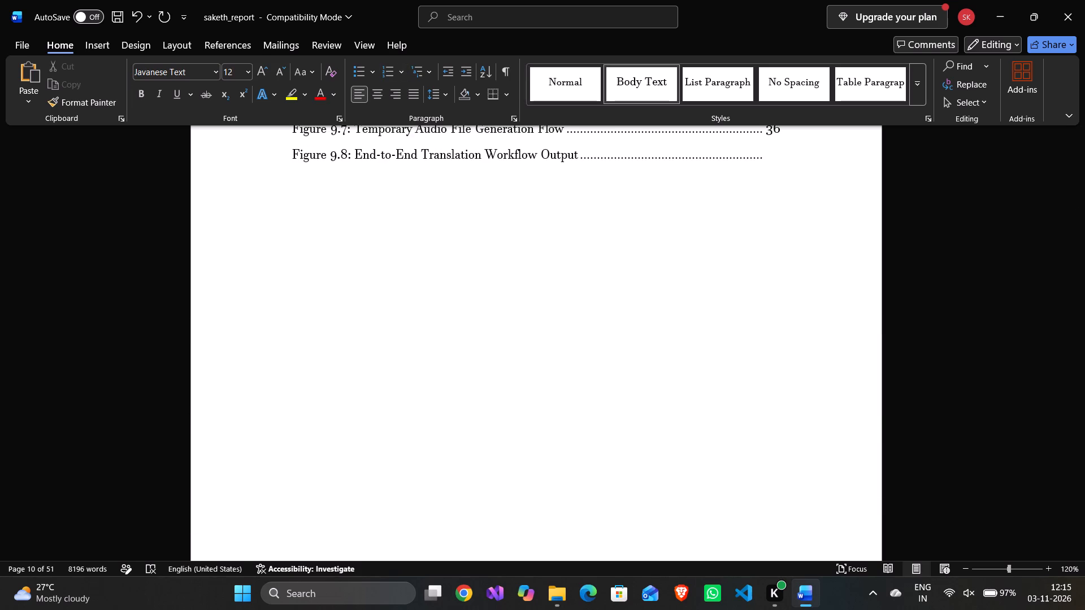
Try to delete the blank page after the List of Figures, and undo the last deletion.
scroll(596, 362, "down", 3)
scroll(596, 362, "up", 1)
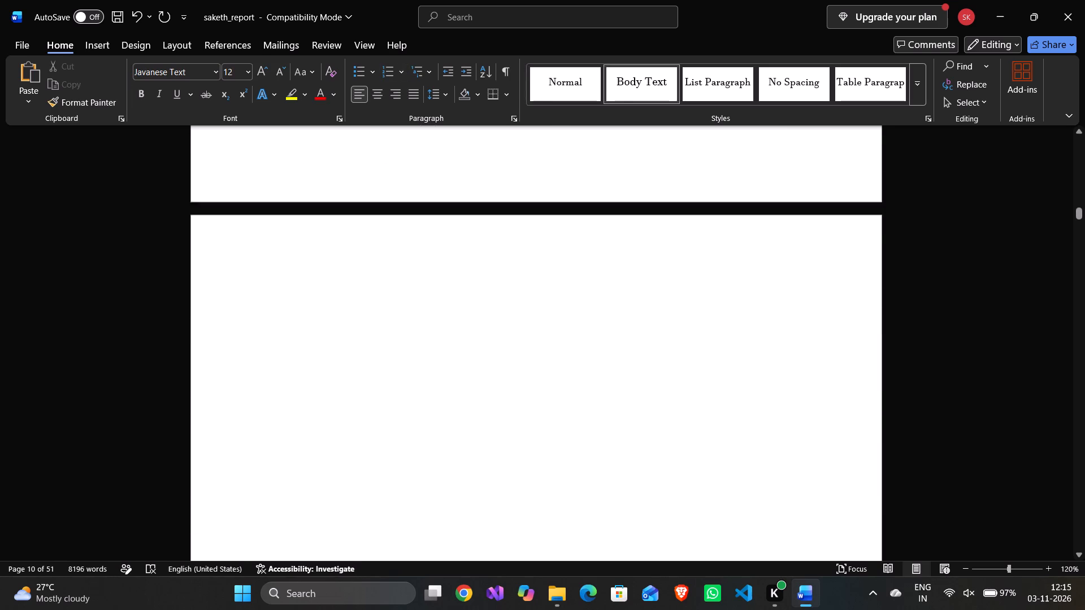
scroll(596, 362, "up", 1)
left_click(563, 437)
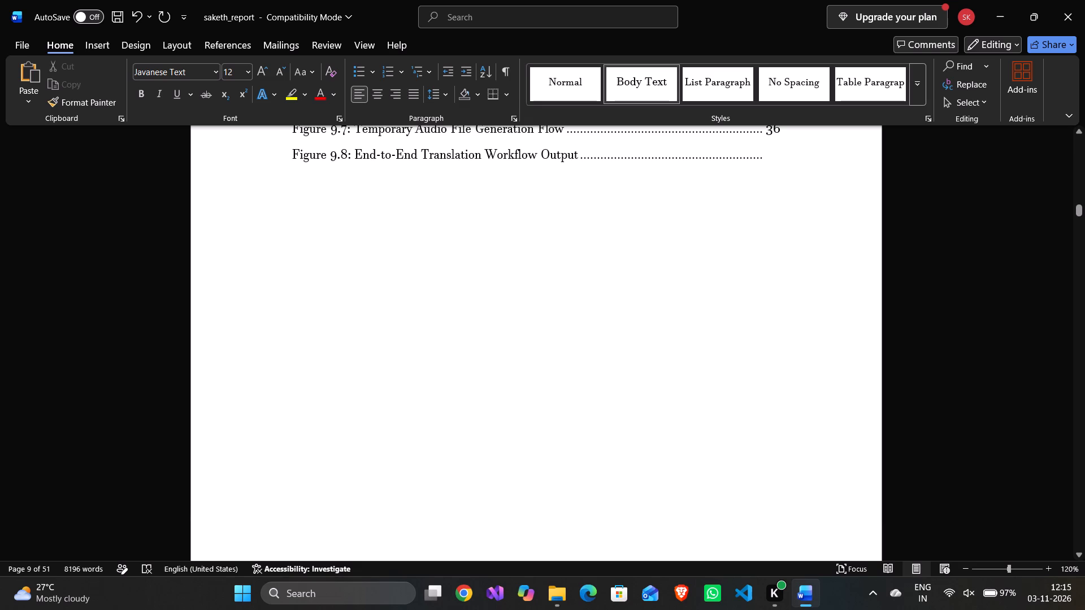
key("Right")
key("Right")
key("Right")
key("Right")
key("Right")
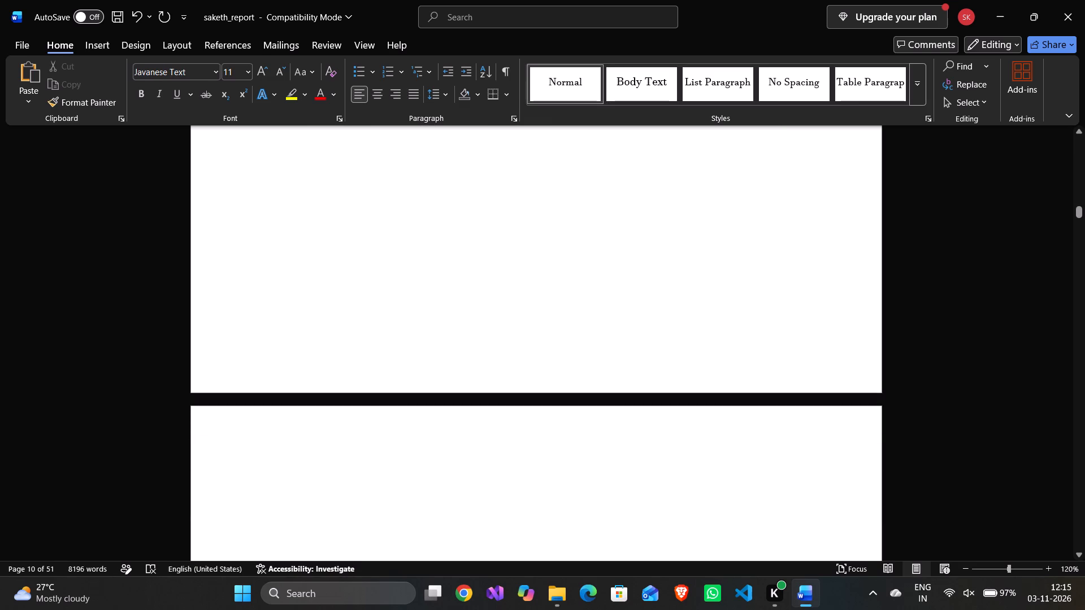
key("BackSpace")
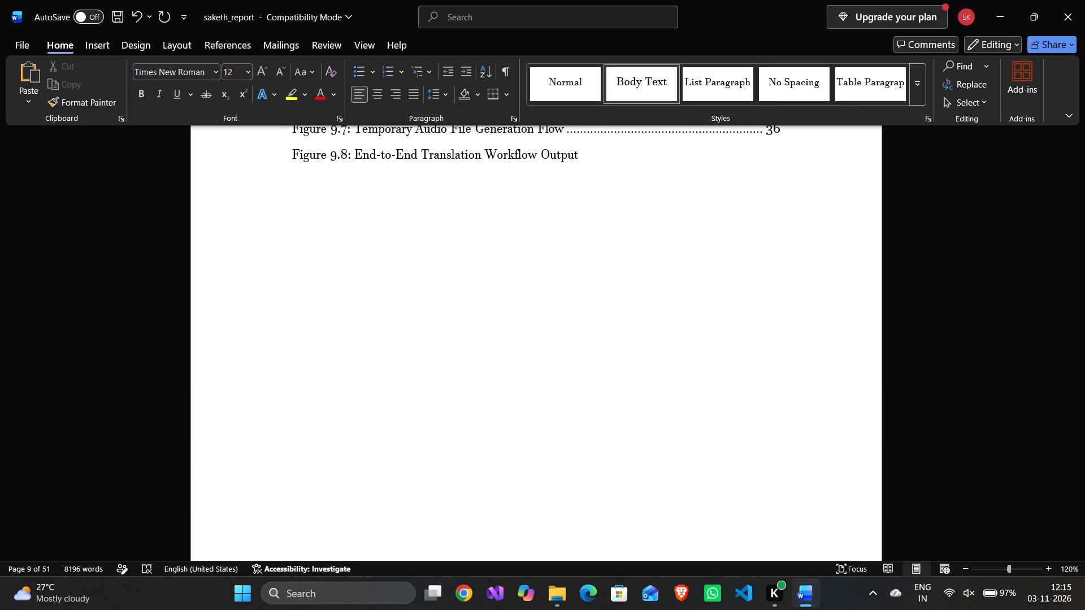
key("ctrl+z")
Remove the blank page between the List of Figures and the Introduction page.
scroll(563, 437, "up", 1)
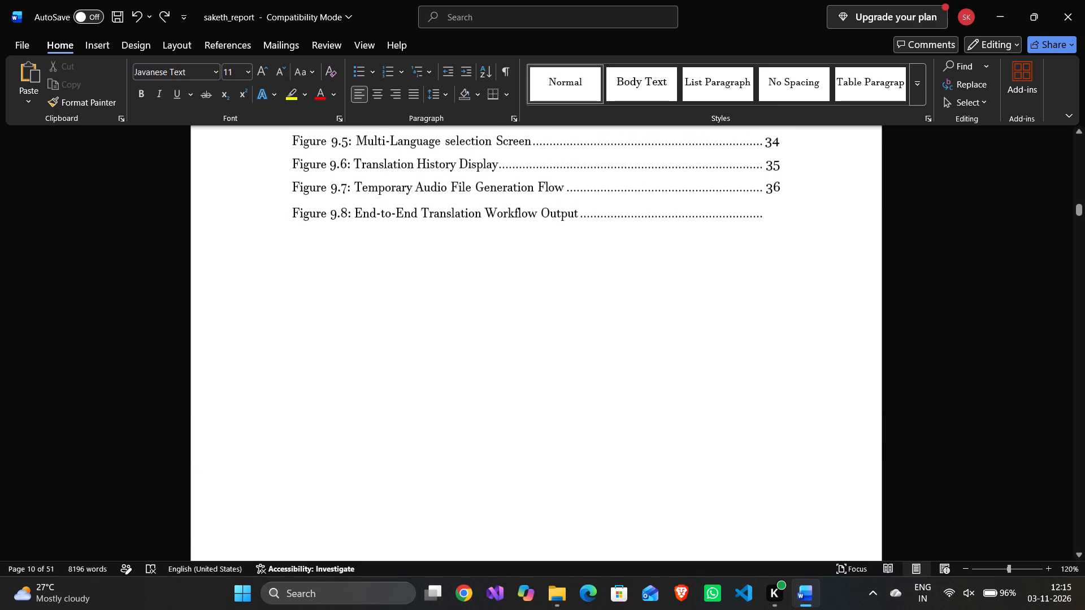
key("Down")
key("Down")
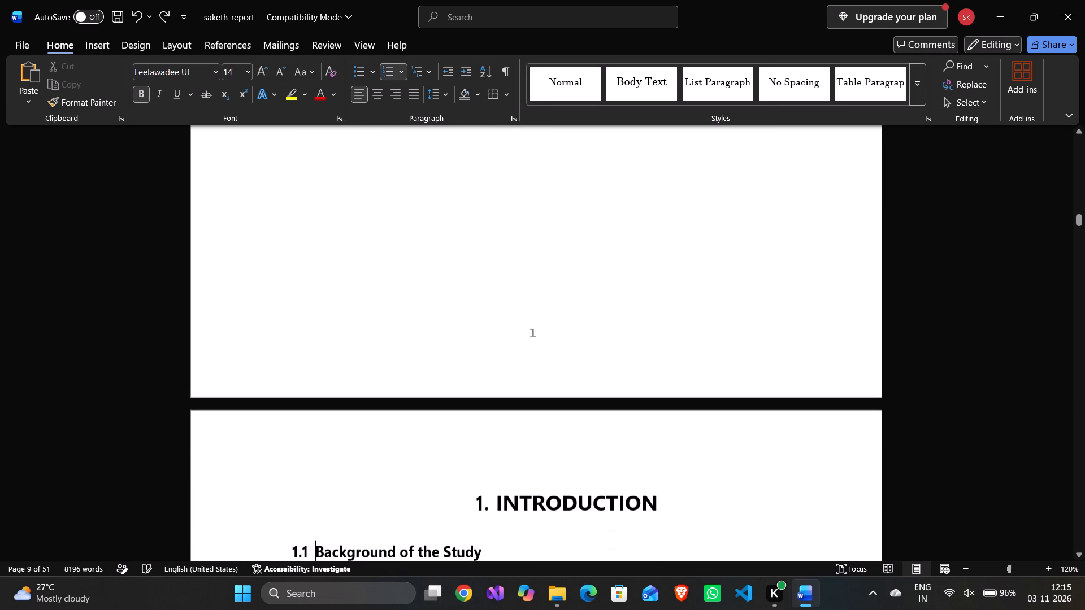
key("Down")
key("Down")
key("Down")
key("Down")
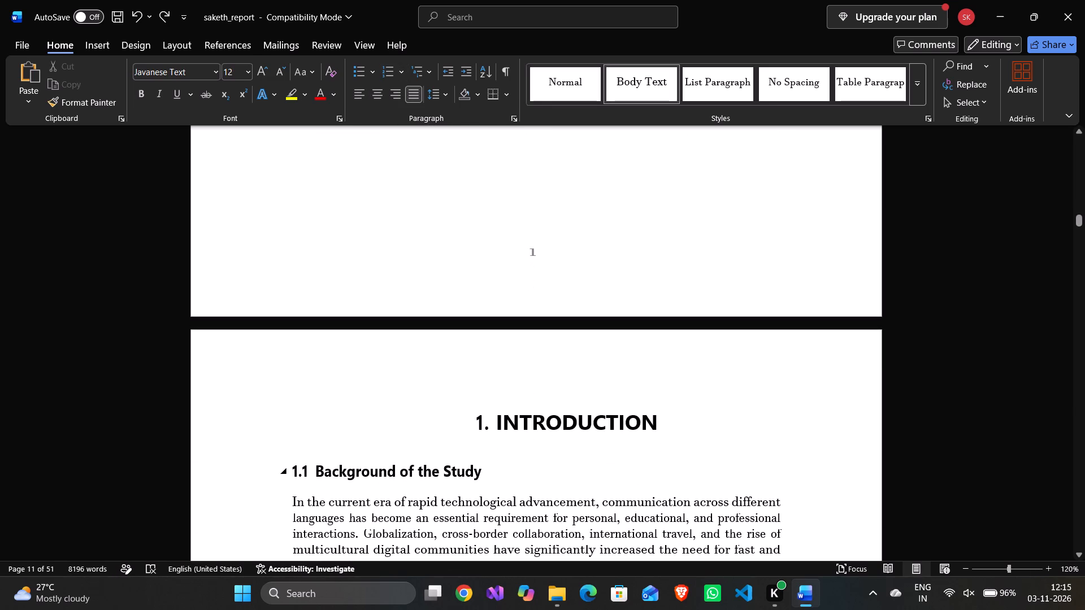
left_click(563, 437)
key("Up")
key("Up")
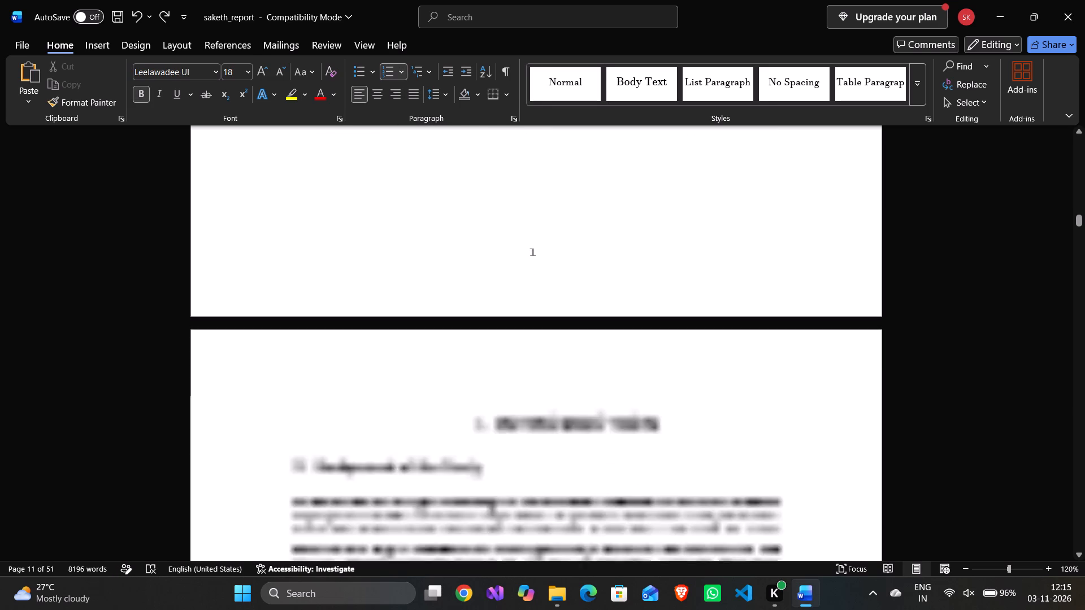
scroll(563, 437, "right", 1)
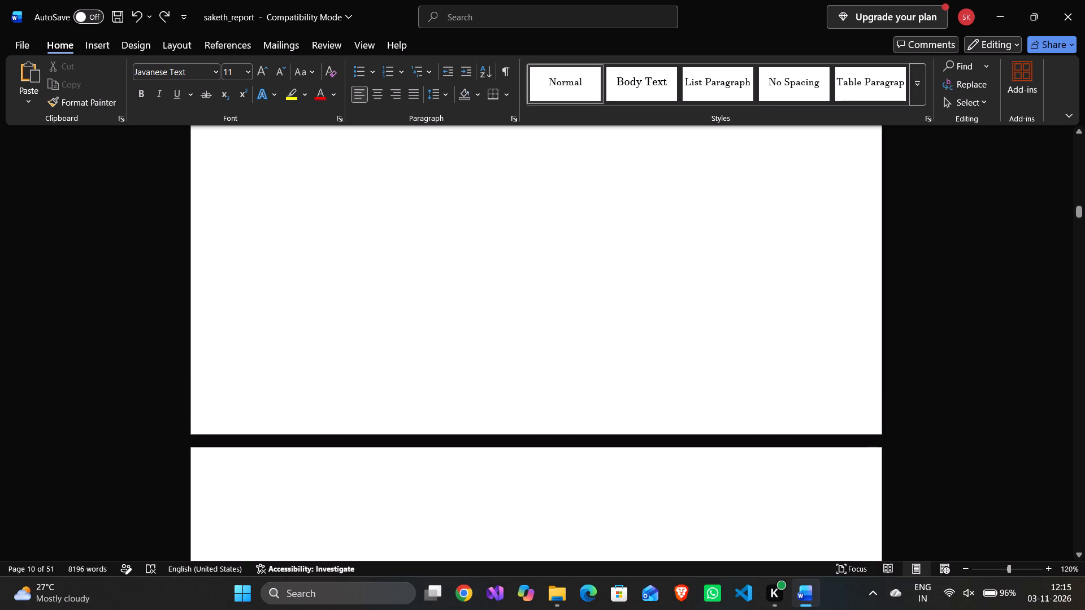
scroll(563, 437, "right", 1)
double_click(563, 437)
left_click(563, 437)
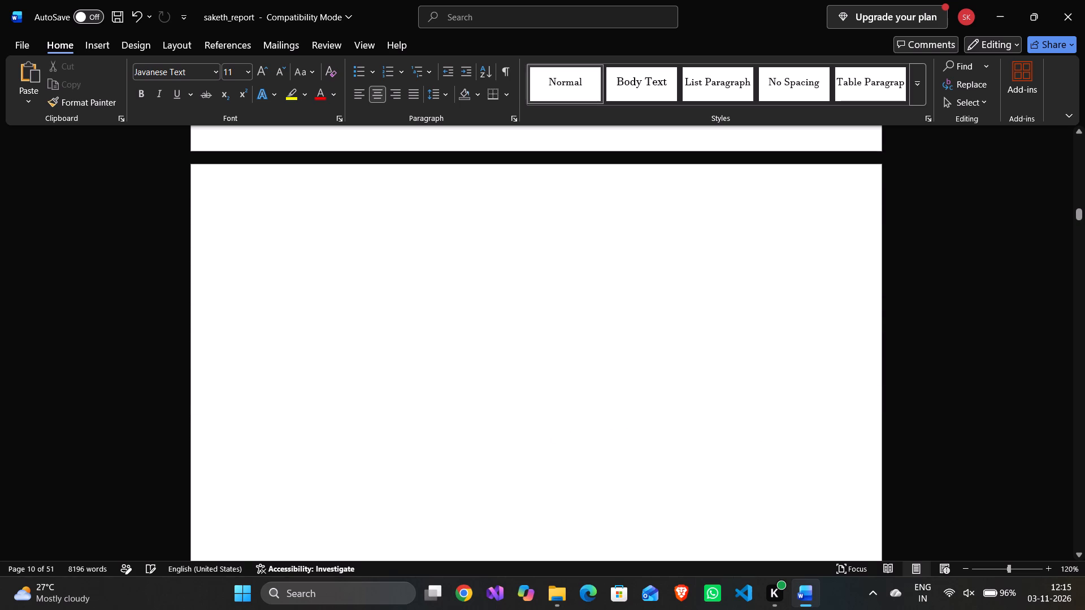
key("BackSpace")
Replace the automatic number before the INTRODUCTION heading with "Chapter.1".
scroll(563, 437, "up", 1)
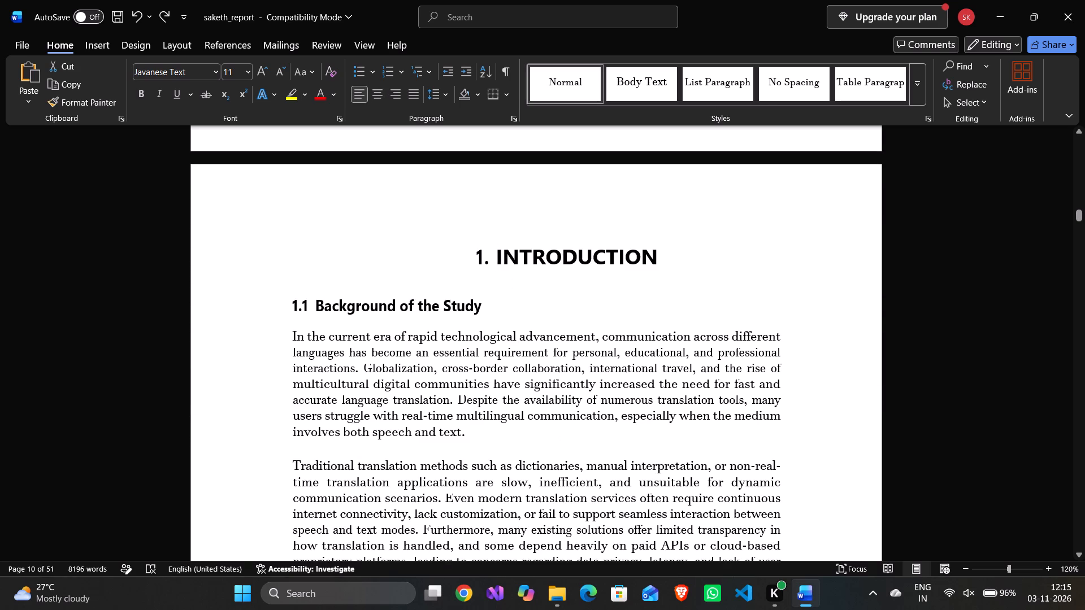
scroll(563, 437, "up", 2)
scroll(563, 437, "down", 5)
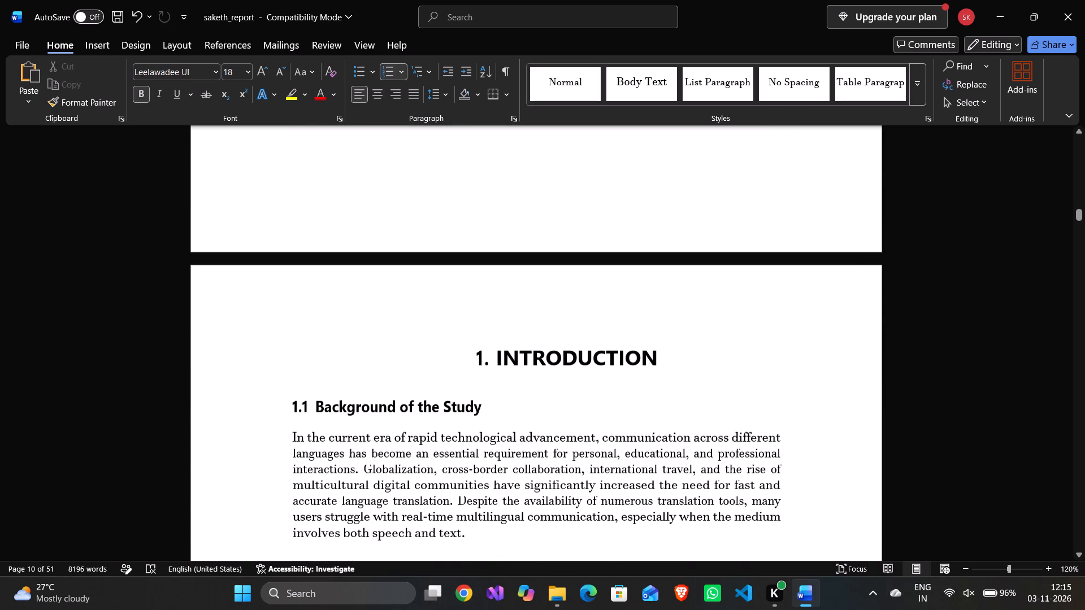
scroll(563, 437, "down", 8)
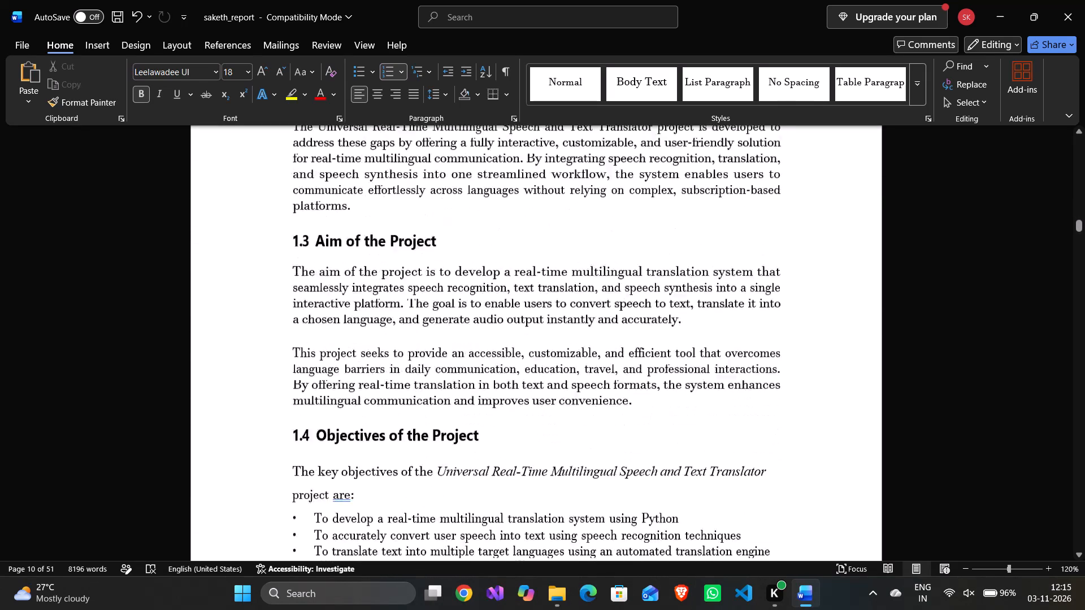
scroll(563, 437, "up", 4)
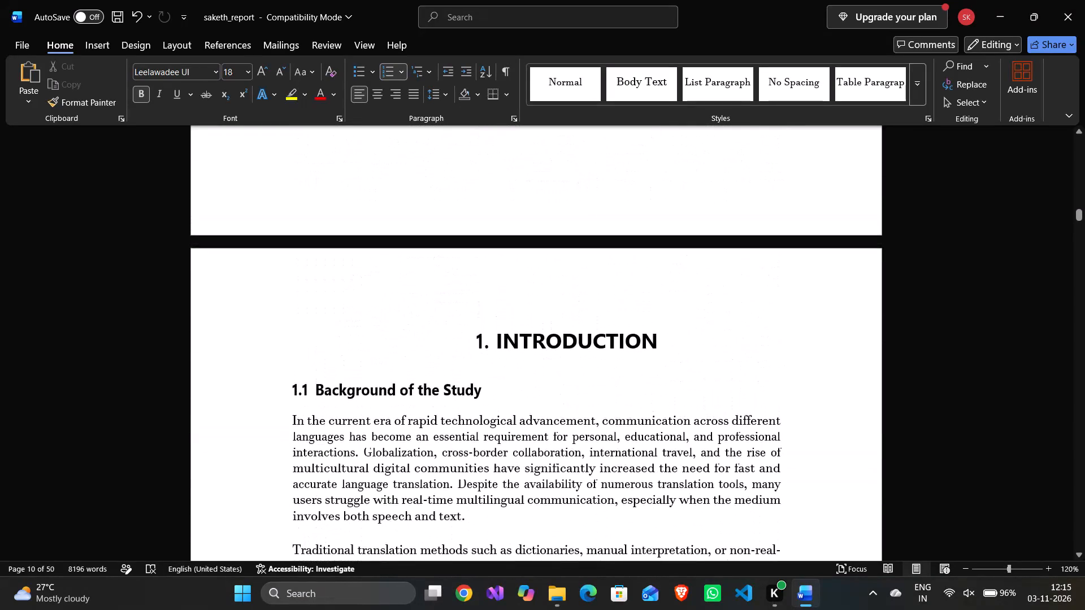
left_click(476, 338)
left_click(476, 338)
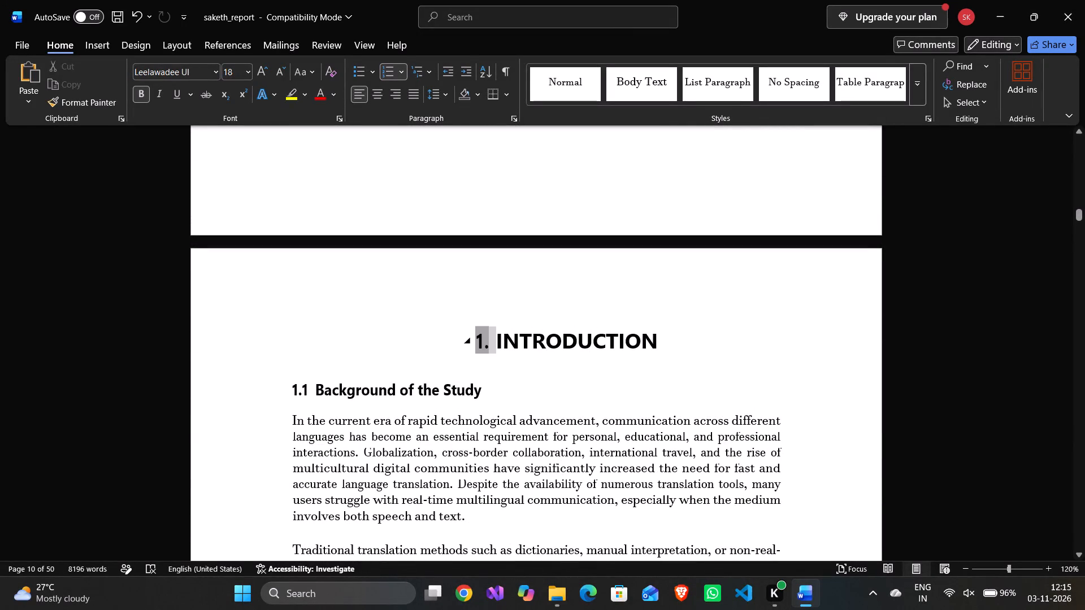
key("Right")
key("BackSpace")
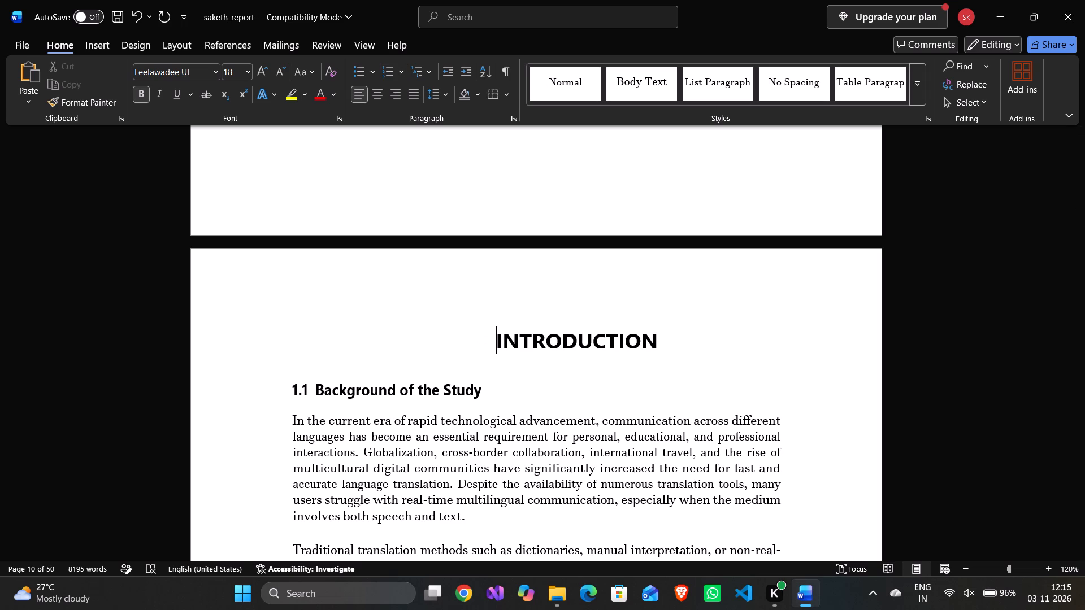
type("Cha")
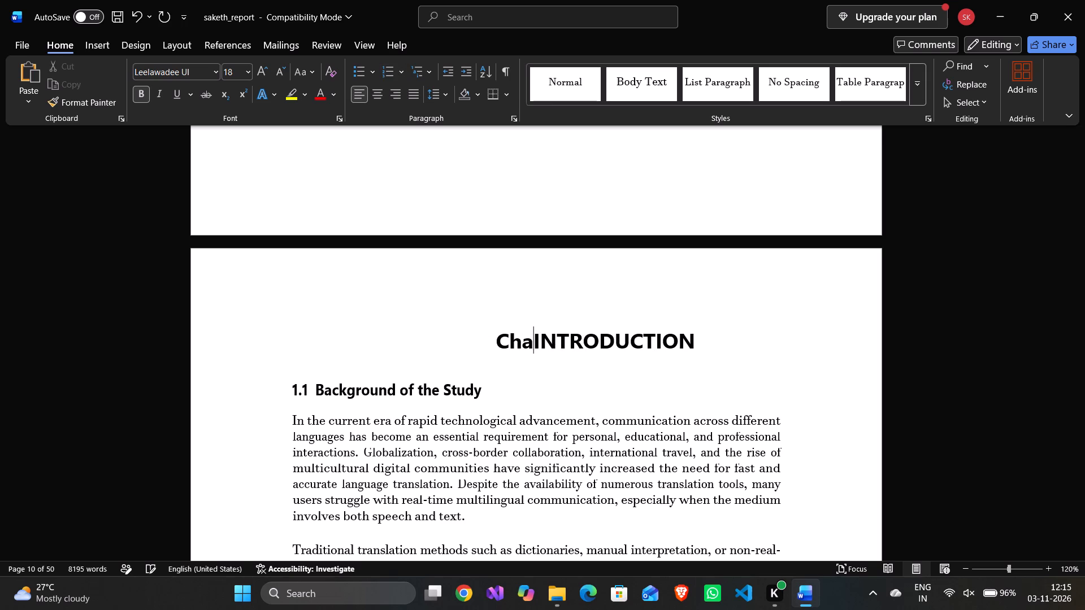
type("pter")
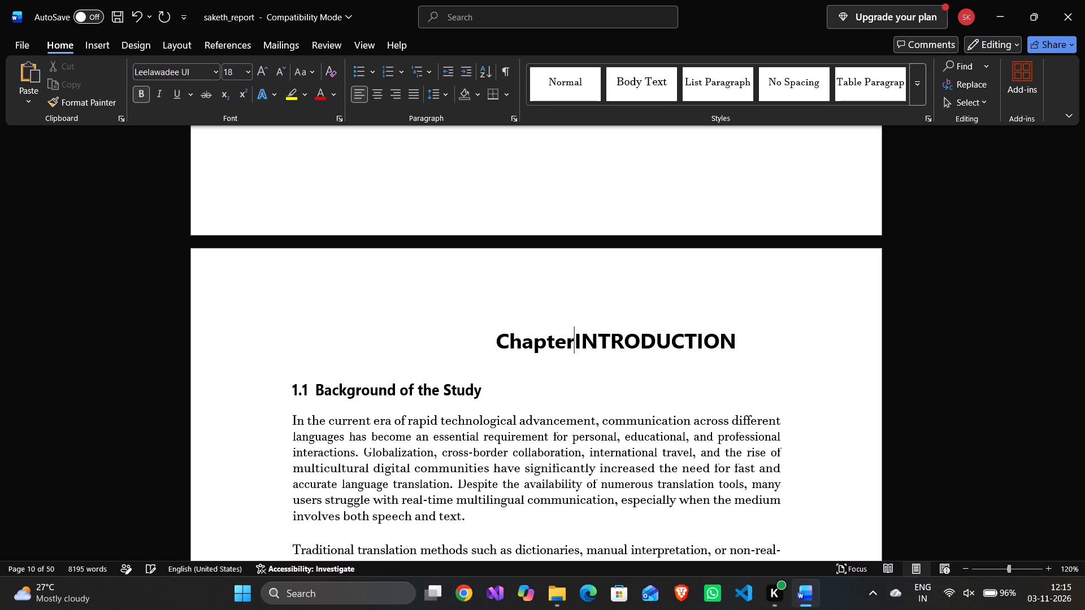
type(".1")
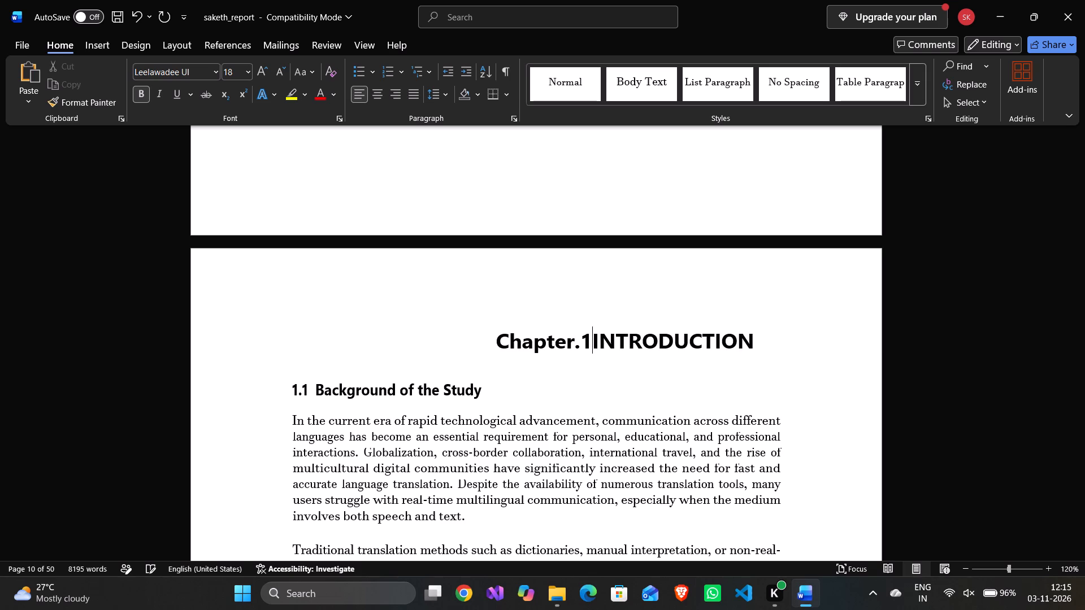
Reduce the indent in front of the "Chapter.1INTRODUCTION" heading, bringing it closer to the page's left margin.
key("Left")
key("Left")
key("Left")
key("Left")
key("Left")
key("Left")
key("Left")
key("Left")
key("Left")
key("Left")
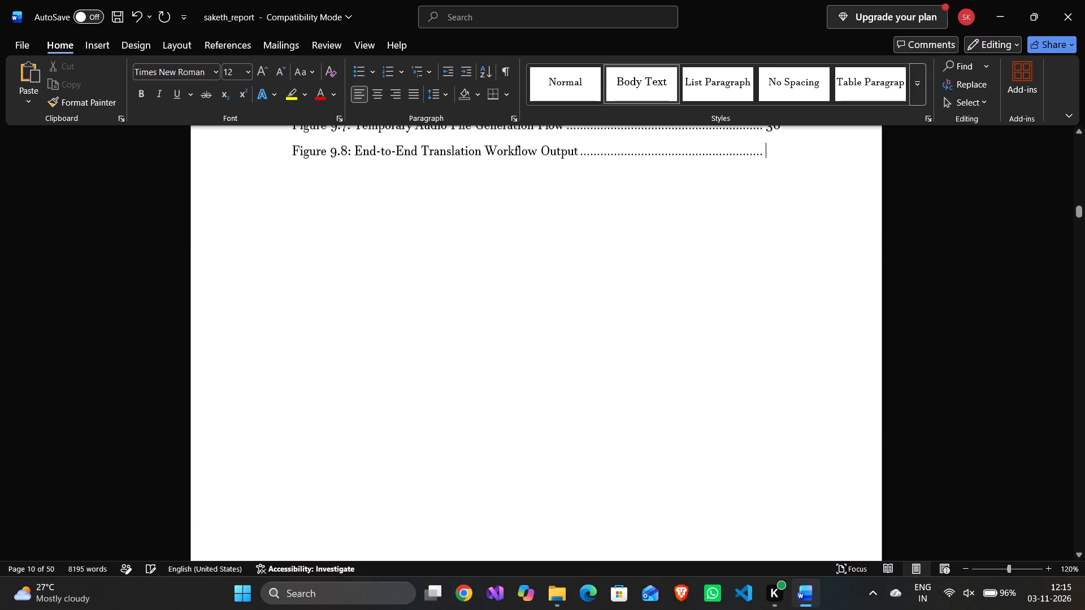
key("Right")
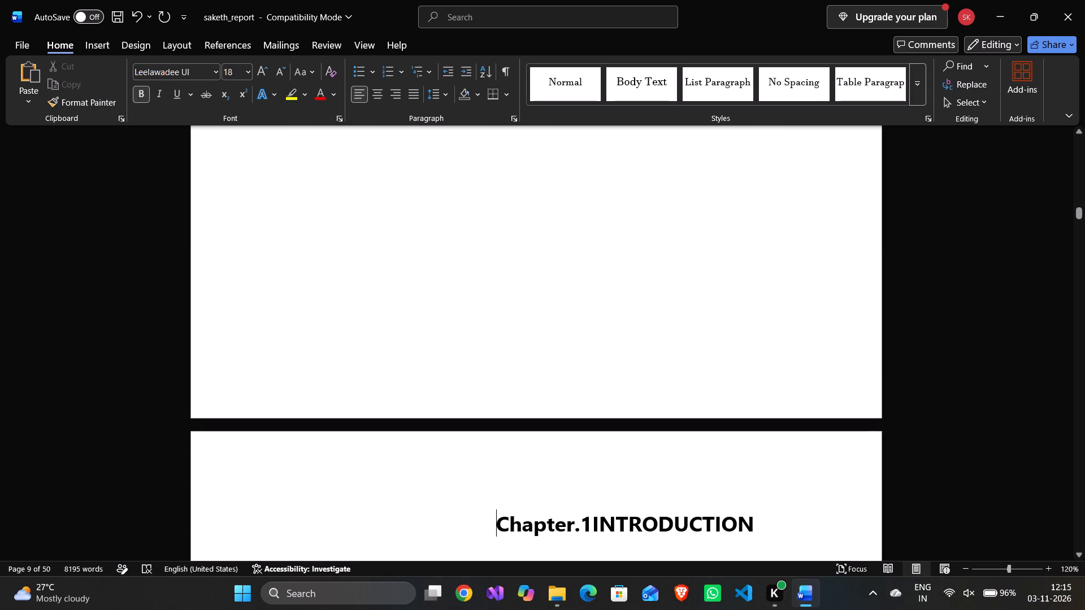
key("BackSpace")
Change the label "Chapter.1" before INTRODUCTION to uppercase "CHAPTER 1", with a space instead of the dot.
scroll(476, 338, "down", 1)
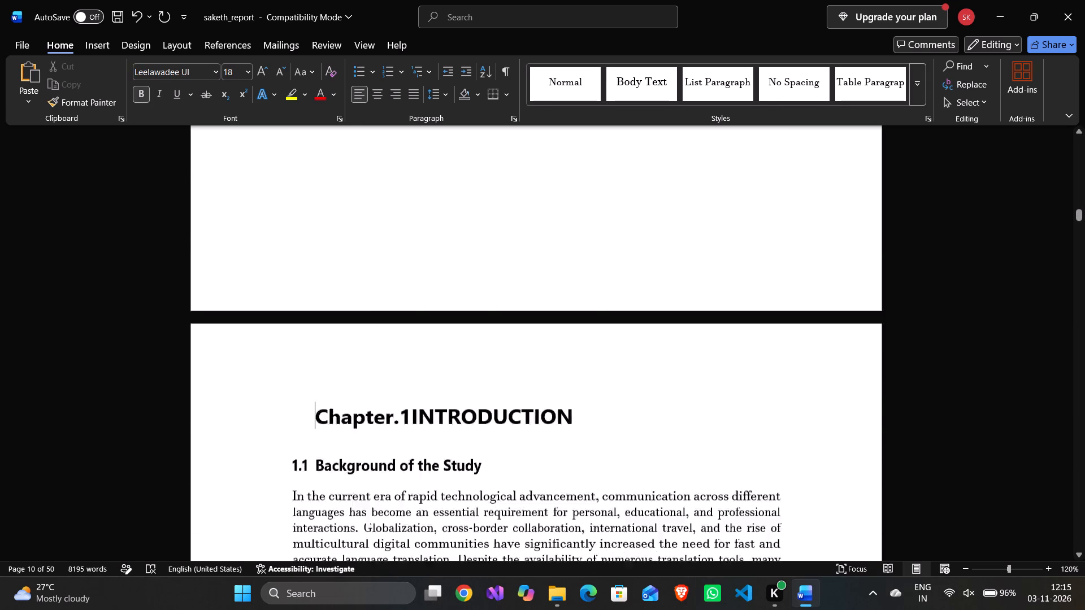
scroll(476, 338, "down", 1)
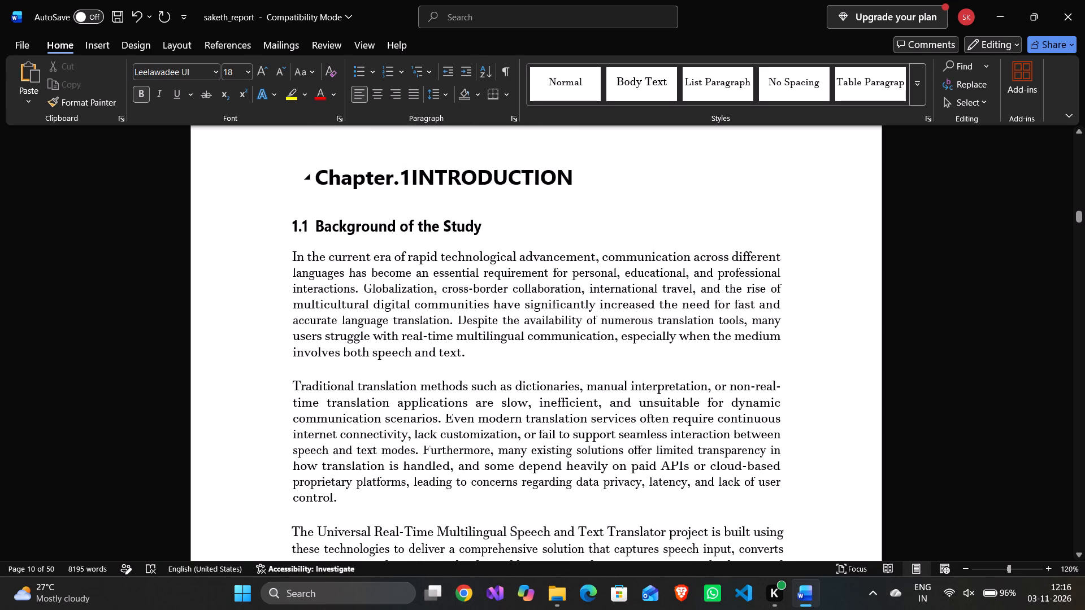
left_click(390, 177)
key("BackSpace")
key("BackSpace")
key("BackSpace")
key("BackSpace")
key("BackSpace")
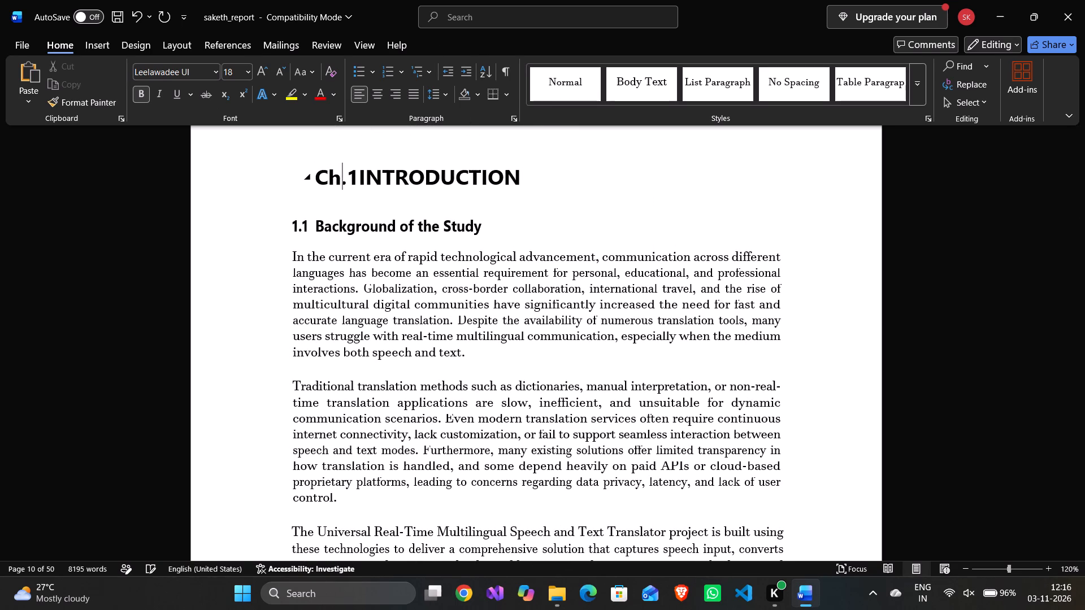
key("a")
key("BackSpace")
type("HAPE")
key("BackSpace")
type("TER")
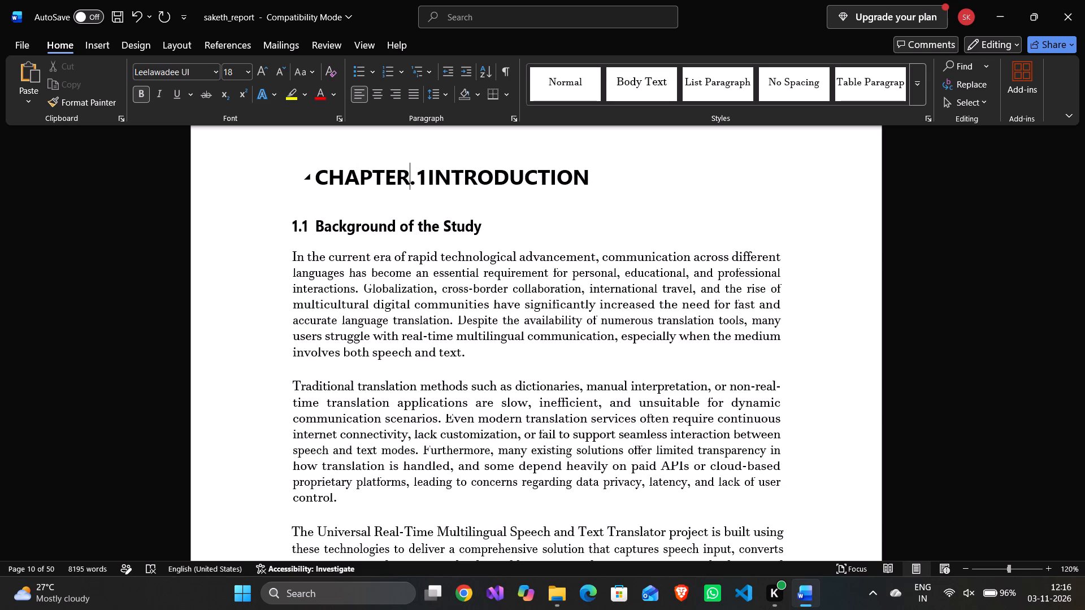
key("Right")
key("BackSpace")
key("space")
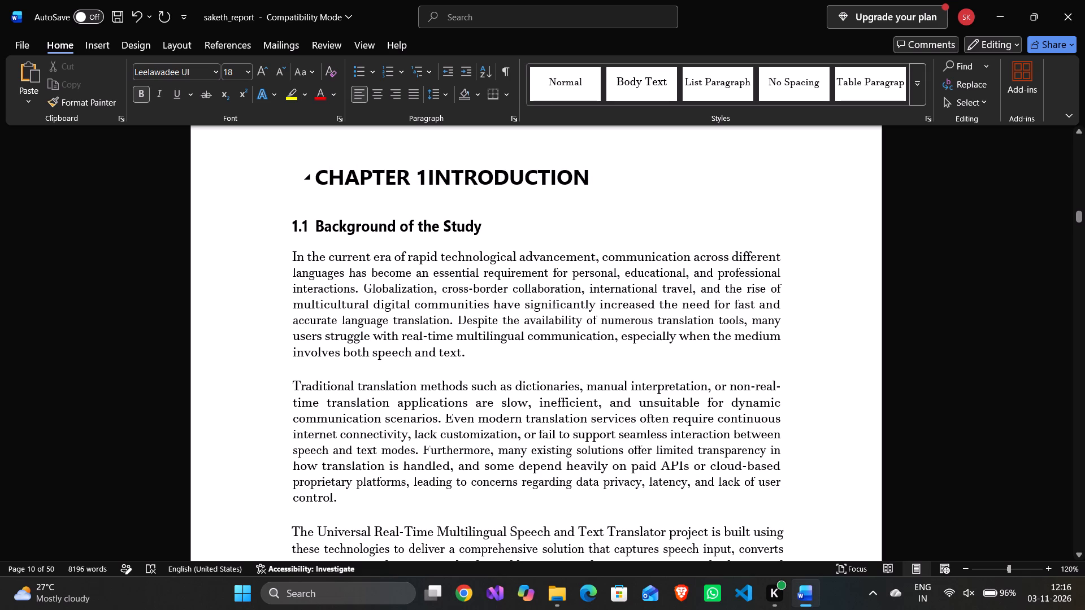
Move INTRODUCTION onto its own line below "CHAPTER 1".
left_click(426, 175)
key("Return")
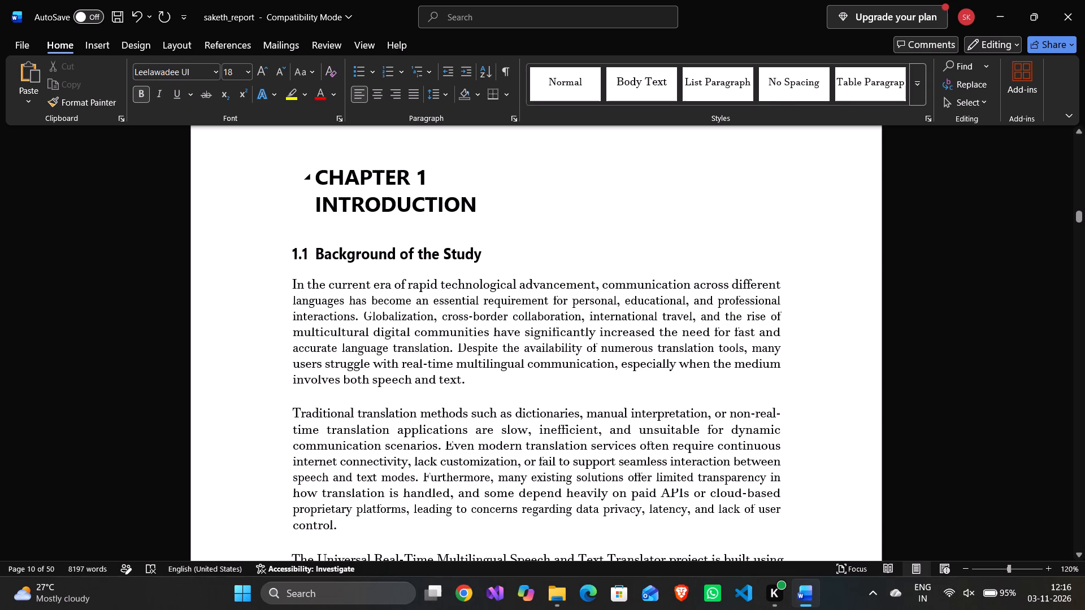
Shift the "CHAPTER 1" line to about the middle of the page by adding leading spaces.
left_click(314, 176)
key("space")
key("space")
key("space")
key("space")
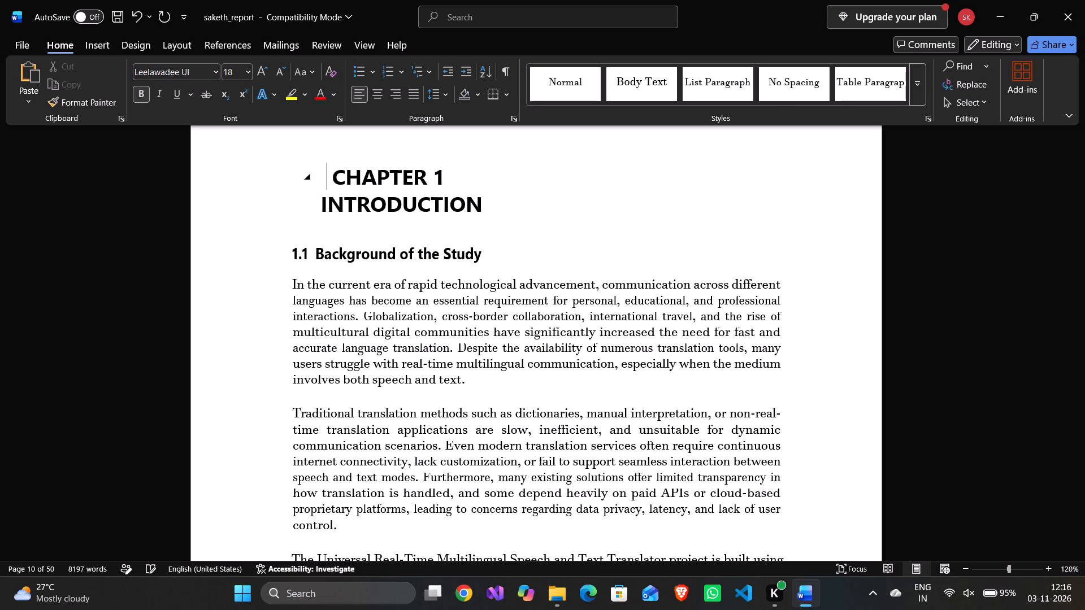
key("space")
key("space")
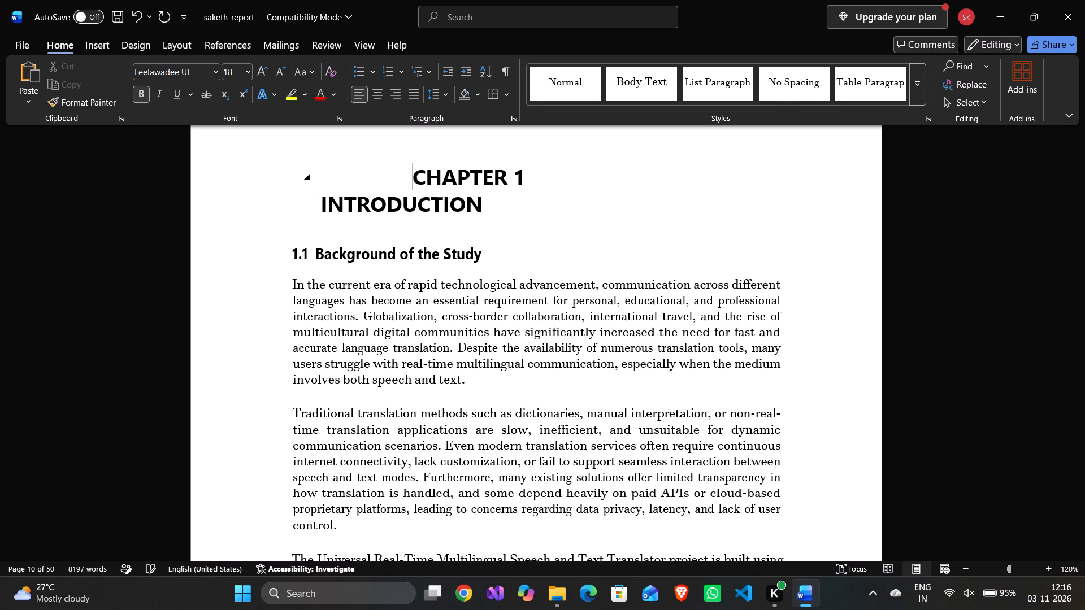
Shift the INTRODUCTION line with leading spaces until it sits roughly centred under "CHAPTER 1".
left_click(319, 205)
key("space")
key("space")
key("space")
key("space")
key("space")
key("space")
key("space")
key("space")
key("space")
key("space")
key("space")
key("space")
key("space")
key("space")
key("space")
key("space")
key("space")
key("space")
key("space")
key("space")
key("space")
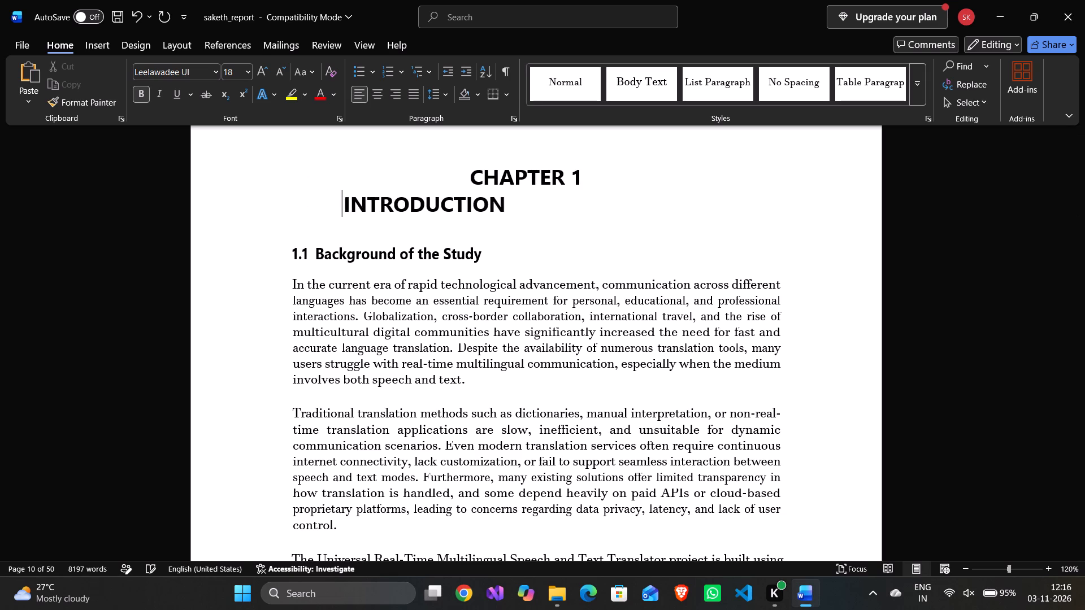
key("space")
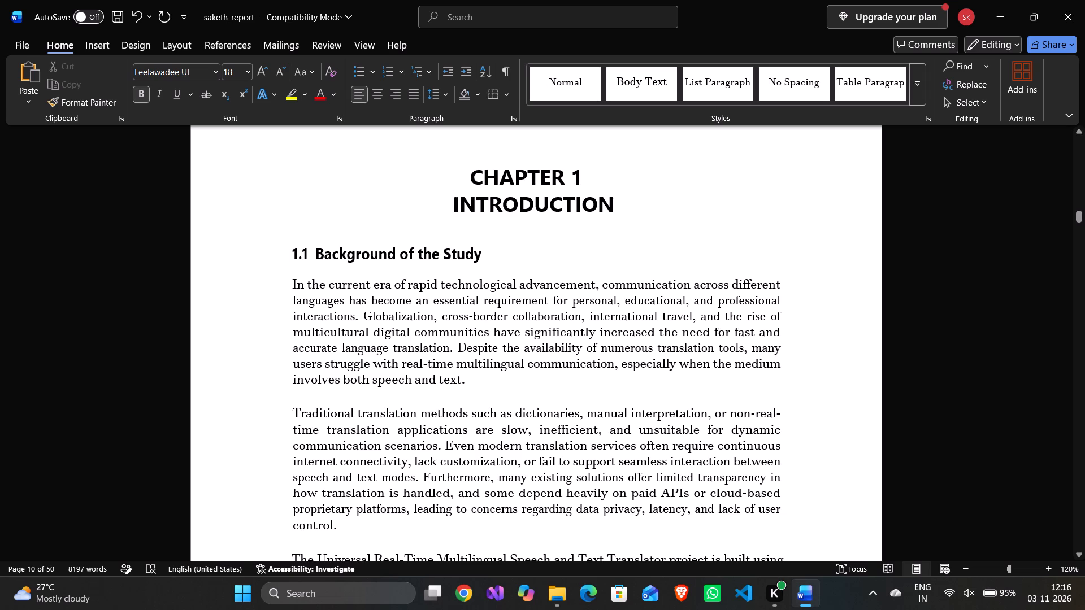
Copy the "CHAPTER 1" heading line above INTRODUCTION.
scroll(389, 269, "down", 2)
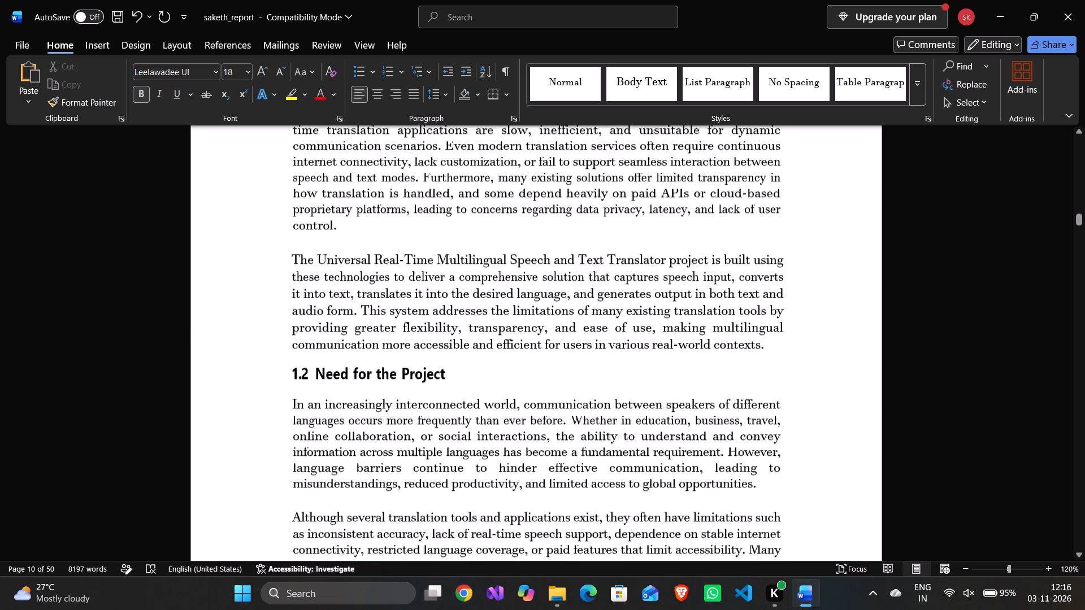
scroll(389, 269, "down", 1)
scroll(389, 269, "up", 2)
left_click(462, 402)
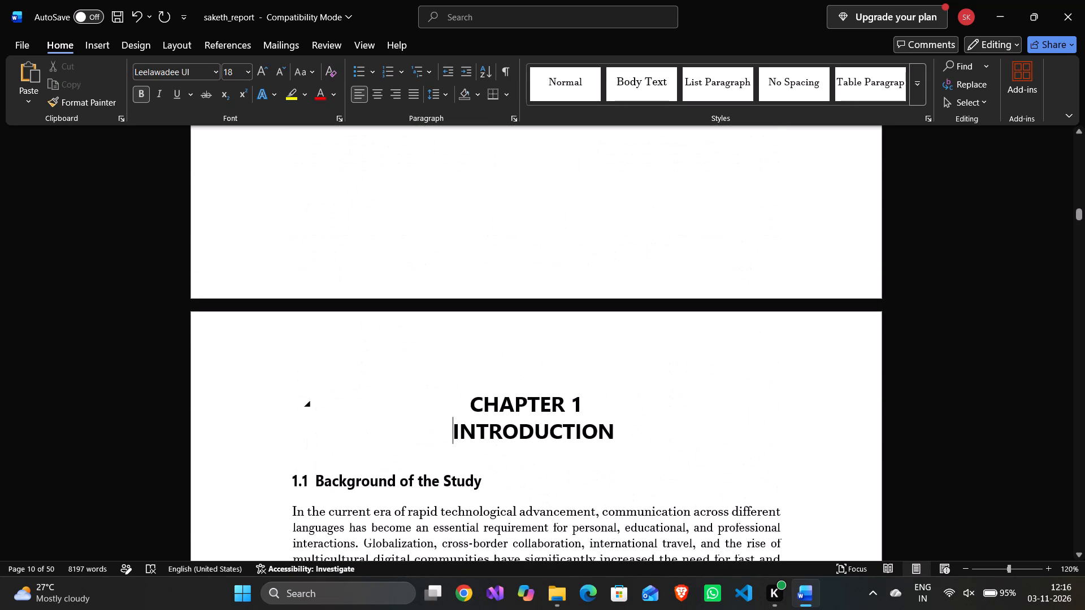
left_click_drag(462, 402, 593, 404)
left_click(593, 404)
left_click_drag(593, 404, 511, 415)
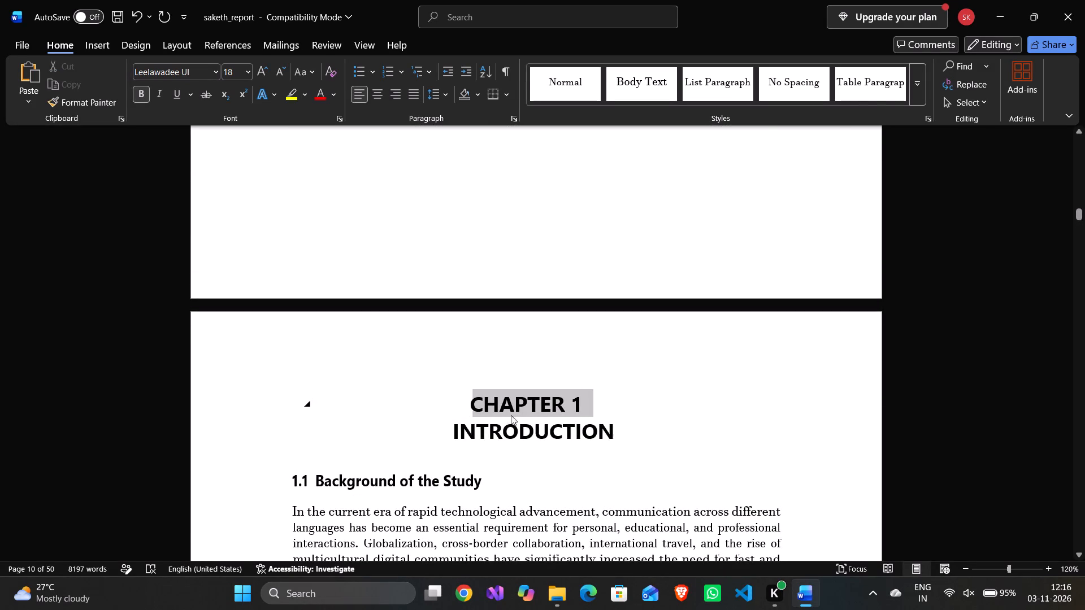
left_click_drag(511, 415, 481, 400)
key("ctrl+c")
key("ctrl+c")
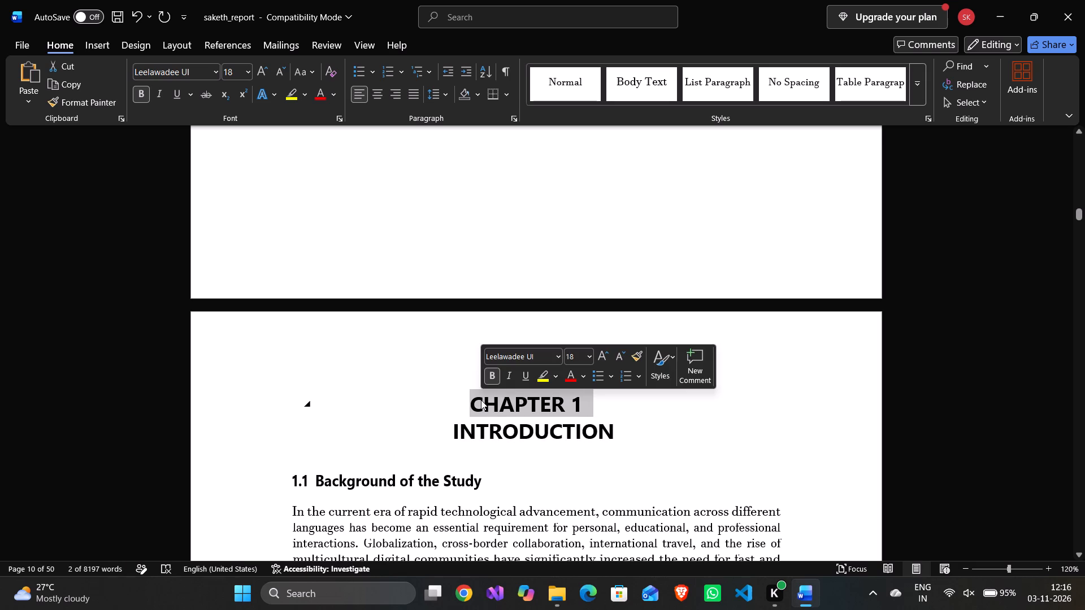
Remove the automatic number 2 and the indent in front of the "EXISTING SYSTEM / BACKGROUND STUDY" heading that follows the Chapter 2 title page.
scroll(481, 400, "down", 5)
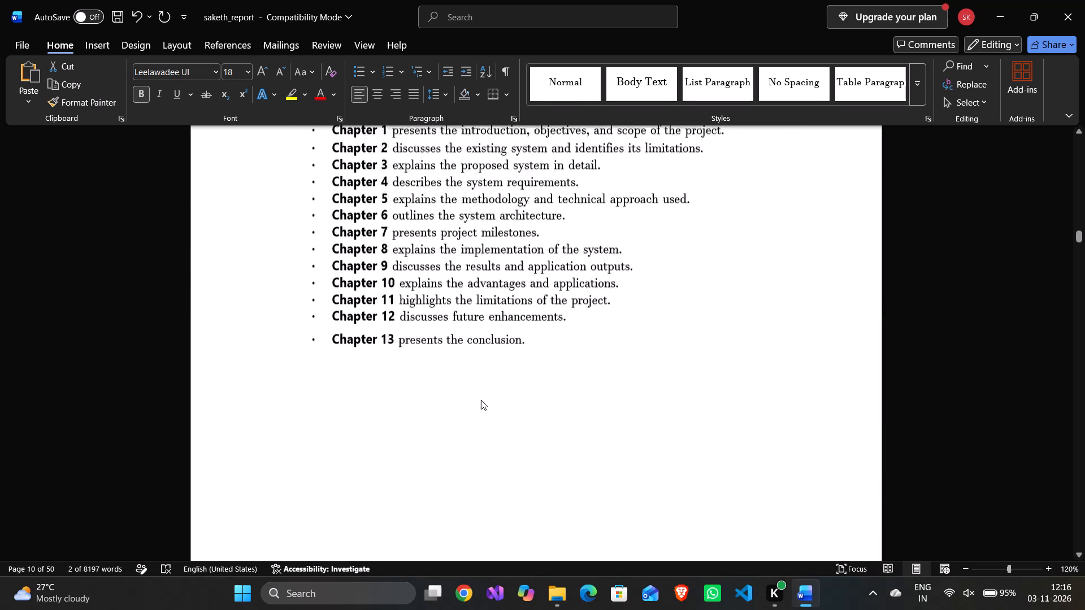
scroll(481, 400, "down", 3)
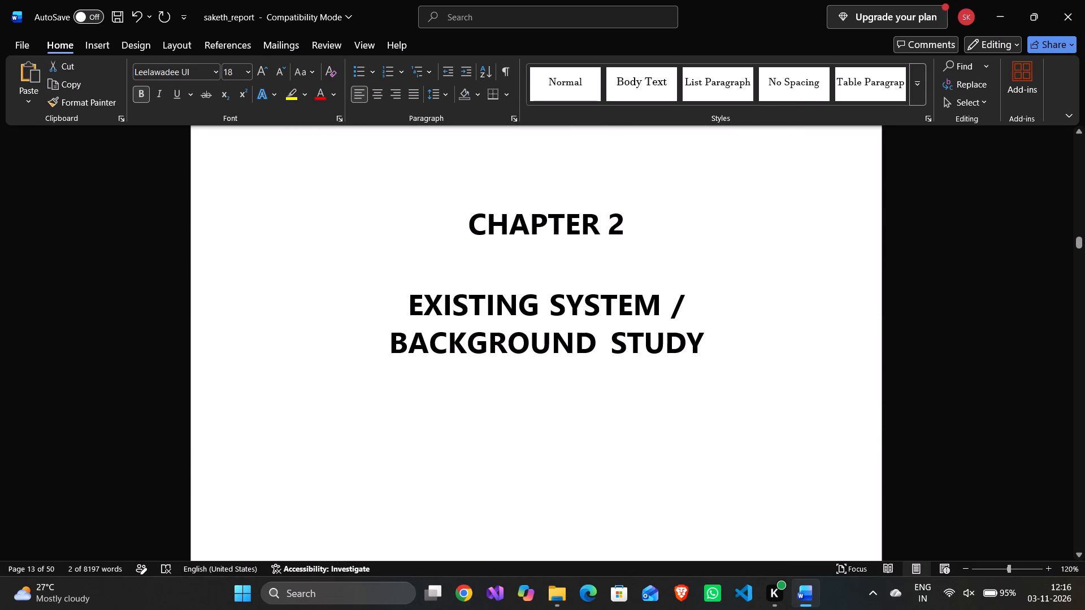
scroll(558, 540, "down", 3)
scroll(558, 533, "right", 1)
scroll(558, 533, "up", 2)
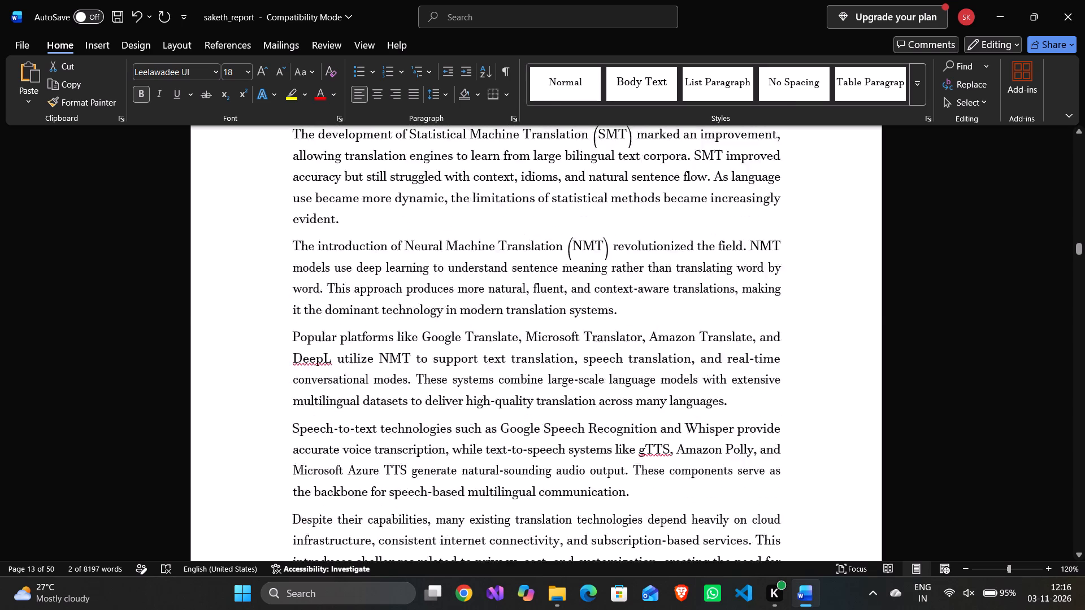
scroll(558, 533, "up", 1)
right_click(558, 533)
scroll(558, 533, "down", 1)
left_click(316, 359)
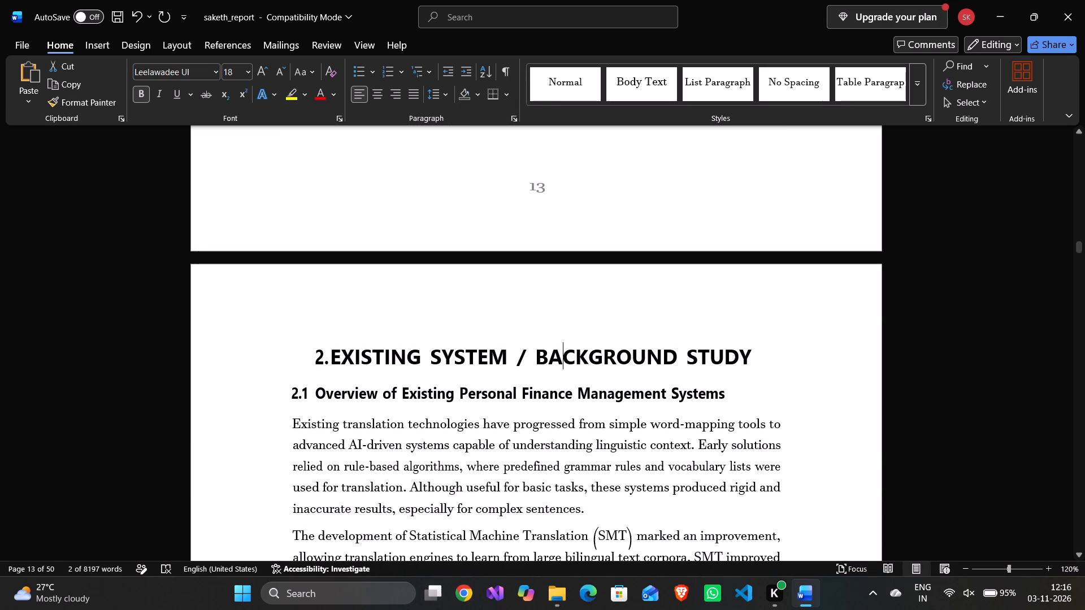
left_click(311, 356)
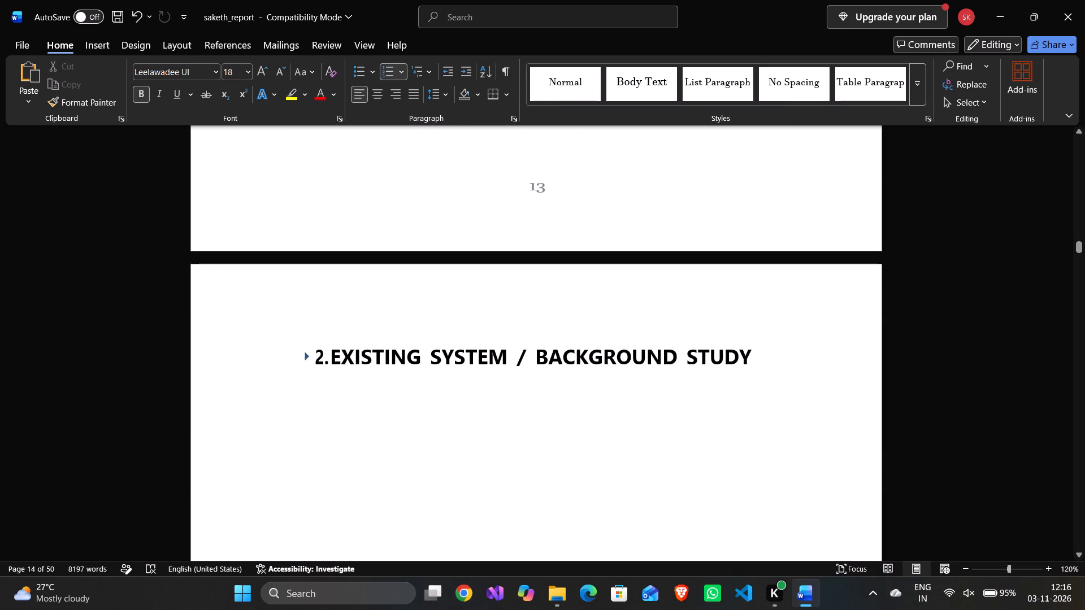
left_click(306, 358)
left_click(302, 355)
left_click(313, 304)
key("BackSpace")
key("BackSpace")
key("BackSpace")
key("BackSpace")
key("BackSpace")
key("BackSpace")
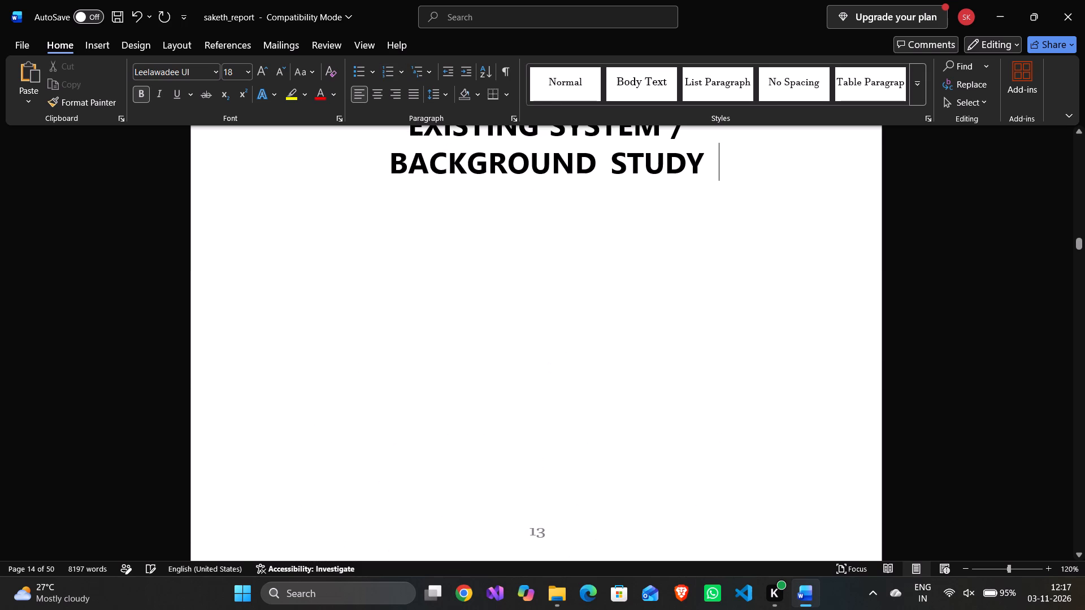
Delete the title text "CHAPTER 2 EXISTING SYSTEM / BACKGROUND STUDY" from the Chapter 2 title page.
key("BackSpace")
key("BackSpace")
key("BackSpace")
key("BackSpace")
key("BackSpace")
key("BackSpace")
key("BackSpace")
key("BackSpace")
key("BackSpace")
key("BackSpace")
key("BackSpace")
key("BackSpace")
key("BackSpace")
key("BackSpace")
key("BackSpace")
key("BackSpace")
key("BackSpace")
key("BackSpace")
key("BackSpace")
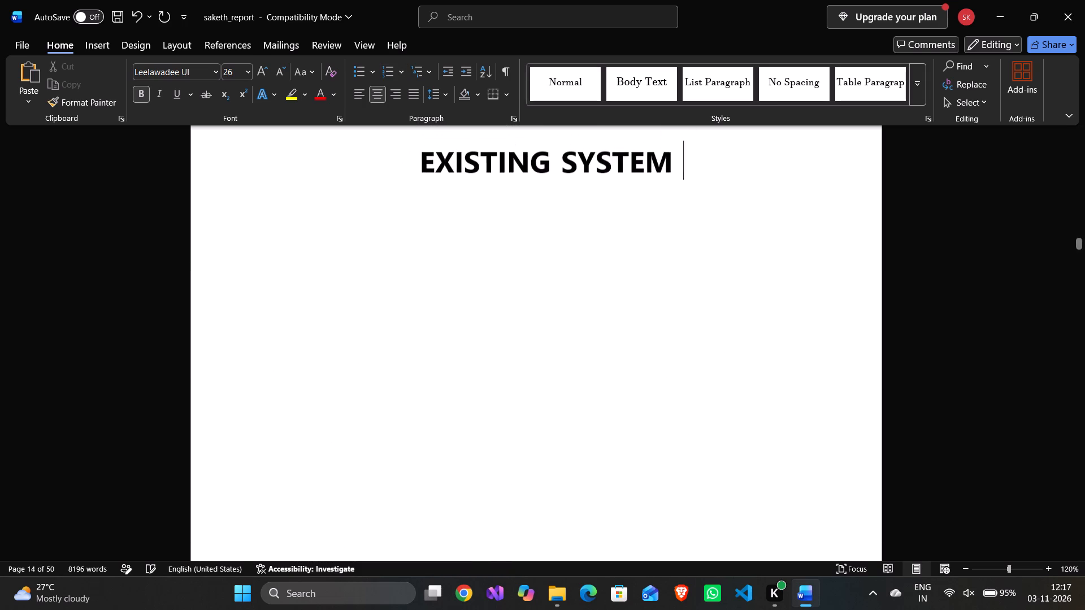
key("BackSpace")
key("BackSpace")
key("BackSpace")
key("BackSpace")
key("BackSpace")
key("BackSpace")
key("BackSpace")
key("BackSpace")
key("BackSpace")
key("BackSpace")
key("BackSpace")
key("BackSpace")
key("BackSpace")
key("BackSpace")
key("BackSpace")
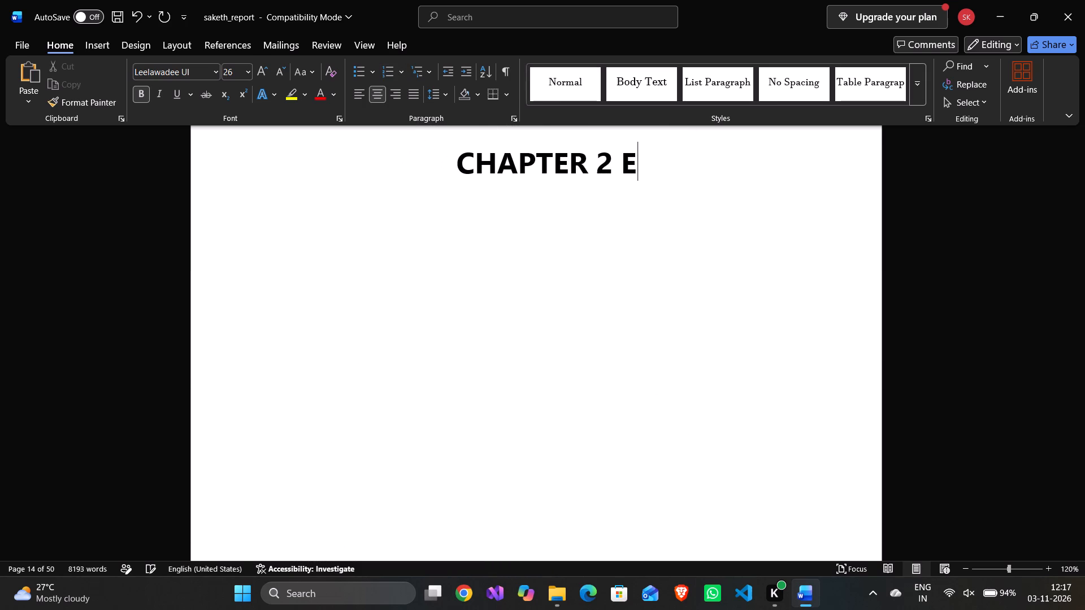
key("BackSpace")
key("BackSpace")
key("BackSpace")
key("BackSpace")
key("BackSpace")
key("BackSpace")
key("BackSpace")
key("BackSpace")
key("BackSpace")
key("BackSpace")
key("BackSpace")
key("BackSpace")
key("BackSpace")
key("BackSpace")
key("BackSpace")
key("BackSpace")
key("BackSpace")
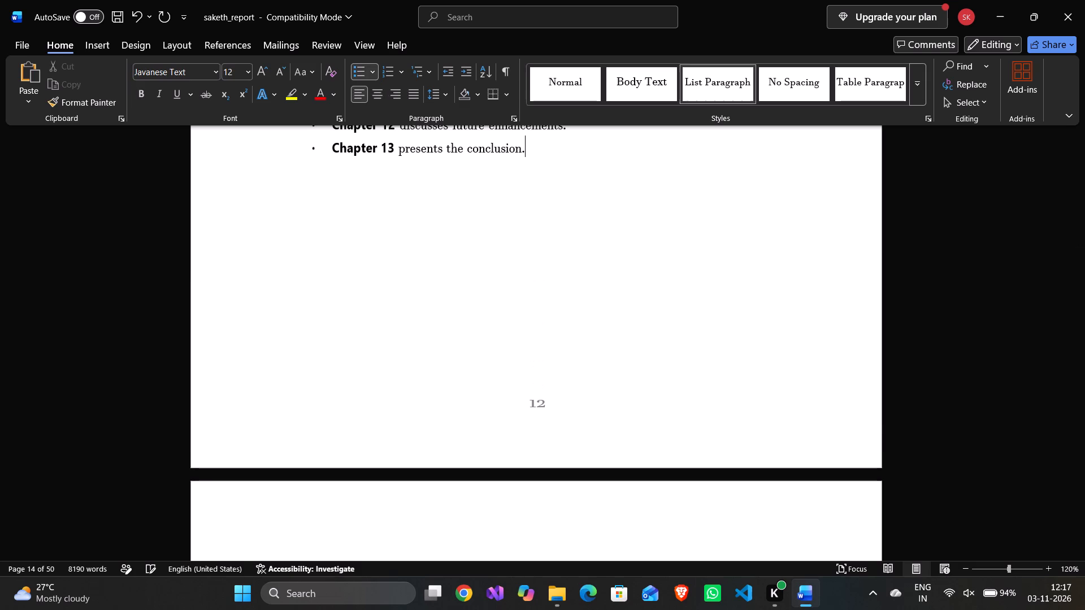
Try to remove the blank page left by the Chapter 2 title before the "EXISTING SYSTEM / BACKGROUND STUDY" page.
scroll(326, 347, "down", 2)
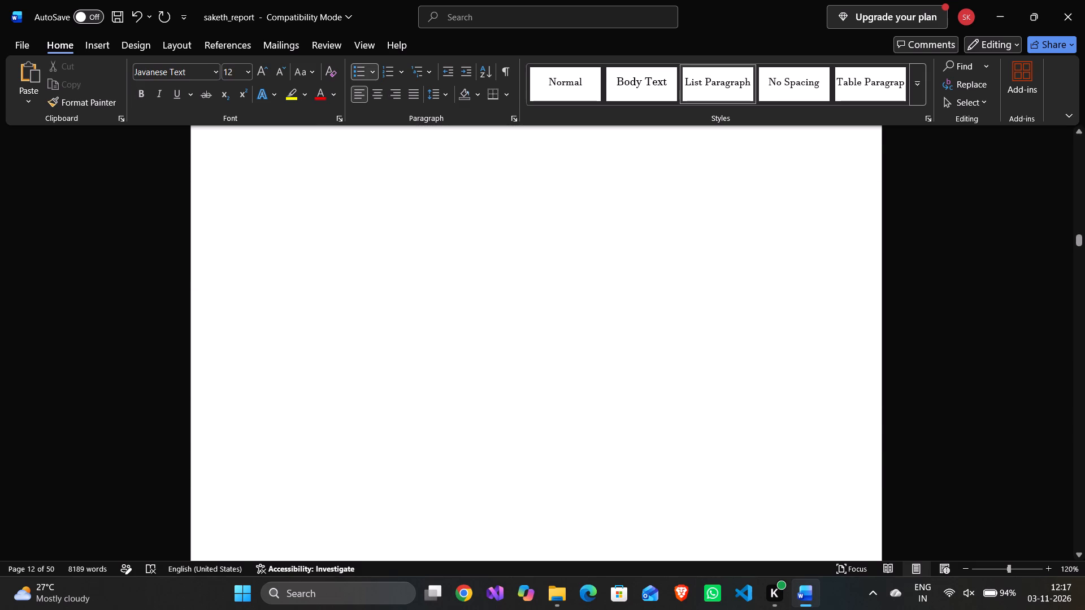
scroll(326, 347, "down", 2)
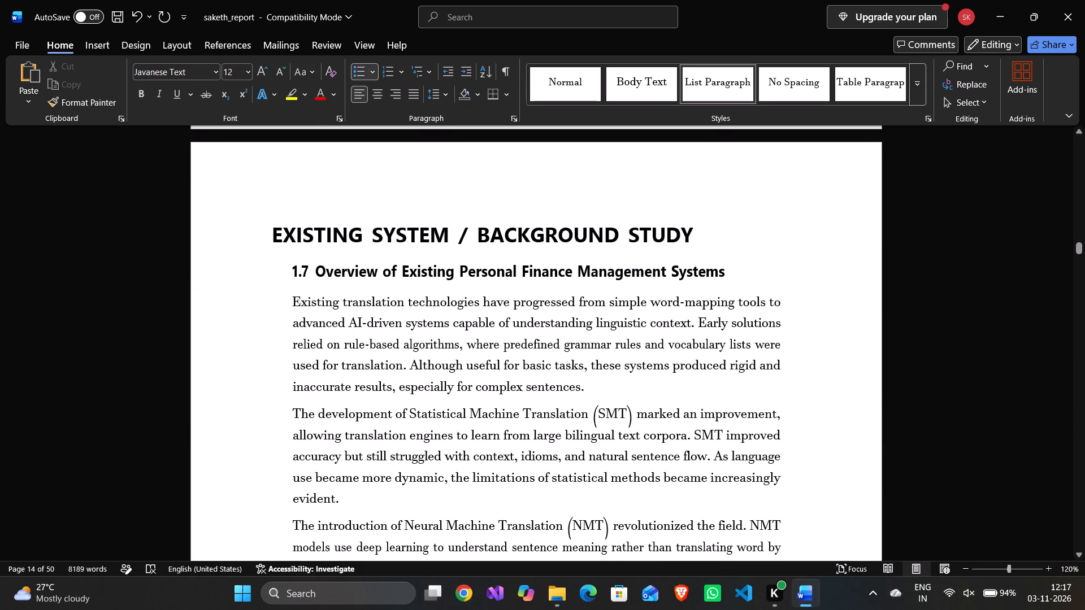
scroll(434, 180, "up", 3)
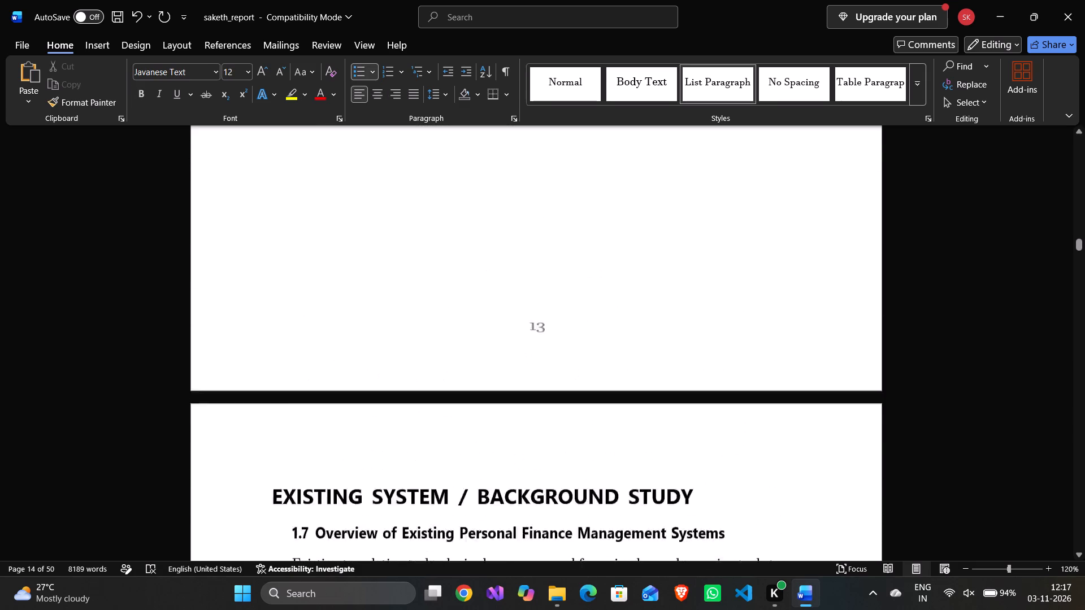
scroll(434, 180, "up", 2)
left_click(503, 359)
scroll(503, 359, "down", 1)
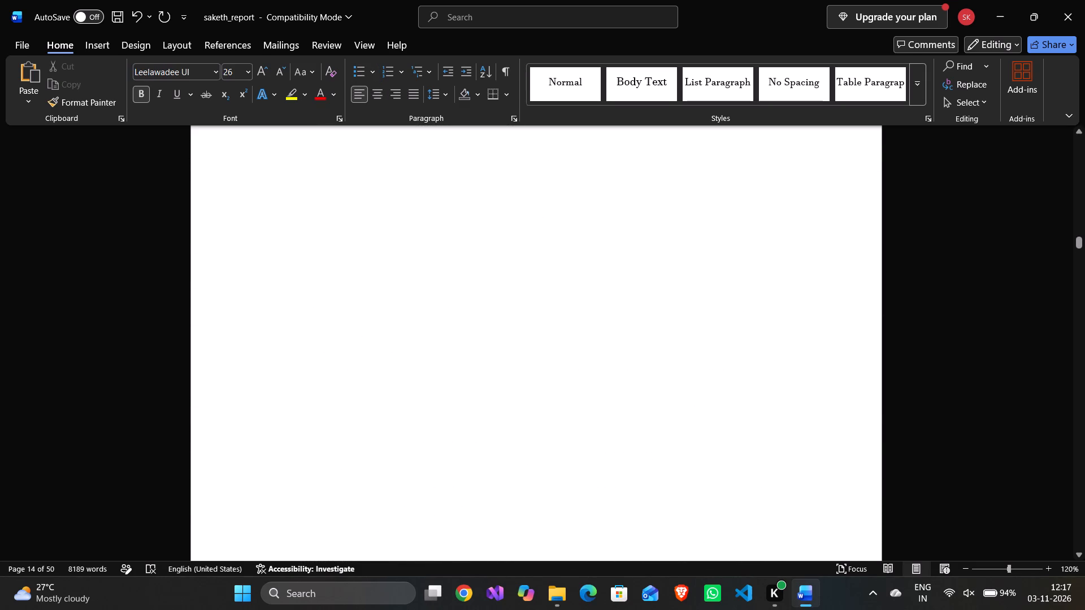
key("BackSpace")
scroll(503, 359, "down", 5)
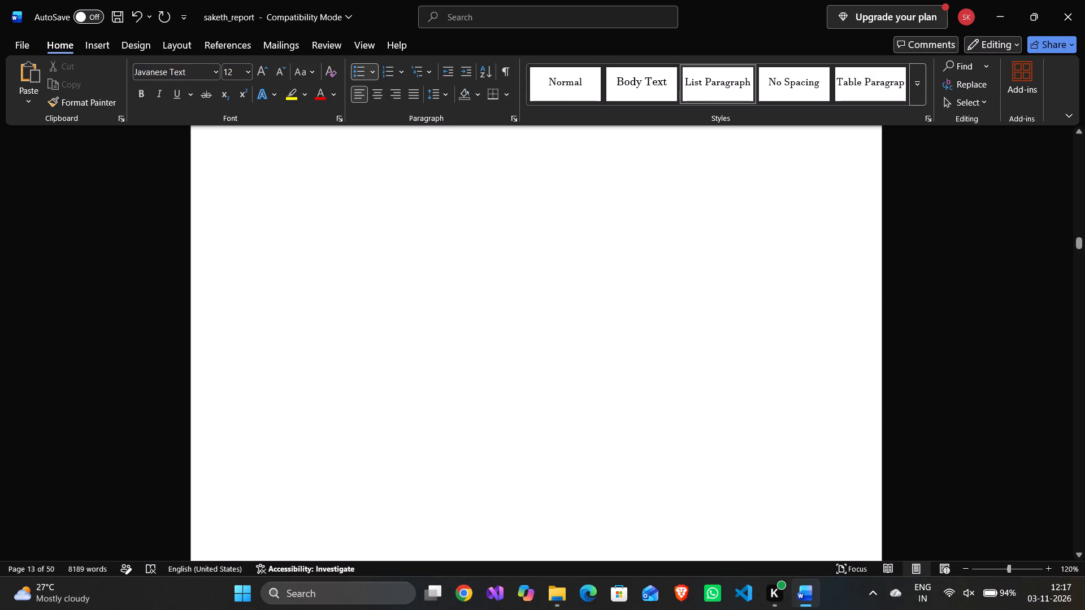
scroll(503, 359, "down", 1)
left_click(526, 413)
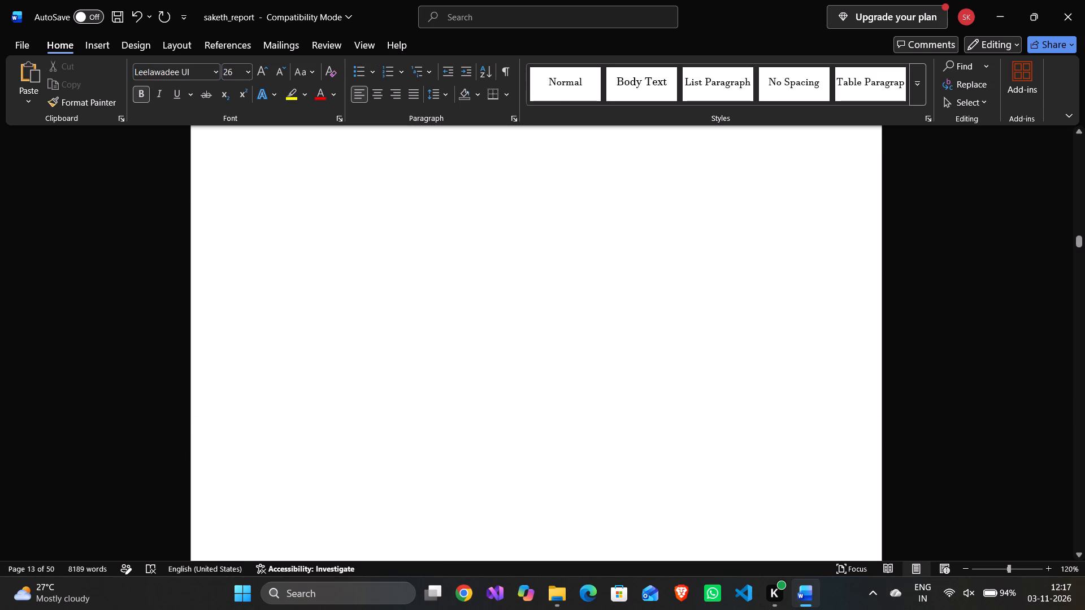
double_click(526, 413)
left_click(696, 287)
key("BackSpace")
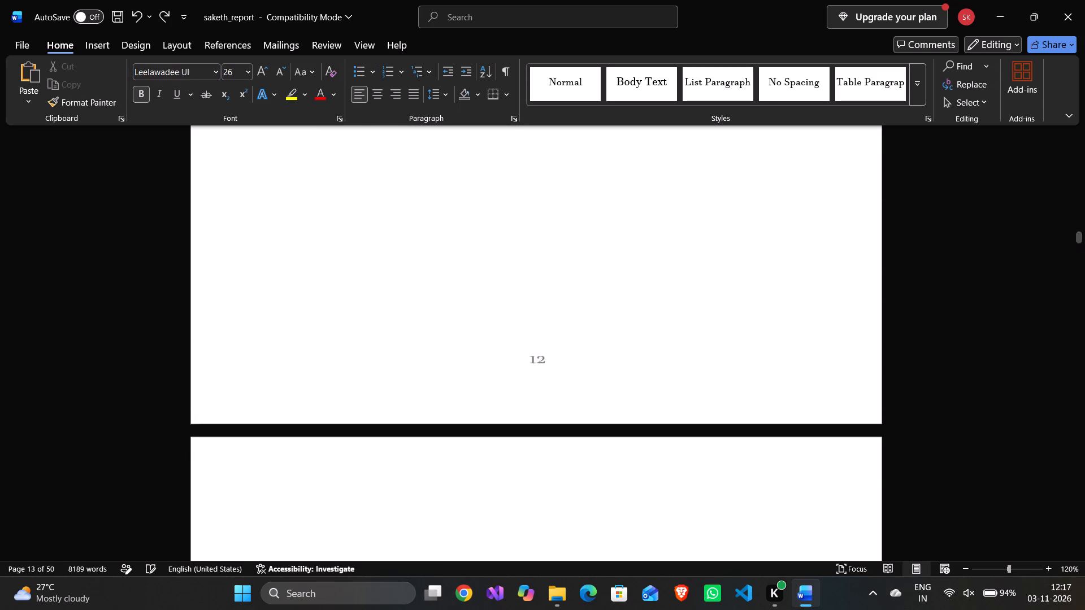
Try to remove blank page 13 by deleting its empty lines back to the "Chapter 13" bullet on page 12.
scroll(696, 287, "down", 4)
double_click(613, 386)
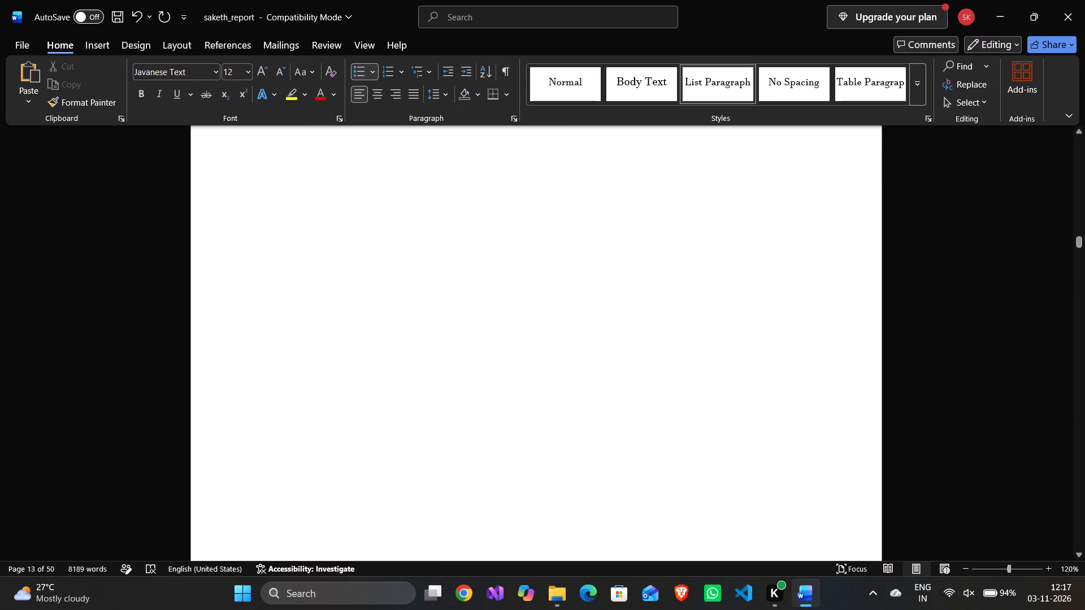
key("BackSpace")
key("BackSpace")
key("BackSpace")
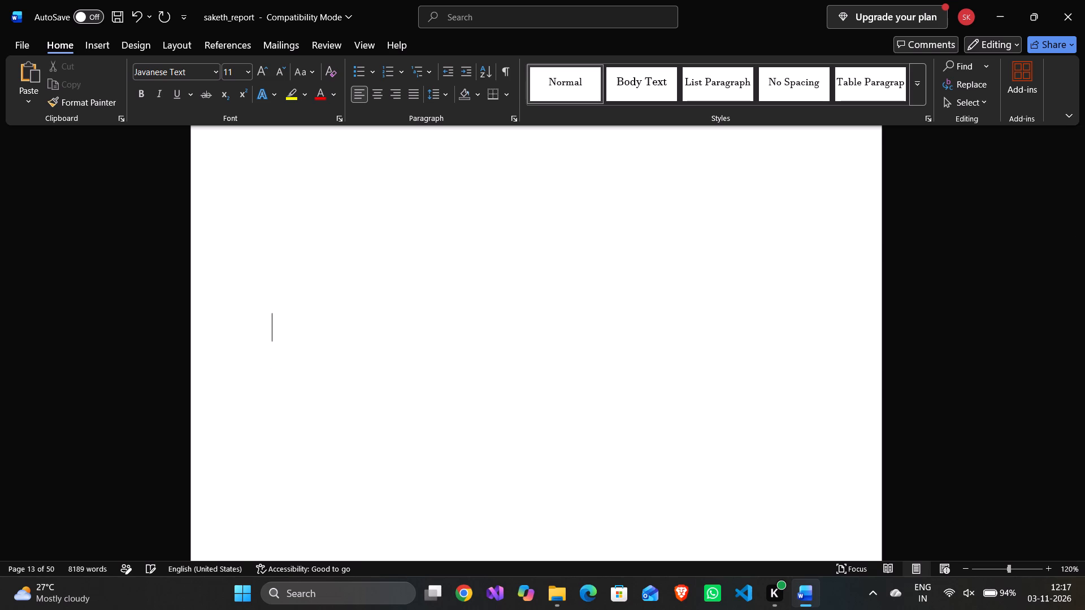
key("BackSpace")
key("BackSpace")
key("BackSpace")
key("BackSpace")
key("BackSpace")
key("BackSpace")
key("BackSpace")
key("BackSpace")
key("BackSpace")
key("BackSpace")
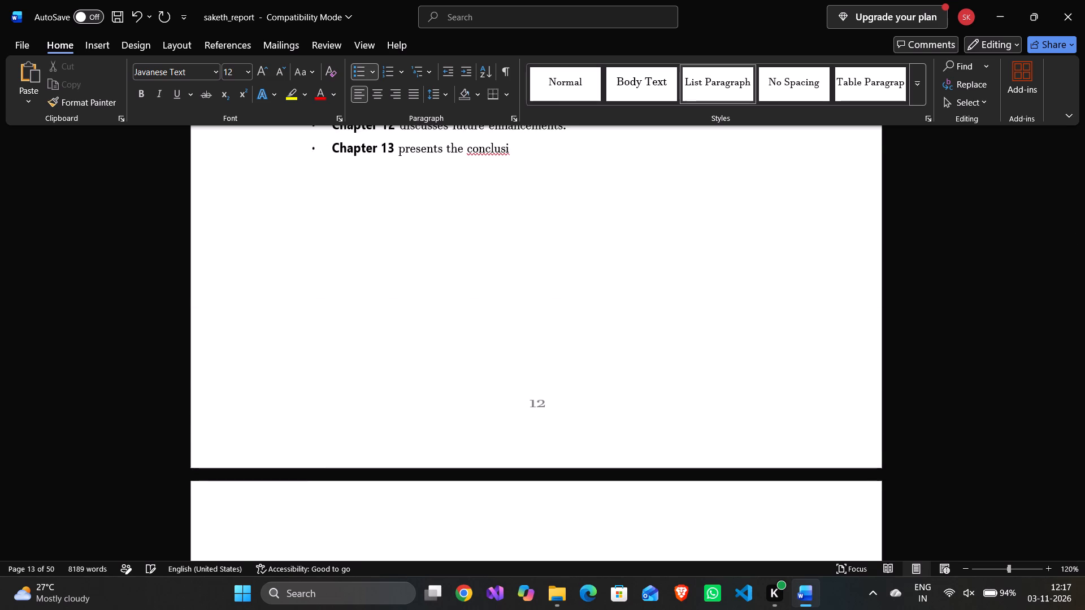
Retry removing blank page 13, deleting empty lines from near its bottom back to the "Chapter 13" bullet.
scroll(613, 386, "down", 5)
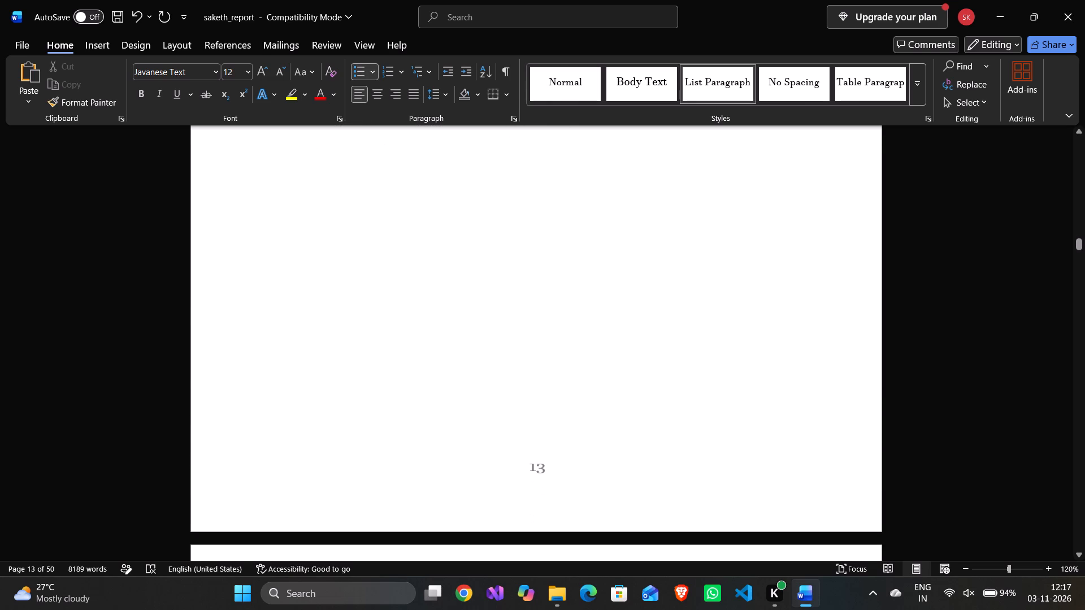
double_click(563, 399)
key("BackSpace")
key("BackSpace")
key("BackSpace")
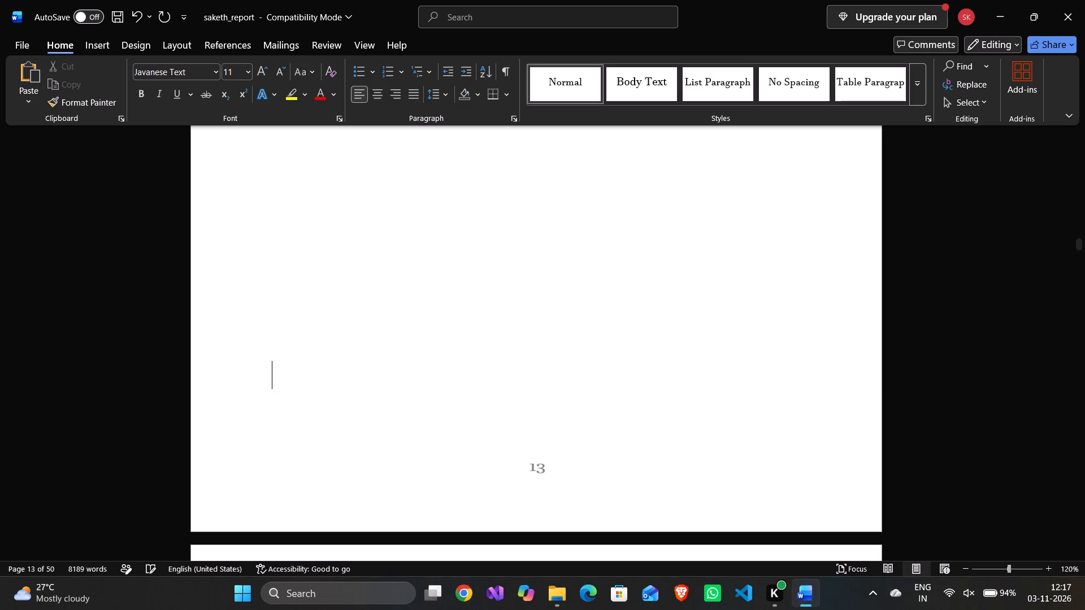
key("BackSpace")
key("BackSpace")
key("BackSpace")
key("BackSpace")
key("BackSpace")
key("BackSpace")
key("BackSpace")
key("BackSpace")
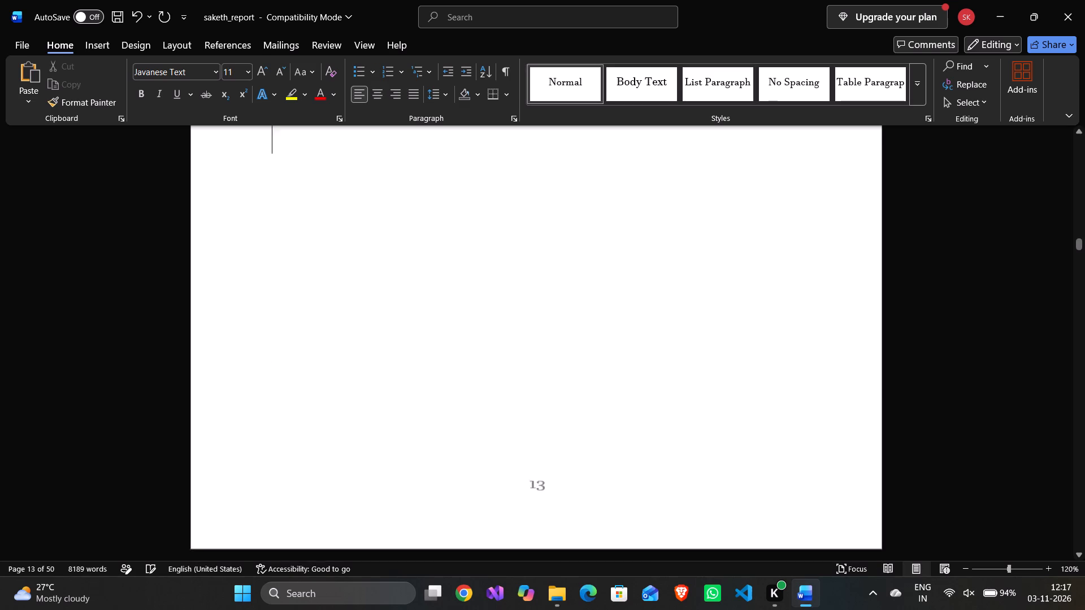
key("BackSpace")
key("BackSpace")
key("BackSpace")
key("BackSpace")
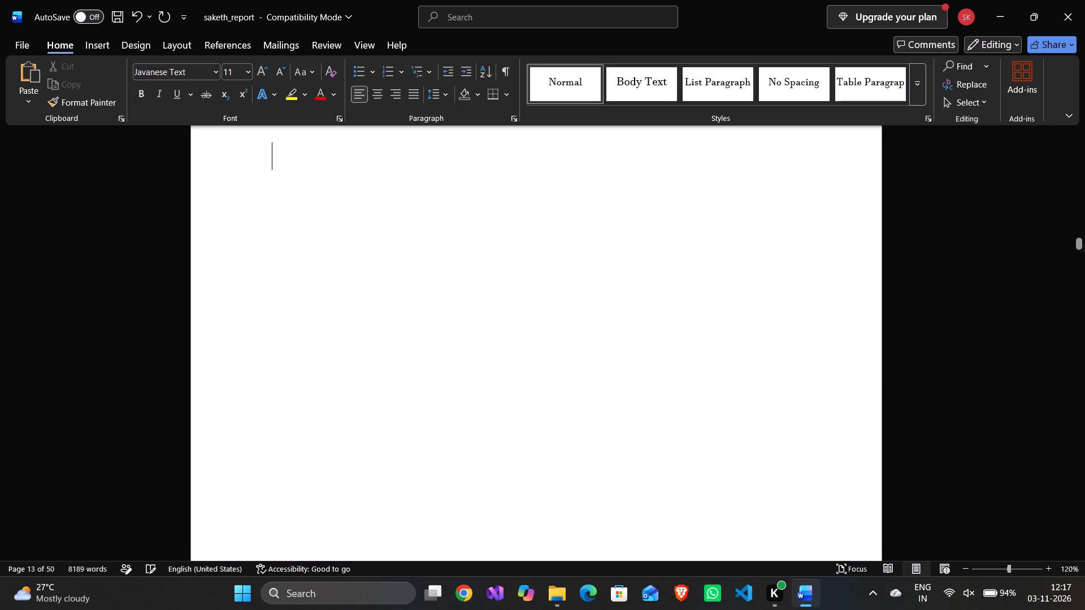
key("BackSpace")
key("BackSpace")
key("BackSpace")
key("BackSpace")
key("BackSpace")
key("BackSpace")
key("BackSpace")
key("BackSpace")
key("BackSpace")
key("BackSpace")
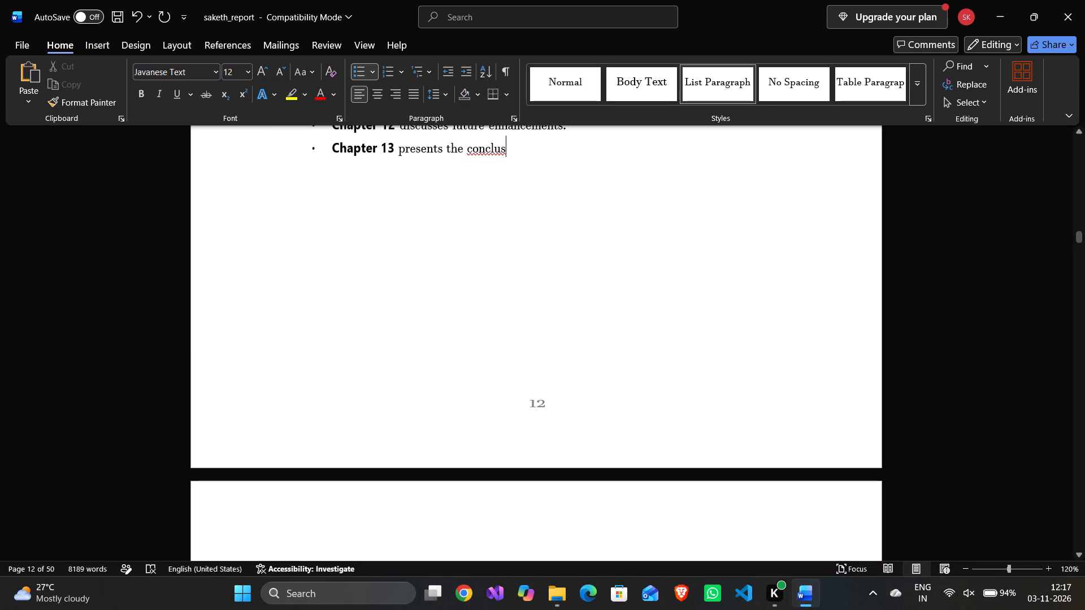
Try again to remove the blank page 13 ahead of the "EXISTING SYSTEM / BACKGROUND STUDY" heading.
scroll(632, 534, "down", 5)
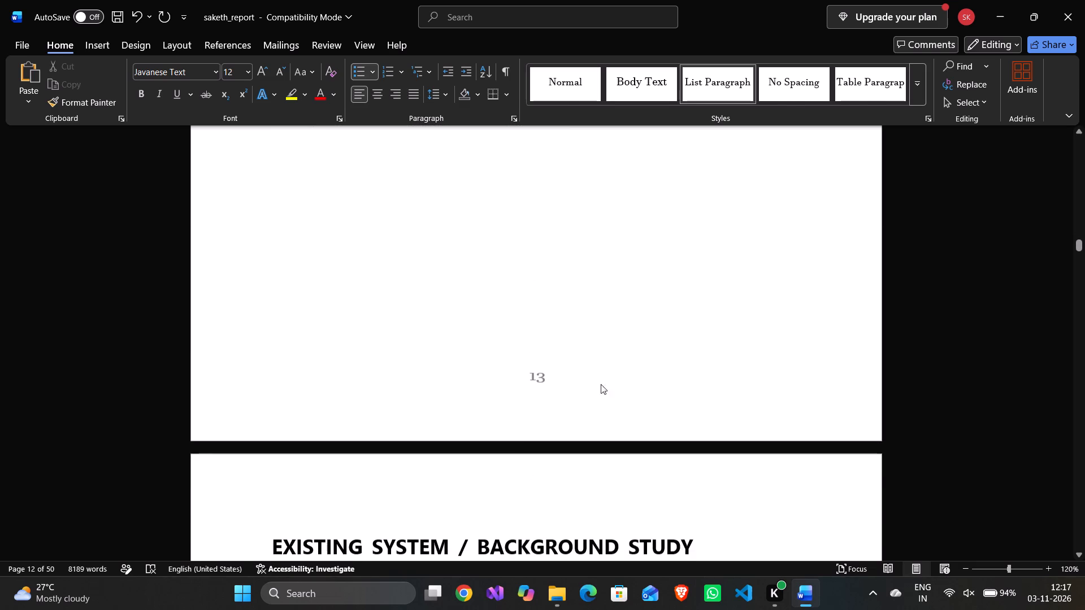
left_click(626, 329)
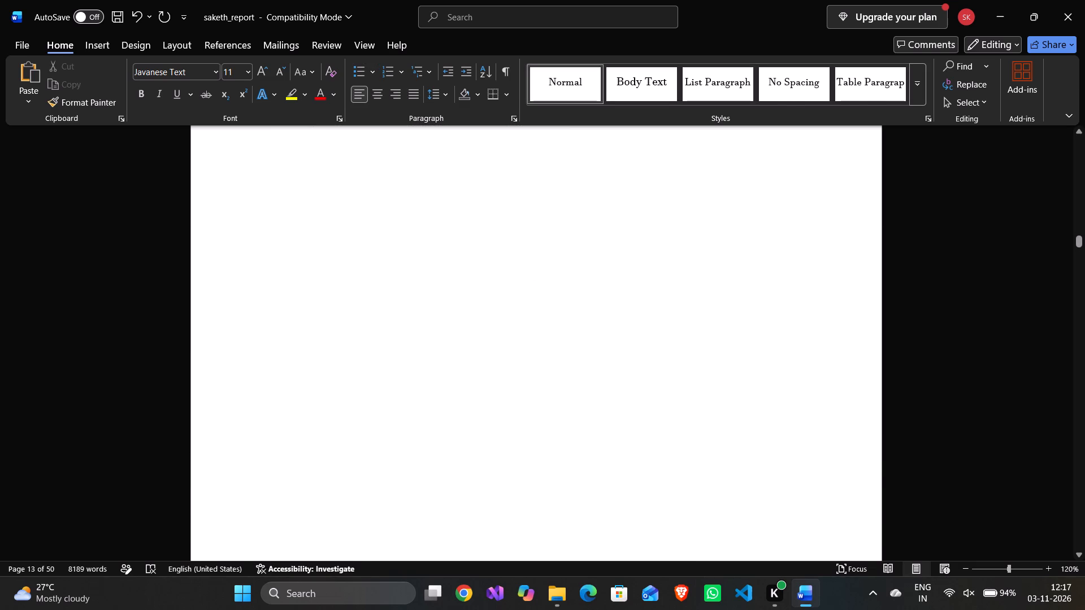
key("BackSpace")
key("BackSpace")
key("BackSpace")
scroll(626, 329, "down", 3)
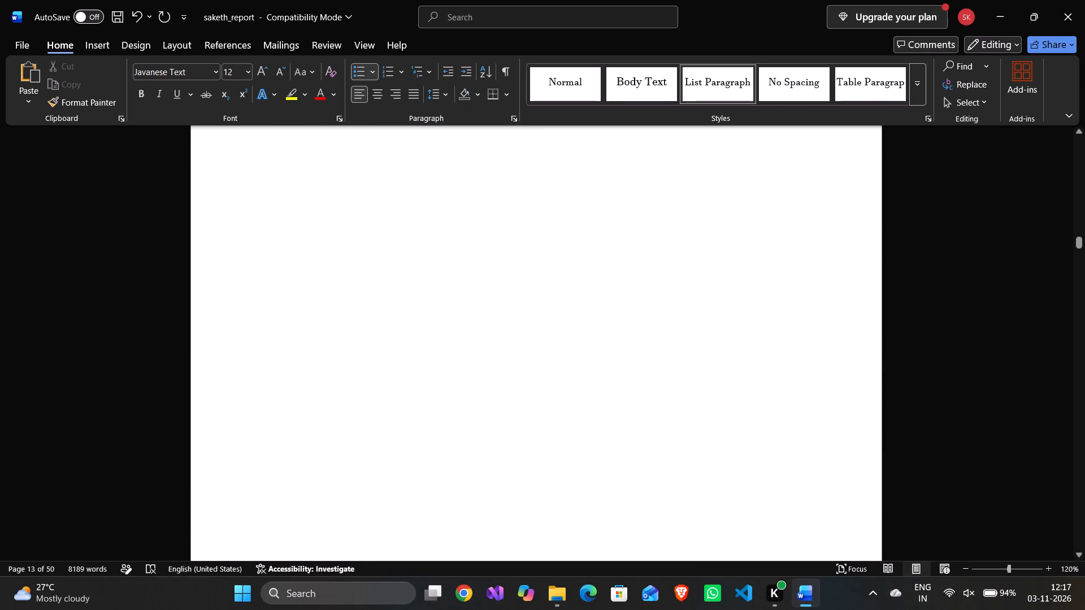
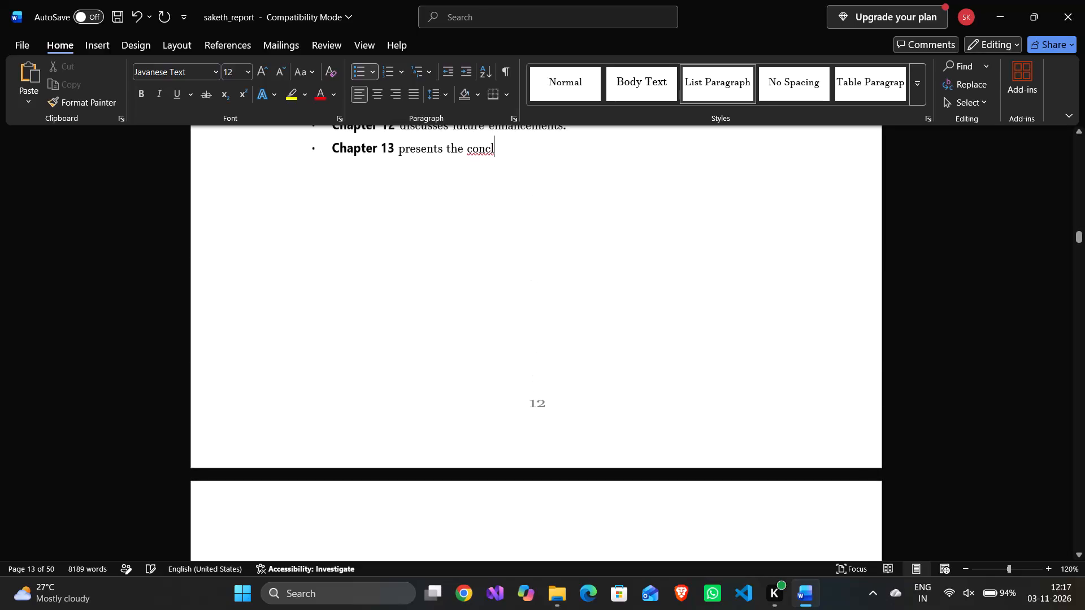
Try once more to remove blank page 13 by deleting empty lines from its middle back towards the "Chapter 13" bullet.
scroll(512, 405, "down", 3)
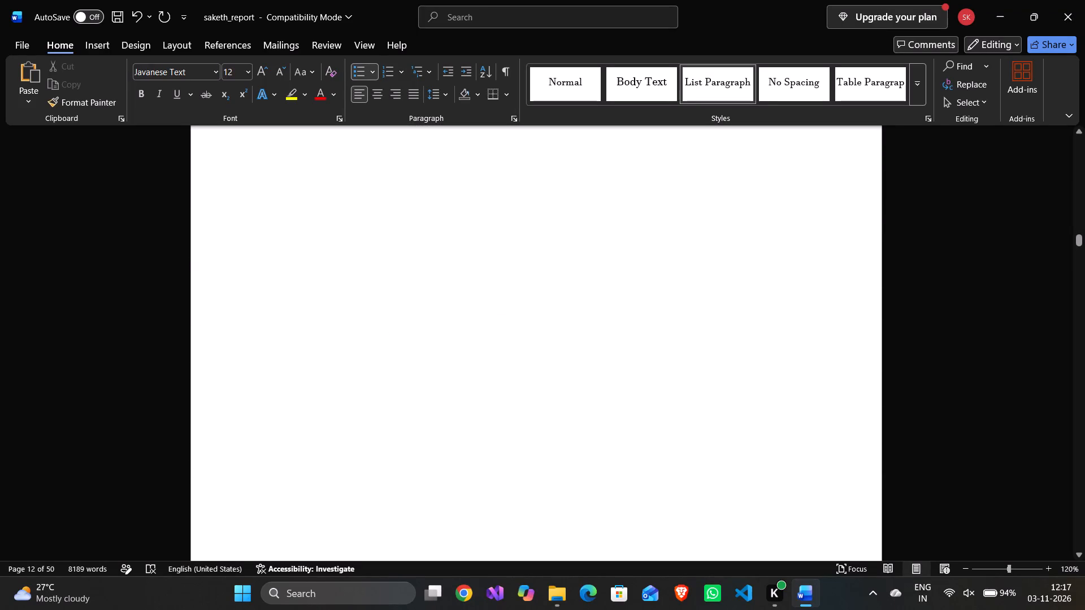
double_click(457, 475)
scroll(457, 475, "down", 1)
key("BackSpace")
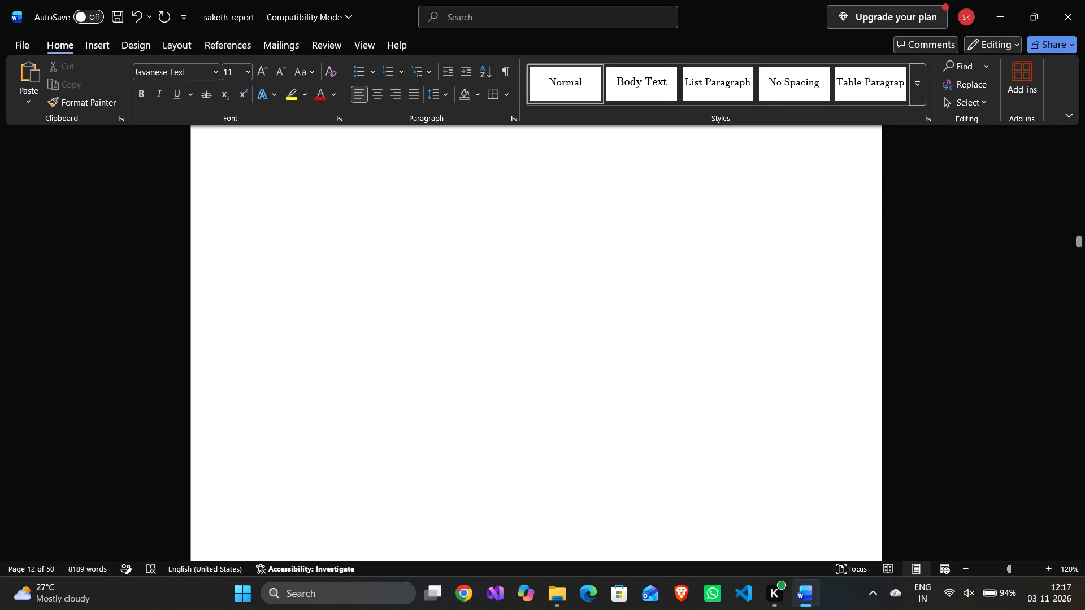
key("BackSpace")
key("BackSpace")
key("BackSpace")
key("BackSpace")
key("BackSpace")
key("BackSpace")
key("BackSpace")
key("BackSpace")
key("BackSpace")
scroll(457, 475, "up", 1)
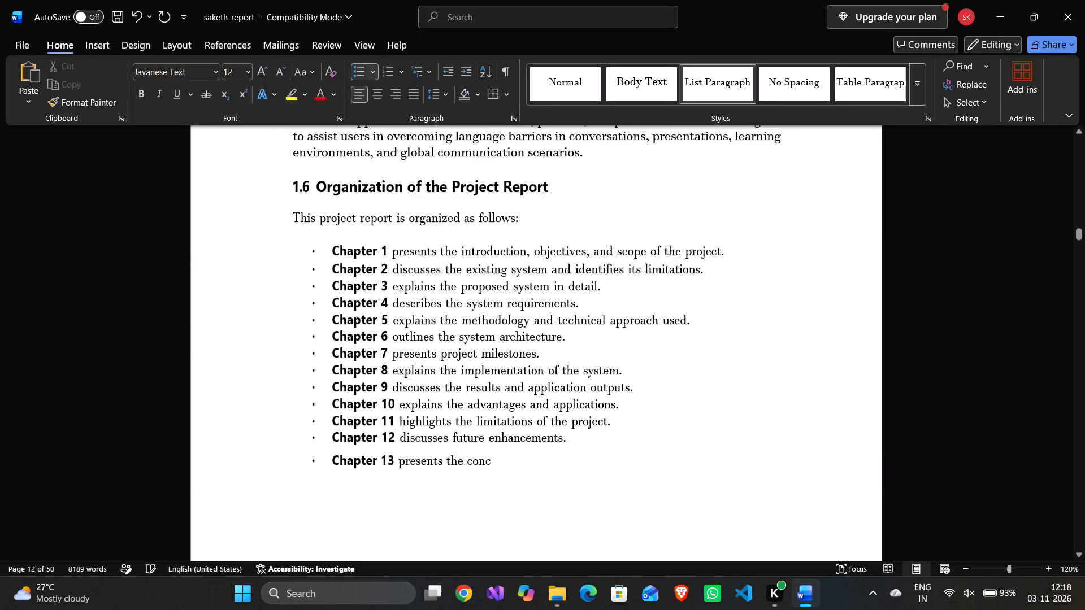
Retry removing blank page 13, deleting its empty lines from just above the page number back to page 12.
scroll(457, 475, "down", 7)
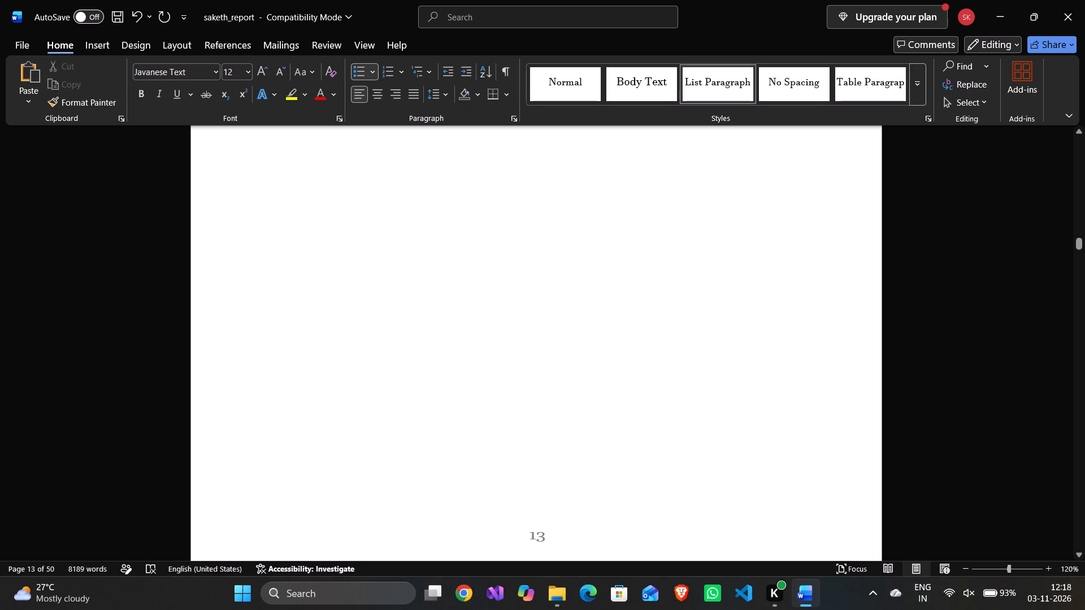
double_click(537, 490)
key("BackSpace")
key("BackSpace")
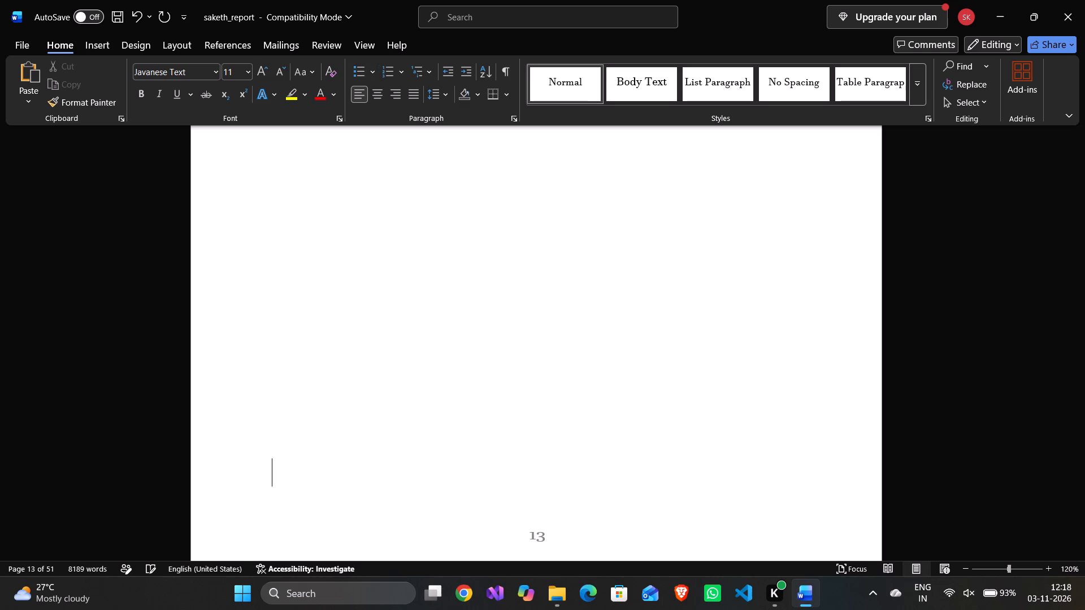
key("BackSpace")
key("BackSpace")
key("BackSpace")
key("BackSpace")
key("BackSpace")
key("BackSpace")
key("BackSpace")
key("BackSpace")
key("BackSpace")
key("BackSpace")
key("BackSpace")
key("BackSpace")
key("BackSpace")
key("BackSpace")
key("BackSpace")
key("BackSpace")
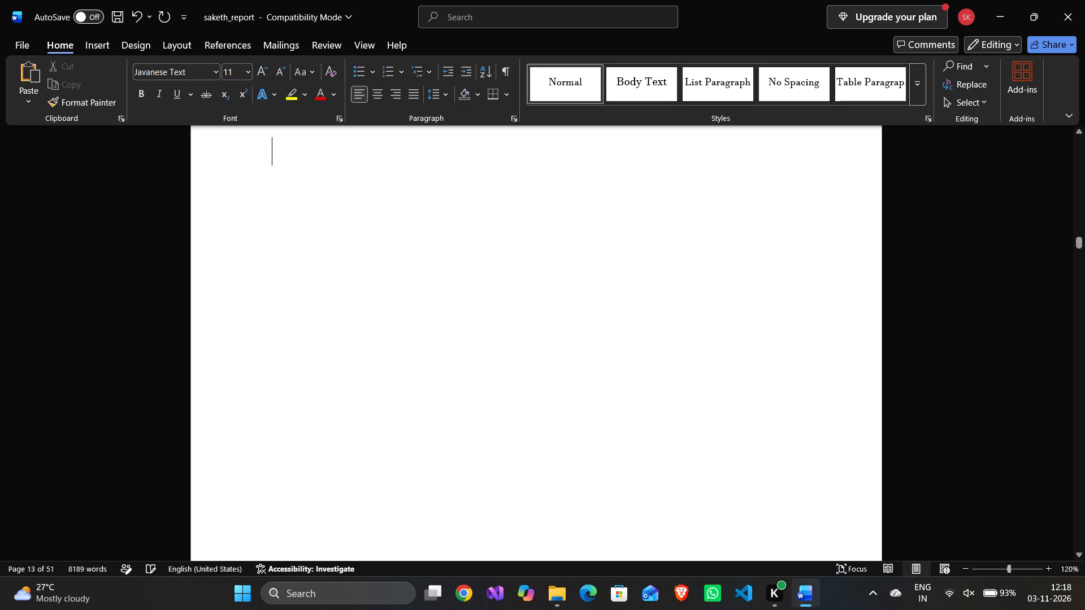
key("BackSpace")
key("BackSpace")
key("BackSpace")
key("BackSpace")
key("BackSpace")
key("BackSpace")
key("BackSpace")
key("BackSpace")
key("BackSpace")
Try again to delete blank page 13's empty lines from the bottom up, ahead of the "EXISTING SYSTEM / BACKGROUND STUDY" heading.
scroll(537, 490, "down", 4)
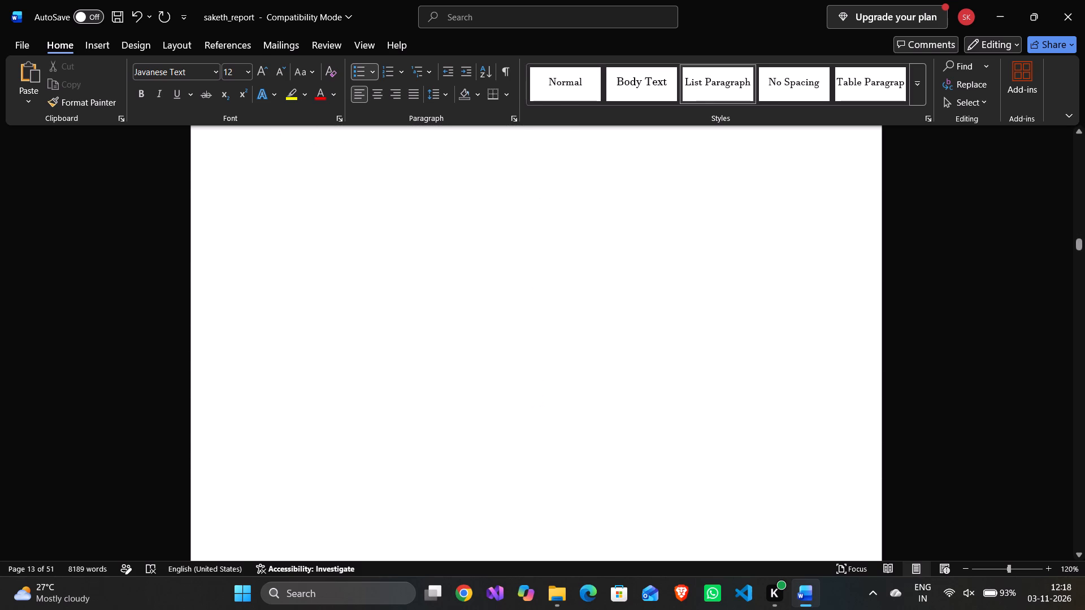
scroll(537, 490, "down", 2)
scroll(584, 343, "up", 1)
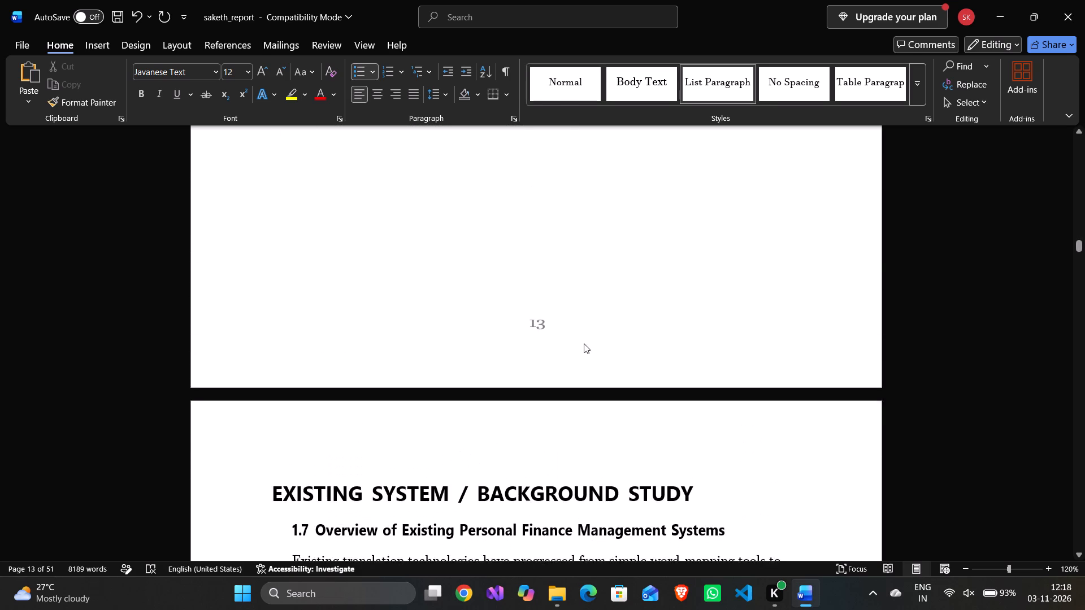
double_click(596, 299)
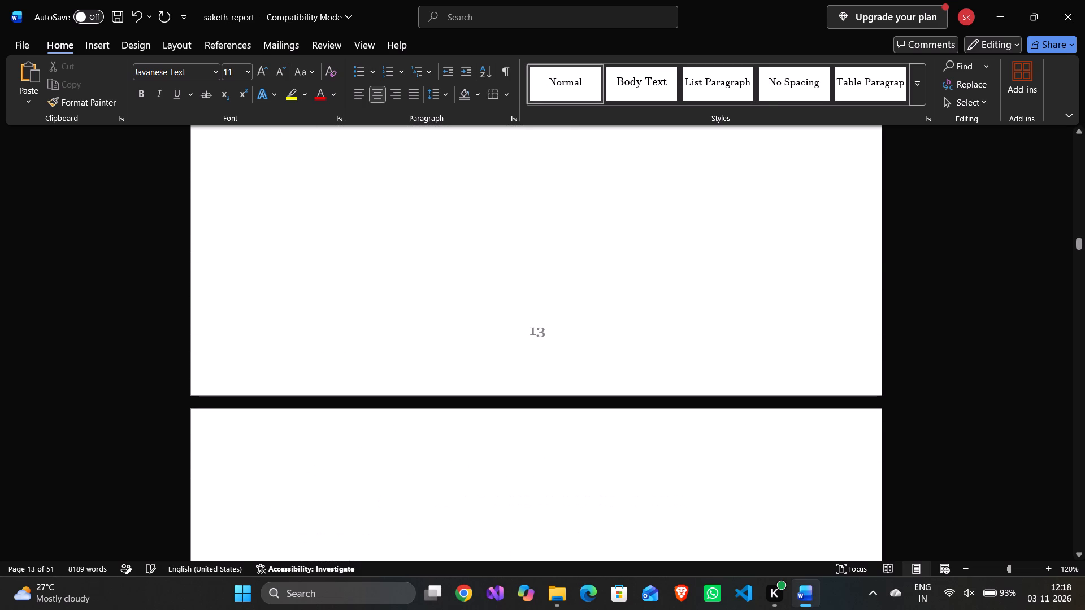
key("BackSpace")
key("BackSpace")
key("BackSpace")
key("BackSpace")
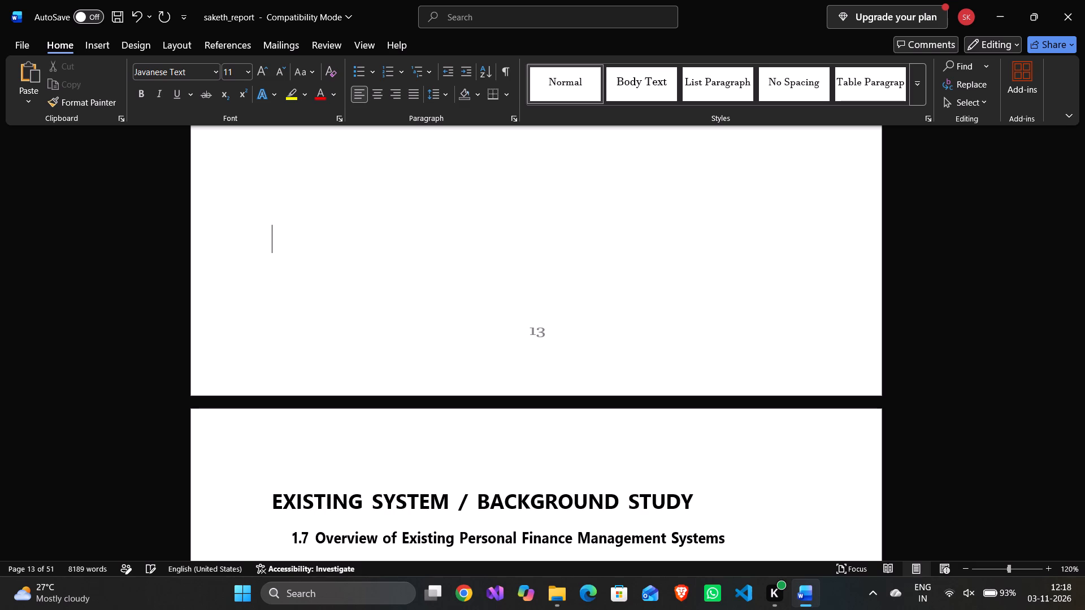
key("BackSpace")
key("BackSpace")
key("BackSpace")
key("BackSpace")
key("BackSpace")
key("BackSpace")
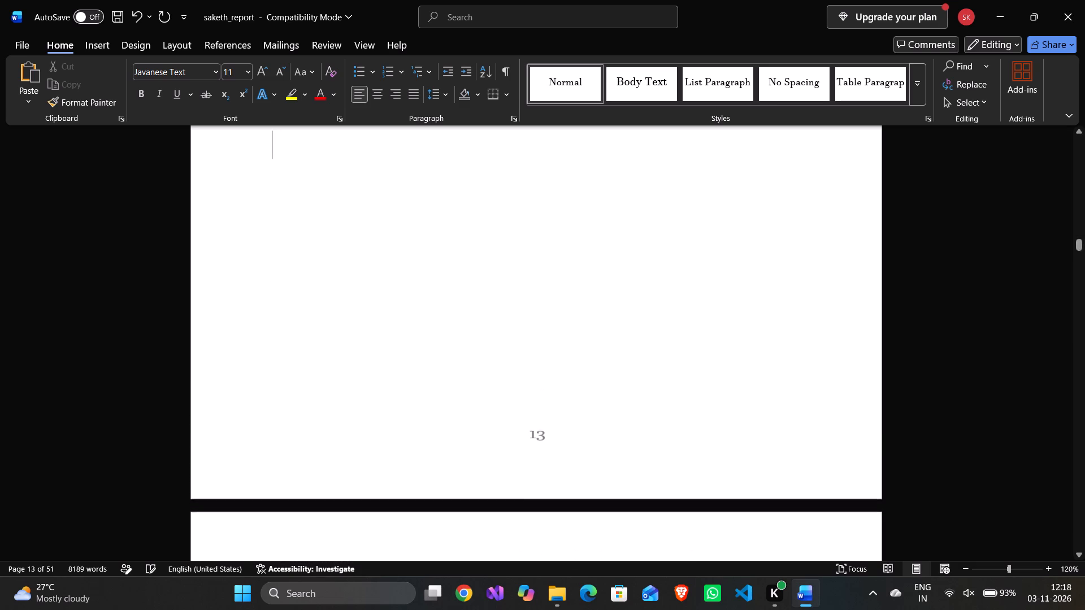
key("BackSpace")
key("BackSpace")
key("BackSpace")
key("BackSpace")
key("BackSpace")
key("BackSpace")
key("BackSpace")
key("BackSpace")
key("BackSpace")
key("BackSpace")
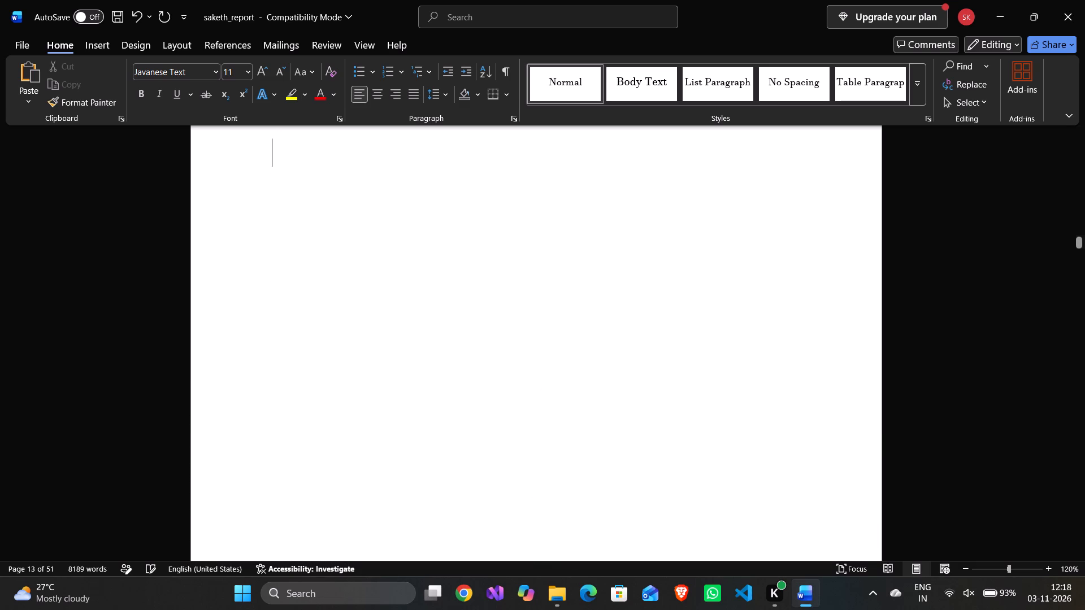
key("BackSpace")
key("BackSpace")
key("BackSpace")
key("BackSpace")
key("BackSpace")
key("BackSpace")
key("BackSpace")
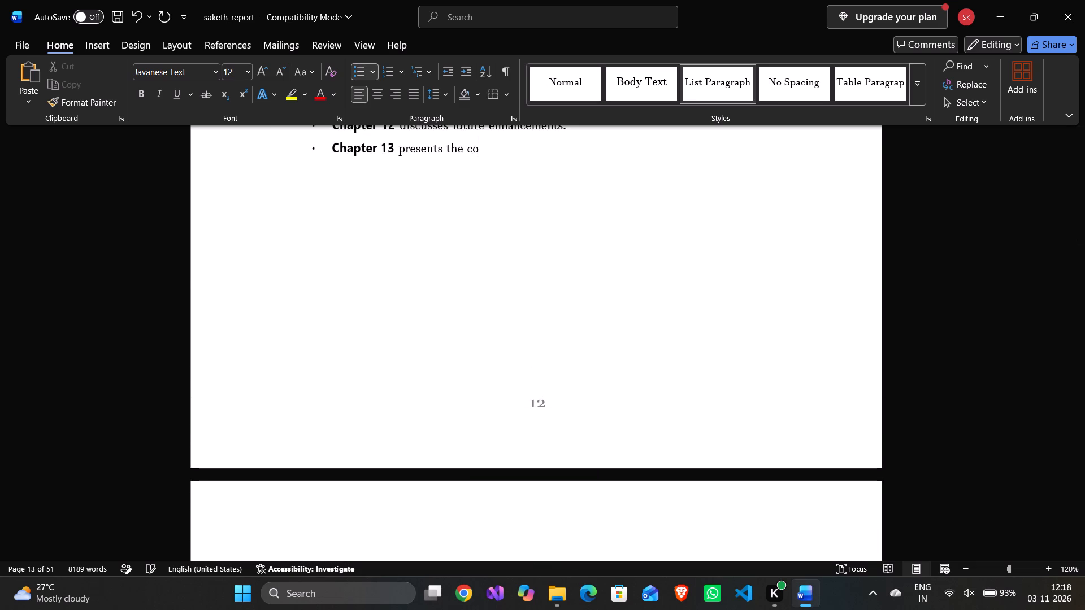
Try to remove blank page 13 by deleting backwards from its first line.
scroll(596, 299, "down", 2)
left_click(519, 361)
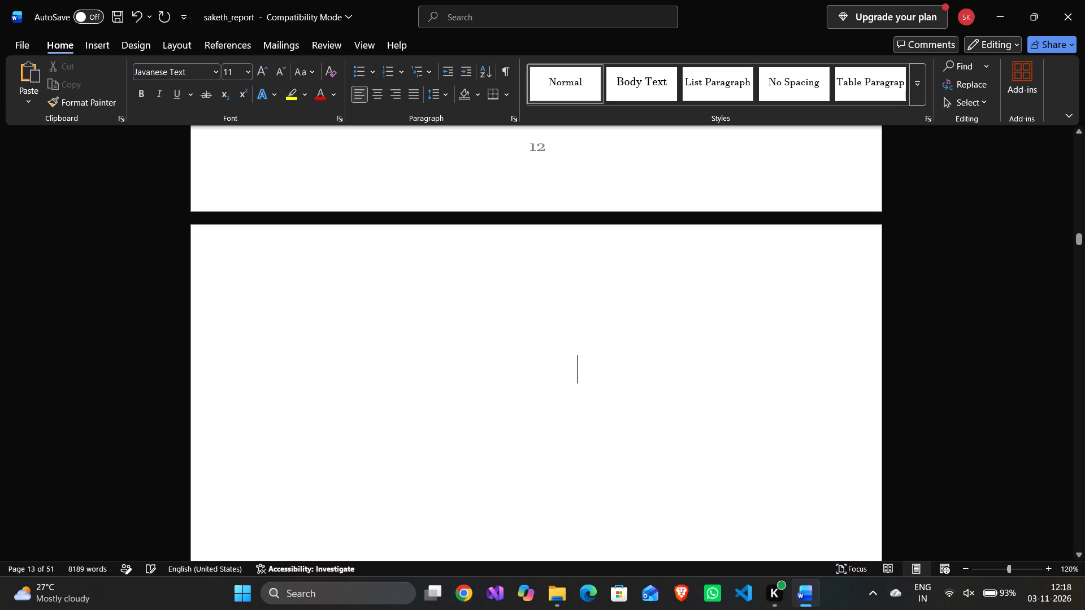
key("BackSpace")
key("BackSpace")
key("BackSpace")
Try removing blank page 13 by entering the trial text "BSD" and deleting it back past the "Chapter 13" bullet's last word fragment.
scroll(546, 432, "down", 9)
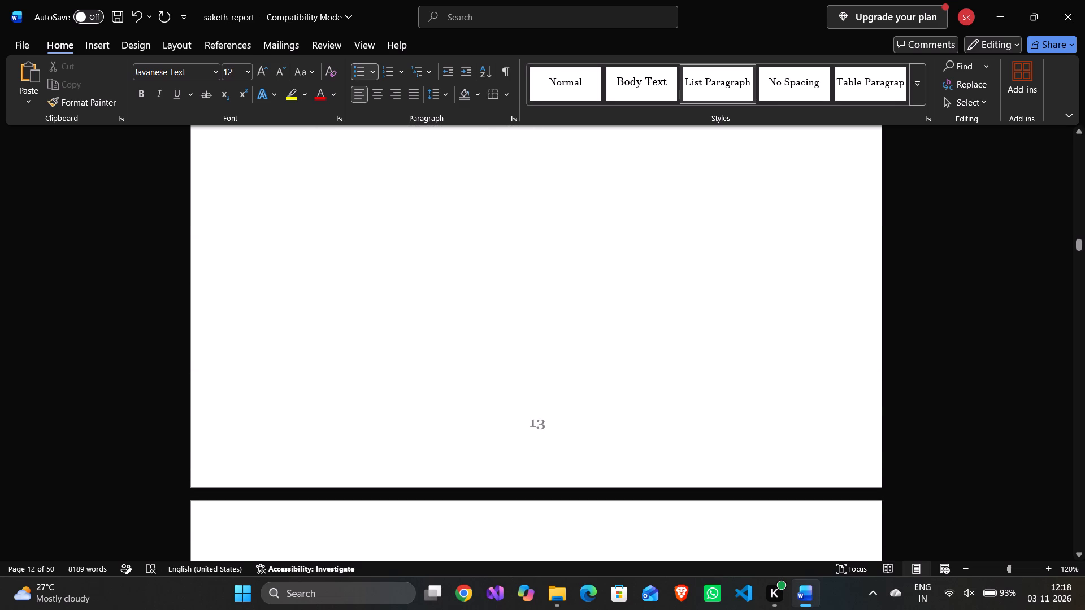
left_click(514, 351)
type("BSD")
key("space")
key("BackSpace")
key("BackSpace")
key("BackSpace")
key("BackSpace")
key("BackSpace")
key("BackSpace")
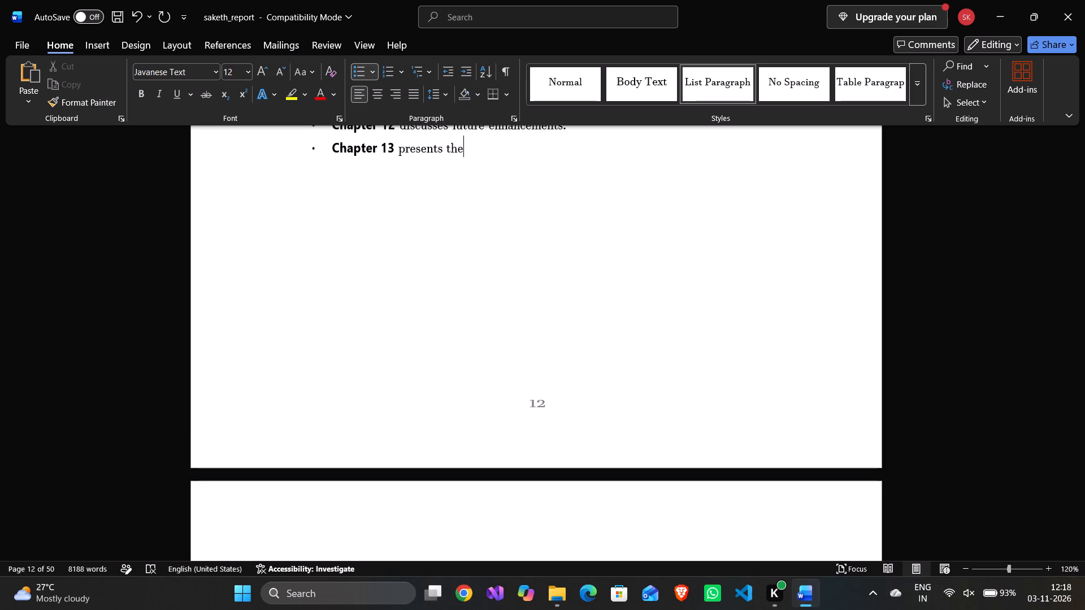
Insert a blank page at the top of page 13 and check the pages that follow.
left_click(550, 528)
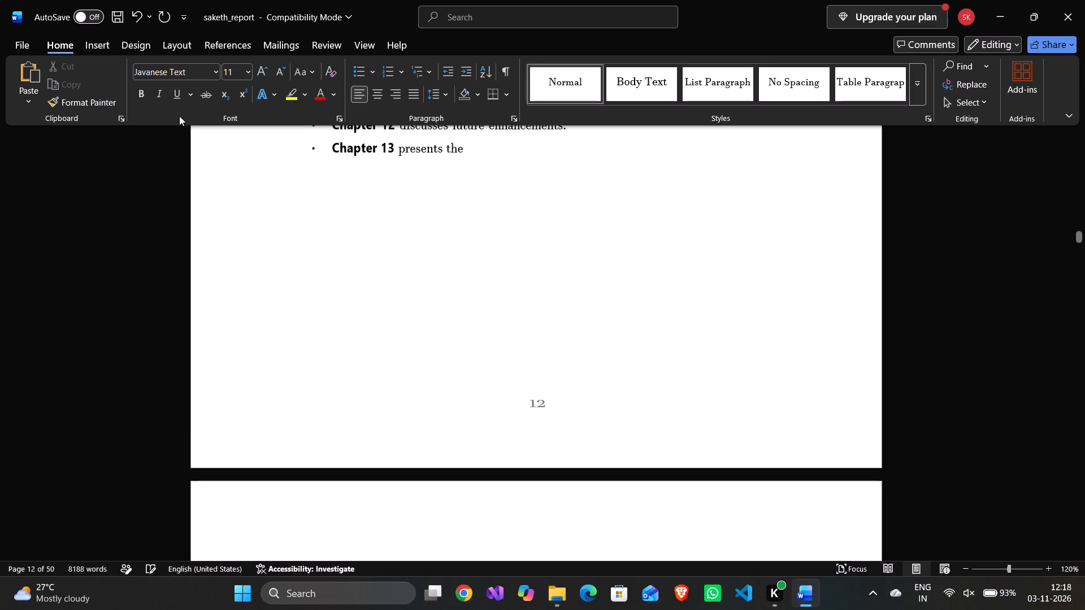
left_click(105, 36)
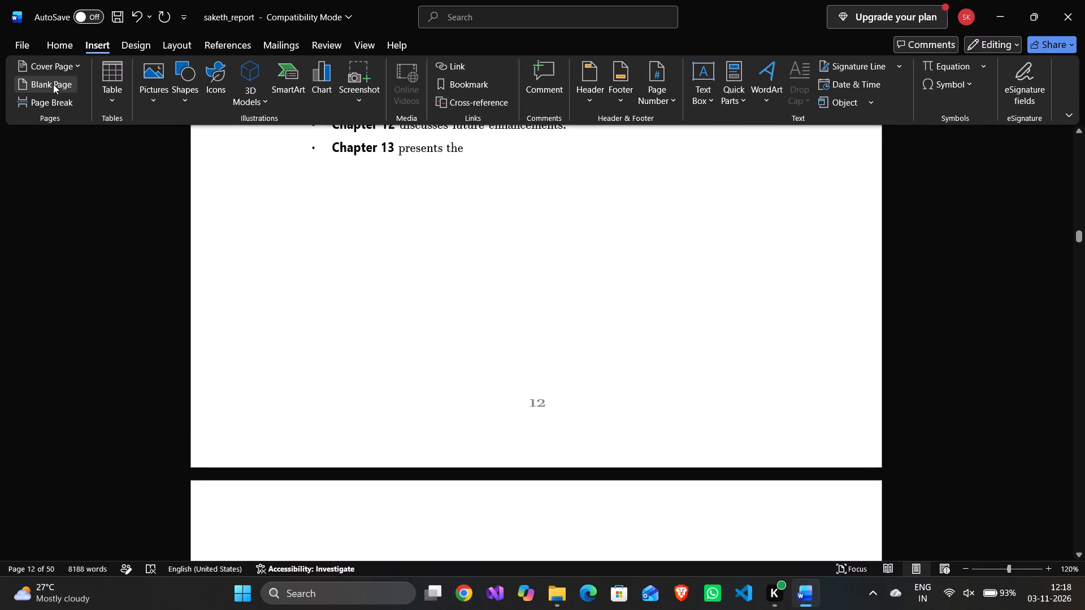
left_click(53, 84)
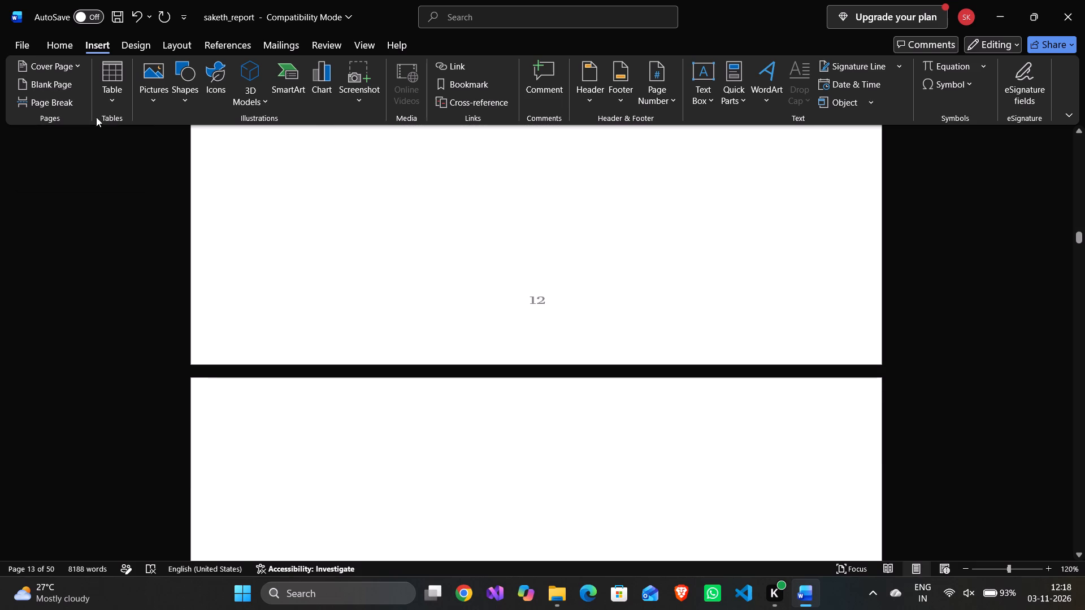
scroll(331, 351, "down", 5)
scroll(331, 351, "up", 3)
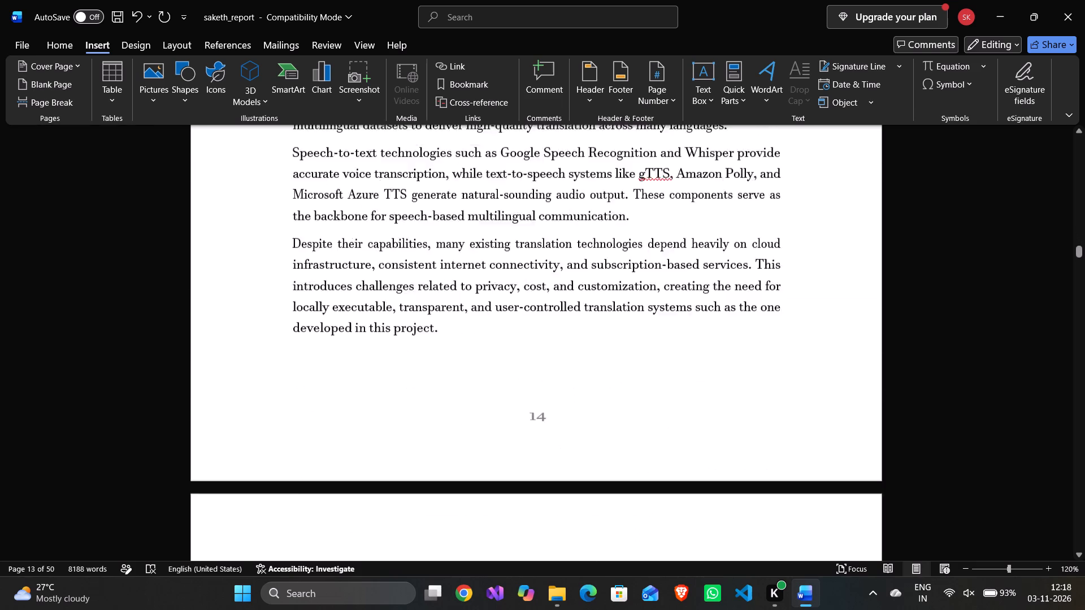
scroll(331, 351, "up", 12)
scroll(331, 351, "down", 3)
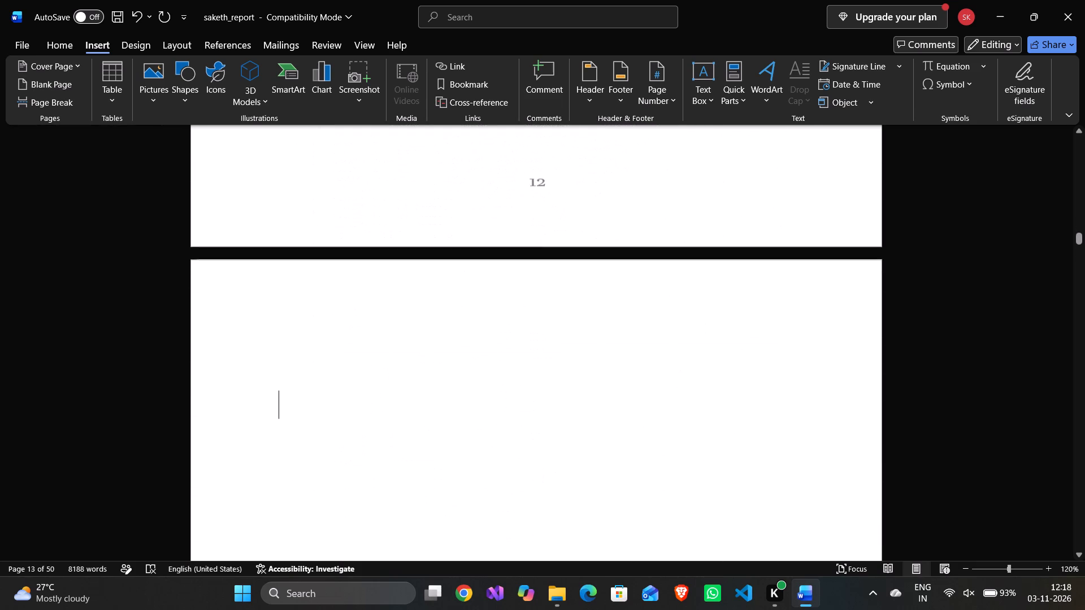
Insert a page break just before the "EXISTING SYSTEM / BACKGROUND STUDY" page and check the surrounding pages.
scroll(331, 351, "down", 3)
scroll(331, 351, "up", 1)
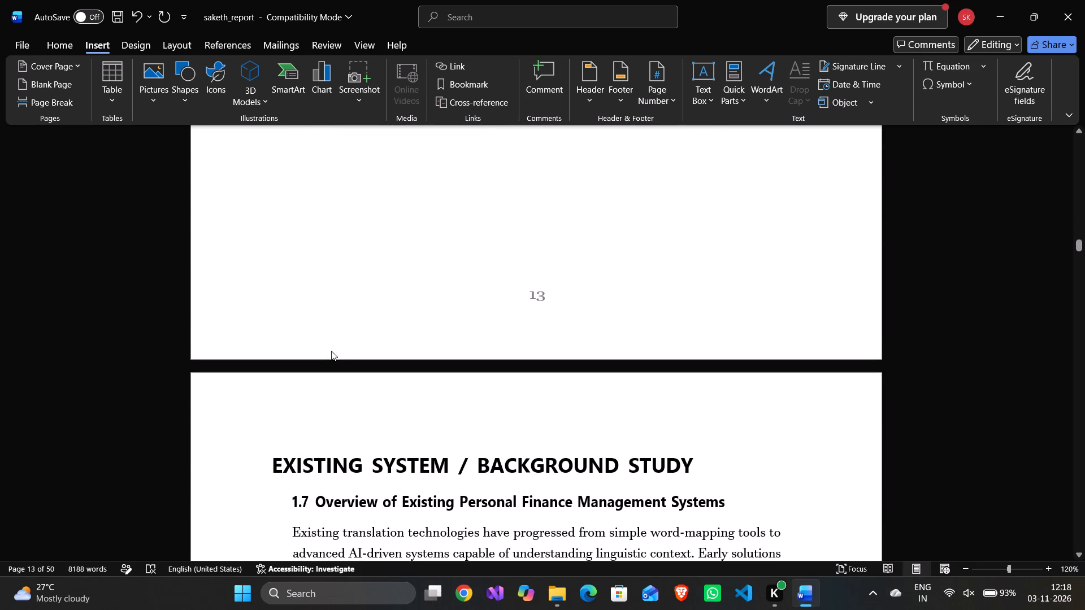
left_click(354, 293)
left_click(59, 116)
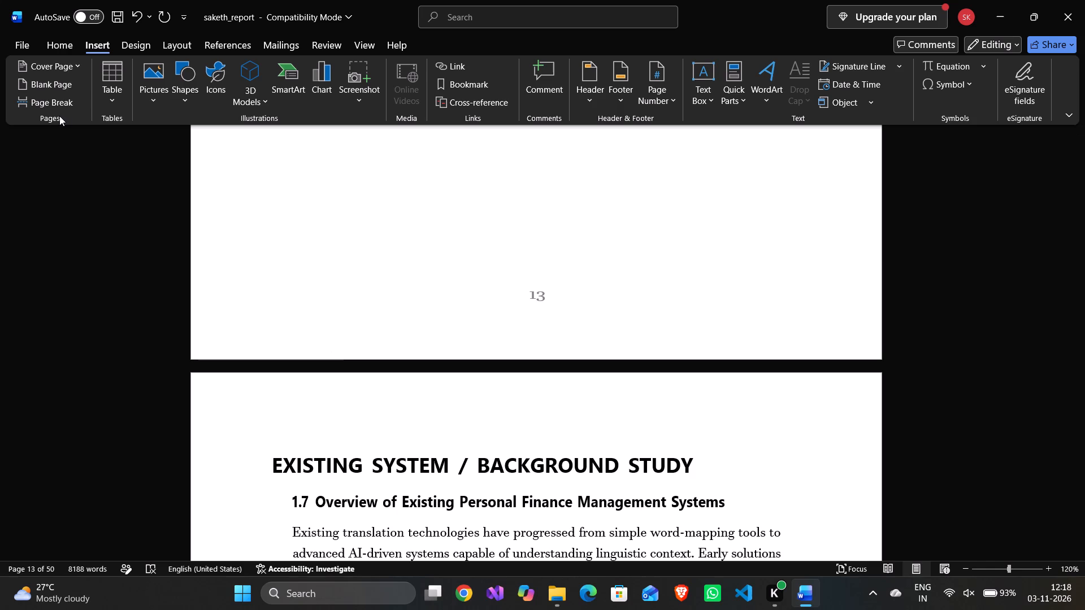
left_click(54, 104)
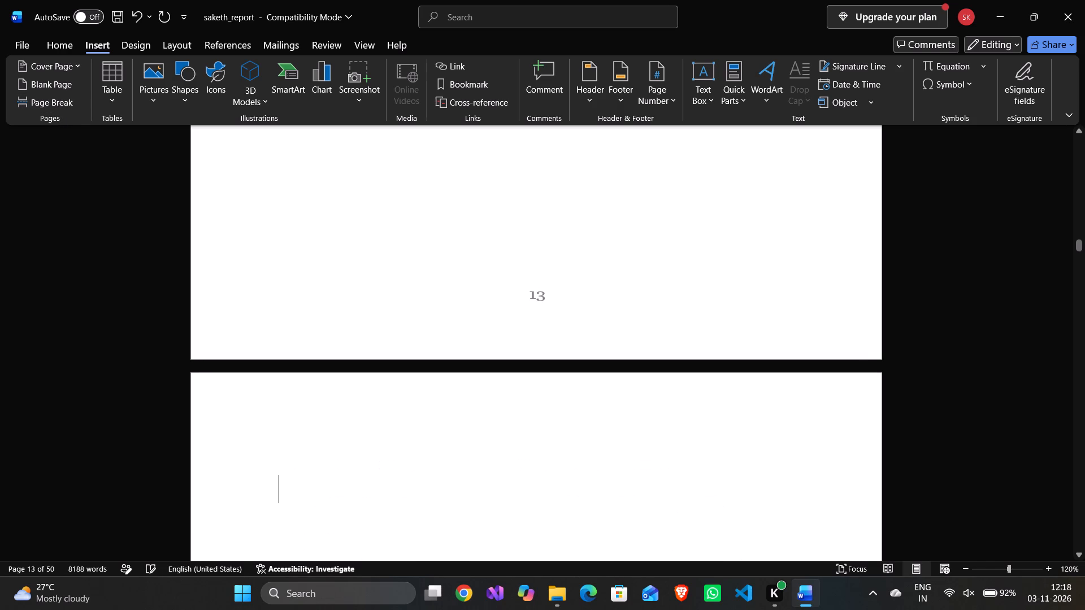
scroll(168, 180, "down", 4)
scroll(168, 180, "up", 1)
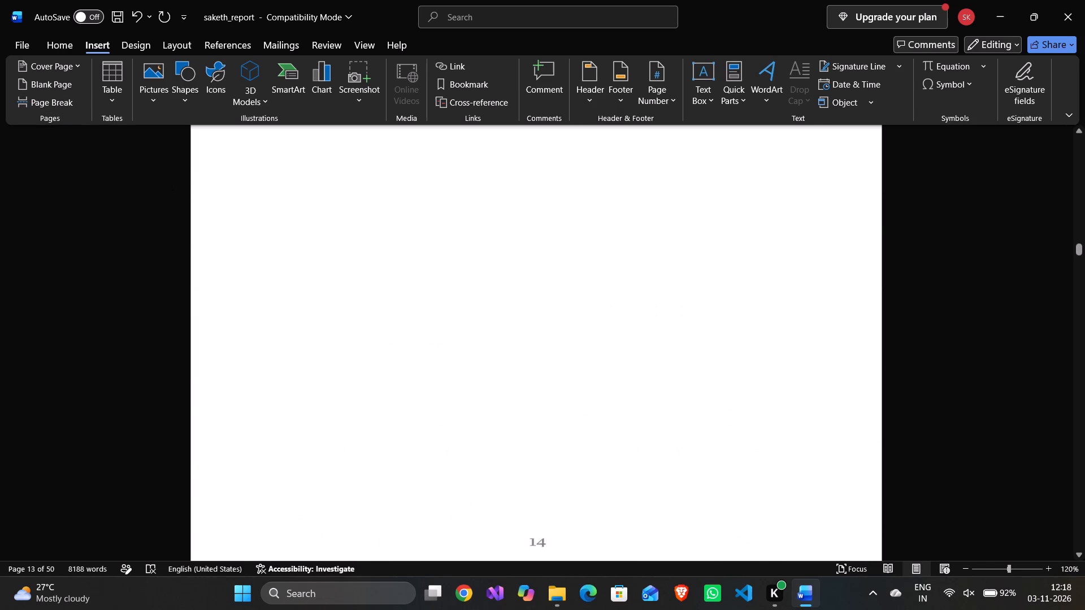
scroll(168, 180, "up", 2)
Undo the recent page insertions, trial text and deletions around pages 12 and 13, back to the complete "Chapter 13 presents the conclusion." bullet.
key("ctrl+z")
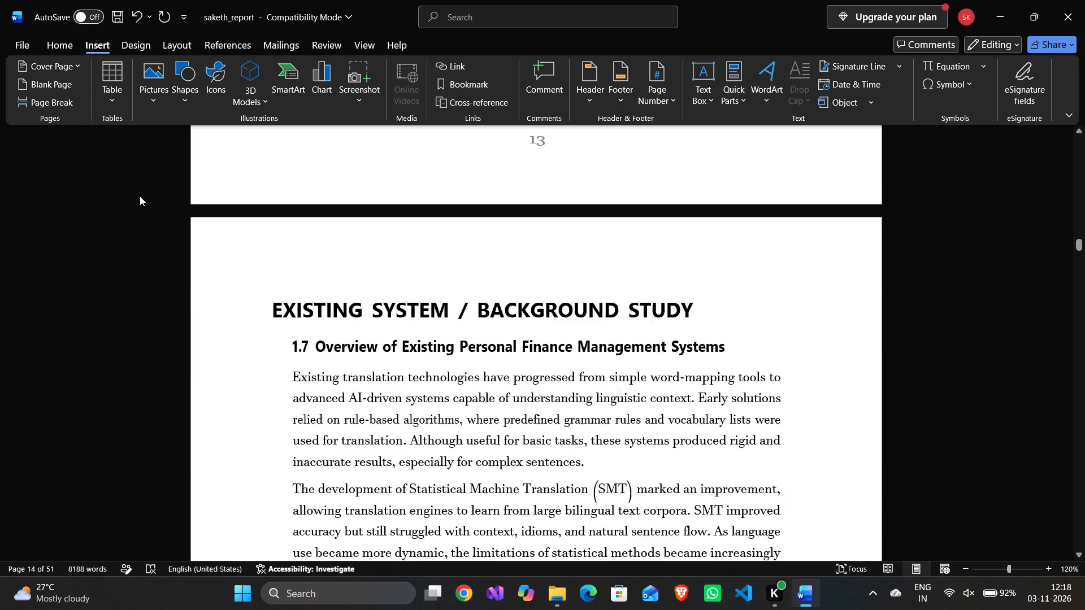
scroll(140, 196, "up", 3)
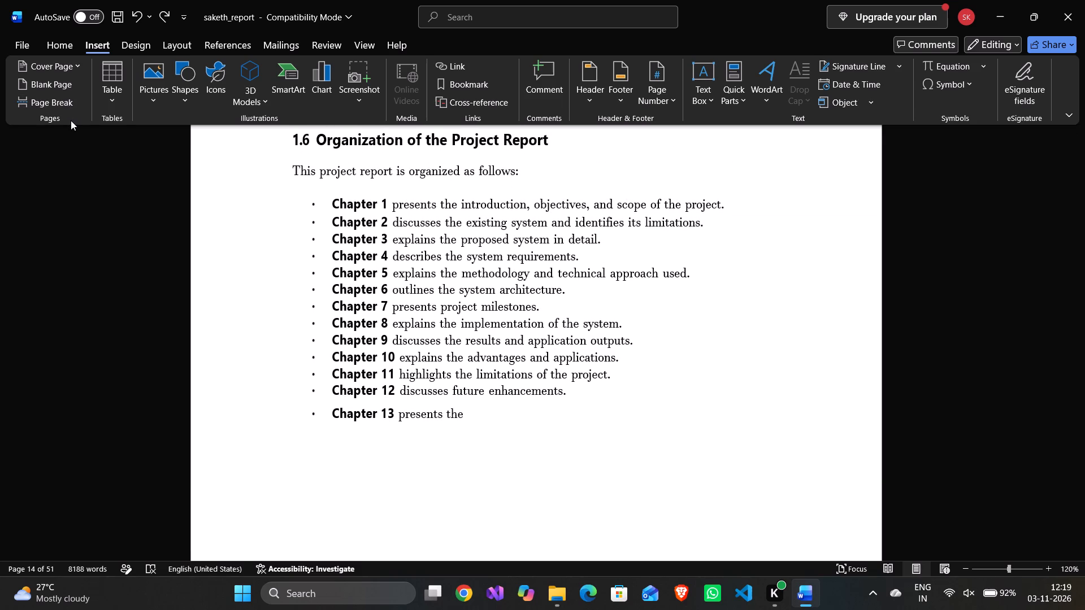
key("ctrl+z")
key("ctrl+z")
key("ctrl+z")
key("ctrl+z")
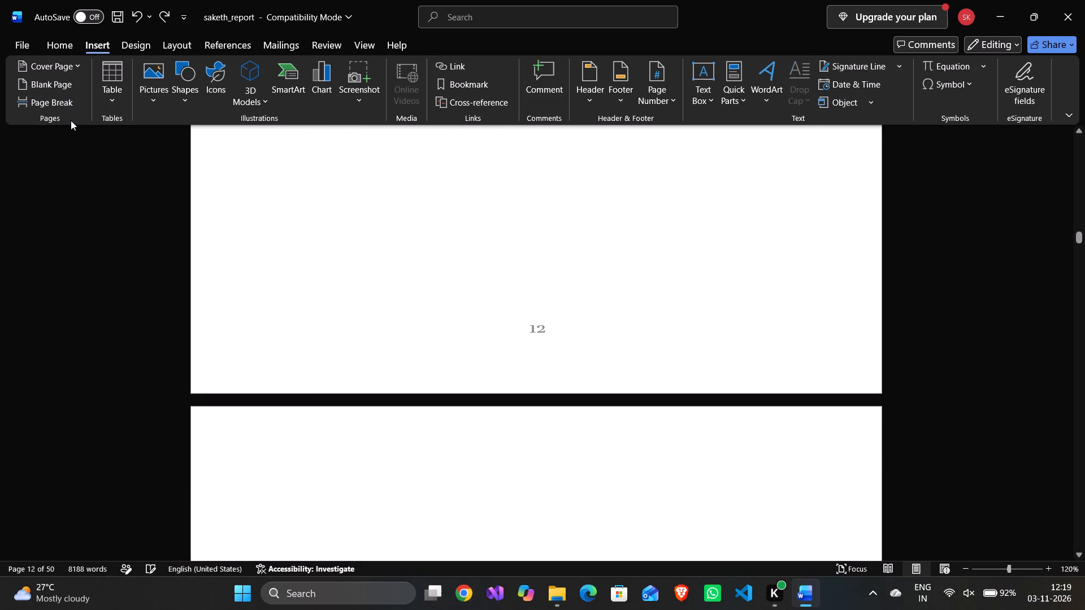
key("ctrl+z")
key("ctrl+z")
key("ctrl+z")
key("ctrl+z")
key("ctrl+z")
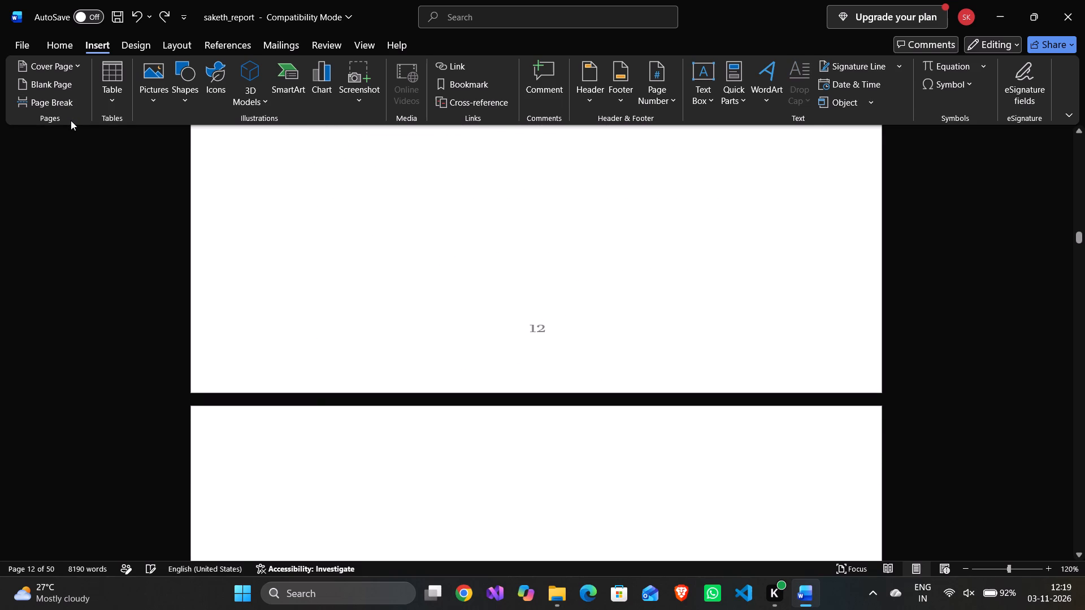
key("ctrl+z")
key("ctrl+z")
key("ctrl+z")
key("ctrl+z")
key("ctrl+z")
key("ctrl+z")
key("ctrl+z")
key("ctrl+z")
key("ctrl+z")
key("ctrl+z")
key("ctrl+z")
key("ctrl+z")
key("ctrl+z")
key("ctrl+z")
key("ctrl+z")
key("ctrl+z")
key("ctrl+z")
key("ctrl+z")
key("ctrl+z")
key("ctrl+z")
key("ctrl+z")
key("ctrl+z")
key("ctrl+z")
key("ctrl+z")
key("ctrl+z")
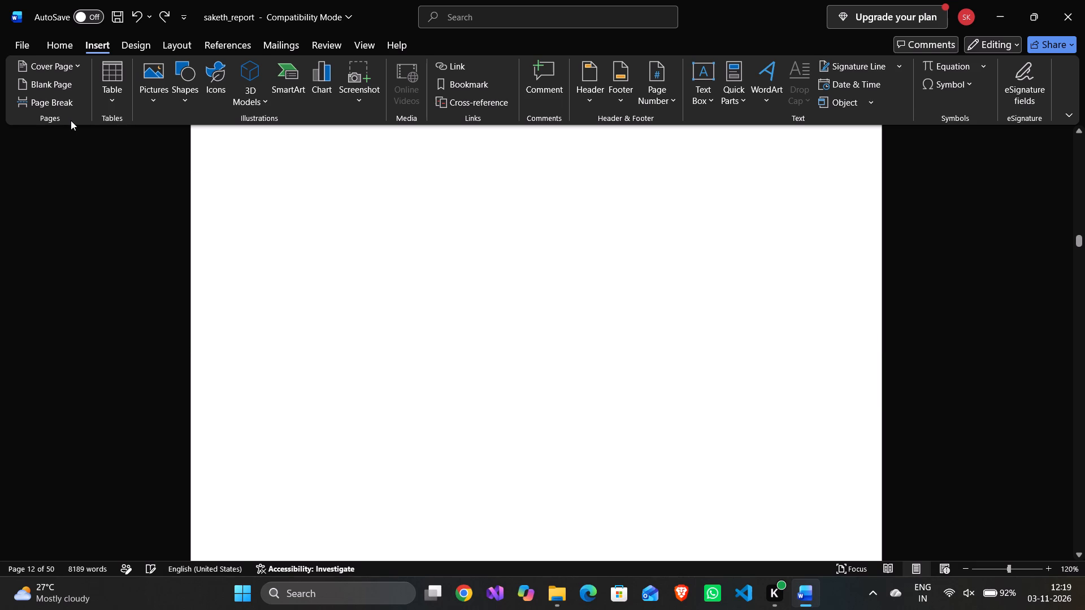
key("ctrl+z")
key("ctrl+z")
key("ctrl+z")
key("ctrl+z")
key("ctrl+z")
key("ctrl+z")
key("ctrl+z")
key("ctrl+z")
key("ctrl+z")
key("ctrl+z")
key("ctrl+z")
key("ctrl+z")
key("ctrl+z")
key("ctrl+z")
key("ctrl+z")
key("ctrl+z")
key("ctrl+z")
key("ctrl+z")
key("ctrl+z")
key("ctrl+z")
key("ctrl+z")
key("ctrl+z")
key("ctrl+z")
key("ctrl+z")
key("ctrl+z")
key("ctrl+z")
key("ctrl+z")
key("ctrl+z")
key("ctrl+z")
key("ctrl+z")
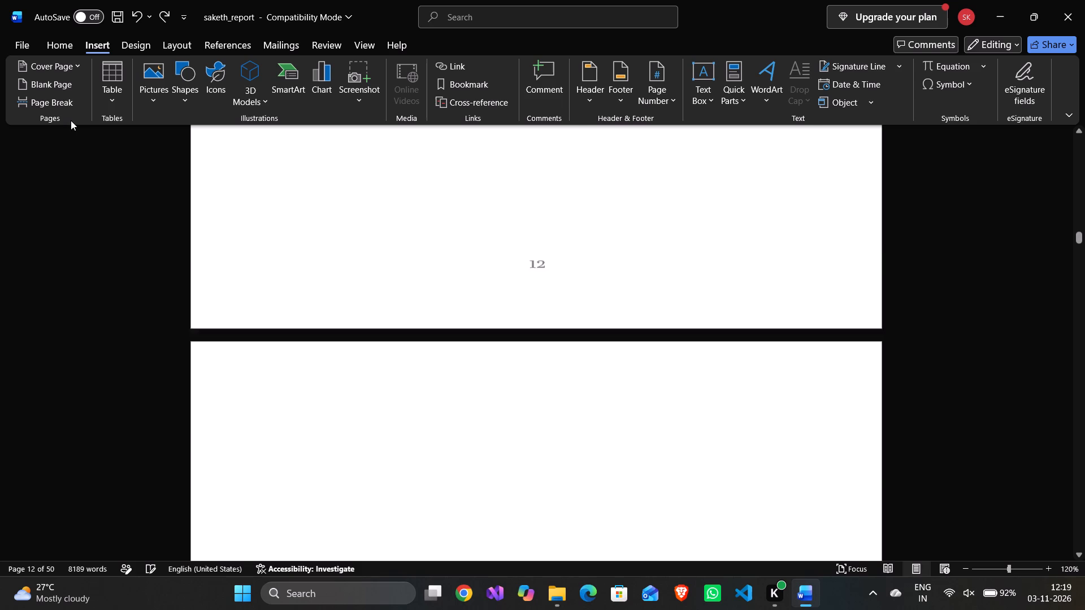
key("ctrl+z")
scroll(71, 120, "up", 1)
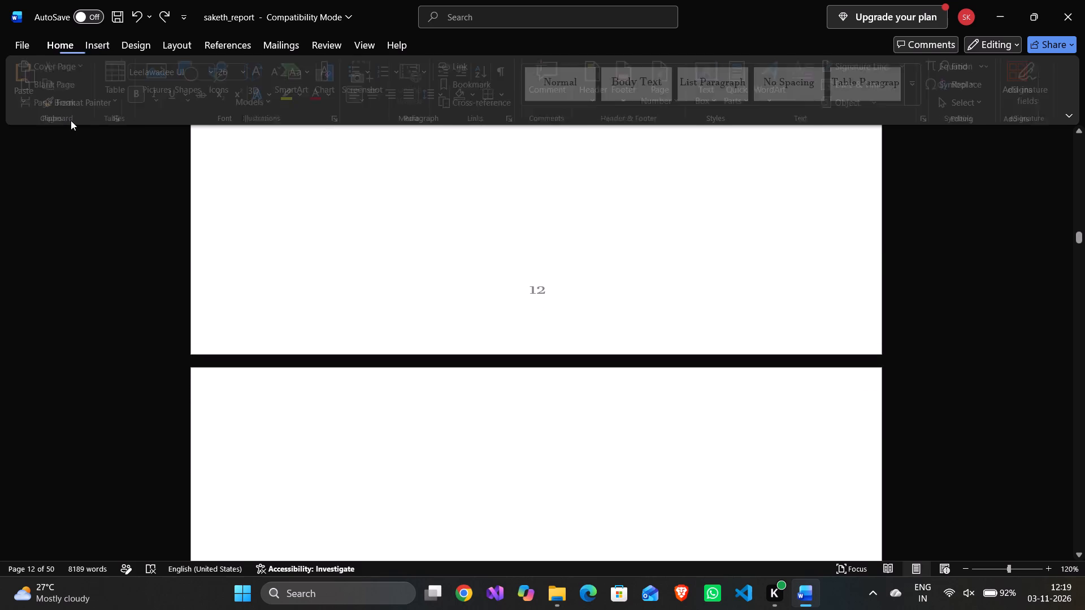
scroll(71, 120, "up", 1)
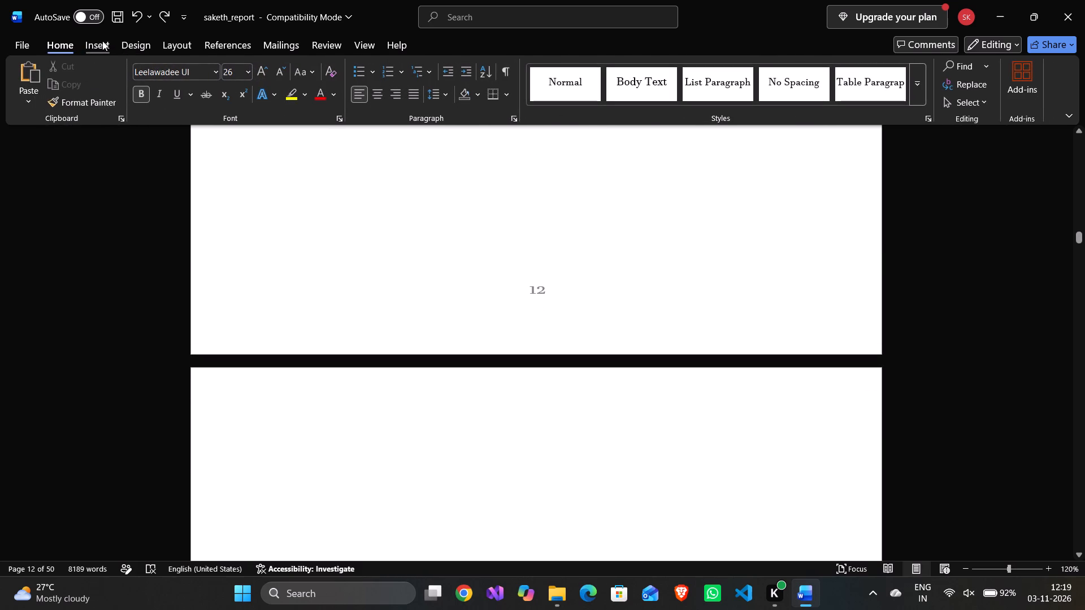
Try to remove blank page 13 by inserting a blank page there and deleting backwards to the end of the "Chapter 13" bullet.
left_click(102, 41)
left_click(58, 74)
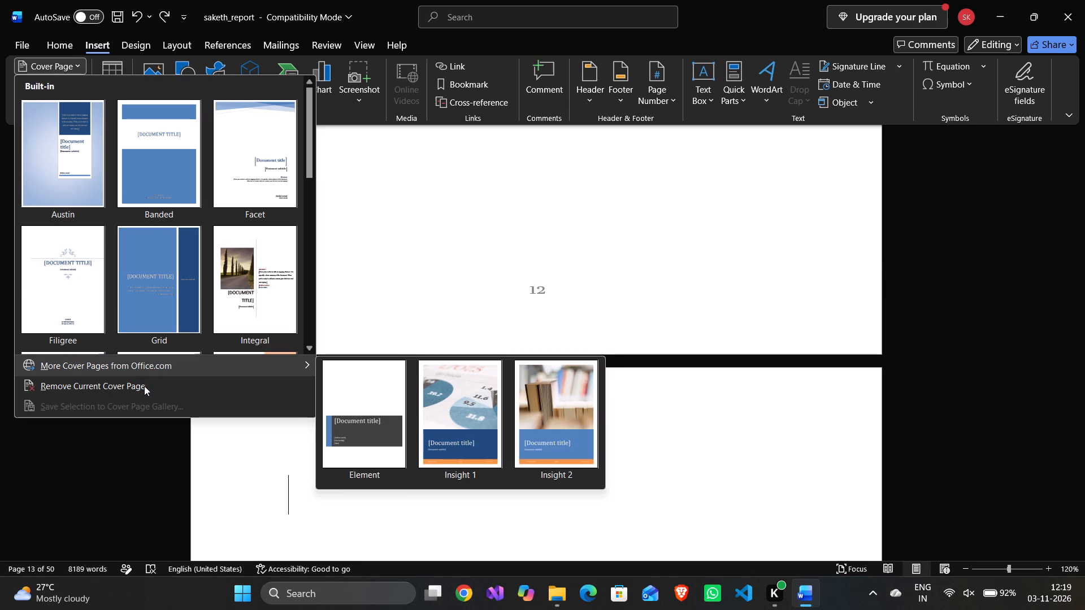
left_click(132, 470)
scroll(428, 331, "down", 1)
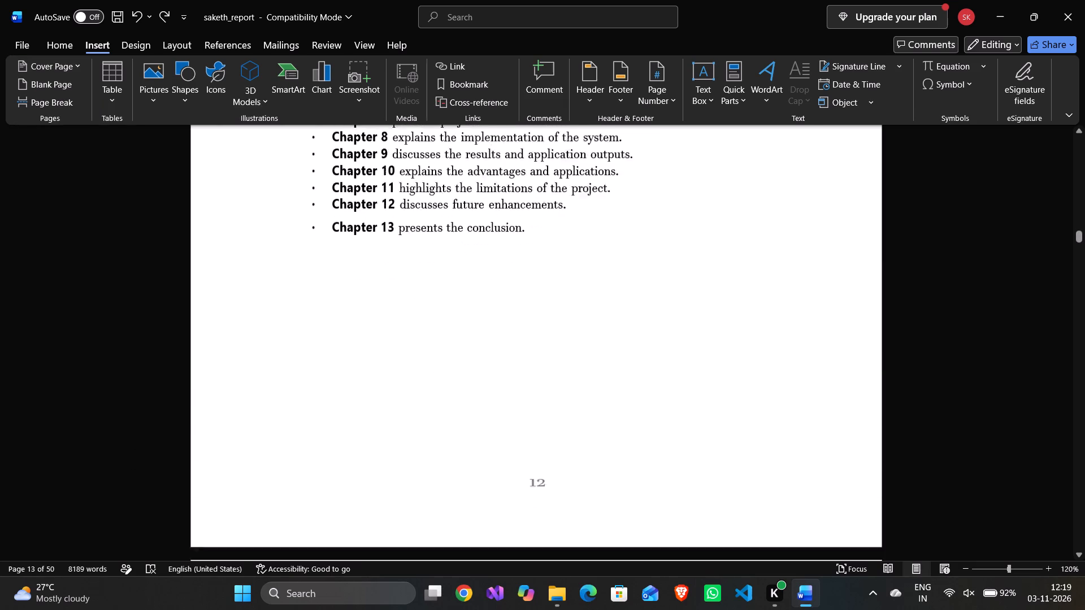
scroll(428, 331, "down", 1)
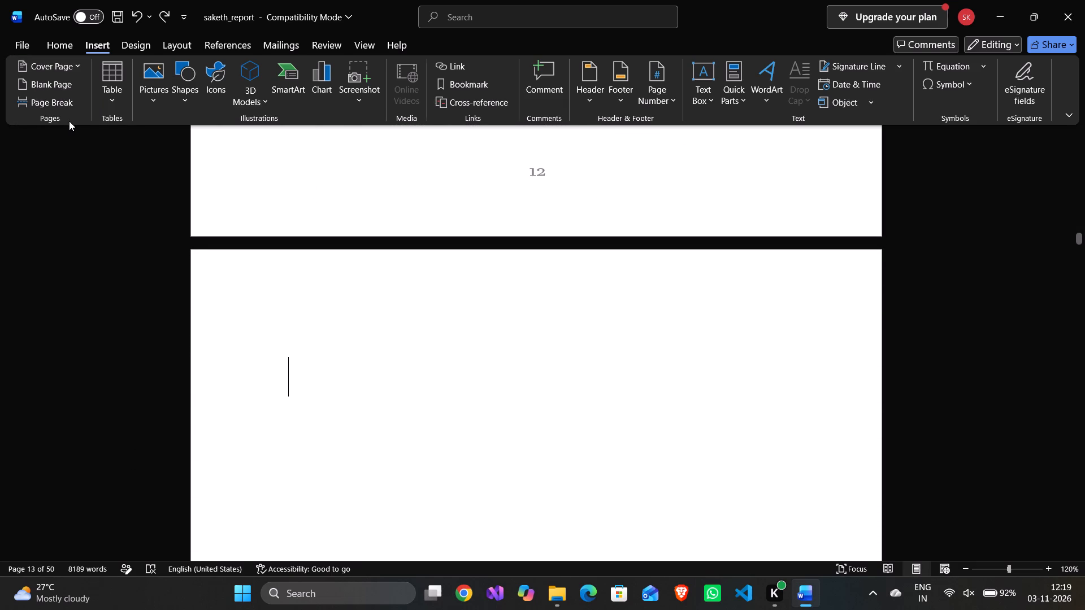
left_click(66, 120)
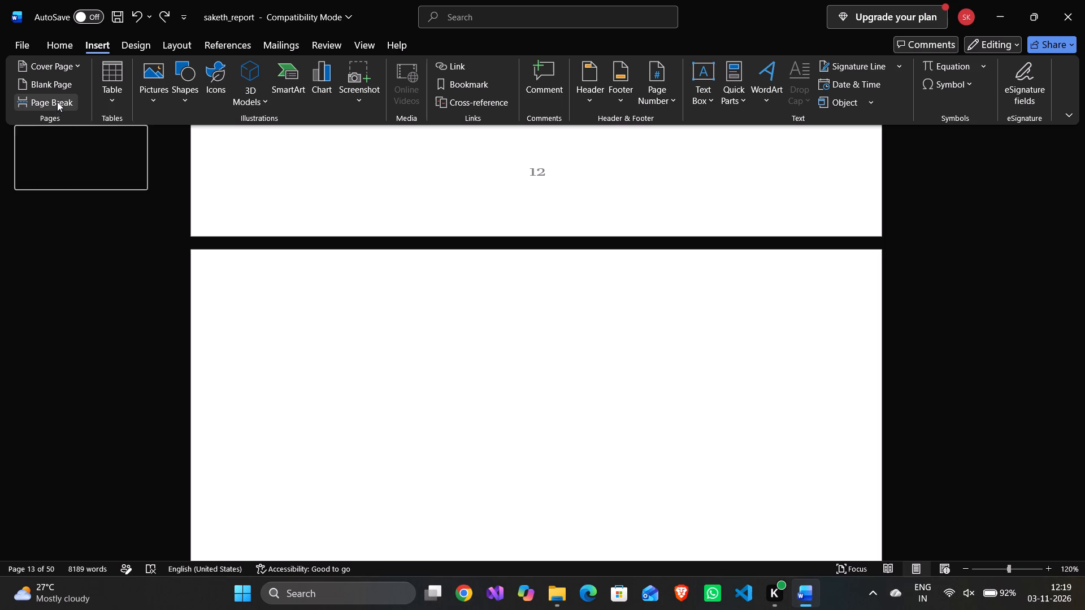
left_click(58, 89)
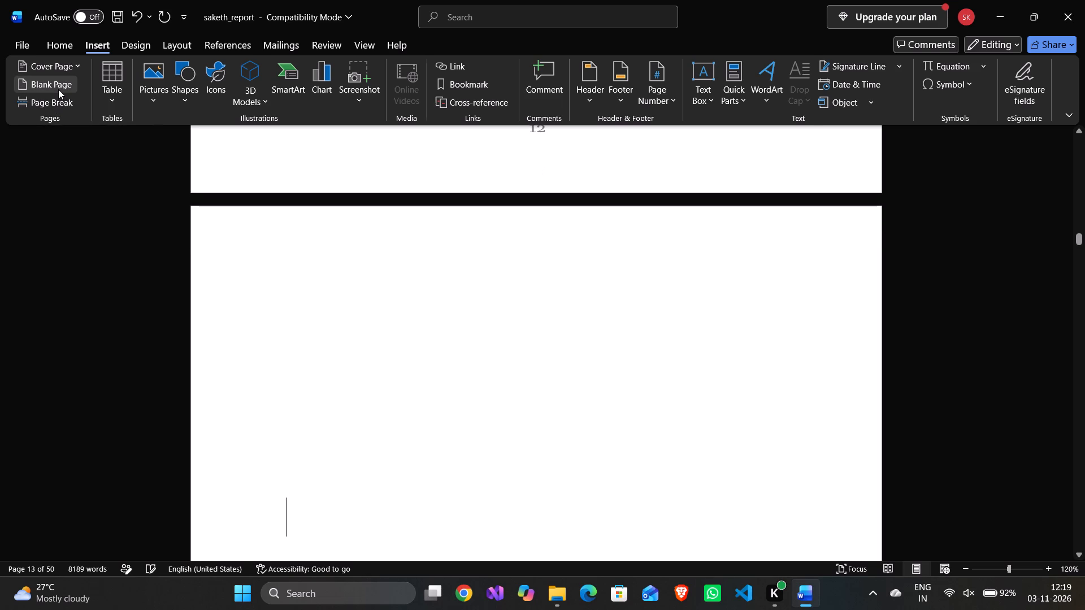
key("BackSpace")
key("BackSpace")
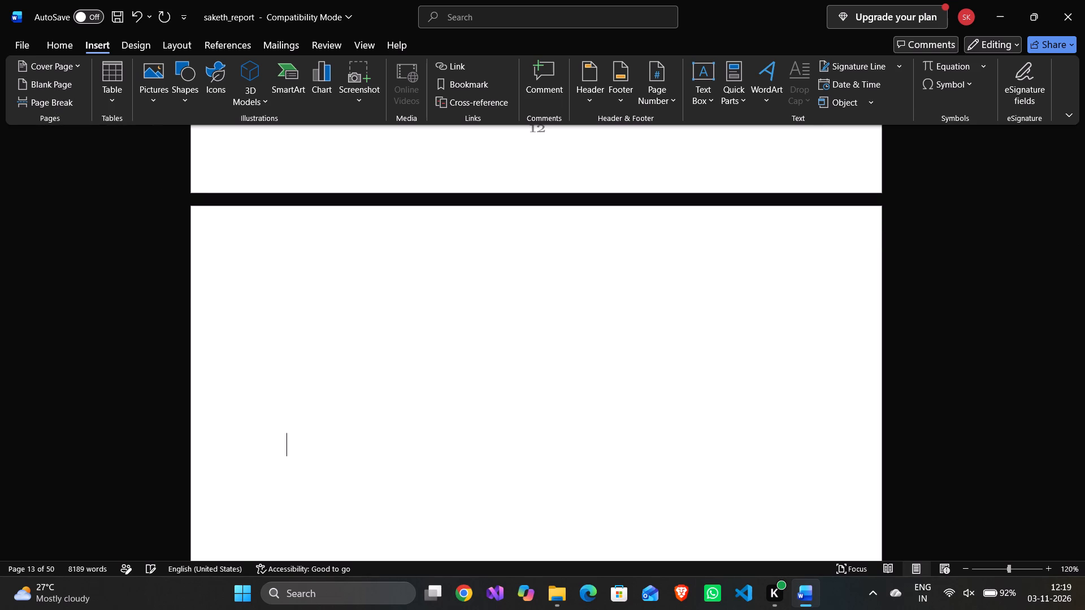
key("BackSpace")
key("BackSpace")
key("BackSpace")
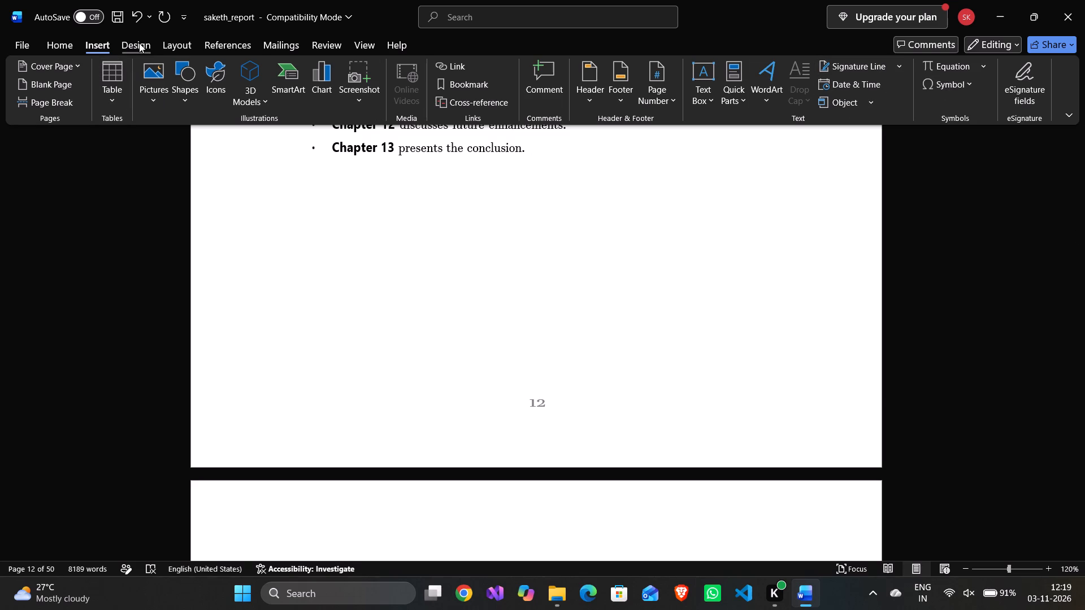
Switch to Chrome, search Google for "HOW TO REMOVE CURRENT PAGE IN WORD" and expand the AI Overview instructions.
left_click(470, 603)
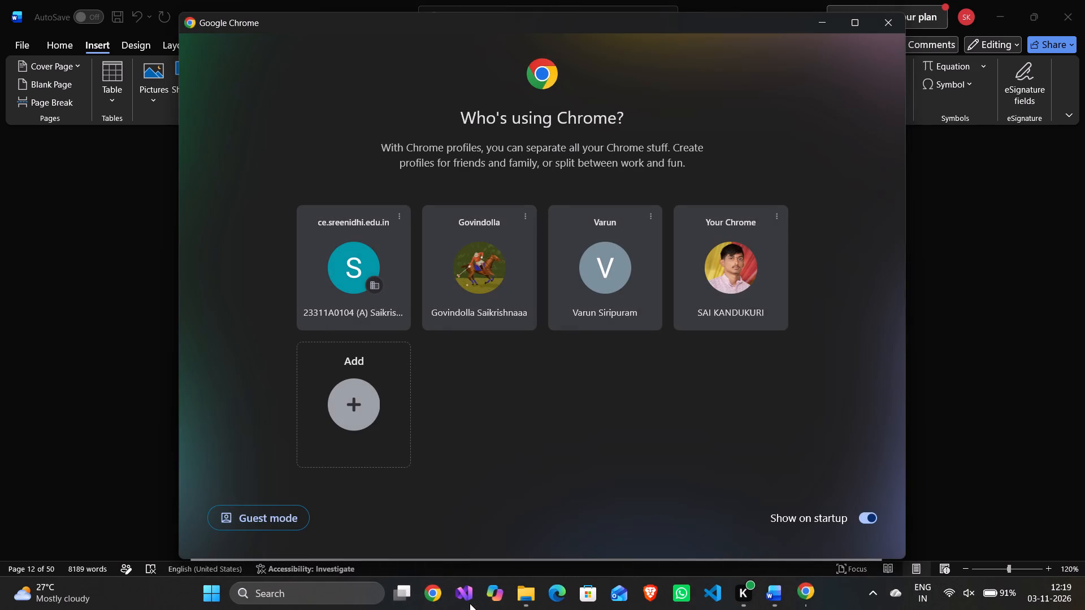
left_click(717, 295)
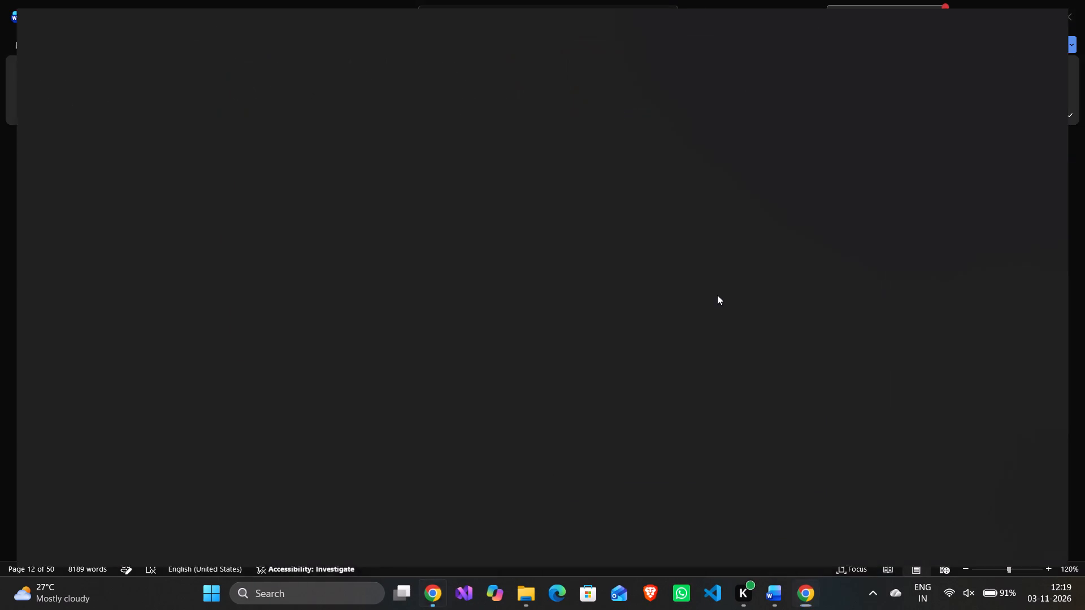
type("HOW TO REMOVE CURRENT PAGE IN WORD")
key("Return")
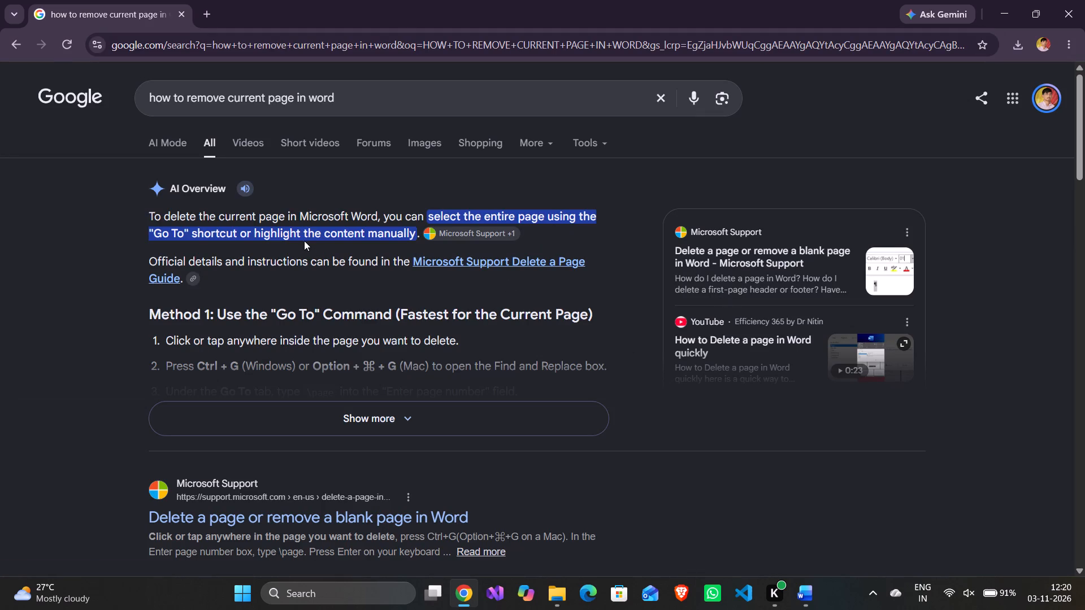
left_click(340, 409)
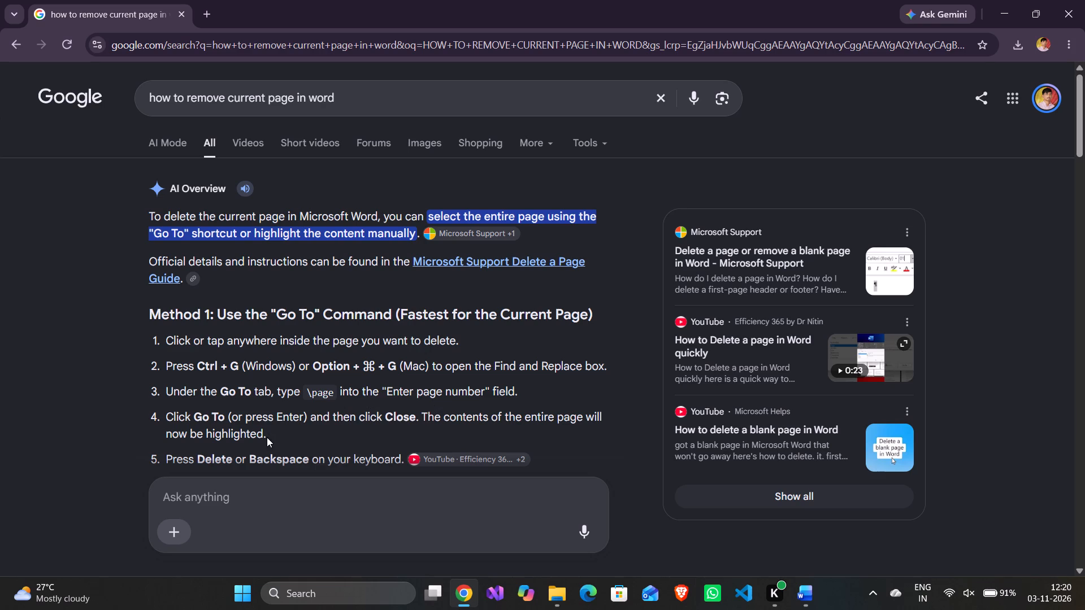
Return to the report in Word and enter a trial "H" on blank page 13.
left_click(795, 596)
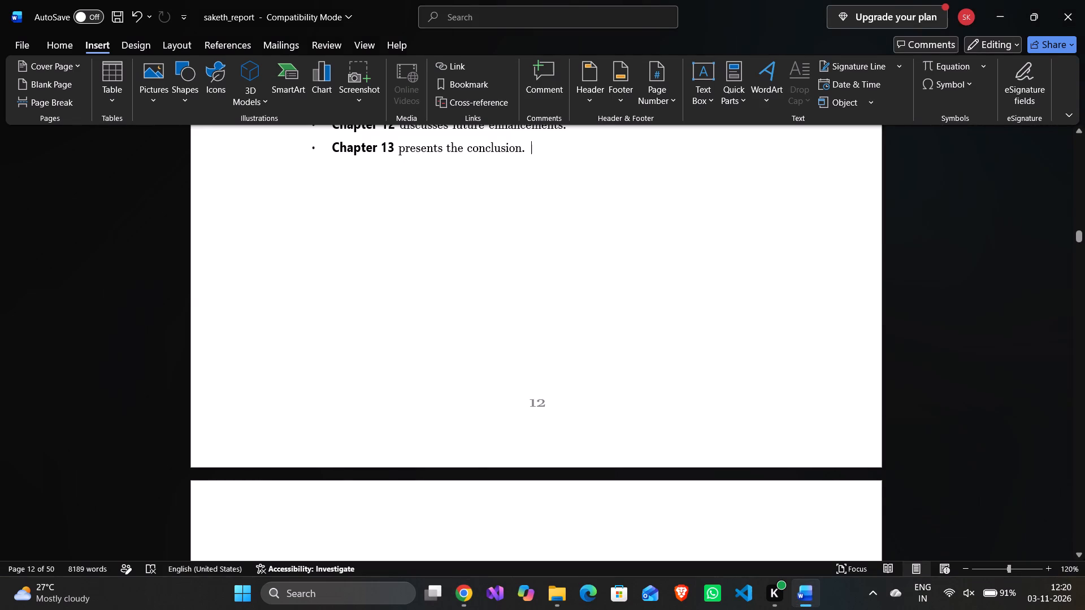
left_click(817, 589)
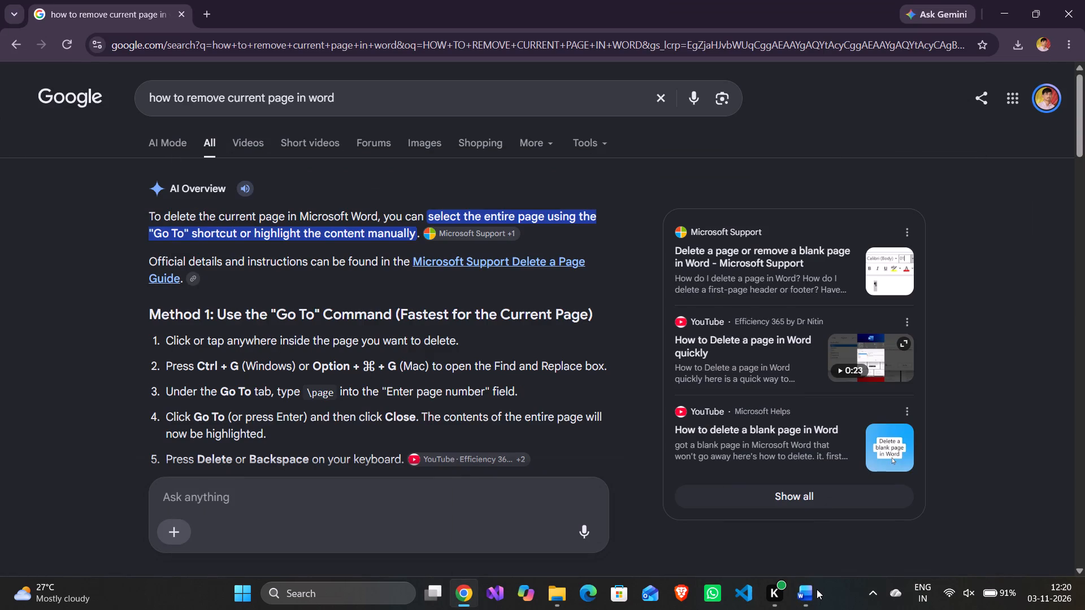
left_click(817, 589)
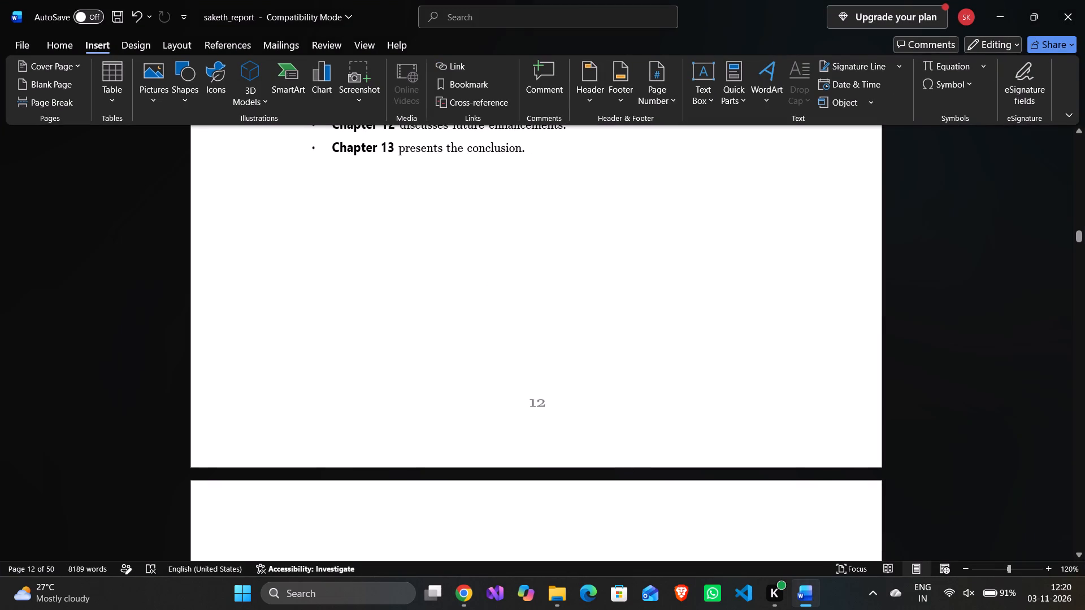
left_click(583, 489)
scroll(583, 489, "down", 3)
left_click(496, 422)
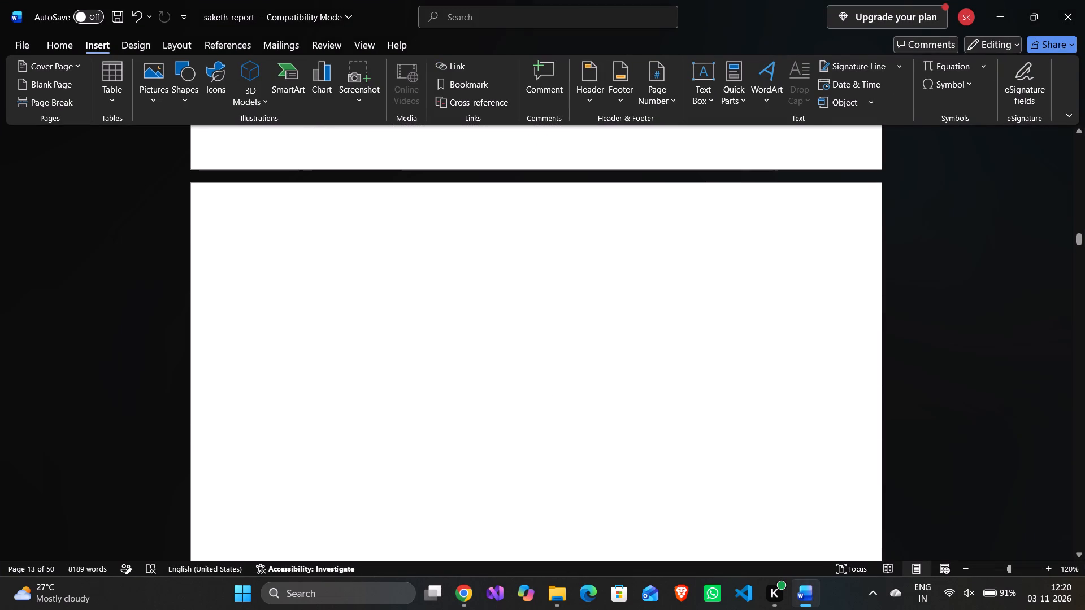
left_click(411, 387)
scroll(411, 387, "down", 1)
left_click(411, 387)
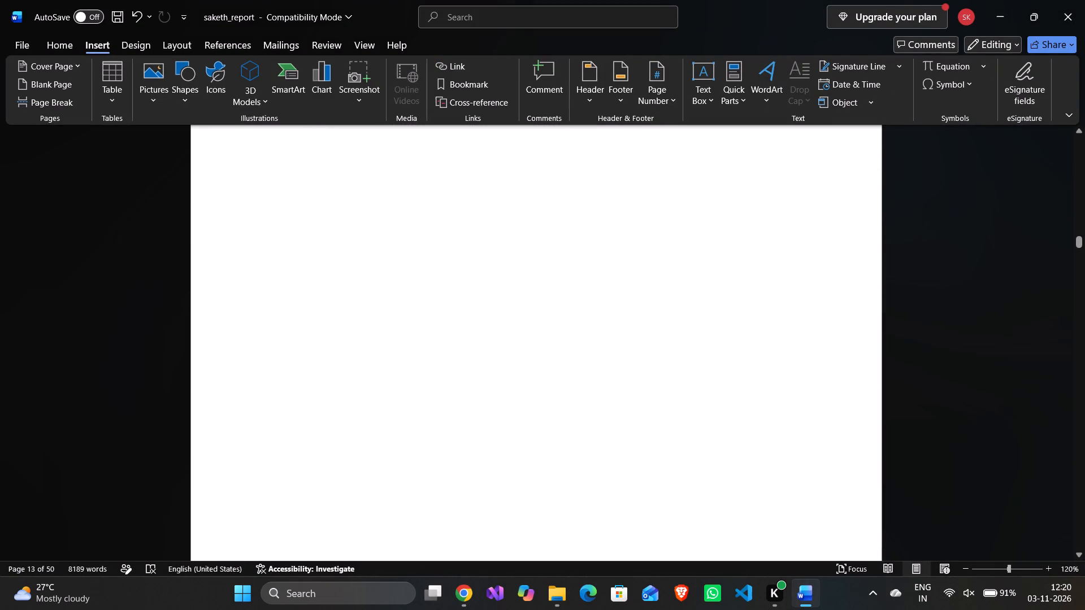
scroll(411, 387, "down", 1)
triple_click(382, 254)
double_click(382, 254)
scroll(382, 254, "down", 1)
key("h")
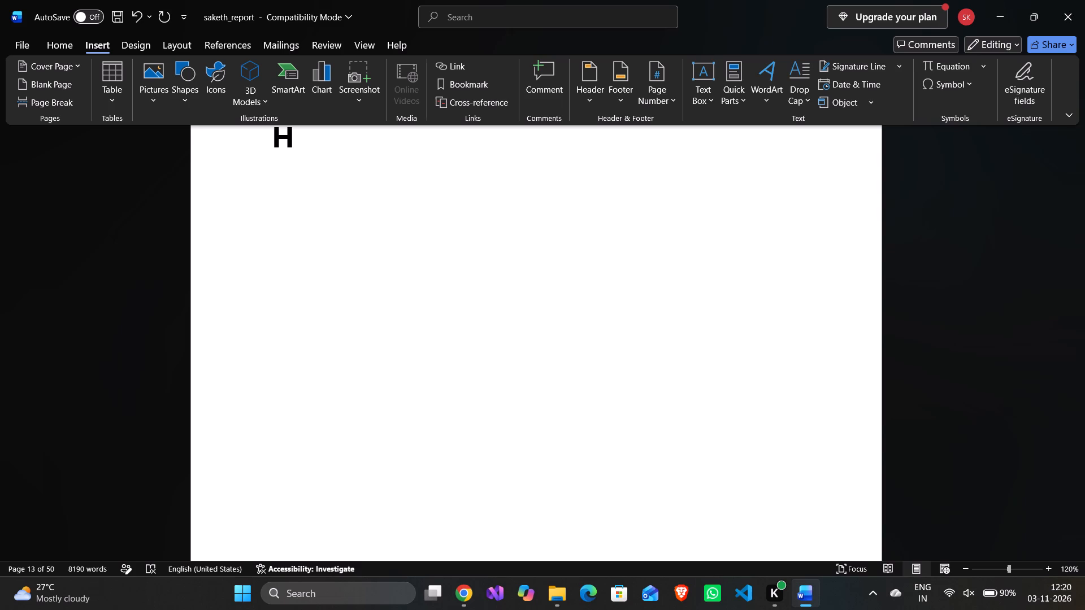
Open Go To for pages and enter page number 13.
key("ctrl+g")
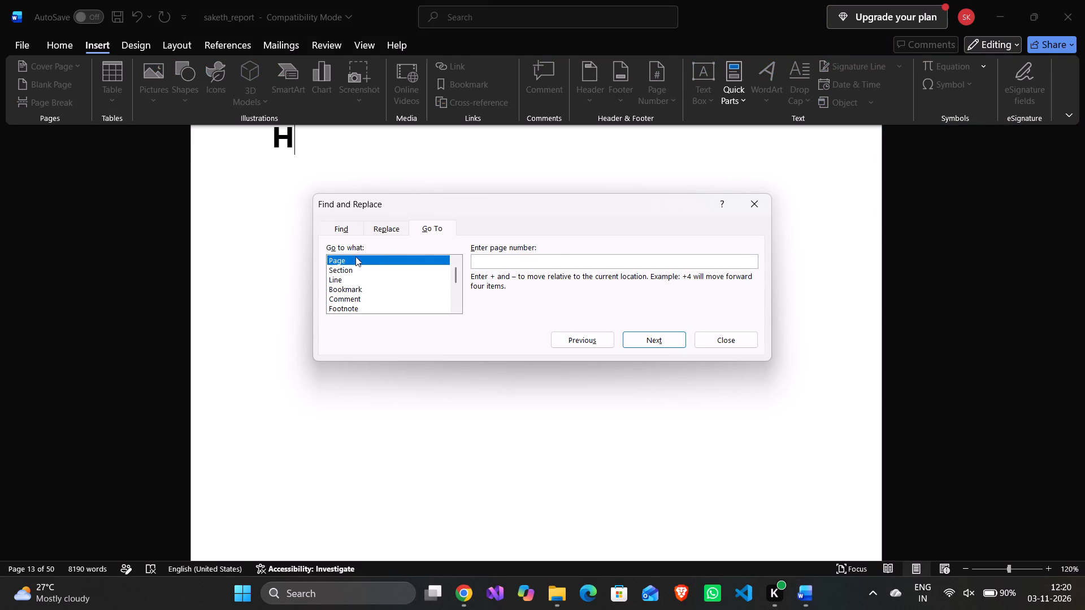
left_click(540, 266)
scroll(558, 444, "down", 2)
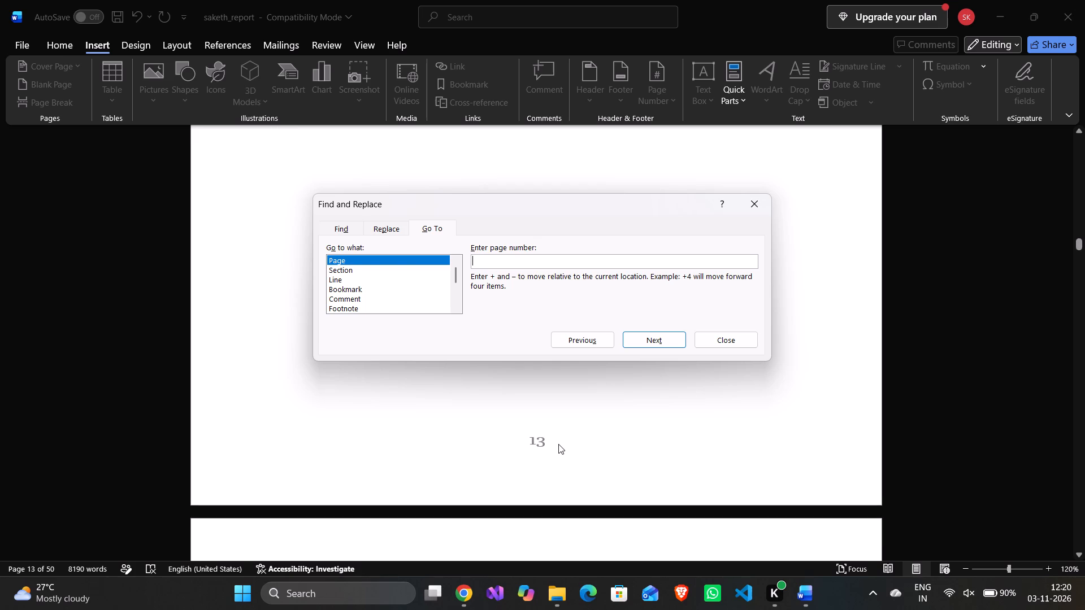
type("13")
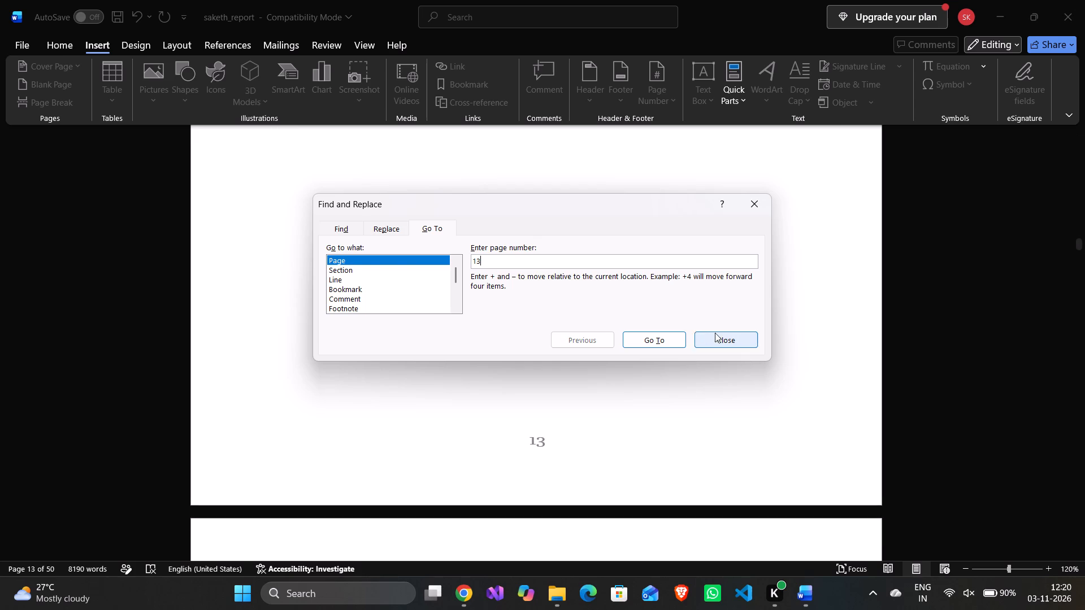
Switch to Chrome and read the AI Overview's methods for deleting the current page in Word.
left_click(811, 594)
left_click(811, 594)
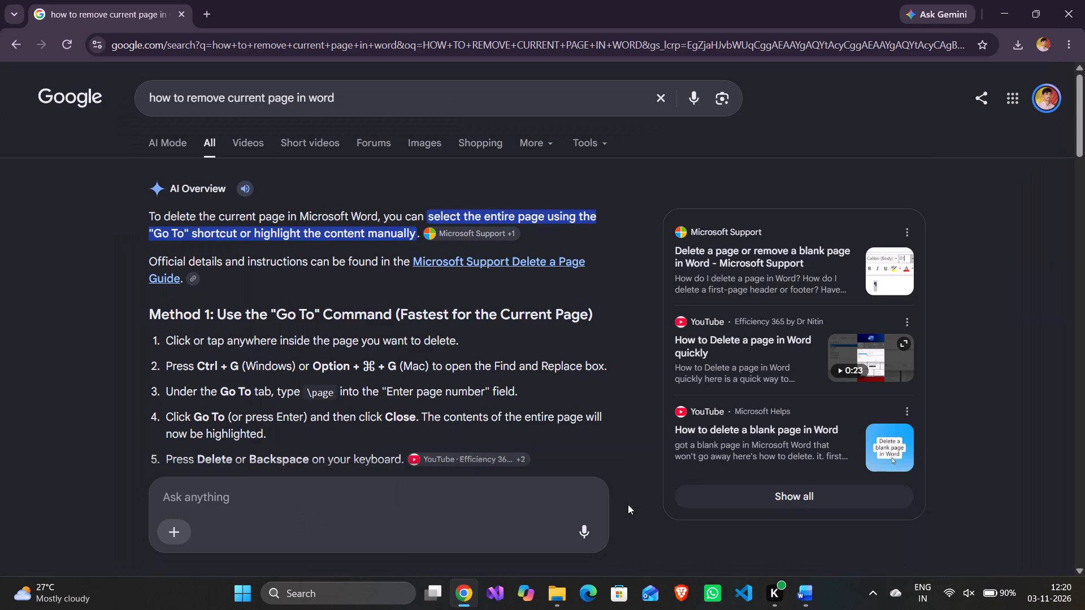
scroll(296, 427, "down", 1)
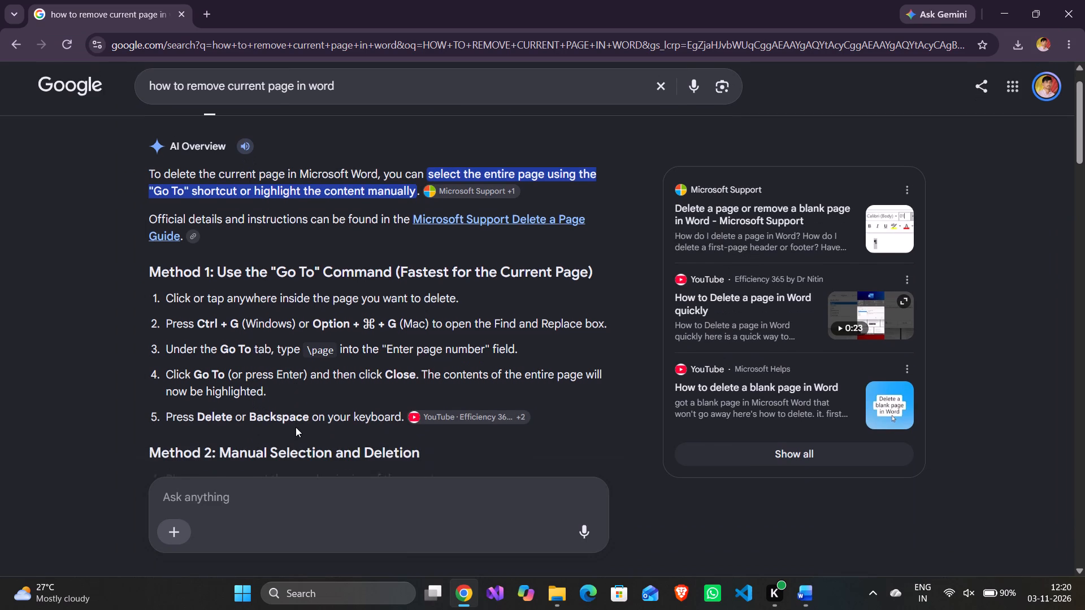
scroll(296, 427, "down", 1)
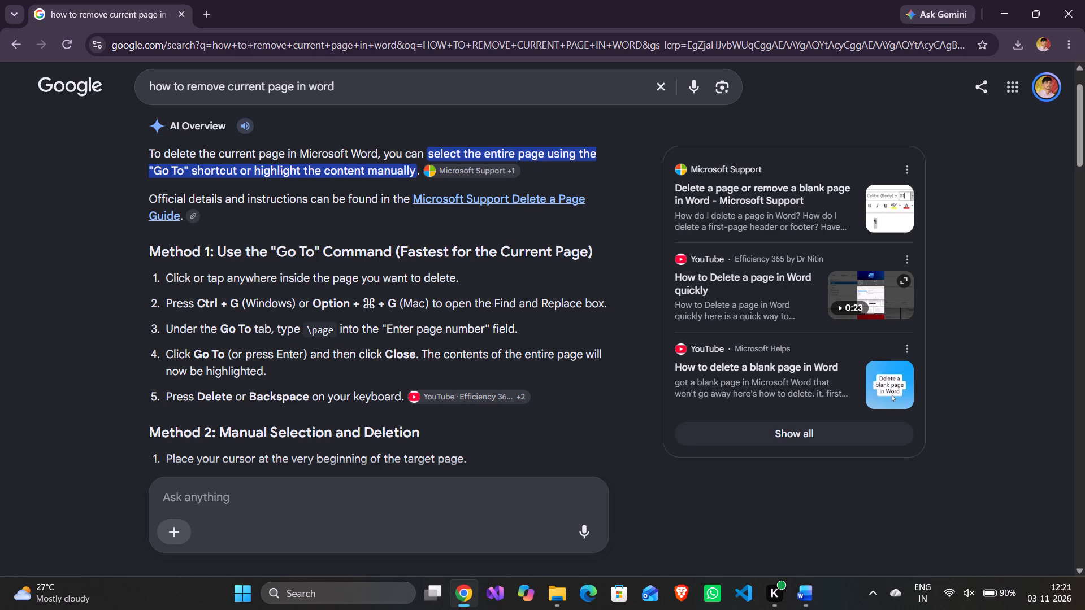
scroll(287, 364, "right", 2)
scroll(428, 424, "down", 3)
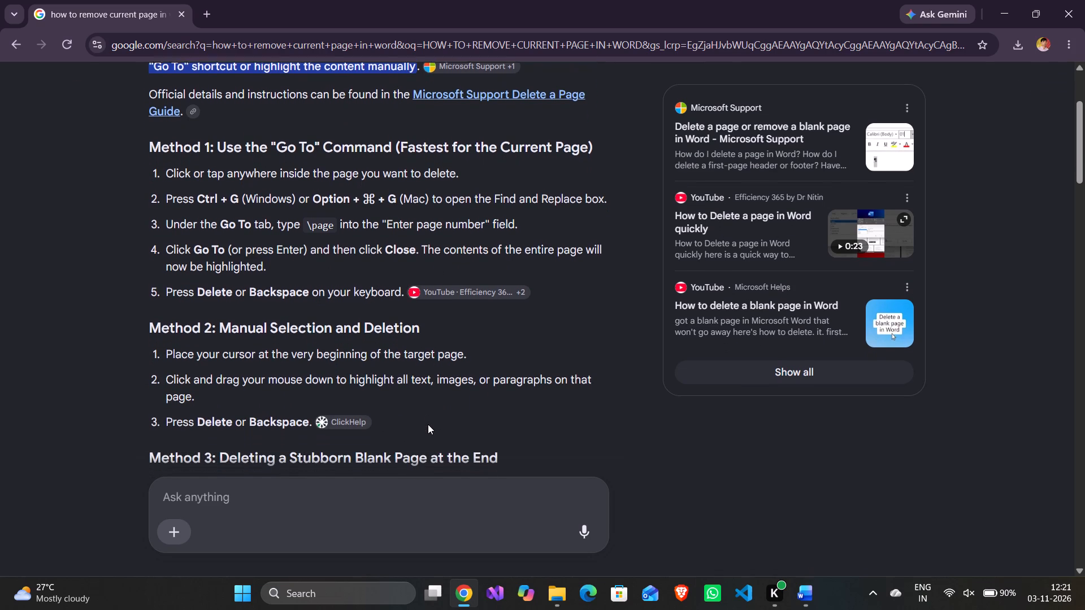
scroll(428, 424, "down", 1)
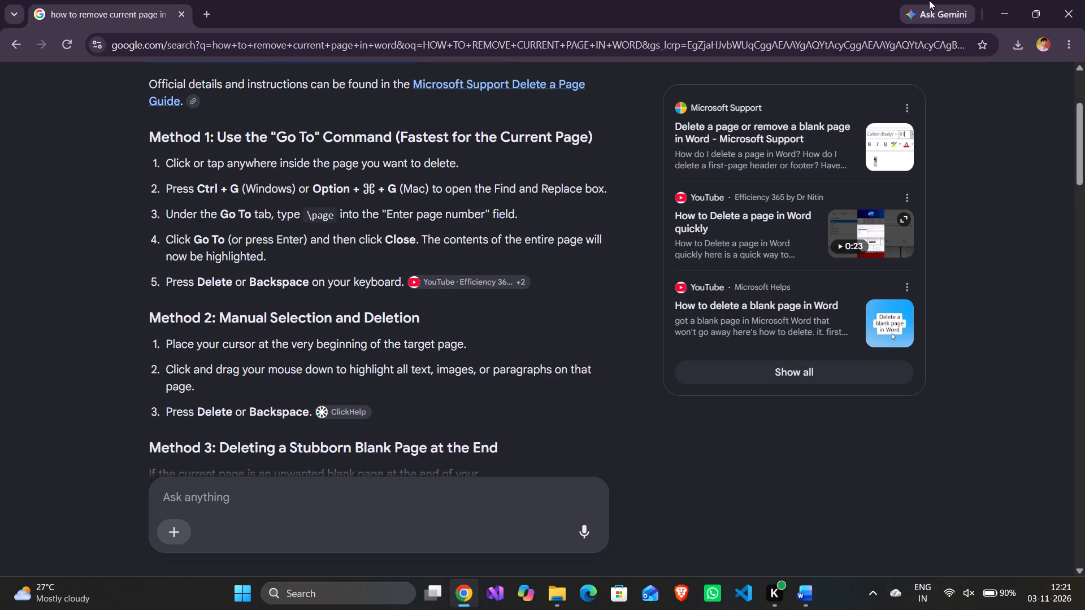
Return to the report in Word, go to page 13 and select its whole content with the Go To entry \PAGE.
left_click(1017, 11)
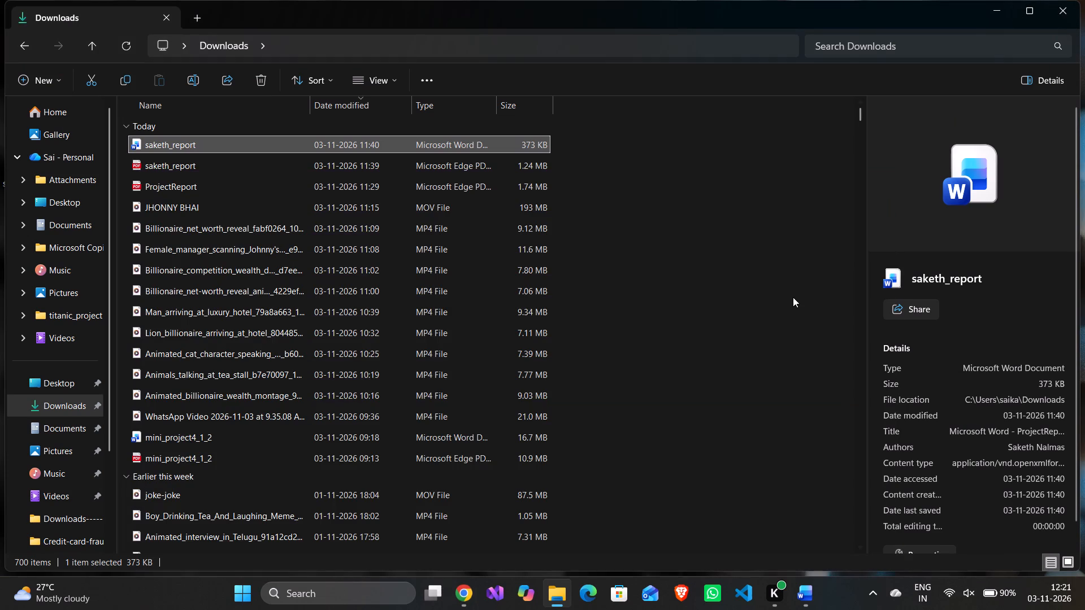
left_click(805, 609)
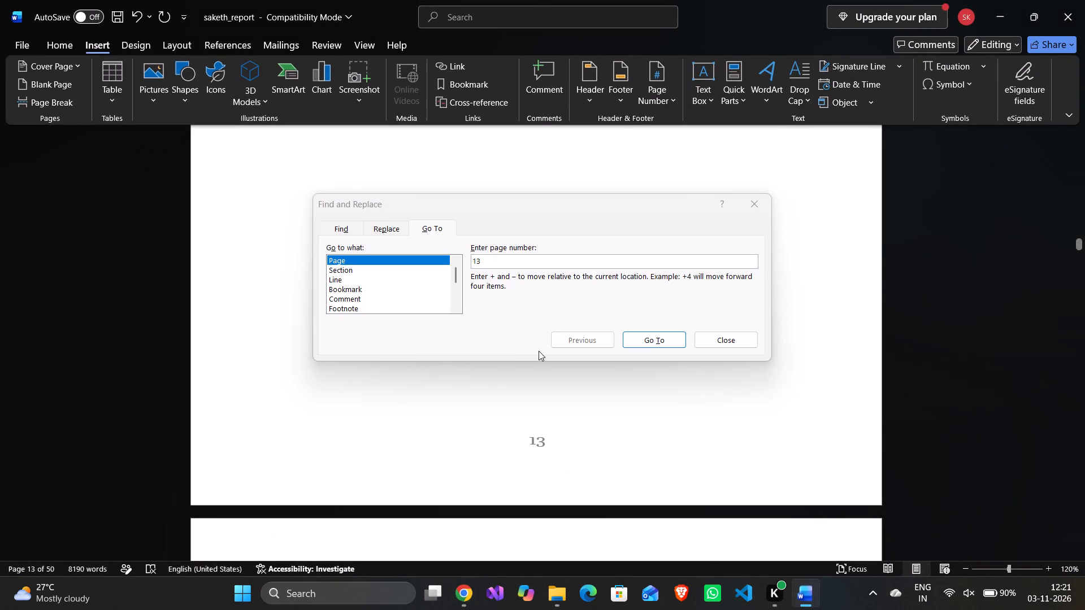
left_click(642, 342)
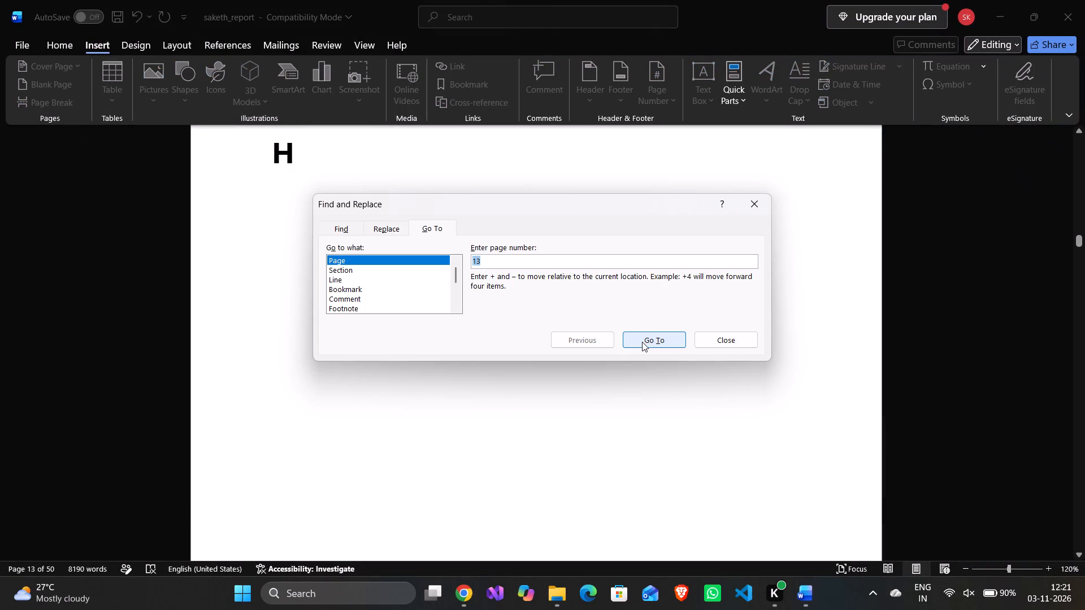
left_click(526, 262)
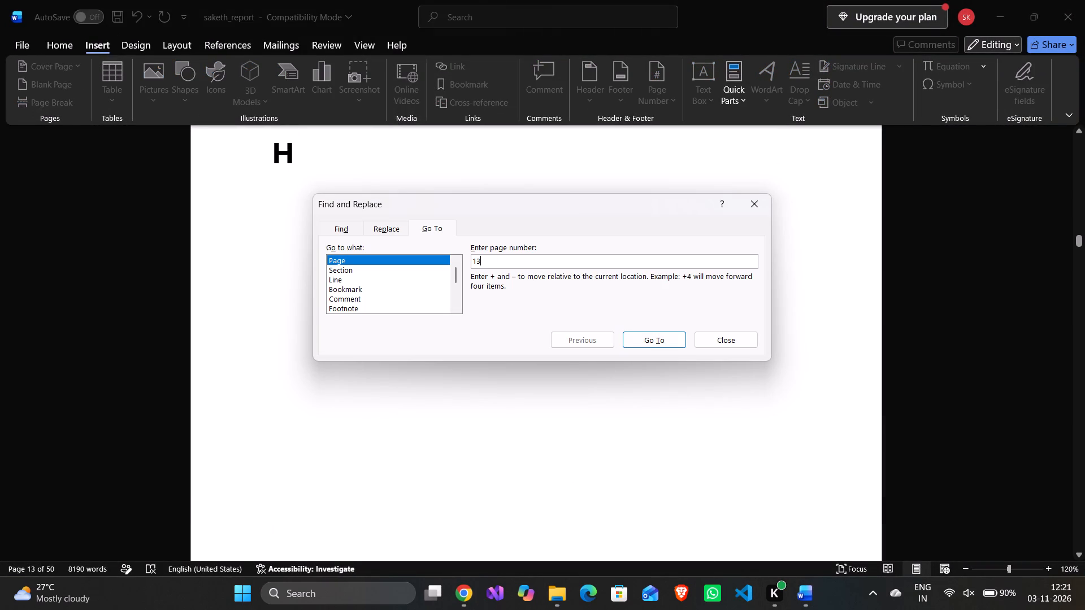
key("BackSpace")
key("BackSpace")
key("BackSpace")
key("backslash")
type("PAGE")
key("Return")
key("Return")
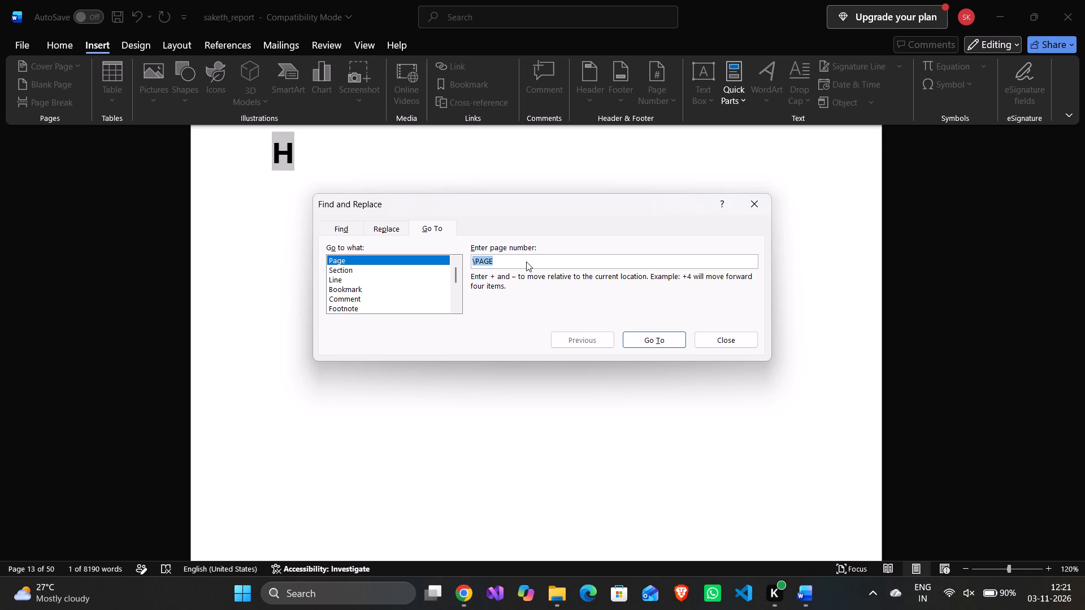
left_click(663, 338)
left_click(741, 201)
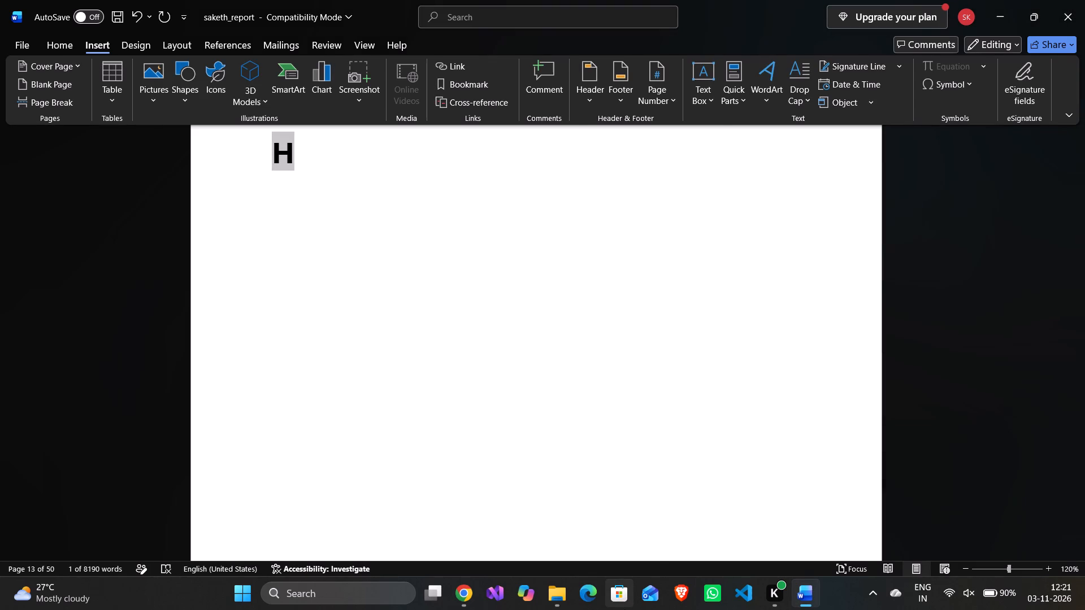
Remove page 13 by selecting its content, including the trial "H", and deleting it.
scroll(624, 609, "down", 7, "ctrl")
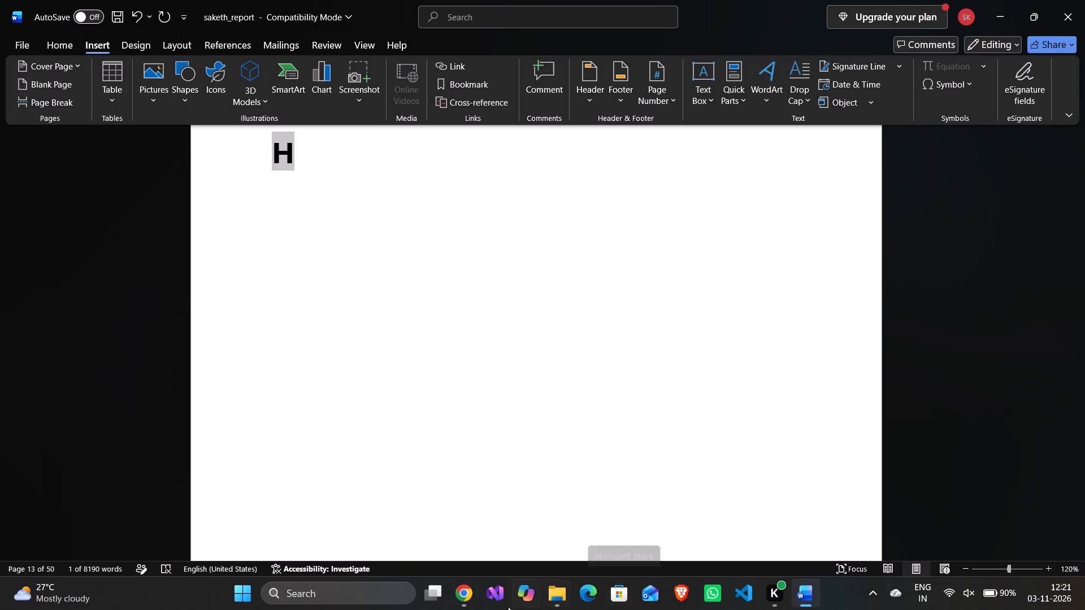
scroll(558, 465, "down", 5, "ctrl")
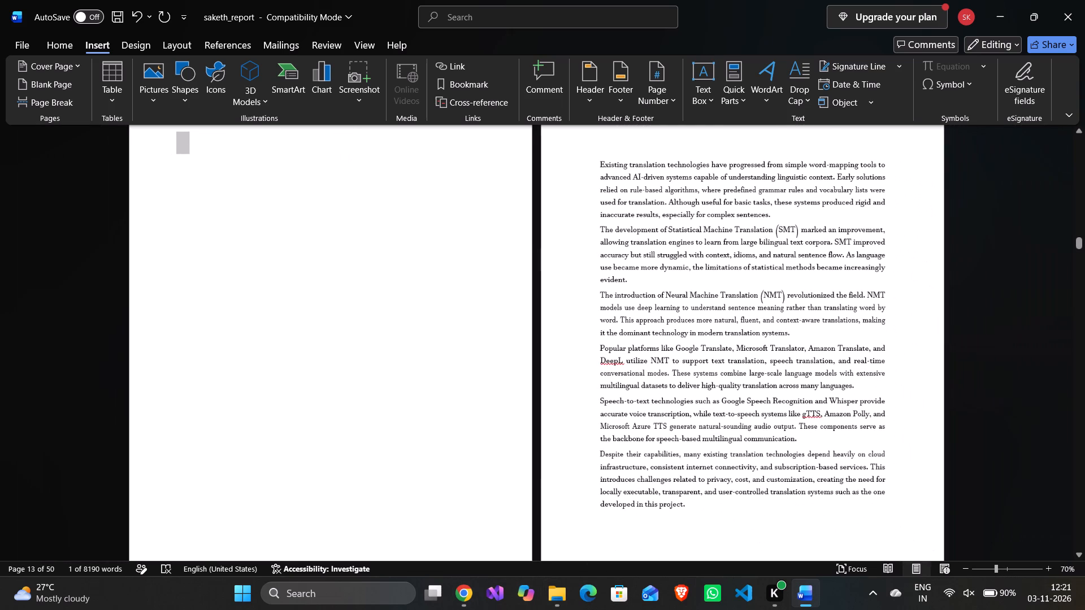
left_click(385, 408)
left_click_drag(385, 408, 173, 155)
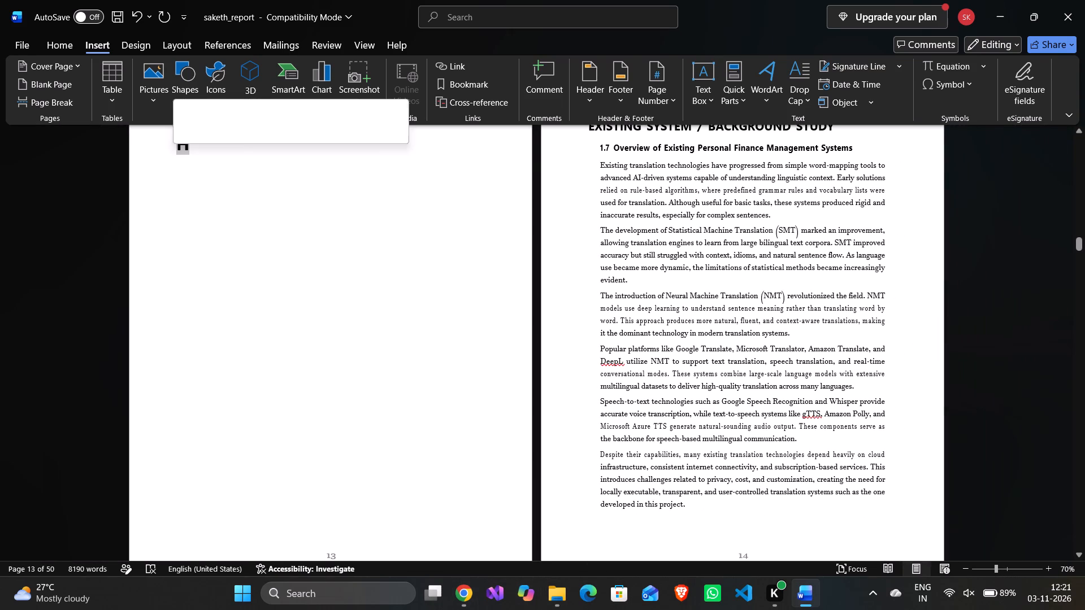
key("Delete")
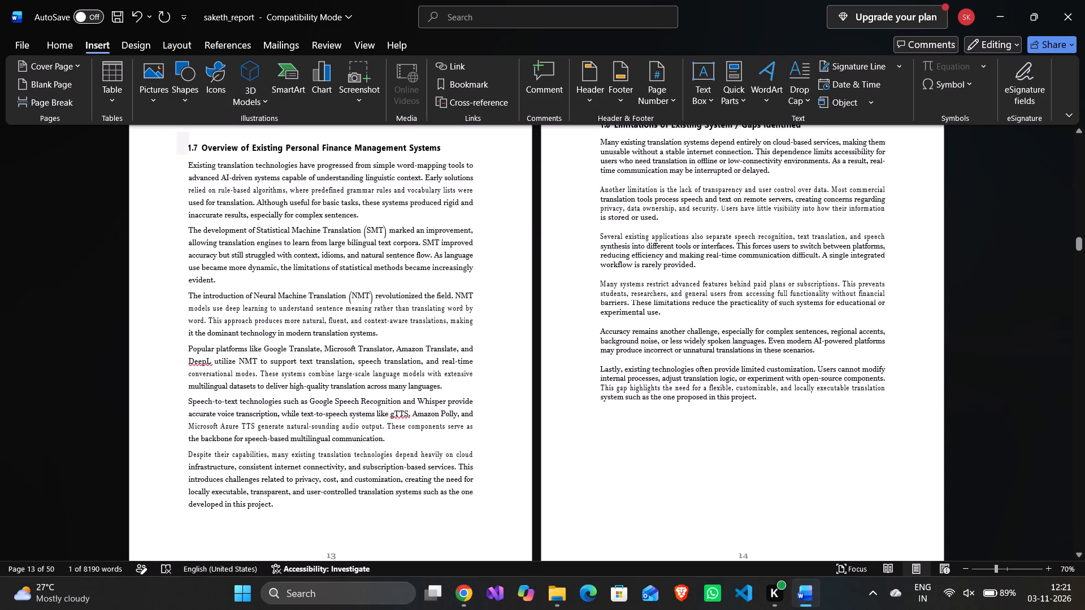
Delete the "CHAPTER 3" and "PROPOSED SYSTEM" title text from the chapter title page on page 15.
scroll(360, 299, "down", 3)
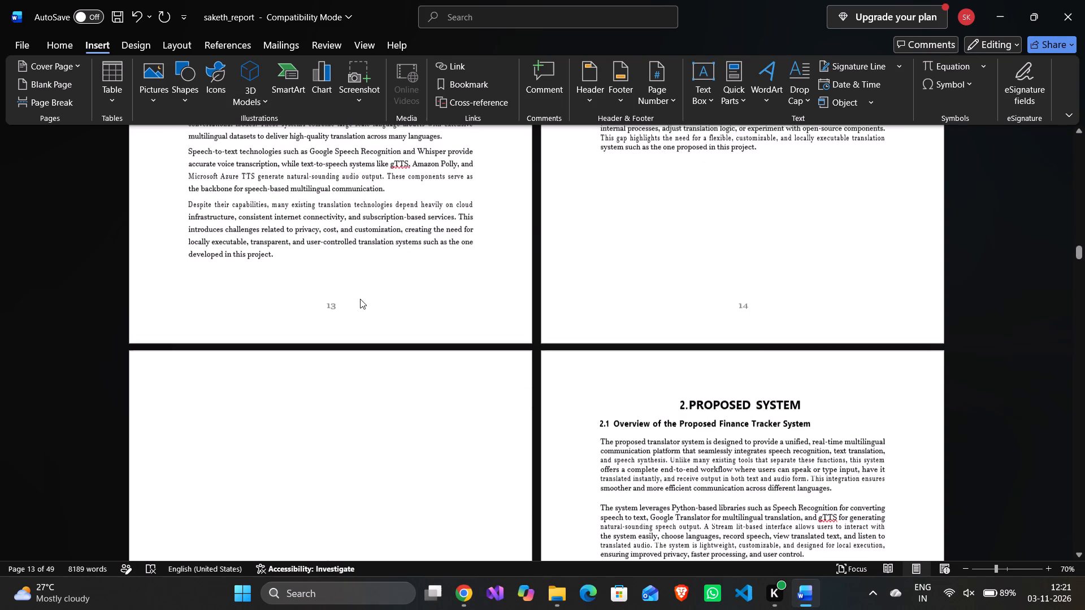
scroll(360, 299, "down", 4)
left_click_drag(284, 314, 294, 321)
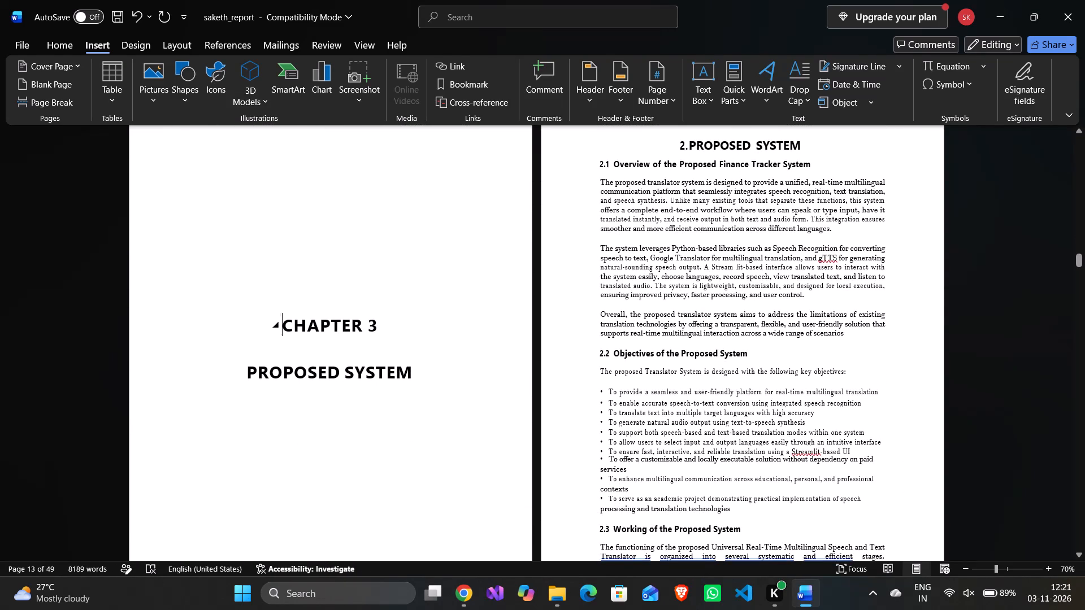
left_click_drag(294, 321, 407, 382)
key("Delete")
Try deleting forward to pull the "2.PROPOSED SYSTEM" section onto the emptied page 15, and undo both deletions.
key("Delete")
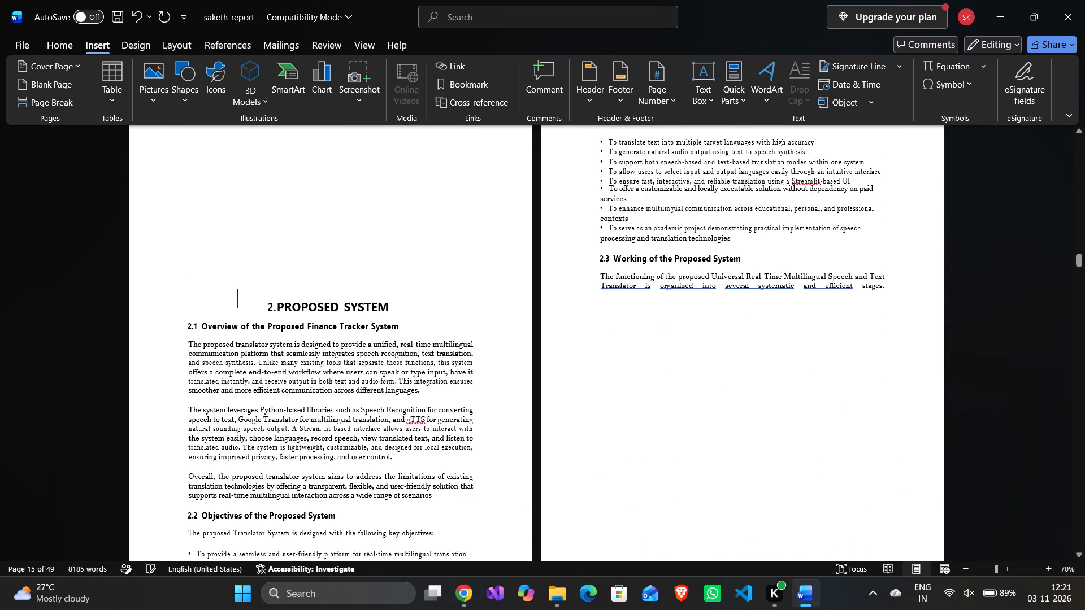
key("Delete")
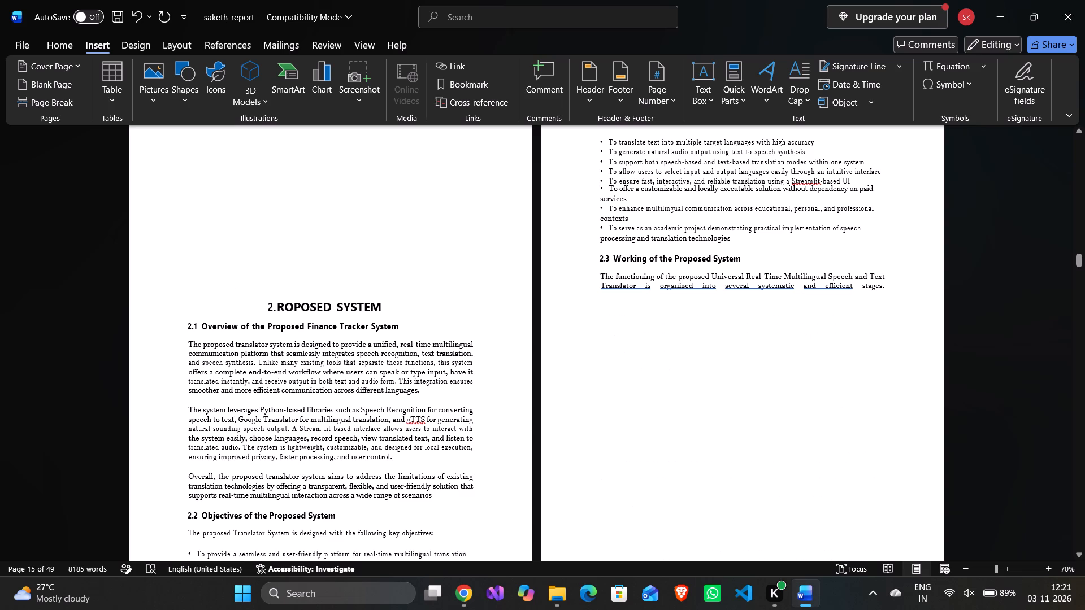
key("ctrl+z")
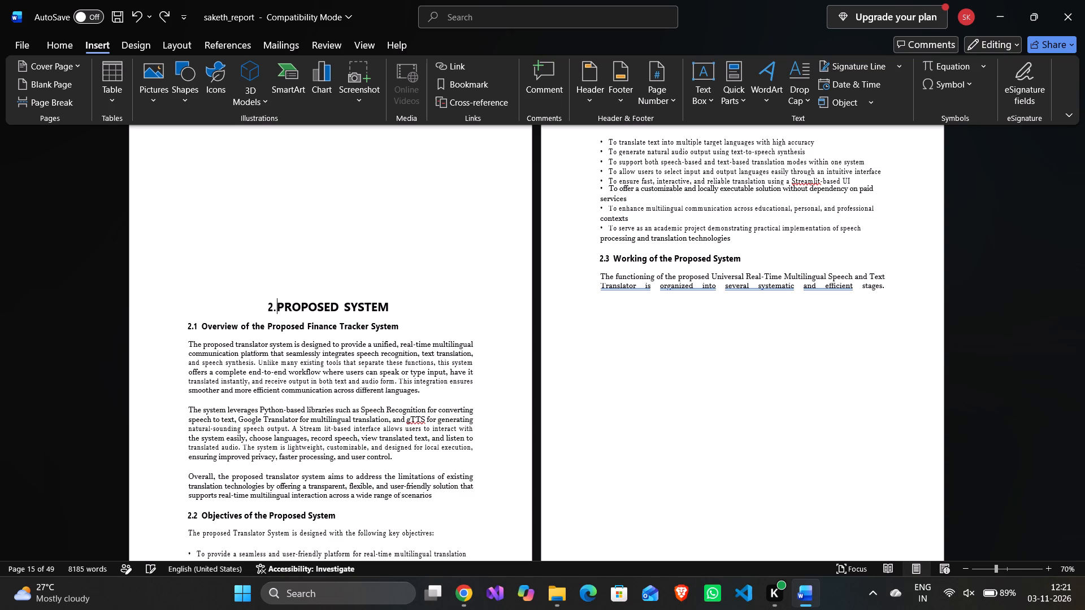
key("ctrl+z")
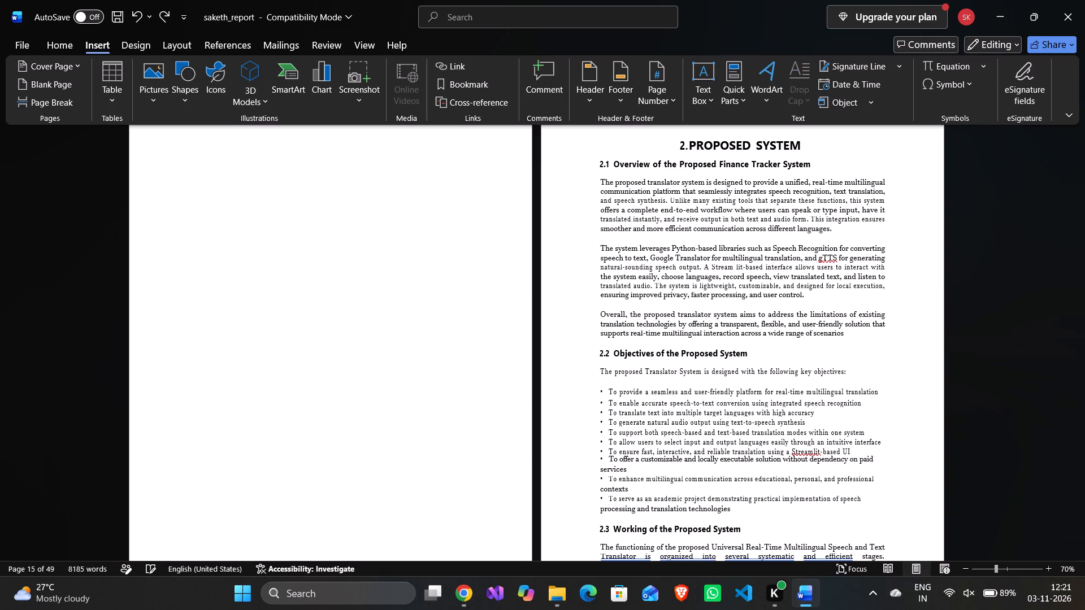
Remove blank page 15 by selecting all its empty paragraphs and deleting them.
left_click(321, 364)
left_click_drag(157, 146, 435, 533)
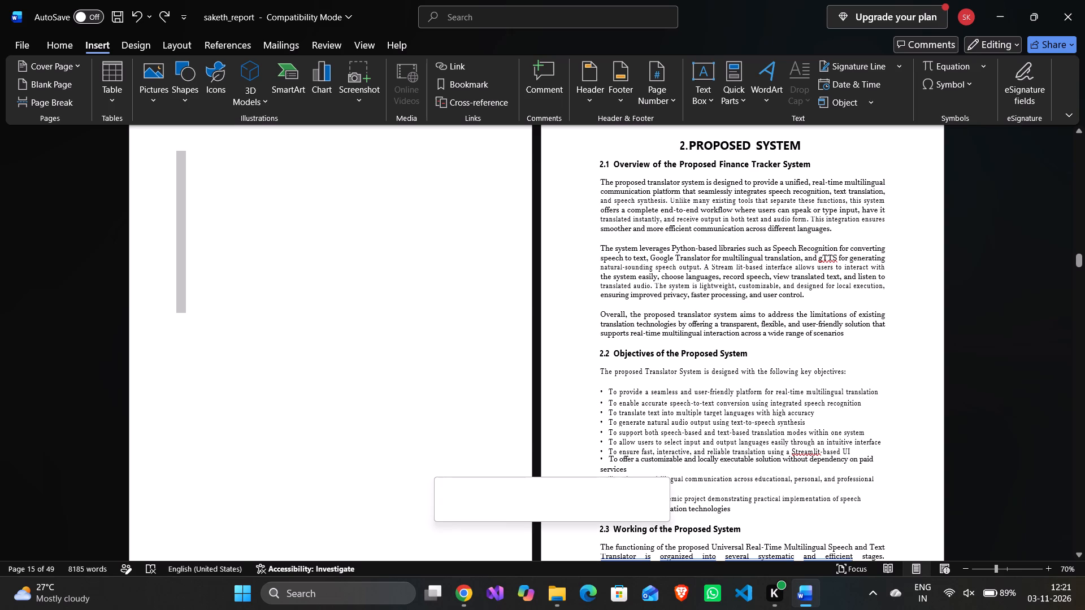
key("Delete")
Remove the "CHAPTER 4 SYSTEM REQUIREMENTS" title page by deleting its title text and the break that follows it.
scroll(435, 533, "up", 2)
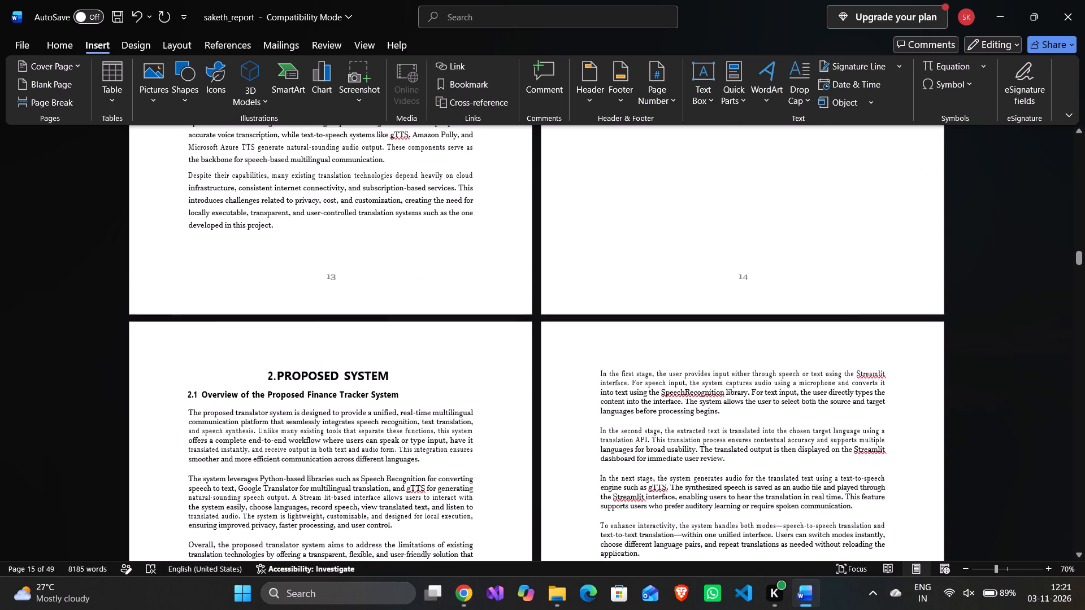
scroll(435, 533, "up", 2)
scroll(435, 533, "down", 2)
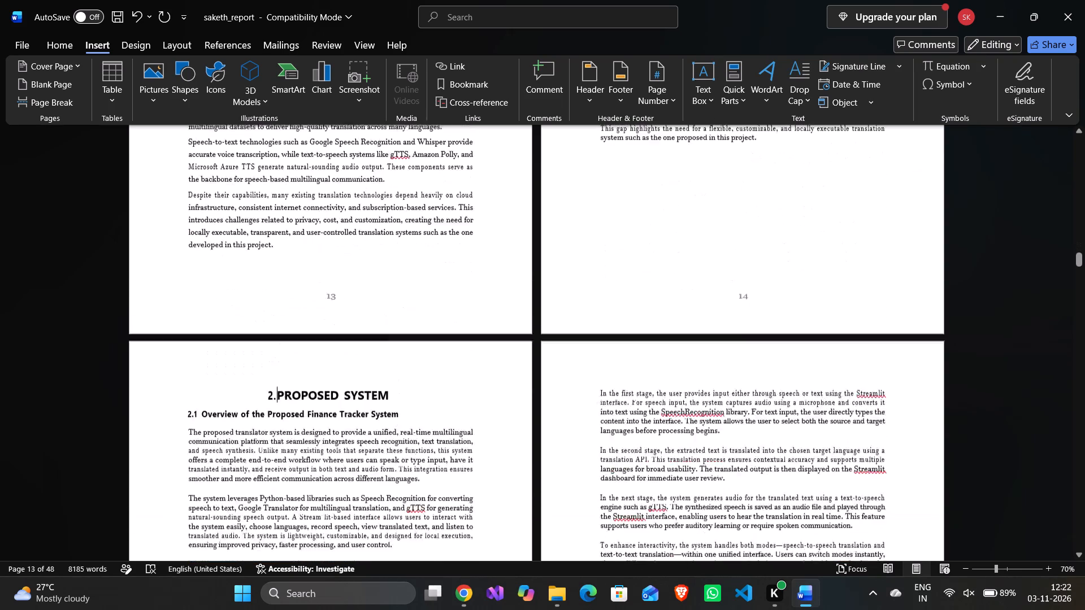
scroll(435, 533, "down", 6)
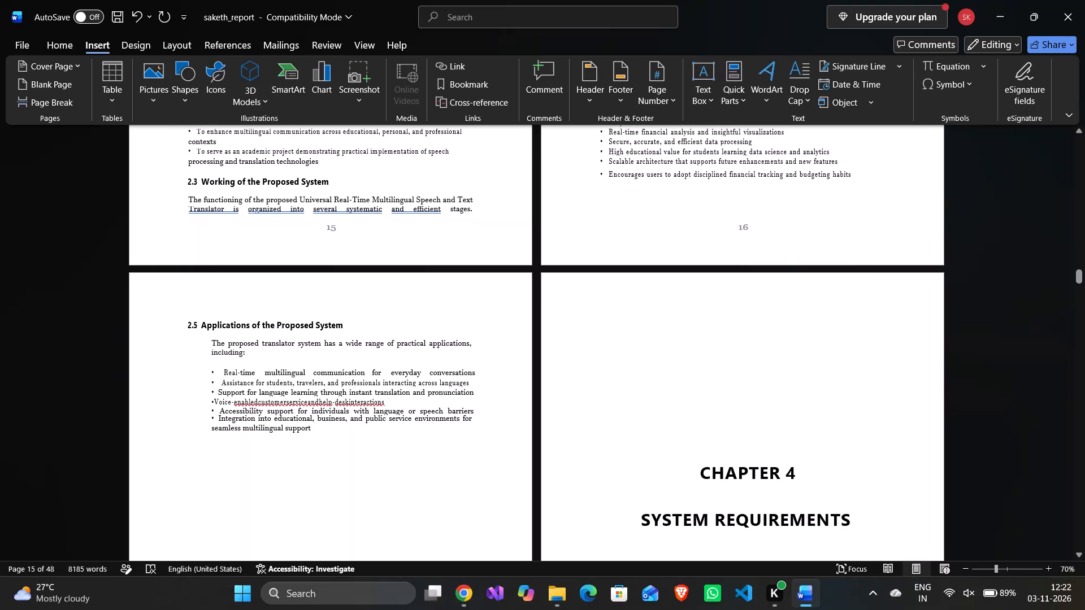
scroll(709, 353, "down", 2, "ctrl")
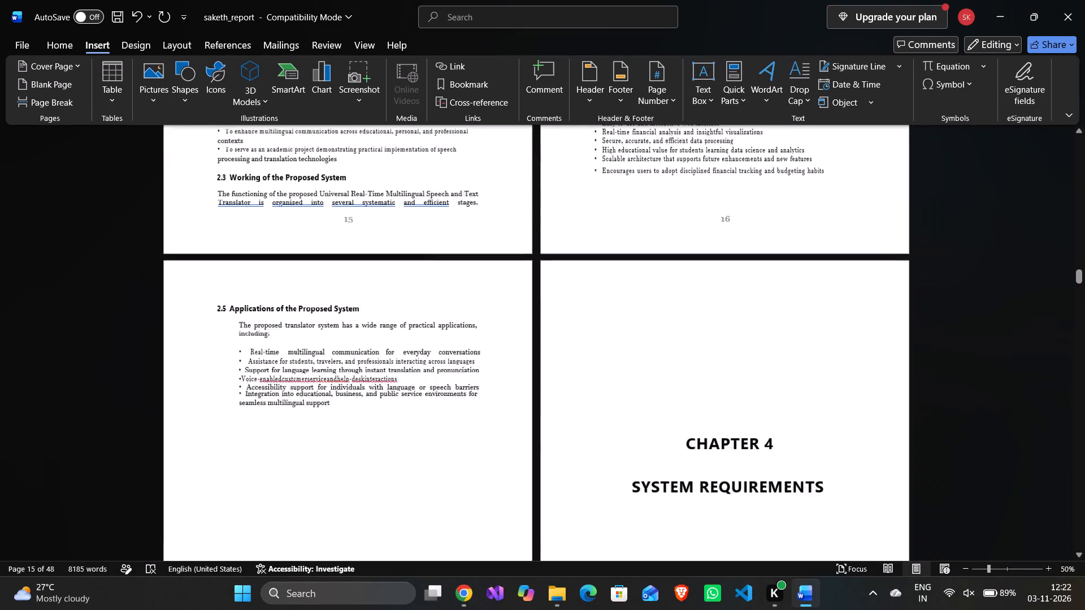
scroll(709, 353, "down", 3, "ctrl")
scroll(644, 311, "up", 2)
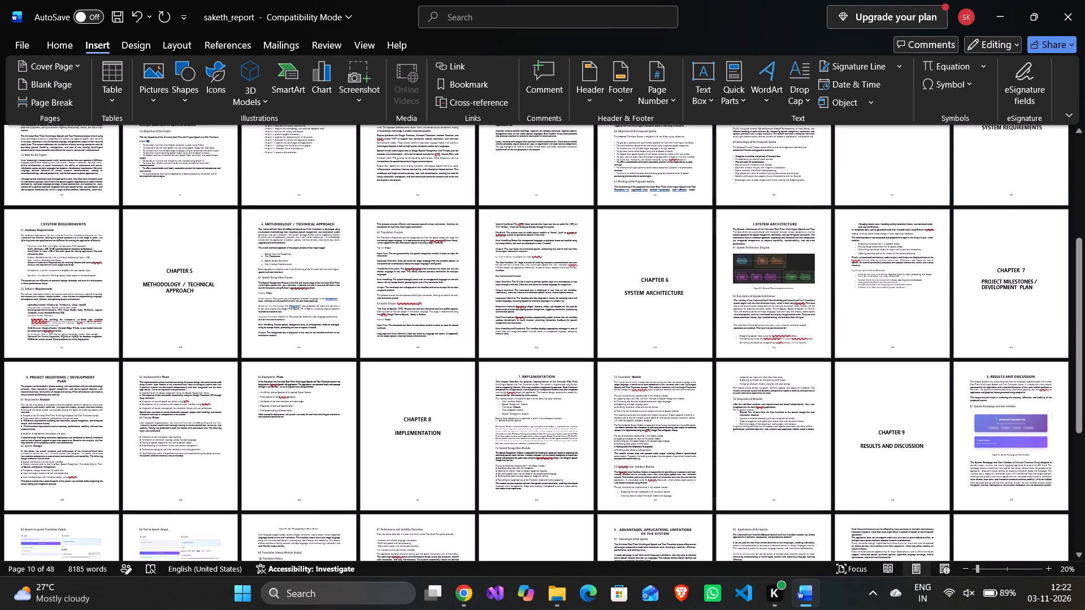
scroll(644, 311, "up", 8)
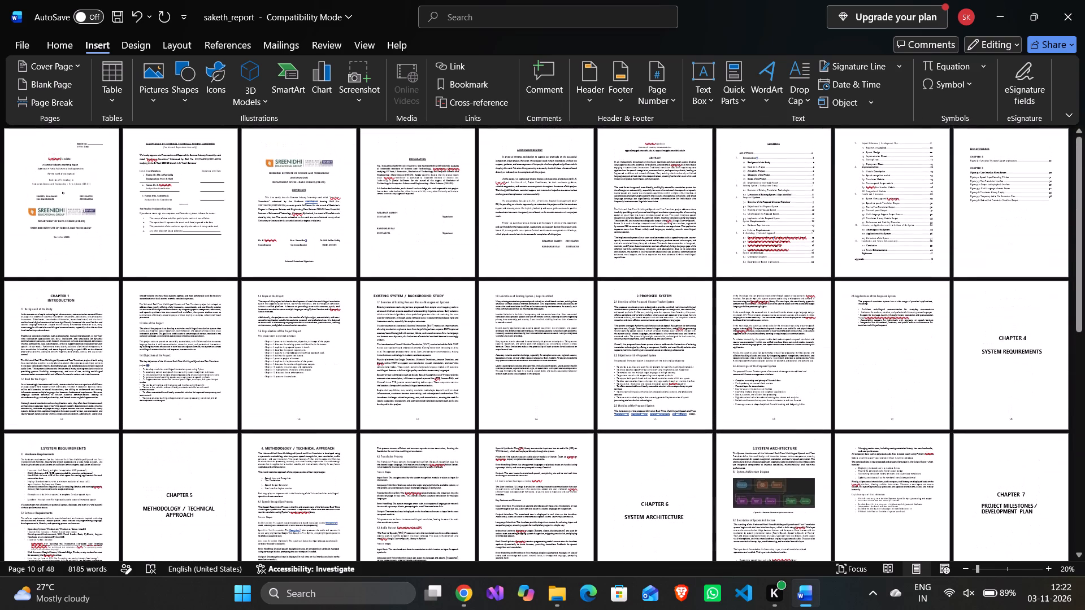
scroll(644, 311, "up", 2)
left_click(987, 384)
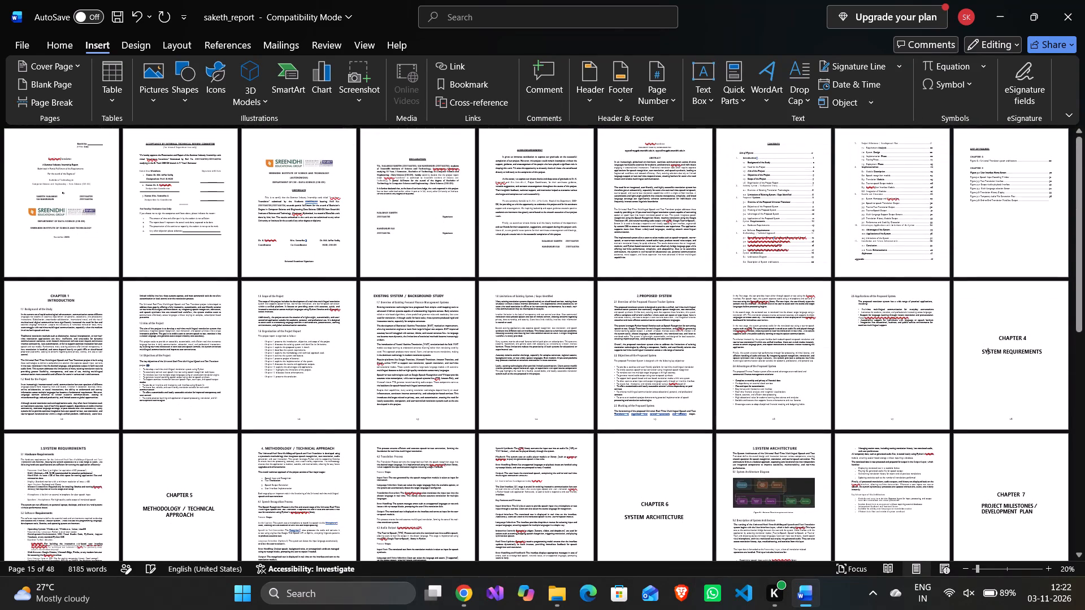
left_click_drag(980, 312, 1047, 365)
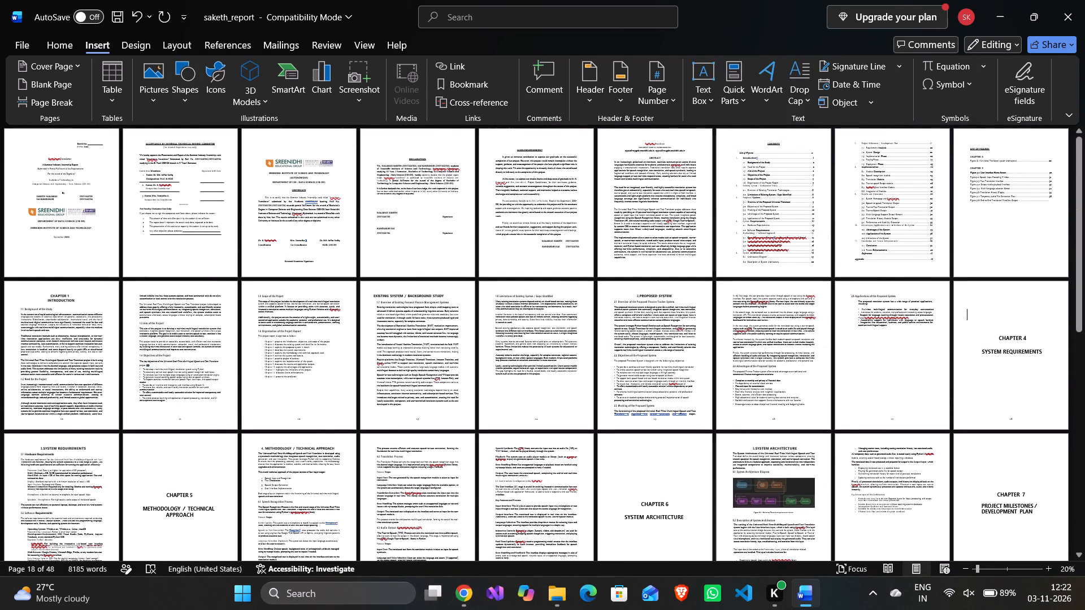
left_click_drag(1047, 365, 1084, 394)
key("Delete")
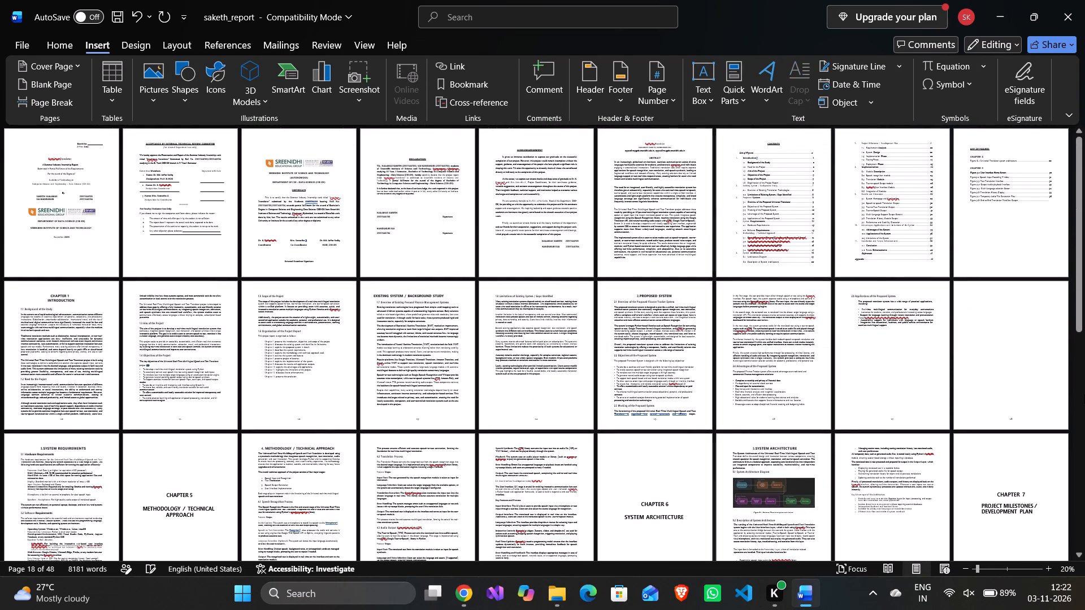
key("Delete")
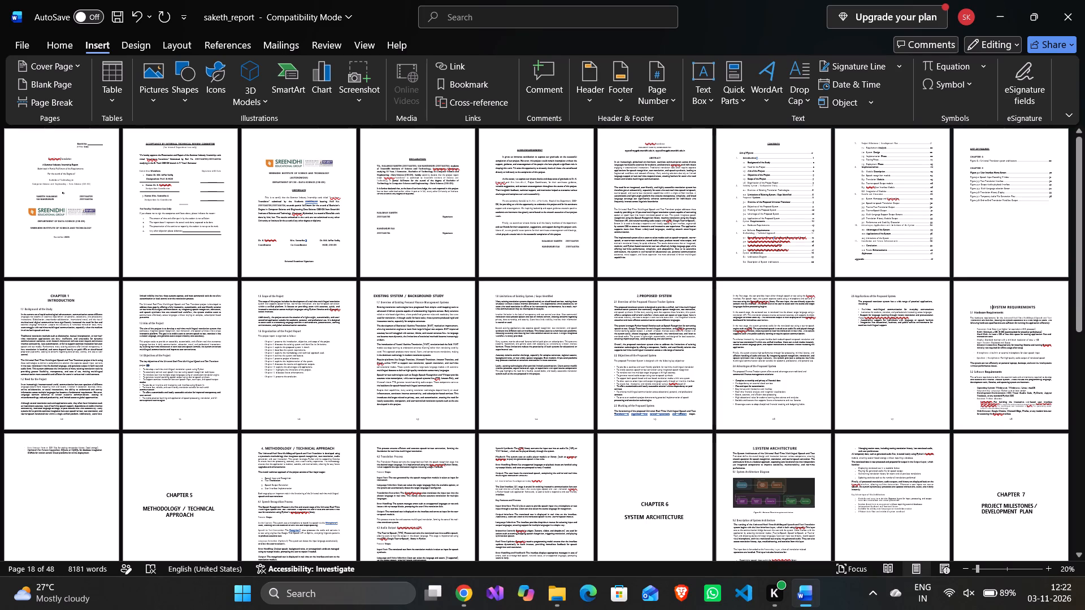
Remove the "CHAPTER 5 METHODOLOGY / TECHNICAL APPROACH" title page by deleting its text and the following break.
left_click_drag(163, 483, 205, 519)
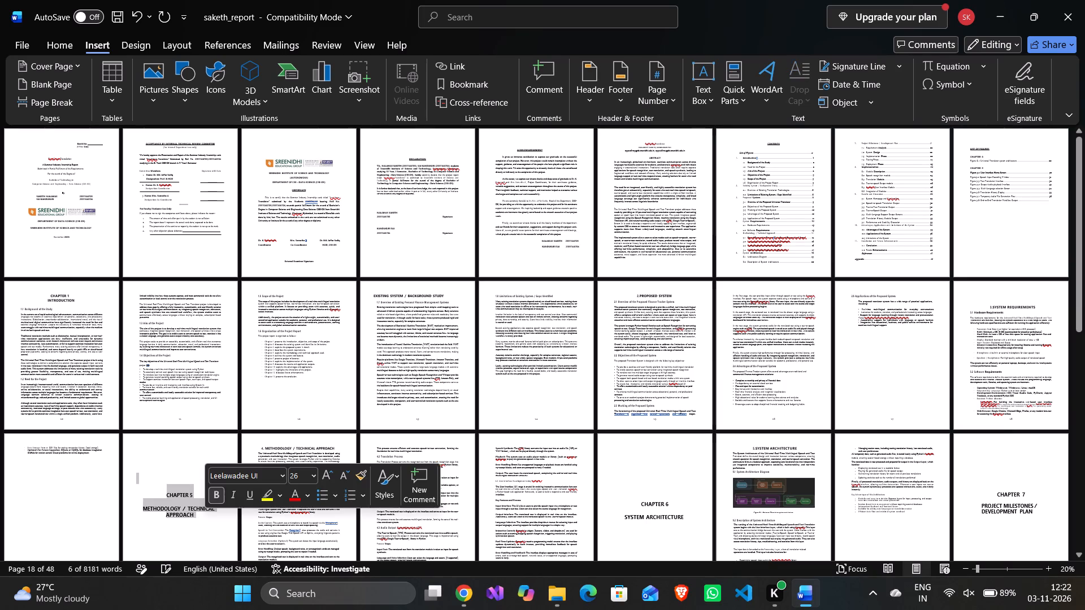
key("Delete")
key("Delete")
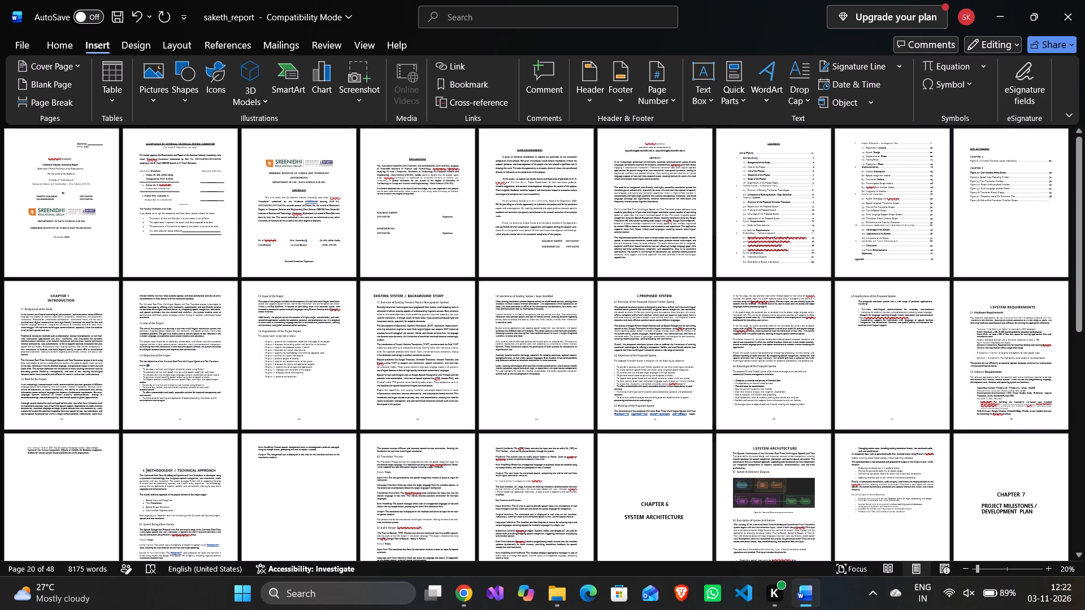
Remove the "CHAPTER 6 SYSTEM ARCHITECTURE" title page by deleting its text and the following break.
left_click_drag(633, 479, 689, 550)
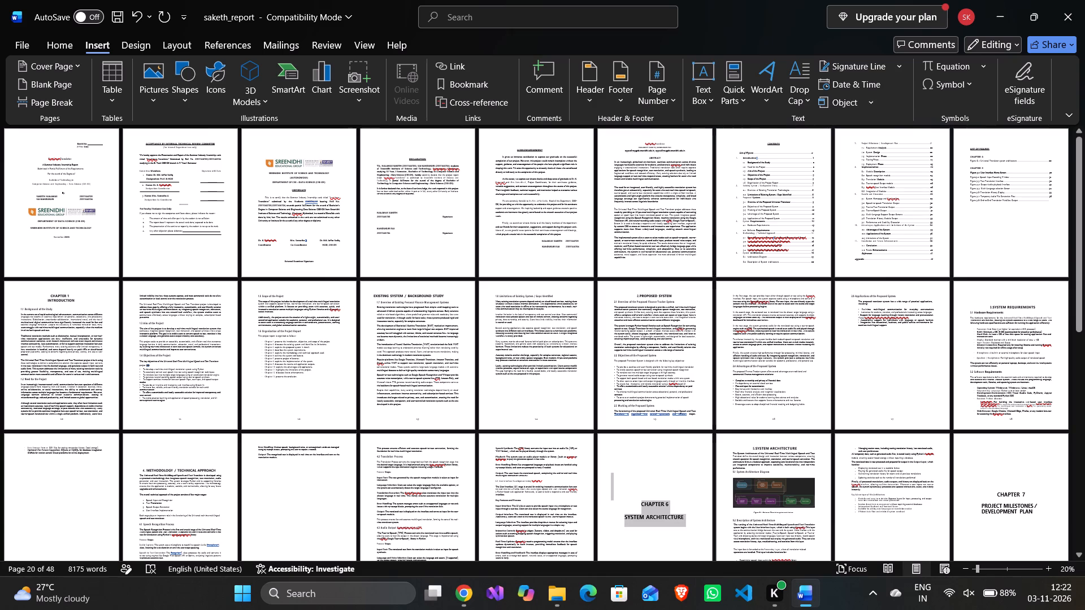
left_click_drag(689, 550, 688, 547)
key("Delete")
key("Delete")
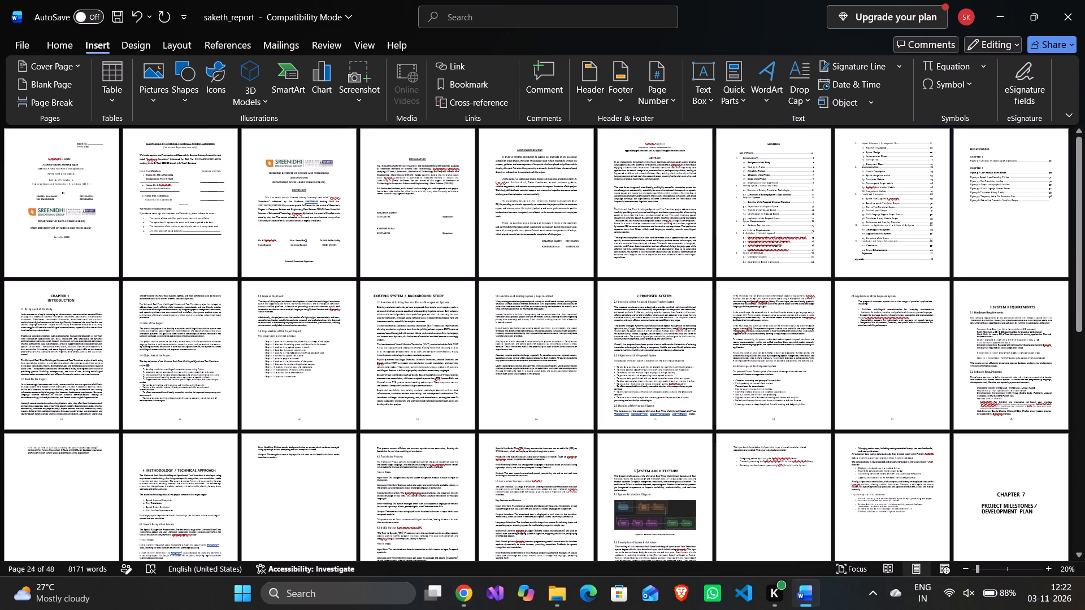
Remove the "CHAPTER 7 PROJECT MILESTONES / DEVELOPMENT PLAN" title page by deleting its text and the following break.
left_click_drag(961, 443, 1022, 559)
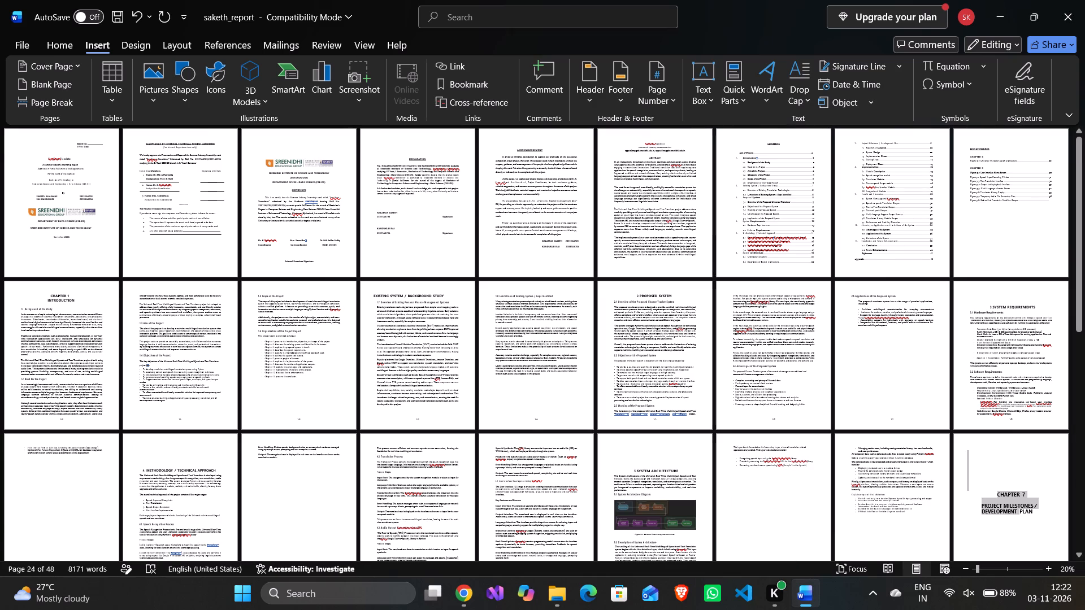
left_click_drag(1022, 559, 1024, 495)
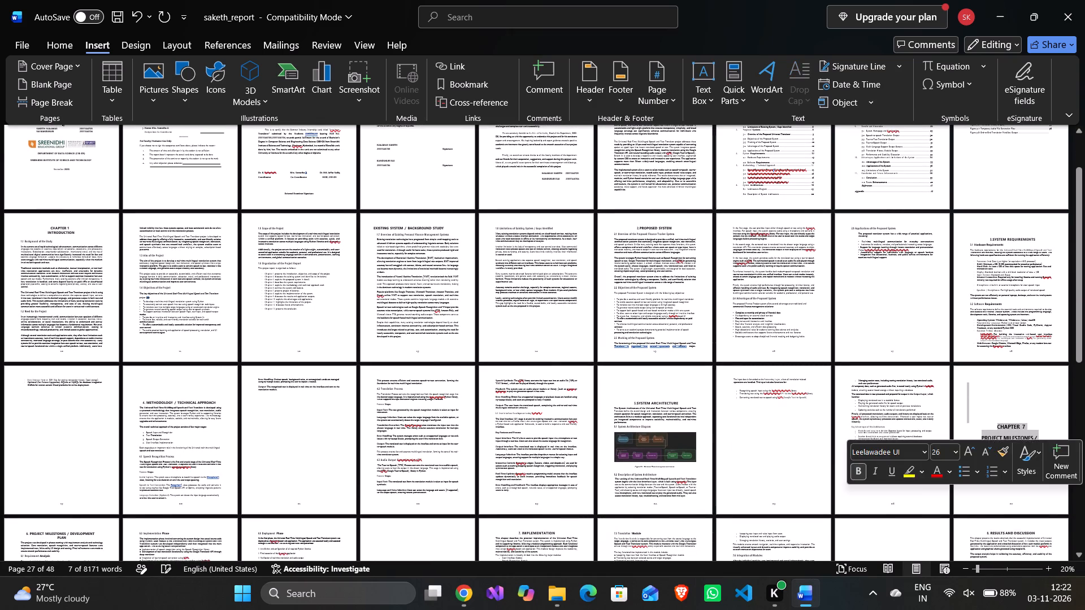
key("Delete")
key("Delete")
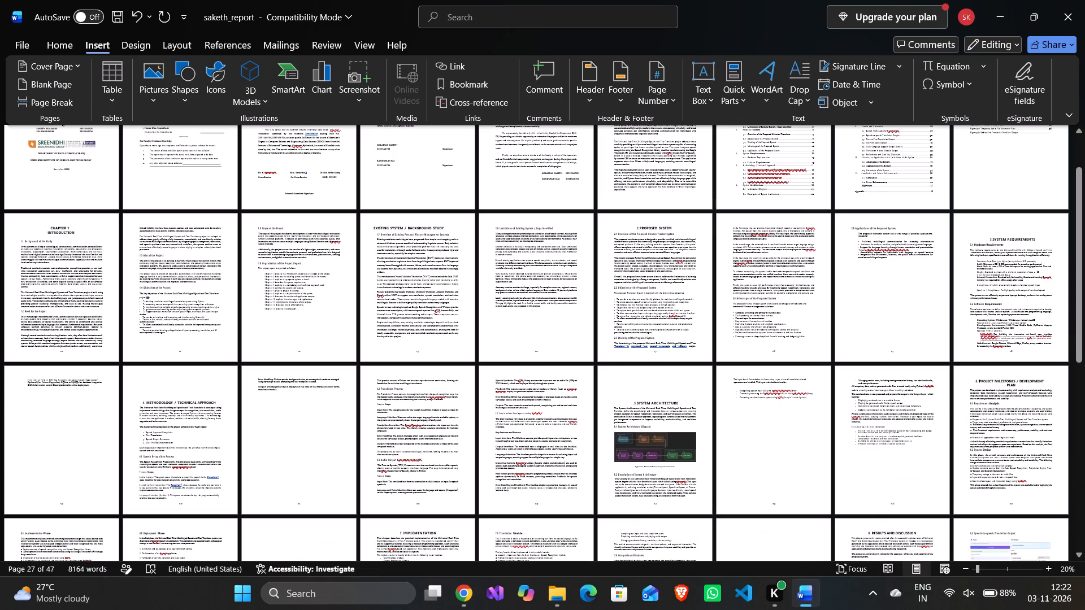
Remove the "CHAPTER 8 IMPLEMENTATION" title page, deleting only its own text and the following break.
scroll(1024, 495, "down", 2)
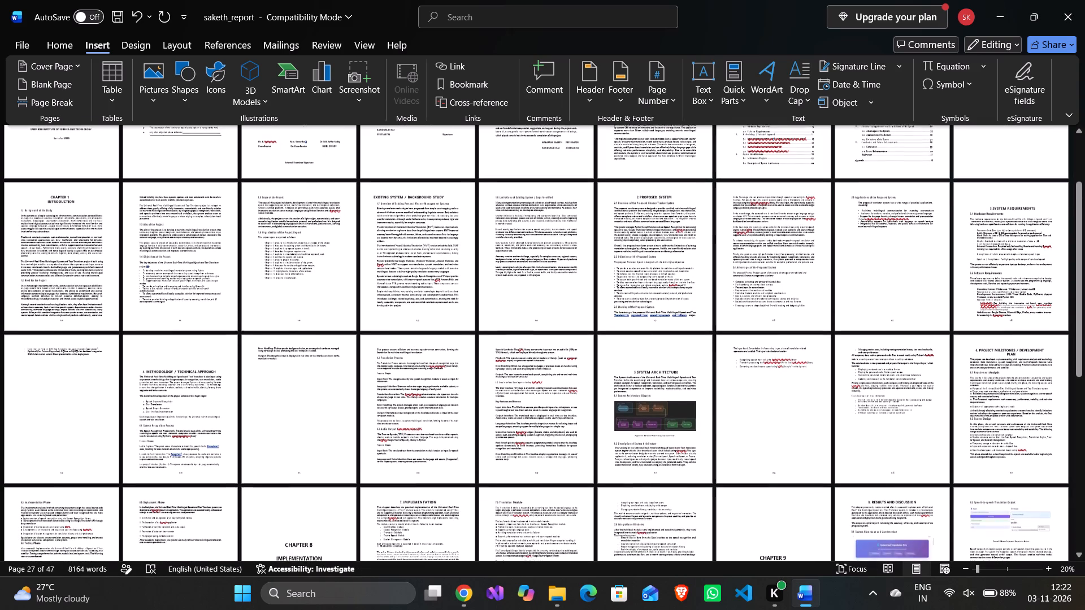
scroll(1024, 495, "down", 2)
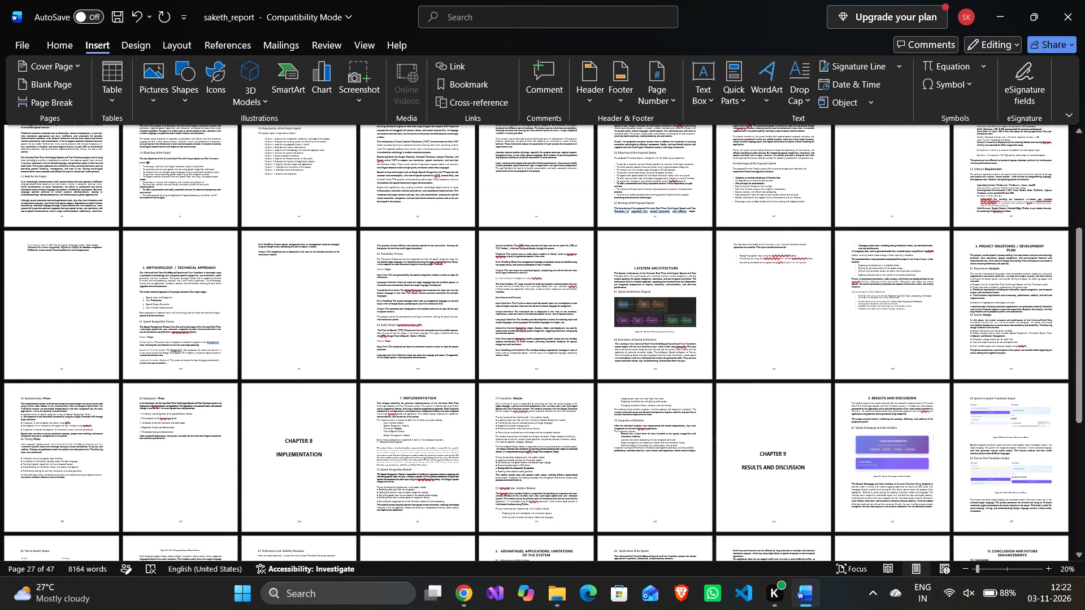
left_click_drag(255, 396, 325, 466)
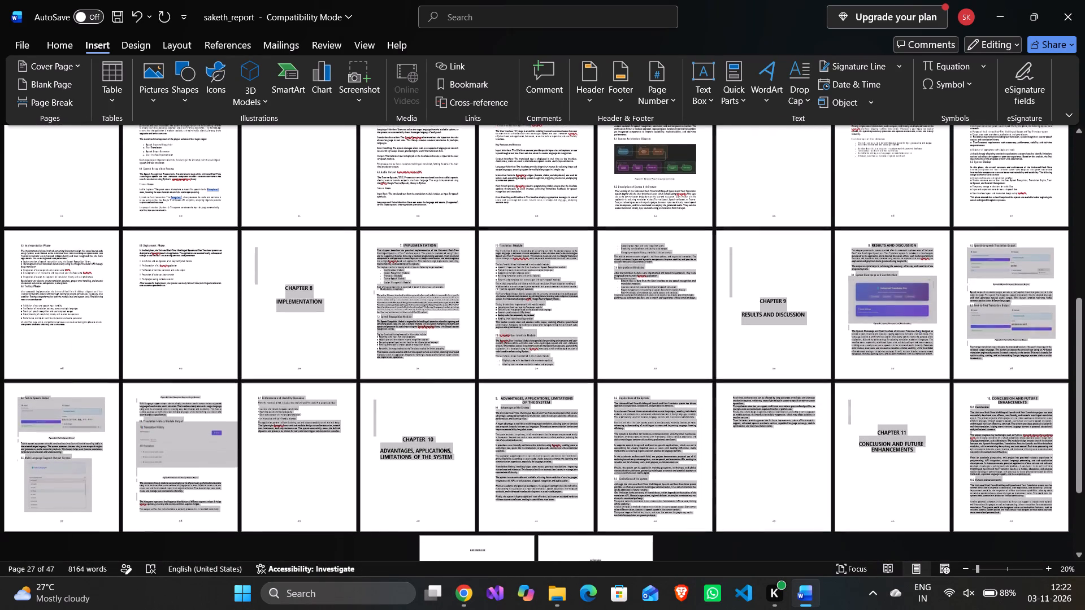
left_click_drag(325, 466, 319, 355)
key("Delete")
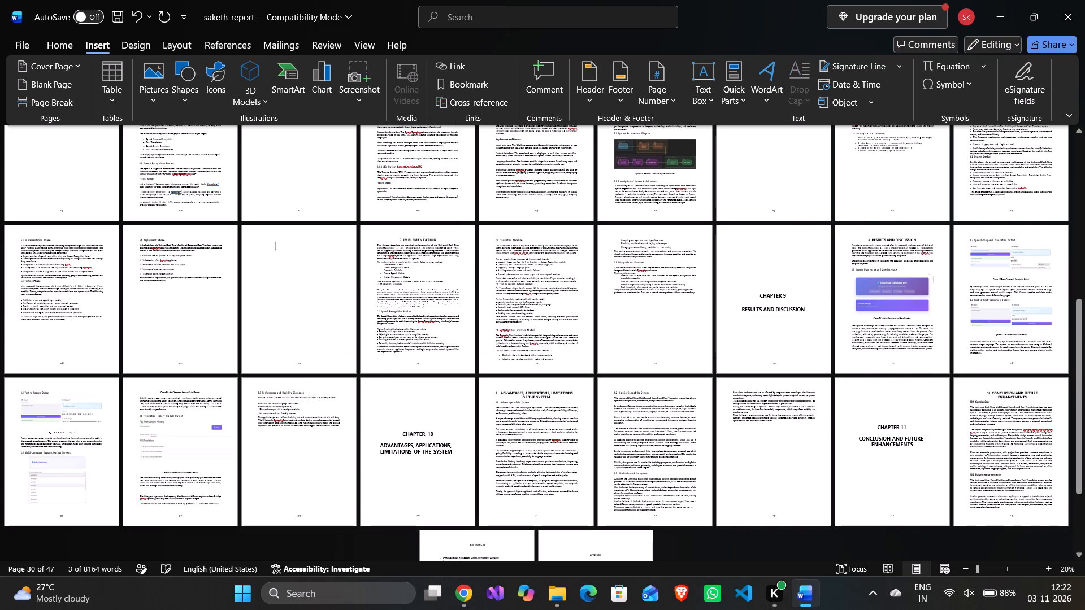
key("Delete")
key("Delete")
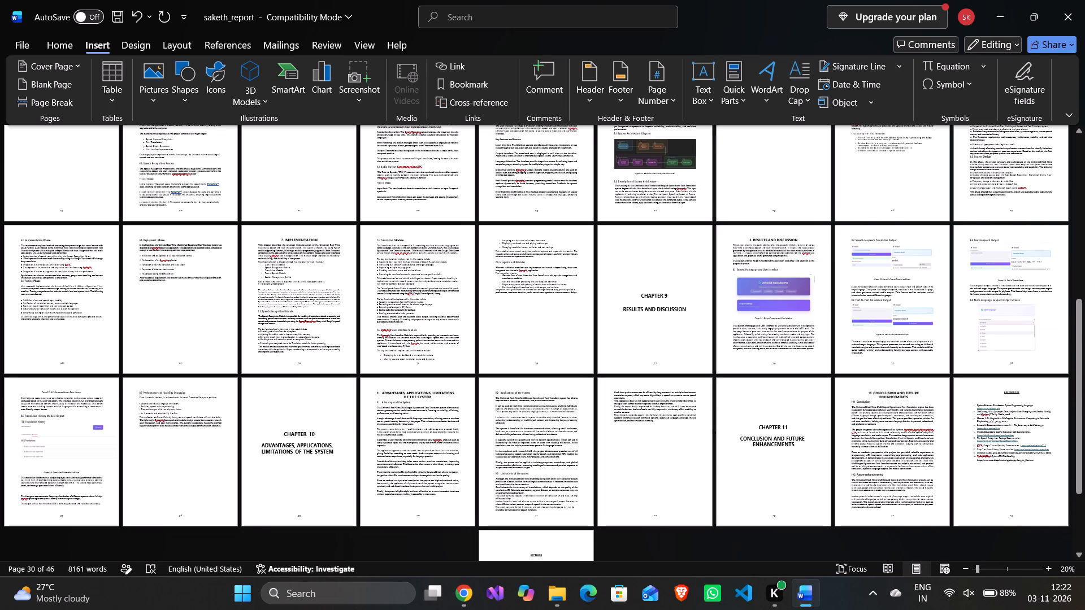
Remove the "CHAPTER 9 RESULTS AND DISCUSSION" title page by deleting its text and the following break.
left_click_drag(600, 237, 662, 346)
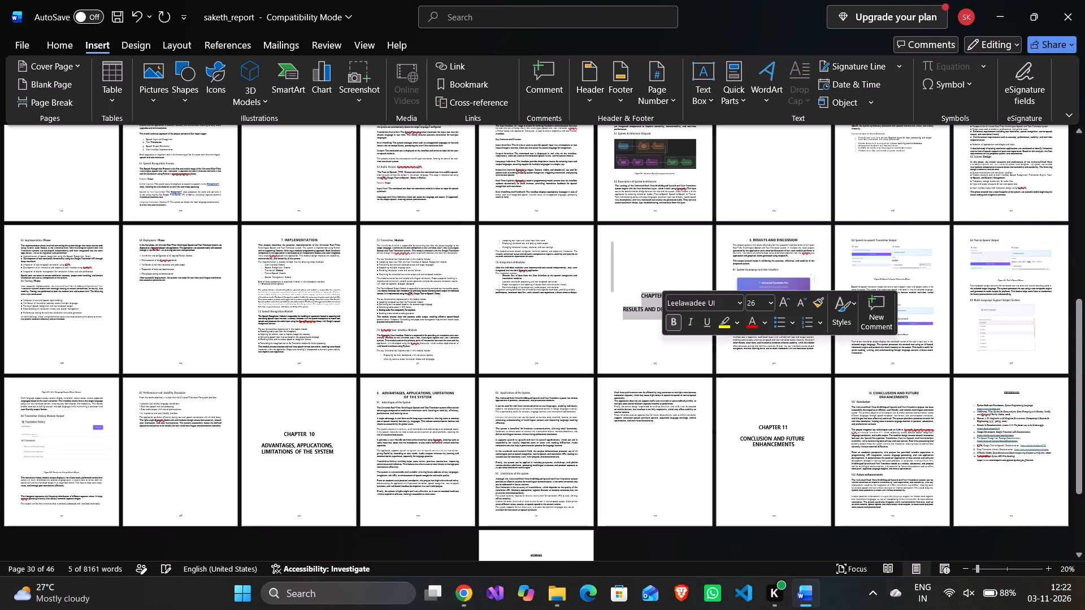
key("Delete")
key("Delete")
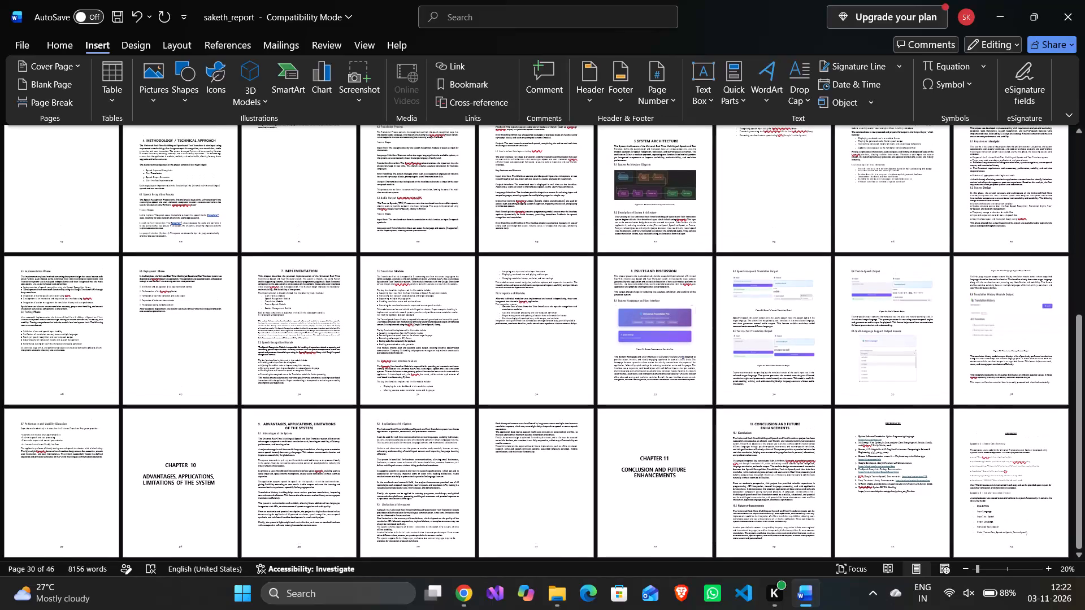
Remove the "CHAPTER 10 ADVANTAGES, APPLICATIONS, LIMITATIONS OF THE SYSTEM" title page by deleting its text and the following break.
scroll(857, 339, "down", 1)
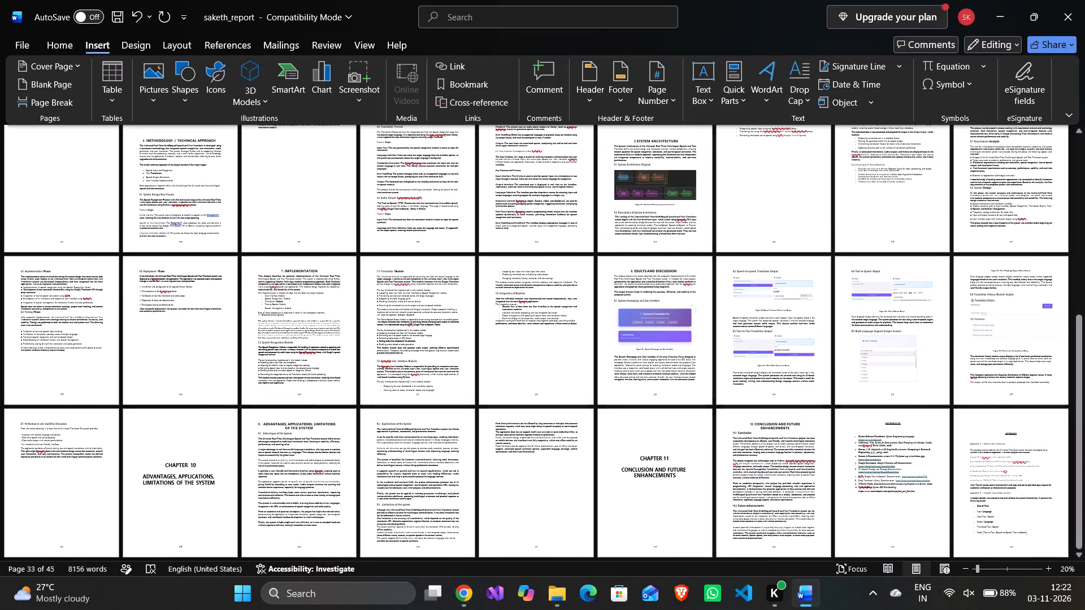
left_click_drag(141, 419, 216, 548)
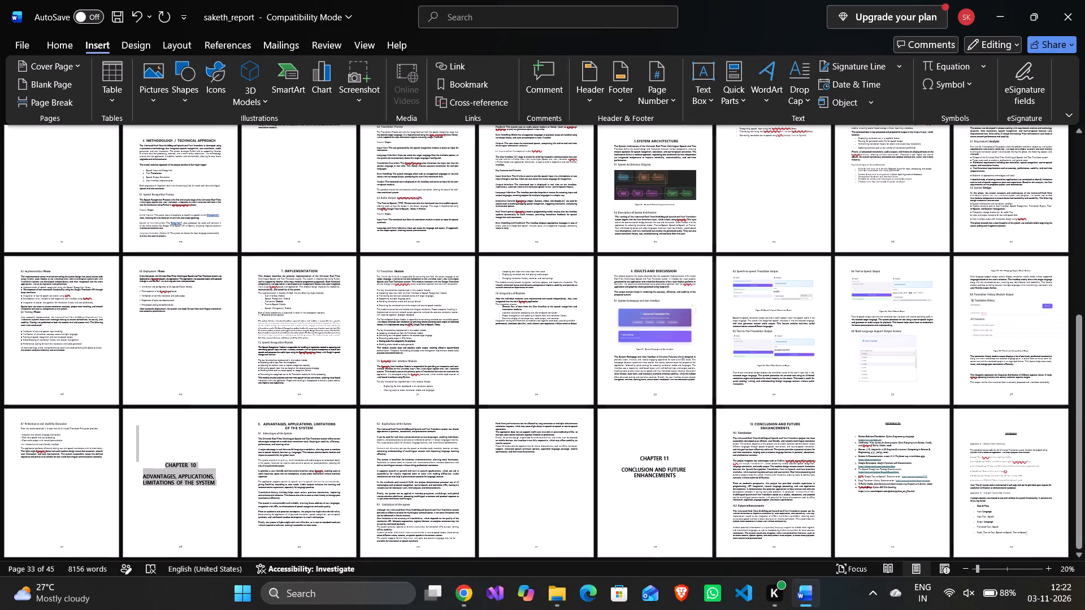
left_click_drag(216, 548, 215, 567)
key("Delete")
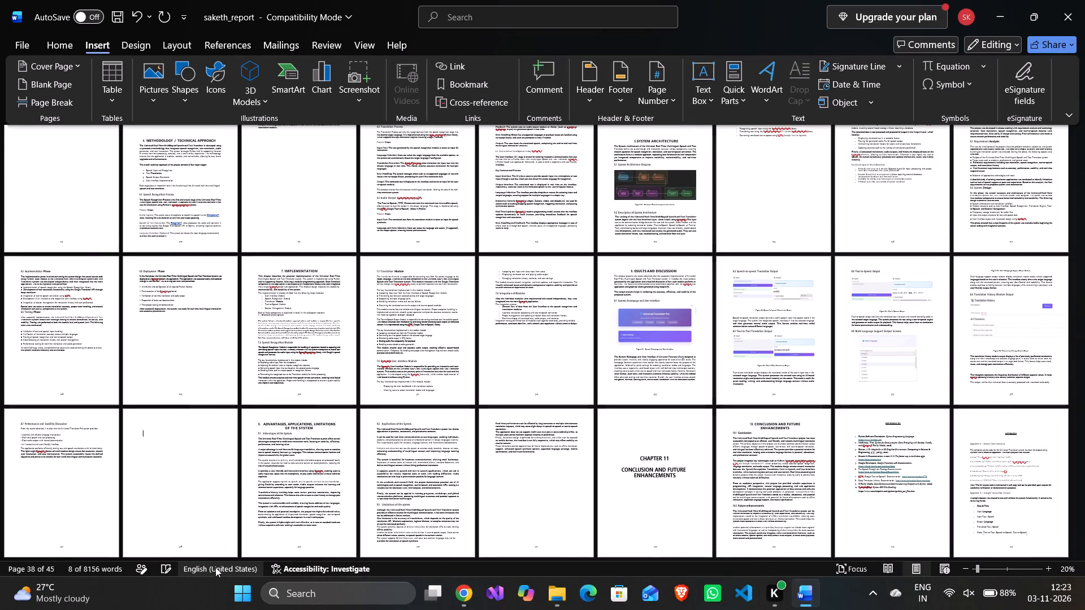
key("Delete")
key("Delete")
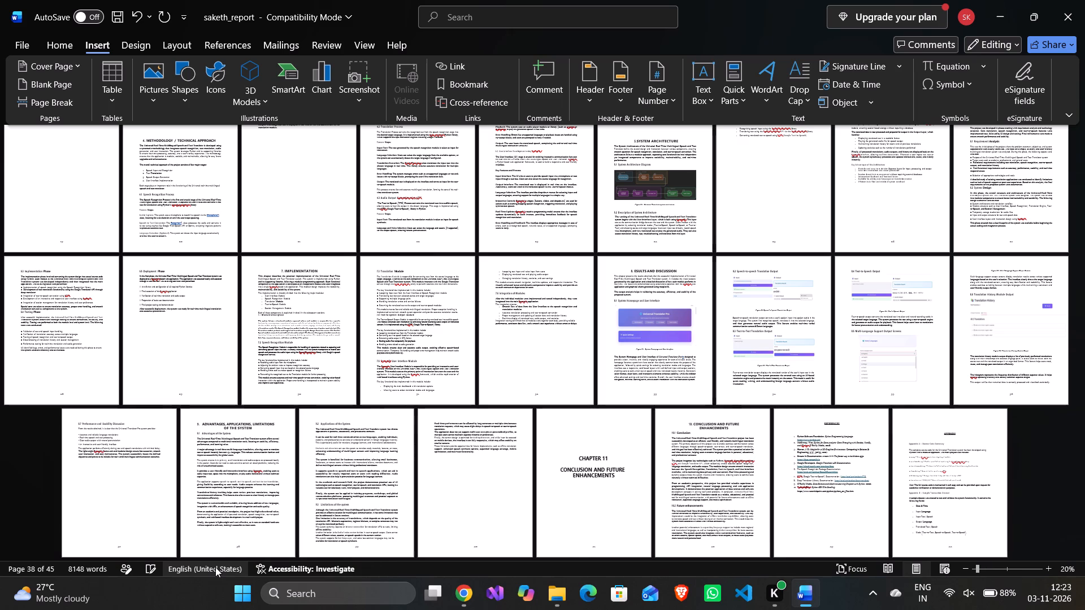
Remove the "CHAPTER 11 CONCLUSION AND FUTURE ENHANCEMENTS" title page by deleting its text and the following break.
left_click_drag(548, 419, 571, 467)
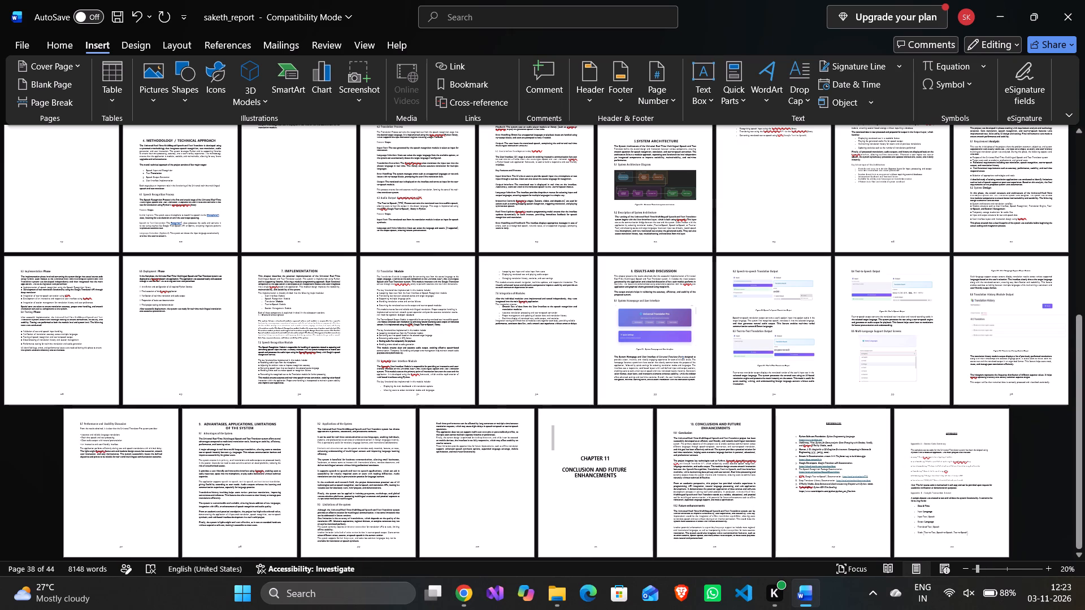
left_click_drag(571, 467, 585, 509)
key("Delete")
key("Delete")
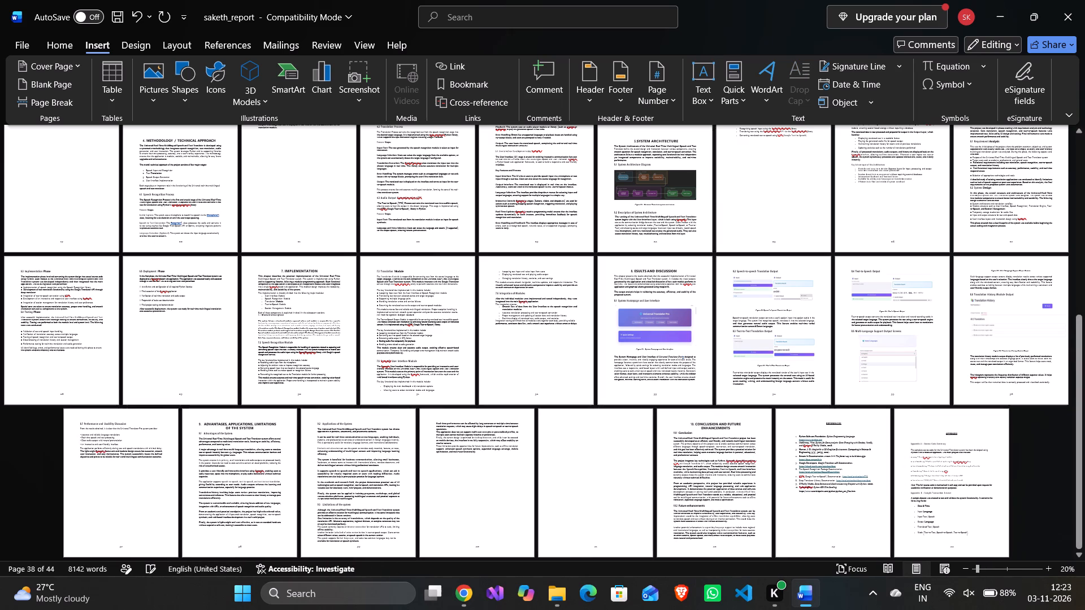
key("Delete")
Remove the number "2." in front of the PROPOSED SYSTEM heading.
scroll(585, 509, "down", 1)
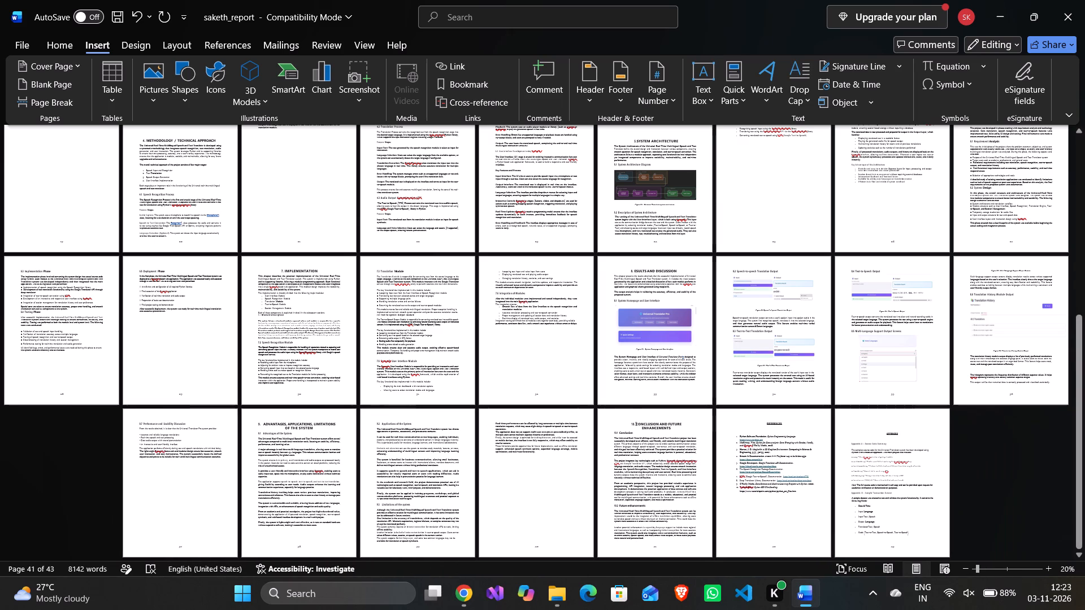
scroll(688, 312, "up", 15)
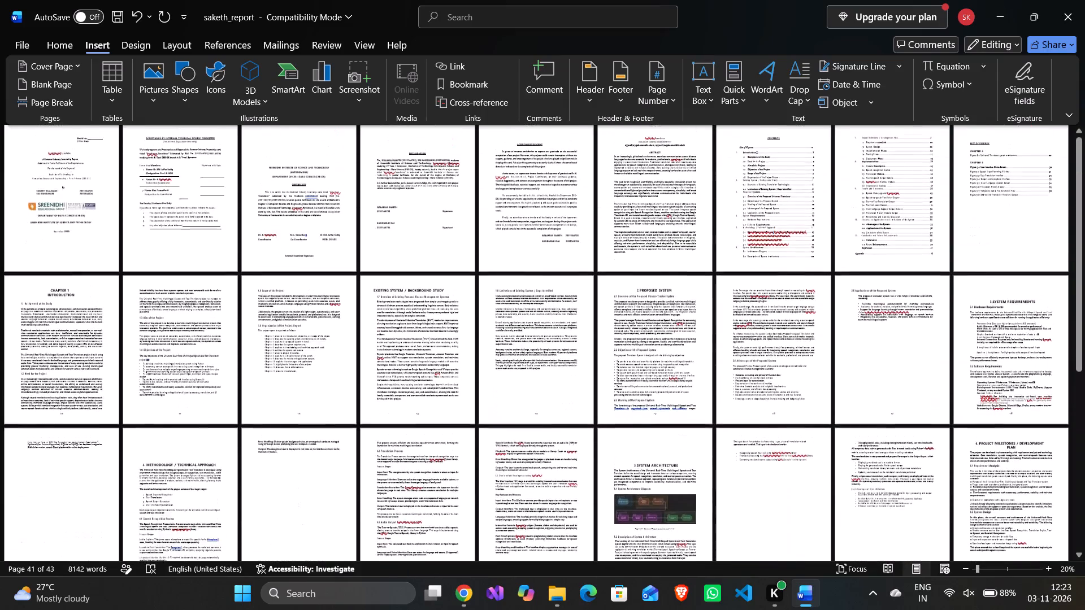
scroll(688, 312, "up", 8)
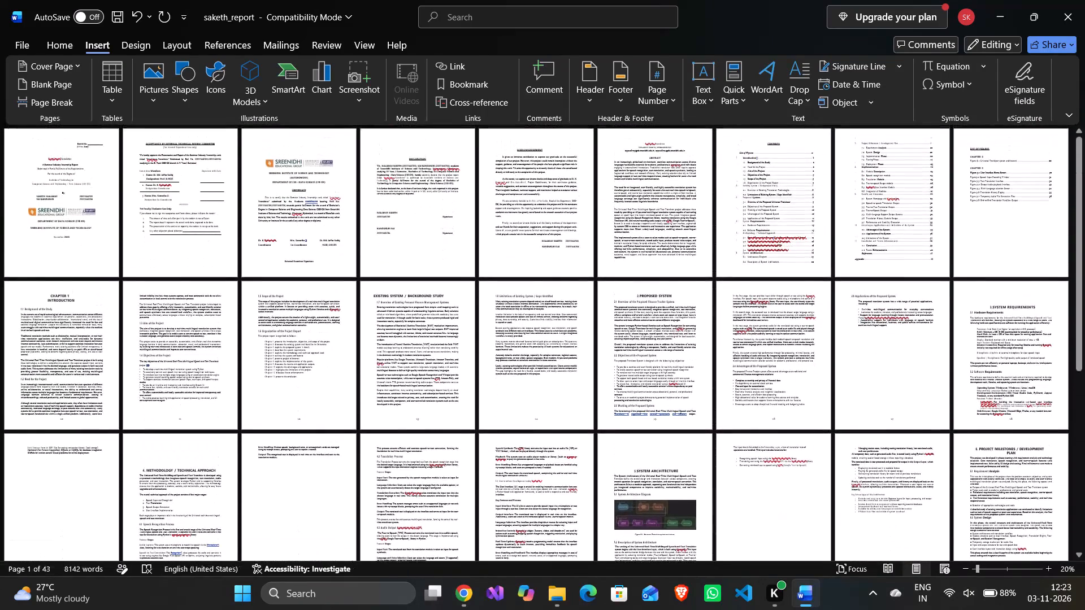
scroll(520, 157, "up", 2, "ctrl")
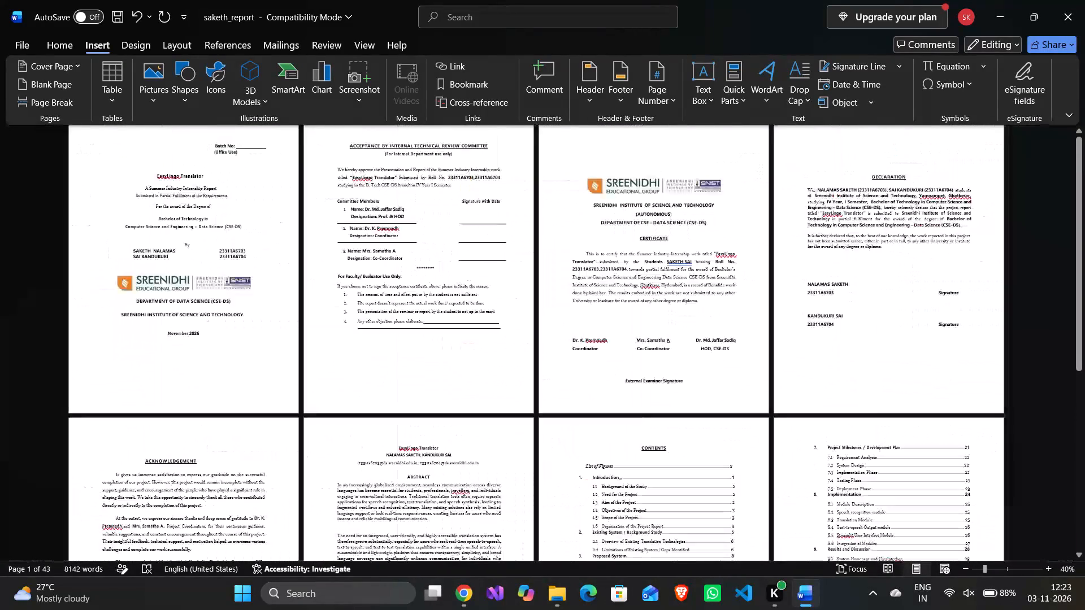
scroll(618, 233, "down", 1)
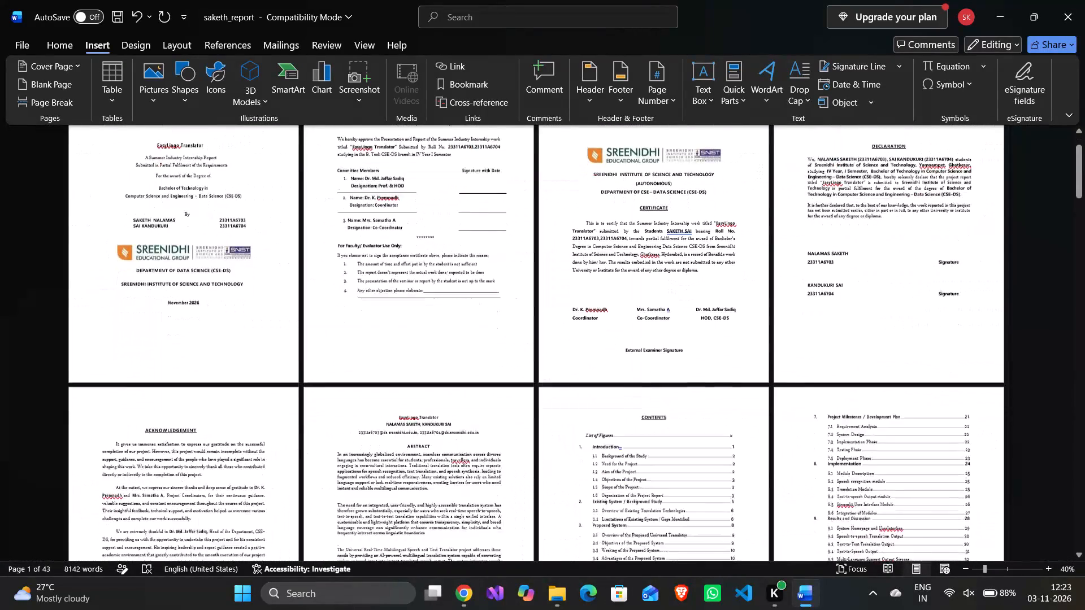
scroll(618, 233, "down", 3)
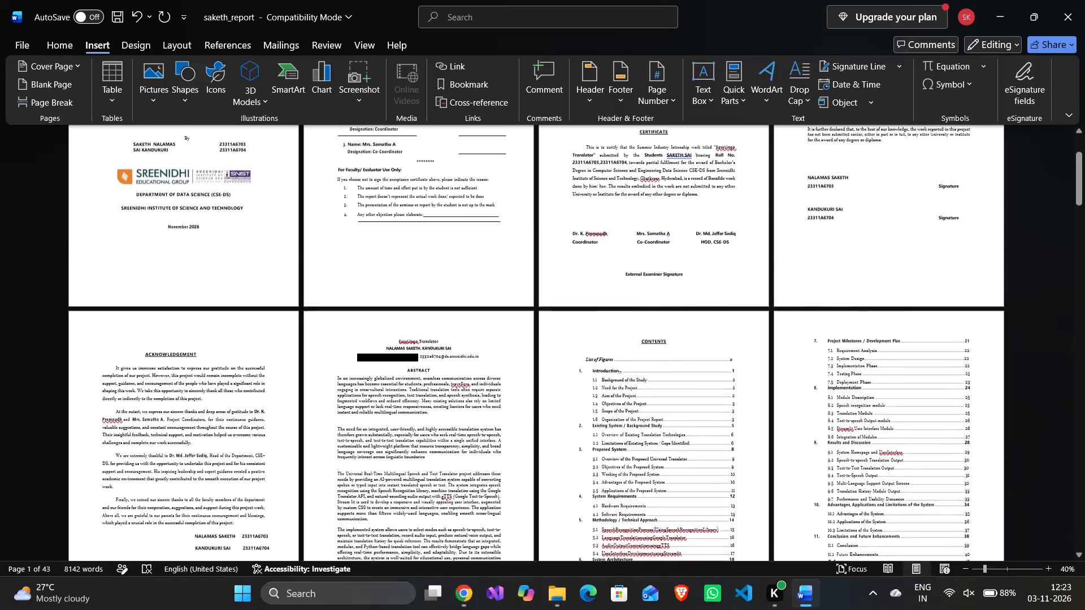
scroll(618, 233, "down", 4)
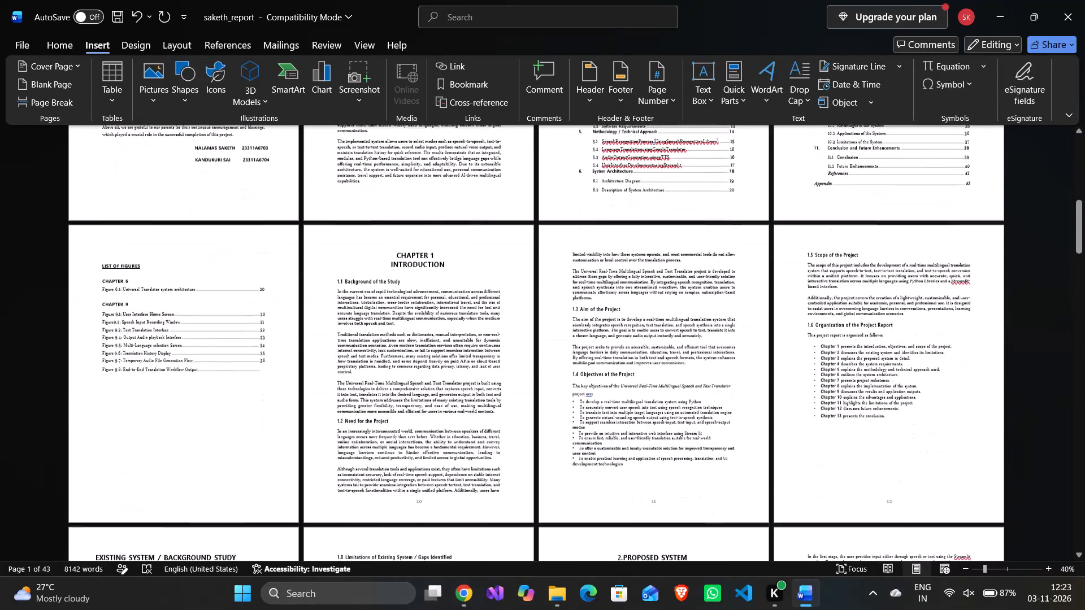
scroll(610, 378, "down", 2)
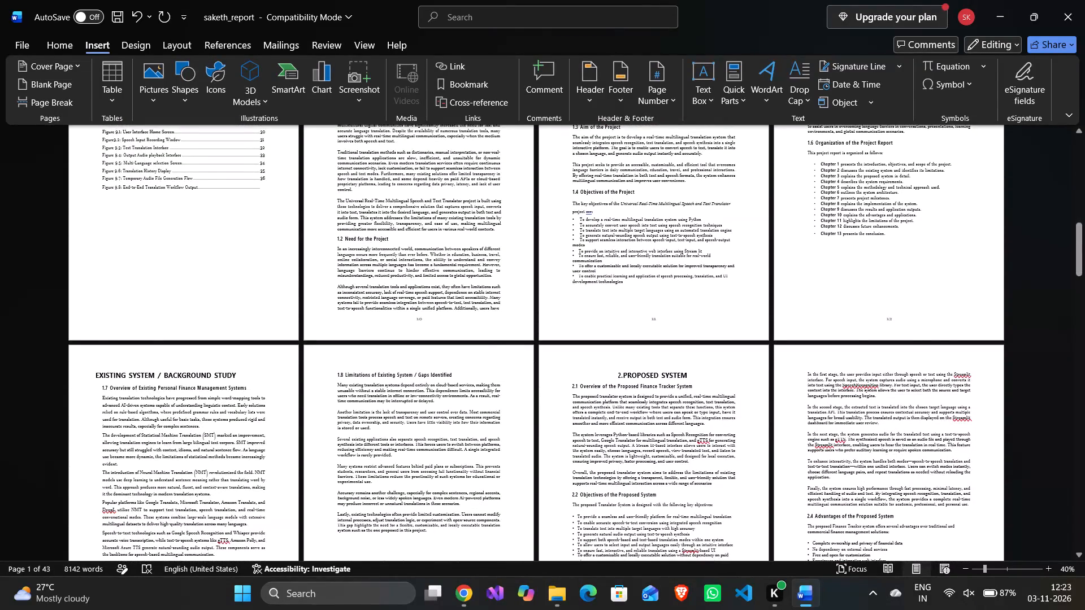
scroll(354, 452, "down", 1)
scroll(354, 452, "up", 1)
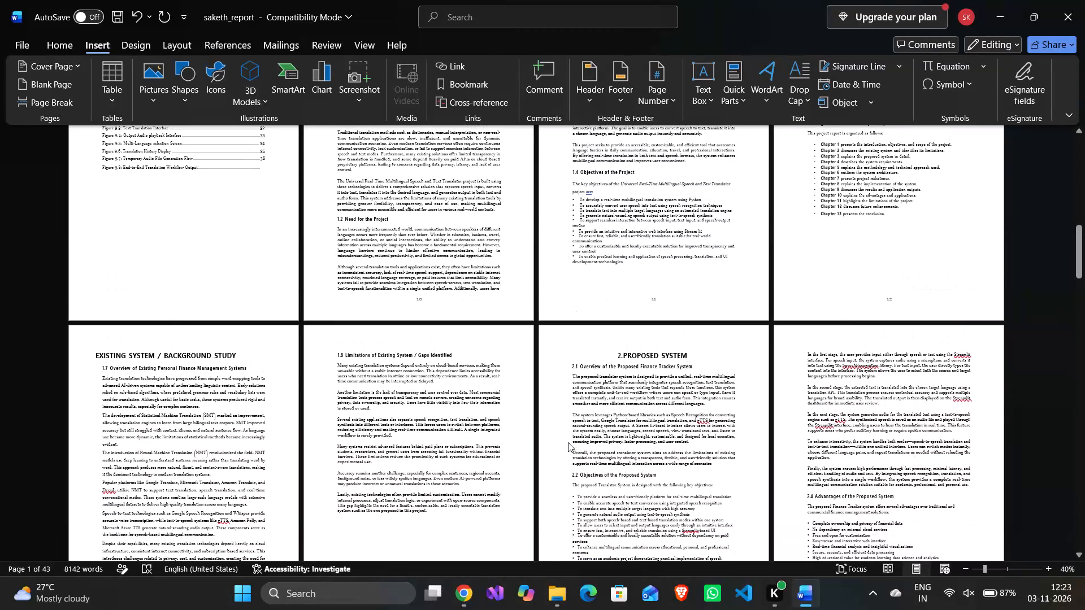
left_click(622, 354)
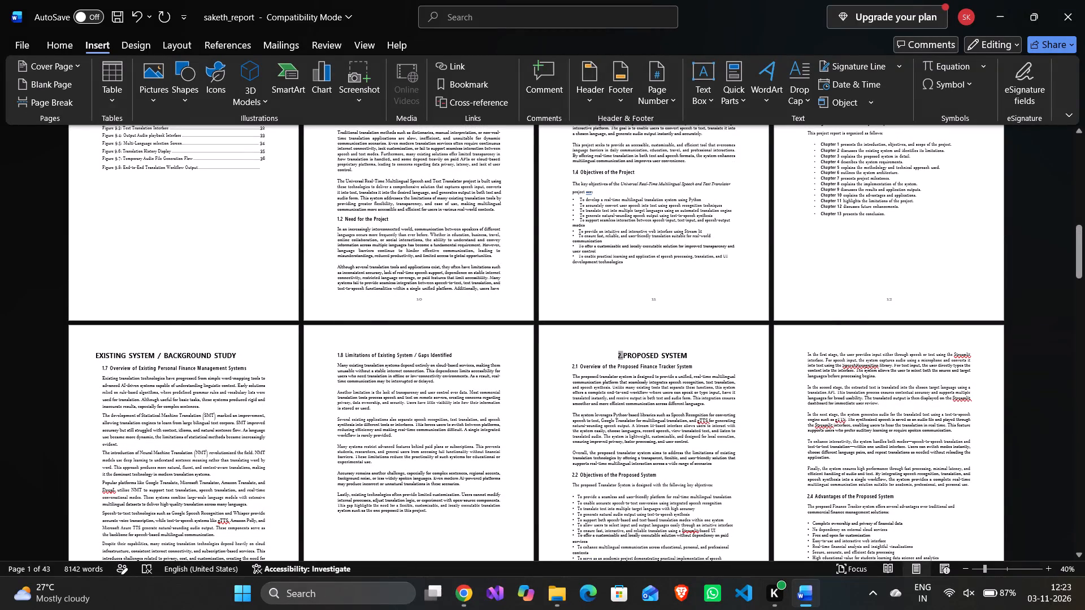
key("BackSpace")
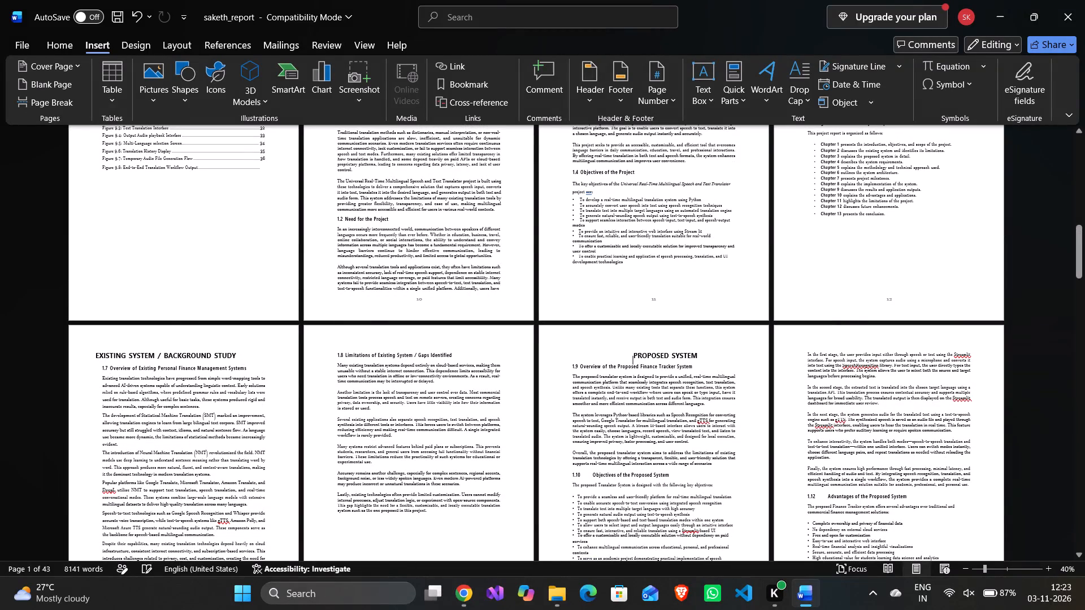
key("BackSpace")
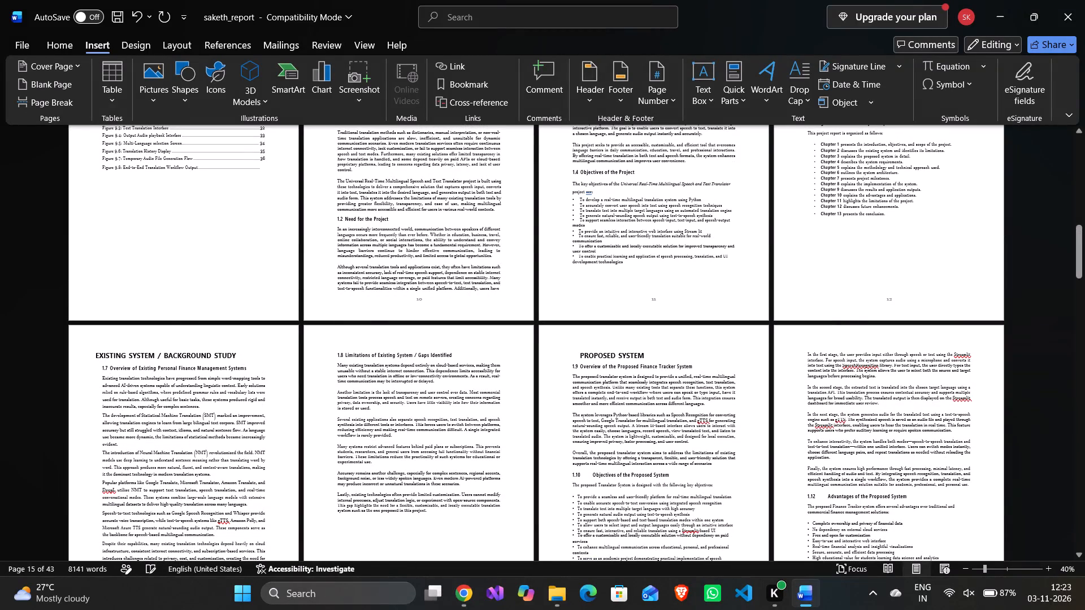
Insert "CHAPTER 2", indented with spaces, on its own line above the PROPOSED SYSTEM heading.
key("space")
key("space")
key("space")
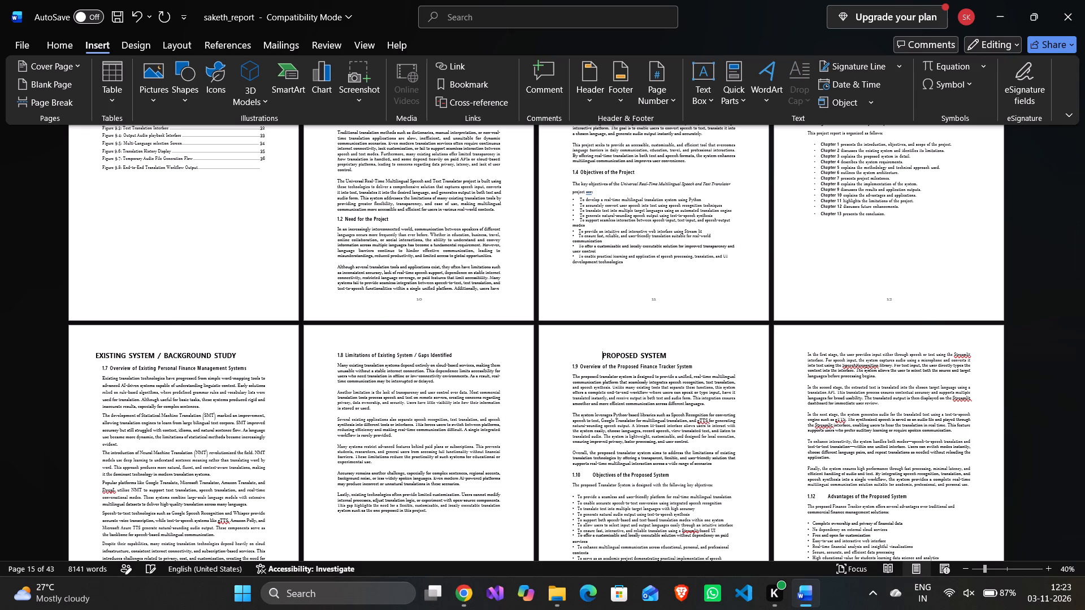
key("space")
key("space")
key("space")
key("space")
key("space")
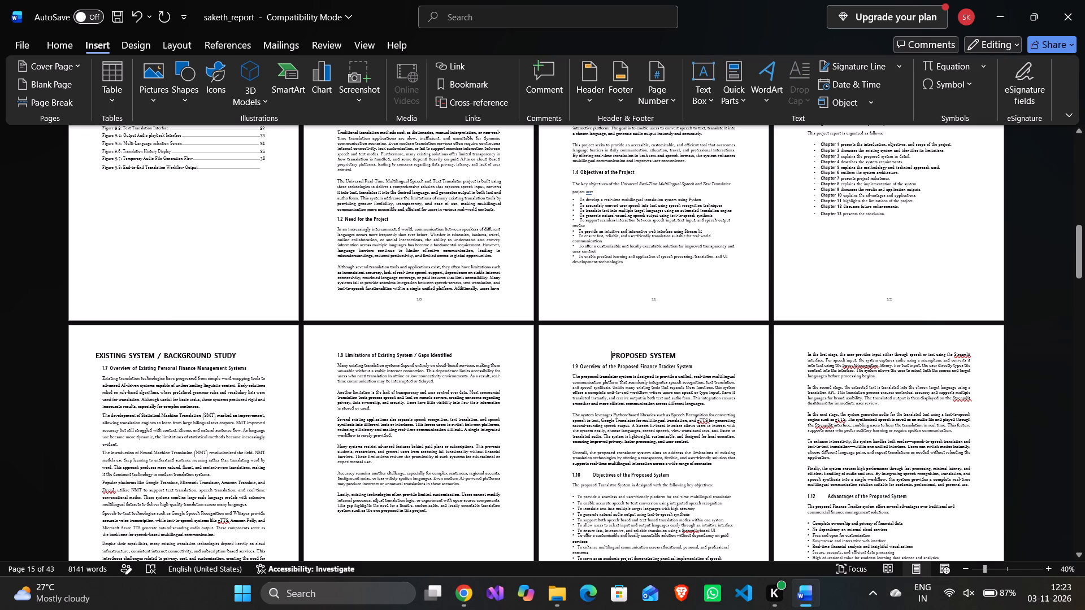
type("CHAPTER 2")
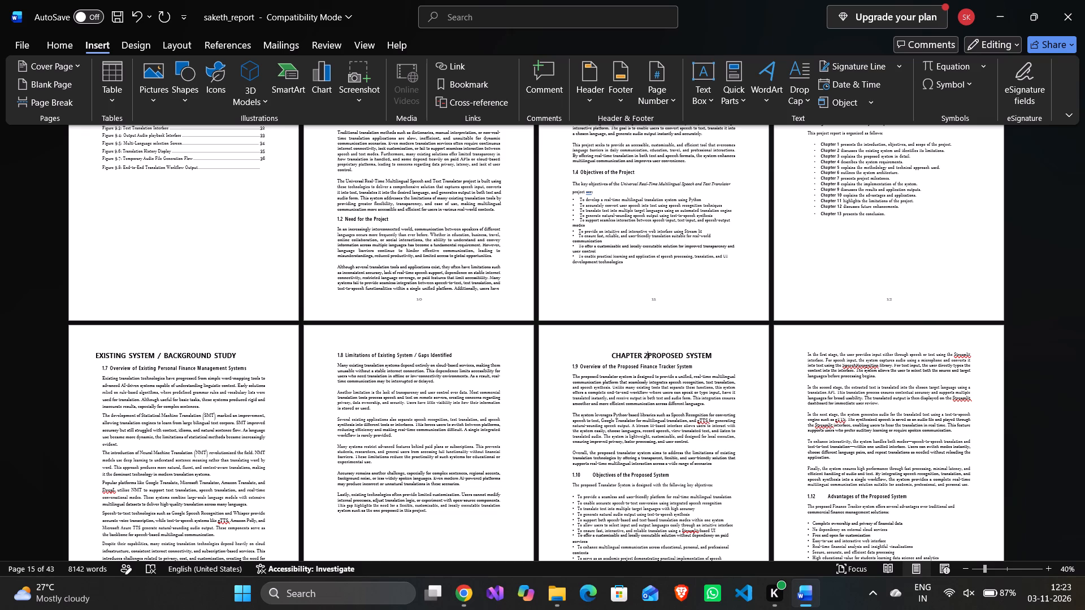
key("Return")
Indent PROPOSED SYSTEM with spaces so that it lines up beneath CHAPTER 2.
key("space")
key("space")
key("space")
key("space")
key("space")
key("space")
key("space")
key("space")
key("space")
key("space")
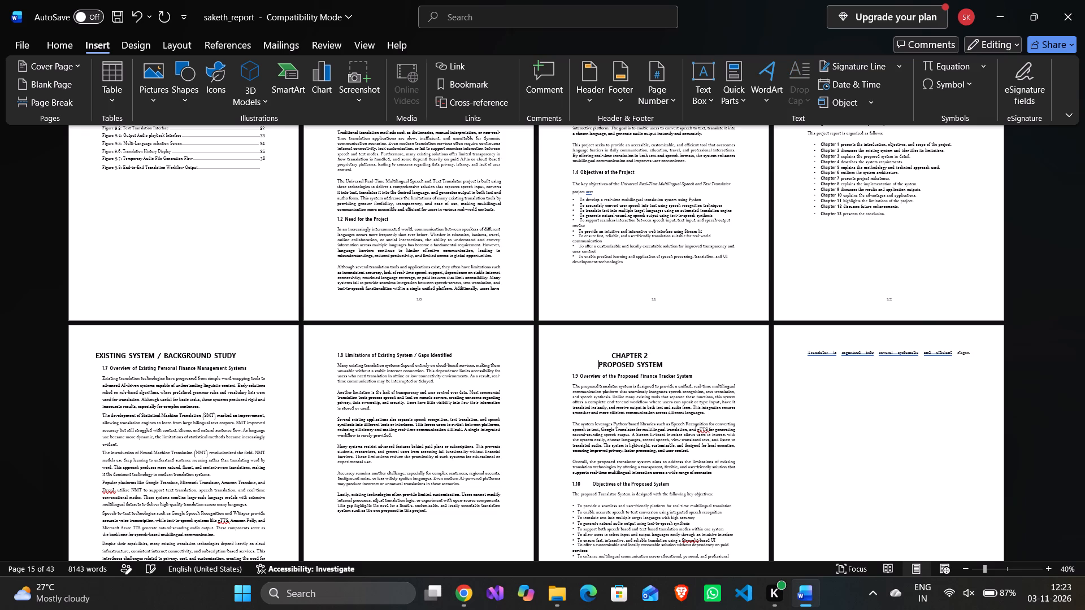
key("space")
key("space")
key("space")
key("space")
key("space")
key("space")
key("space")
key("space")
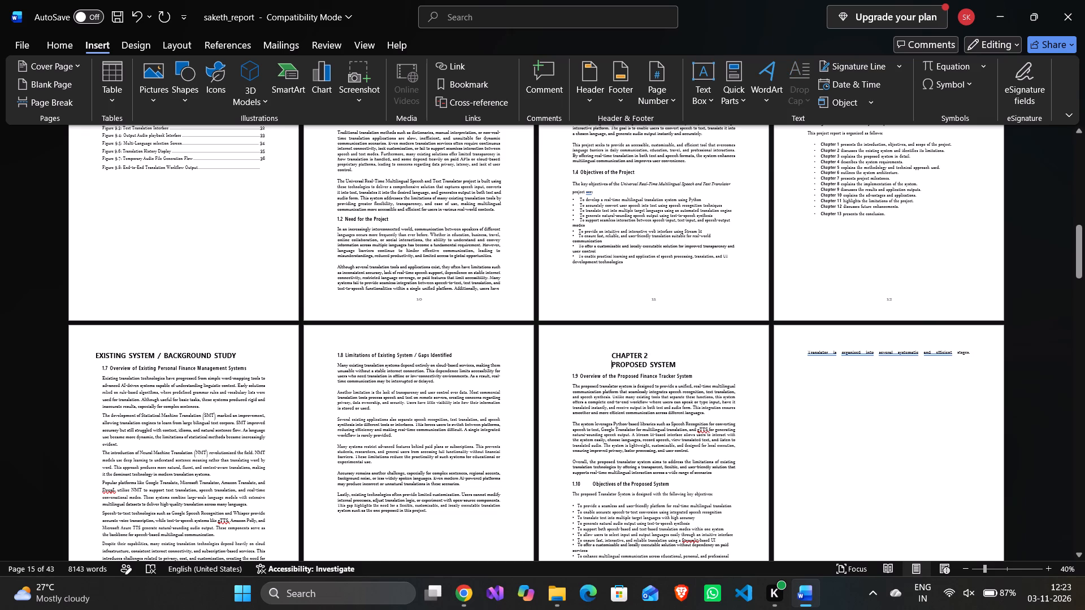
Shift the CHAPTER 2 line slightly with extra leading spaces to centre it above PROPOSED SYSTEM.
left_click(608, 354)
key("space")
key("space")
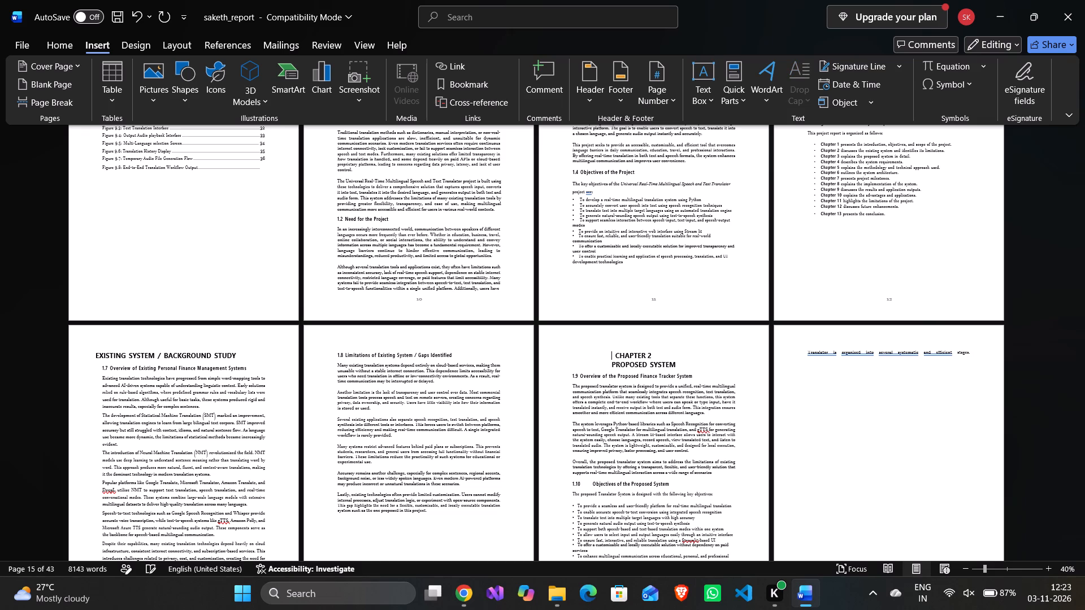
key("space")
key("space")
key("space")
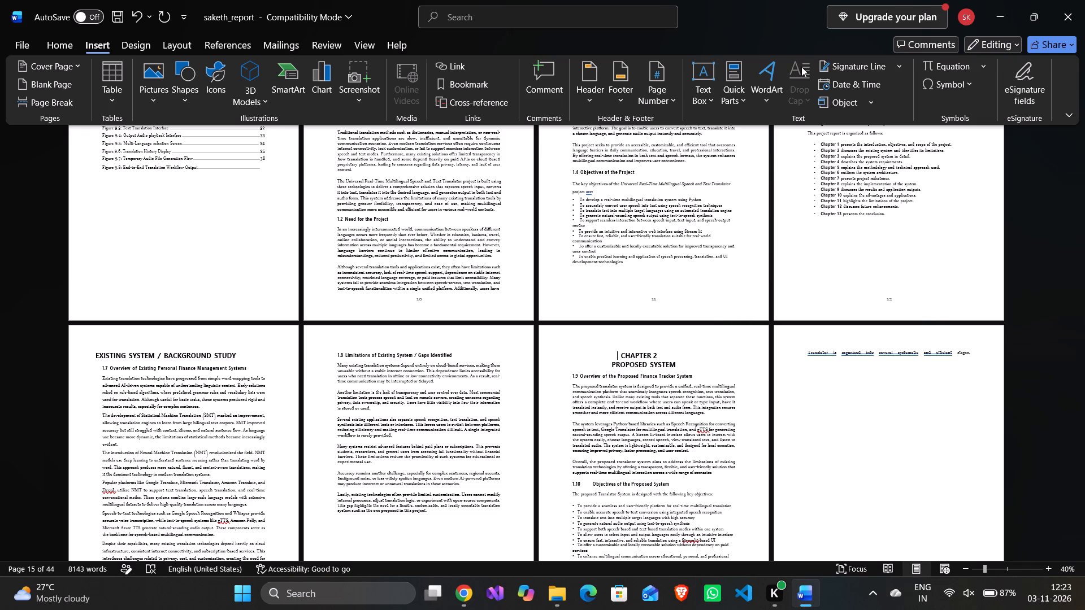
Remove the leading spaces before CHAPTER 2 to move the line back to the page's left margin.
scroll(813, 246, "up", 5, "ctrl")
scroll(684, 321, "down", 1)
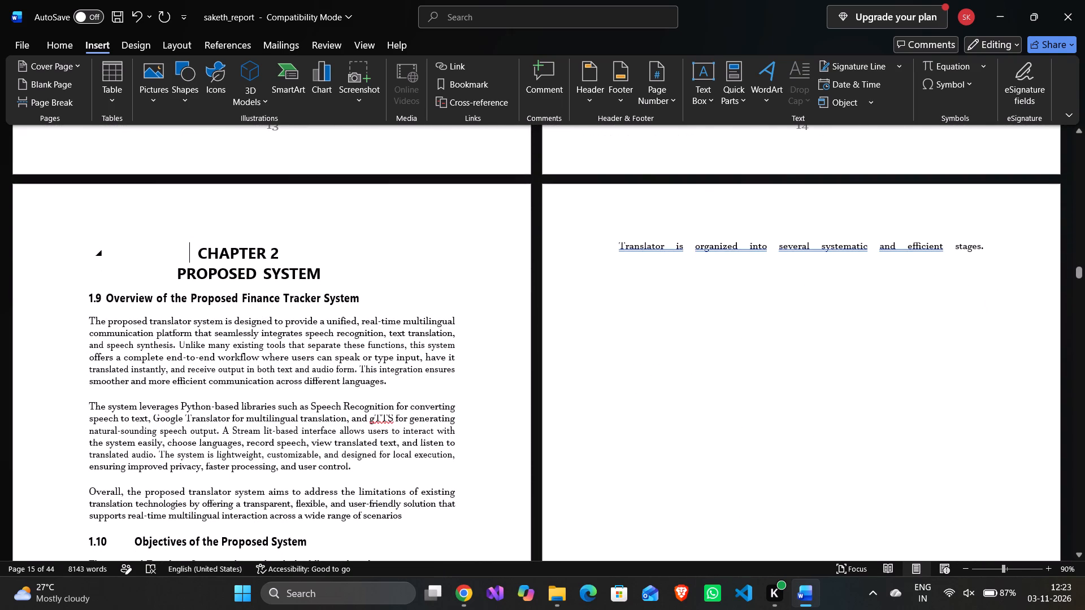
key("BackSpace")
key("BackSpace")
key("BackSpace")
key("BackSpace")
key("BackSpace")
key("BackSpace")
key("BackSpace")
key("BackSpace")
key("BackSpace")
key("BackSpace")
key("BackSpace")
key("BackSpace")
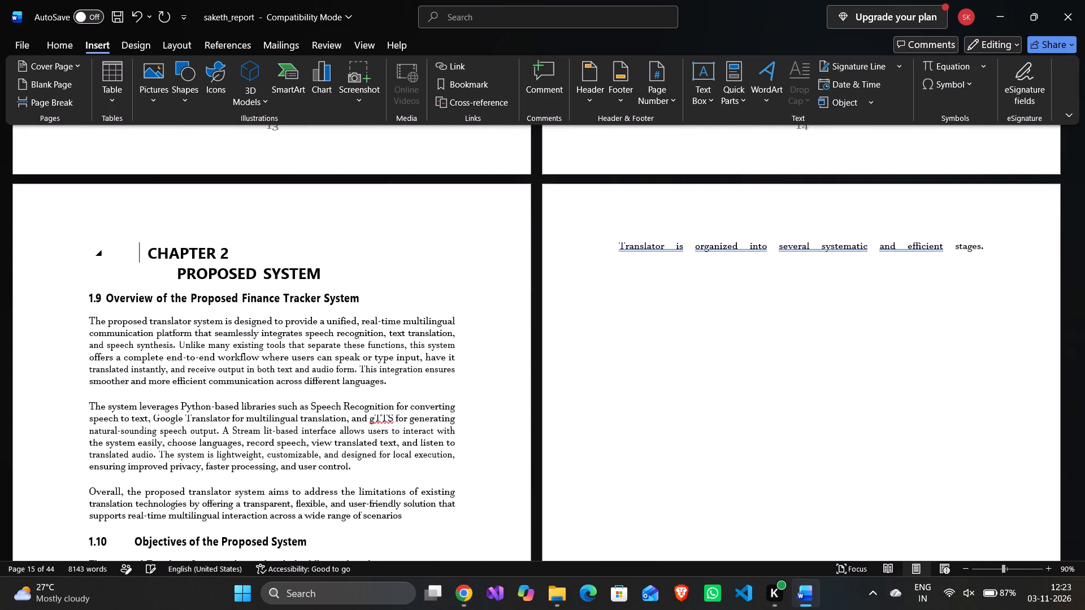
key("BackSpace")
key("BackSpace")
key("BackSpace")
key("BackSpace")
key("BackSpace")
key("BackSpace")
key("BackSpace")
key("BackSpace")
key("BackSpace")
key("BackSpace")
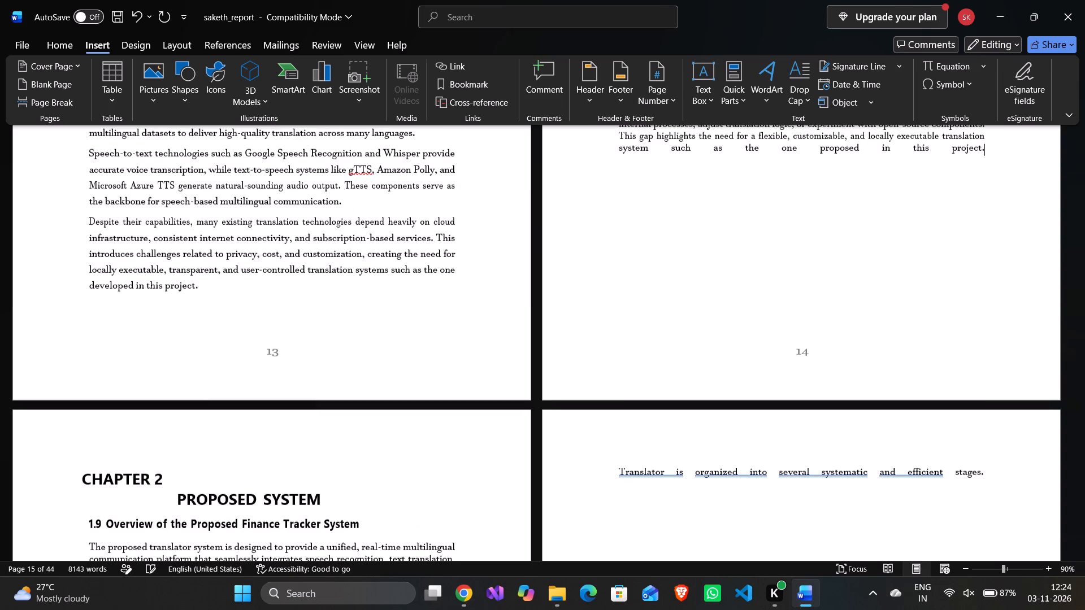
key("BackSpace")
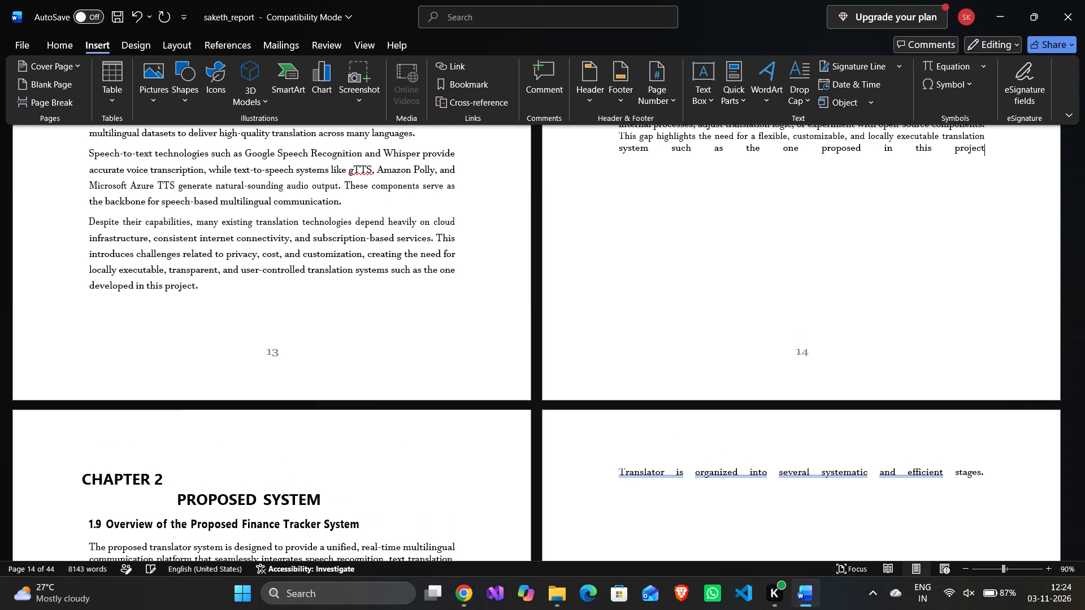
key("BackSpace")
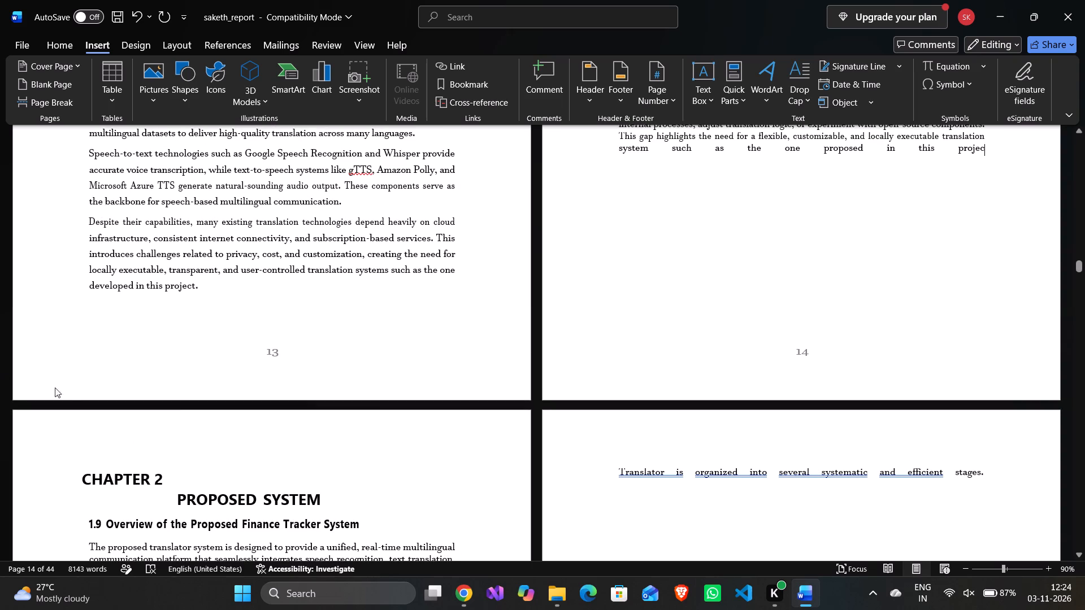
Reduce the remaining indent of the CHAPTER 2 line so that it starts further out in the margin.
left_click(83, 472)
key("BackSpace")
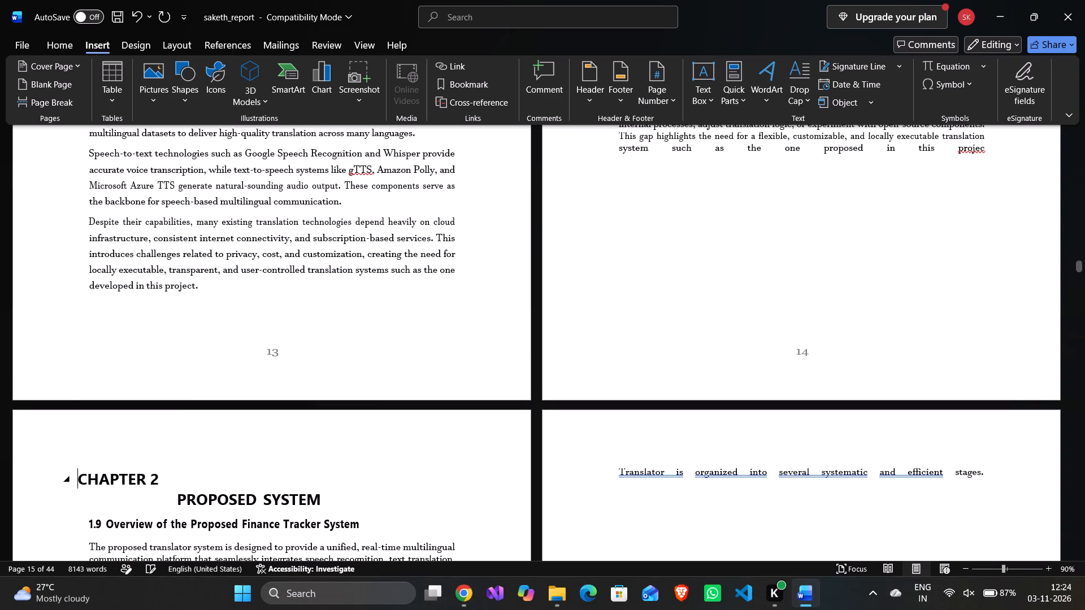
key("BackSpace")
key("BackSpace")
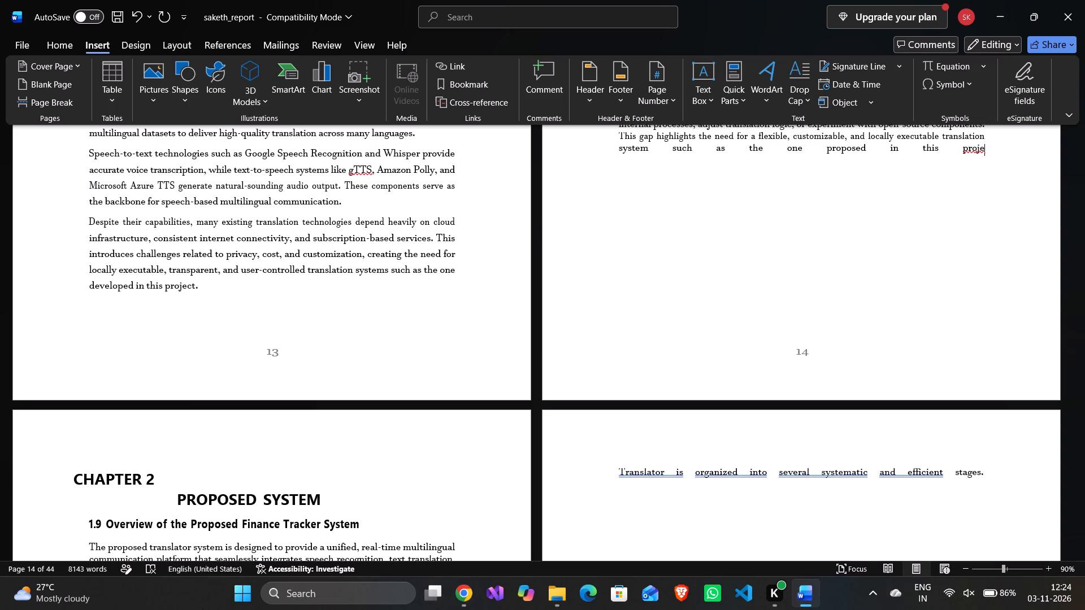
Examine the layout of the CHAPTER 1 INTRODUCTION and EXISTING SYSTEM / BACKGROUND STUDY headings and the pages between them.
scroll(203, 609, "up", 6, "ctrl")
scroll(498, 403, "up", 7, "ctrl")
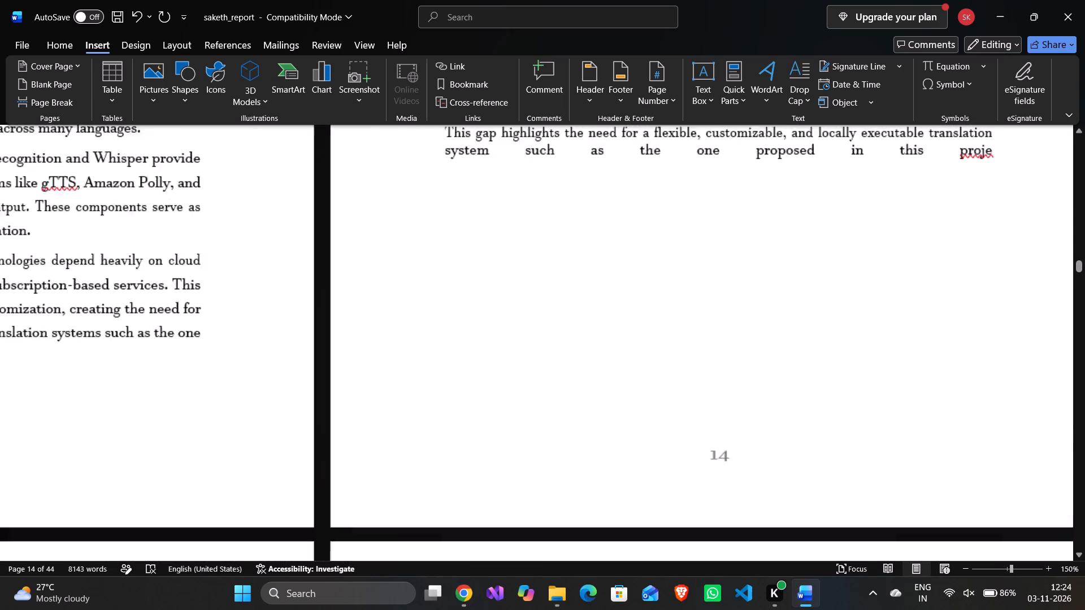
scroll(498, 403, "up", 7)
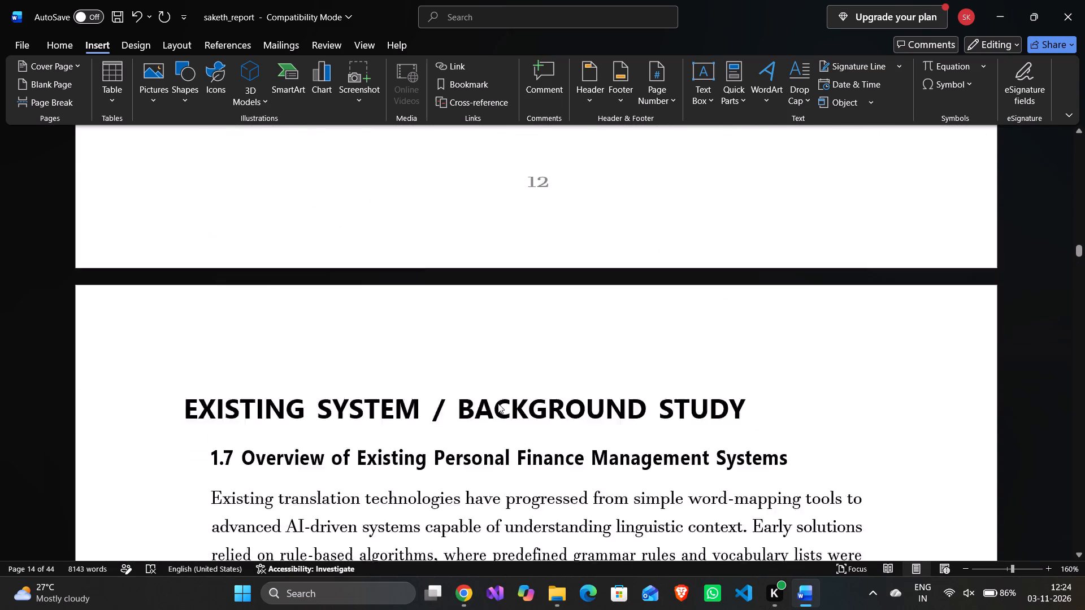
scroll(498, 403, "up", 2)
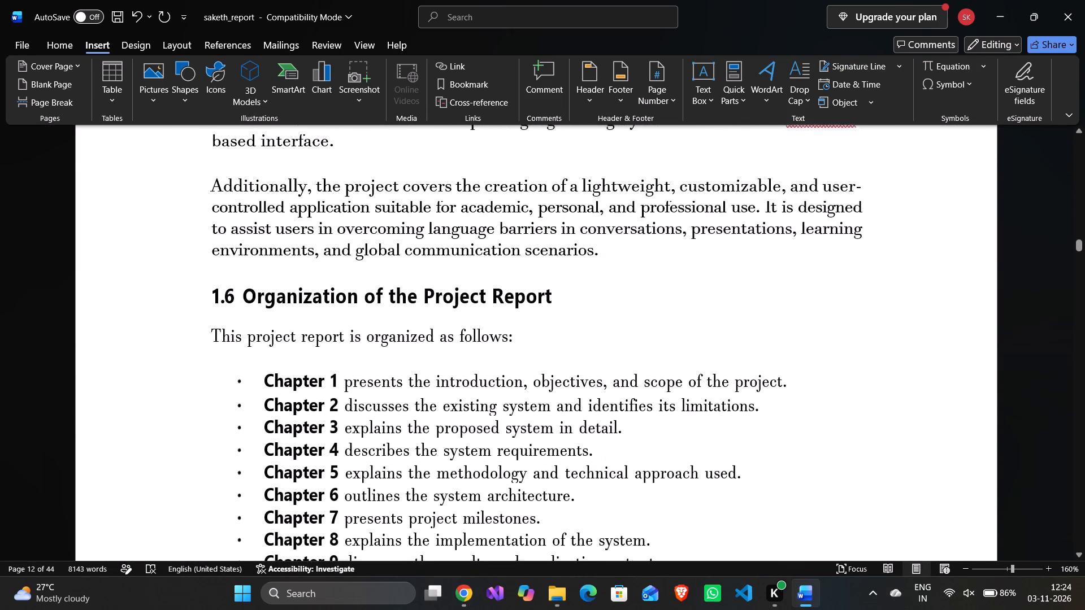
scroll(498, 403, "down", 4, "ctrl")
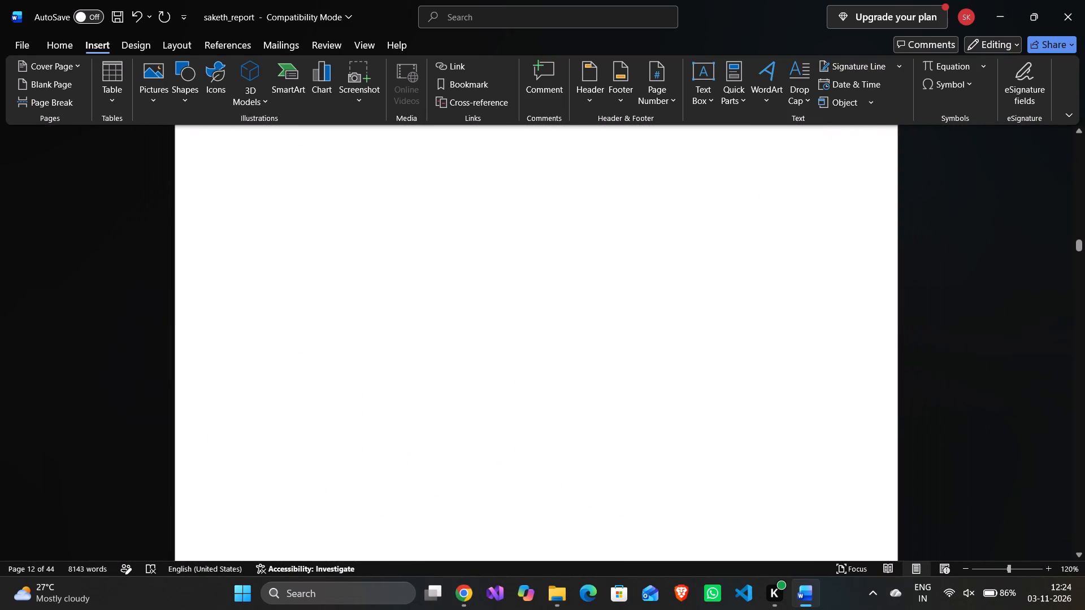
scroll(498, 403, "up", 11)
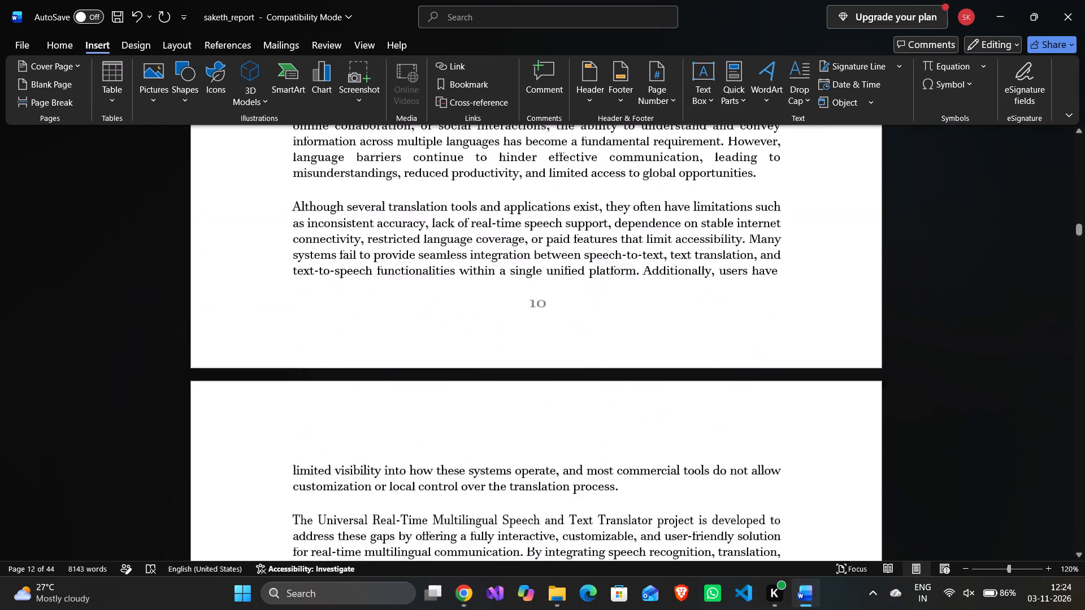
scroll(498, 403, "up", 4)
scroll(498, 403, "down", 4)
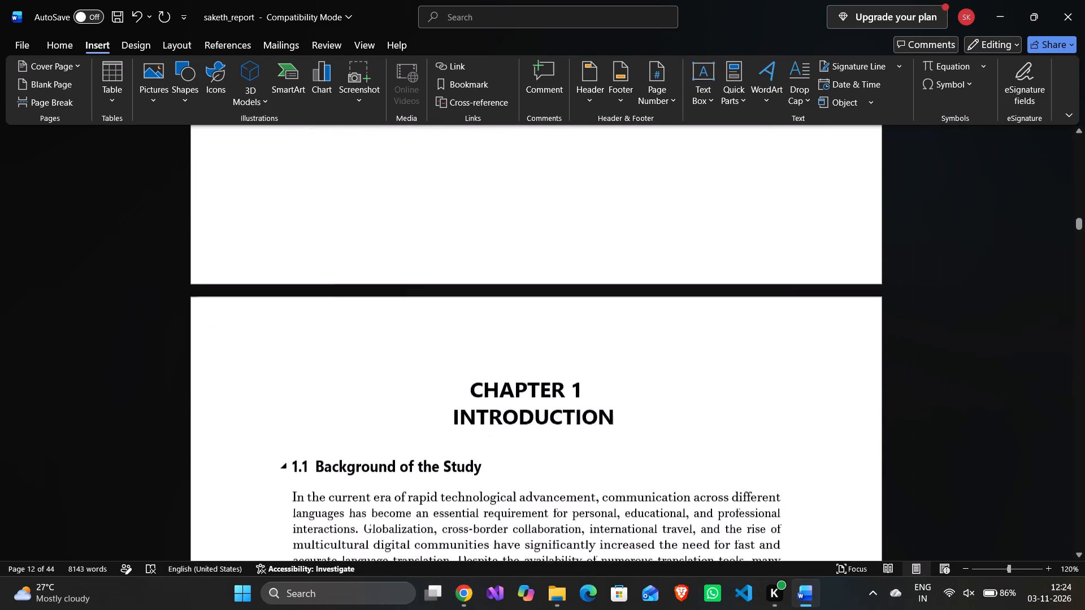
scroll(498, 403, "down", 1)
scroll(498, 403, "right", 2)
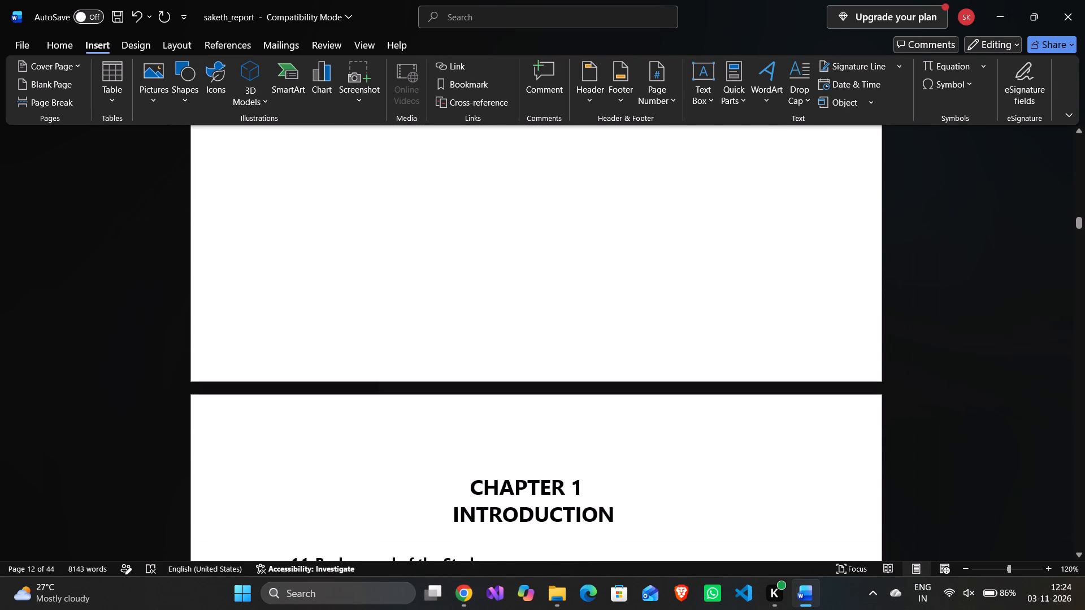
scroll(498, 403, "down", 7)
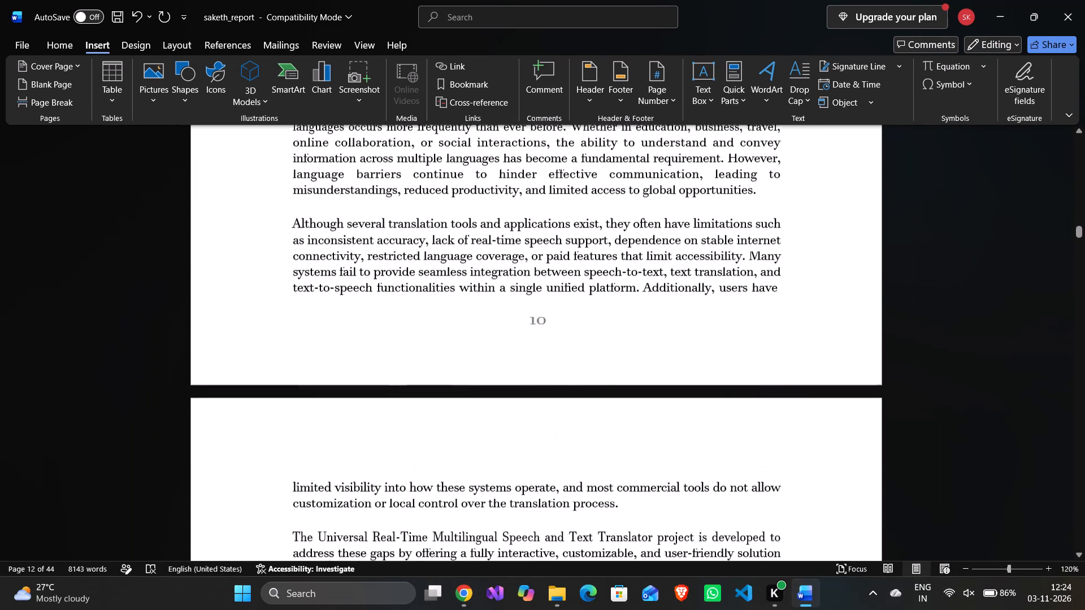
scroll(498, 403, "down", 6)
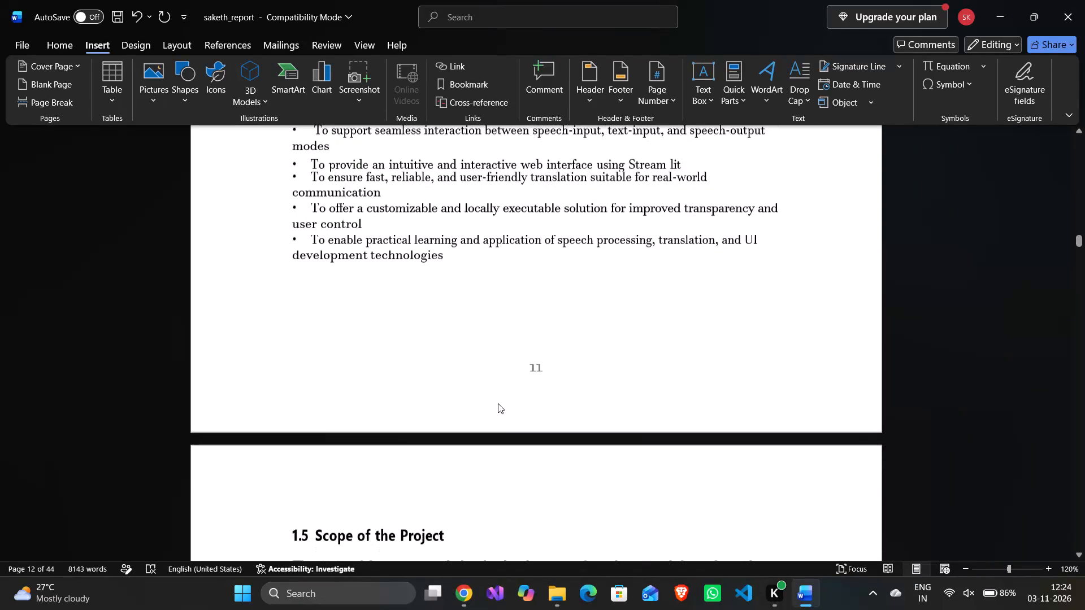
Remove the extra gap above the Chapter 13 bullet in section 1.6, keeping it as a bullet directly below Chapter 12.
scroll(498, 403, "down", 4)
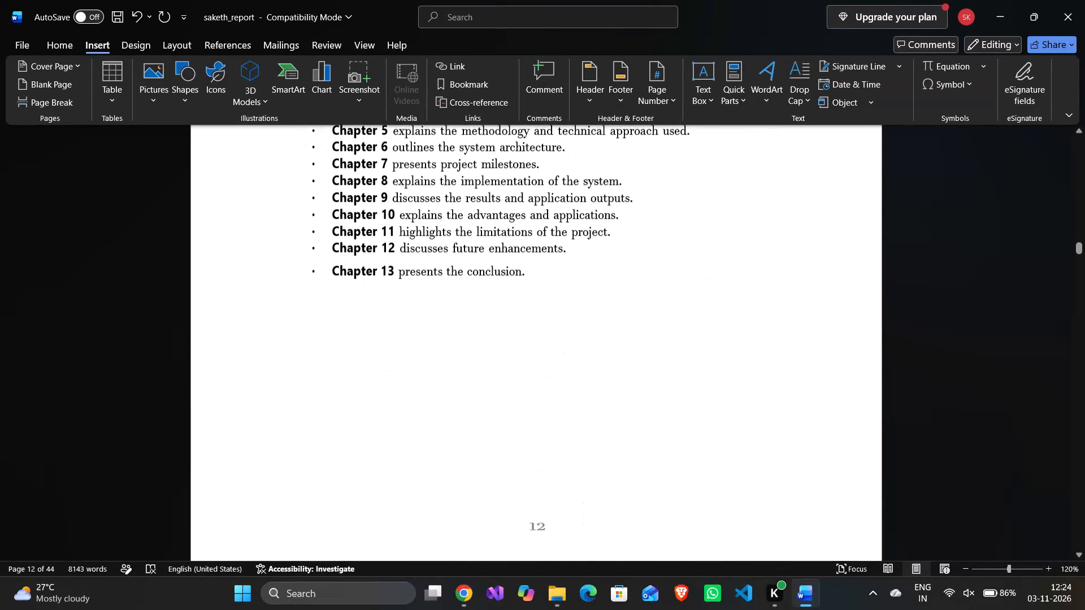
scroll(498, 403, "down", 3)
scroll(498, 403, "up", 1)
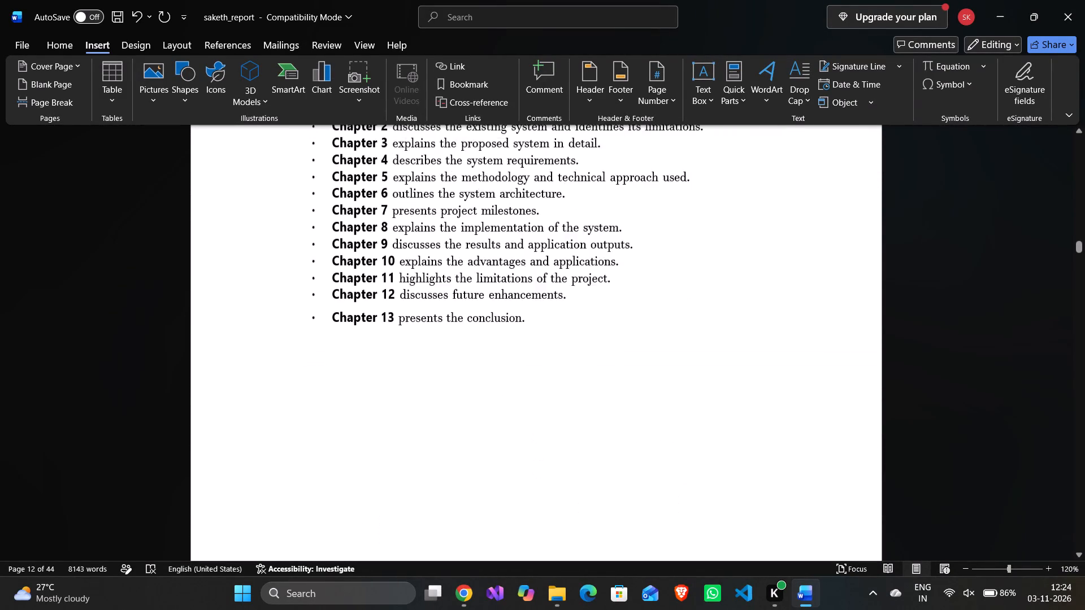
scroll(498, 403, "up", 1)
left_click(390, 410)
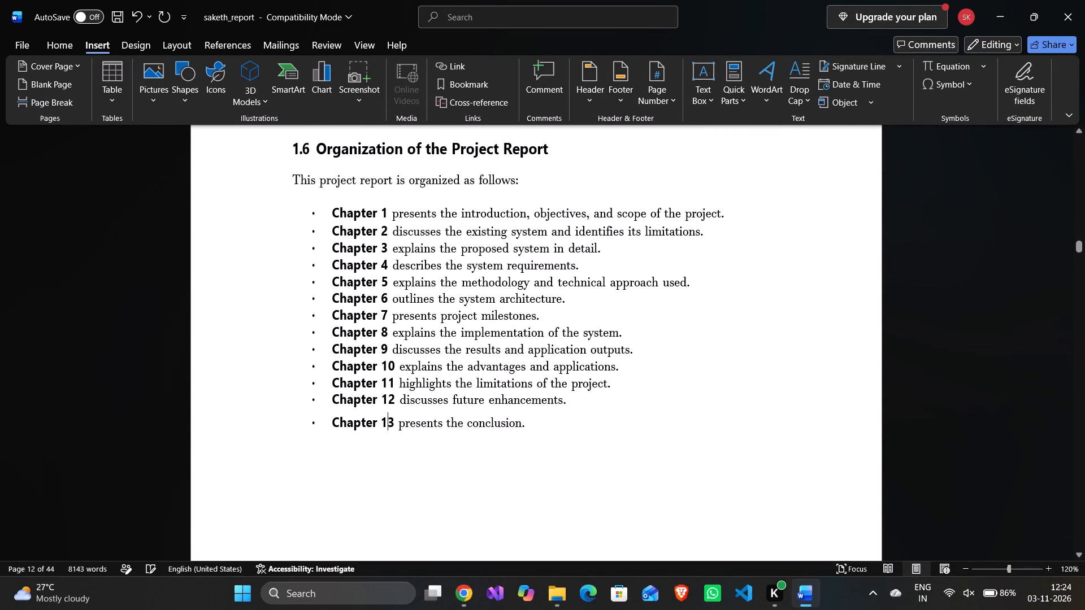
left_click(310, 426)
key("BackSpace")
key("BackSpace")
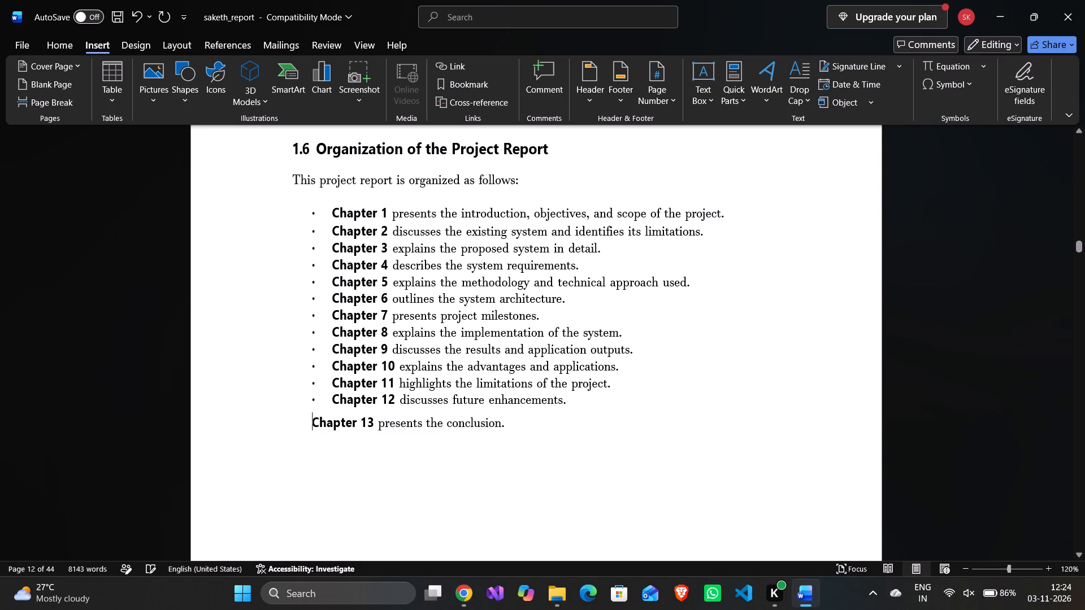
key("BackSpace")
key("BackSpace")
key("Return")
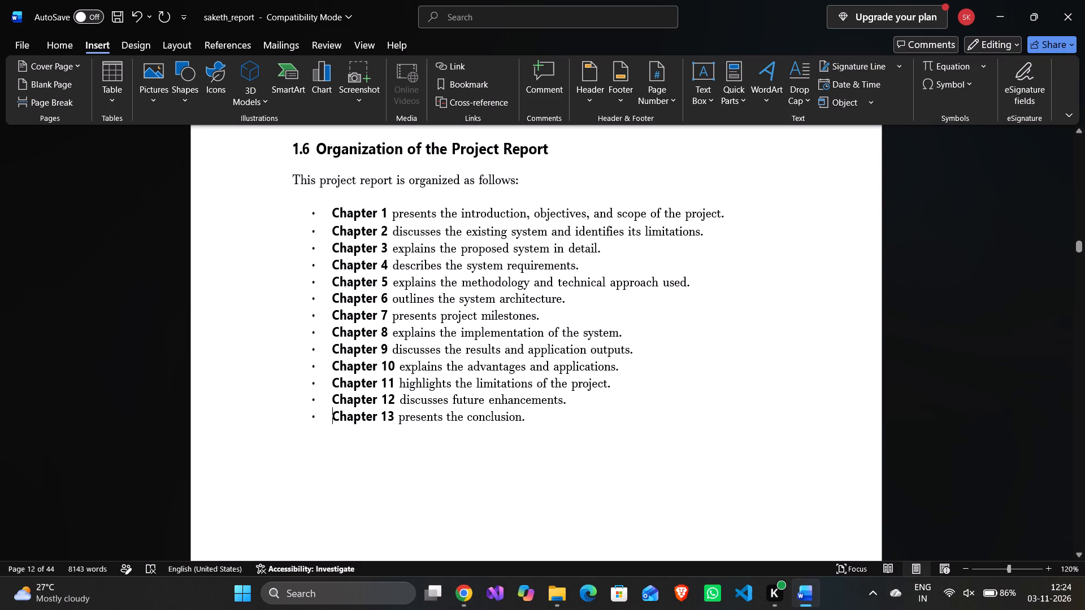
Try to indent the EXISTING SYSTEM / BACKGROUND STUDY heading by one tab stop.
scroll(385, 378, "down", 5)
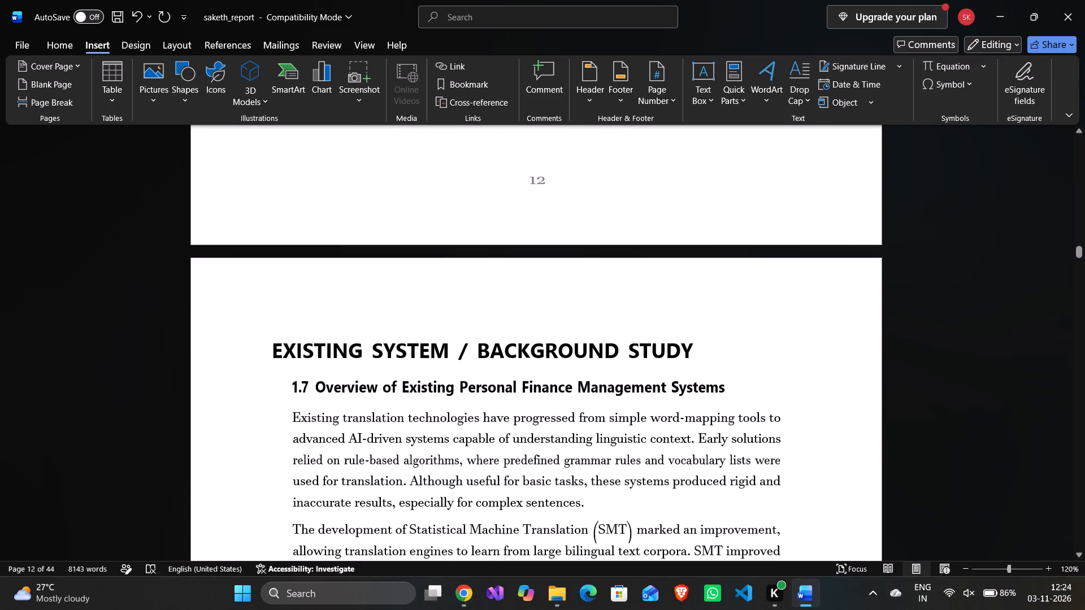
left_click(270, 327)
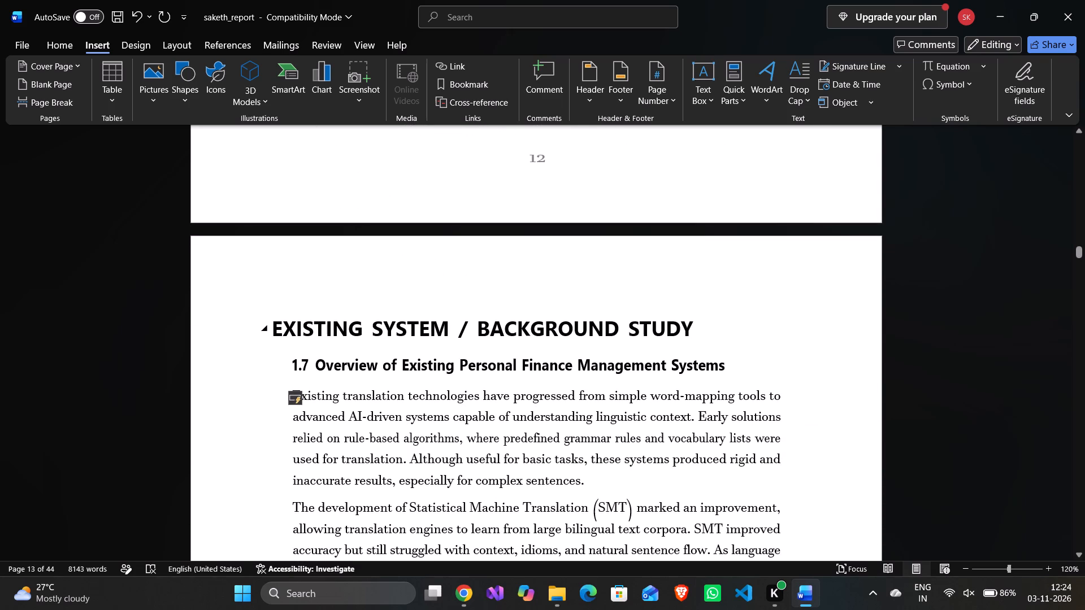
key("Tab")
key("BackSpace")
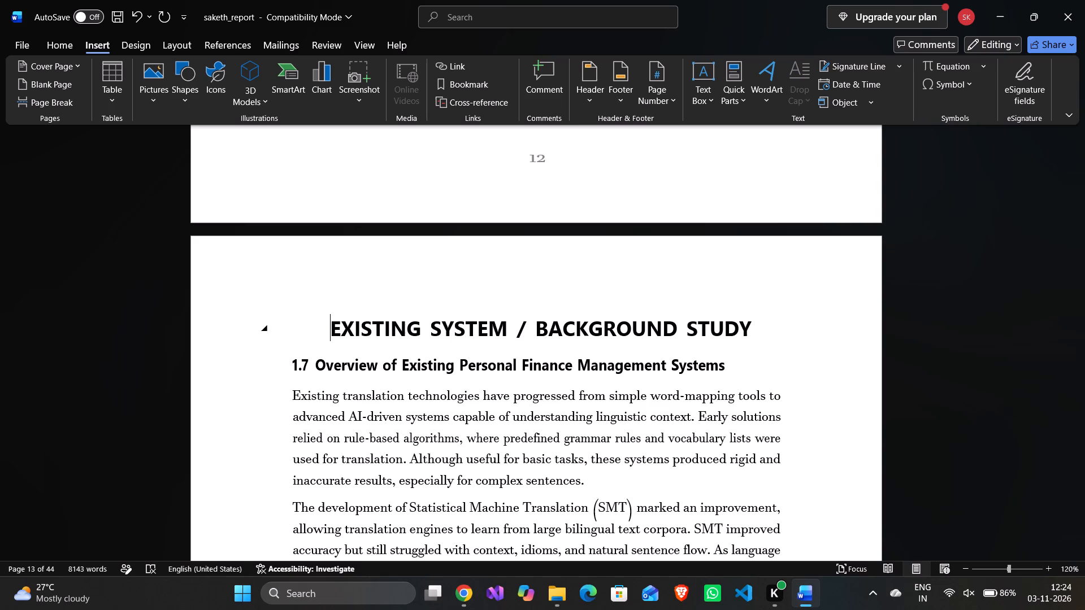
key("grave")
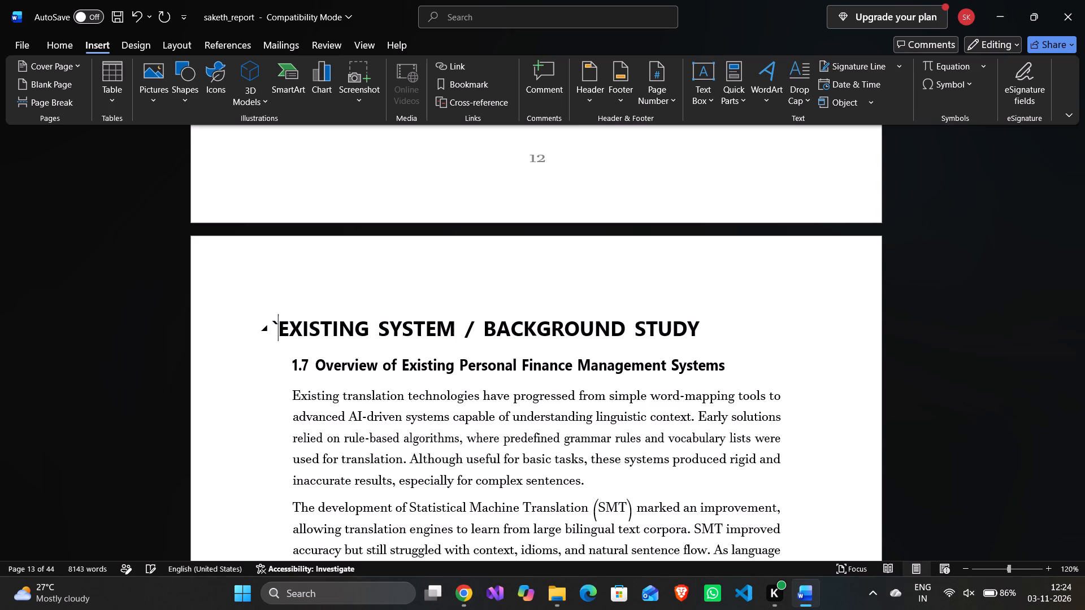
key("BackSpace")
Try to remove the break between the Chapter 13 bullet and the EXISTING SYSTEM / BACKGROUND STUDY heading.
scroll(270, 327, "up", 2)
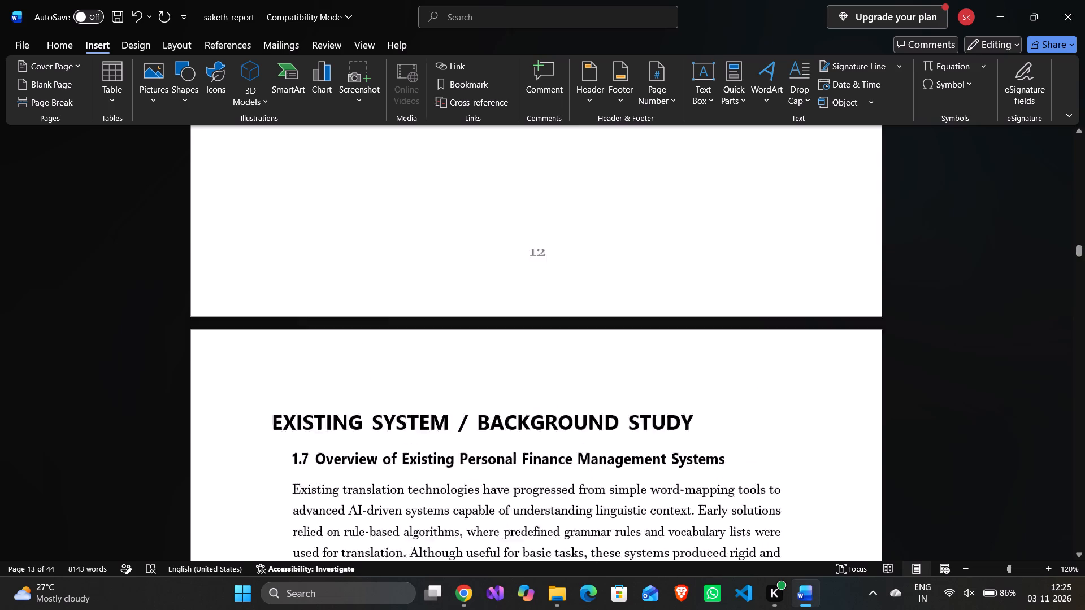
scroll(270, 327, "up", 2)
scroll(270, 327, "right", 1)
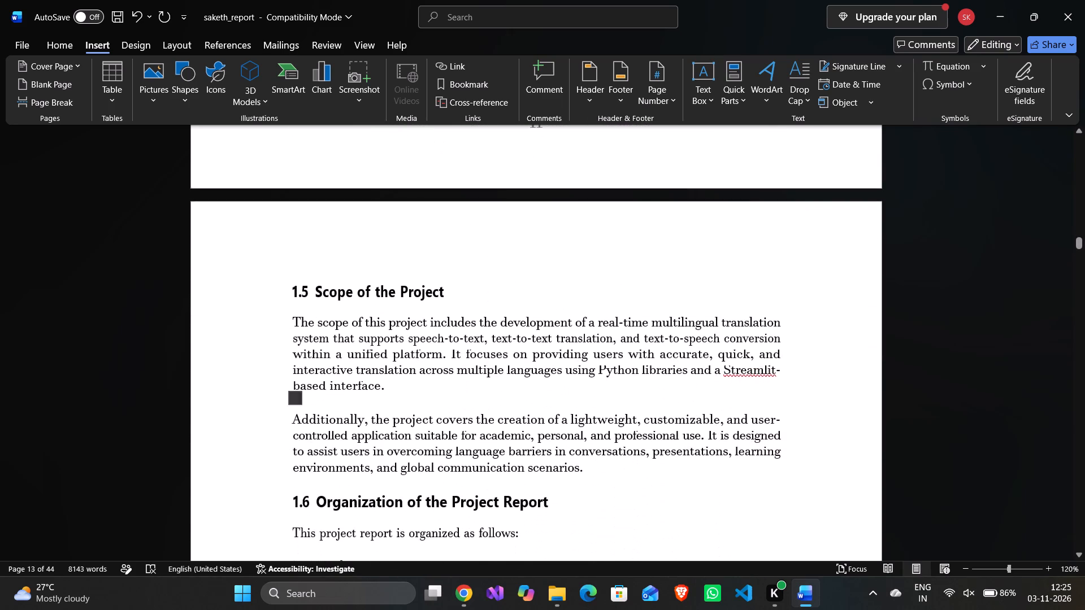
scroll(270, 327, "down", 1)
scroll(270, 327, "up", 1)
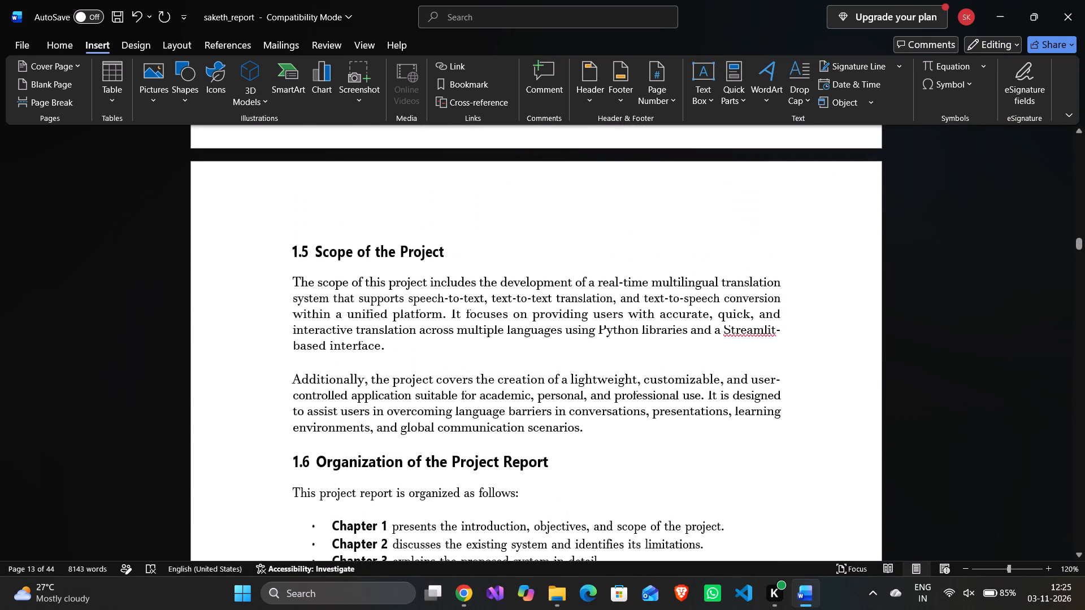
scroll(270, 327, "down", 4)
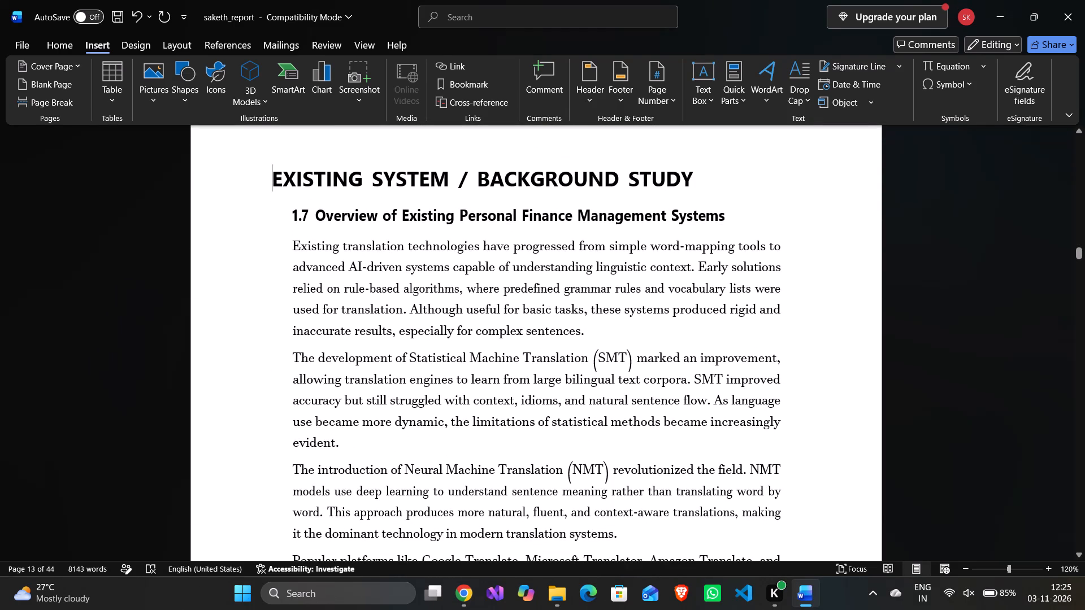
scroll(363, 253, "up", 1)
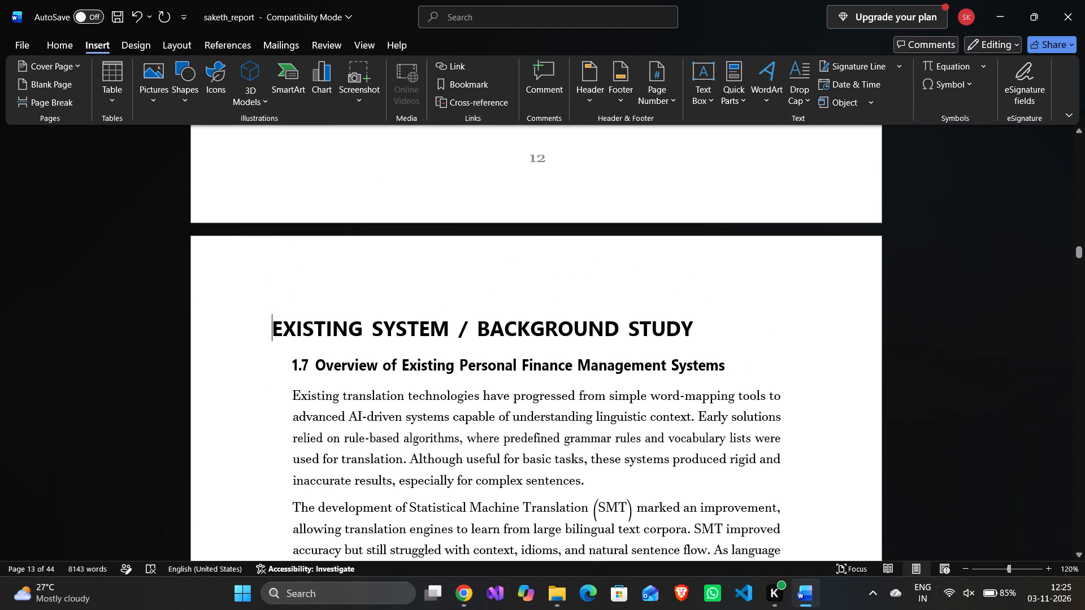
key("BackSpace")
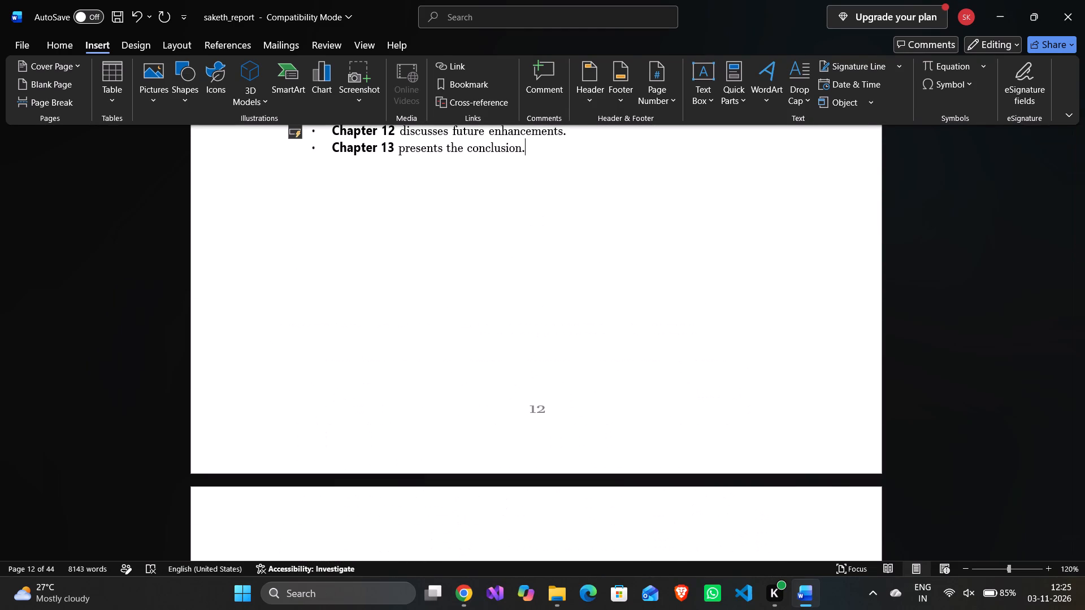
Examine the page layout from the INTRODUCTION chapter through section 1.8 on the limitations of the existing system.
scroll(363, 253, "down", 4)
scroll(363, 253, "up", 1)
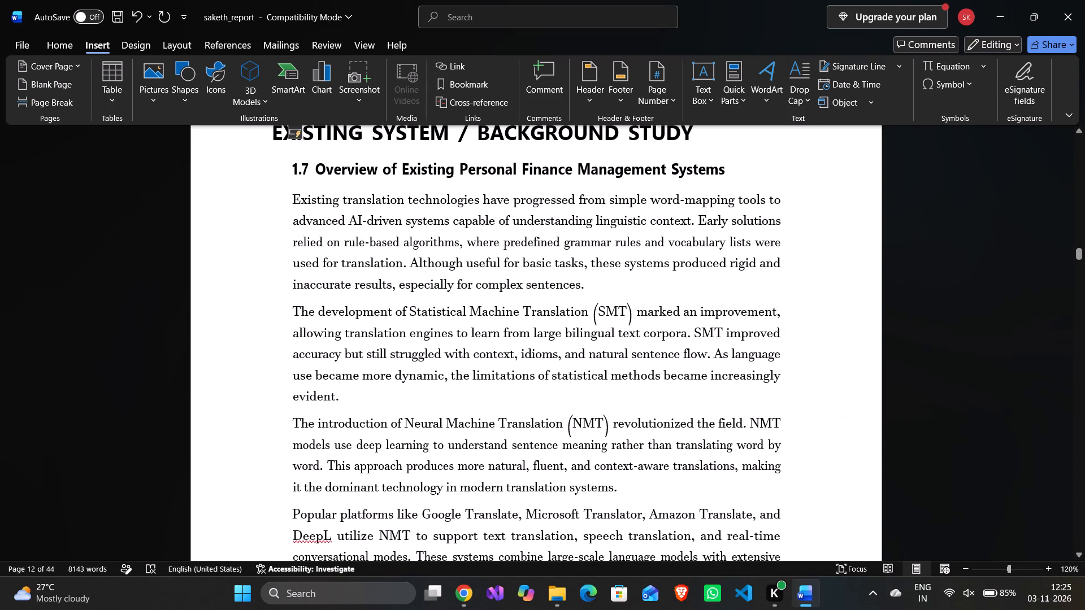
scroll(363, 253, "up", 5)
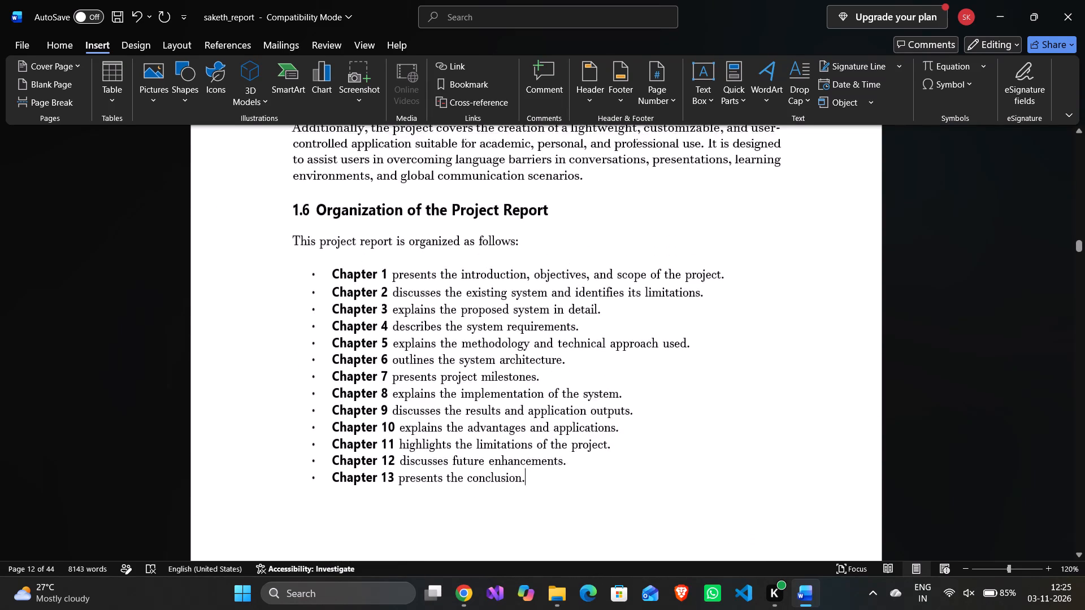
scroll(363, 253, "up", 7)
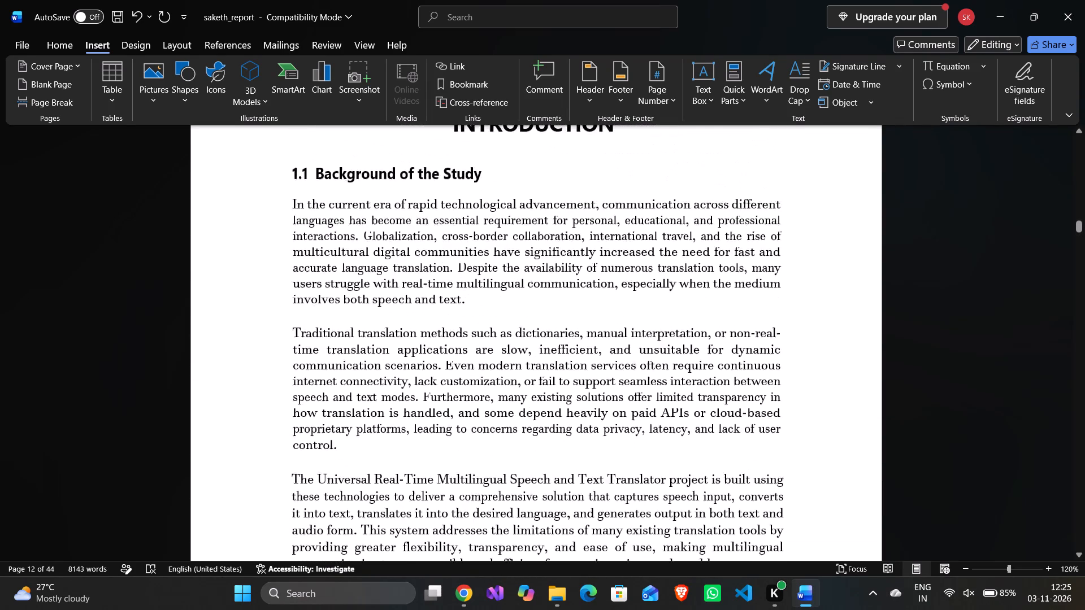
scroll(363, 253, "up", 1)
scroll(363, 253, "down", 8)
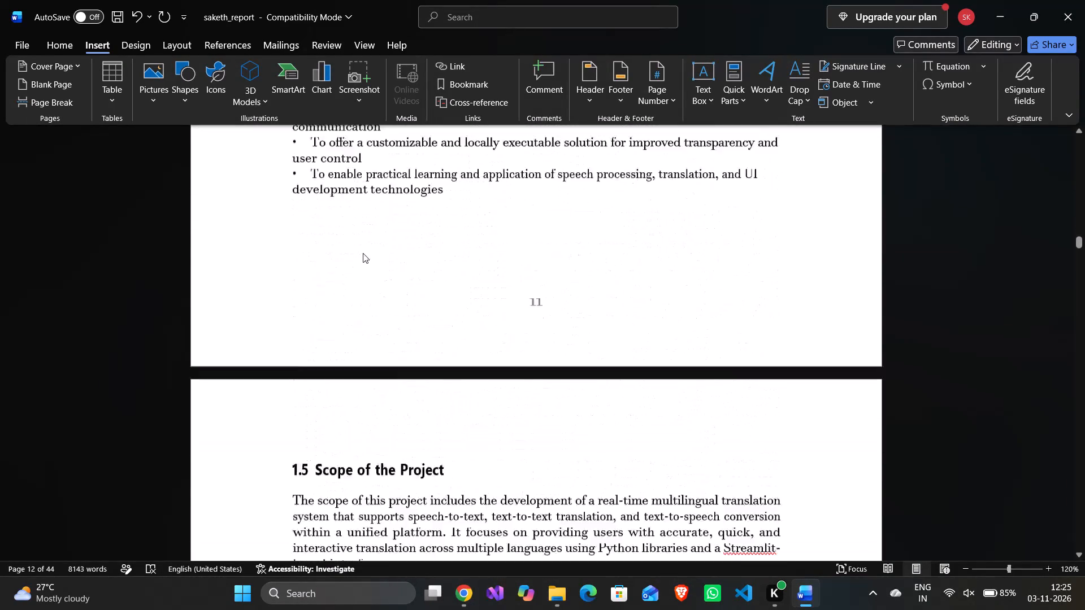
scroll(363, 253, "down", 6)
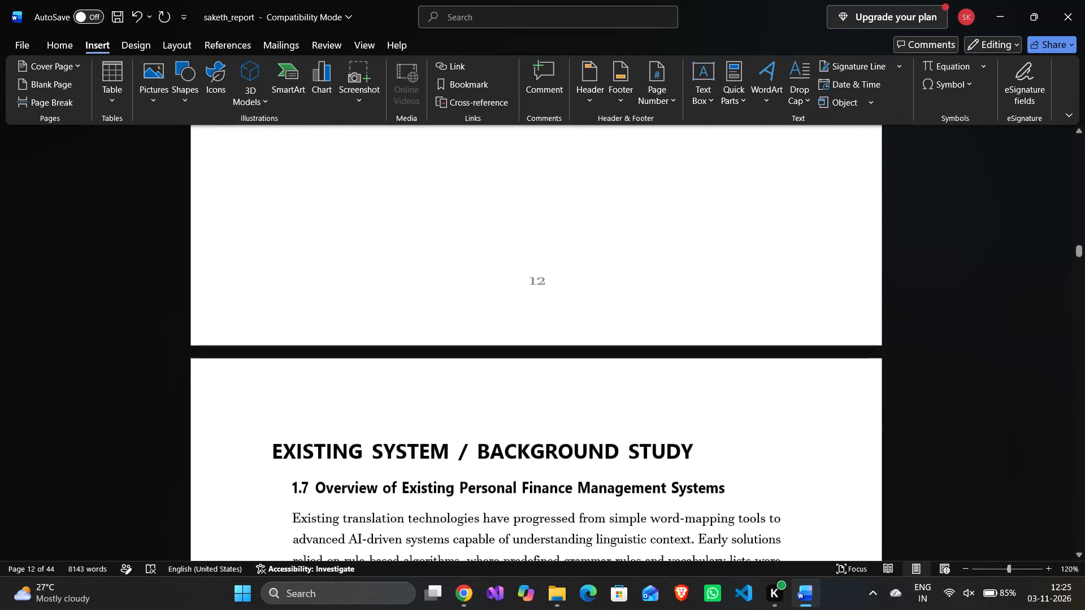
scroll(363, 253, "down", 2)
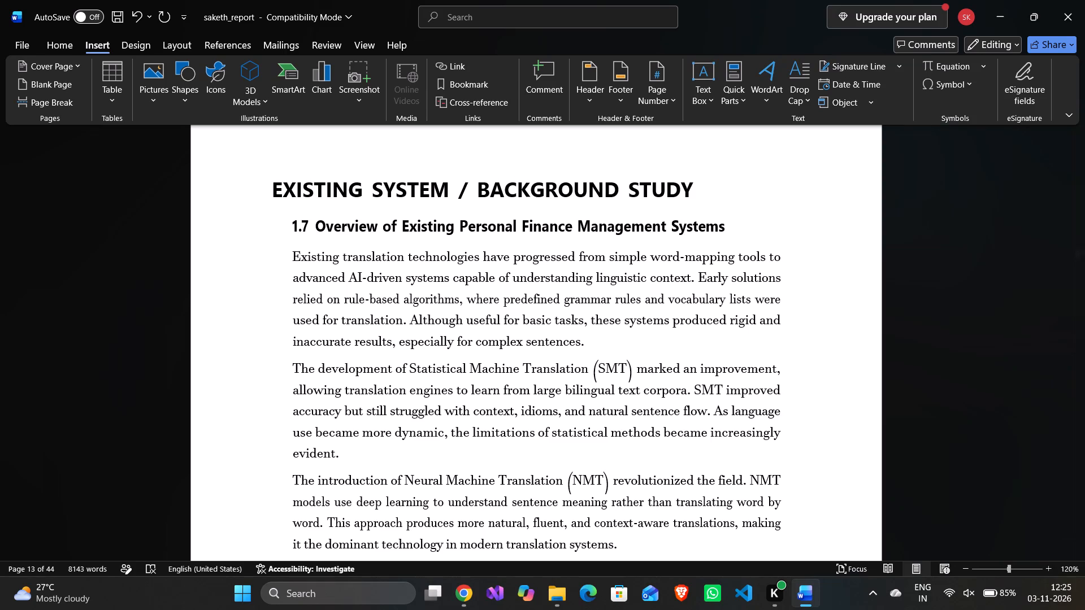
scroll(470, 222, "down", 5)
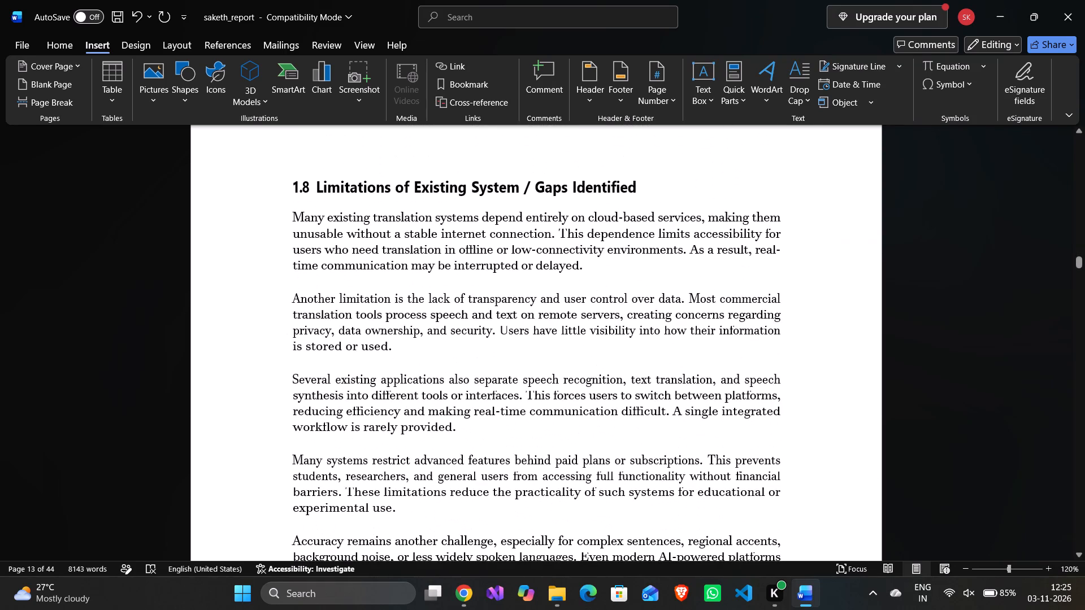
scroll(470, 222, "down", 3)
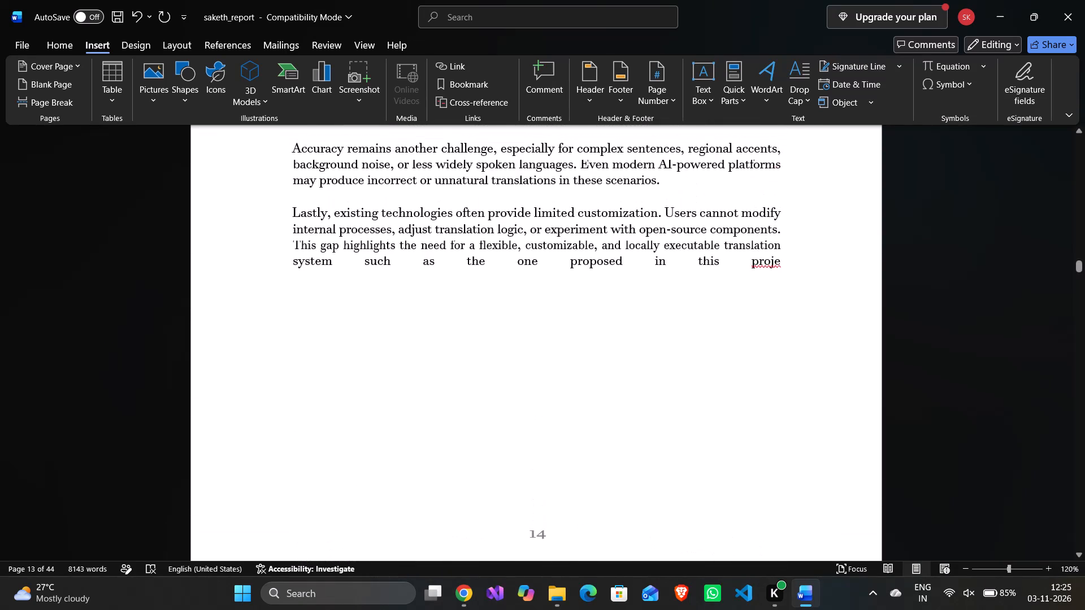
scroll(470, 222, "down", 2)
scroll(470, 222, "up", 1)
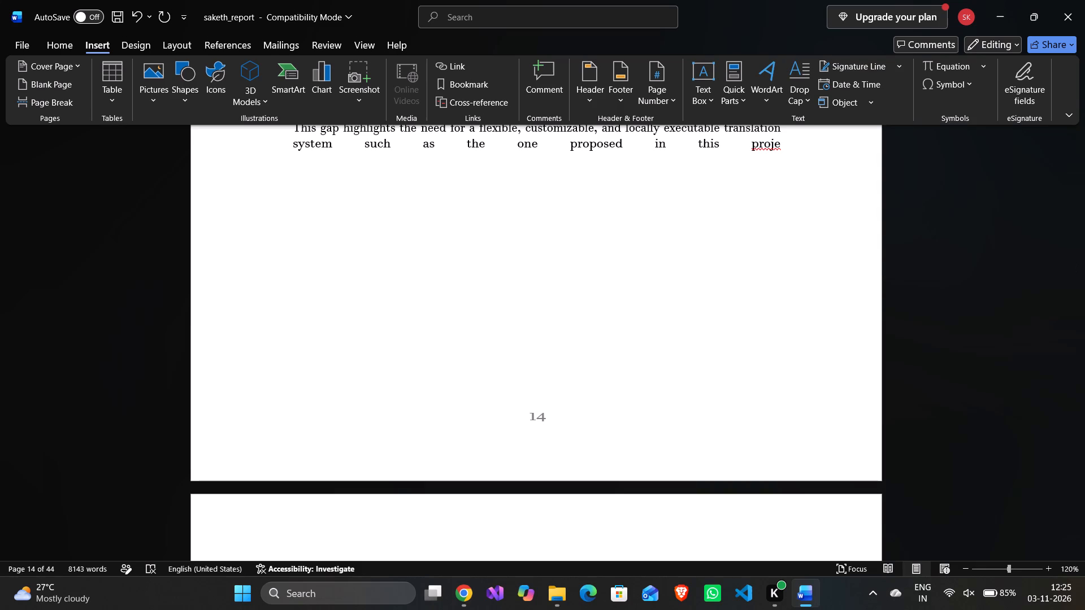
scroll(470, 222, "up", 7)
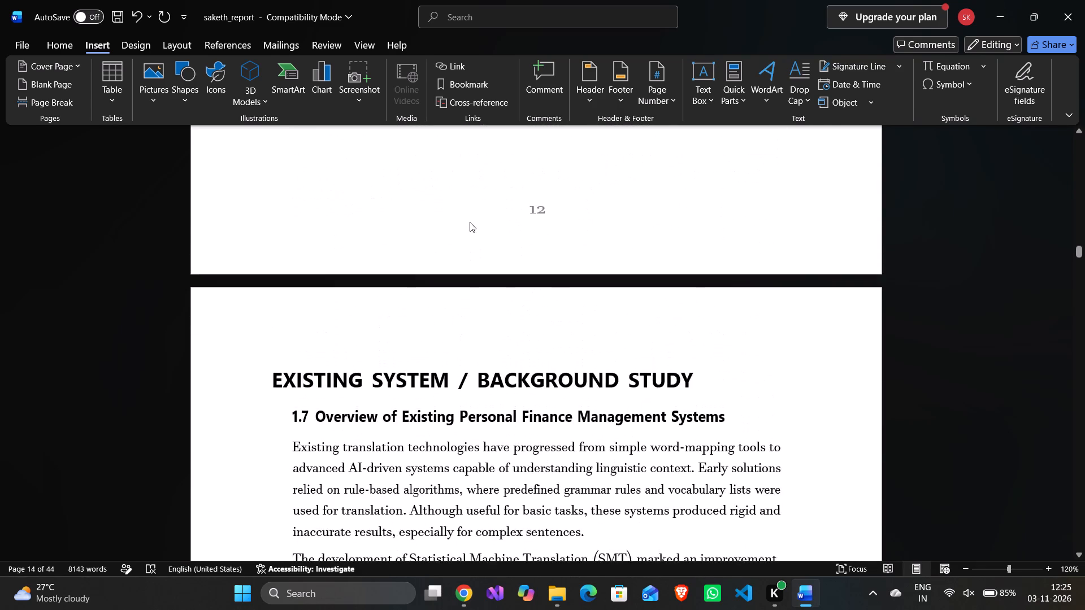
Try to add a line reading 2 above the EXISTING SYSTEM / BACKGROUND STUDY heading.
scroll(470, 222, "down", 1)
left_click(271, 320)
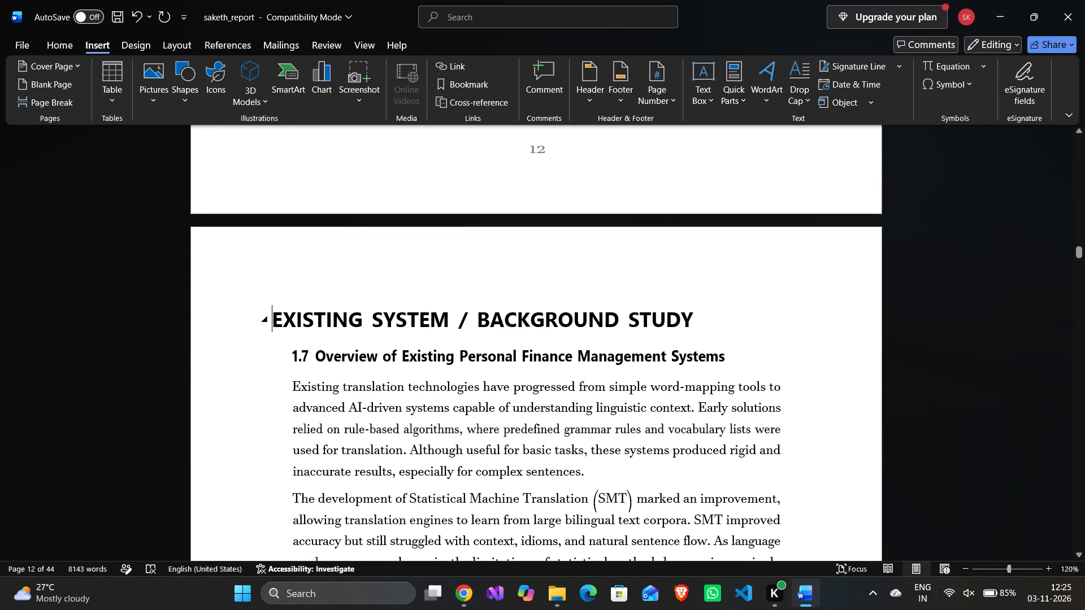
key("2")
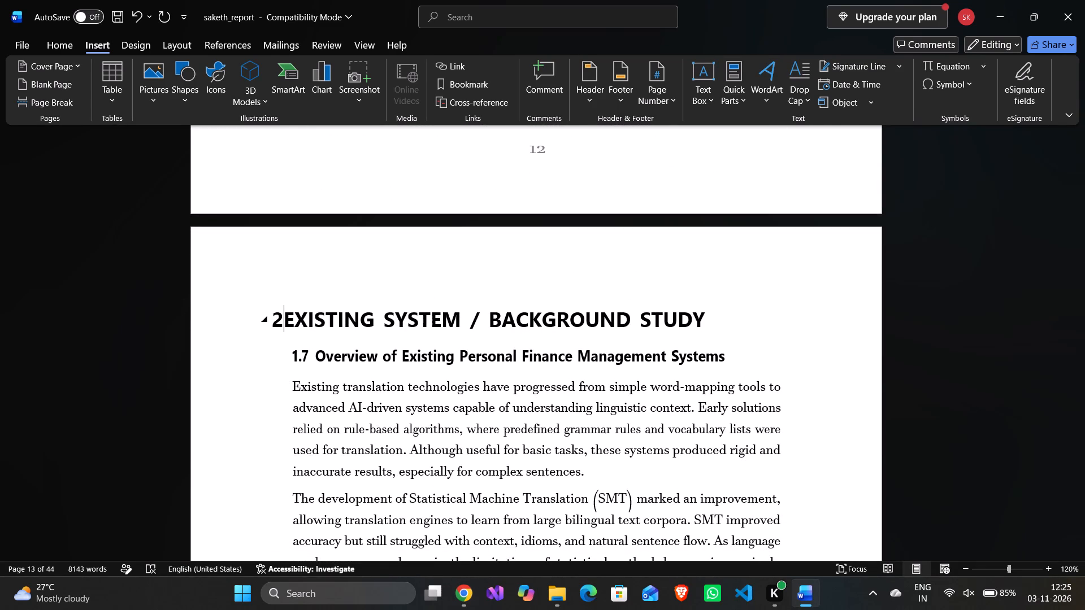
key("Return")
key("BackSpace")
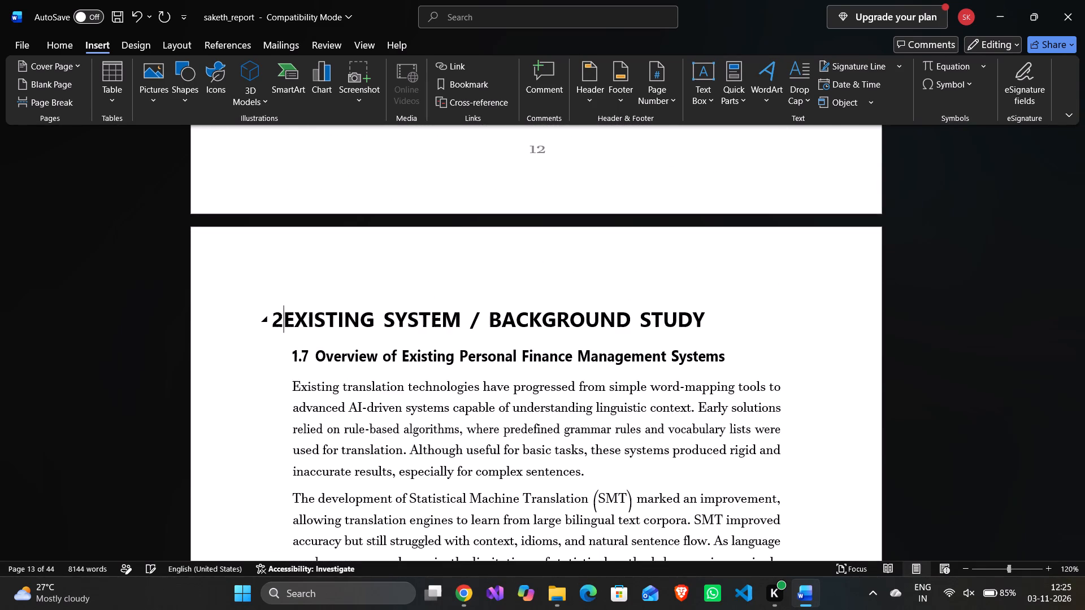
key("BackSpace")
Insert CHAPTER 2 on its own line directly above the EXISTING SYSTEM / BACKGROUND STUDY heading.
scroll(271, 320, "up", 3)
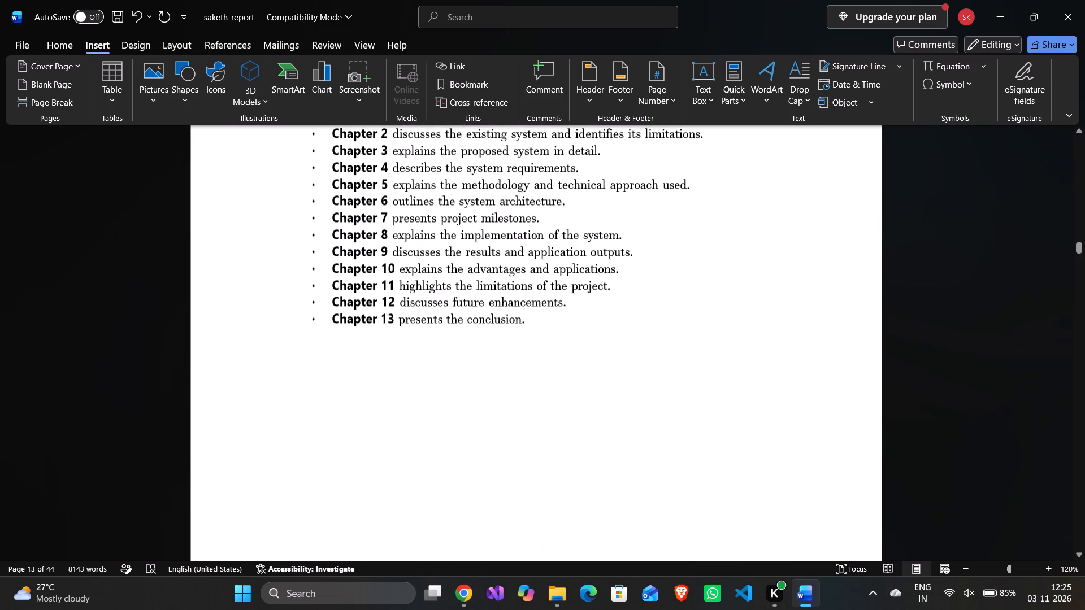
scroll(271, 320, "up", 1)
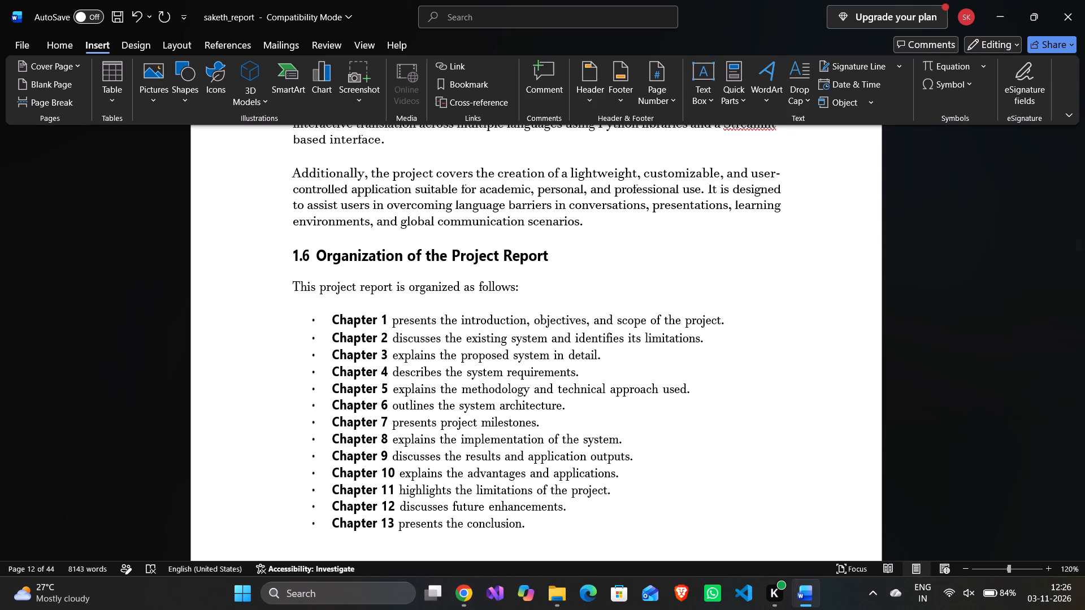
scroll(271, 320, "down", 4)
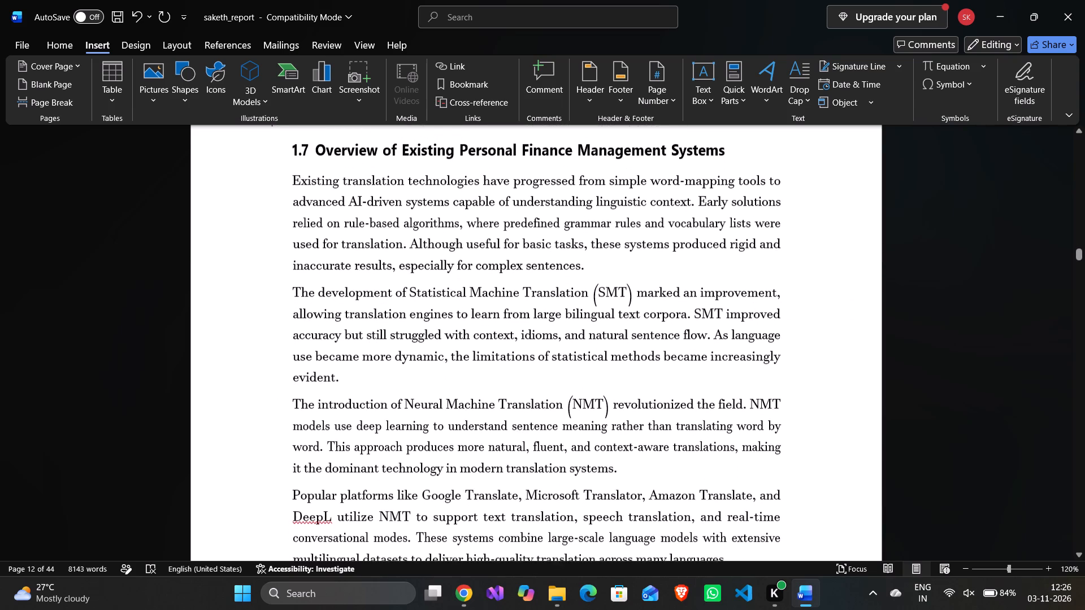
scroll(271, 320, "up", 1)
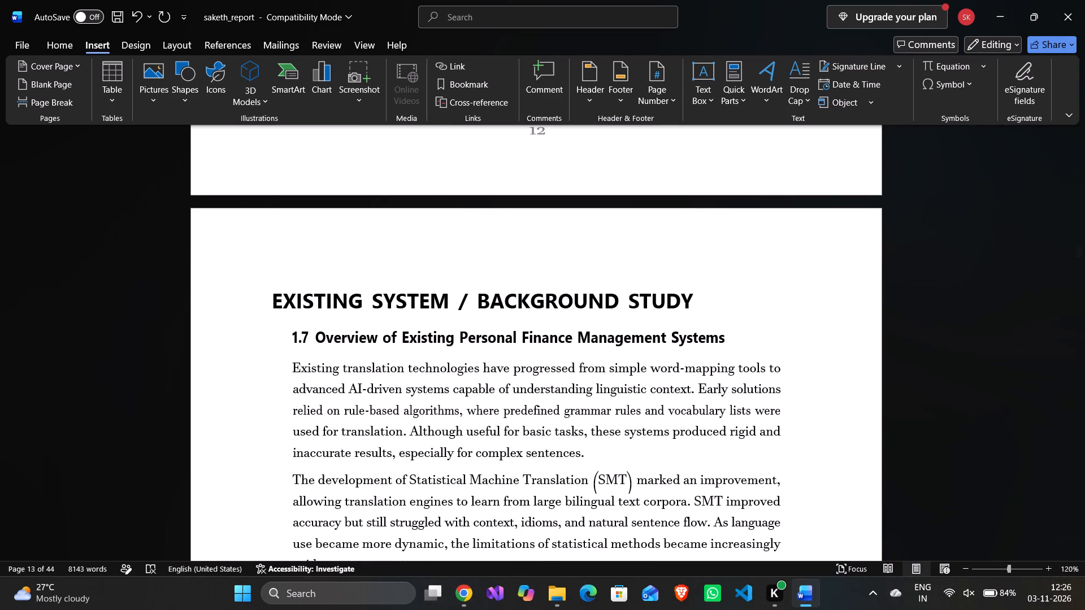
type("CHA")
type("PTER")
key("space")
key("2")
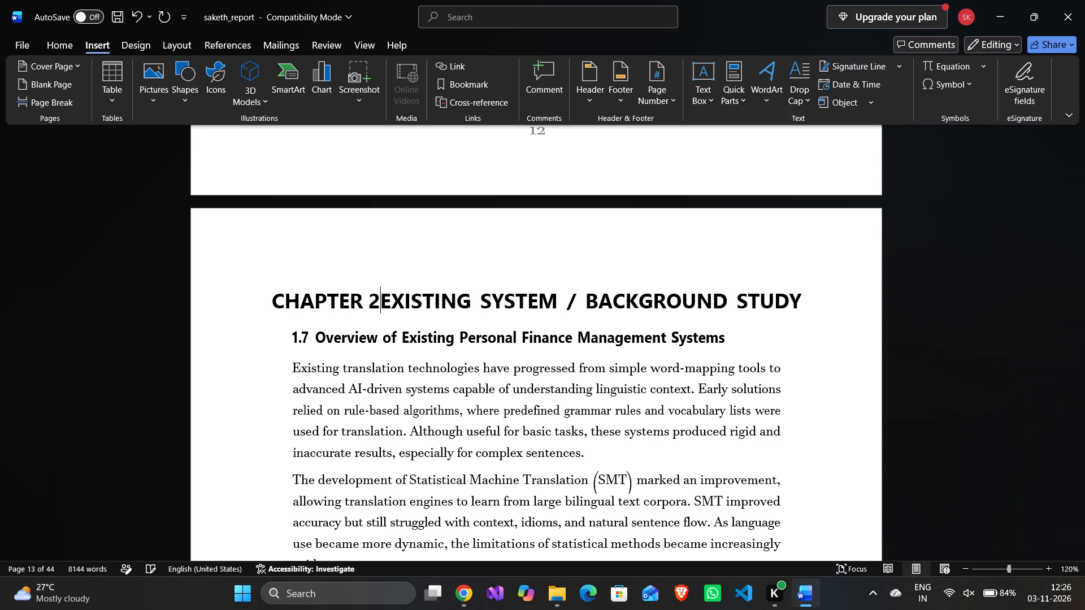
key("Return")
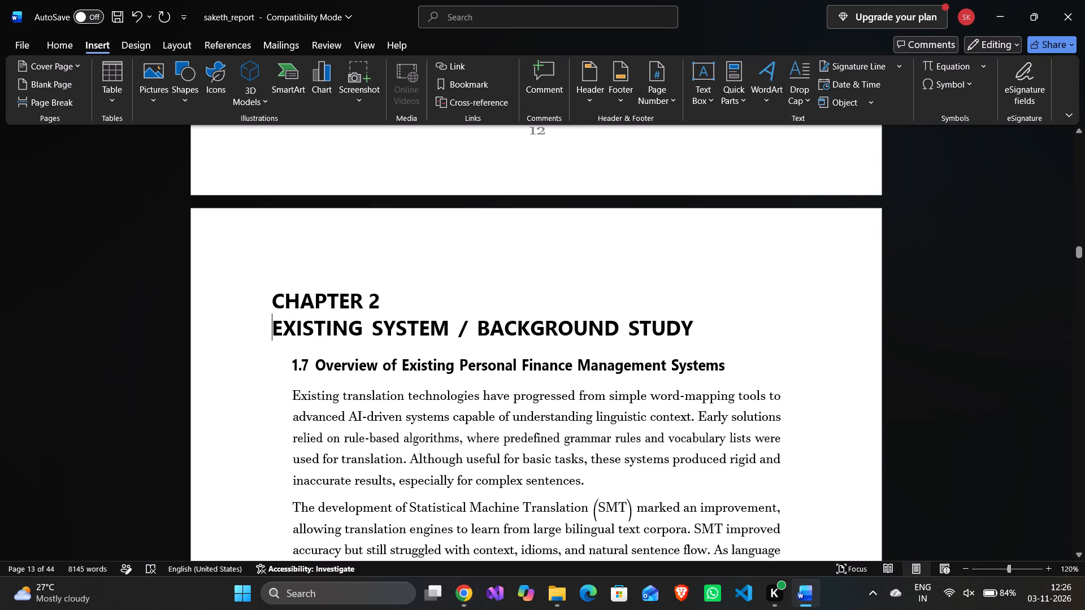
Shift the CHAPTER 2 heading towards the middle of the page by adding leading spaces.
left_click(272, 300)
triple_click(272, 300)
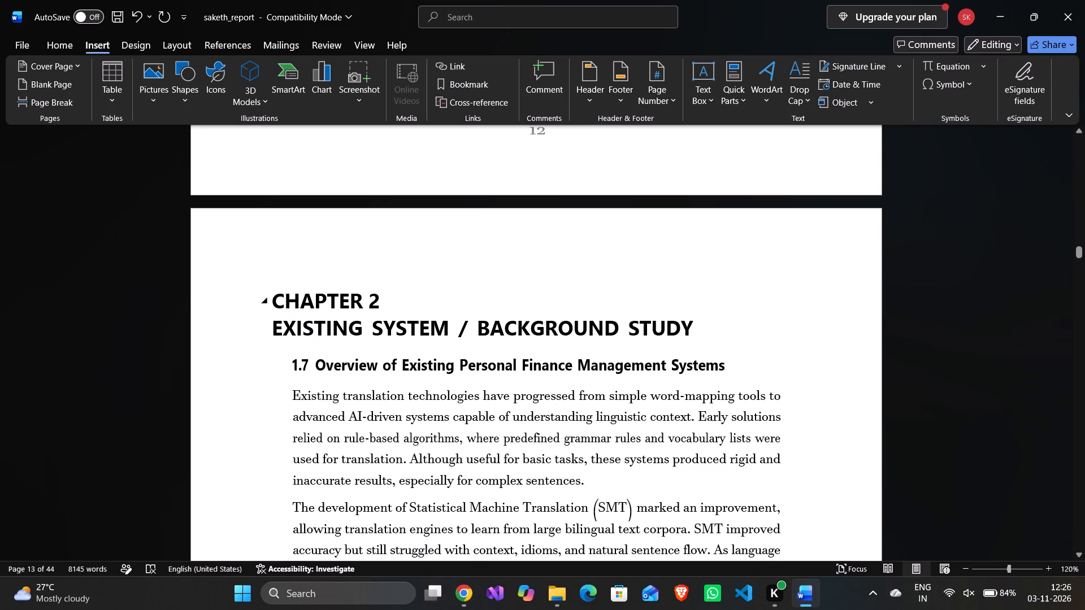
left_click(272, 300)
key("space")
key("space")
key("space")
key("space")
key("space")
key("space")
key("space")
key("space")
key("space")
key("space")
key("space")
key("space")
key("space")
key("space")
key("space")
key("space")
key("space")
key("space")
key("space")
key("space")
key("space")
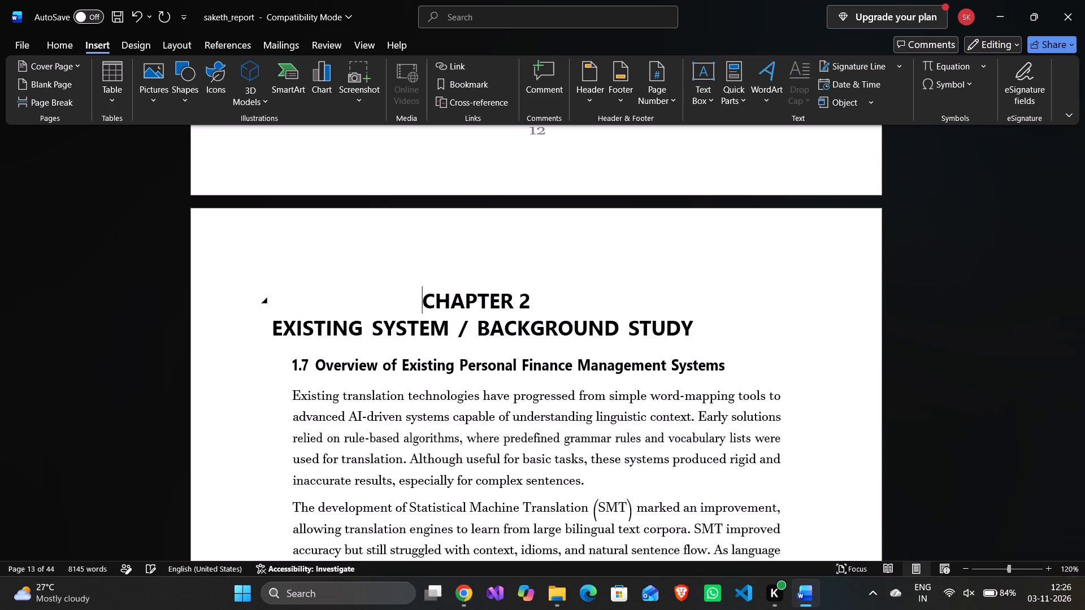
key("space")
key("space")
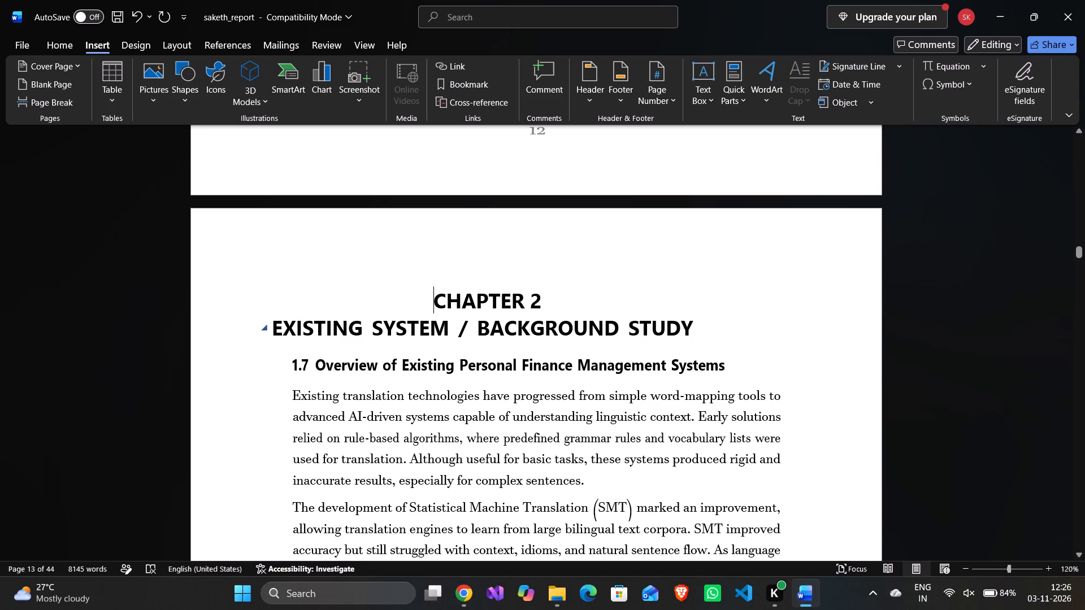
Shift the EXISTING SYSTEM / BACKGROUND STUDY title towards the middle of the page with leading spaces.
left_click(274, 326)
left_click(274, 326)
key("space")
key("space")
key("space")
key("space")
key("space")
key("space")
key("space")
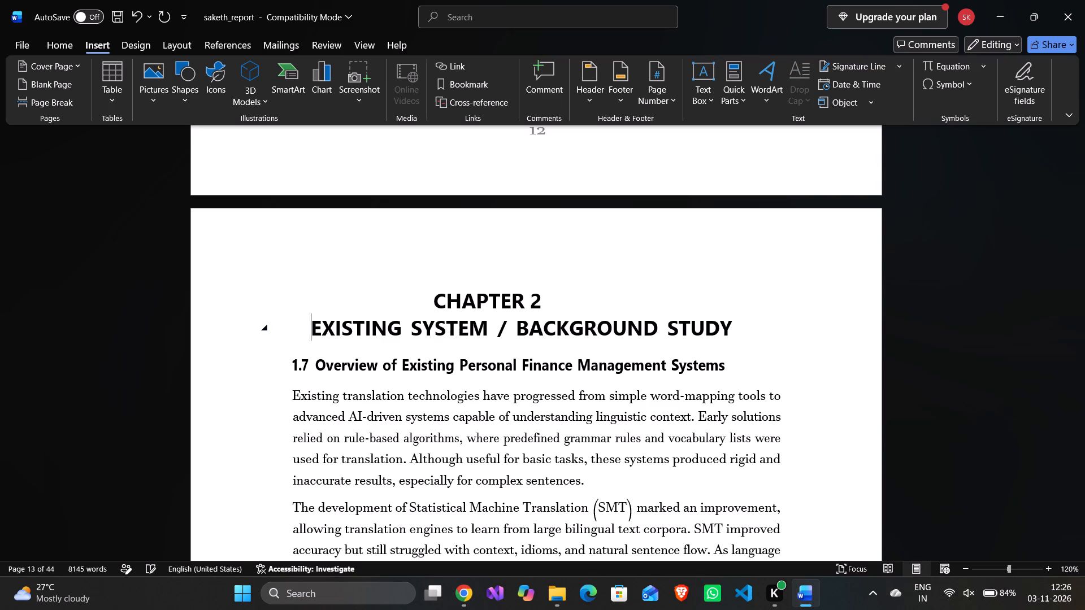
key("space")
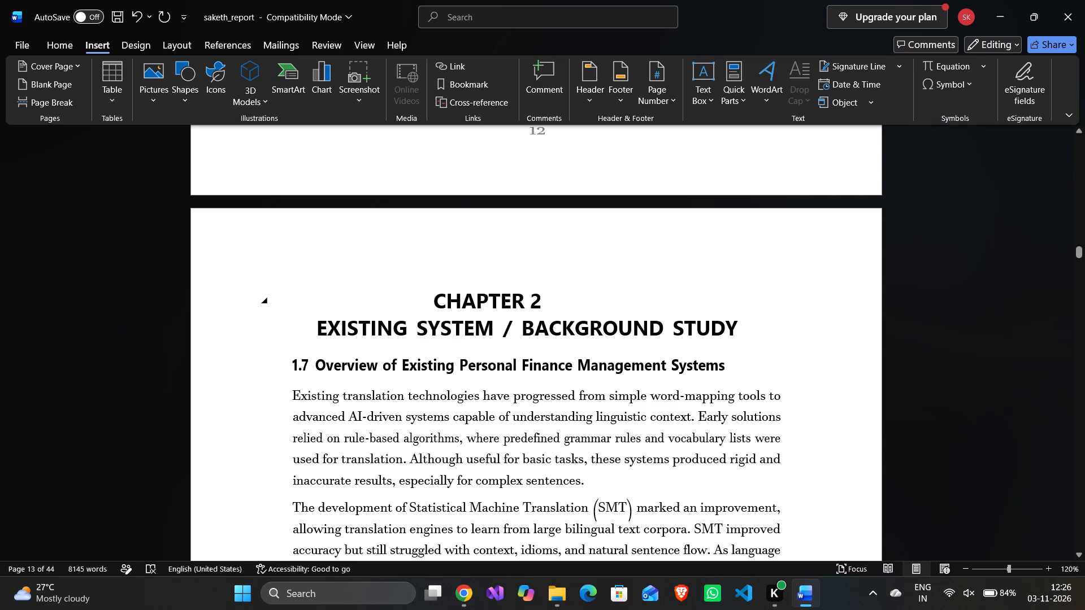
Add more leading spaces before CHAPTER 2 so it sits centred above the EXISTING SYSTEM / BACKGROUND STUDY title.
left_click(436, 304)
key("space")
key("space")
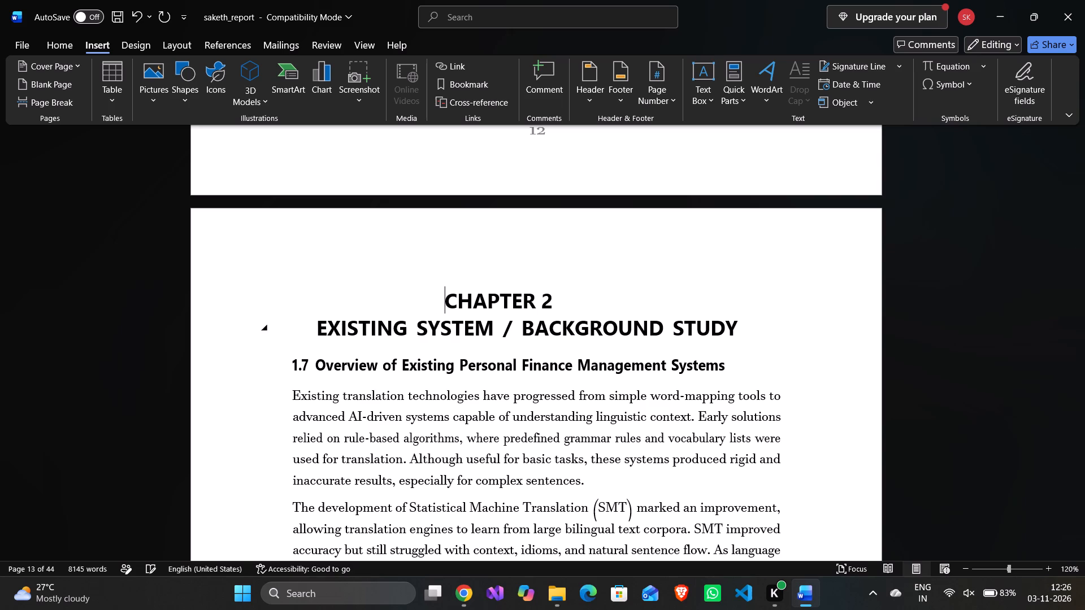
key("space")
key("space")
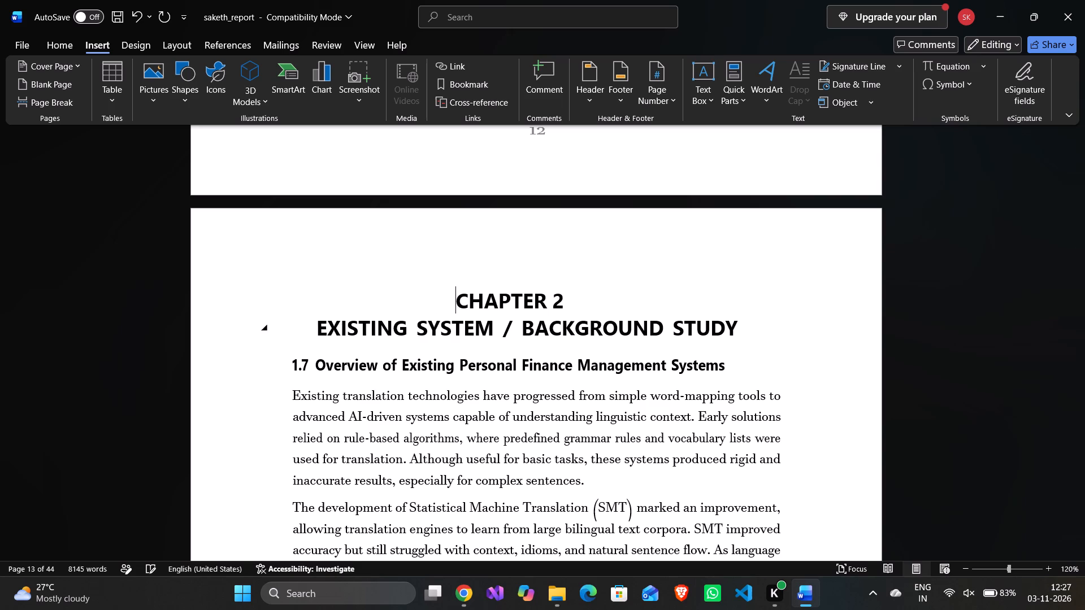
key("space")
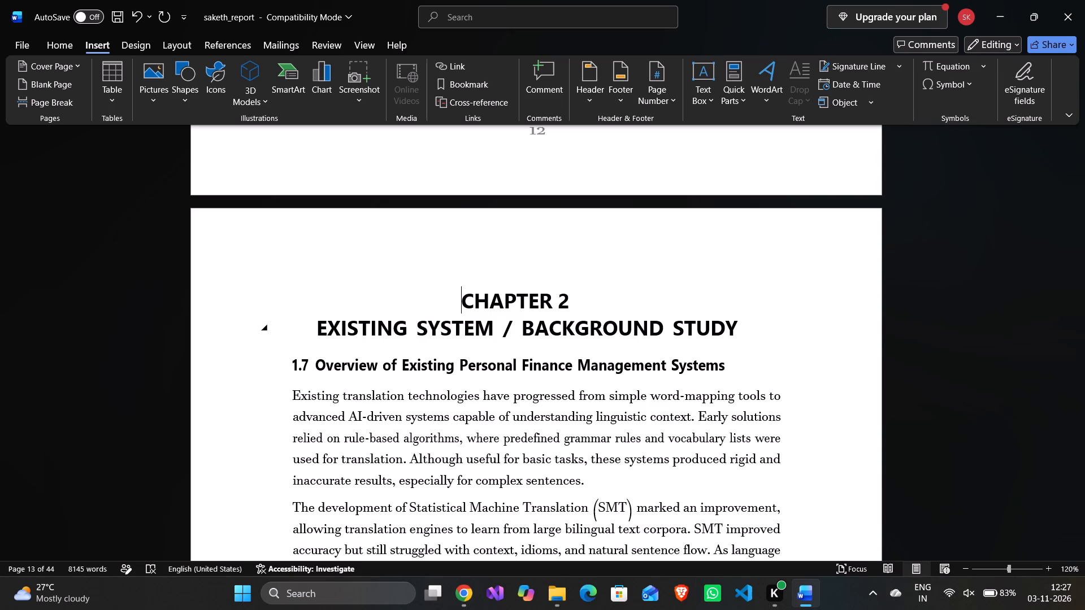
key("space")
key("space")
key("space")
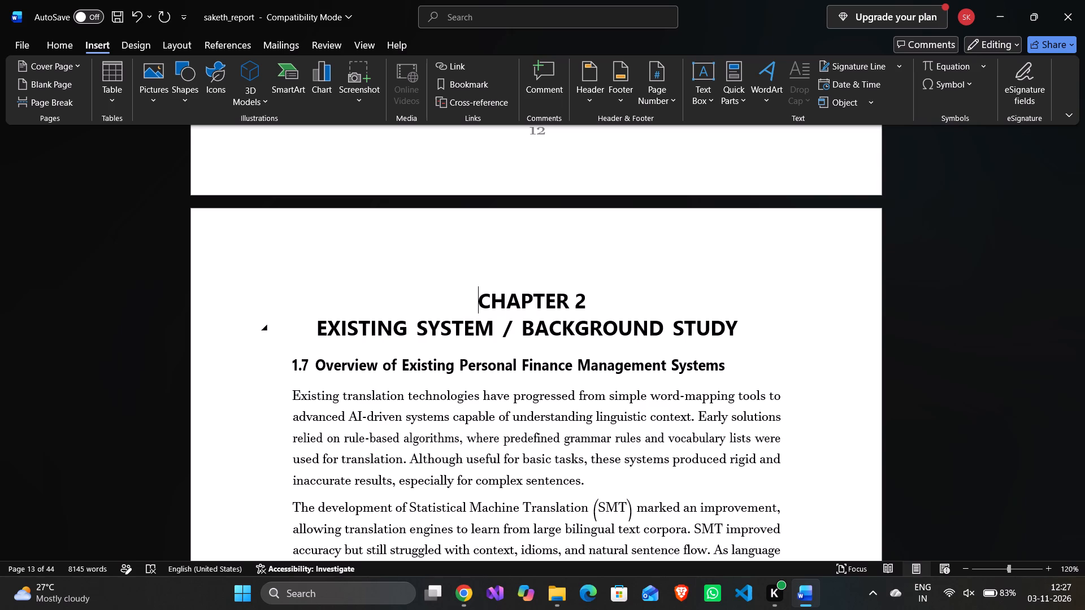
Nudge the EXISTING SYSTEM / BACKGROUND STUDY title one more space towards the centre beneath CHAPTER 2.
left_click(316, 326)
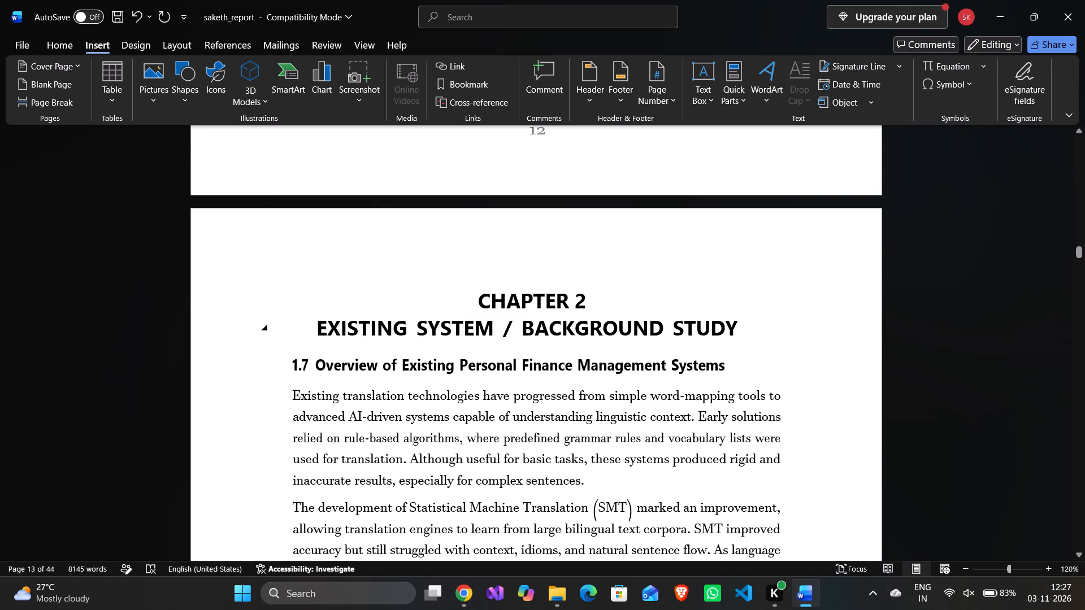
left_click(316, 326)
key("space")
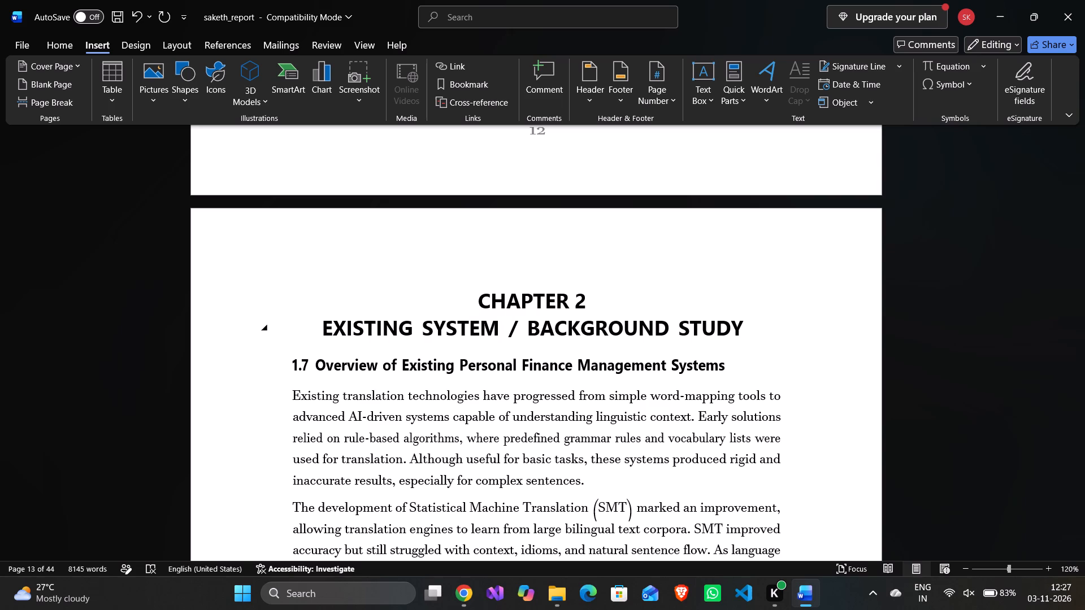
key("space")
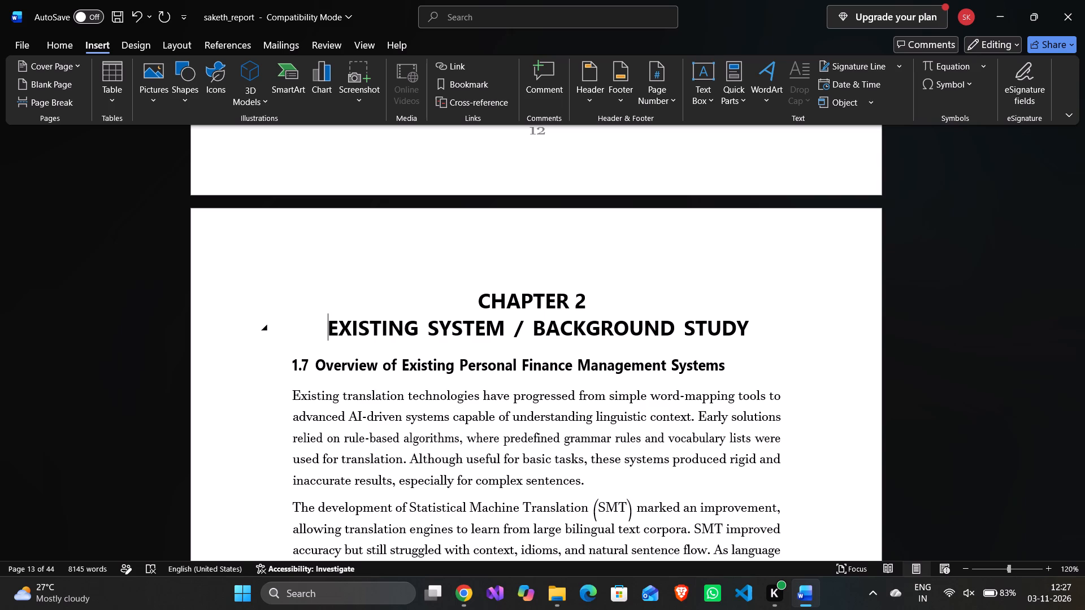
key("BackSpace")
Change the section number of Overview of Existing Personal Finance Management Systems to 2.1.
left_click(307, 371)
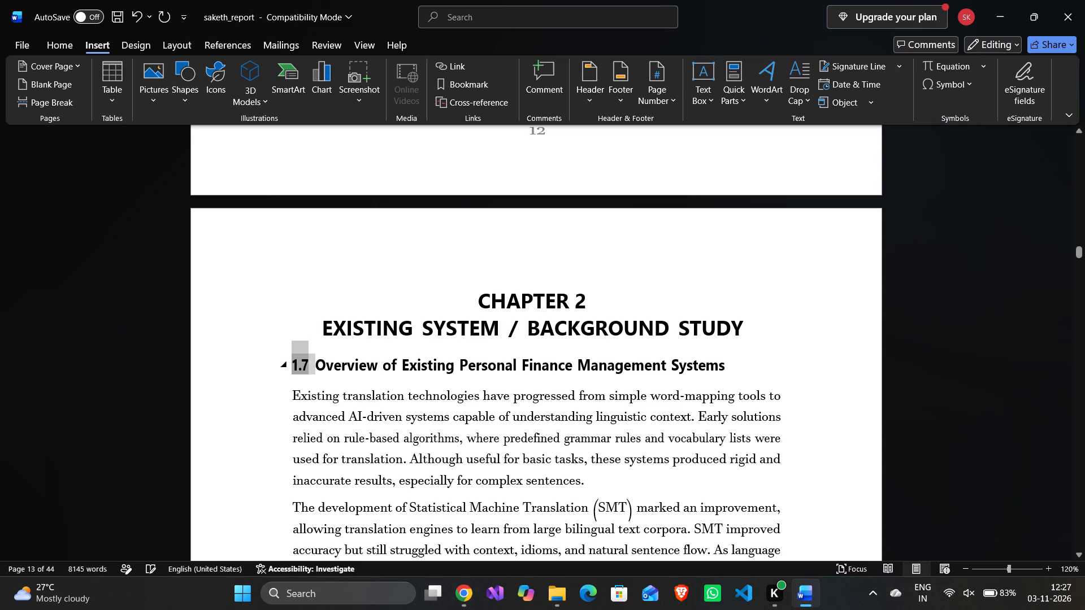
key("BackSpace")
type("2.1")
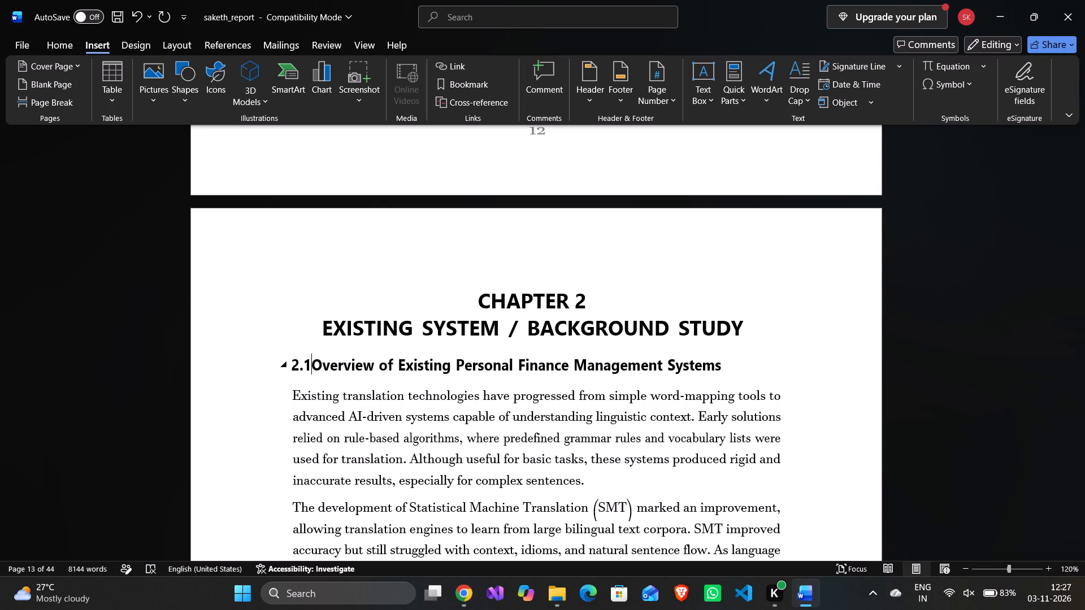
Change the section number of Limitations of Existing System / Gaps Identified to 2.2, followed by a space.
scroll(307, 371, "down", 4)
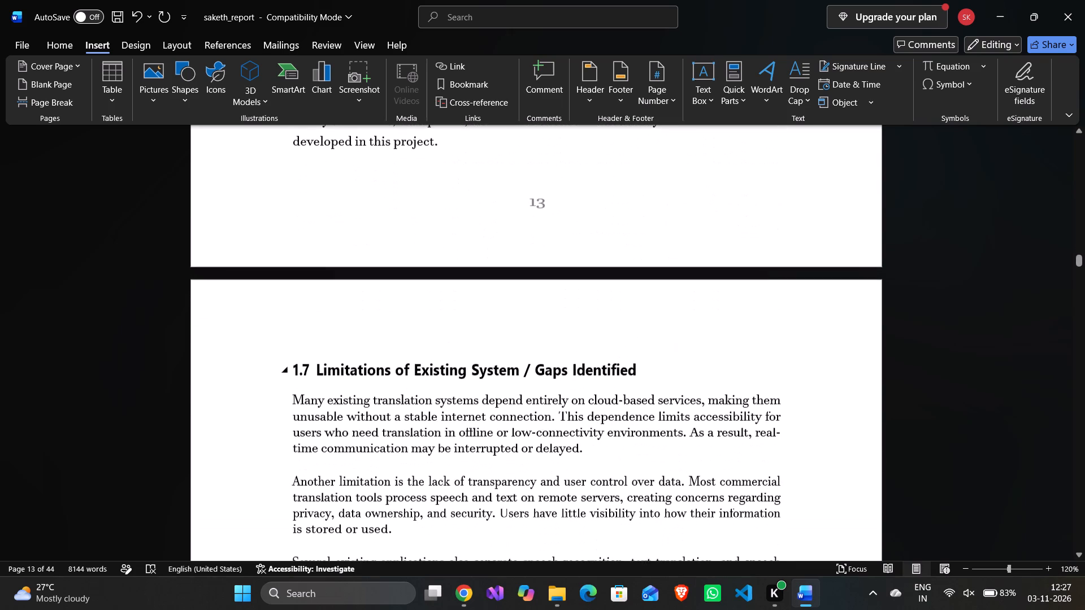
left_click(306, 368)
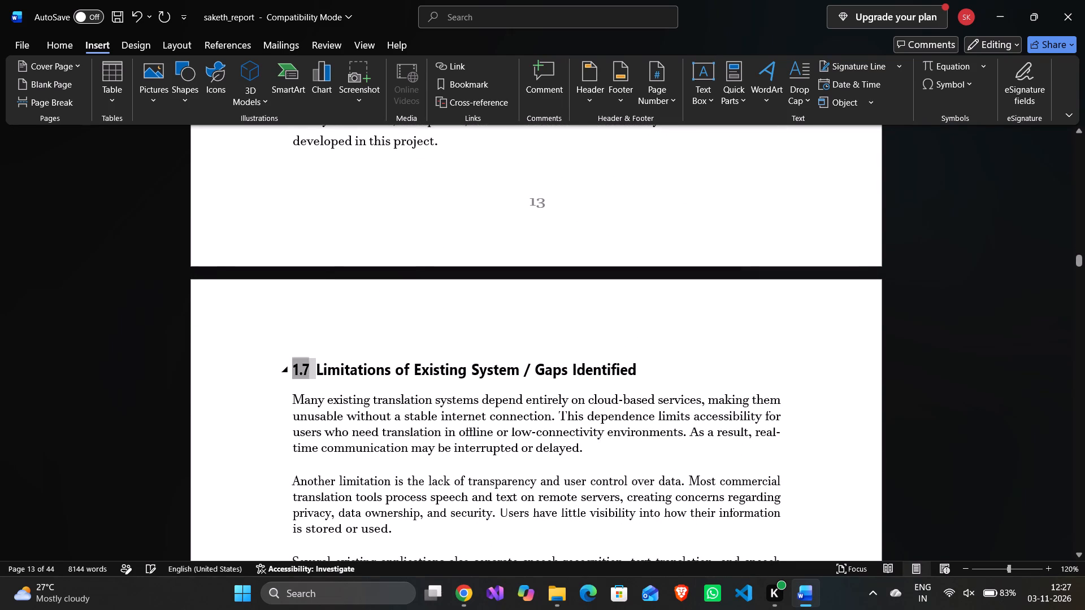
key("BackSpace")
key("Down")
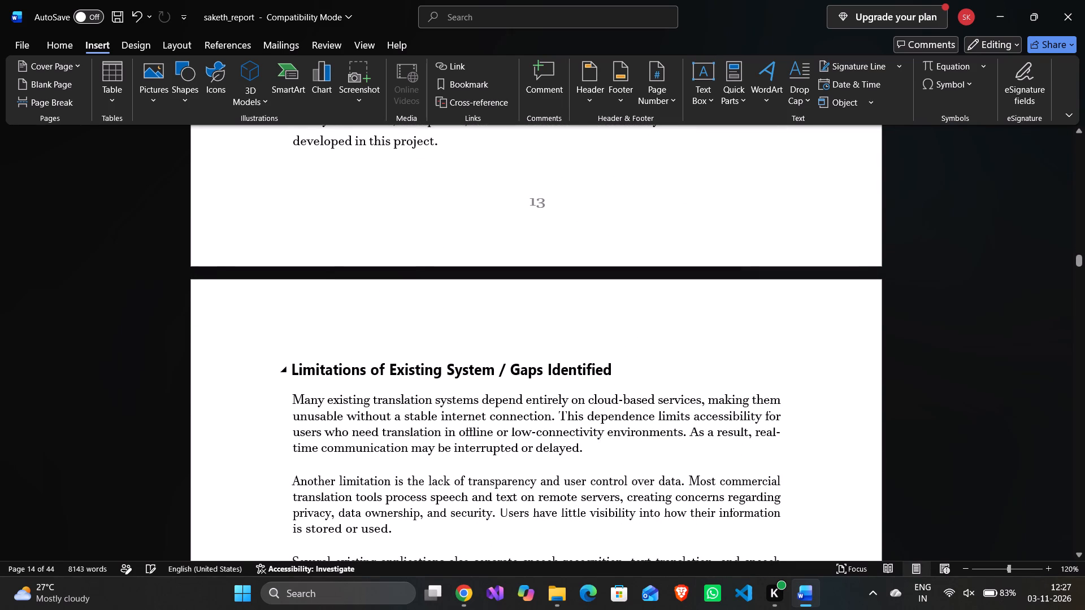
key("Delete")
key("Down")
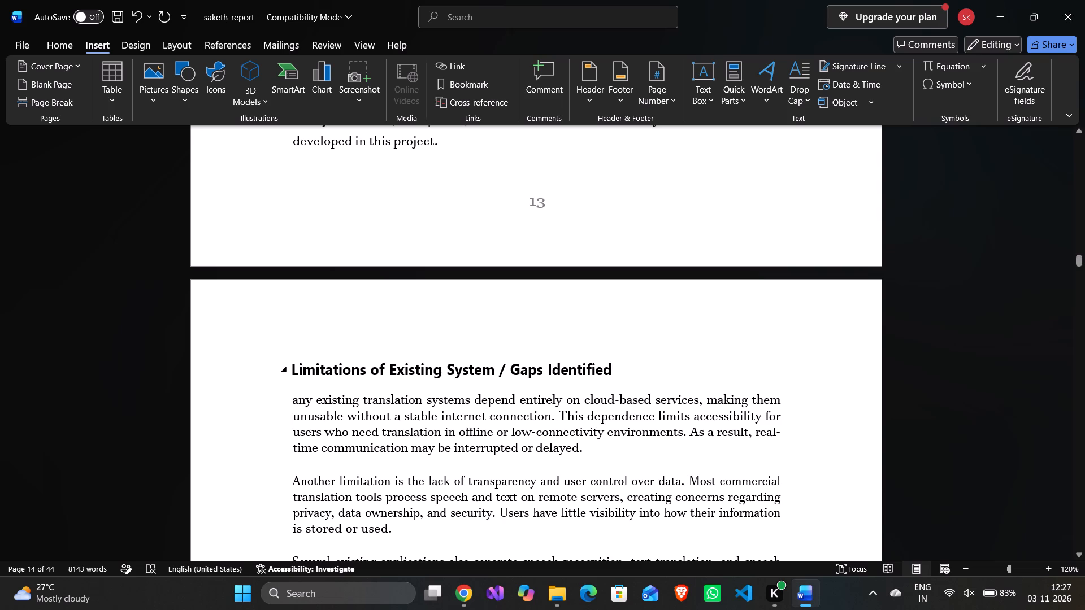
left_click(294, 367)
type("2.2")
scroll(294, 367, "down", 1)
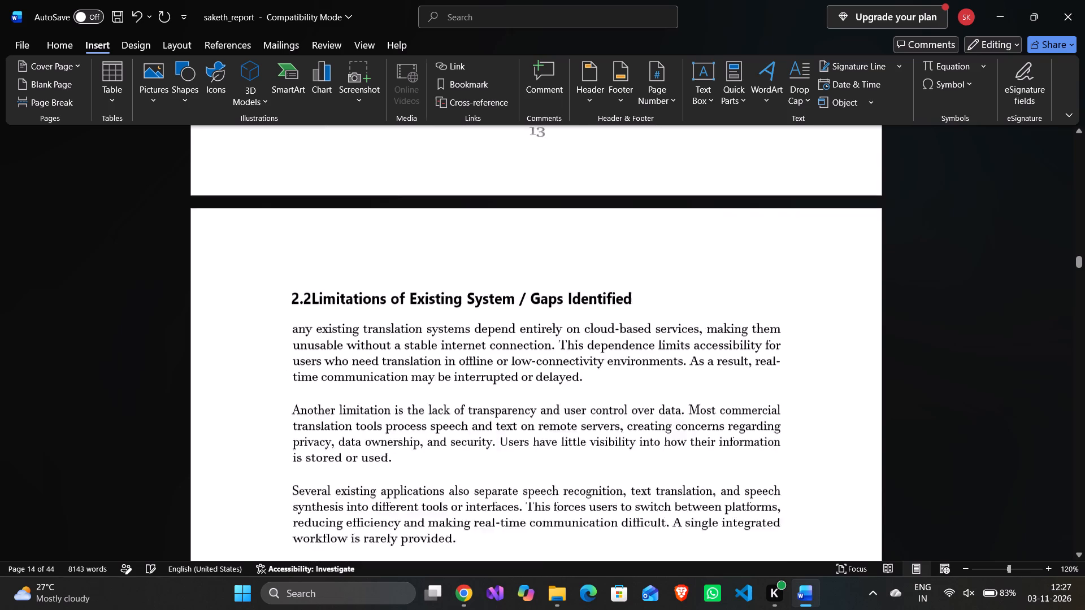
scroll(294, 367, "down", 1)
key("space")
Remove the space between "system" and "such" in the last line of section 2.2.
scroll(294, 367, "down", 2)
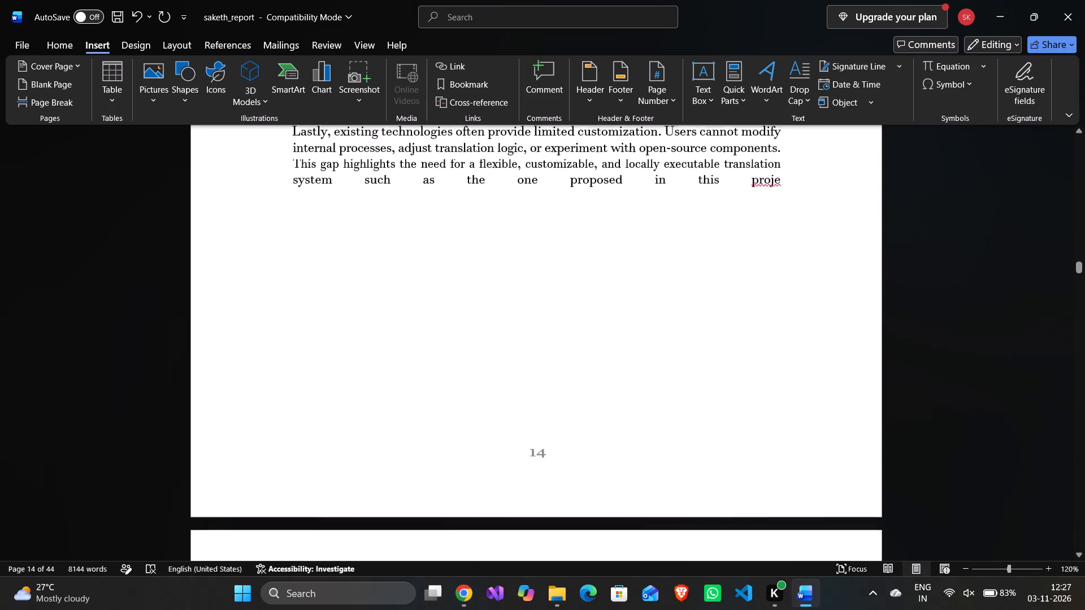
left_click(364, 228)
key("BackSpace")
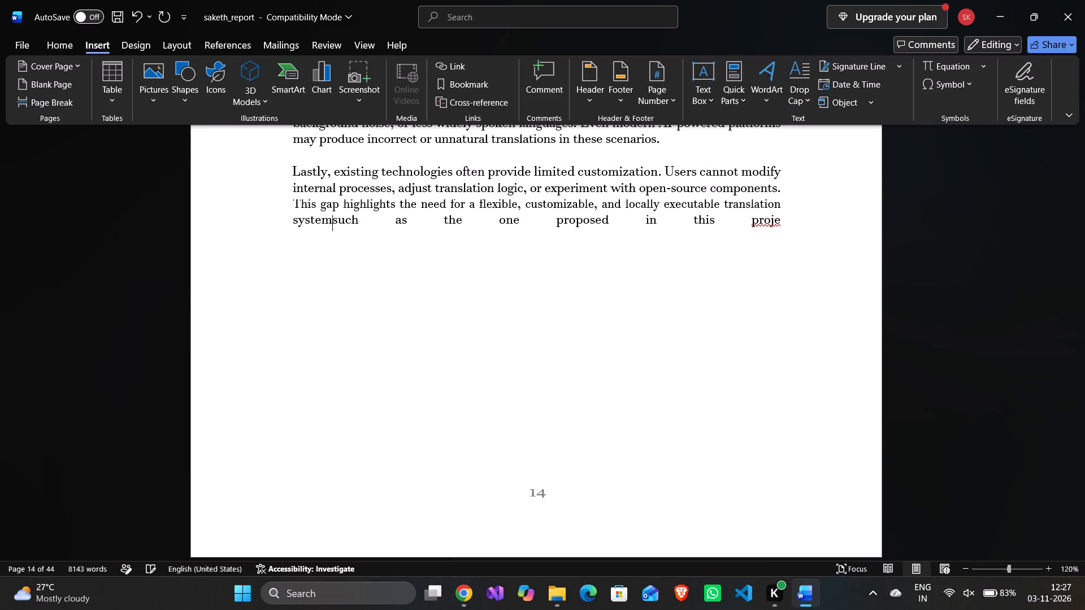
key("space")
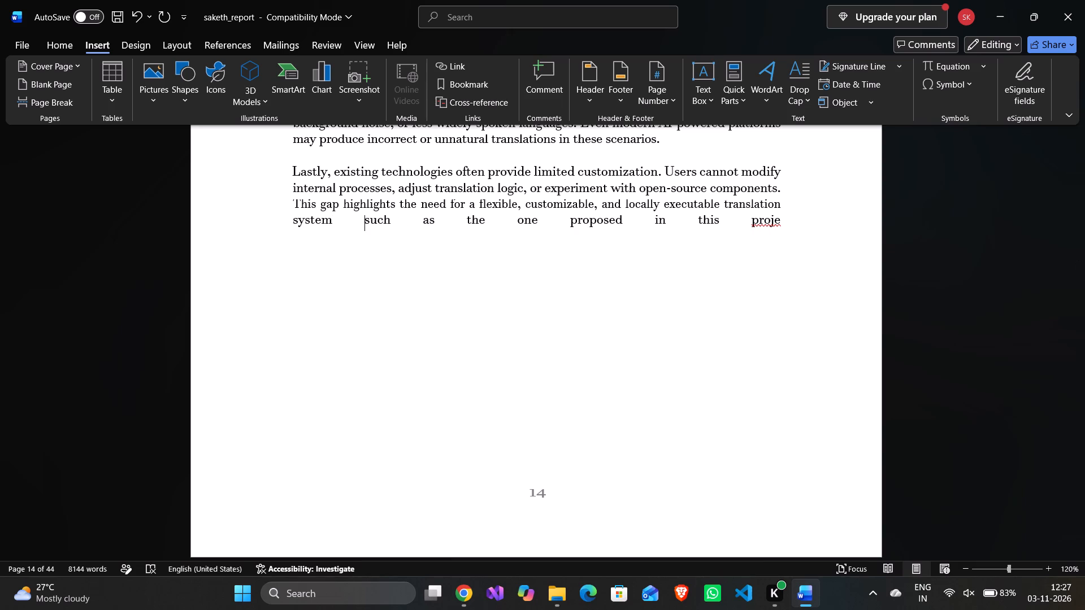
key("BackSpace")
Left-align the stretched last line of section 2.2 and complete its cut-off final word "proje" with CT and a space.
left_click(500, 381)
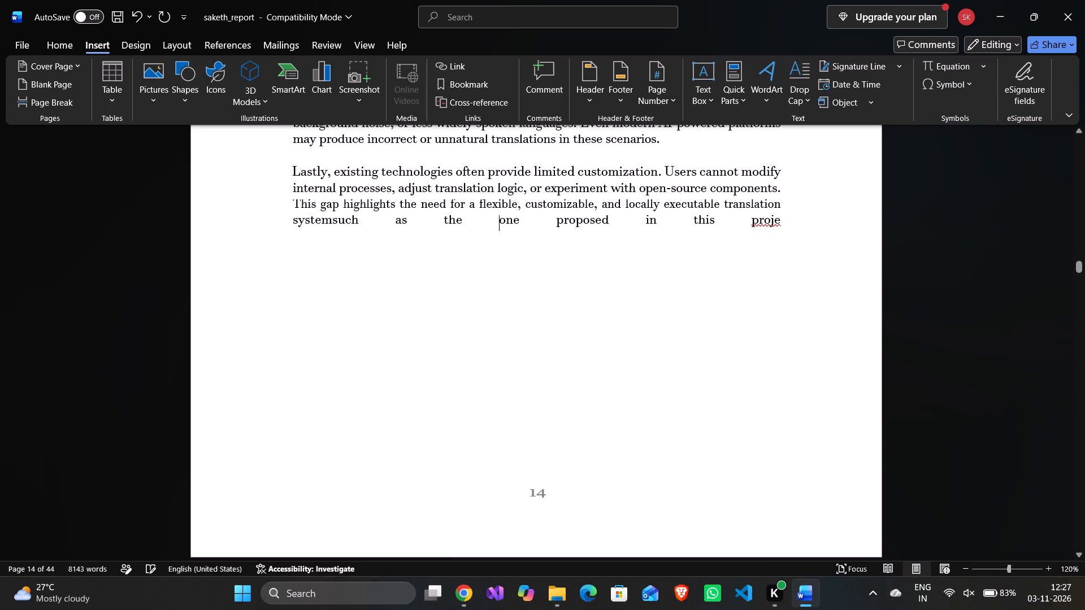
left_click(500, 414)
triple_click(478, 429)
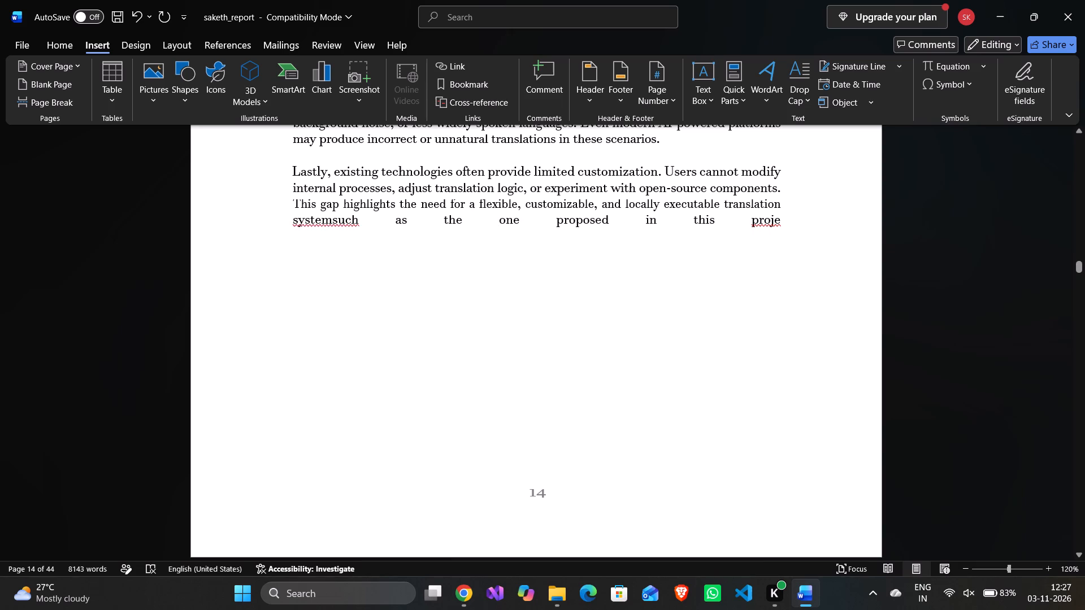
left_click(478, 429)
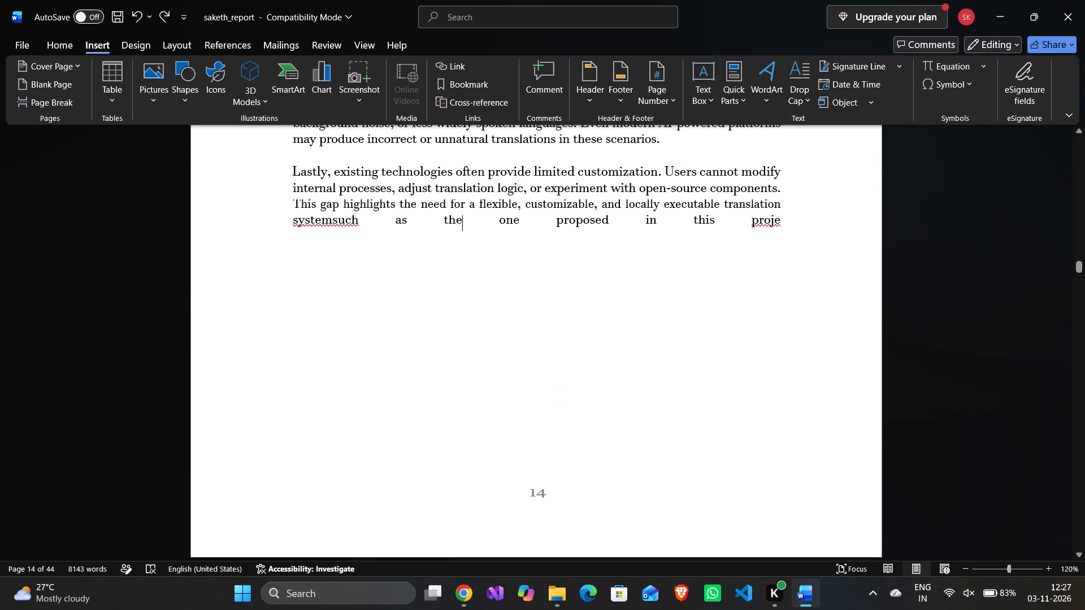
double_click(471, 346)
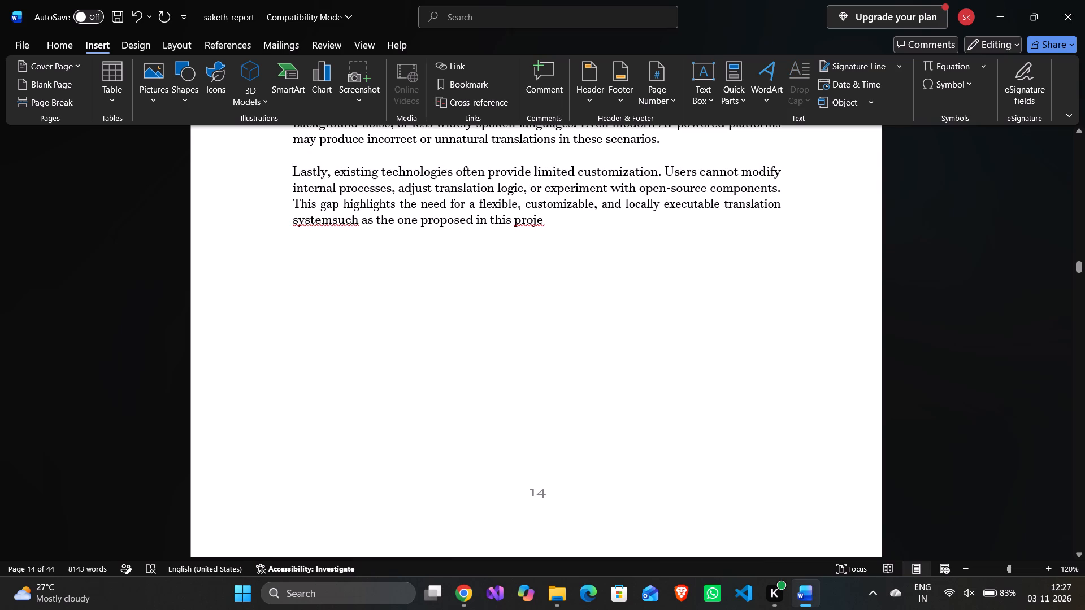
left_click(549, 219)
double_click(519, 416)
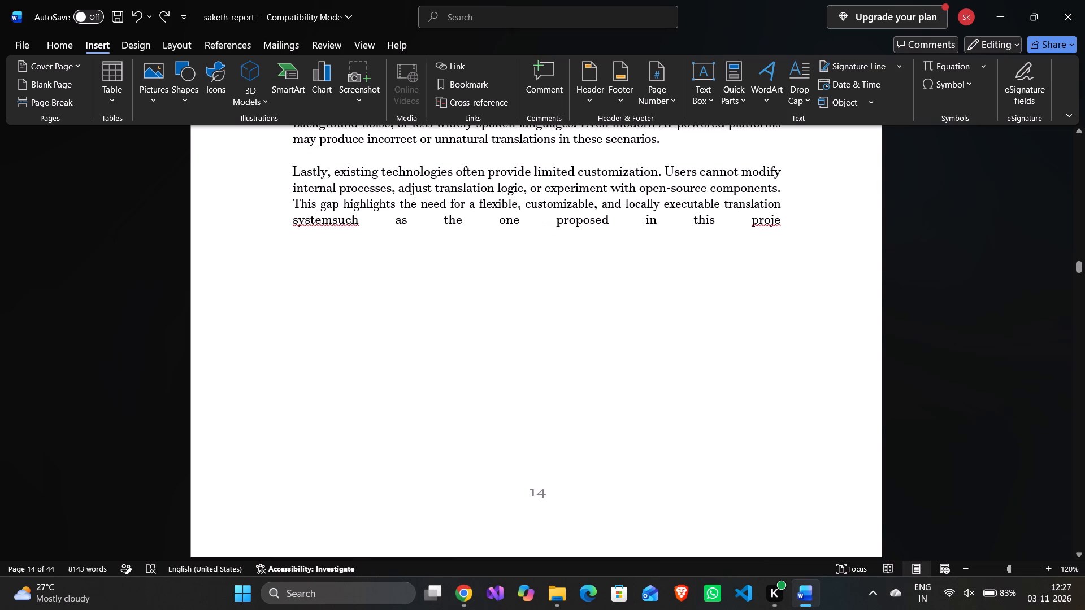
key("BackSpace")
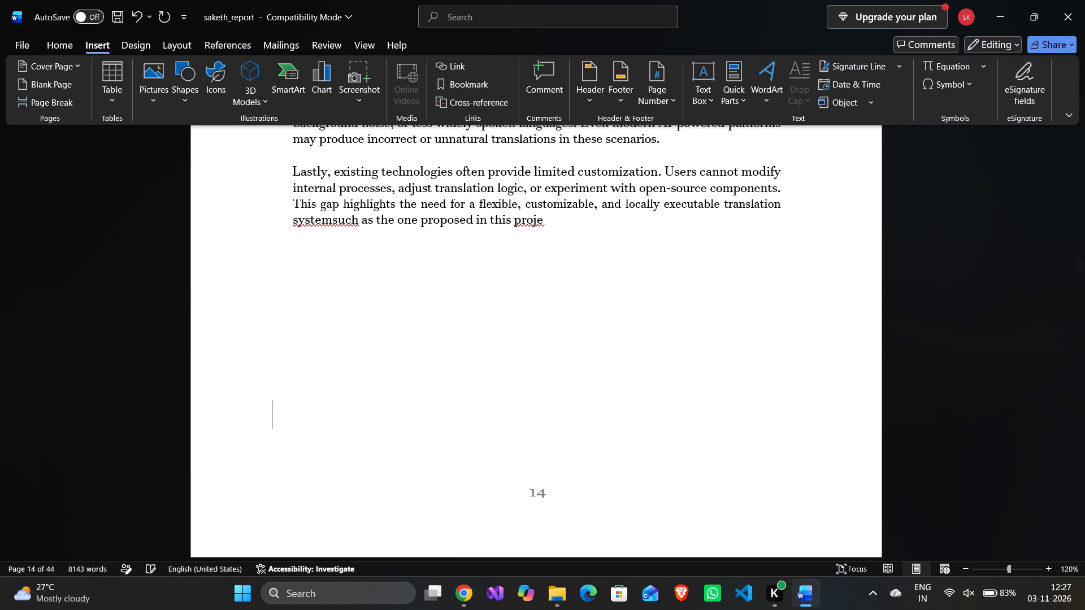
key("BackSpace")
key("BackSpace")
key("BackSpace")
key("BackSpace")
key("BackSpace")
key("BackSpace")
key("BackSpace")
type("CT")
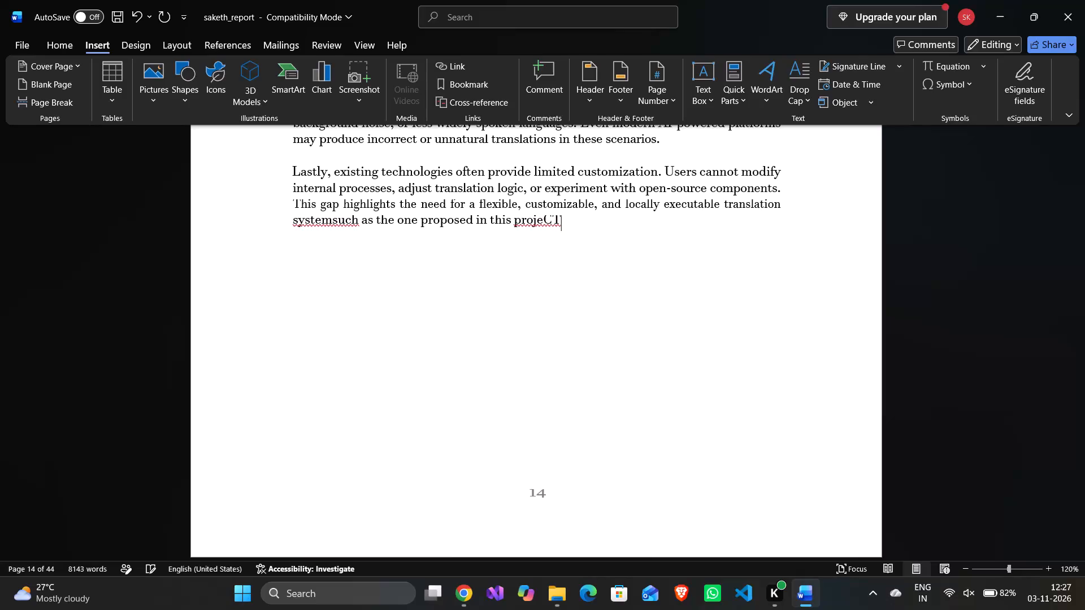
key("space")
key("Left")
key("Page_Up")
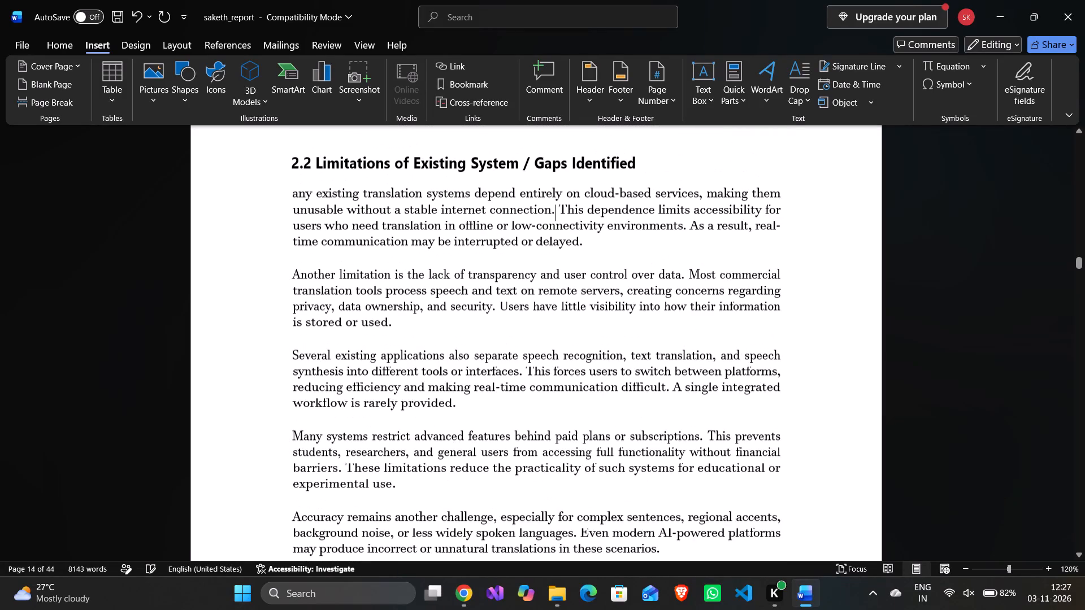
Insert a space between "system" and "such" in the last line of section 2.2 and end the sentence with a full stop.
scroll(519, 416, "down", 10)
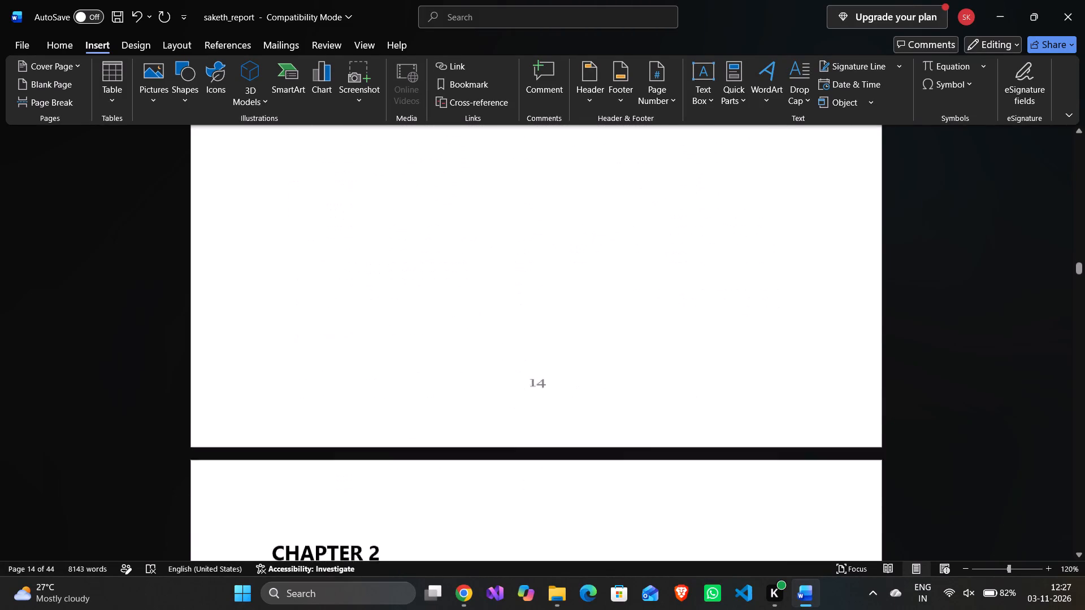
scroll(519, 416, "down", 2)
scroll(519, 416, "up", 1)
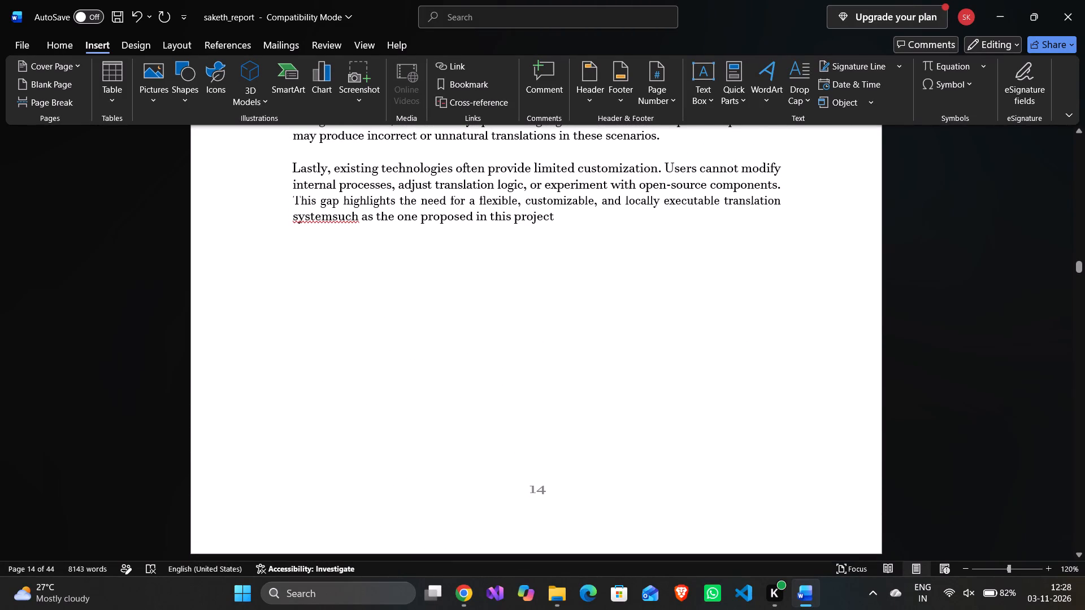
left_click(332, 219)
key("space")
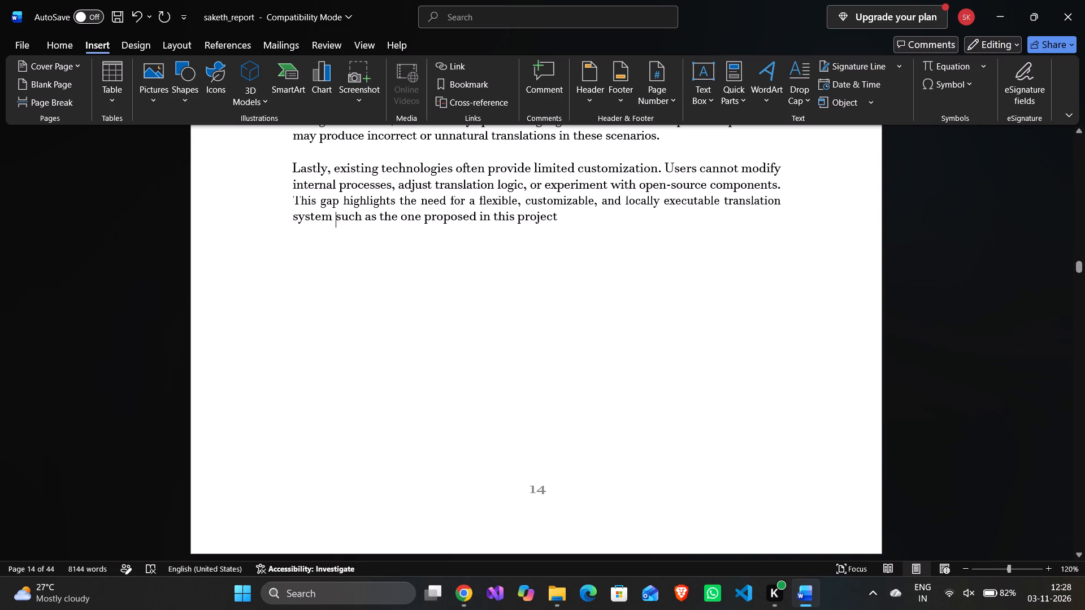
left_click(562, 217)
key("BackSpace")
key("period")
Shift the CHAPTER 2 heading above PROPOSED SYSTEM to the page centre by adding spaces before it.
scroll(562, 217, "down", 3)
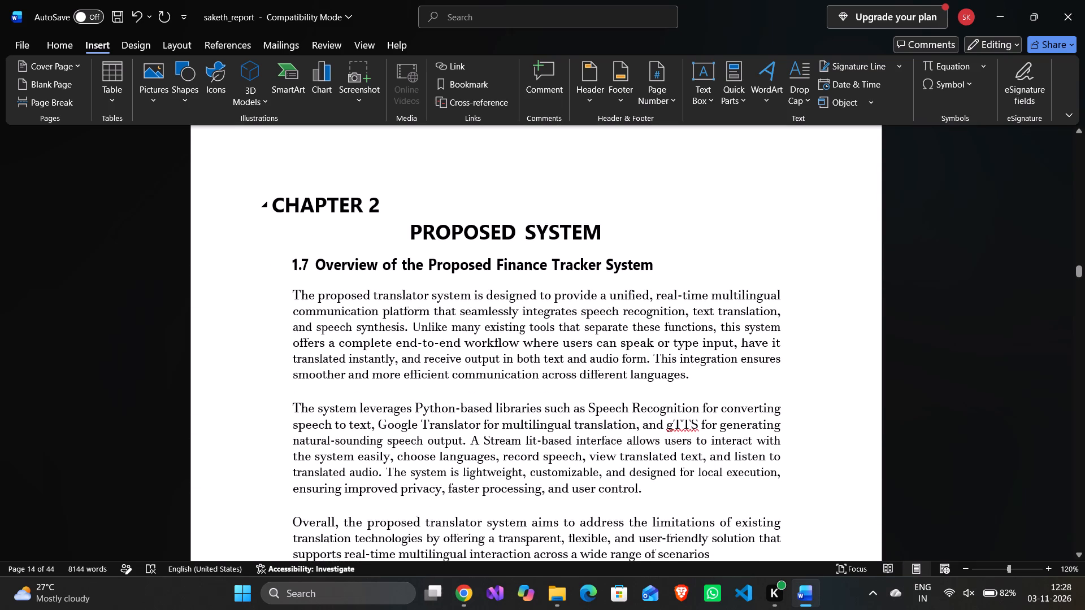
left_click(270, 207)
key("space")
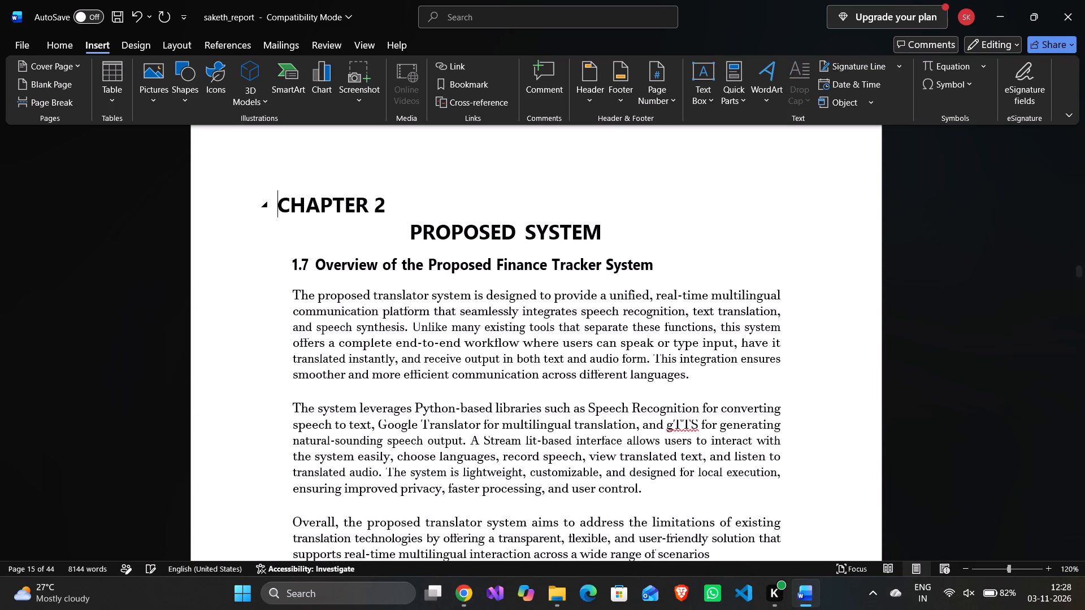
key("space")
key("space")
key("space")
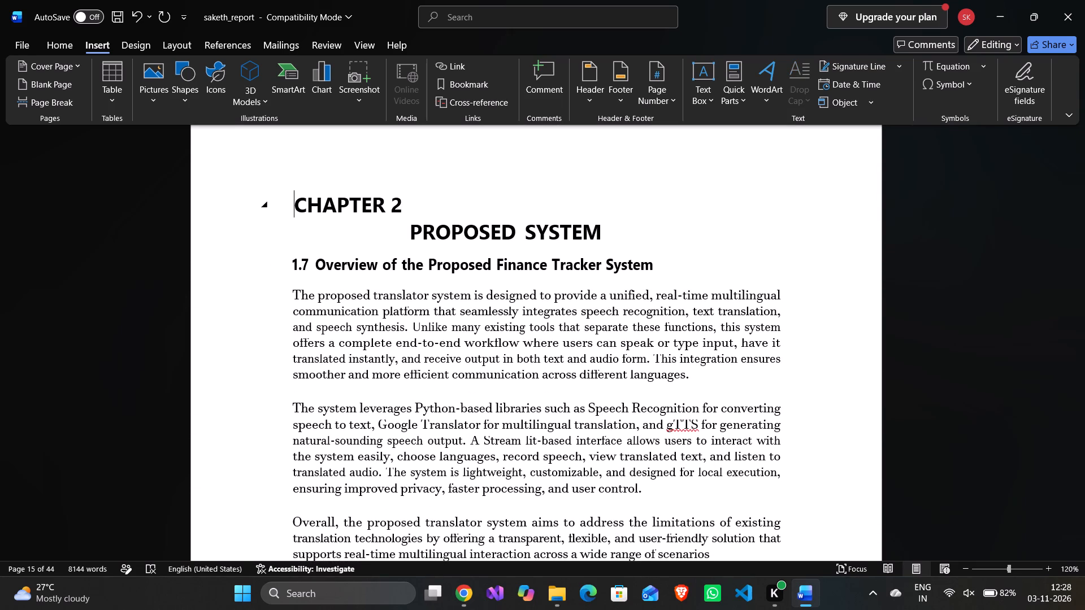
key("space")
key("space")
key("space")
key("space")
key("space")
key("space")
key("space")
key("space")
key("space")
key("space")
key("space")
key("space")
key("space")
key("space")
key("space")
key("space")
key("space")
key("space")
key("space")
key("space")
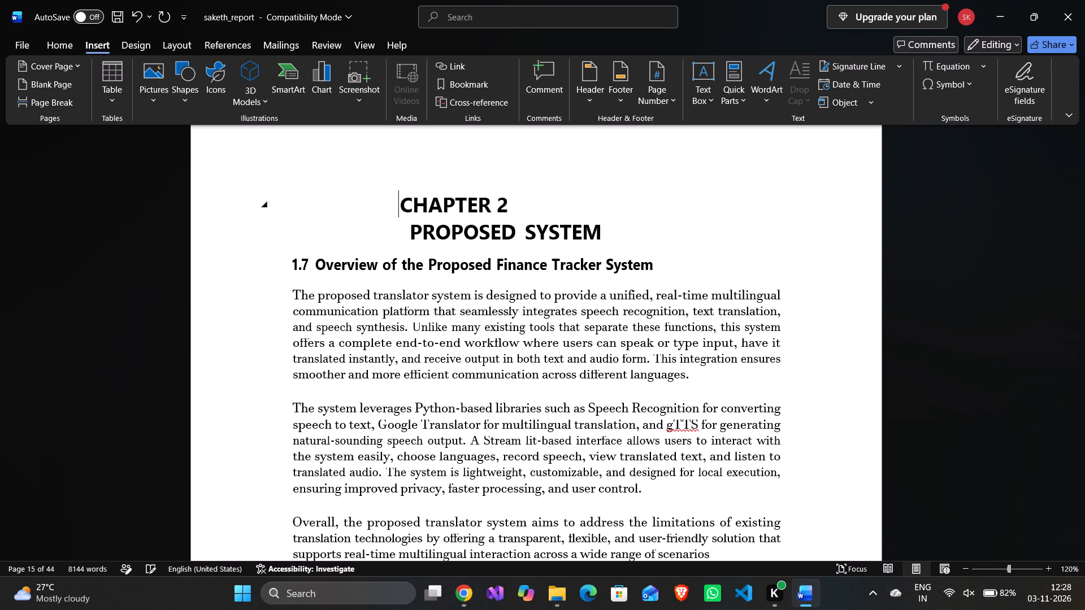
scroll(270, 207, "up", 1)
key("space")
key("space")
key("space")
key("space")
key("space")
key("space")
key("space")
key("space")
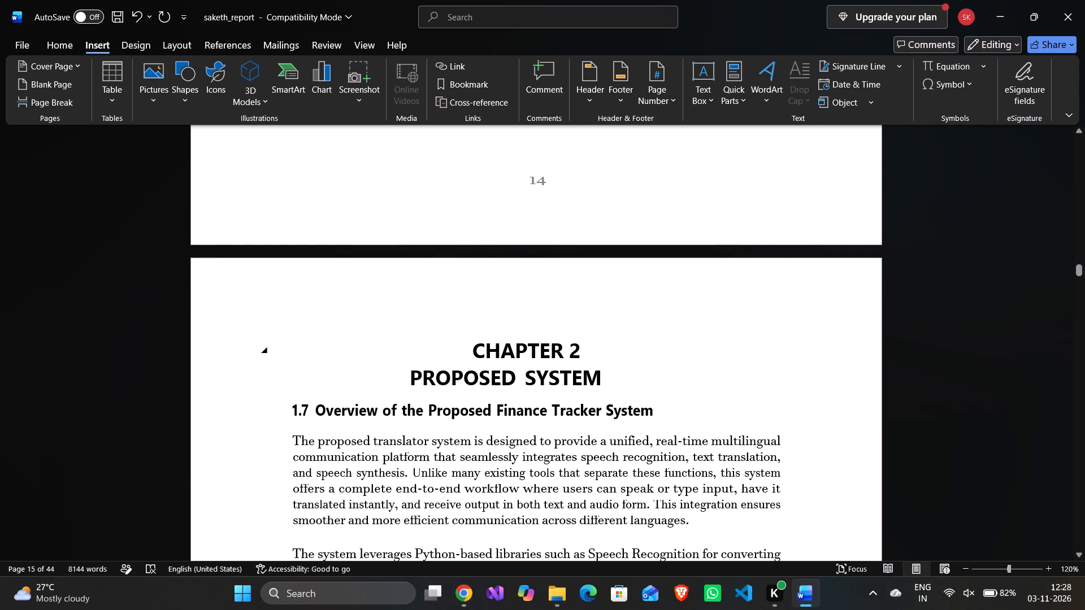
Change the chapter number in the heading above PROPOSED SYSTEM to 3.
key("Right")
key("Right")
key("Right")
key("Right")
key("Right")
key("Right")
key("Right")
key("Right")
key("Right")
key("Right")
key("Right")
key("Left")
key("Left")
key("Left")
key("Right")
key("BackSpace")
key("3")
Add five spaces before the PROPOSED SYSTEM title so it sits centred under the CHAPTER 3 heading.
key("Down")
key("Left")
key("Left")
key("Left")
key("Left")
key("Left")
key("Left")
key("Left")
key("Left")
key("Left")
key("Left")
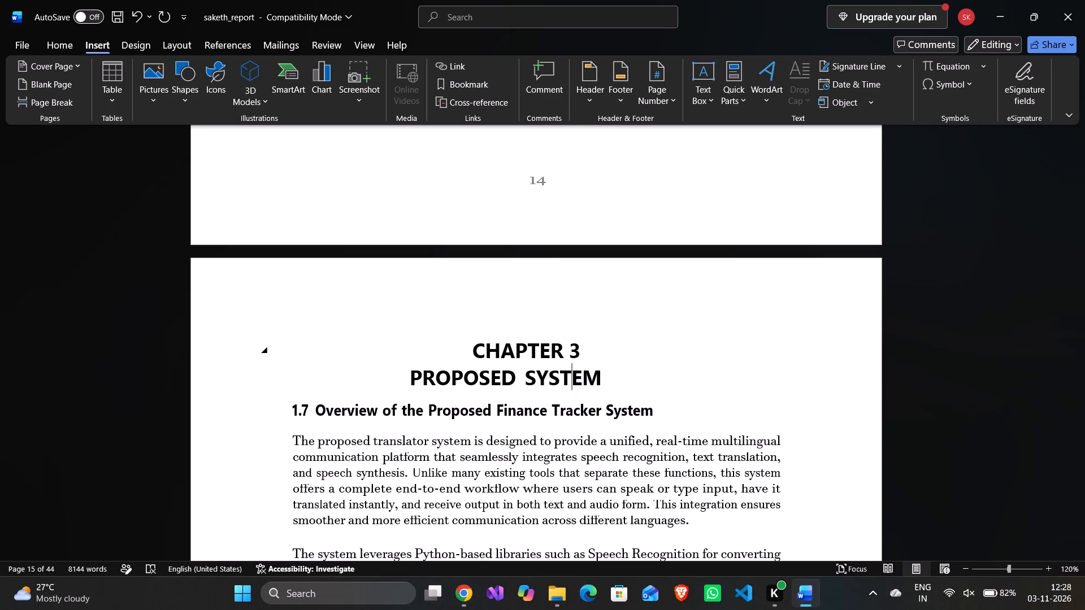
key("Left")
key("Left")
key("Left")
key("Left")
key("space")
key("space")
key("space")
key("space")
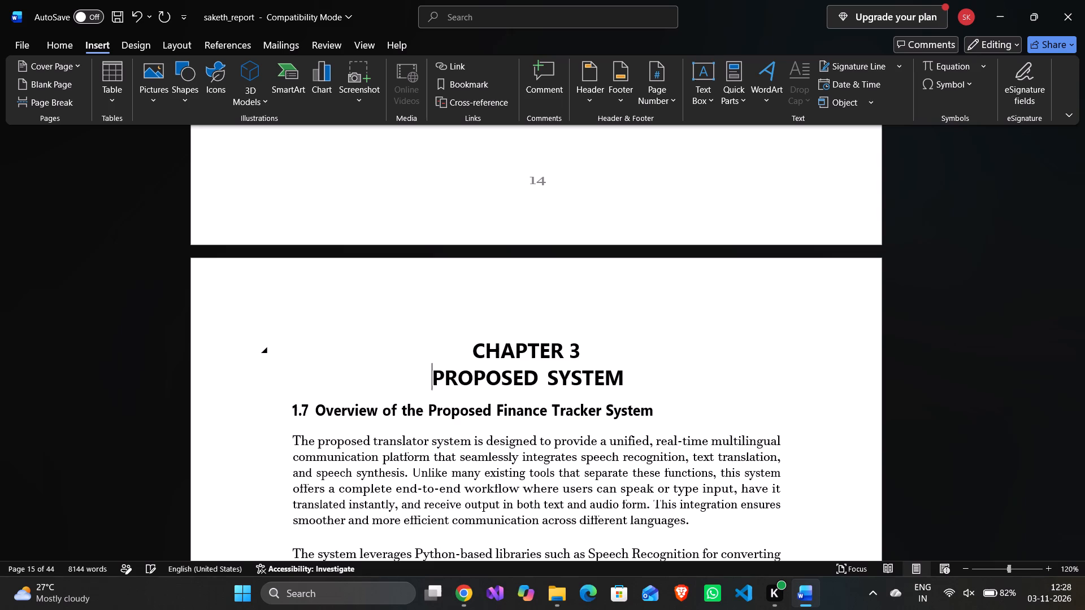
key("space")
key("space")
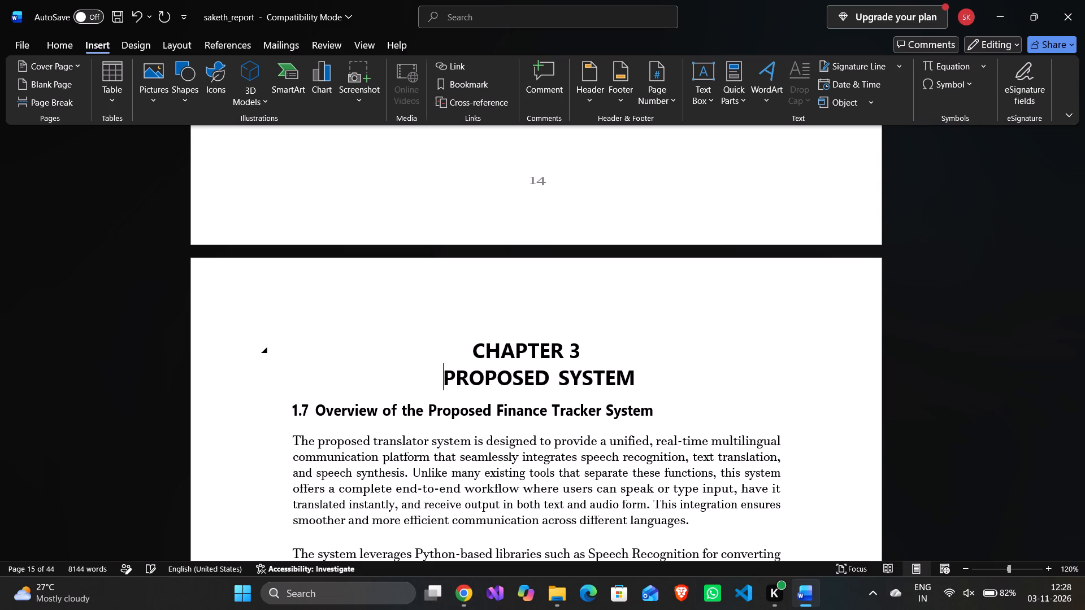
key("BackSpace")
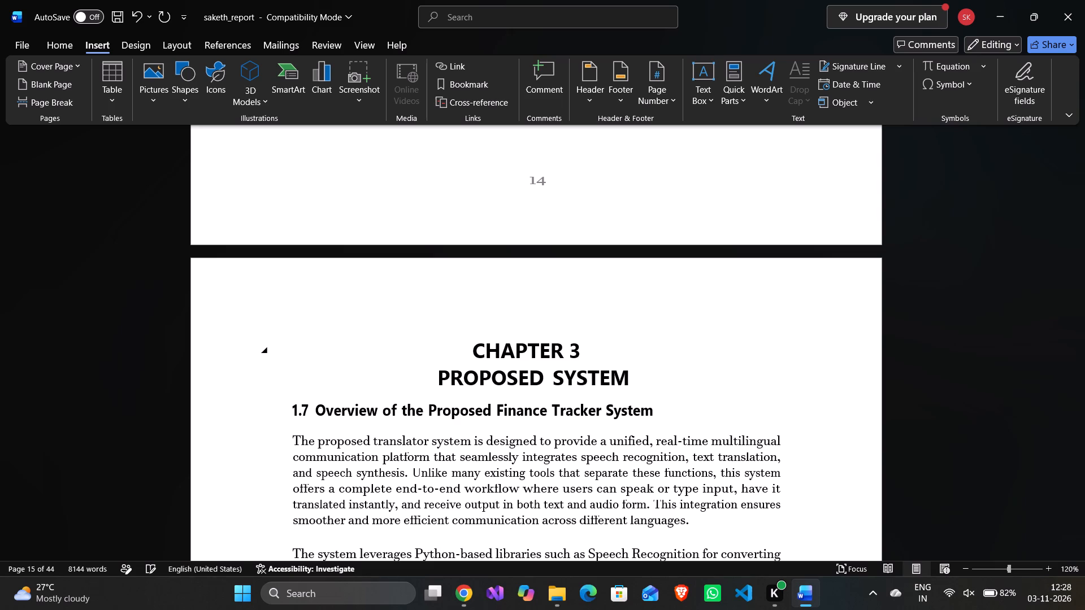
Change the section number of Overview of the Proposed Finance Tracker System to 3.1, followed by a space.
left_click(305, 412)
key("BackSpace")
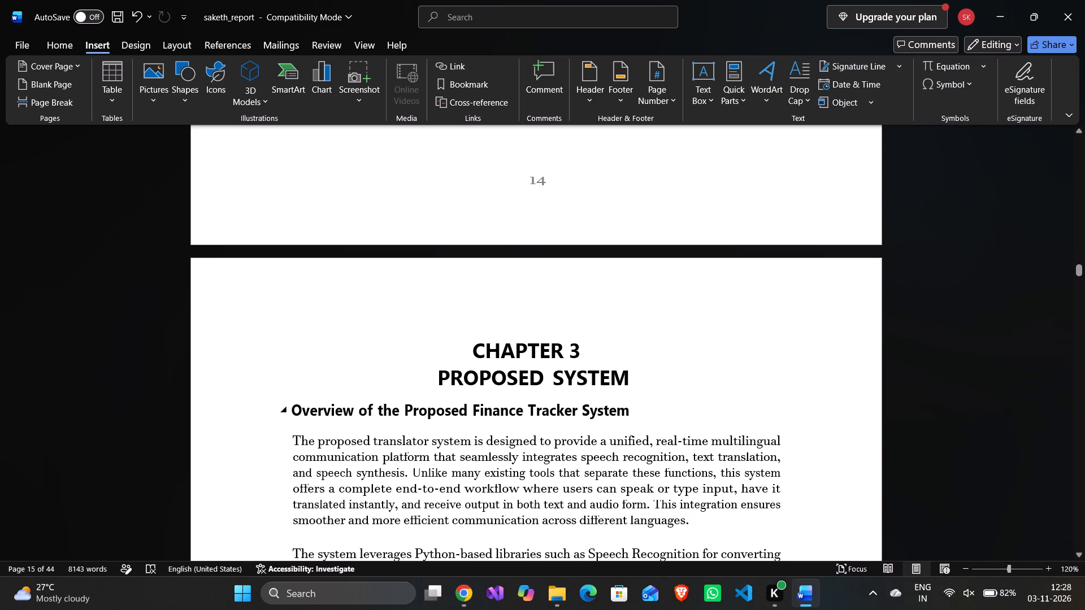
type("3.1")
scroll(305, 412, "down", 1)
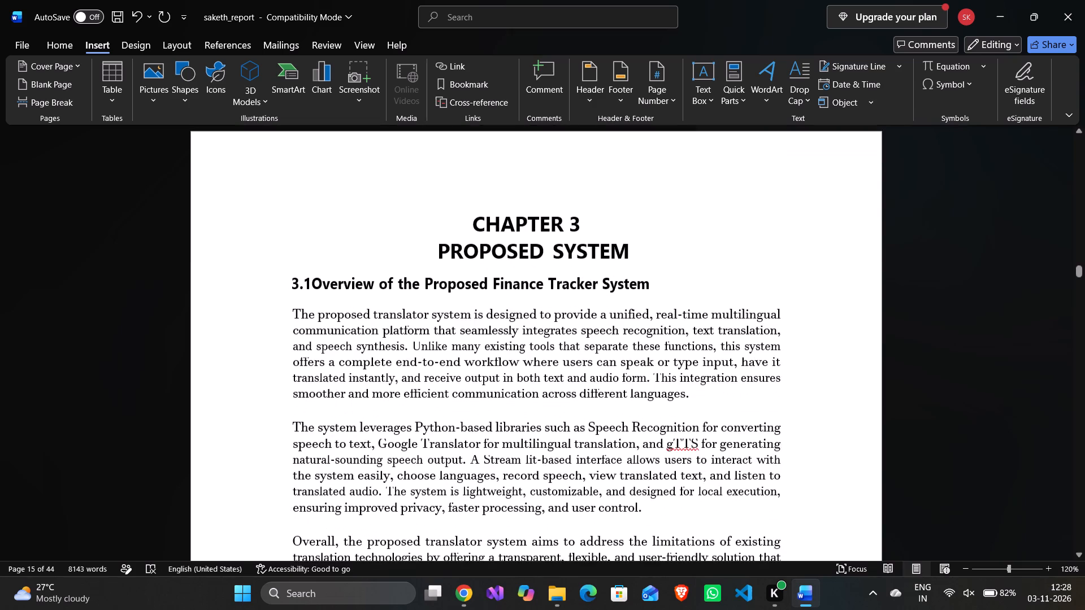
key("space")
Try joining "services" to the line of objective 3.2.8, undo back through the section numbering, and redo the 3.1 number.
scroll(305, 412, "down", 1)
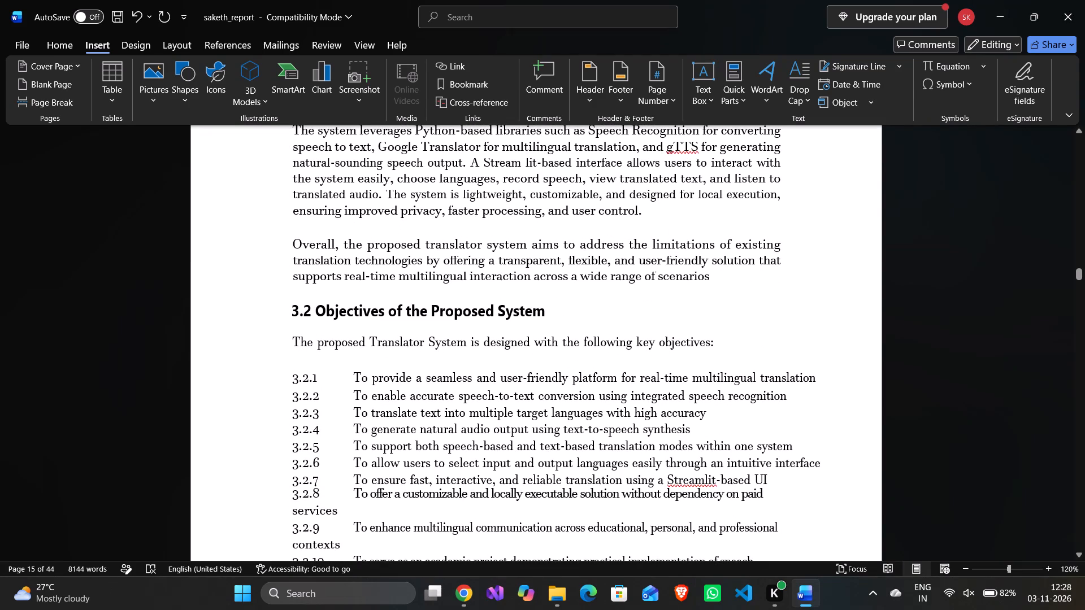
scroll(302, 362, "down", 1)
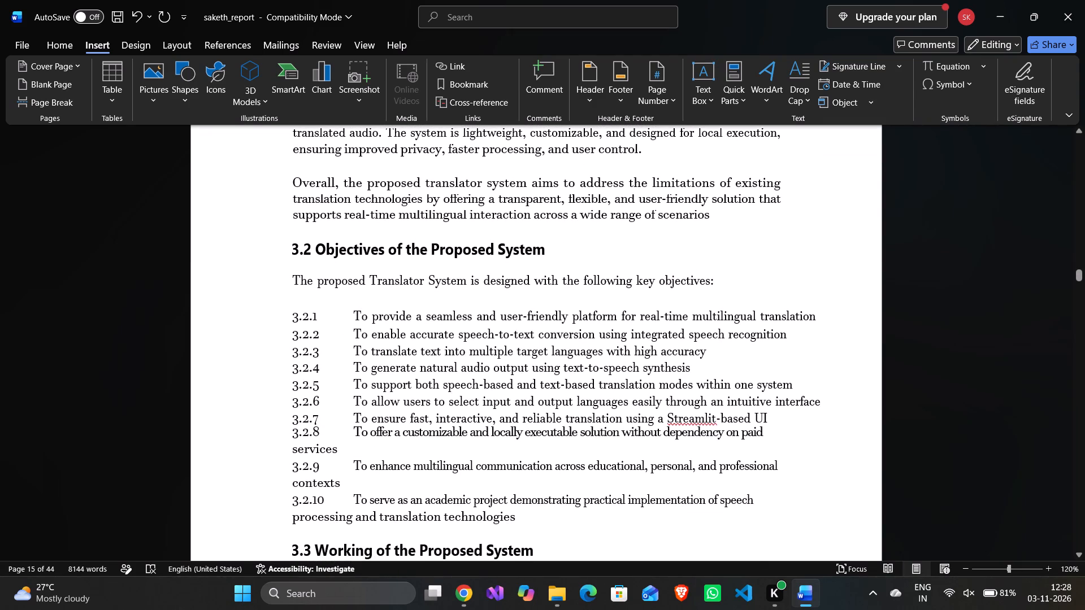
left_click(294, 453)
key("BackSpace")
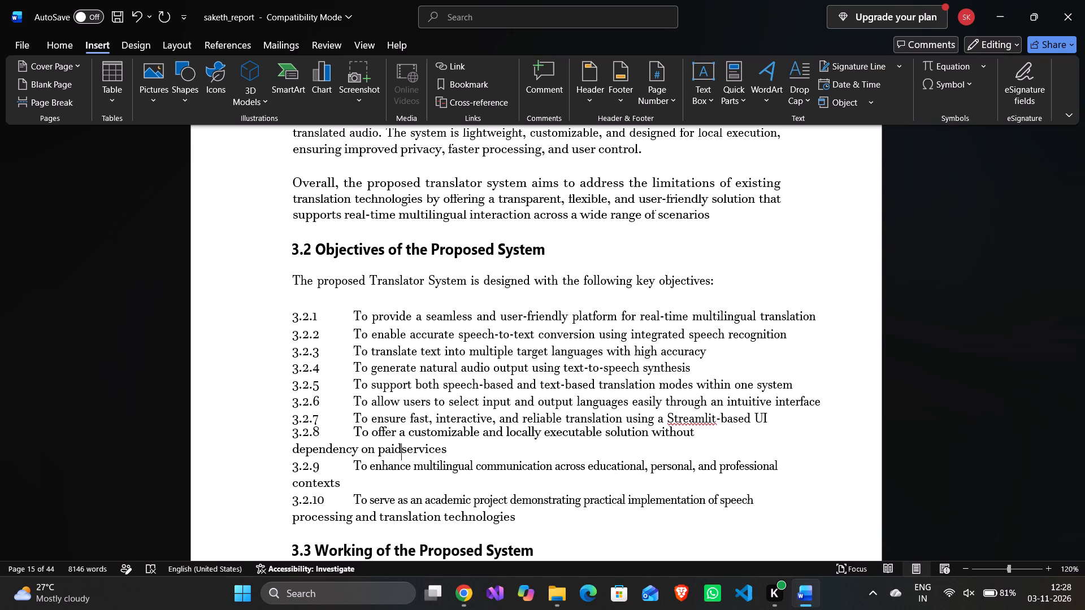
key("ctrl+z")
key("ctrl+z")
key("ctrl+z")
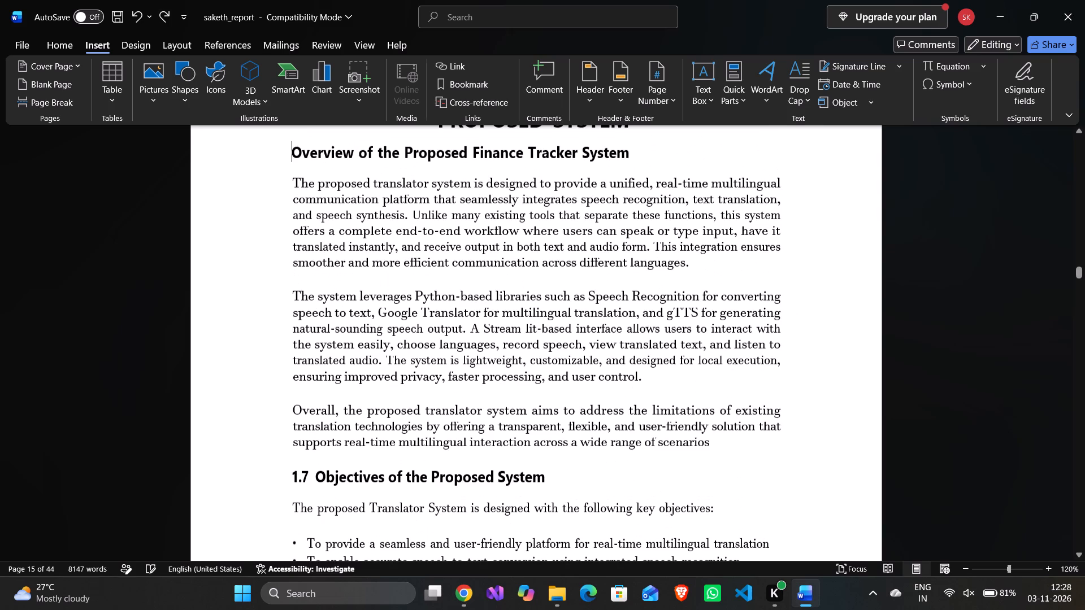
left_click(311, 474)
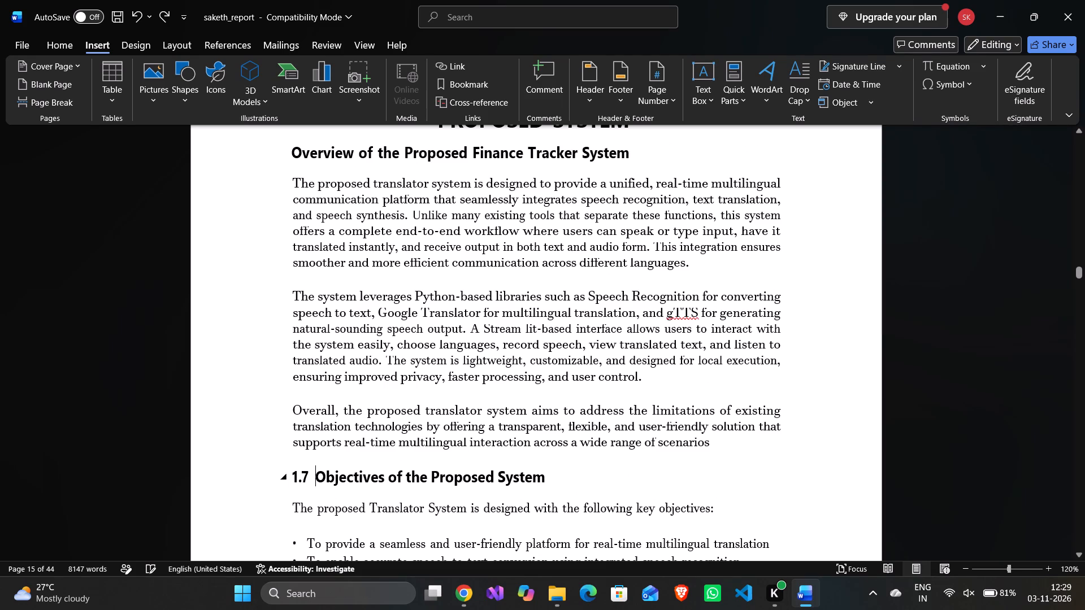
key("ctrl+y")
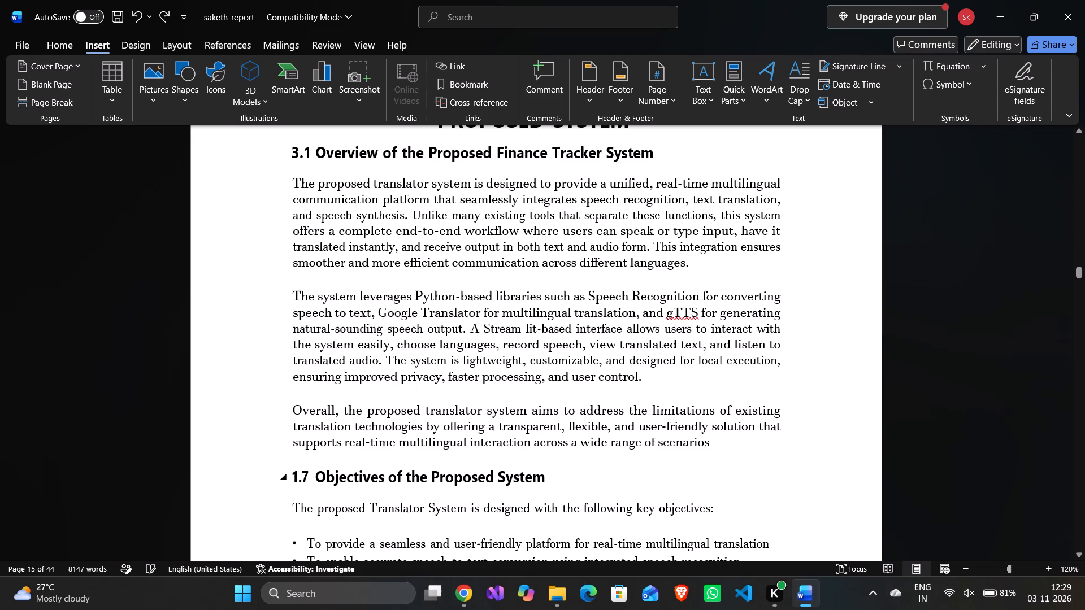
Change the section number of Objectives of the Proposed System to 3.2, followed by a space.
left_click(309, 477)
key("Left")
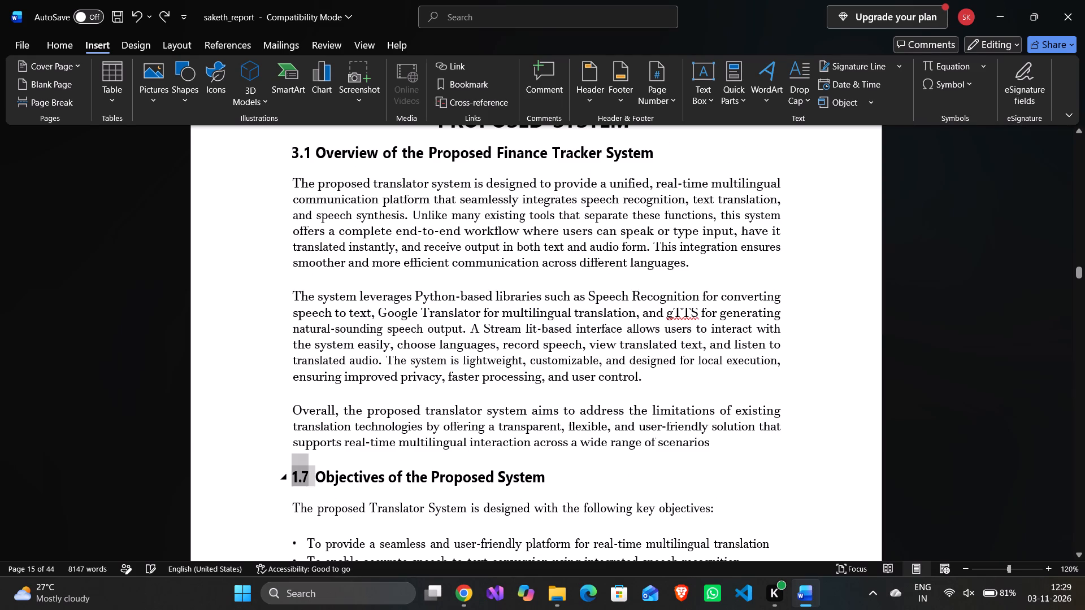
key("BackSpace")
type("3.2")
scroll(309, 477, "down", 1)
key("space")
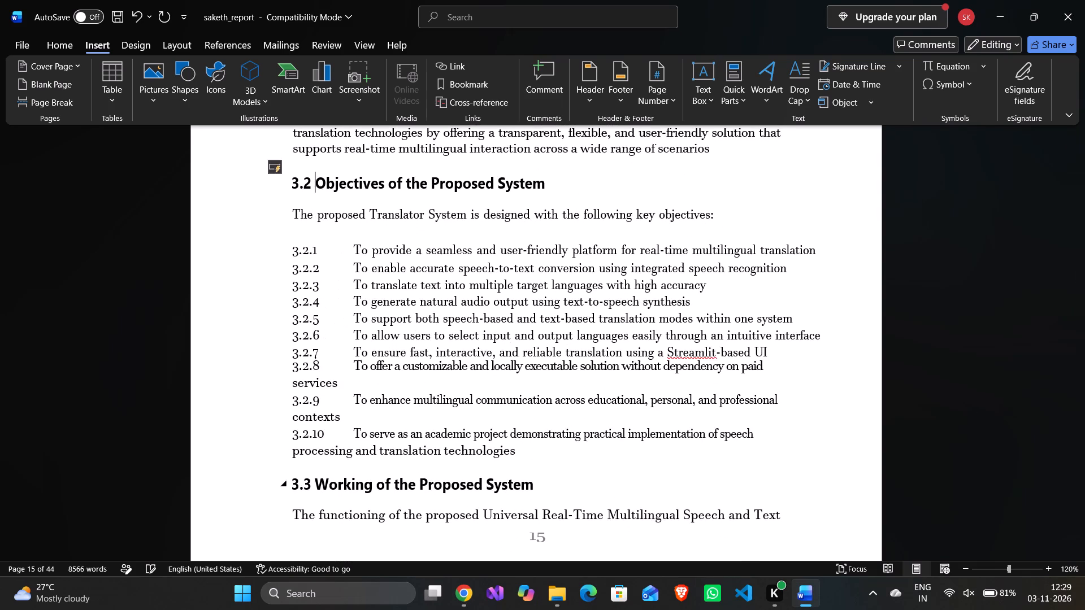
Examine the section 3.2 objectives list and how the text of section 3.3 continues across page 16.
scroll(309, 477, "down", 1)
scroll(204, 351, "up", 1)
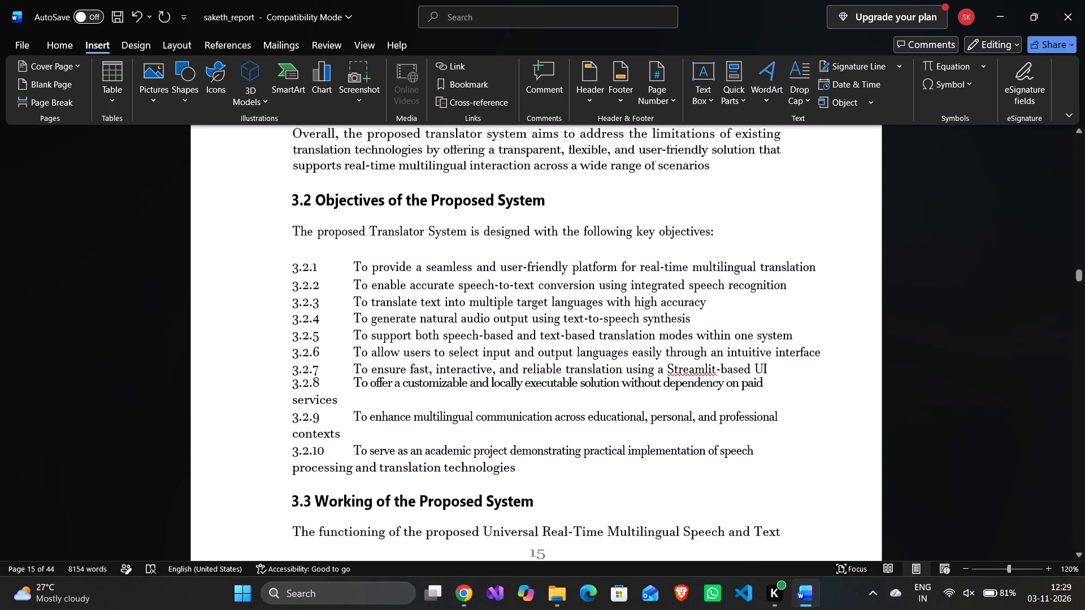
scroll(341, 431, "down", 1)
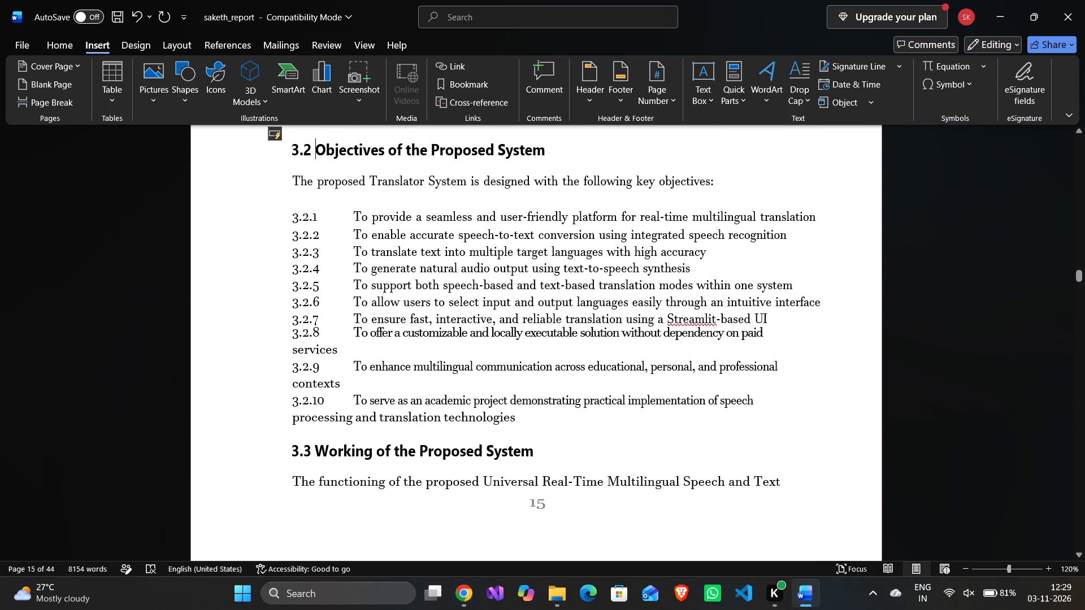
left_click(349, 407)
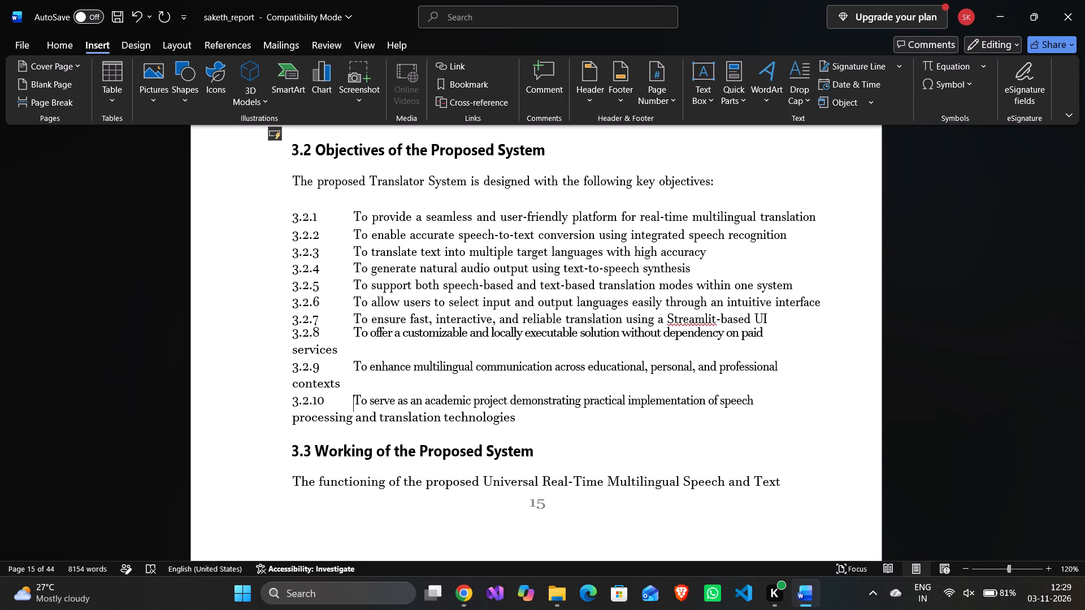
scroll(363, 343, "down", 3)
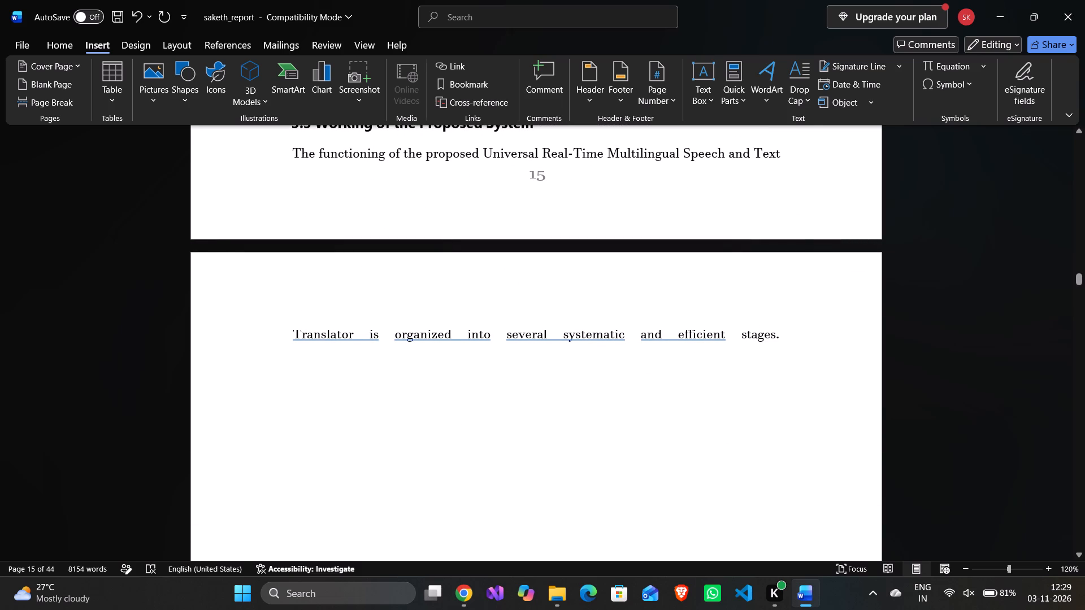
left_click(584, 461)
scroll(584, 461, "down", 1)
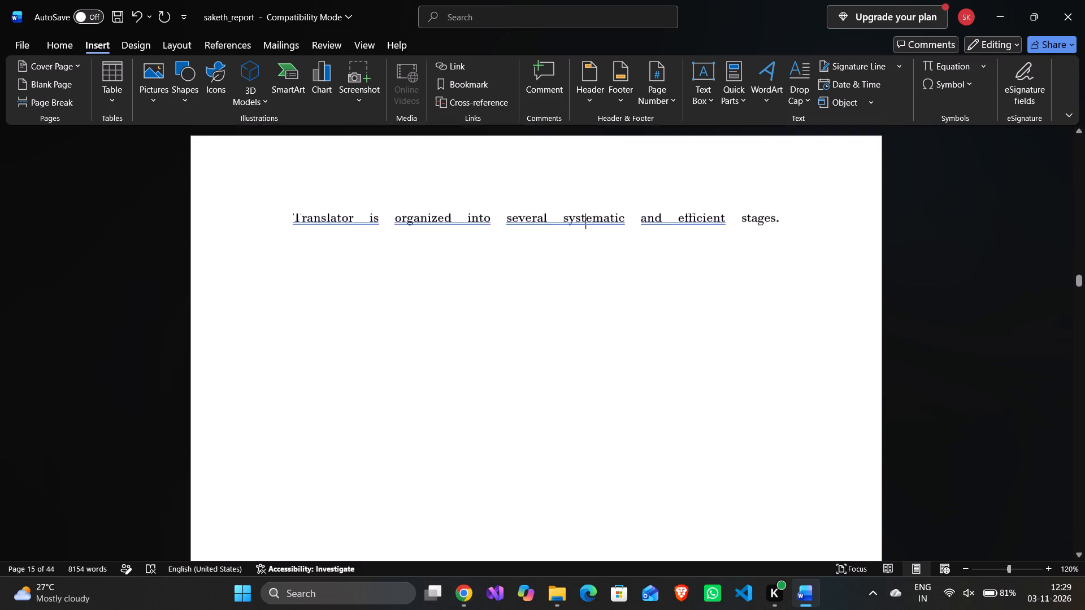
scroll(584, 461, "down", 1)
scroll(579, 414, "down", 3)
scroll(579, 414, "up", 1)
left_click(538, 370)
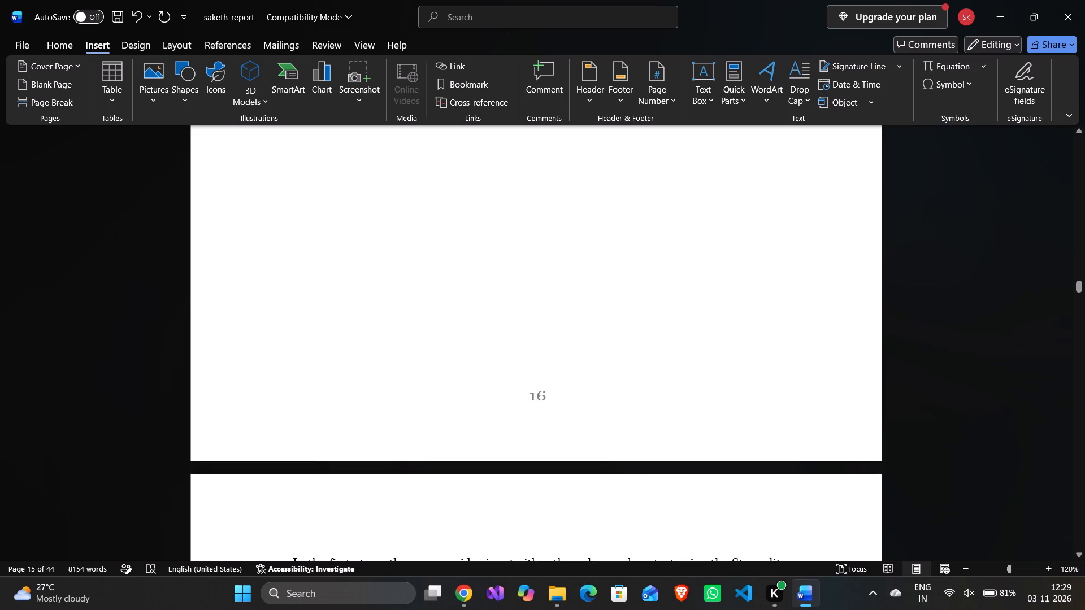
left_click(538, 370)
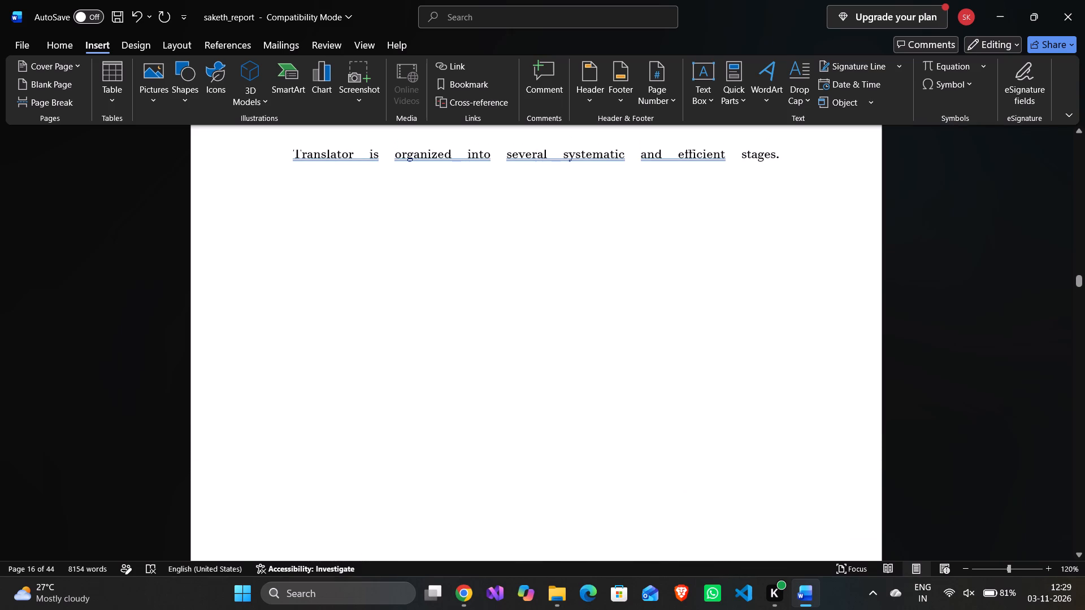
Delete the line "Translator is organized into several systematic and efficient stages." and the blank space below it on page 16.
double_click(538, 370)
key("BackSpace")
key("BackSpace")
key("BackSpace")
key("BackSpace")
key("BackSpace")
key("BackSpace")
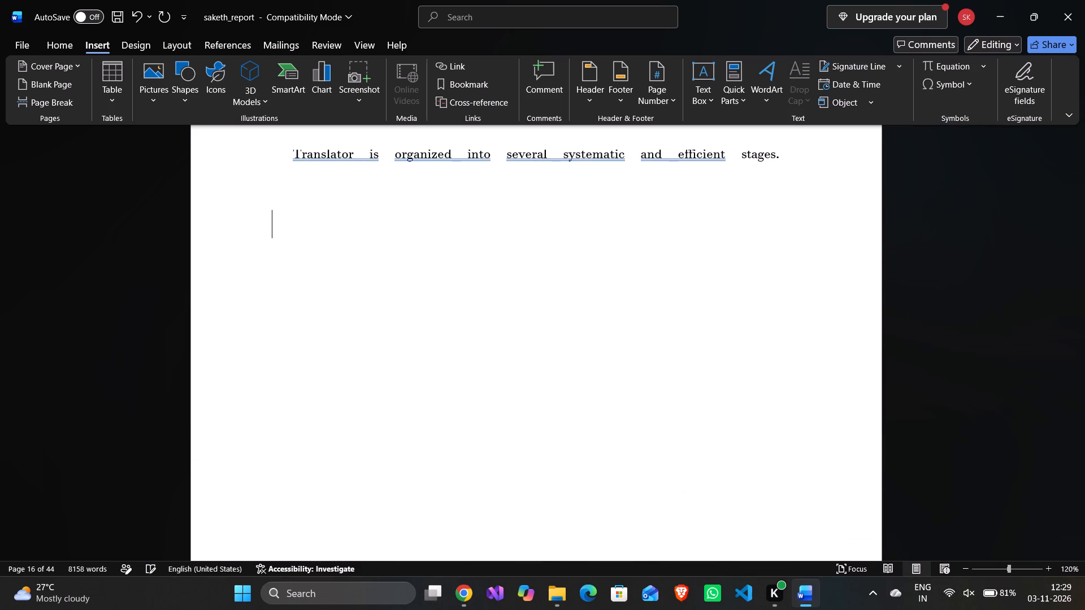
key("BackSpace")
key("BackSpace")
key("BackSpace")
key("BackSpace")
key("BackSpace")
key("BackSpace")
key("BackSpace")
key("BackSpace")
key("BackSpace")
key("BackSpace")
key("BackSpace")
key("BackSpace")
key("BackSpace")
key("BackSpace")
key("BackSpace")
key("BackSpace")
key("BackSpace")
key("BackSpace")
key("BackSpace")
key("BackSpace")
key("BackSpace")
key("BackSpace")
key("BackSpace")
key("BackSpace")
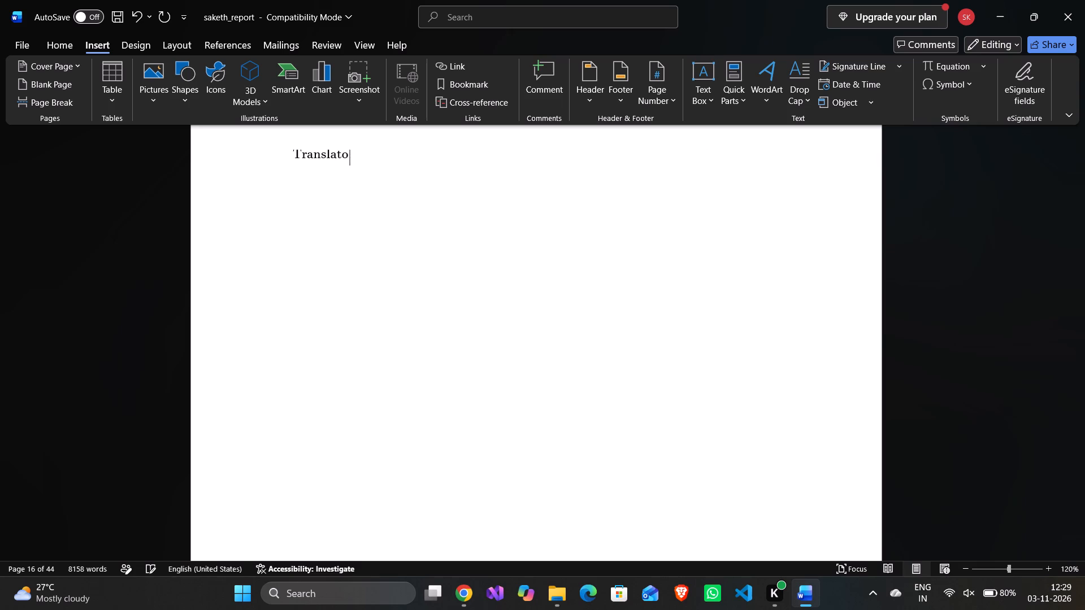
key("BackSpace")
key("BackSpace")
key("BackSpace")
key("BackSpace")
key("BackSpace")
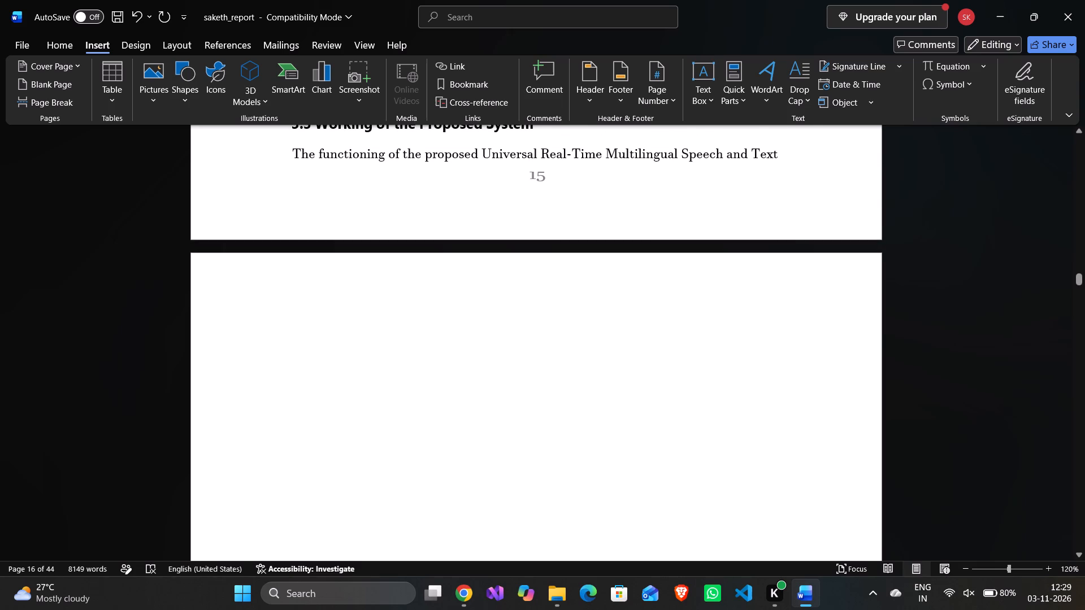
Remove the blank page between the opening line of section 3.3 and the paragraph beginning "In the first stage".
left_click_drag(273, 289, 505, 572)
key("Delete")
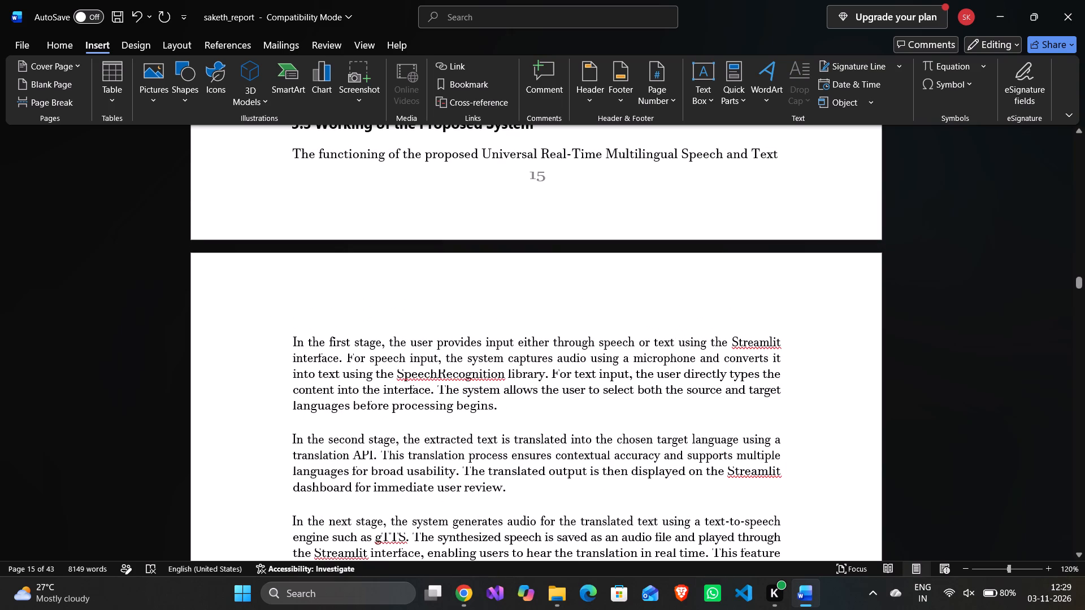
key("BackSpace")
key("BackSpace")
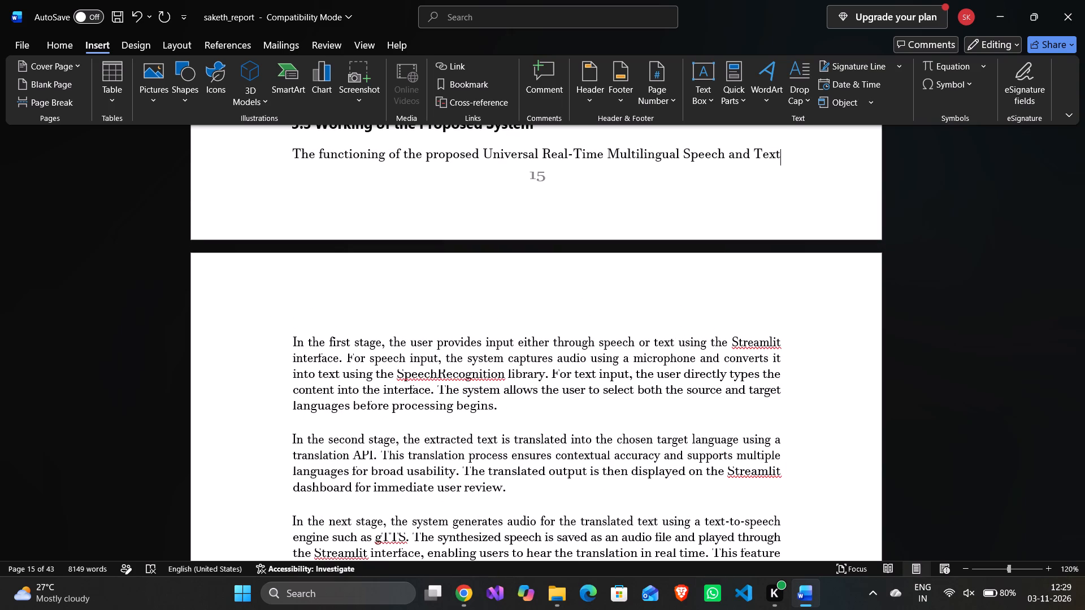
key("period")
key("ctrl+z")
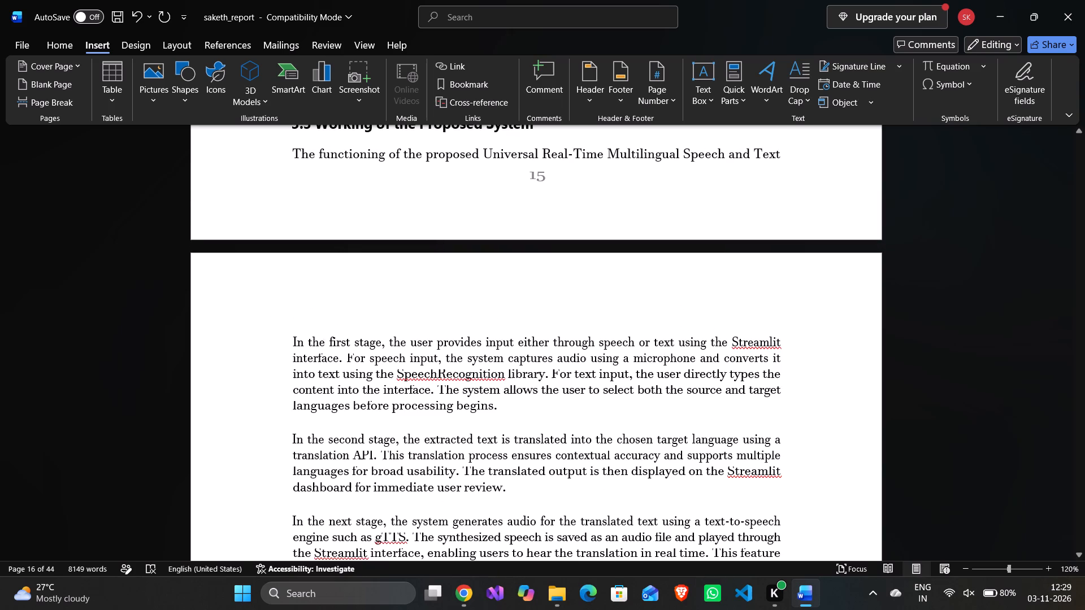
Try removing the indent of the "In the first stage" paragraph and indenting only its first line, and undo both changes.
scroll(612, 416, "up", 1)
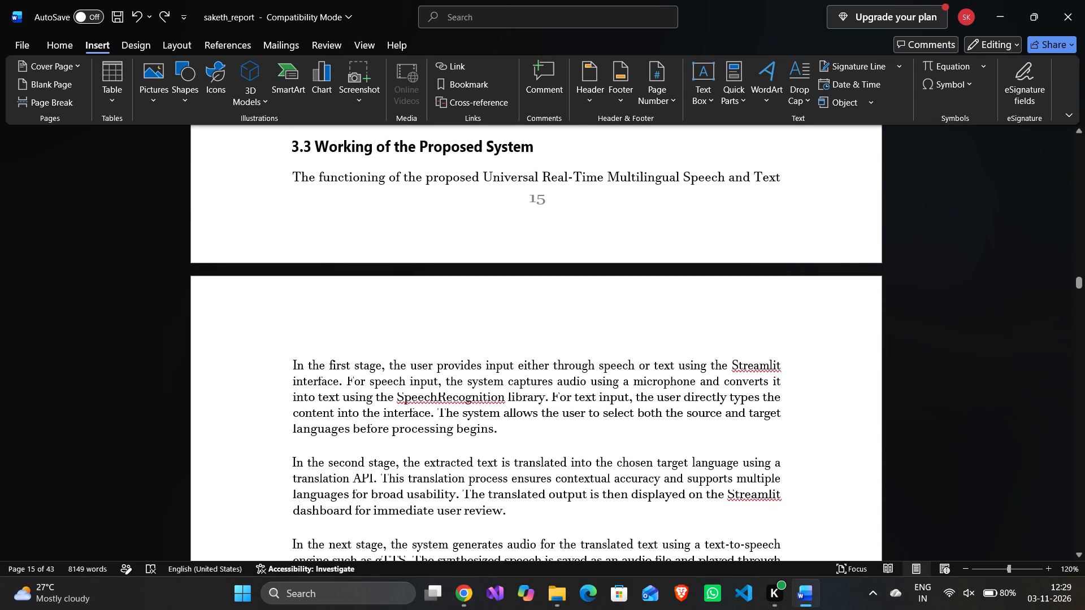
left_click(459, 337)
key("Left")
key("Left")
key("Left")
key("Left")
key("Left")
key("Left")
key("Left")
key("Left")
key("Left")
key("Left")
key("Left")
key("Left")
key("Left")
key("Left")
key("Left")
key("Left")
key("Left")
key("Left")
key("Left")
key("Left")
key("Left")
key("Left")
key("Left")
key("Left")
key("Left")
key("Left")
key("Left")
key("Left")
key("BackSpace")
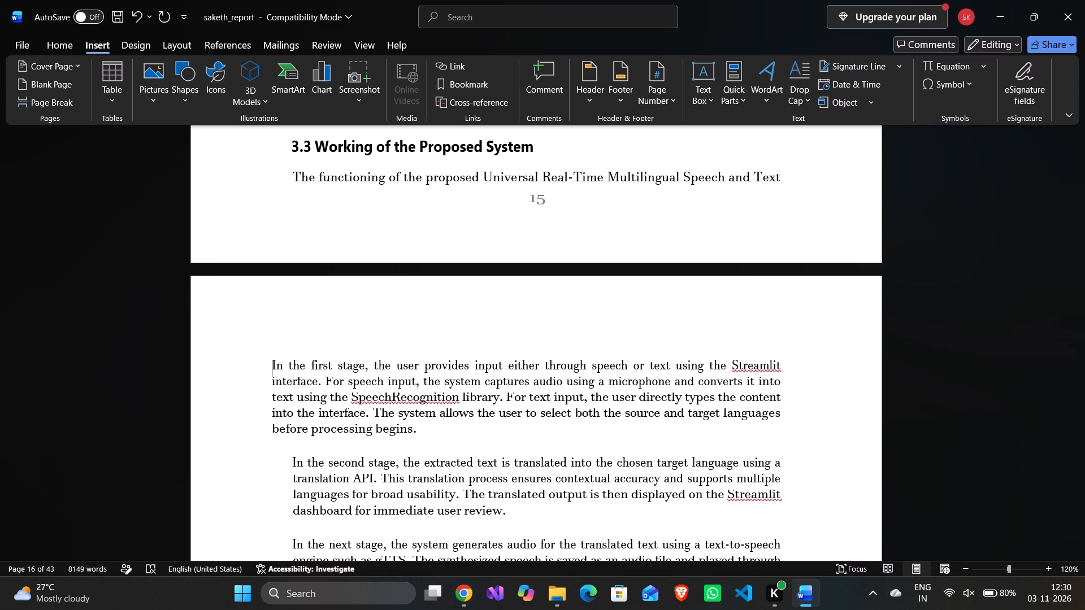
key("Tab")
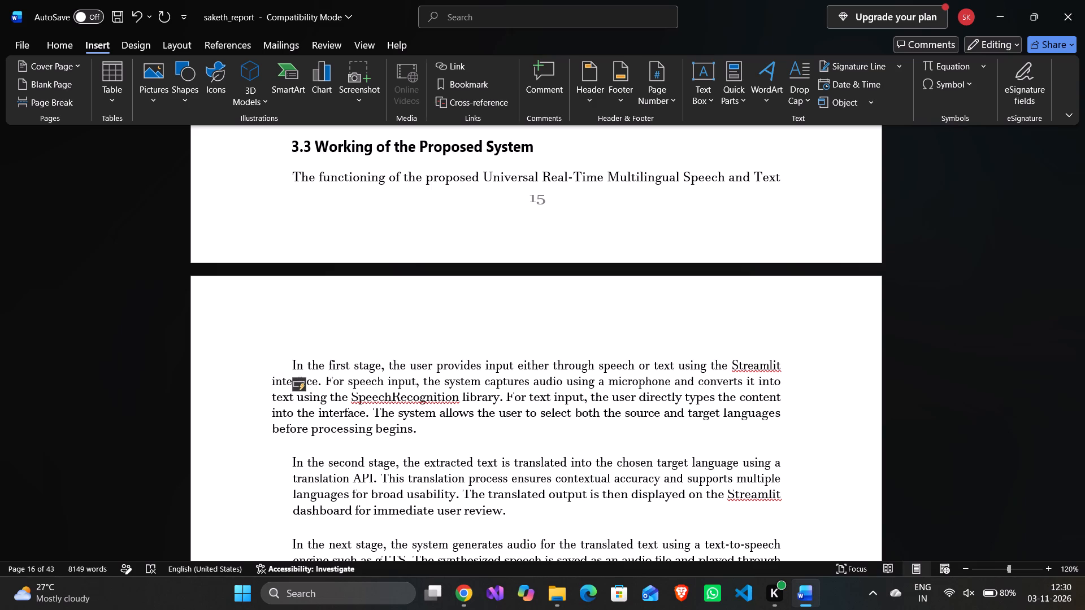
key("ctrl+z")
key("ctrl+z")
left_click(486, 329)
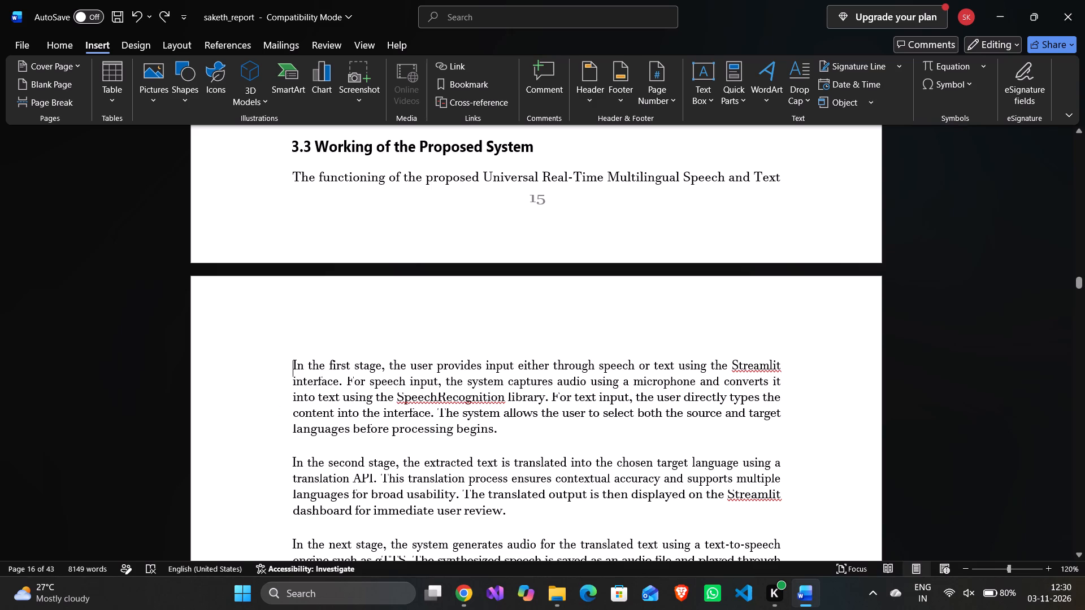
Close the extra gap above advantage 3.4.9 by joining it to 3.4.8 and splitting it back onto its own line.
key("Page_Down")
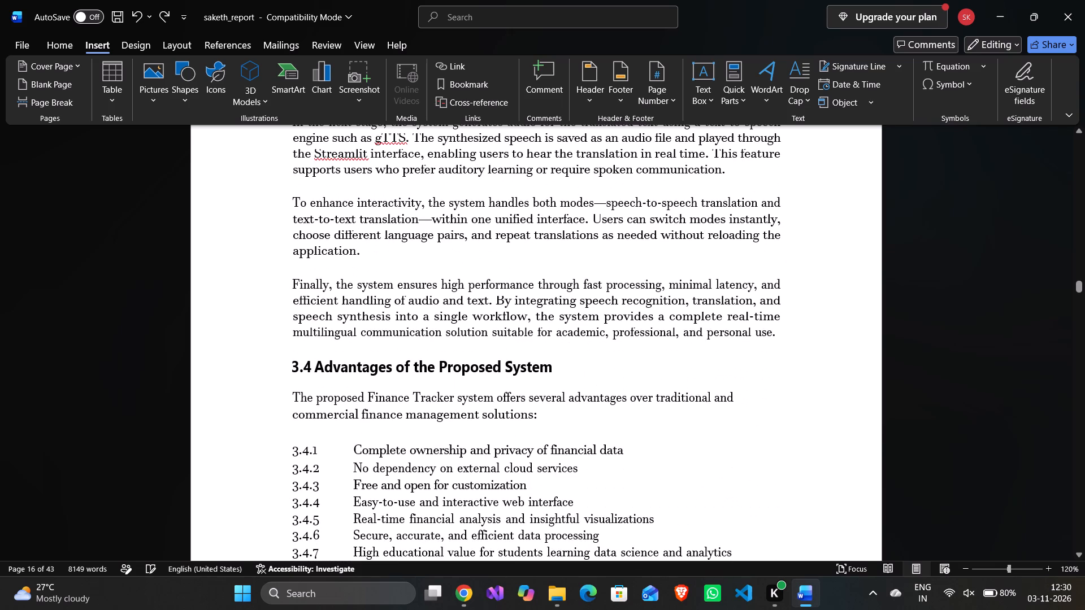
scroll(486, 329, "up", 4)
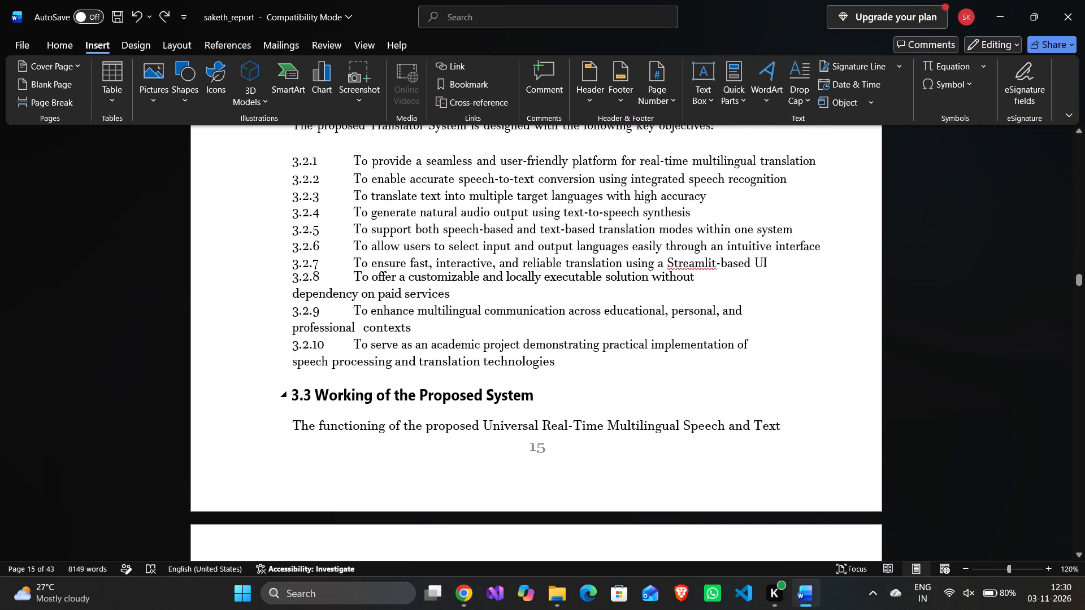
scroll(480, 378, "down", 5)
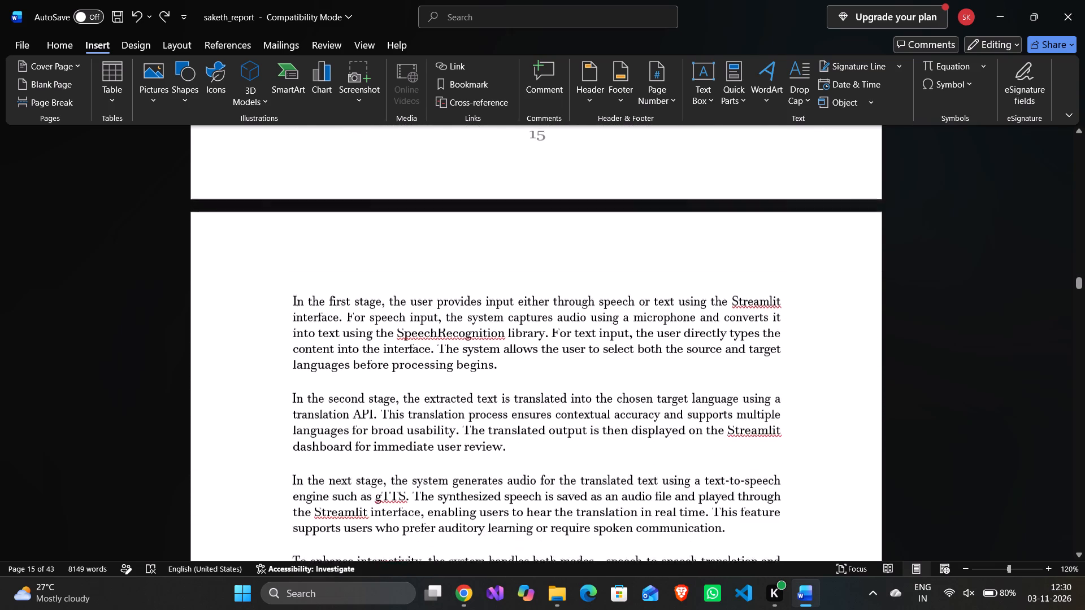
scroll(480, 378, "down", 4)
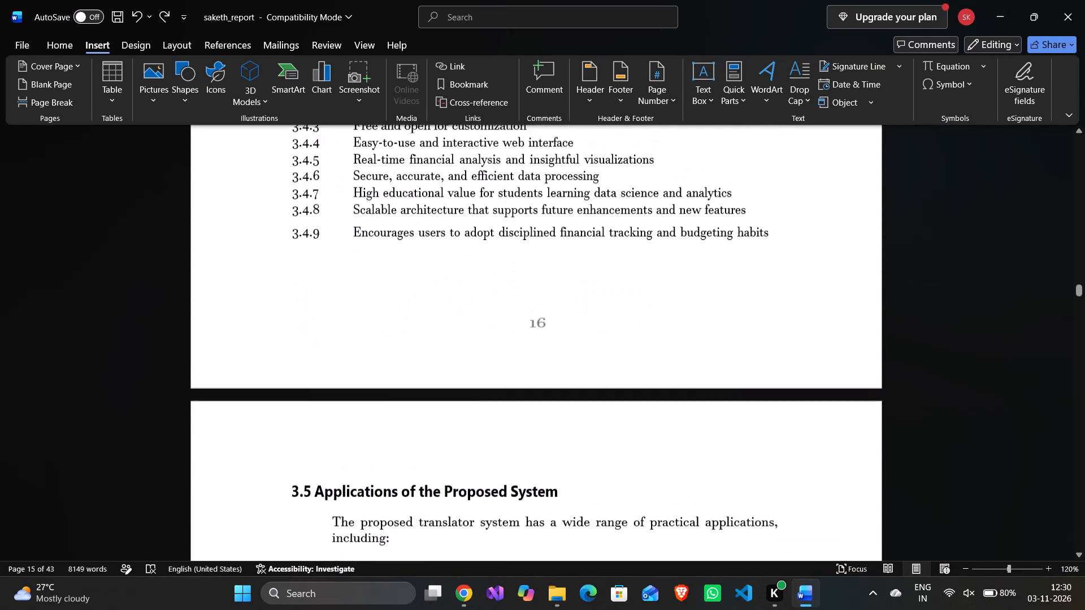
left_click(294, 323)
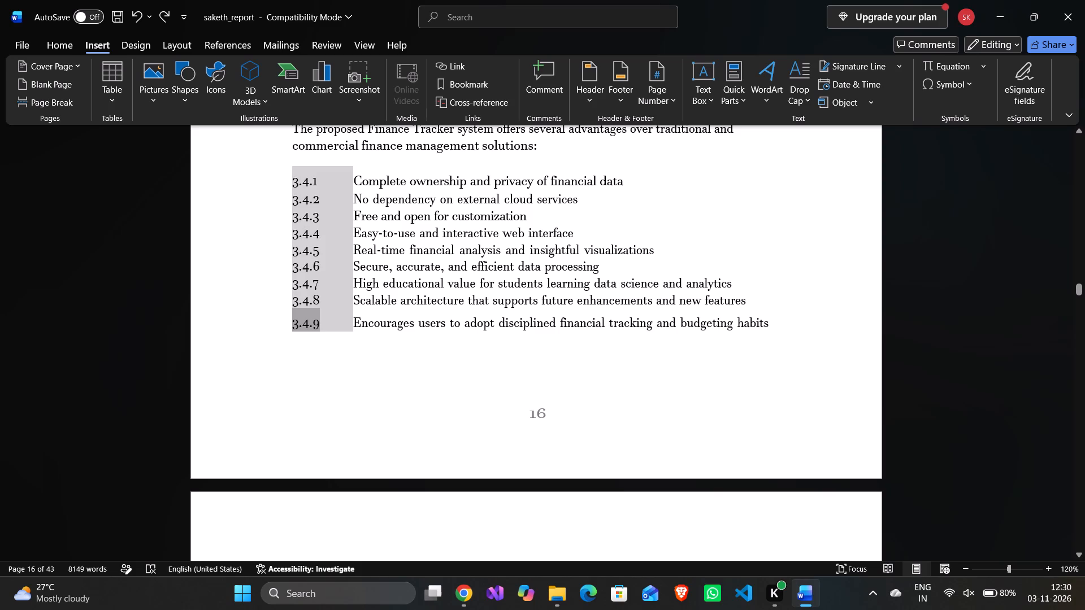
left_click(294, 323)
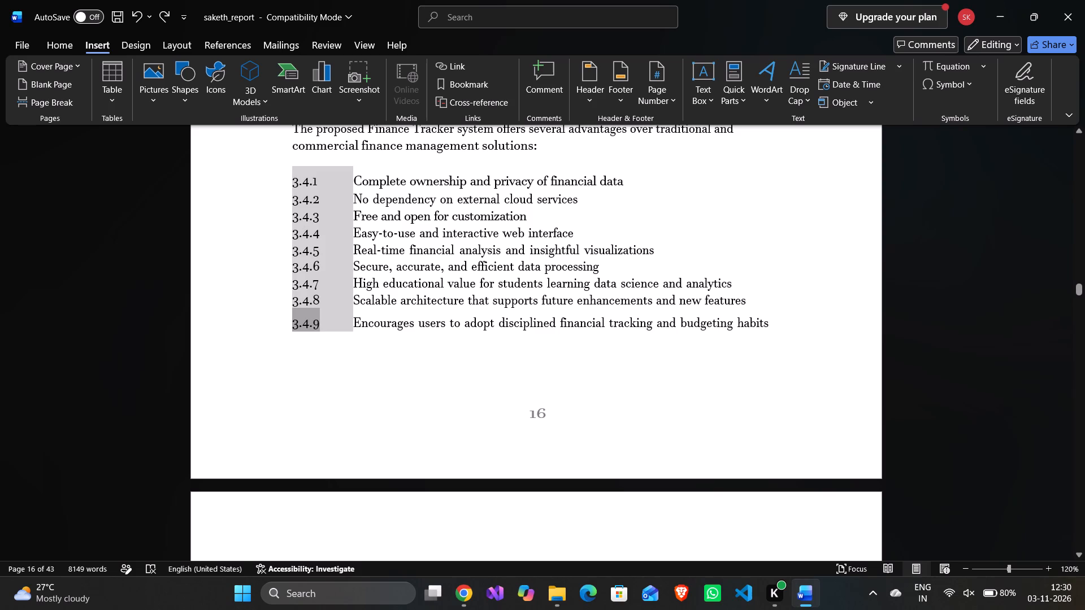
left_click(357, 324)
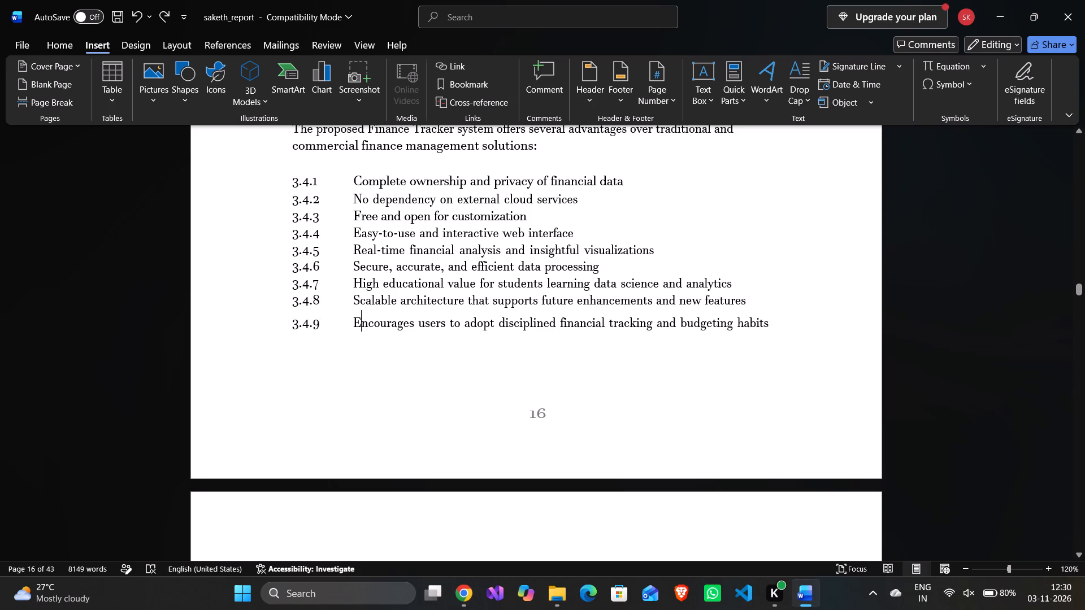
left_click(349, 313)
key("BackSpace")
key("BackSpace")
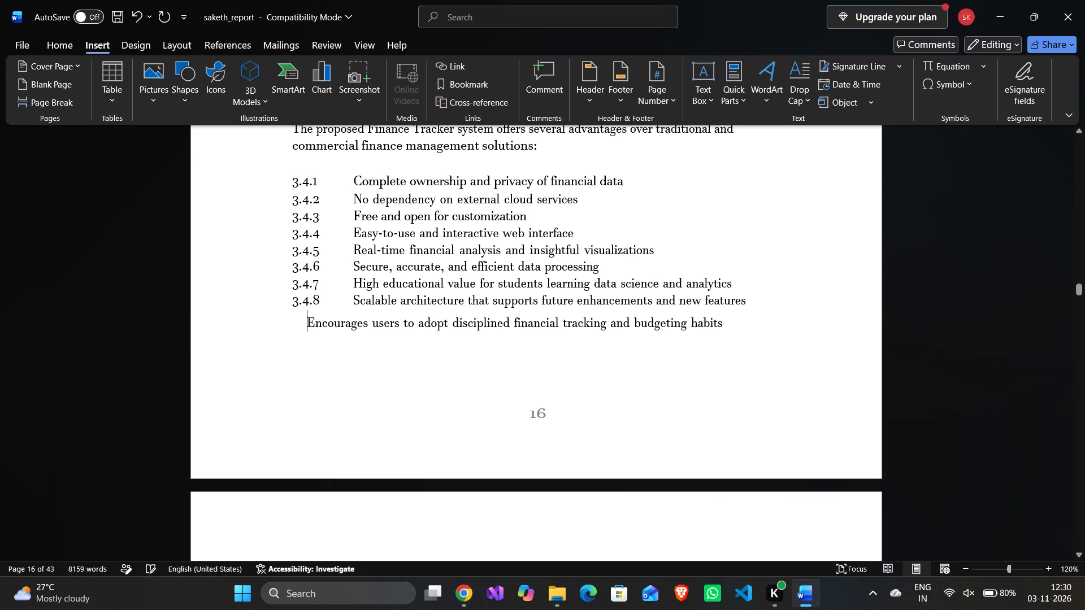
key("BackSpace")
key("BackSpace")
key("Return")
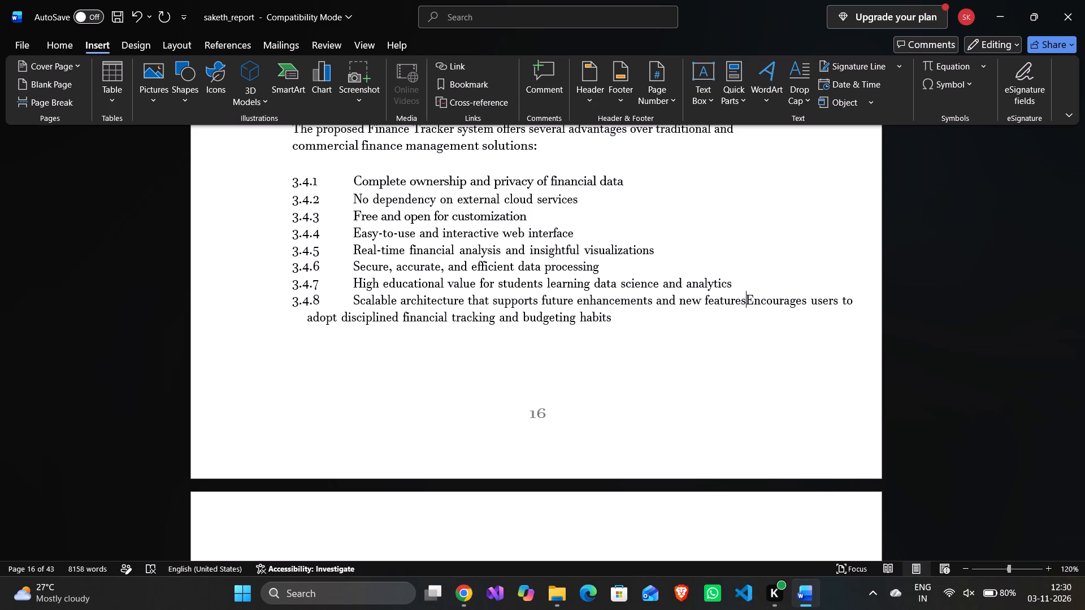
Delete "everyday" from application 3.5.1 and join "conversations" to the line after "for", separated by a space.
scroll(349, 313, "down", 1)
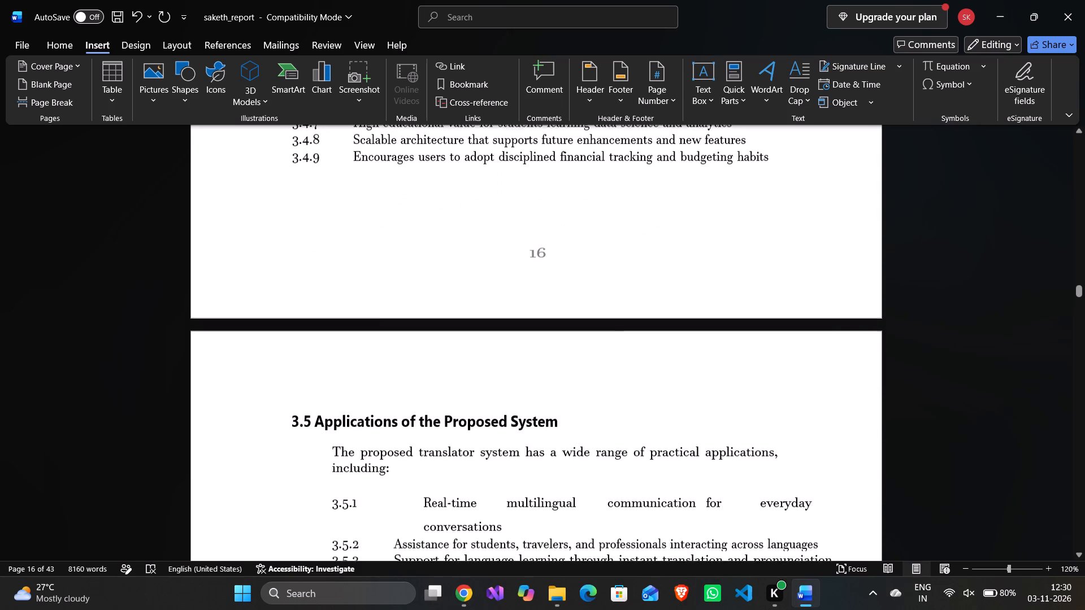
scroll(349, 313, "down", 1)
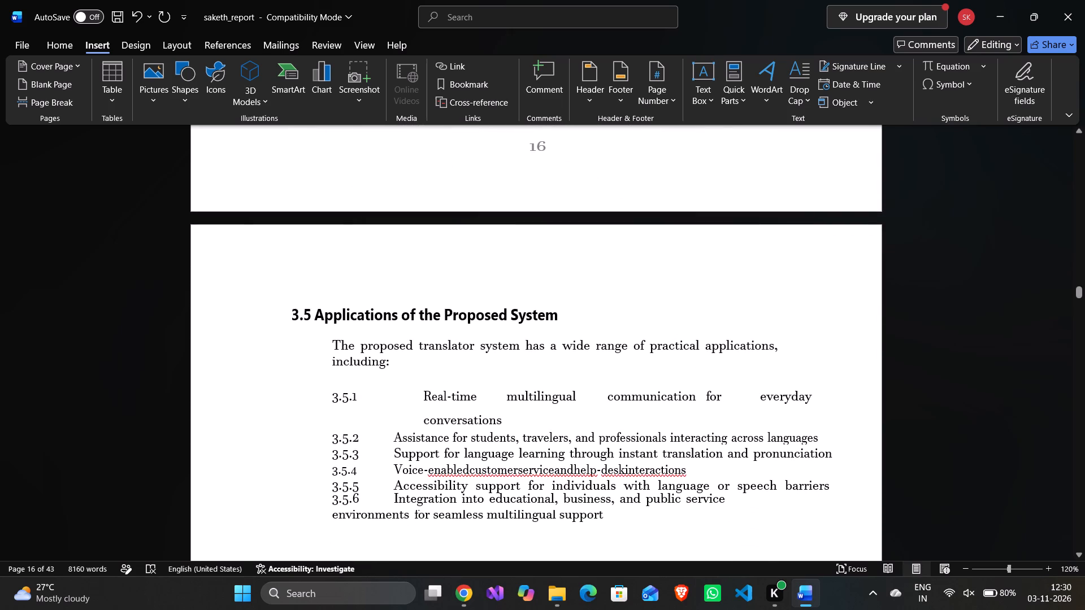
scroll(383, 407, "down", 1)
left_click(424, 355)
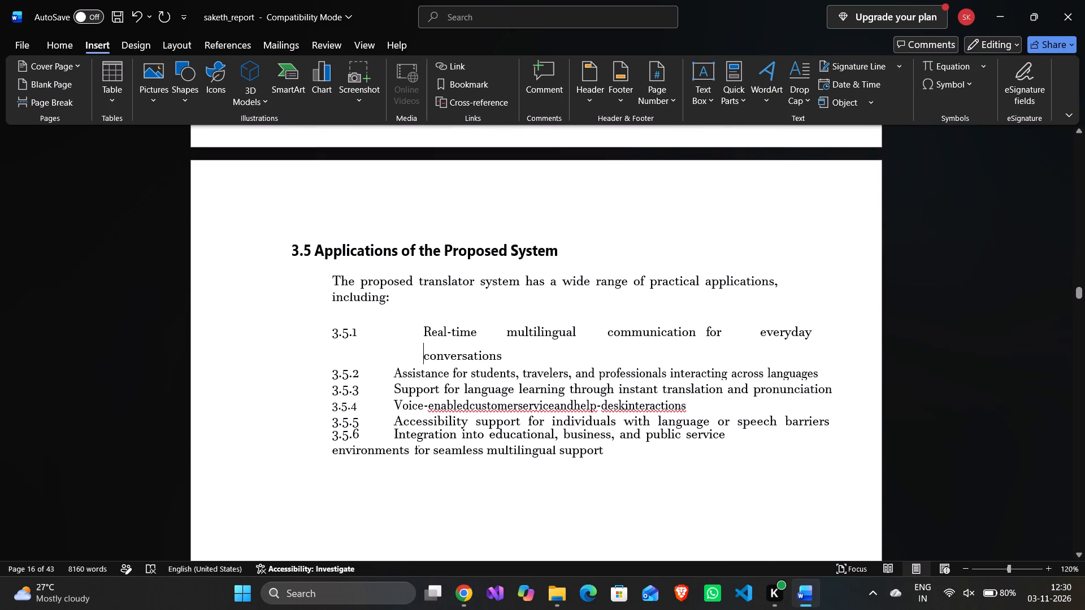
key("BackSpace")
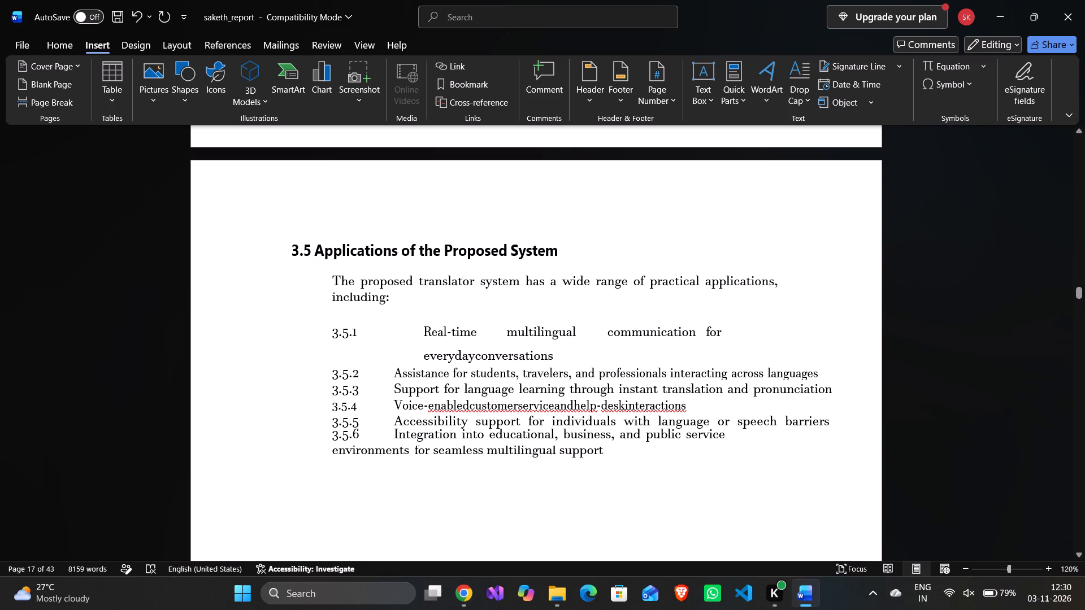
left_click_drag(473, 358, 431, 351)
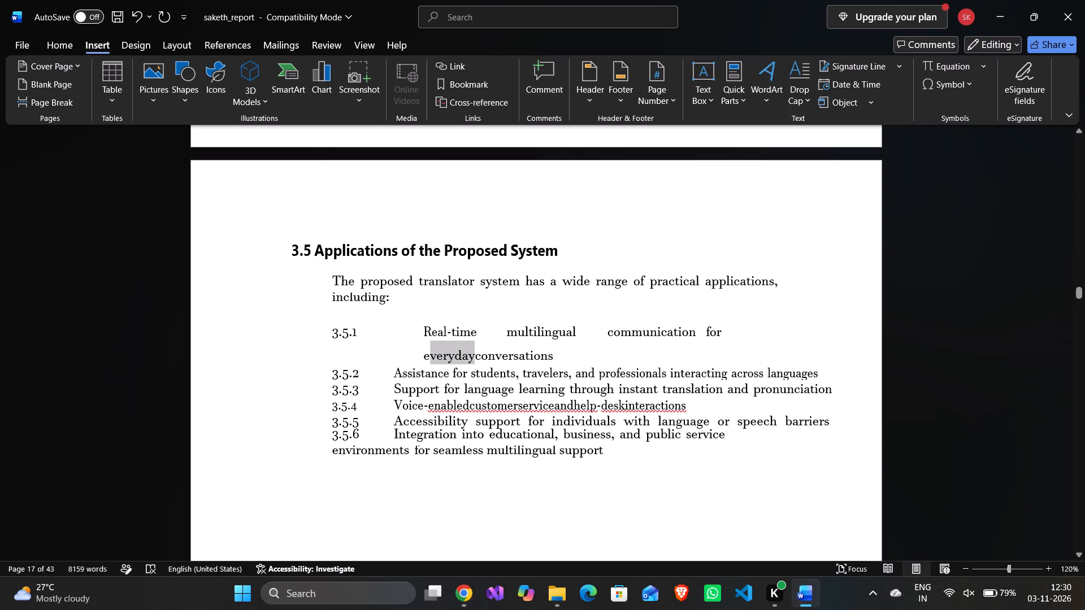
left_click_drag(431, 351, 422, 353)
key("BackSpace")
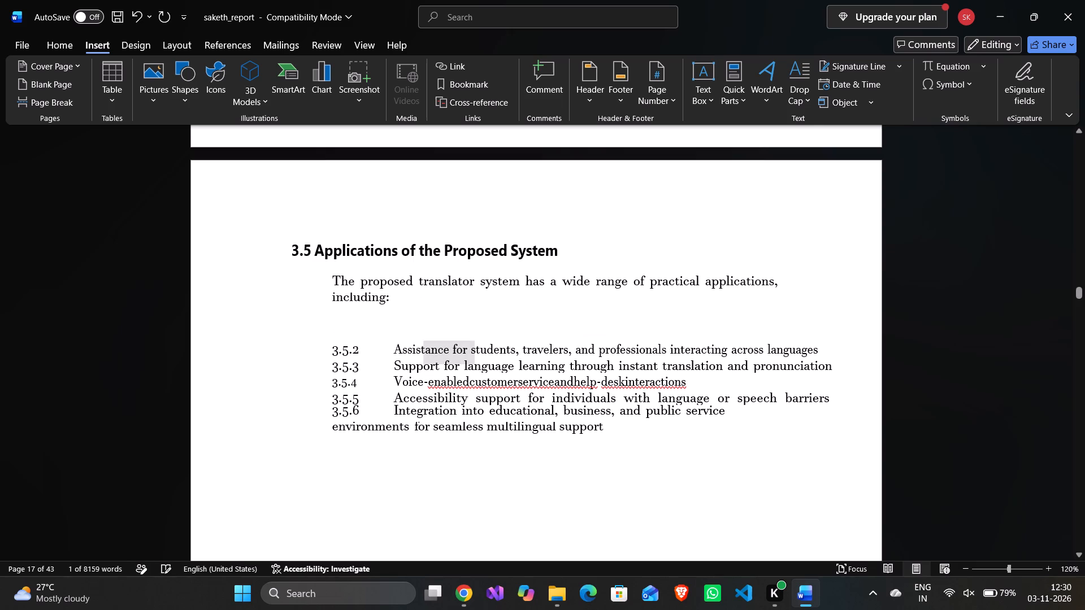
key("BackSpace")
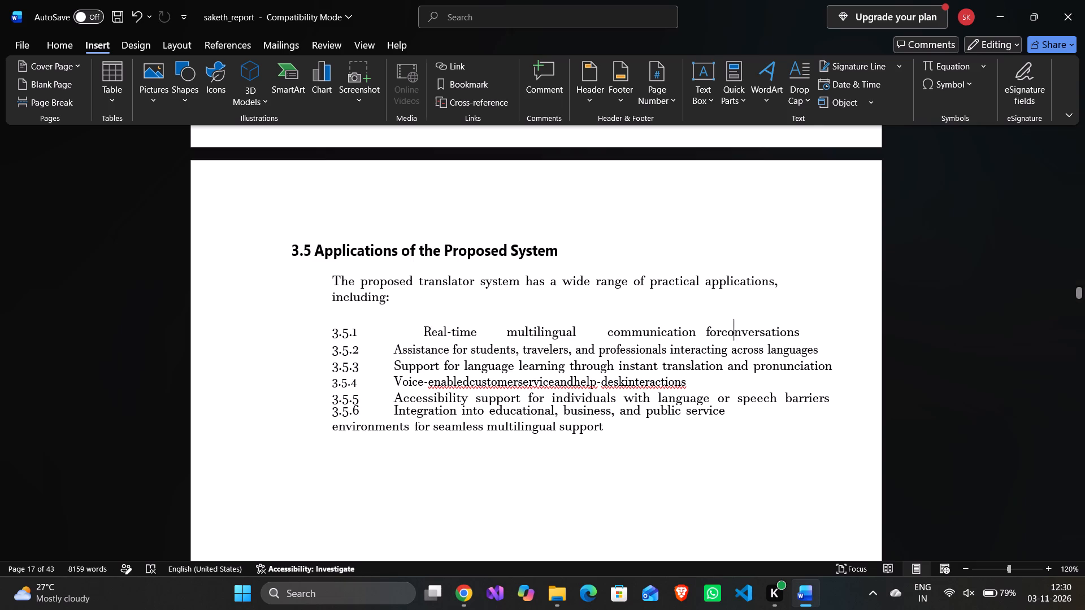
key("space")
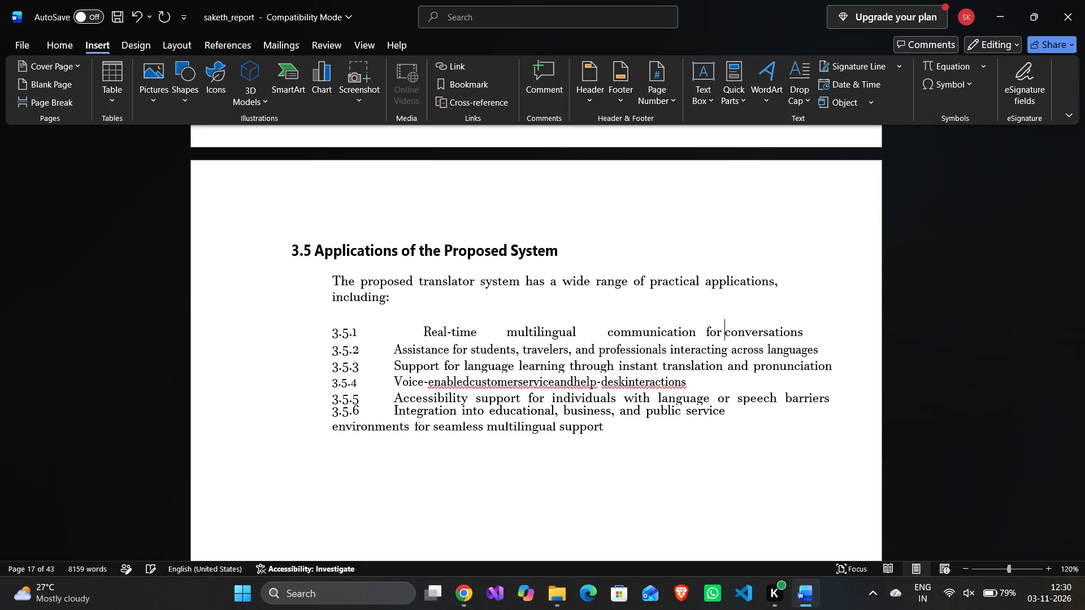
Replace the wide gap between "communication" and "for" in application 3.5.1 with a single space.
key("Left")
key("Left")
key("Left")
key("Left")
key("BackSpace")
key("space")
Replace the wide gap between "multilingual" and "communication" in application 3.5.1 with a single space.
key("Left")
key("Left")
key("Left")
key("Left")
key("Left")
key("Left")
key("Left")
key("Left")
key("Left")
key("Left")
key("Left")
key("Left")
key("Left")
key("Left")
key("Left")
key("Left")
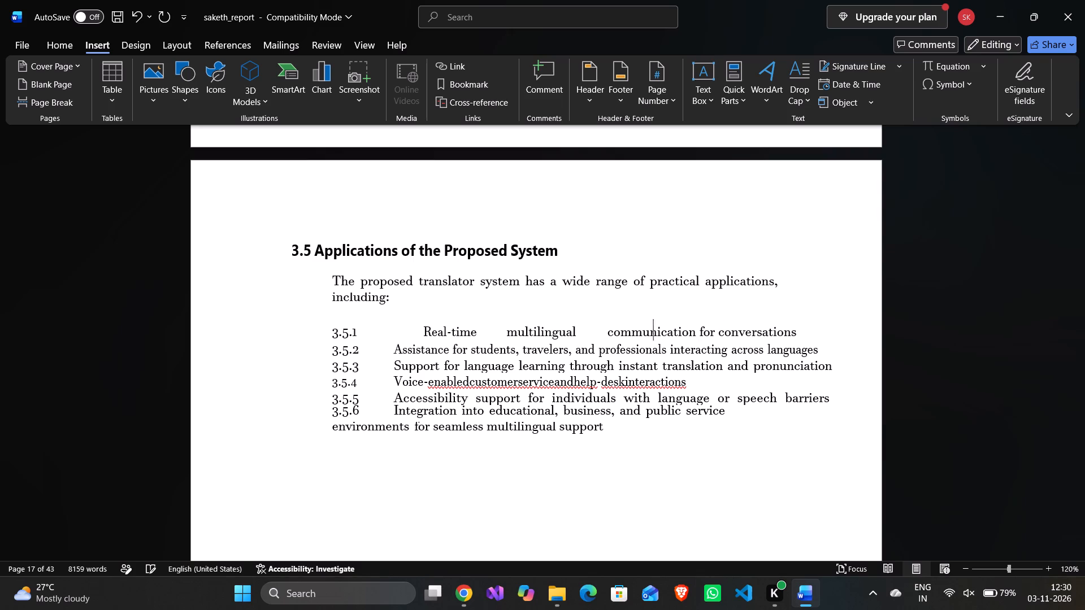
key("Right")
key("Right")
key("Right")
key("Left")
key("BackSpace")
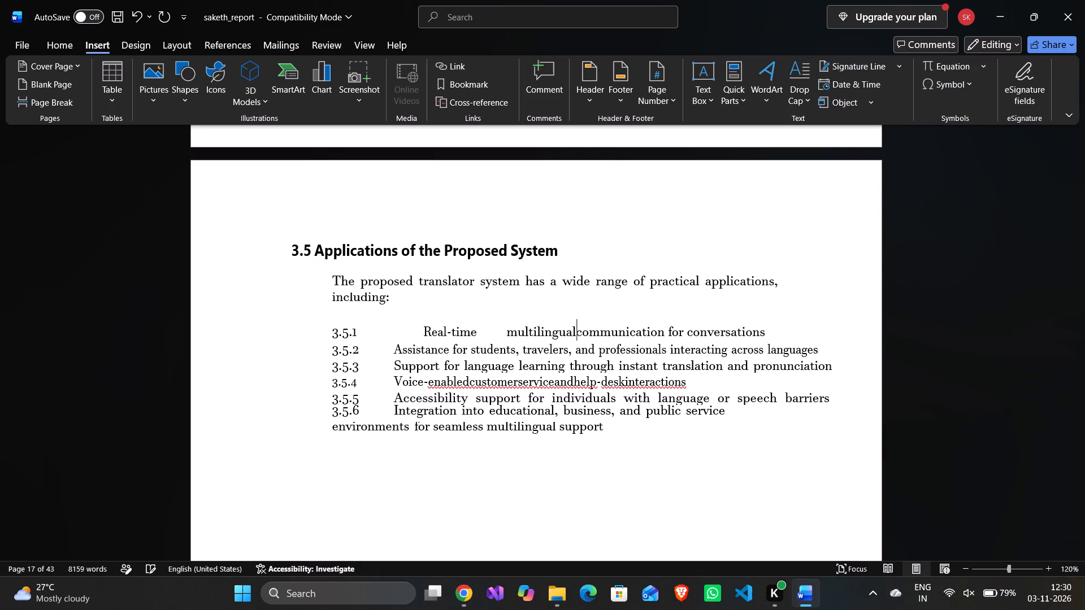
key("space")
Replace the wide gap between "Real-time" and "multilingual" in application 3.5.1 with a single space.
key("Left")
key("Left")
key("Left")
key("Left")
key("Left")
key("Left")
key("Left")
key("Left")
key("Left")
key("Left")
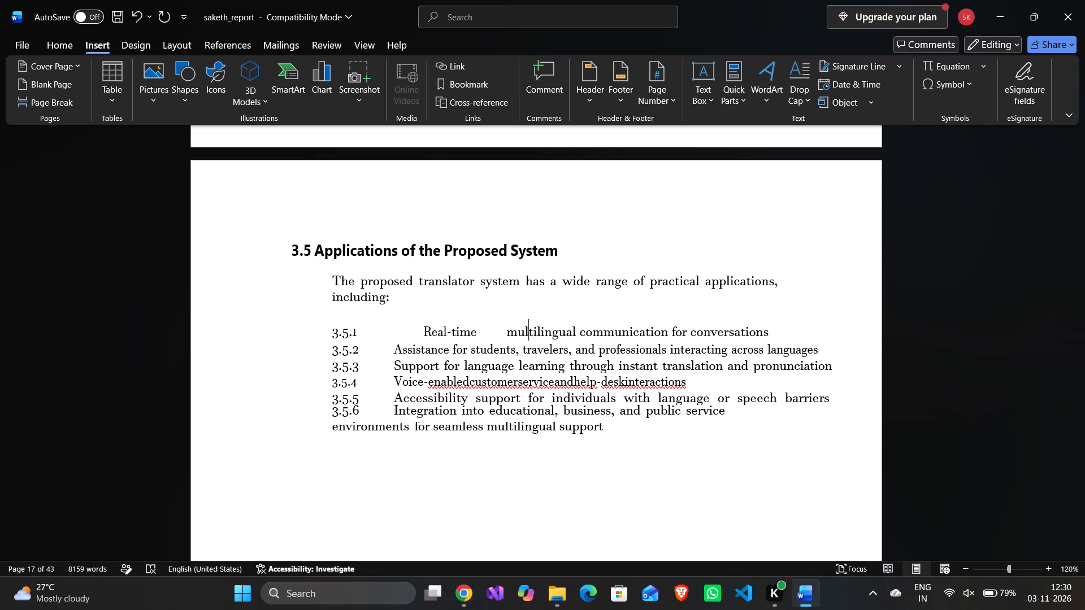
key("Left")
key("Left")
key("Left")
key("BackSpace")
key("space")
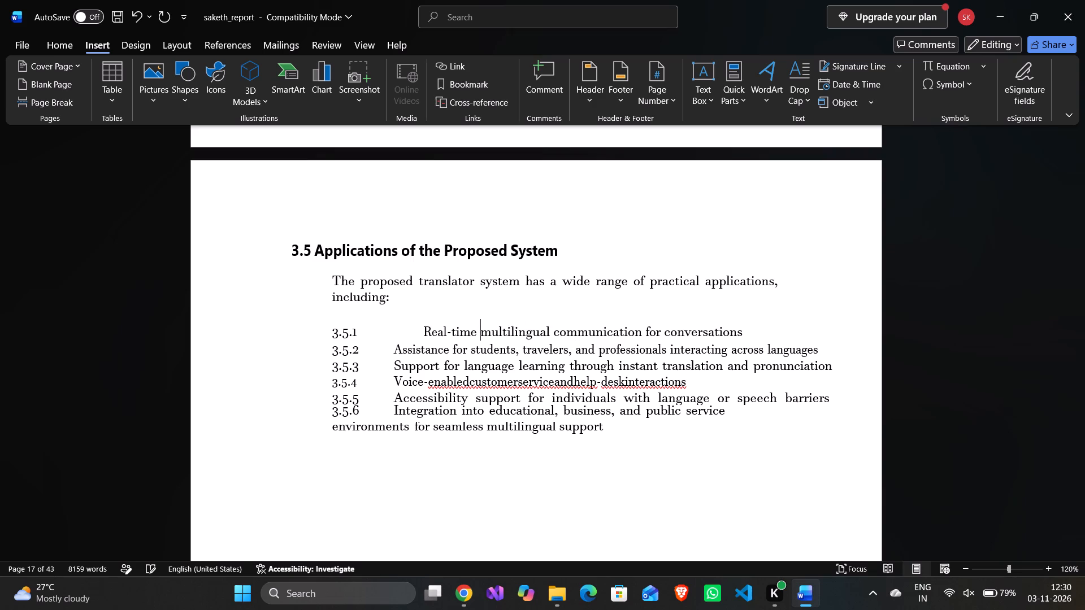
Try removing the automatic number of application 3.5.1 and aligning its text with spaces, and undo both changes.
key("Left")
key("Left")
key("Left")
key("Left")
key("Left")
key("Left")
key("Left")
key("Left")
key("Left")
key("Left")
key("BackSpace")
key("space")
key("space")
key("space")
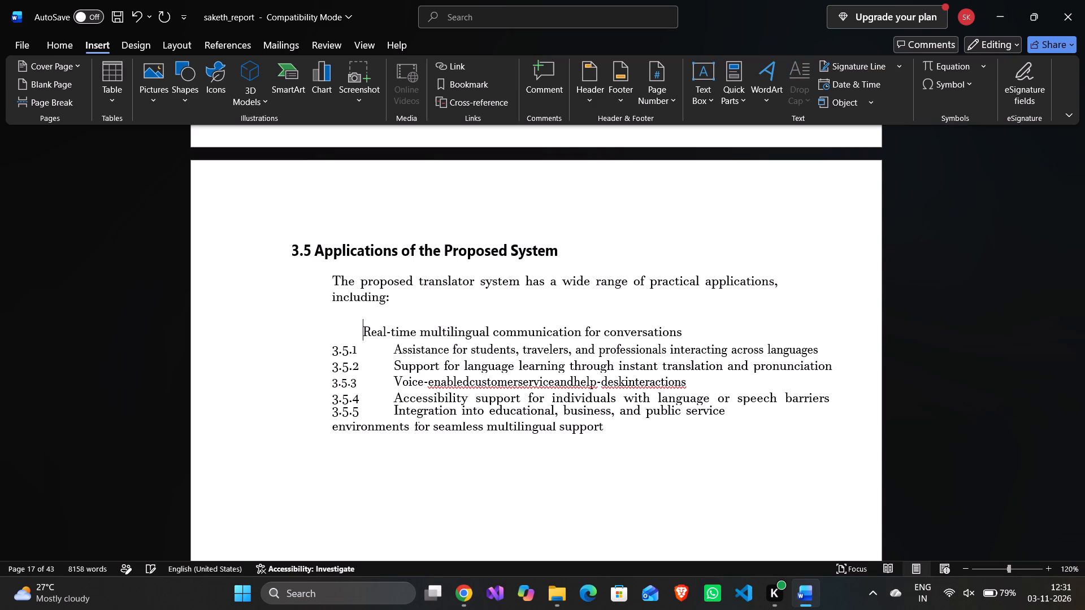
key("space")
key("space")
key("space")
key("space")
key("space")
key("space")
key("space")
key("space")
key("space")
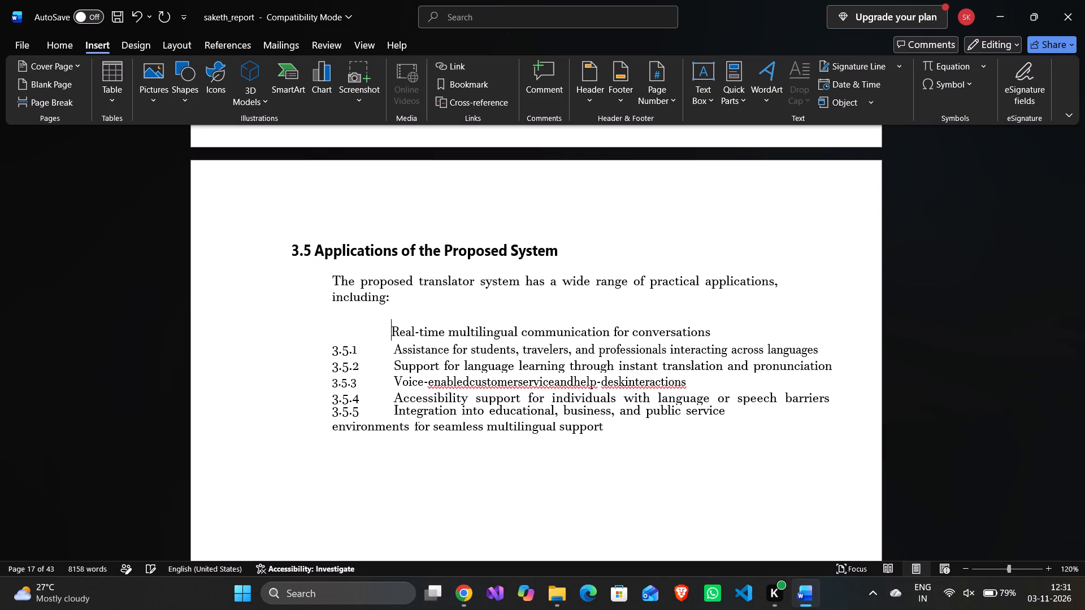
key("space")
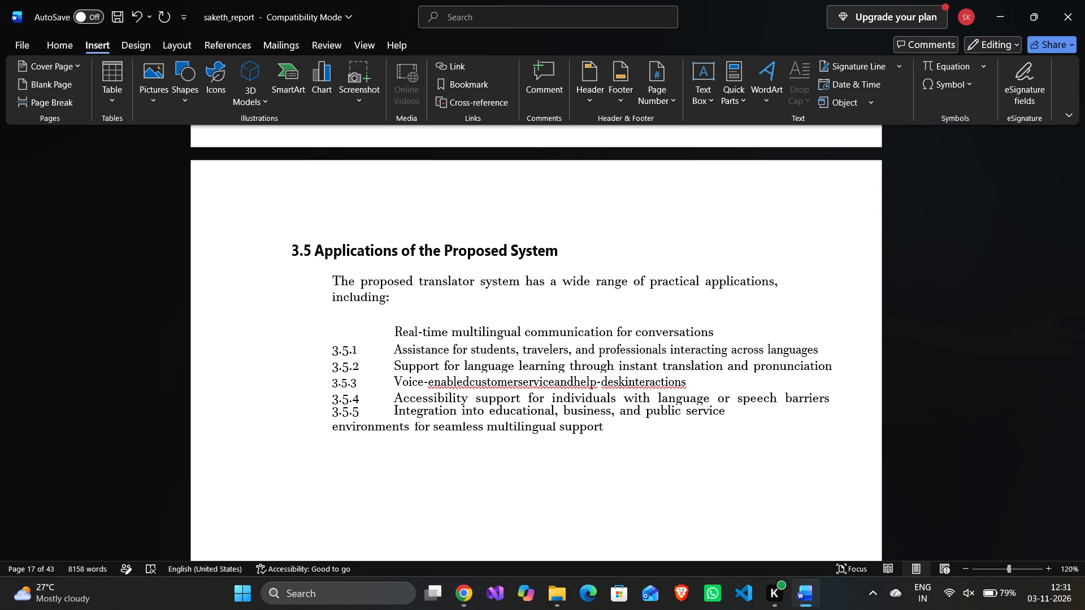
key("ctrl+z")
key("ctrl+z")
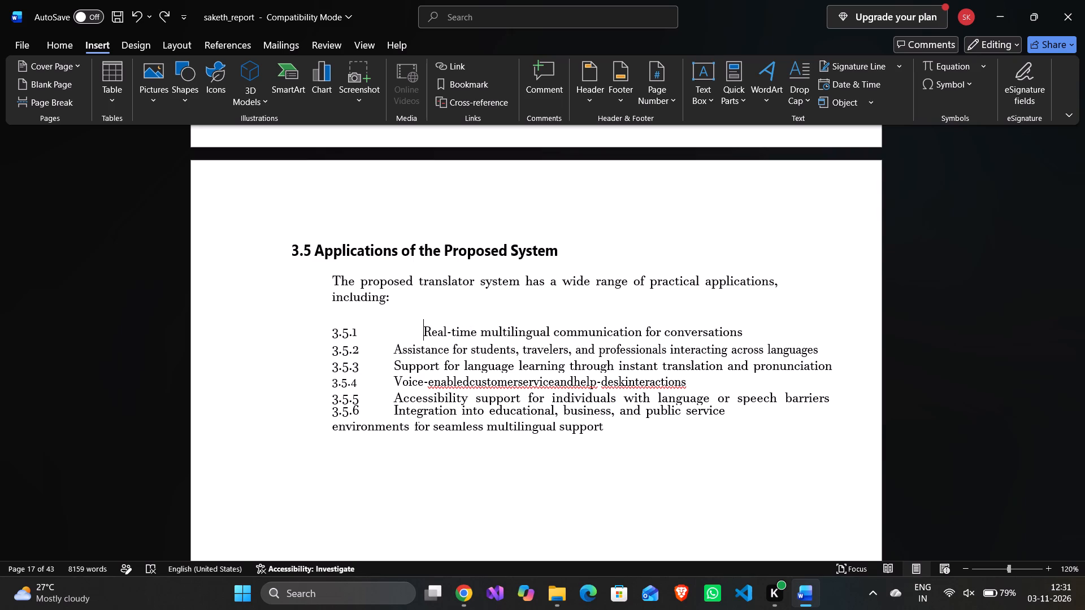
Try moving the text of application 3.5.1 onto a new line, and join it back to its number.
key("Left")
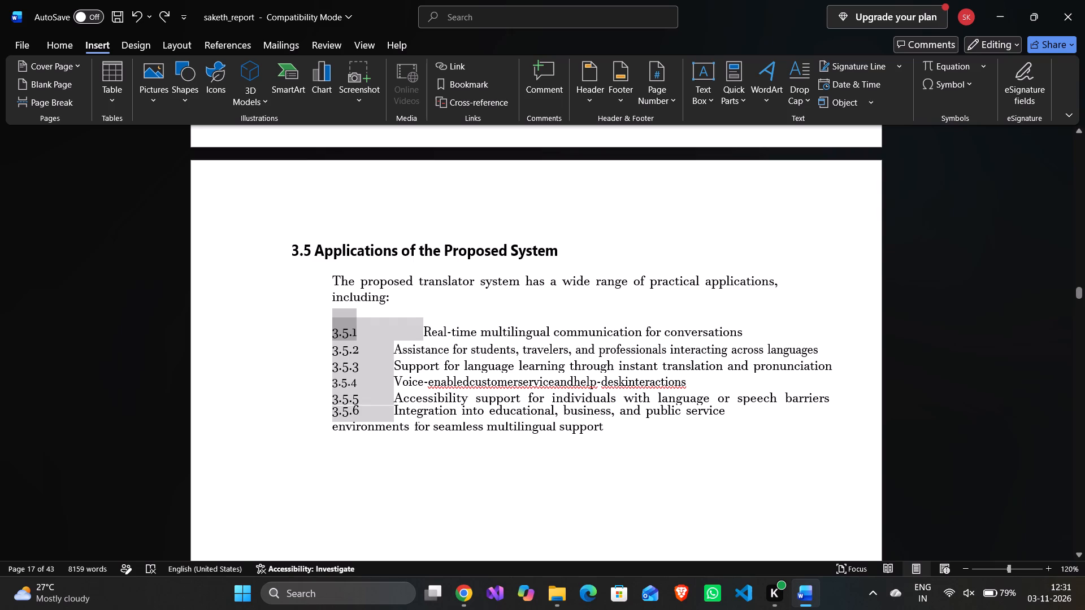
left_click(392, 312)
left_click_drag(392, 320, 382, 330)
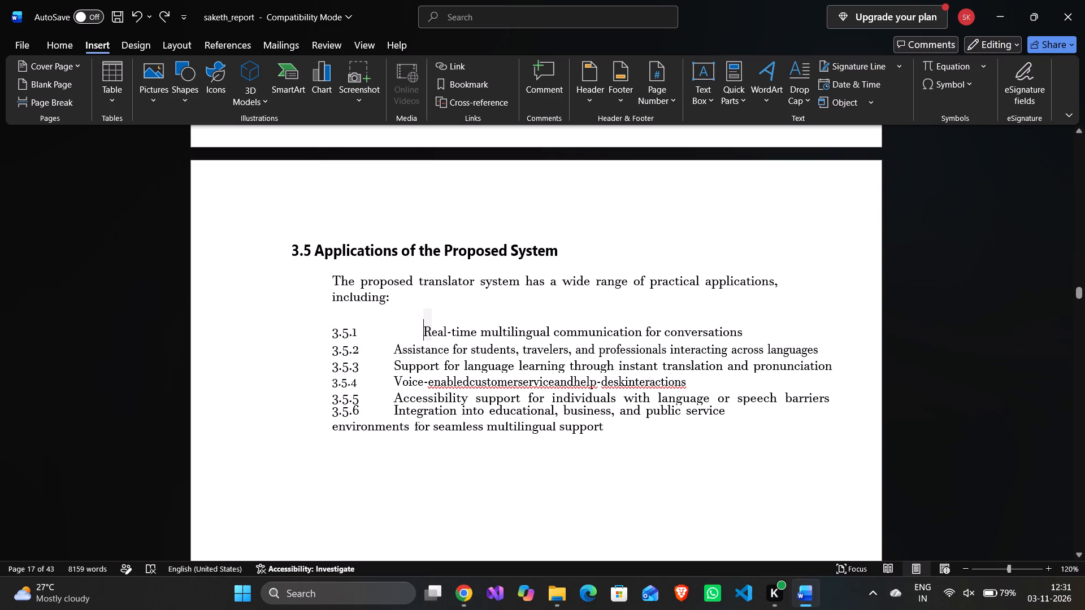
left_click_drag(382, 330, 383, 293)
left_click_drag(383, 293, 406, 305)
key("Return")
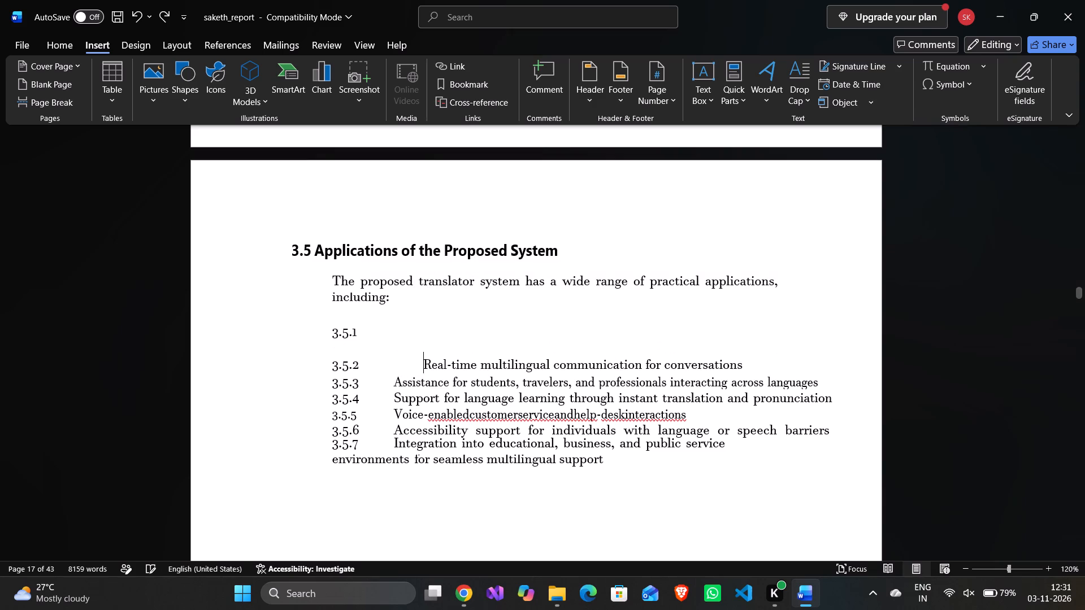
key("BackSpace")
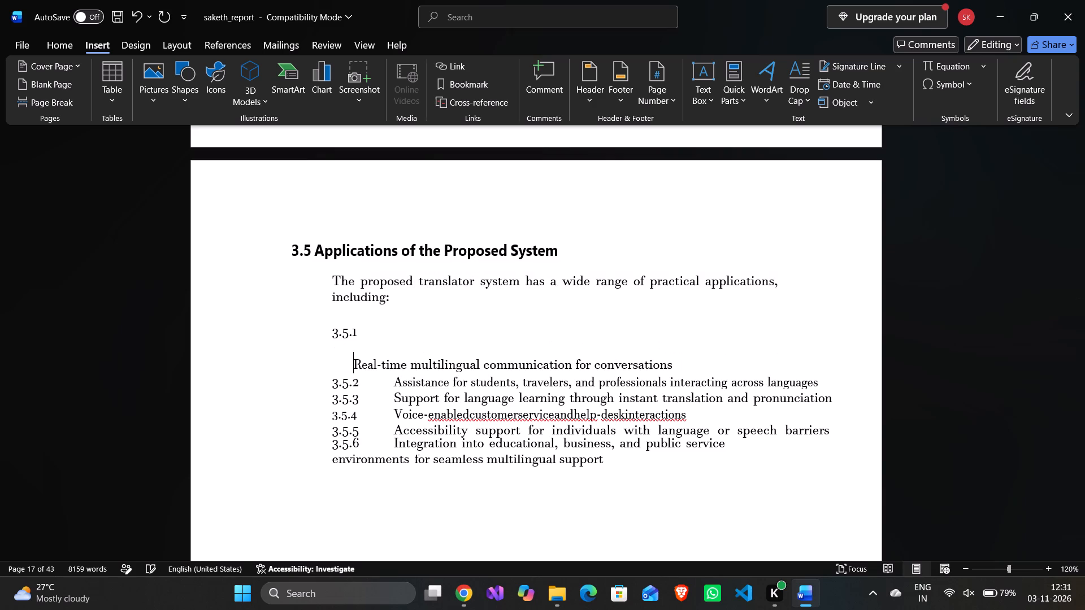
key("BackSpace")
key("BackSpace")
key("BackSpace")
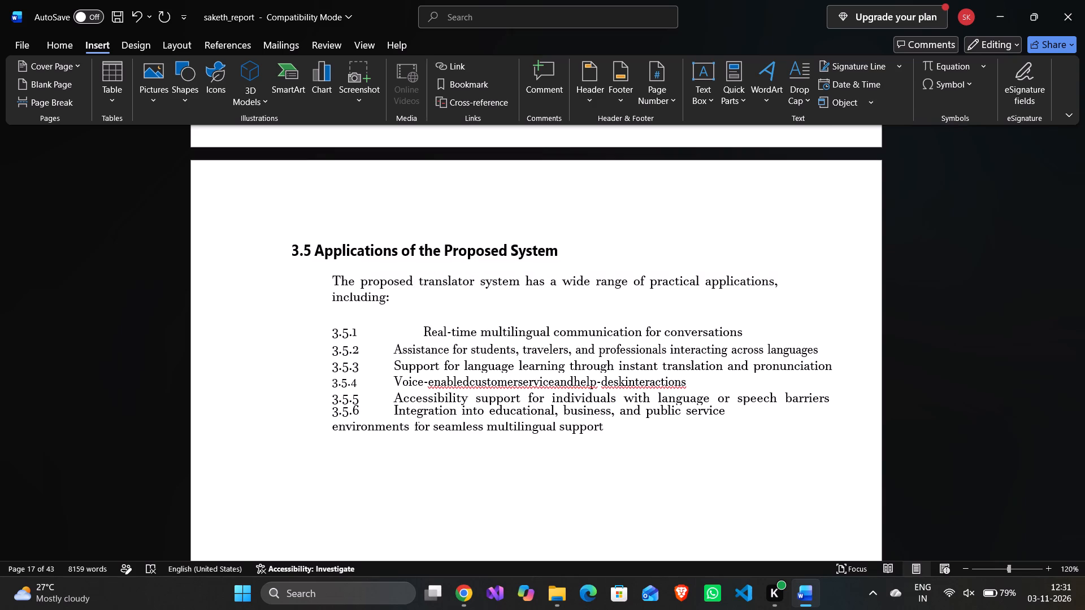
Replace the automatic number before "Real-time multilingual communication" with manually entered text 3.5.1, keeping number and text on one line.
key("BackSpace")
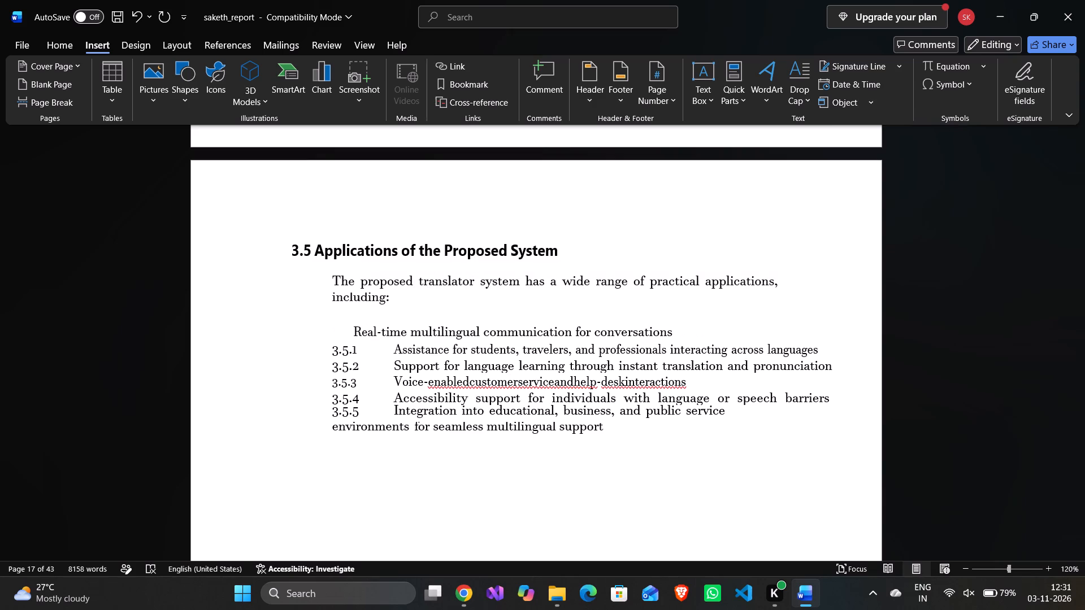
type("3.")
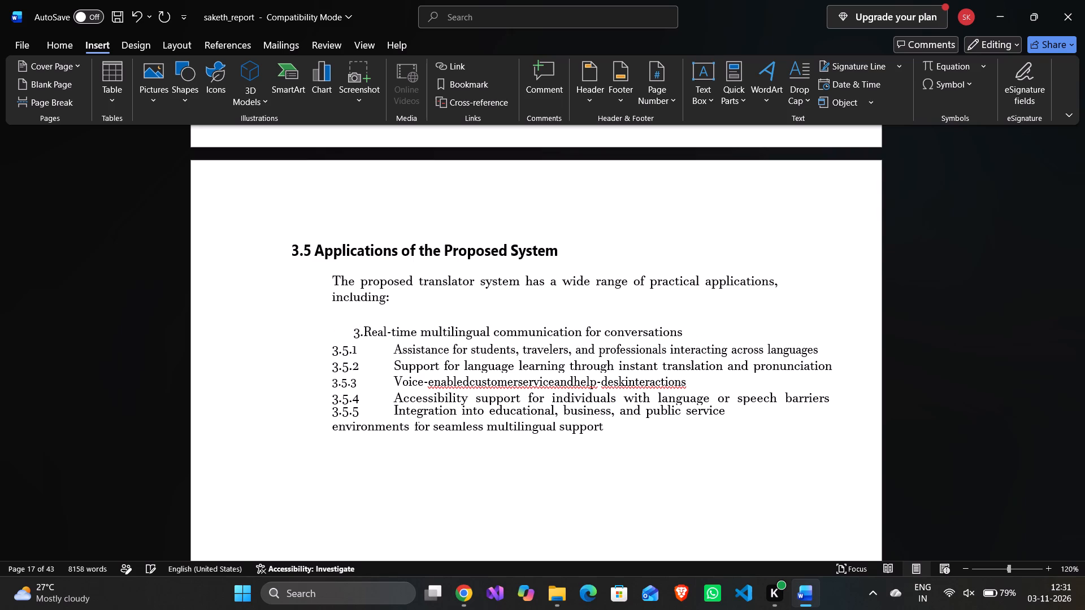
key("5")
type(".1")
key("Return")
key("BackSpace")
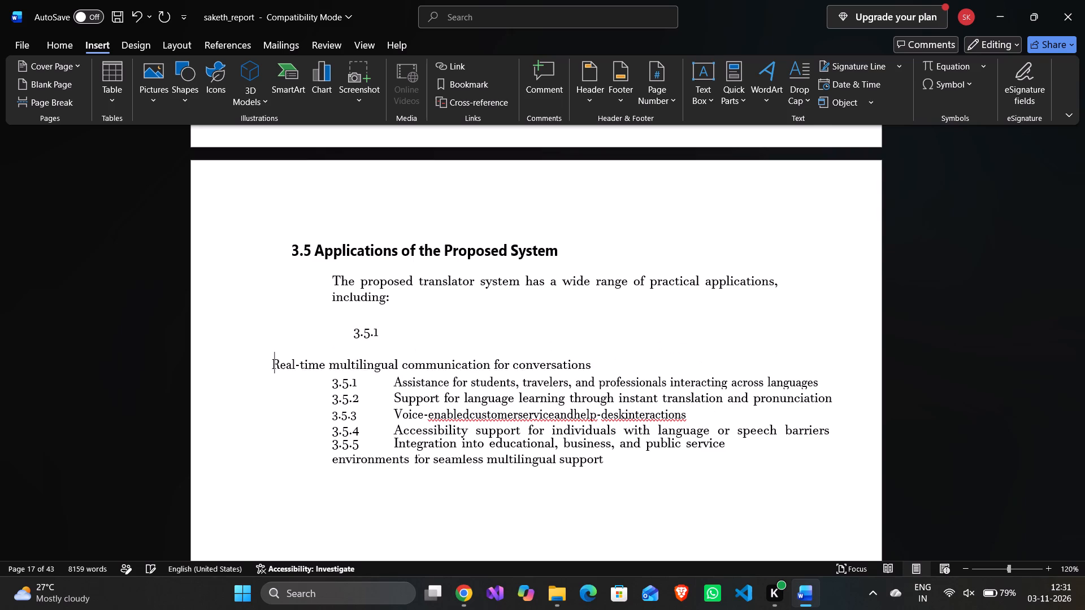
key("BackSpace")
Remove the 3.5.1 line's indent, join it to the introduction after "including:" and split it back onto its own line.
key("Left")
key("Left")
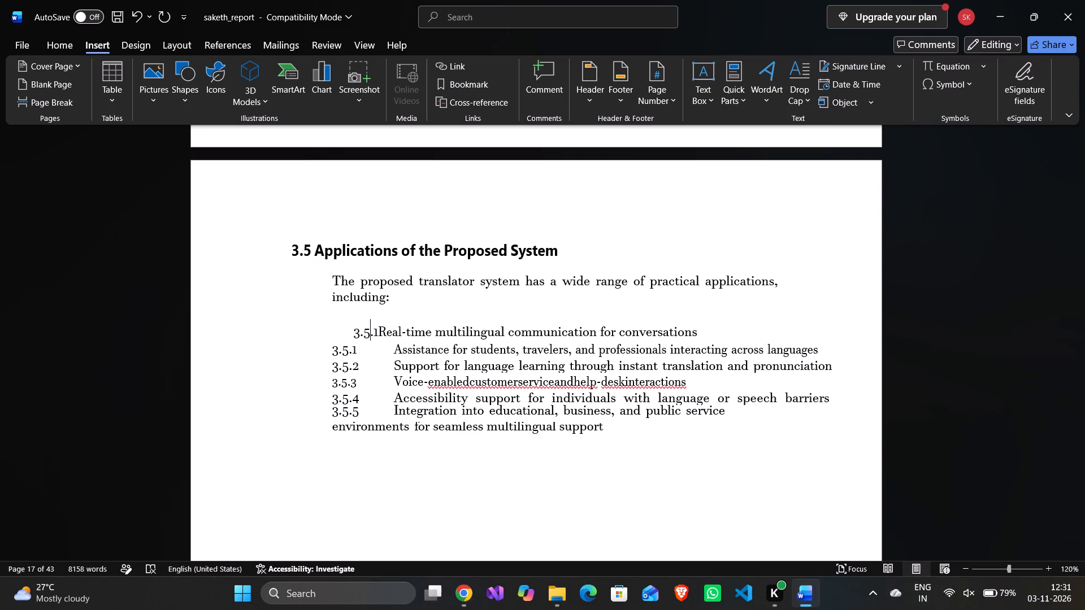
key("Left")
key("Left")
key("Left")
key("BackSpace")
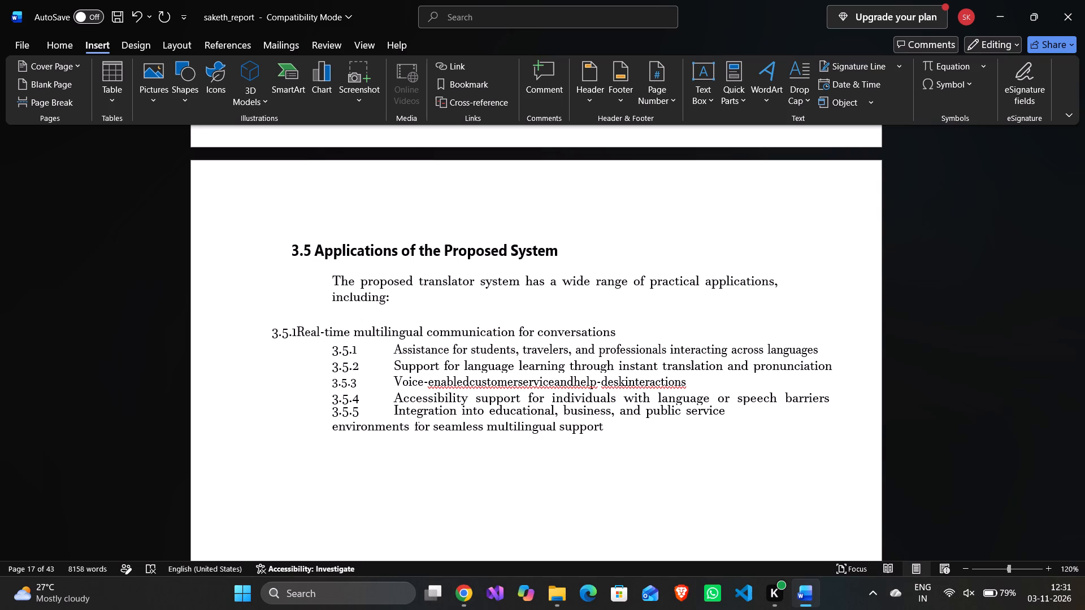
key("BackSpace")
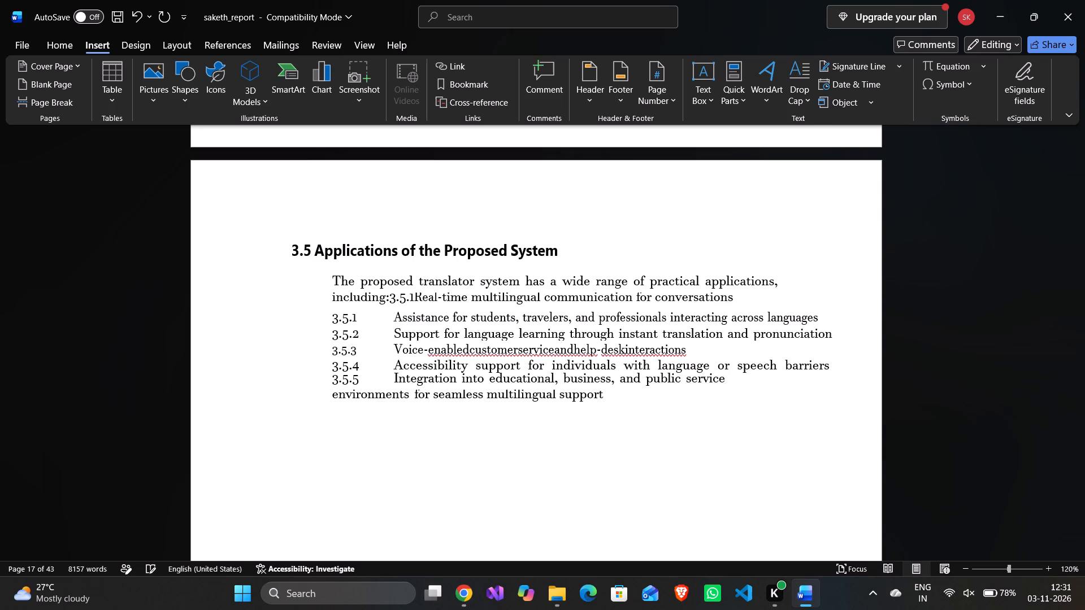
key("Return")
Insert spaces between 3.5.1 and "Real-time" so the text lines up with the list items below it.
key("Right")
key("Right")
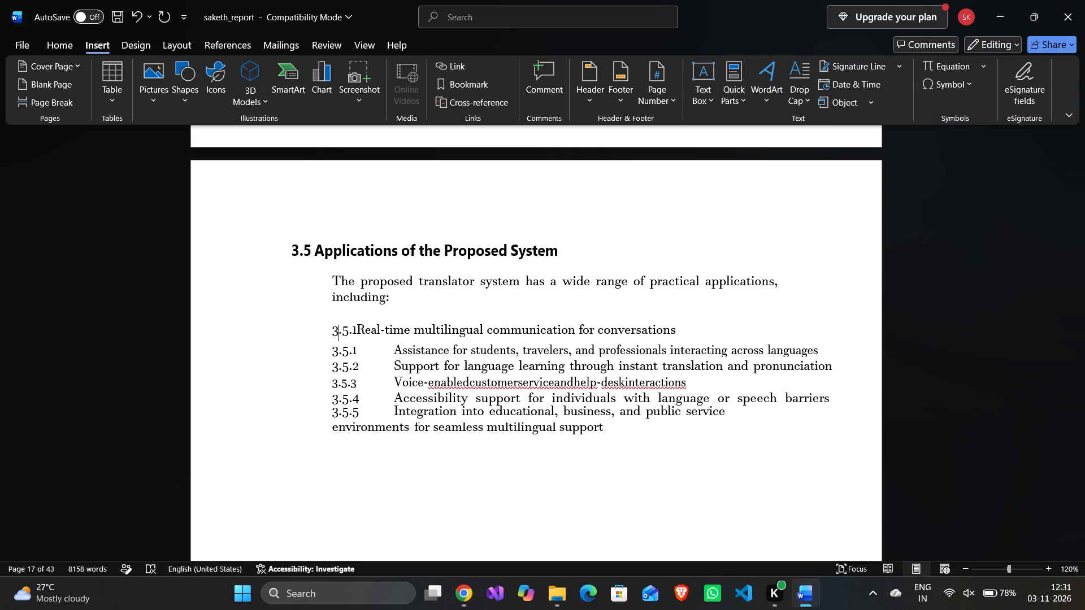
key("Right")
key("Right")
key("Right")
key("space")
key("space")
key("space")
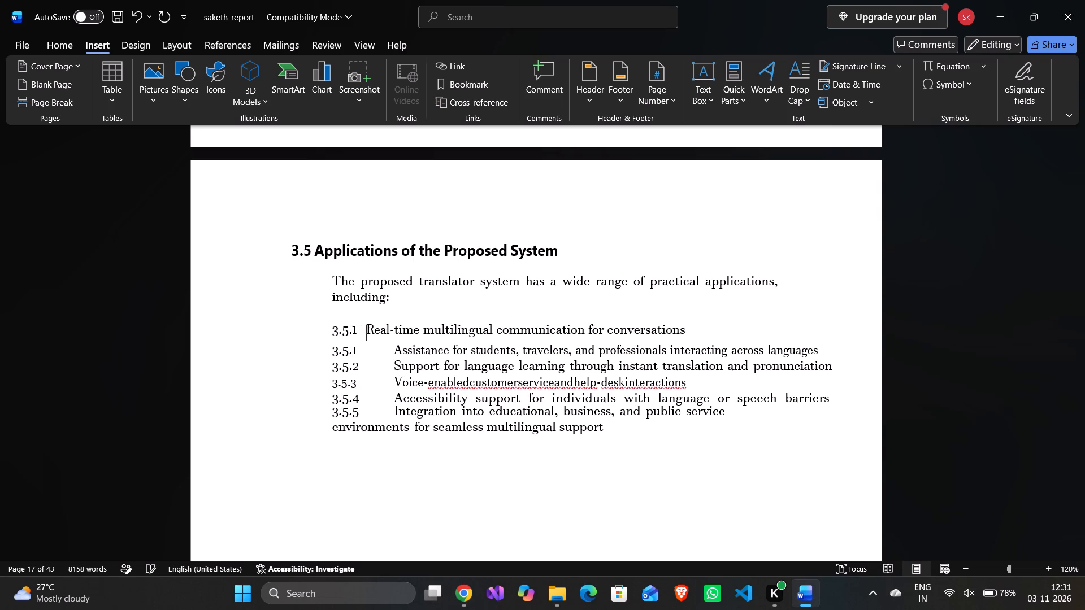
key("space")
key("space")
key("space")
key("space")
key("space")
key("space")
key("space")
key("space")
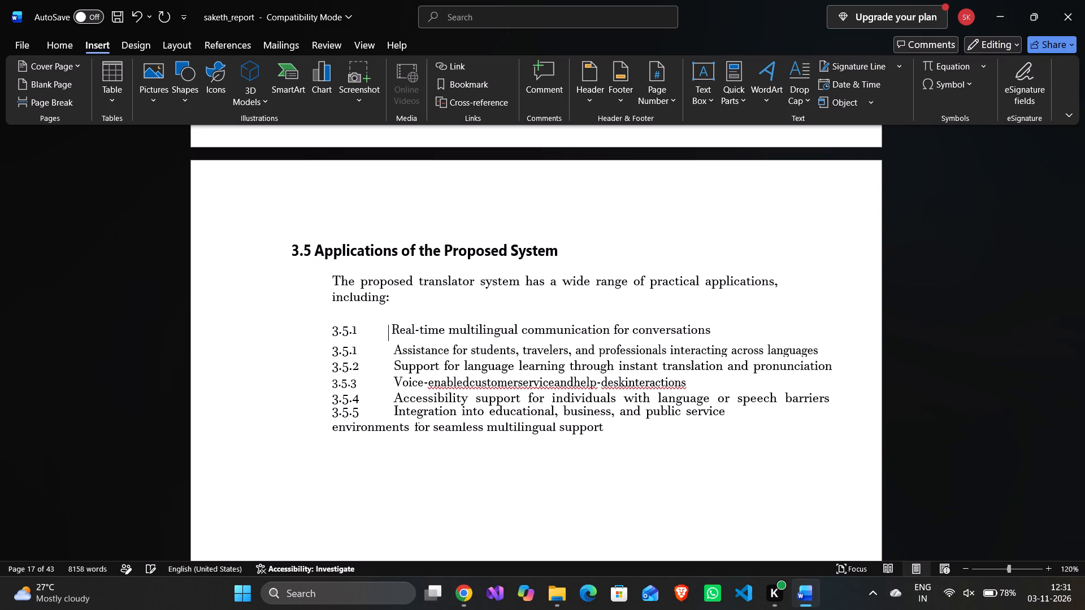
key("space")
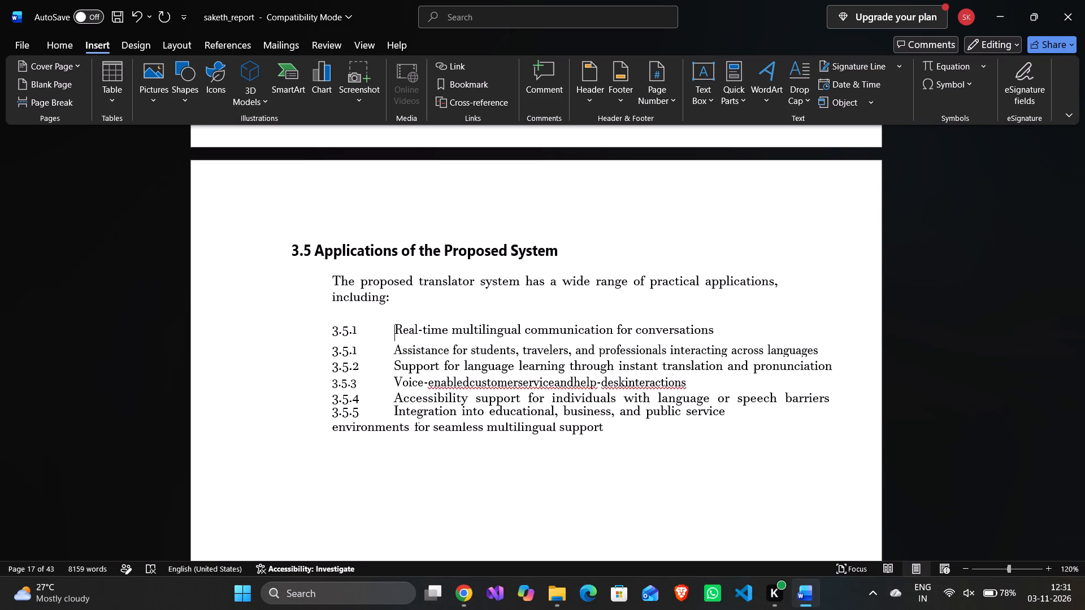
Remove the duplicate 3.5.1 number from the "Assistance for students" item, join it to the line above and split it off again.
left_click(332, 352)
key("Left")
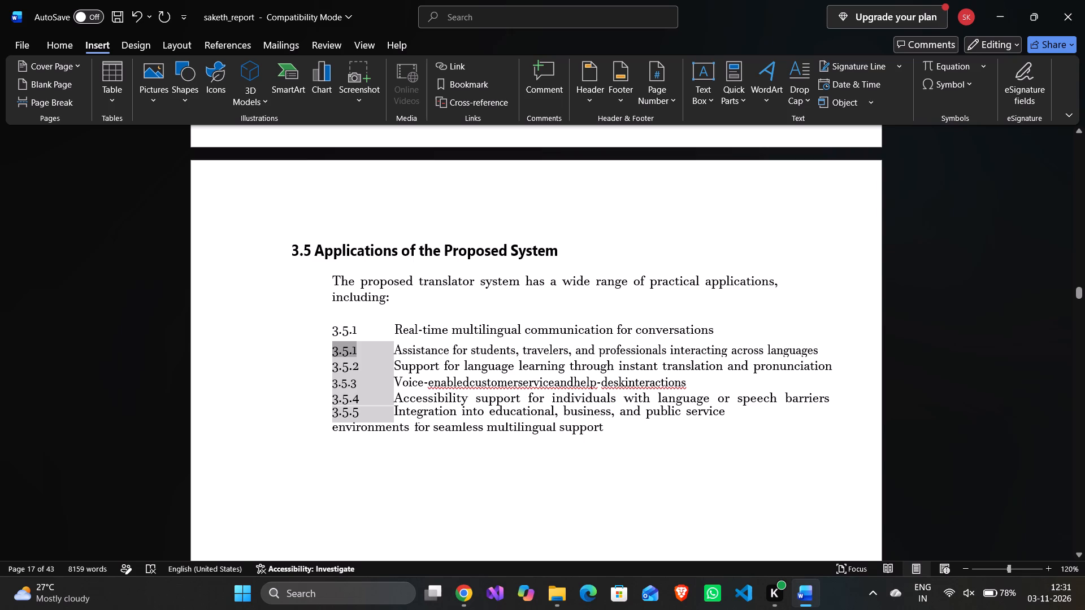
key("Right")
key("BackSpace")
key("BackSpace")
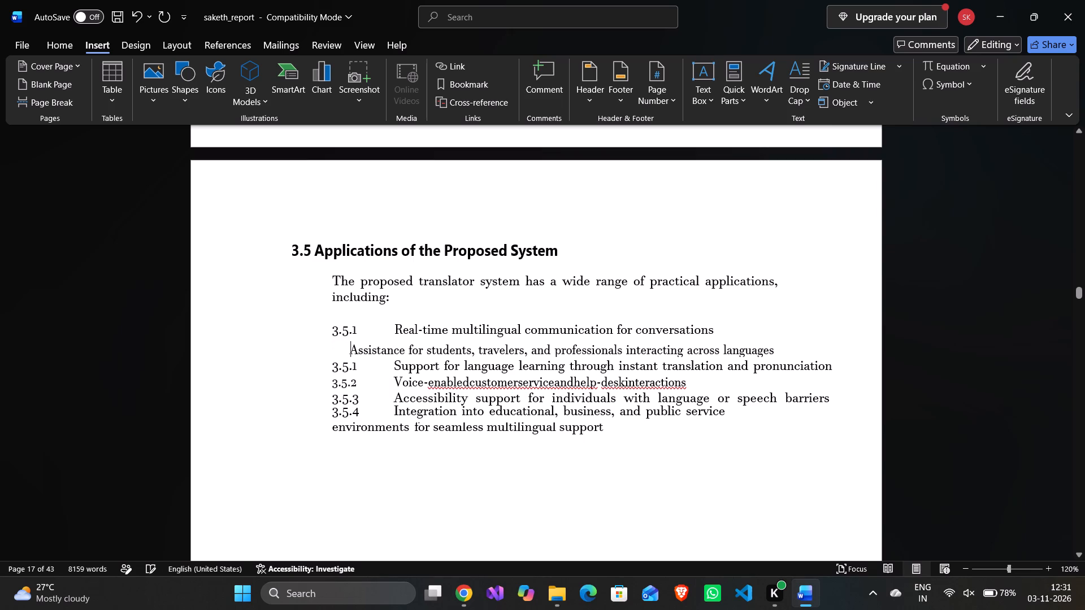
key("BackSpace")
key("Return")
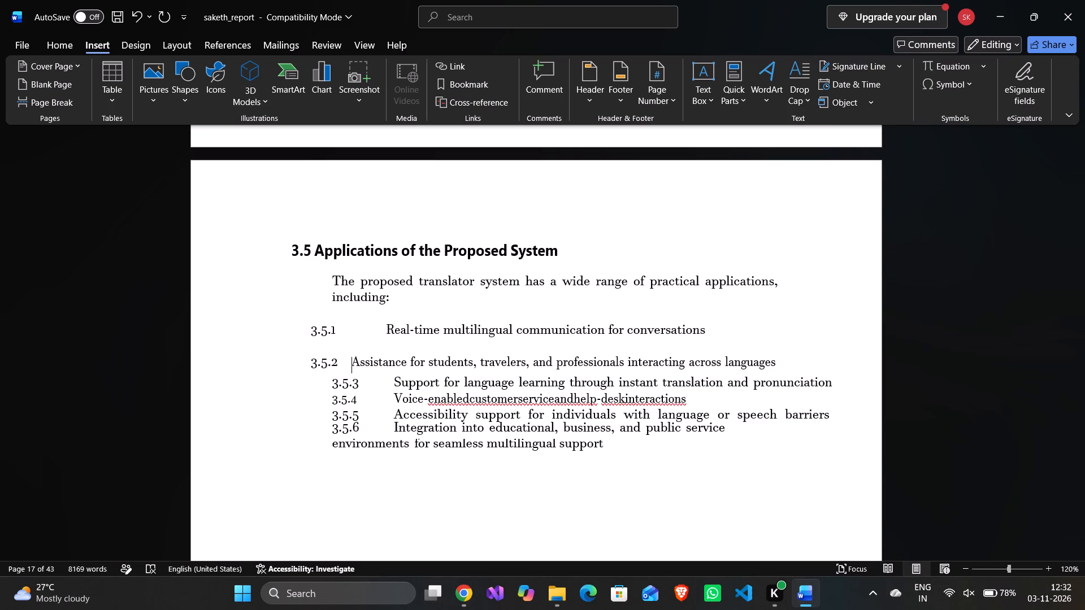
key("Up")
key("Down")
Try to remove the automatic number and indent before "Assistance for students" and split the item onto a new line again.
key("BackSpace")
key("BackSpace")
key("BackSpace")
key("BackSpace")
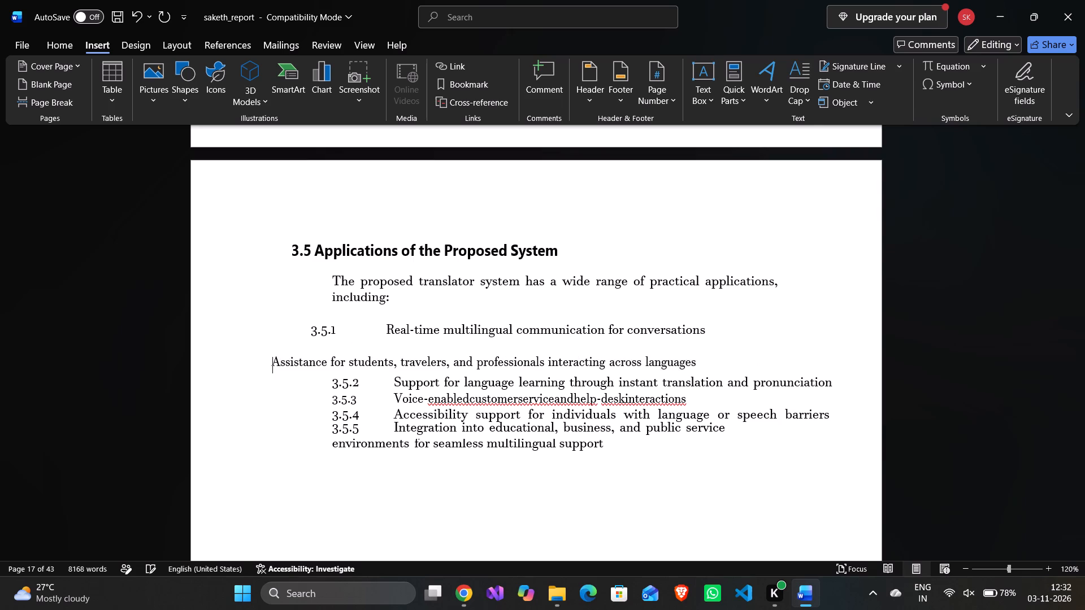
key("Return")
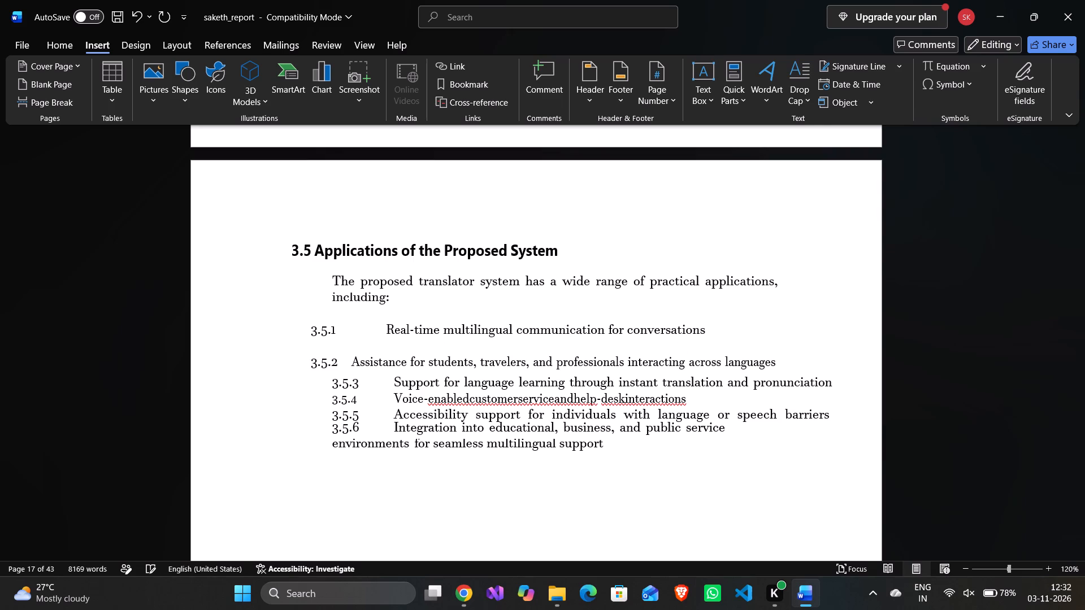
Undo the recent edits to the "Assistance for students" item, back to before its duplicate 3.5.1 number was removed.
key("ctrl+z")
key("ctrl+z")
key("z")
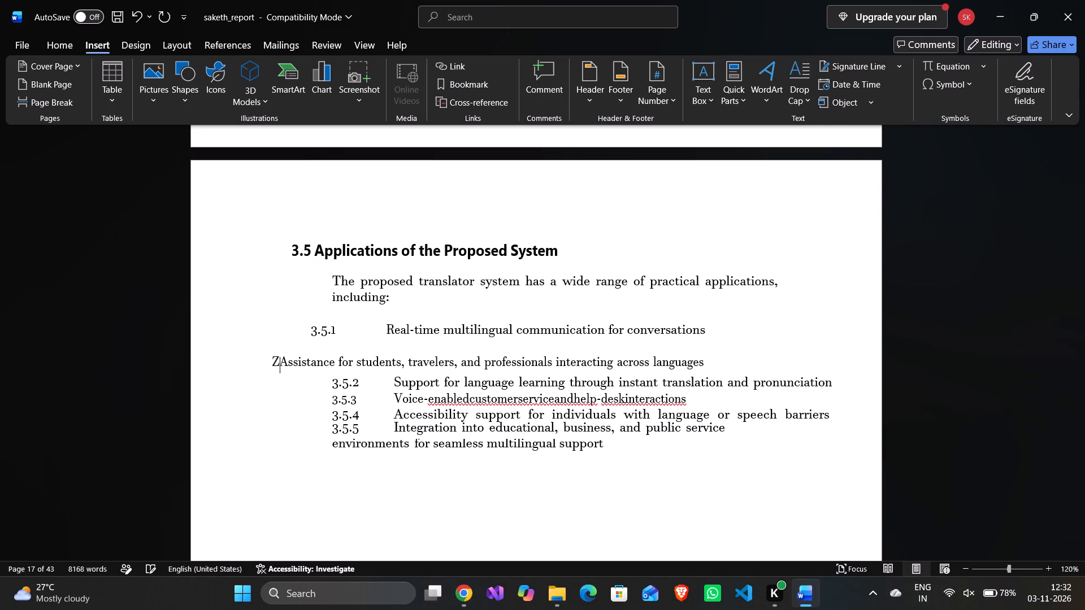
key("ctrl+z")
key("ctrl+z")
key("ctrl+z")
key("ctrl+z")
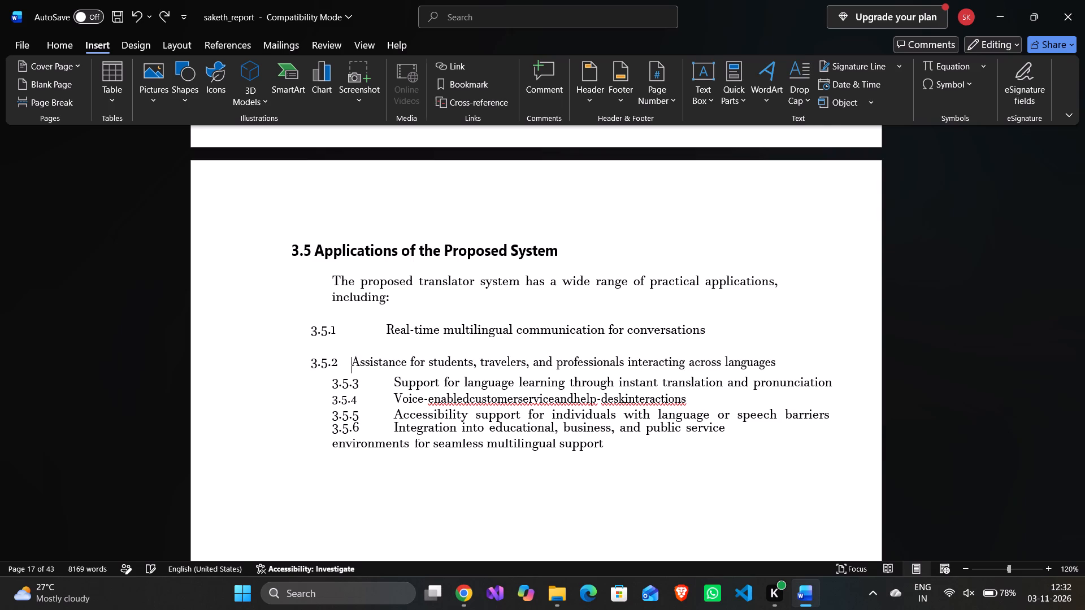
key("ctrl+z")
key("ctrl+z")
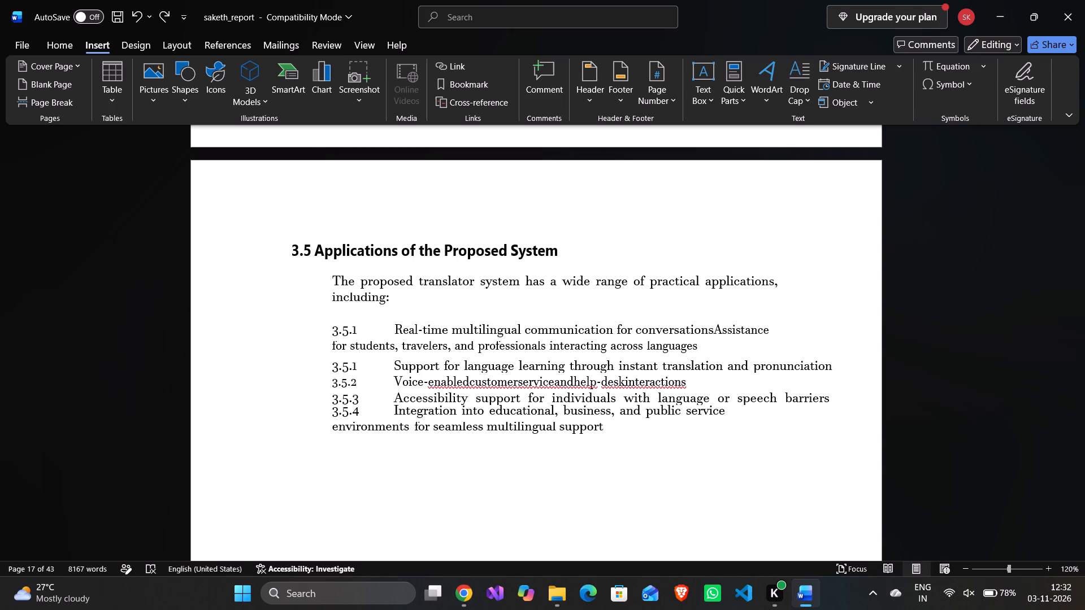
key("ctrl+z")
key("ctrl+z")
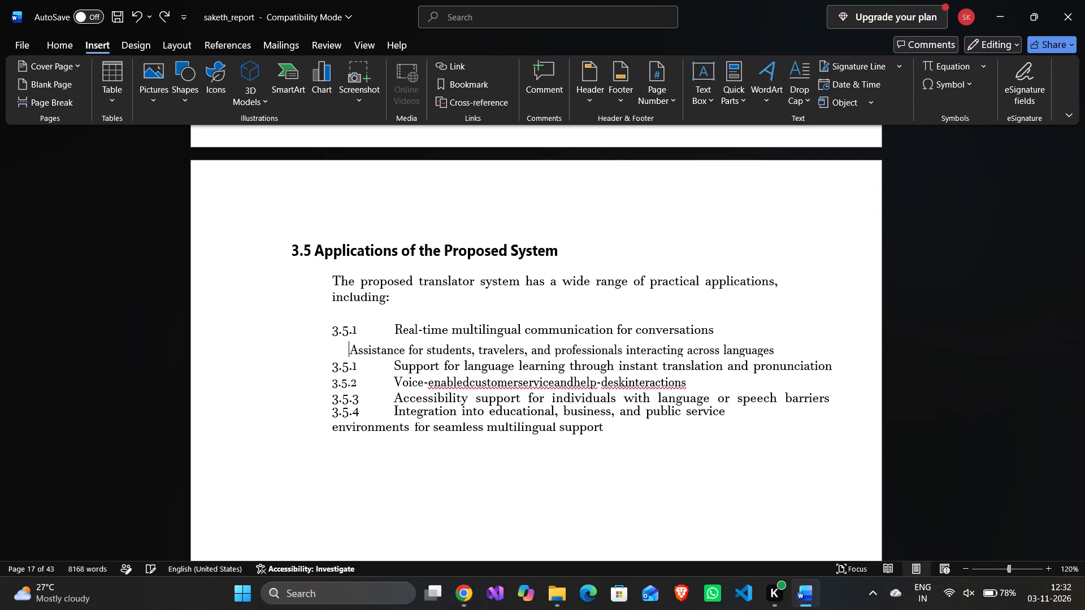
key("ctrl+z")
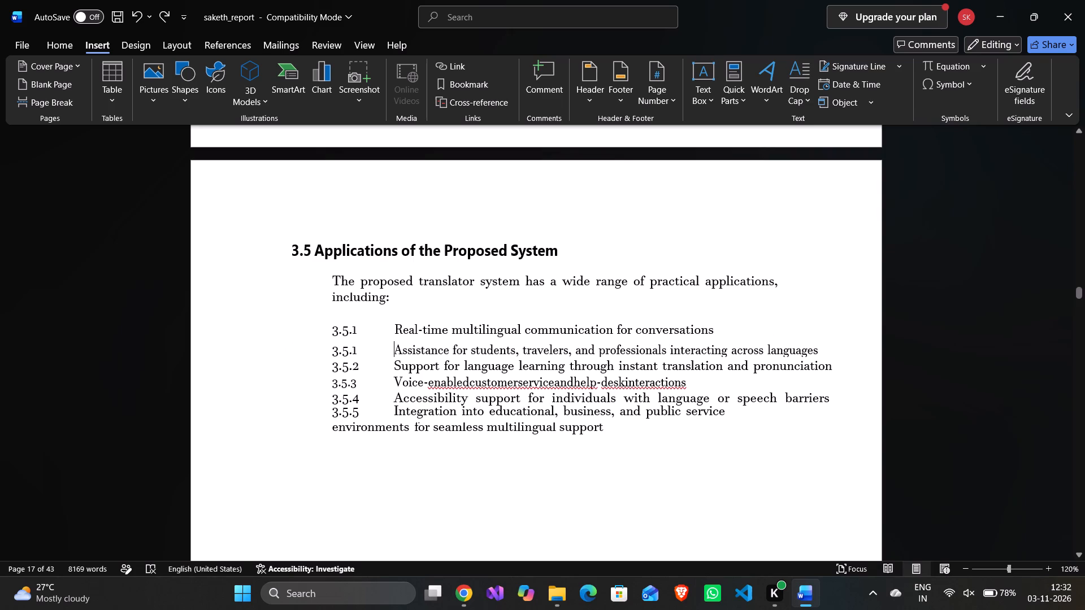
Delete the manually numbered line "3.5.1 Real-time multilingual communication for conversations" from section 3.5.
left_click_drag(329, 333, 486, 325)
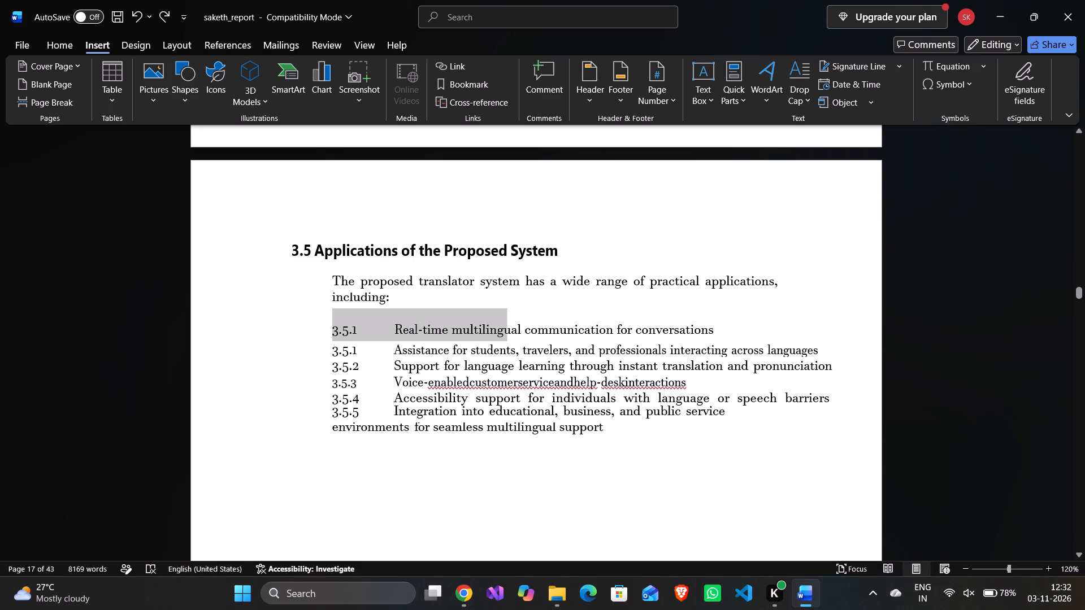
left_click_drag(486, 325, 717, 318)
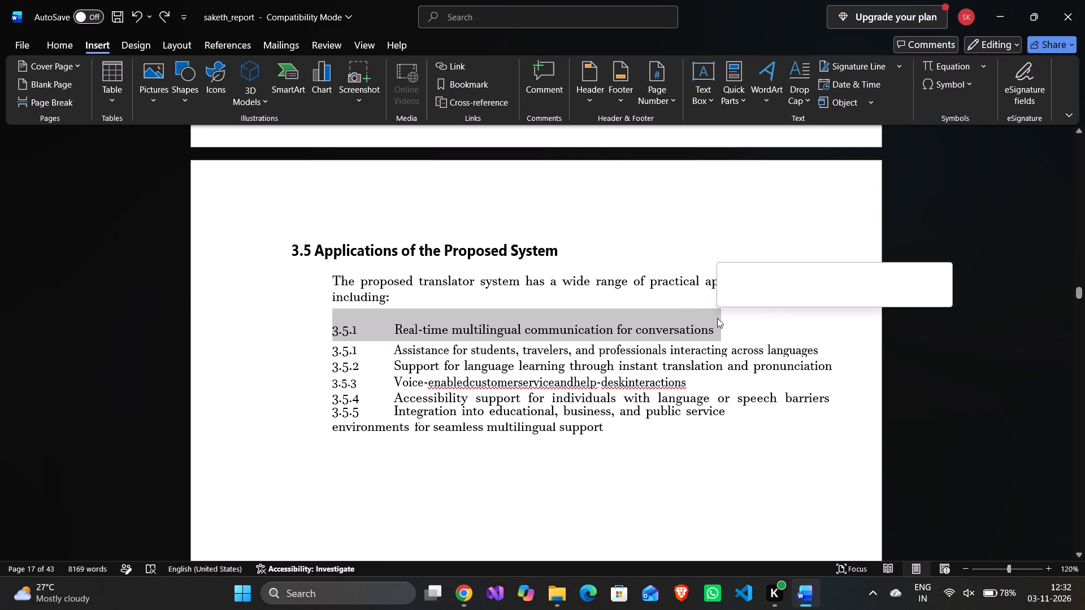
key("BackSpace")
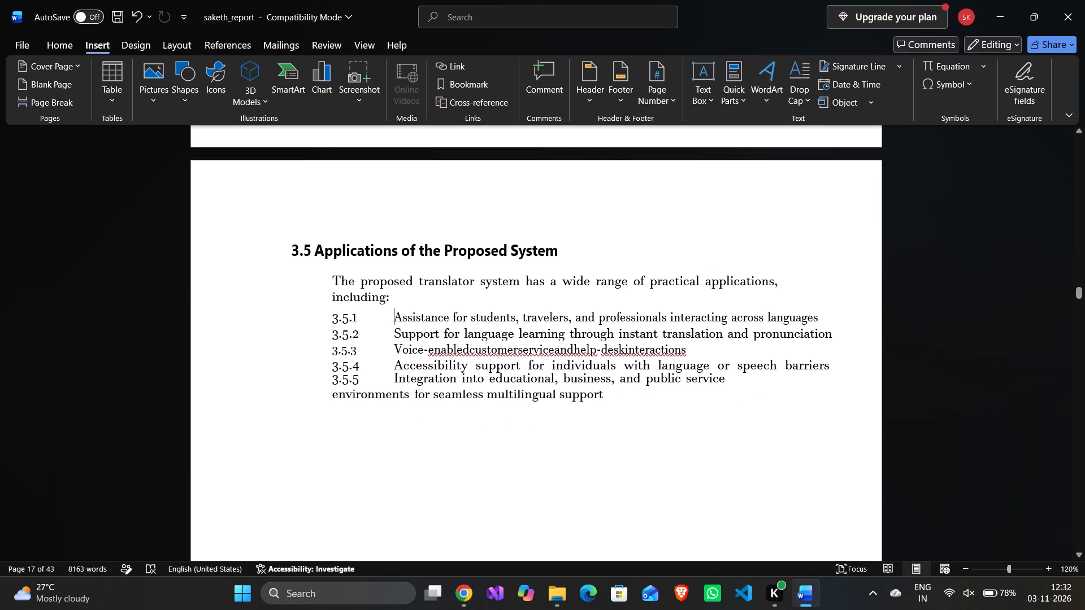
Insert "CHAPTER 4" before the SYSTEM REQUIREMENTS heading text, with SYSTEM REQUIREMENTS on its own line below without a number.
scroll(597, 434, "down", 2)
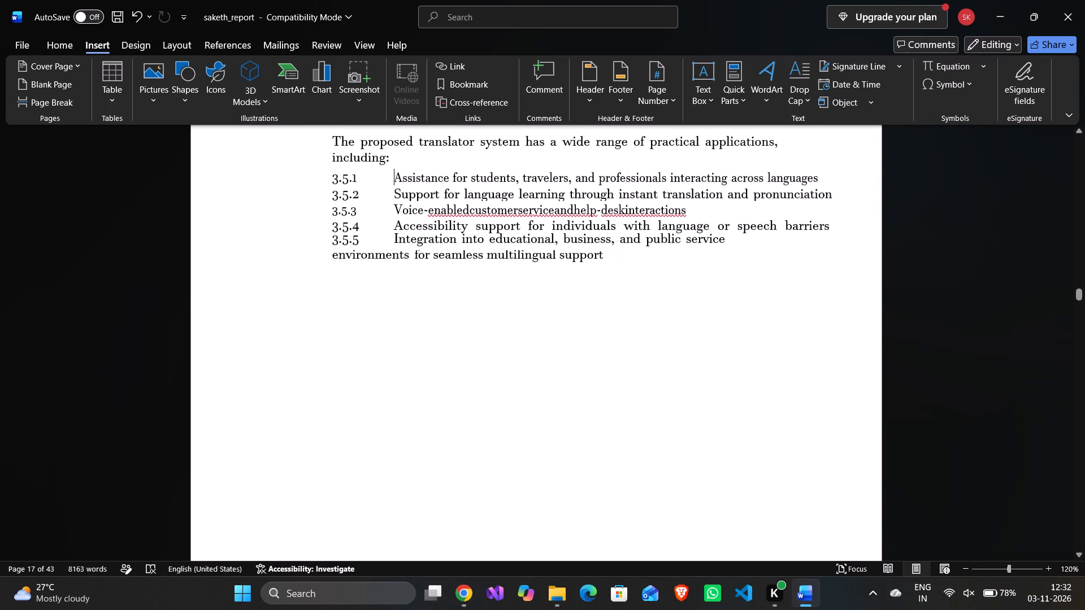
scroll(597, 434, "down", 4)
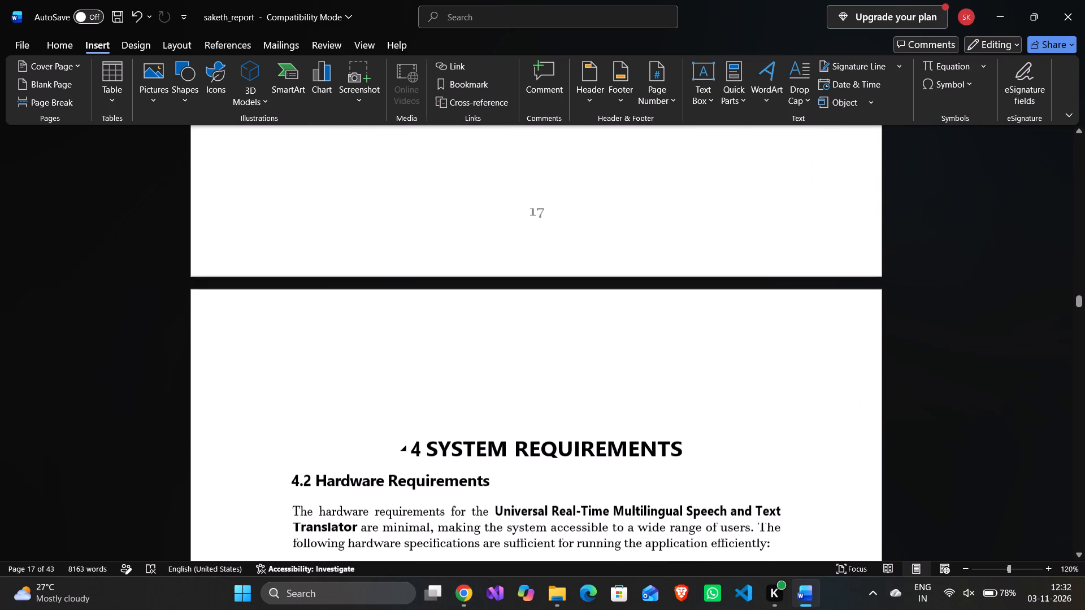
scroll(597, 434, "up", 4)
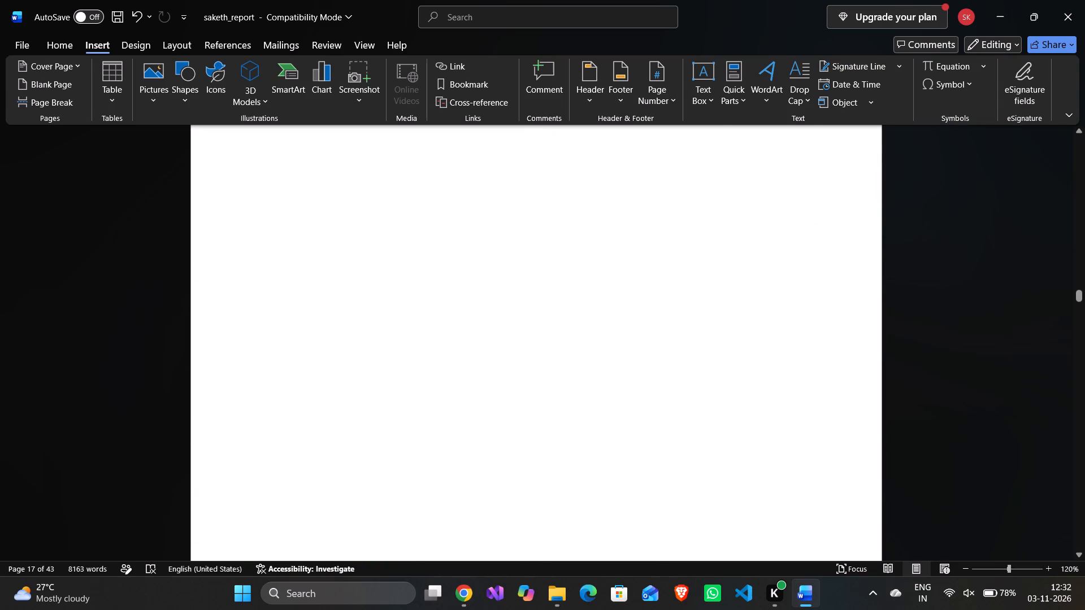
scroll(597, 434, "up", 2)
scroll(597, 434, "down", 7)
scroll(597, 434, "up", 3)
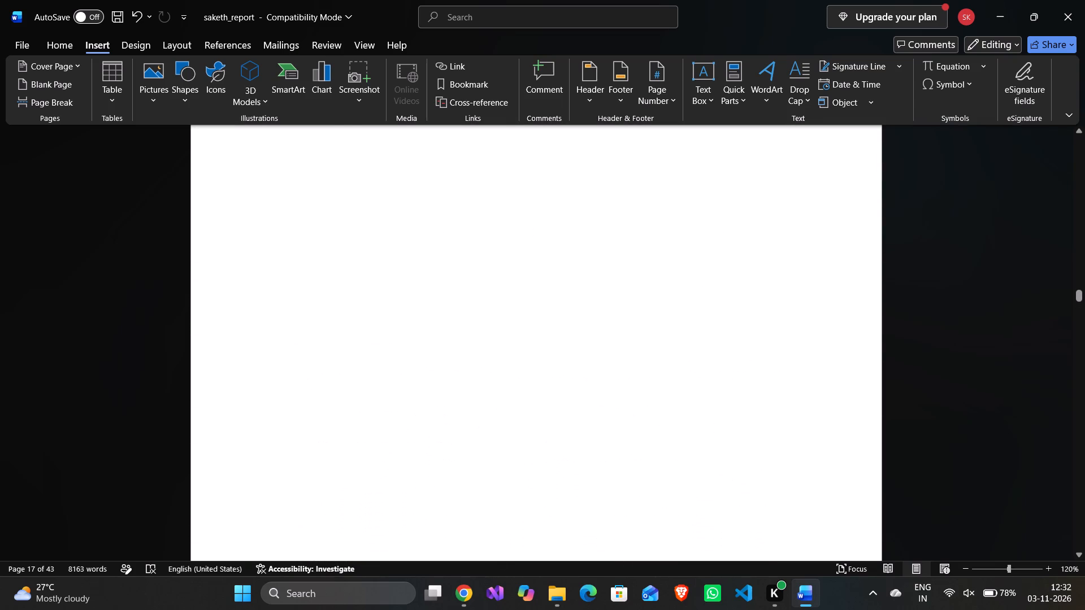
scroll(597, 434, "up", 2)
left_click(597, 434)
scroll(597, 434, "down", 6)
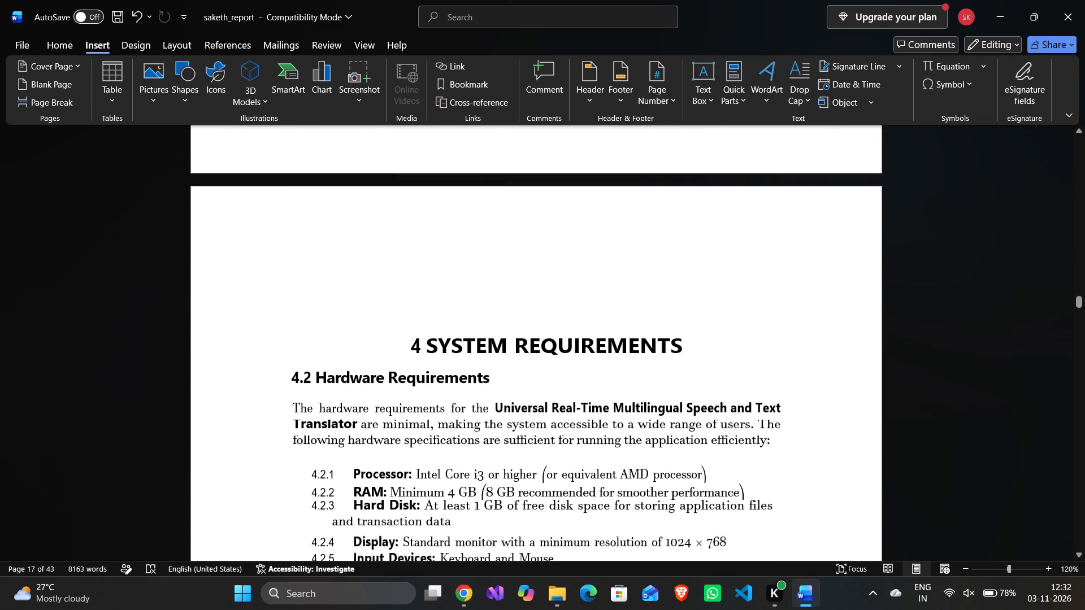
left_click(410, 364)
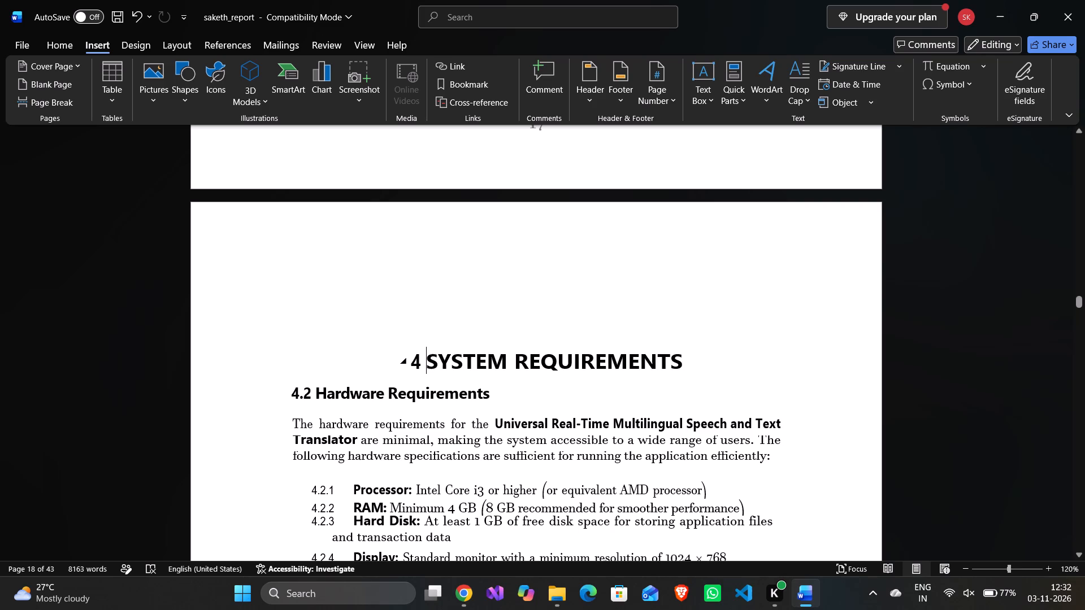
type("CHA")
type("PTER")
key("space")
type("4")
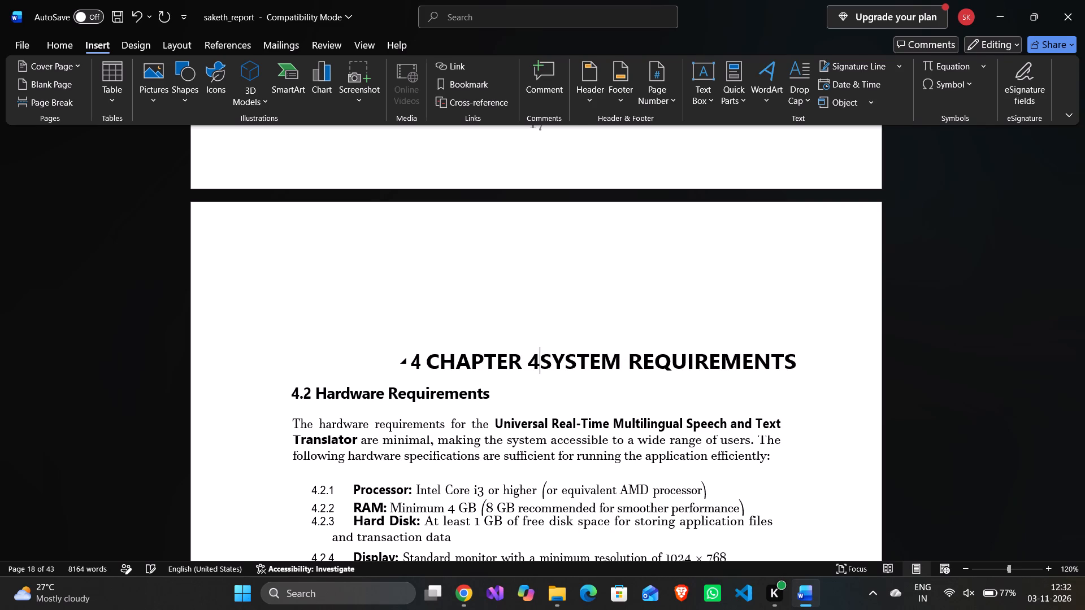
key("Return")
key("BackSpace")
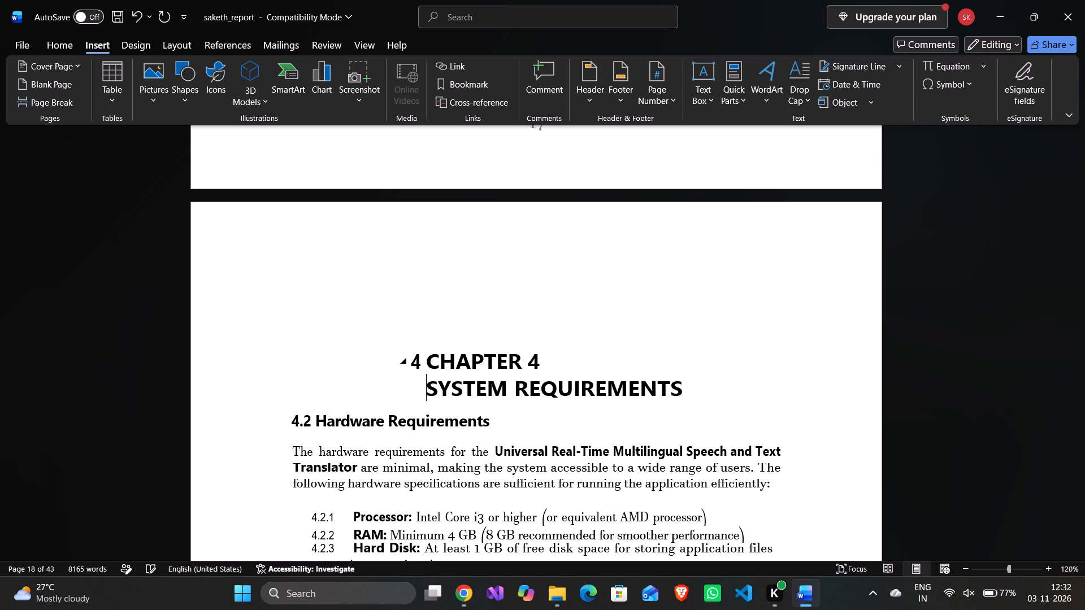
Remove the automatic number 4, the indent and the blank space before the CHAPTER 4 heading.
key("Up")
key("BackSpace")
key("BackSpace")
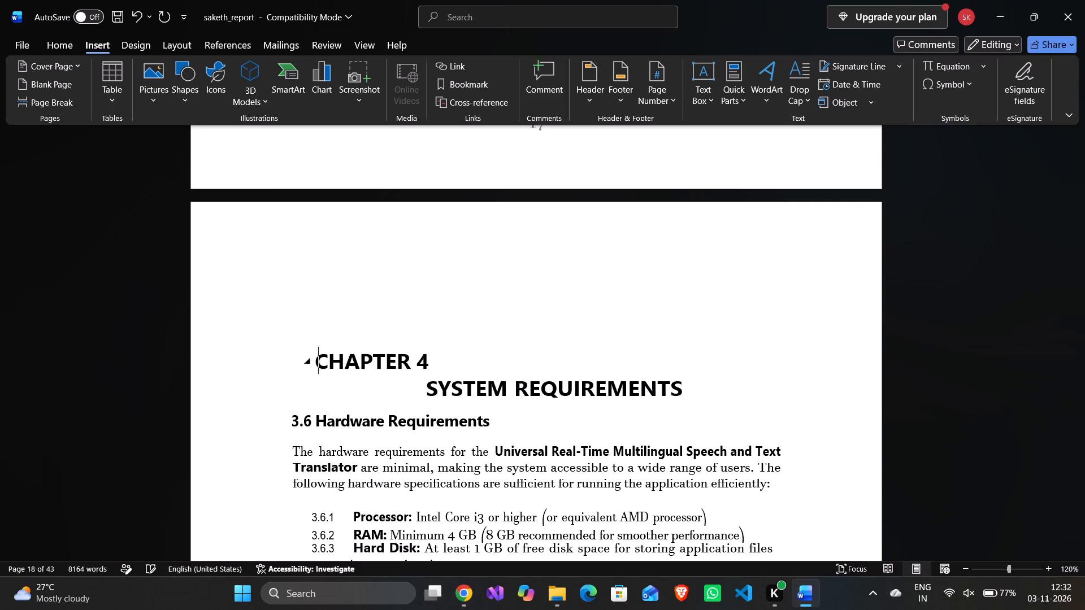
key("BackSpace")
key("BackSpace")
key("BackSpace")
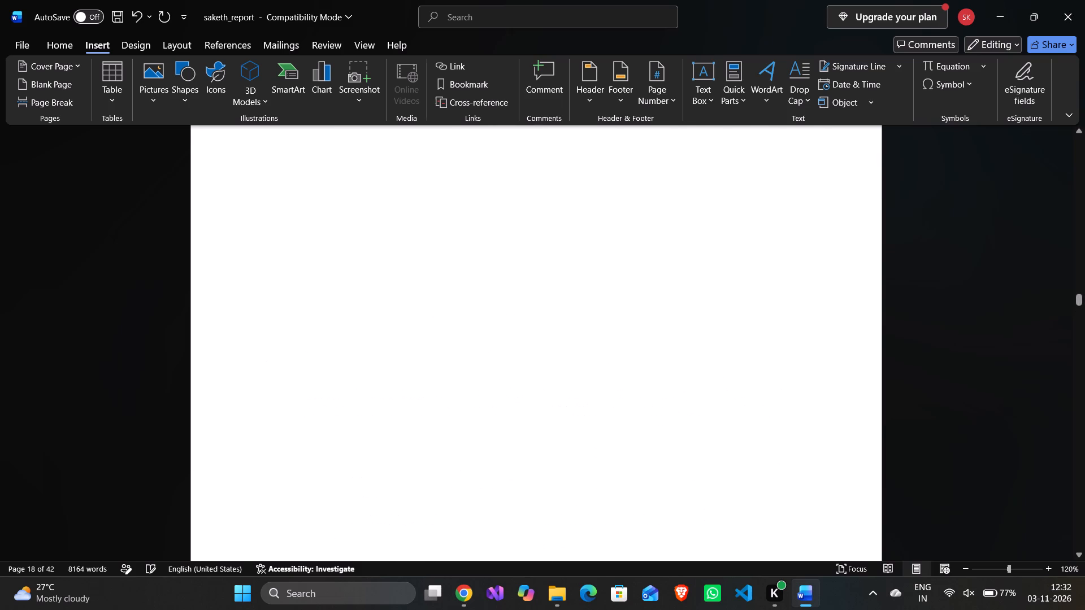
Shift the CHAPTER 4 heading across with tabs and spaces so it sits centred above SYSTEM REQUIREMENTS.
key("Down")
key("Down")
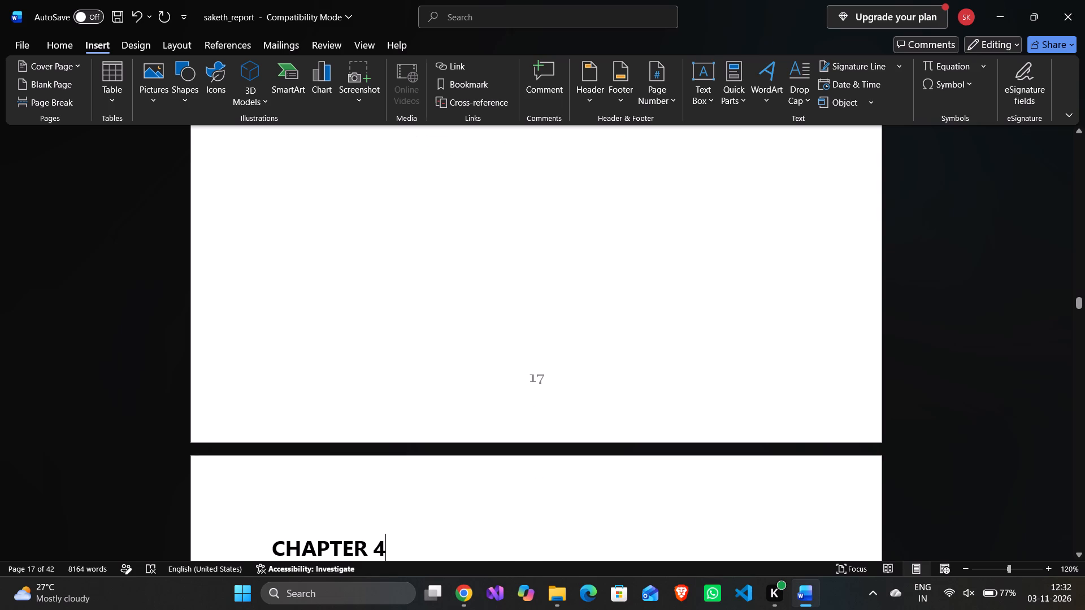
key("Left")
key("Left")
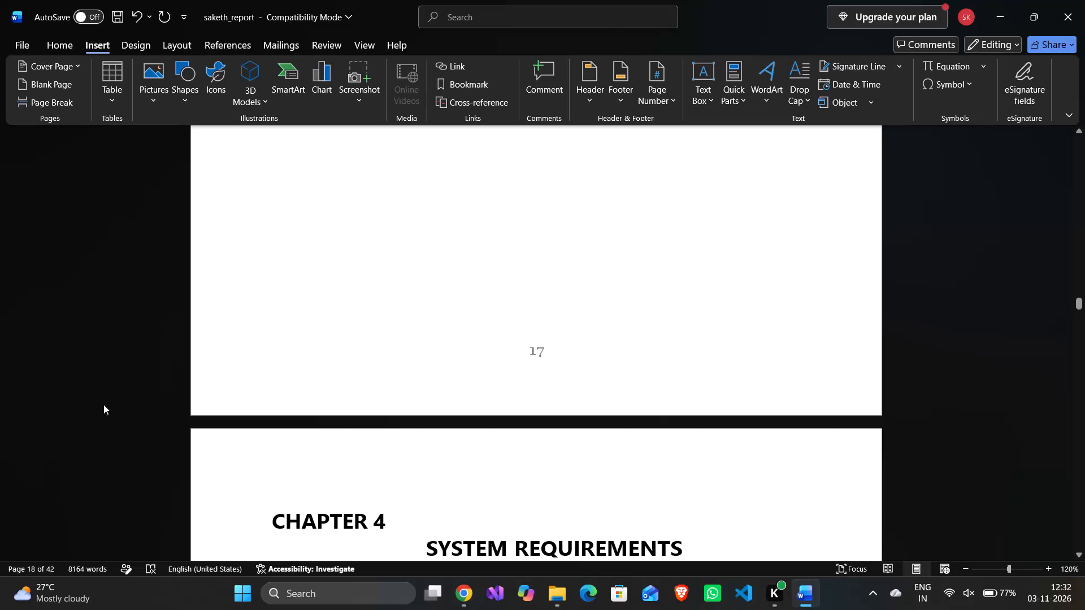
left_click(271, 525)
key("Tab")
key("Tab")
key("space")
key("space")
key("space")
key("space")
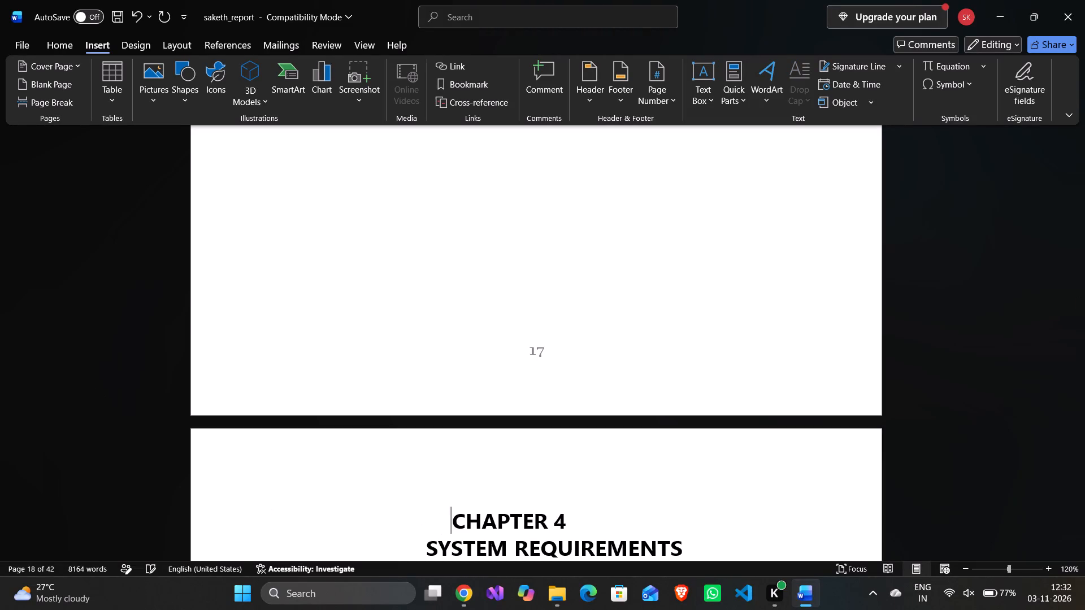
key("space")
key("space")
key("space")
Replace the automatic number before "Hardware Requirements" with 4.1 followed by a space.
scroll(271, 525, "down", 1)
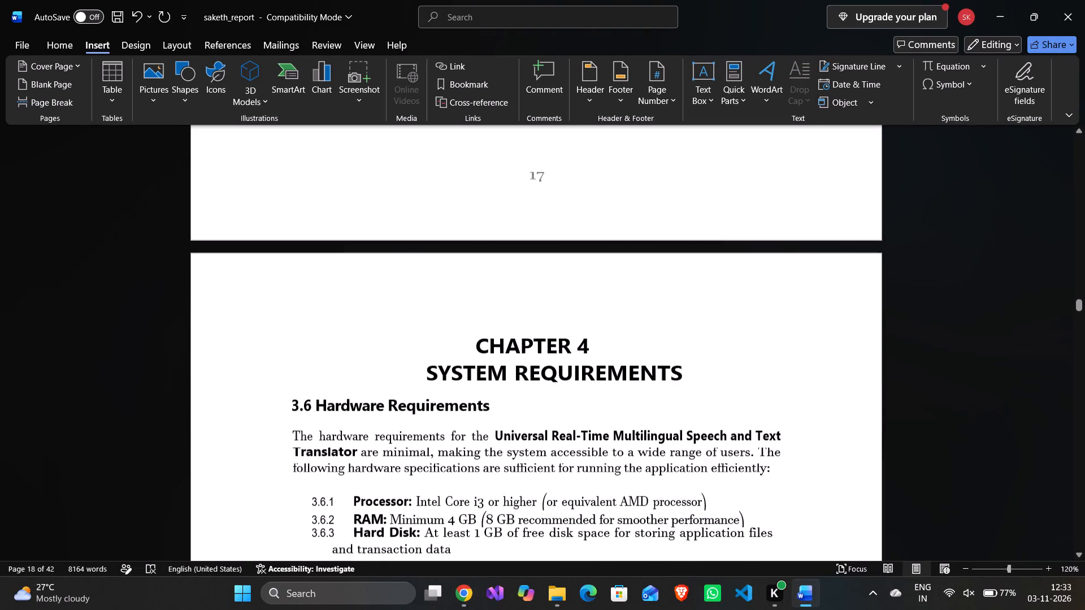
scroll(271, 525, "down", 1)
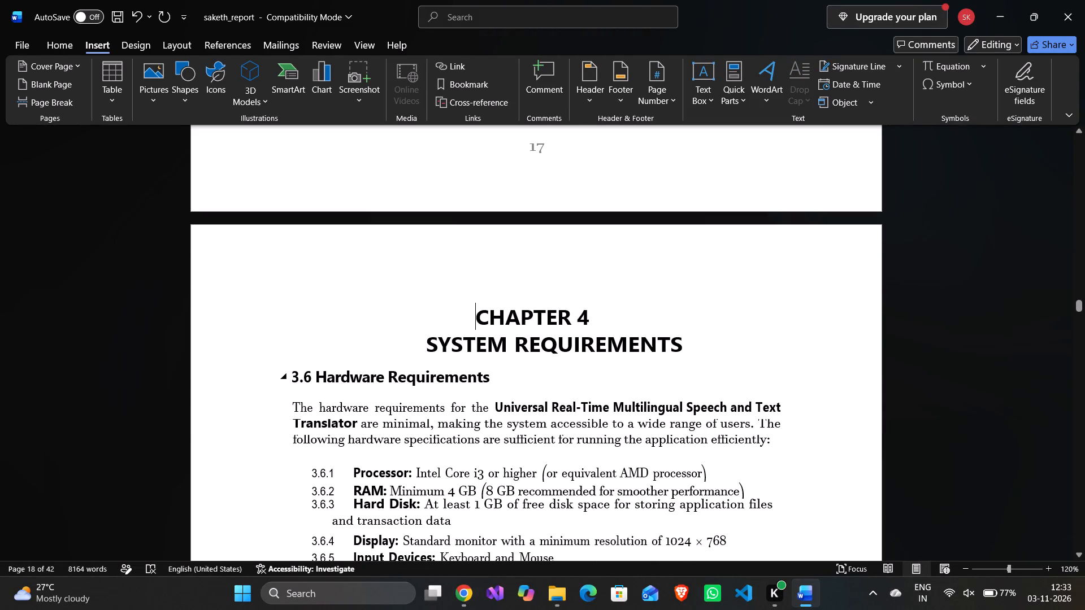
left_click(426, 354)
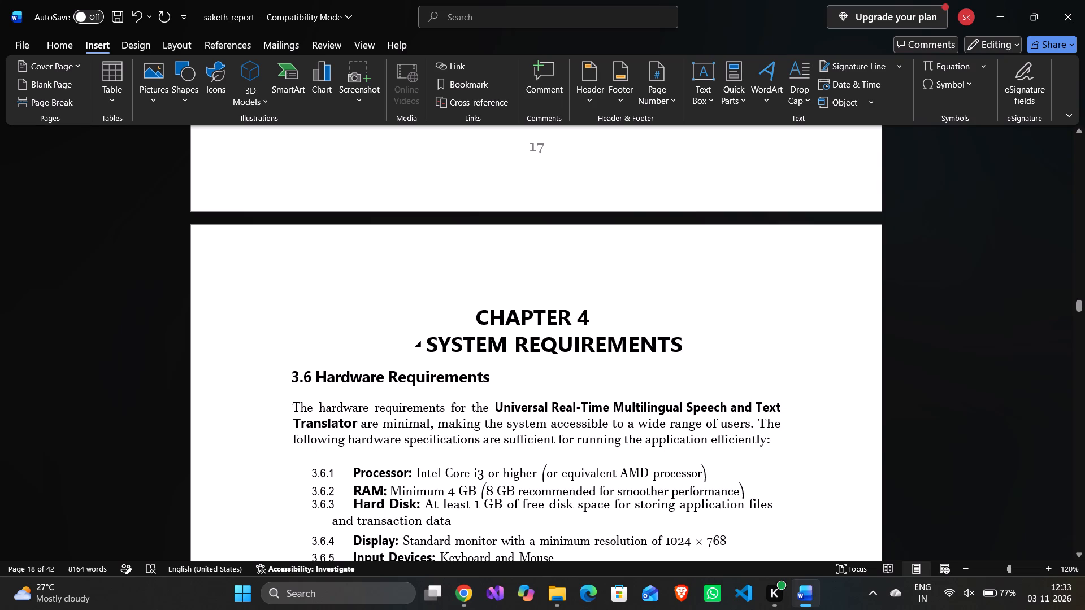
scroll(435, 376, "down", 1)
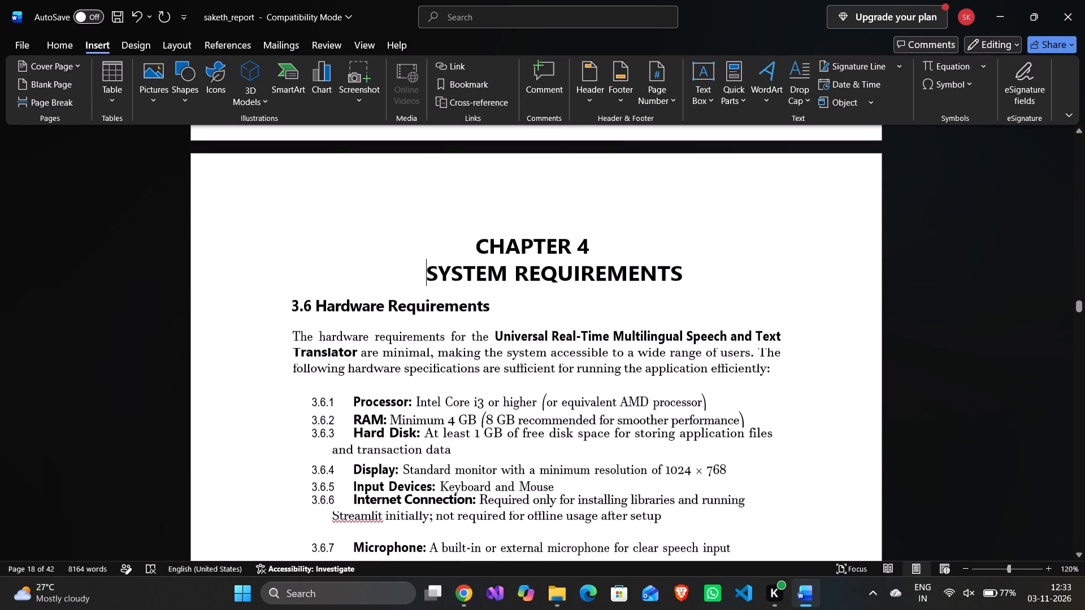
left_click(311, 292)
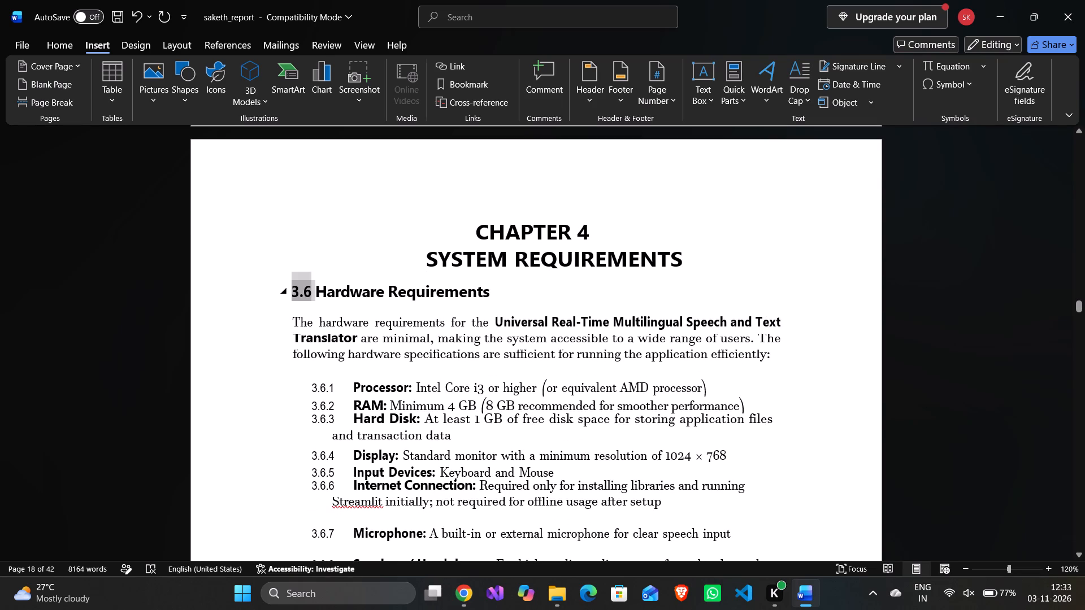
key("BackSpace")
key("2")
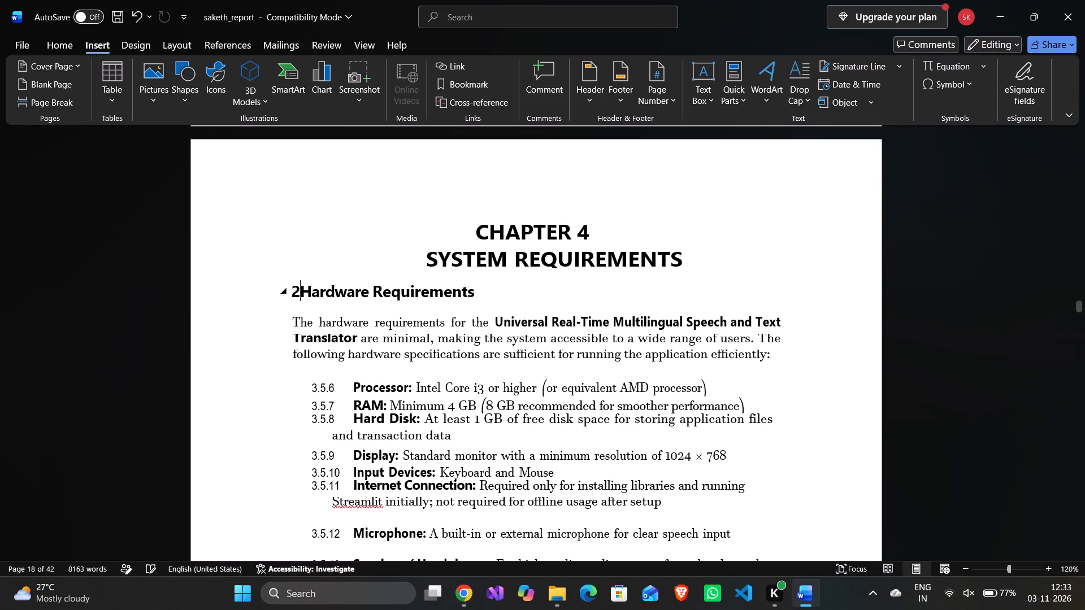
key("BackSpace")
type("4.1")
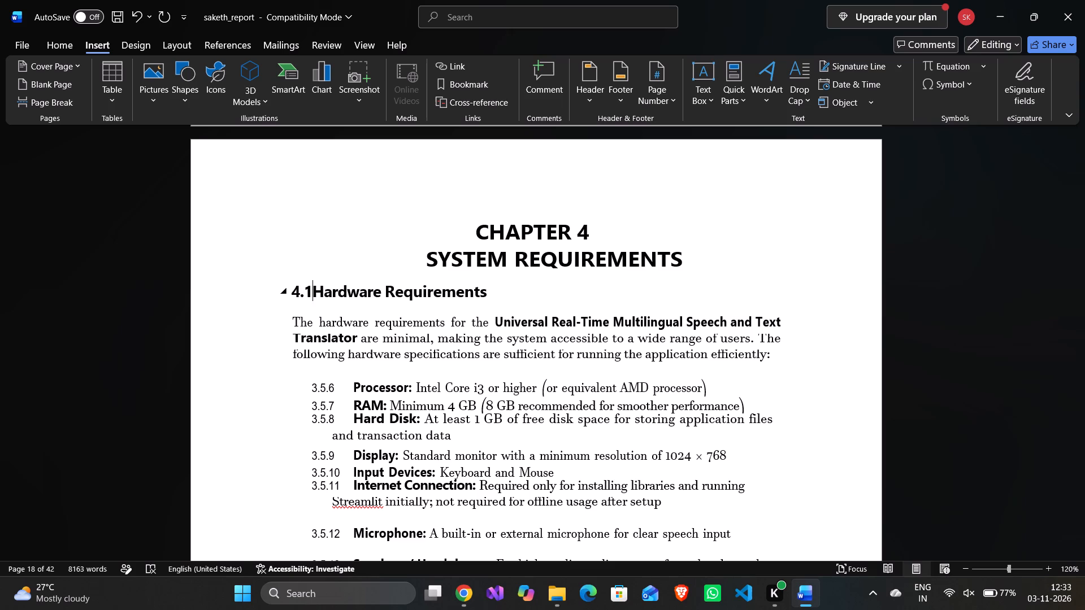
key("space")
scroll(311, 355, "down", 1)
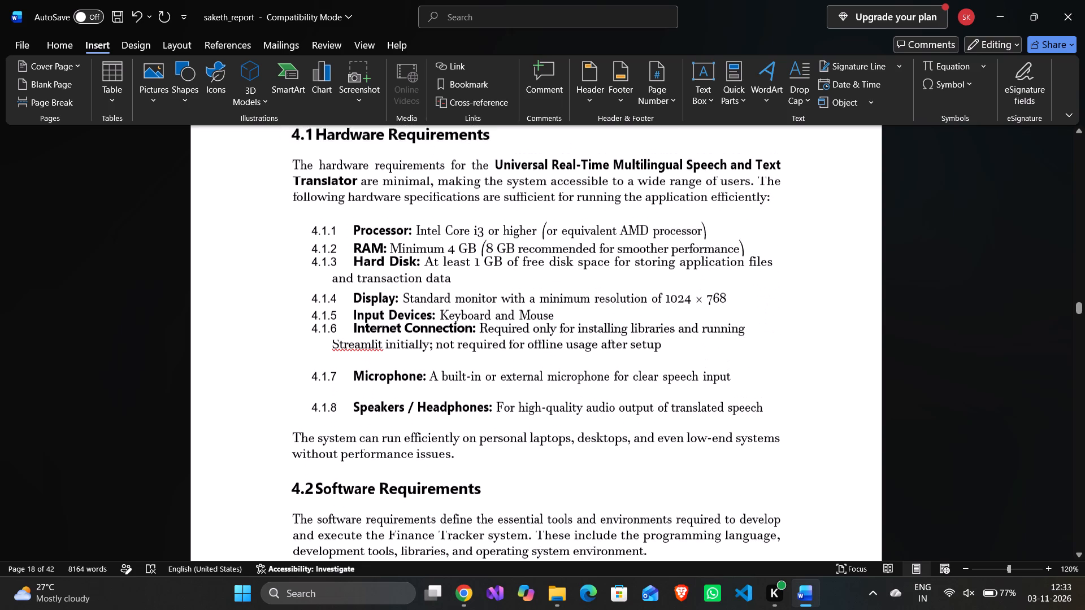
scroll(311, 355, "up", 1)
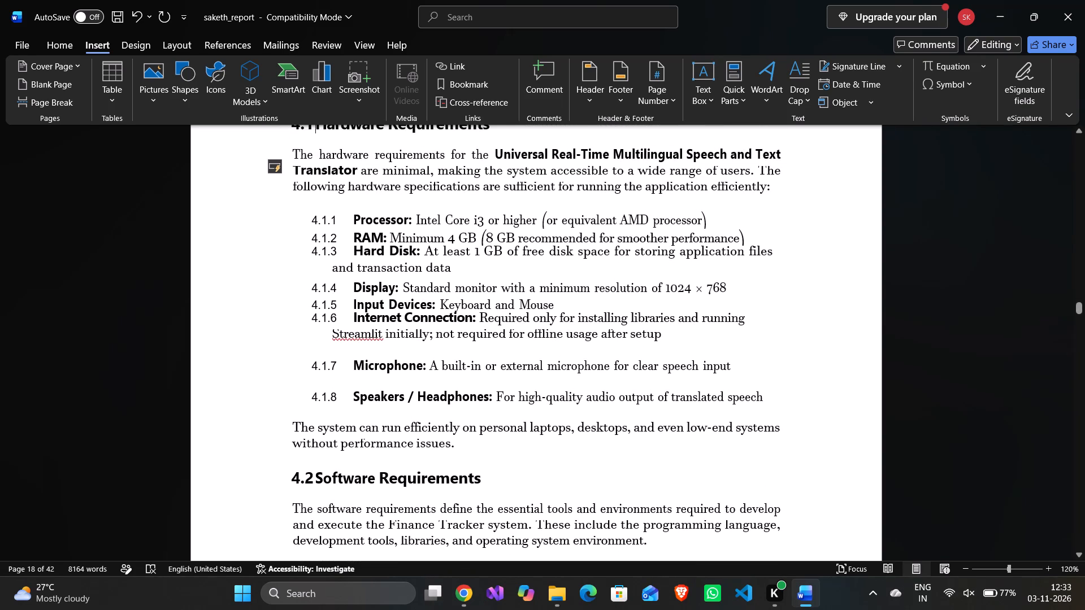
scroll(311, 355, "down", 3)
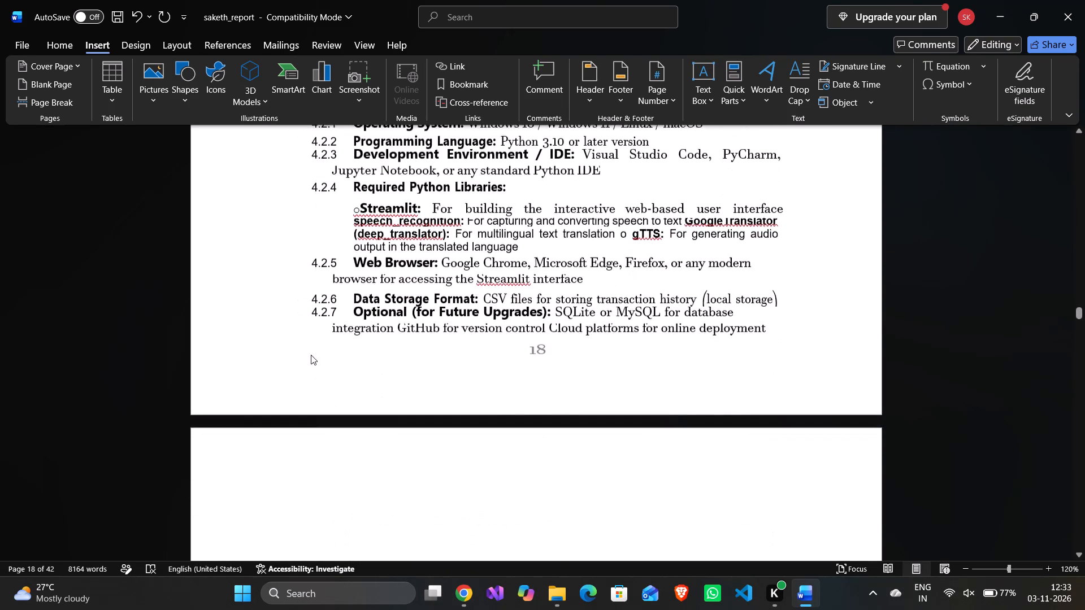
Delete "PyCharm," from the Development Environment / IDE item and join "Jupyter Notebook" directly after "Visual Studio Code,".
scroll(311, 355, "down", 2)
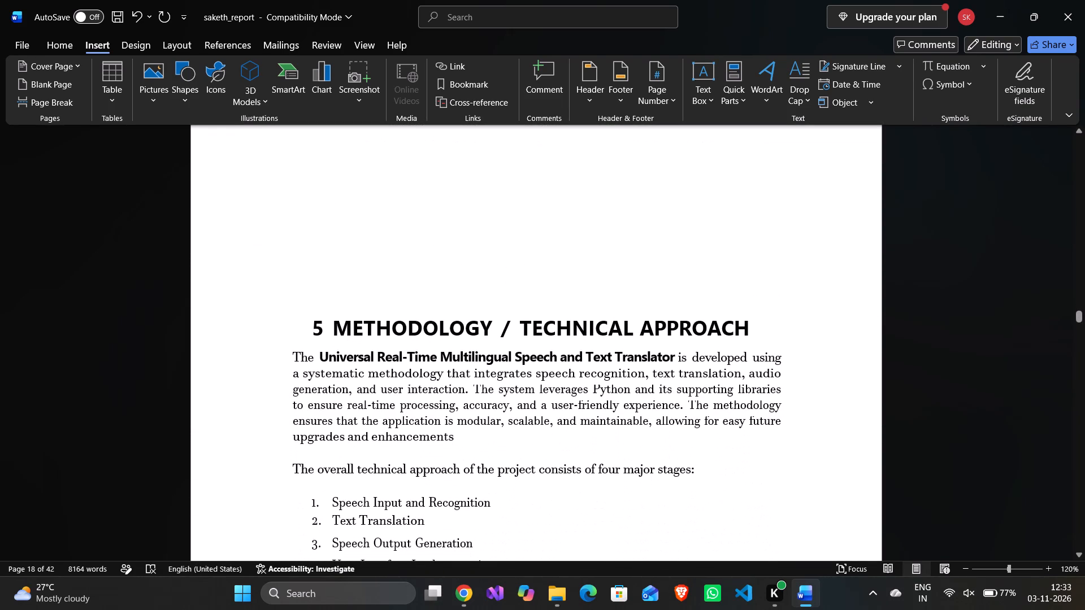
scroll(311, 355, "up", 2)
scroll(311, 355, "down", 1)
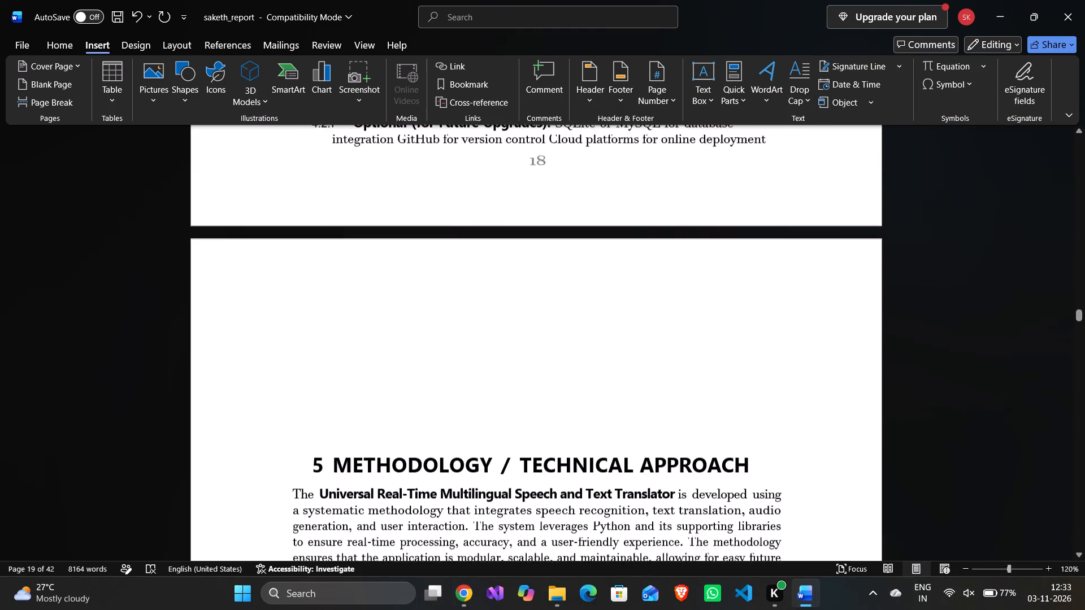
left_click(325, 440)
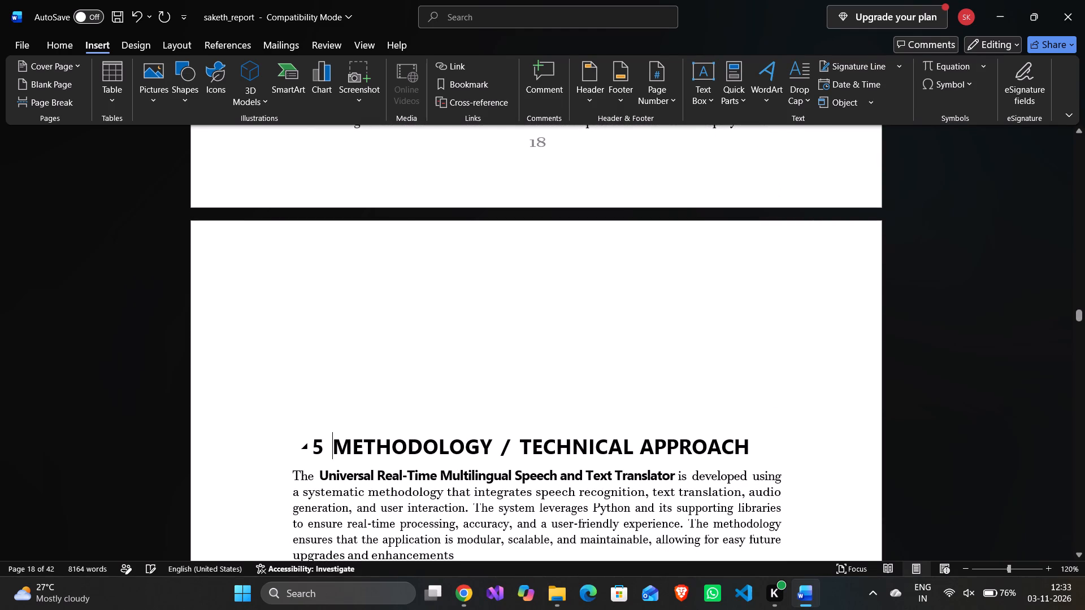
scroll(325, 440, "up", 5)
scroll(325, 440, "down", 1)
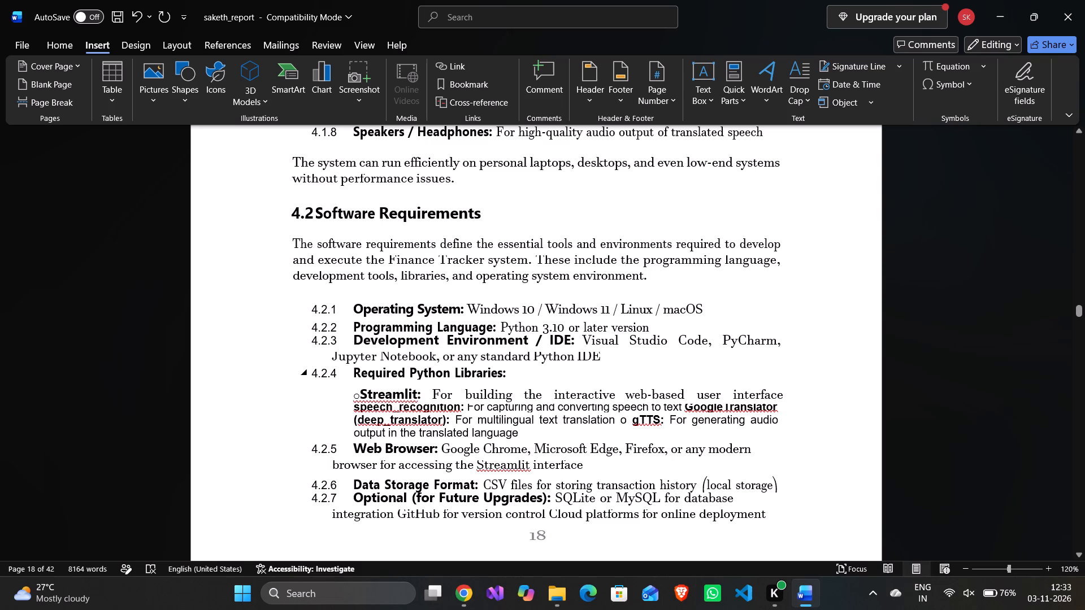
left_click(328, 359)
key("BackSpace")
key("BackSpace")
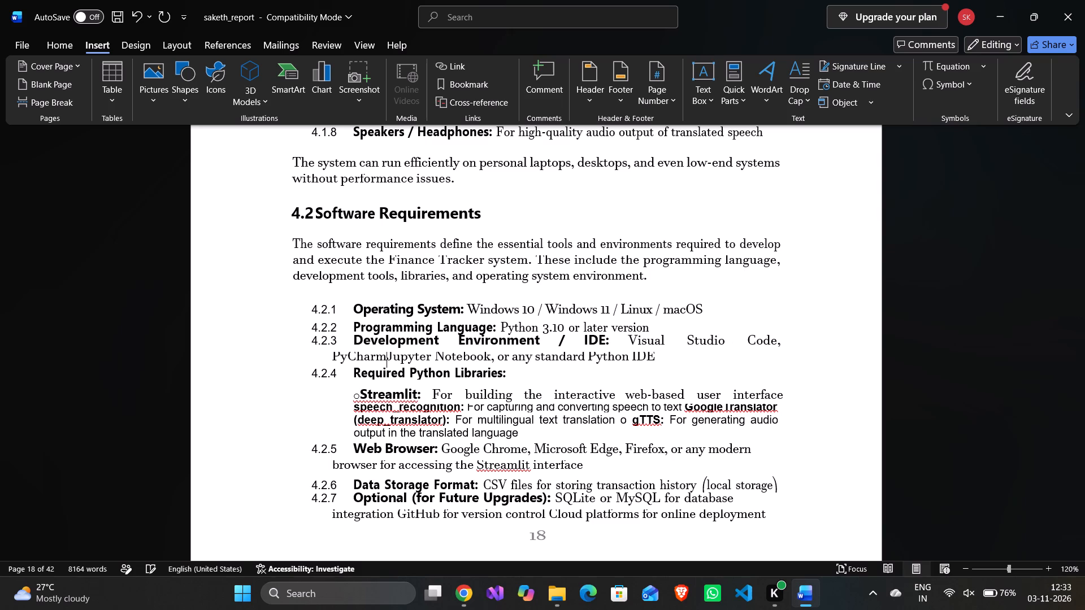
key("BackSpace")
key("BackSpace")
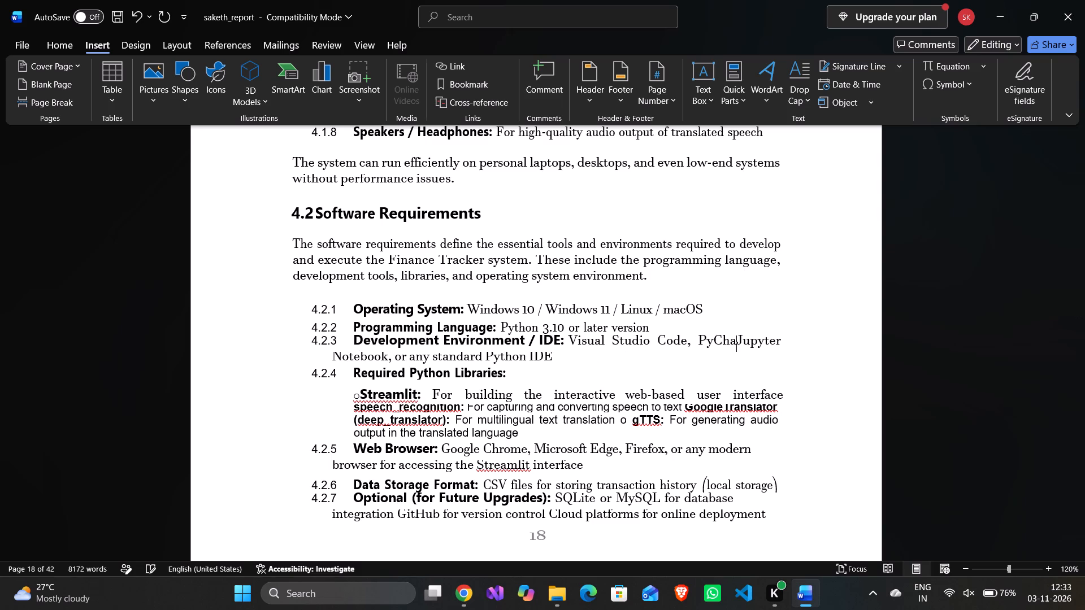
key("BackSpace")
key("BackSpace")
key("BackSpace")
key("BackSpace")
key("BackSpace")
key("BackSpace")
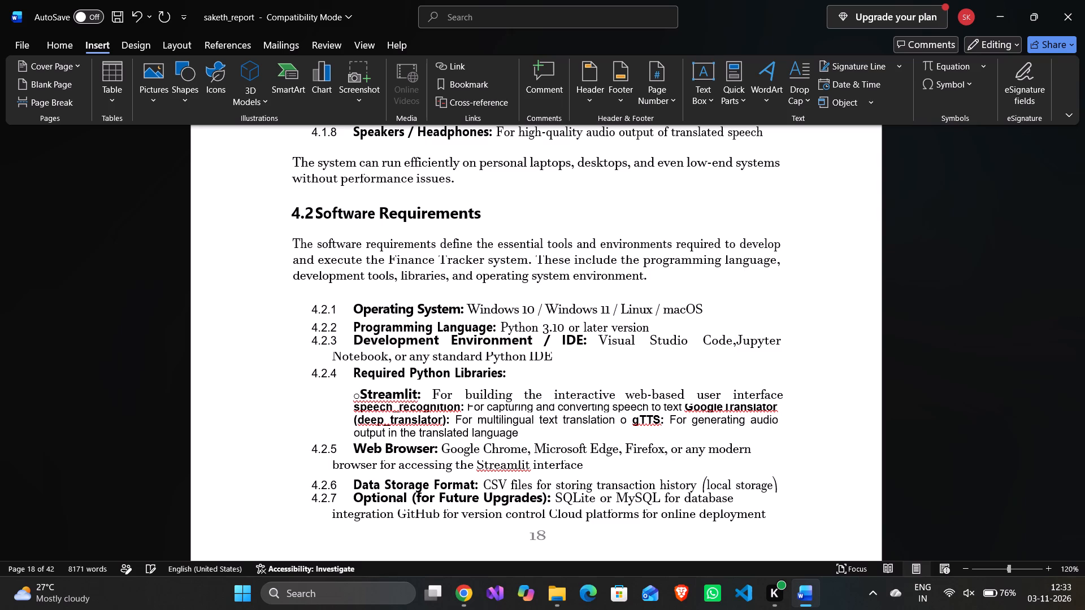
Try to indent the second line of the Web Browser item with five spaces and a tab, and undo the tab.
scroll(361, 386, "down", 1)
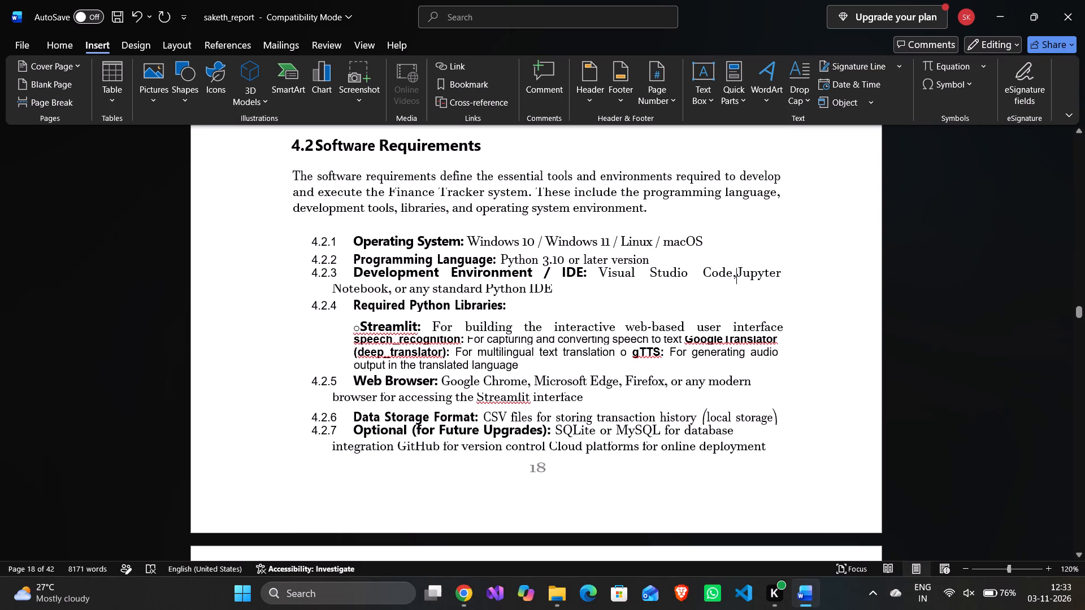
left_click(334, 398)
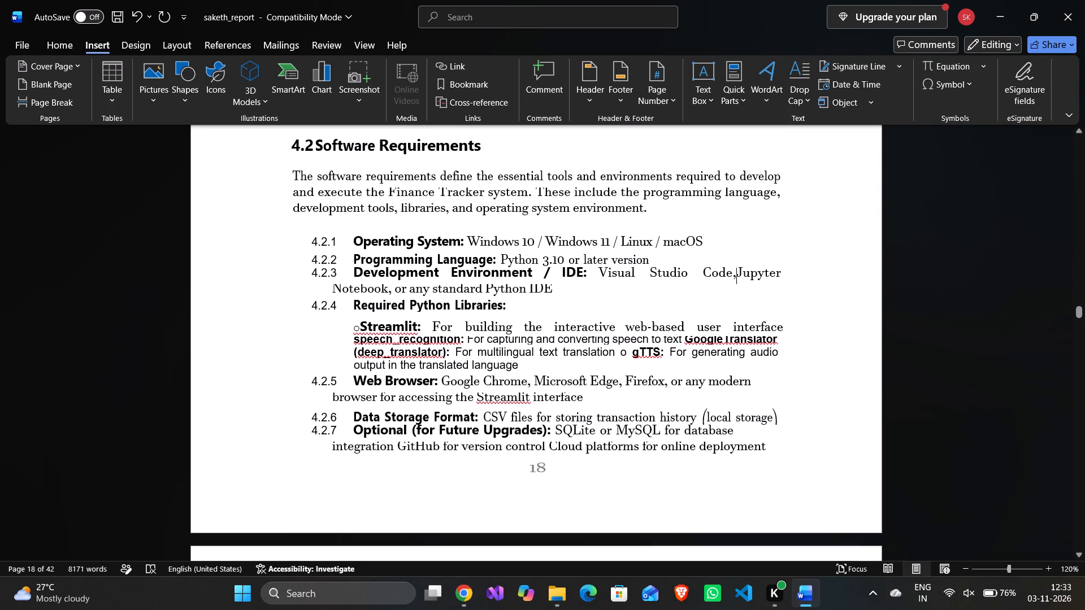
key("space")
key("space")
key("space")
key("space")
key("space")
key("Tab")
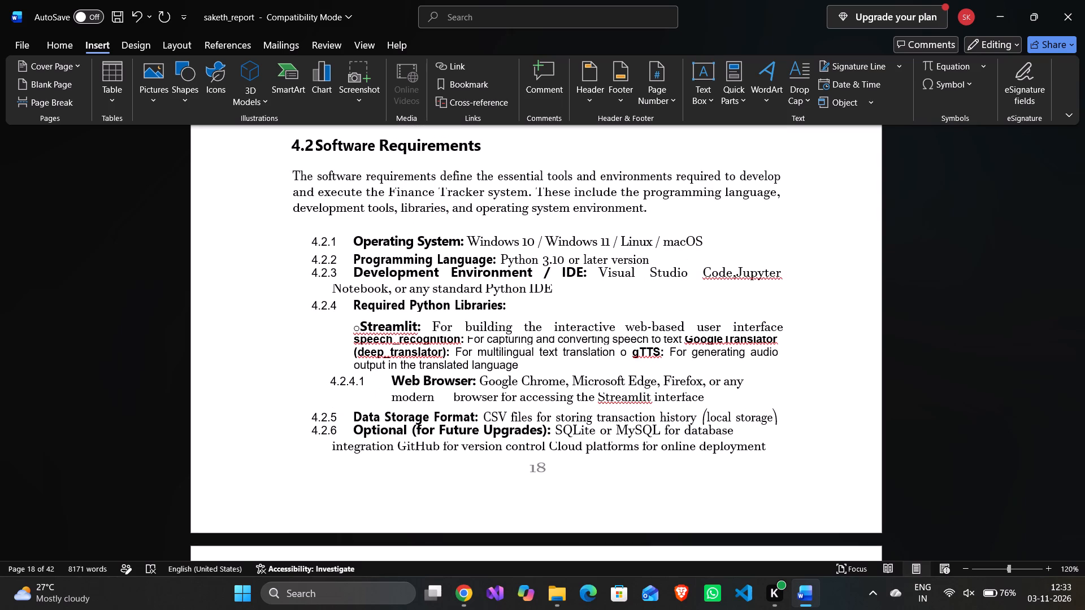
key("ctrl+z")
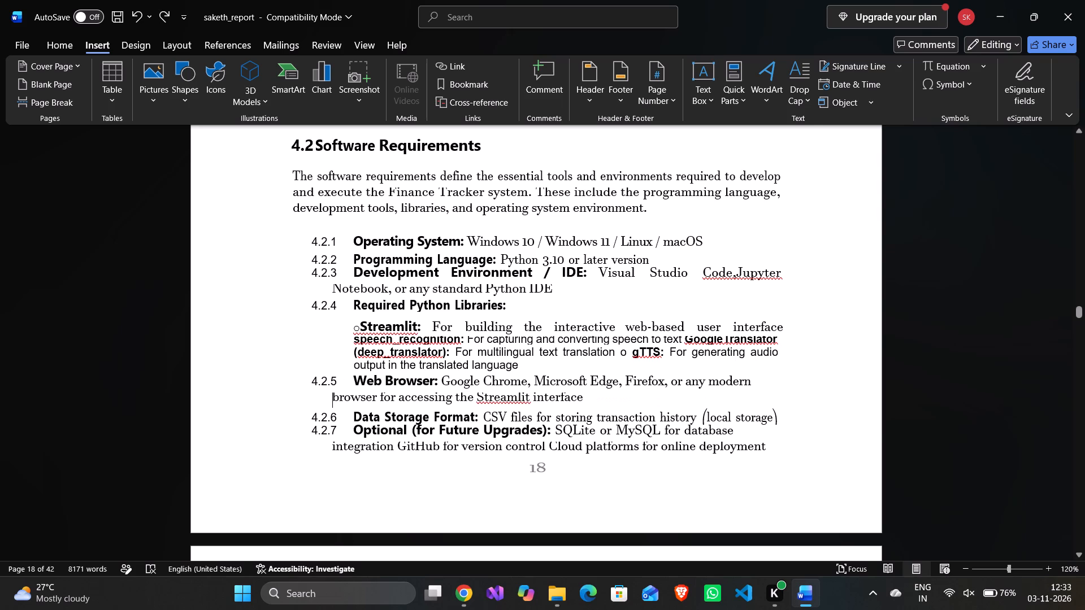
Delete blank lines above the METHODOLOGY / TECHNICAL APPROACH heading at the top of its page.
scroll(457, 281, "down", 3)
scroll(457, 281, "up", 1)
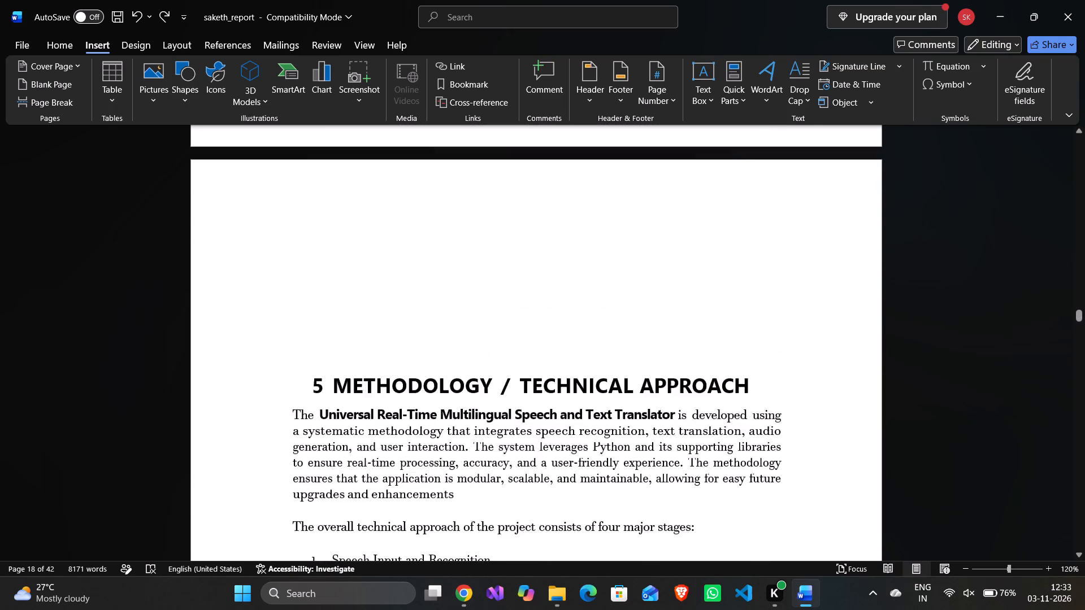
scroll(457, 281, "up", 1)
left_click(413, 386)
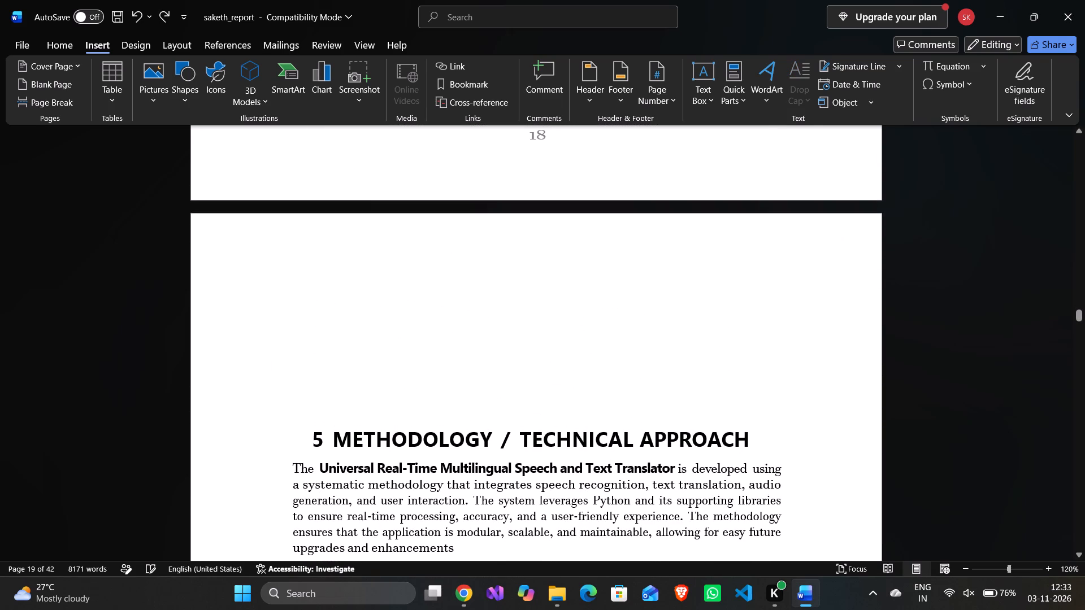
key("BackSpace")
key("BackSpace")
key("BackSpace")
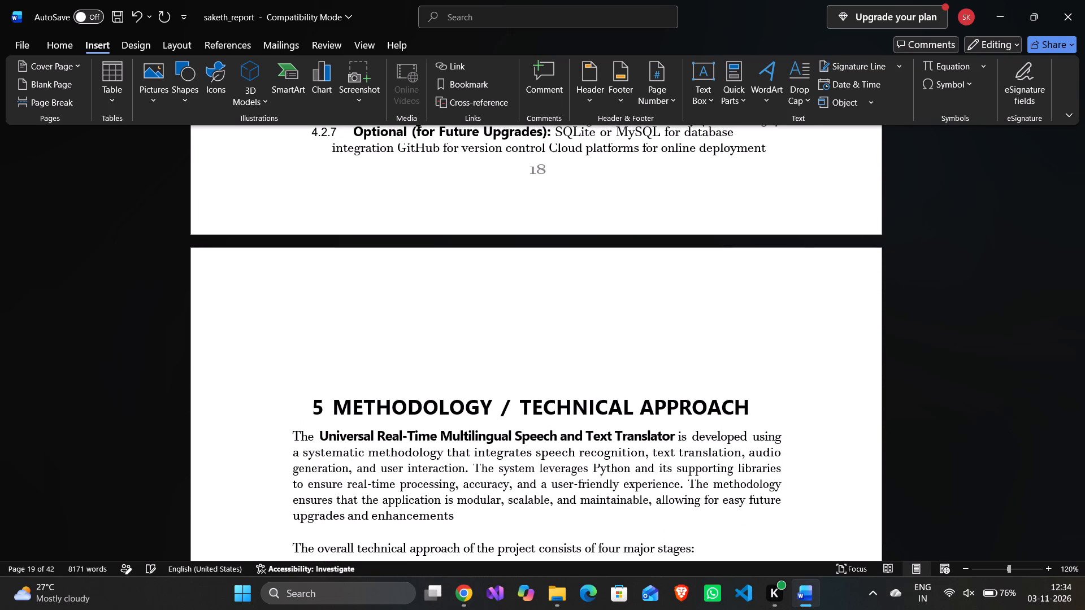
key("ctrl+z")
key("BackSpace")
key("Down")
key("BackSpace")
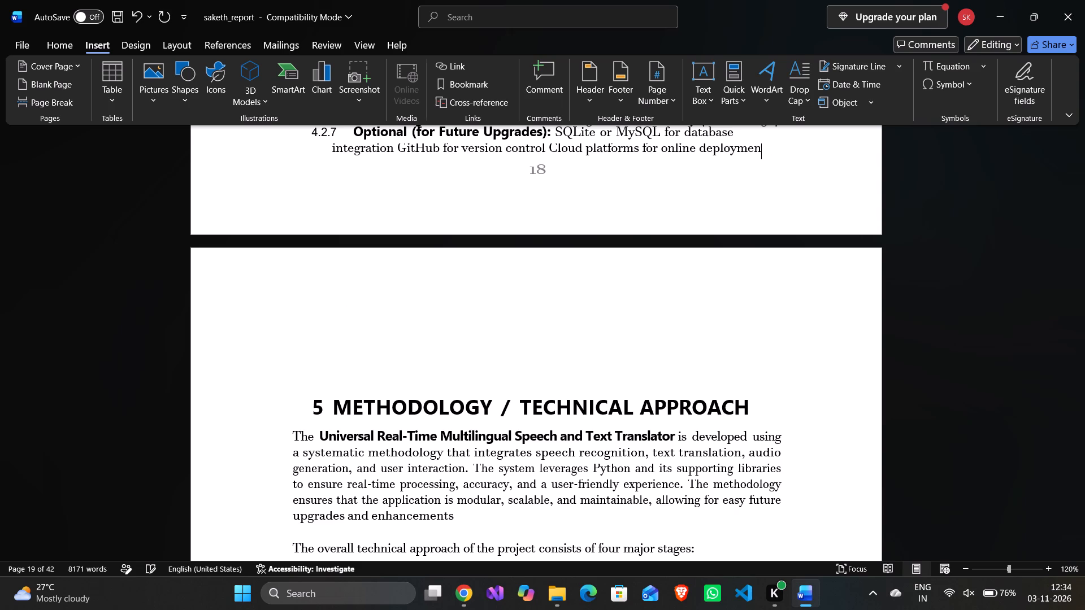
key("Down")
key("Down")
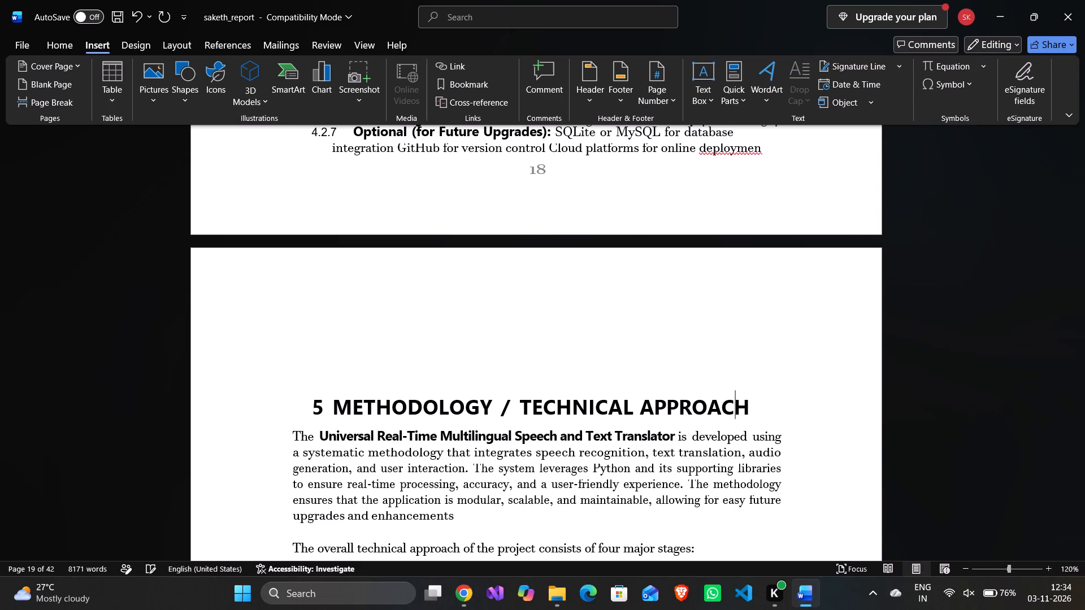
Remove the automatic number 5, the indent and the blank space before the METHODOLOGY / TECHNICAL APPROACH heading.
left_click(320, 413)
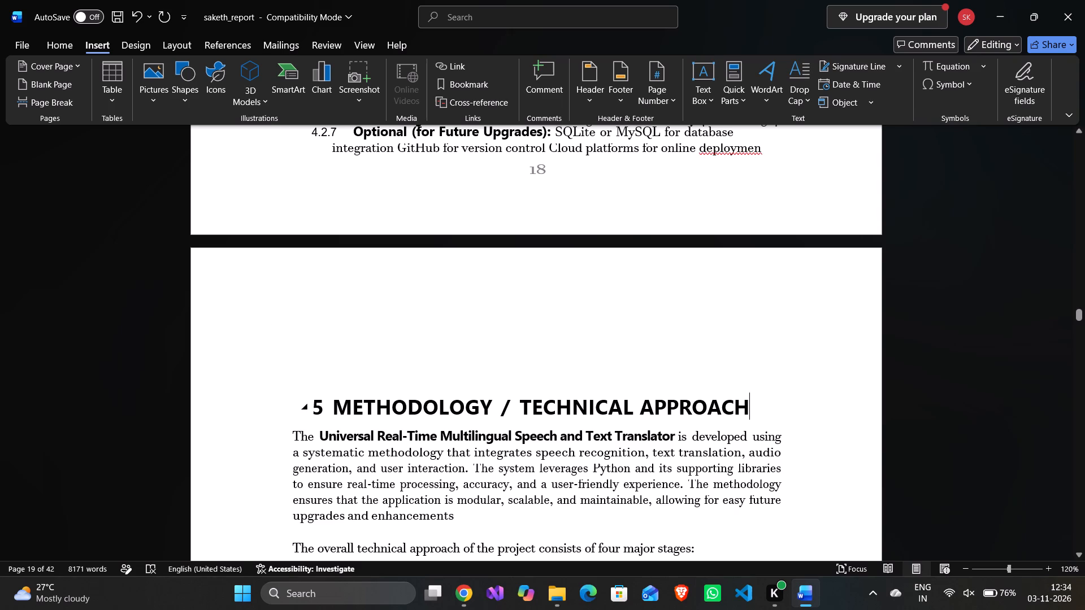
key("BackSpace")
key("BackSpace")
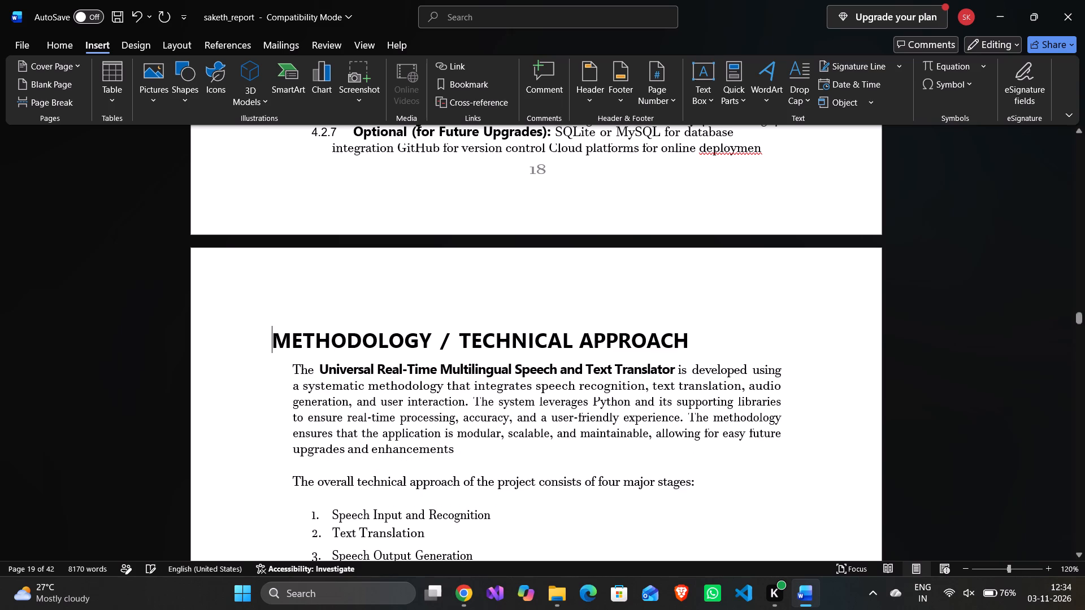
key("BackSpace")
key("Down")
Restore the missing letters "nt" so the last word of item 4.2.7 reads "deployment".
left_click(762, 154)
key("n")
key("BackSpace")
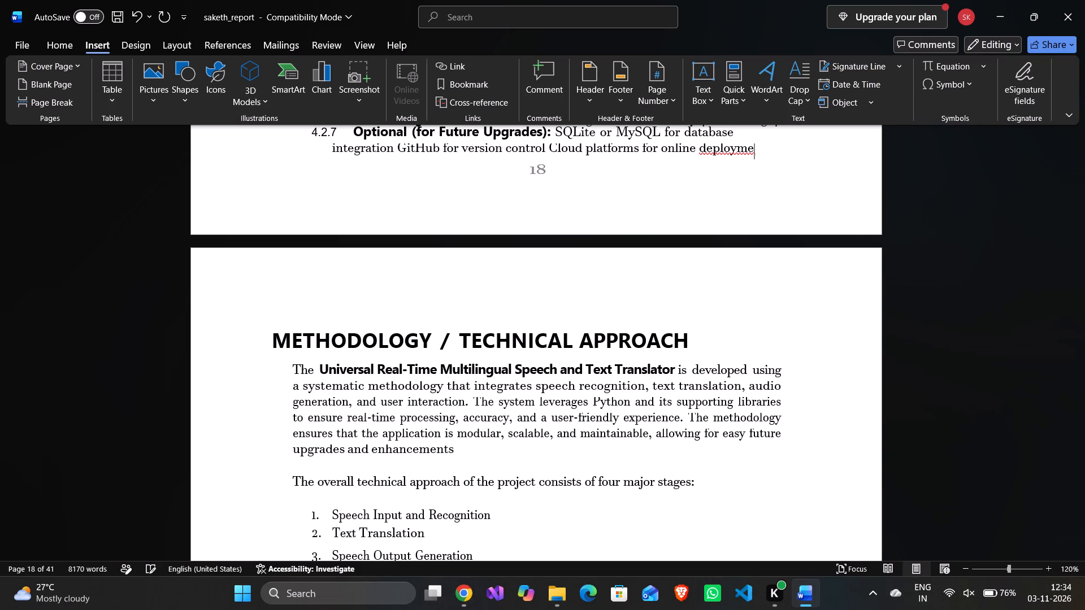
type("nt")
Insert "CHAPTER 5" before the METHODOLOGY / TECHNICAL APPROACH heading text, leaving that text on its own line below.
left_click(523, 316)
left_click(272, 337)
type("cha")
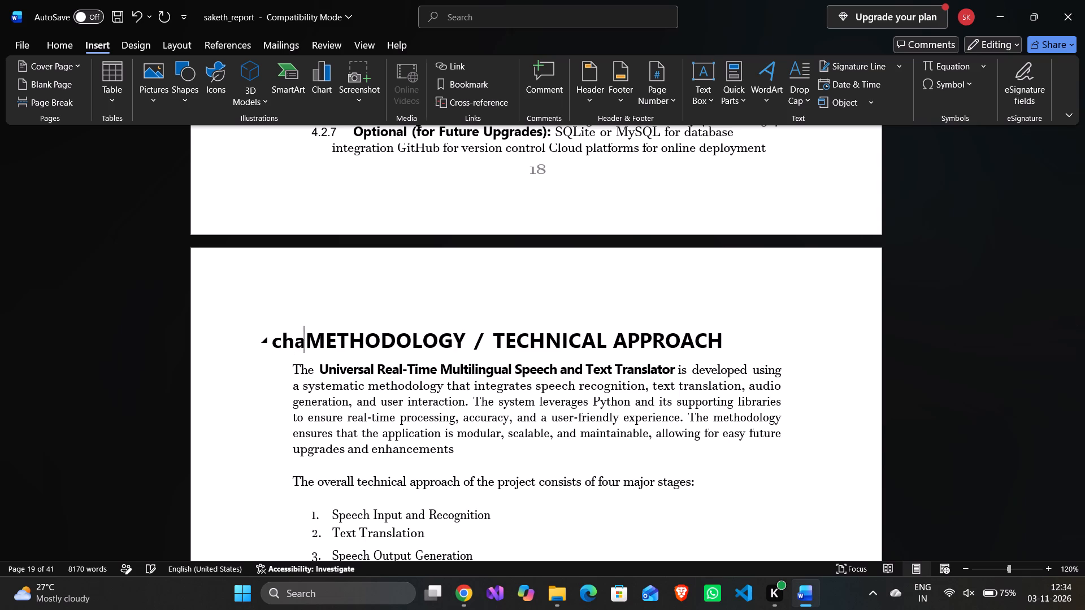
key("BackSpace")
key("BackSpace")
key("BackSpace")
type("CHAPTE")
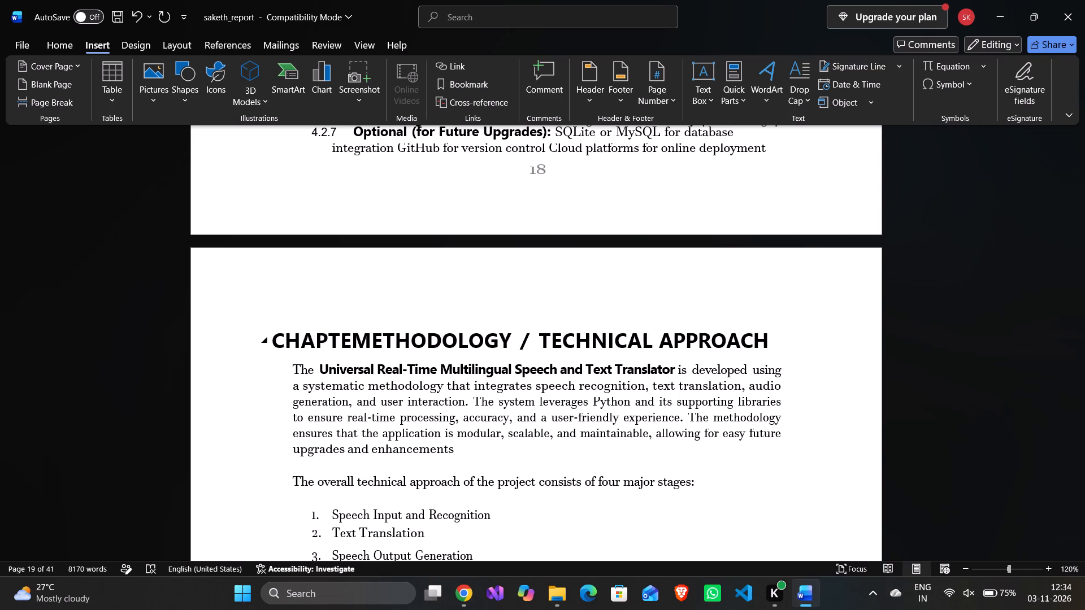
type("R 5")
key("Return")
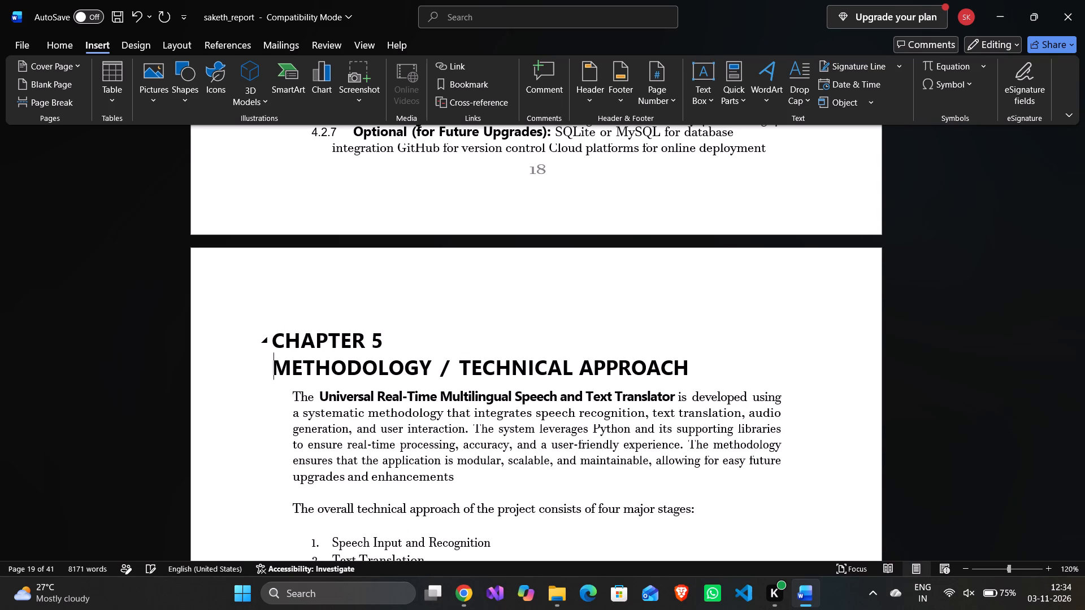
Shift the CHAPTER 5 heading across with five tabs so it sits centred on the page.
left_click(275, 340)
key("Tab")
key("Tab")
key("Tab")
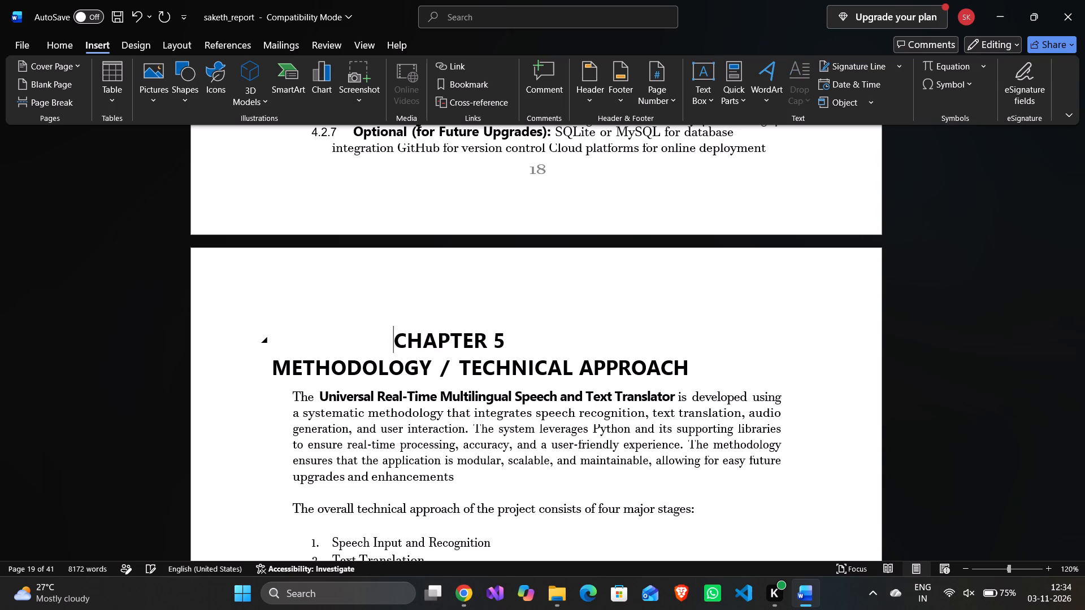
key("Tab")
key("Tab")
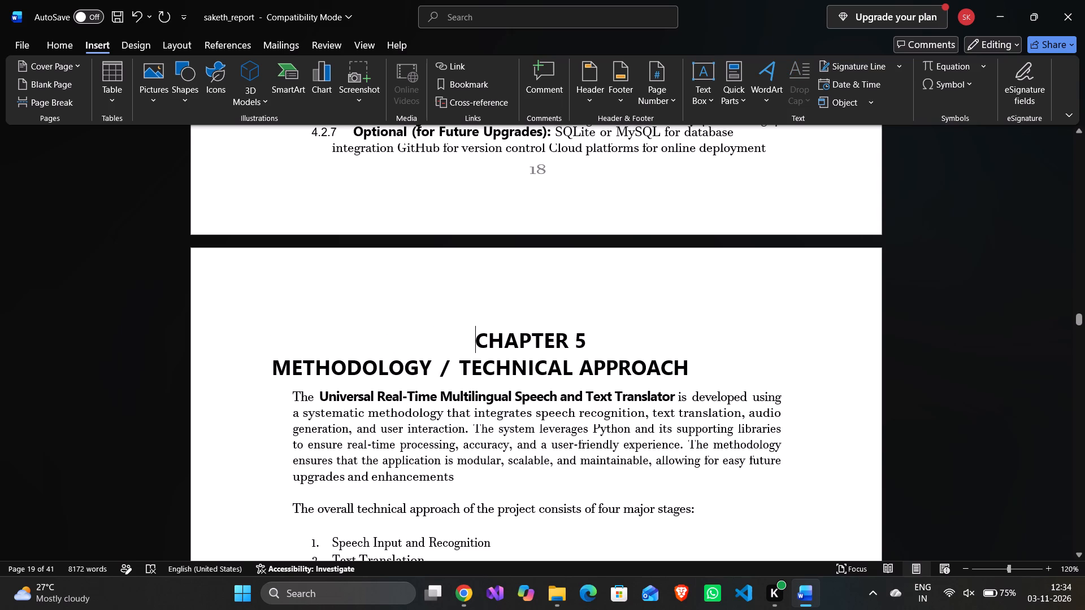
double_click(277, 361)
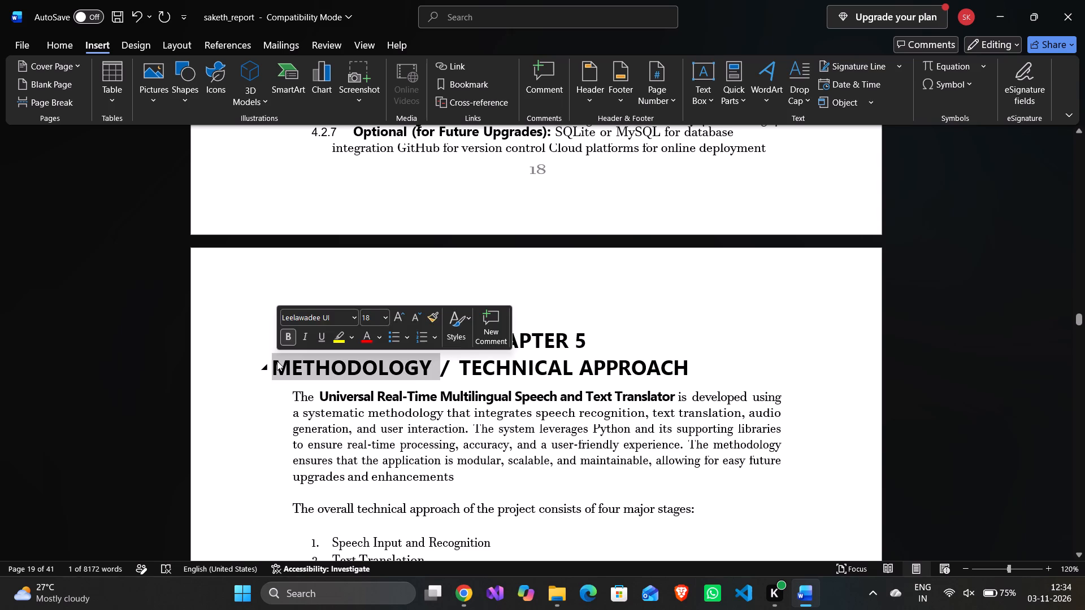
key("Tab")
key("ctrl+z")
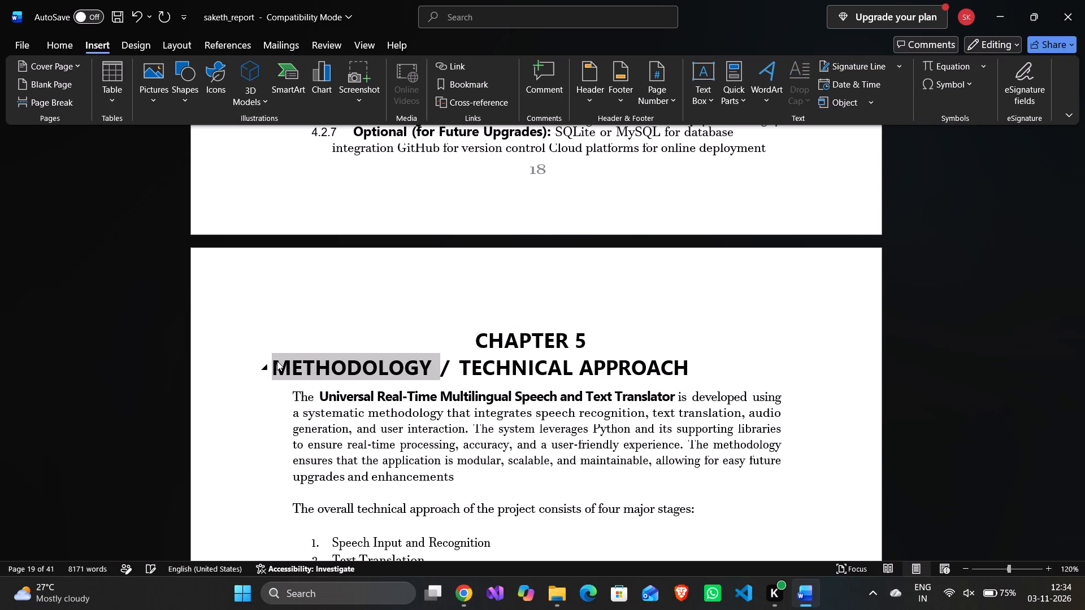
Shift the METHODOLOGY / TECHNICAL APPROACH line across with two tabs so it sits beneath CHAPTER 5.
left_click(277, 361)
key("Tab")
key("Tab")
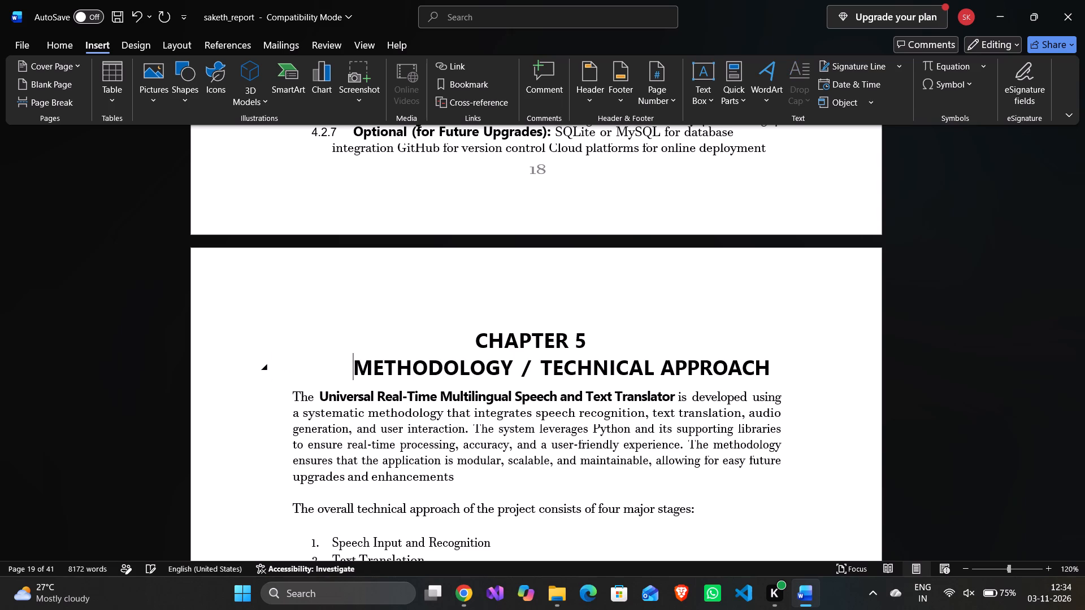
scroll(423, 385, "down", 1)
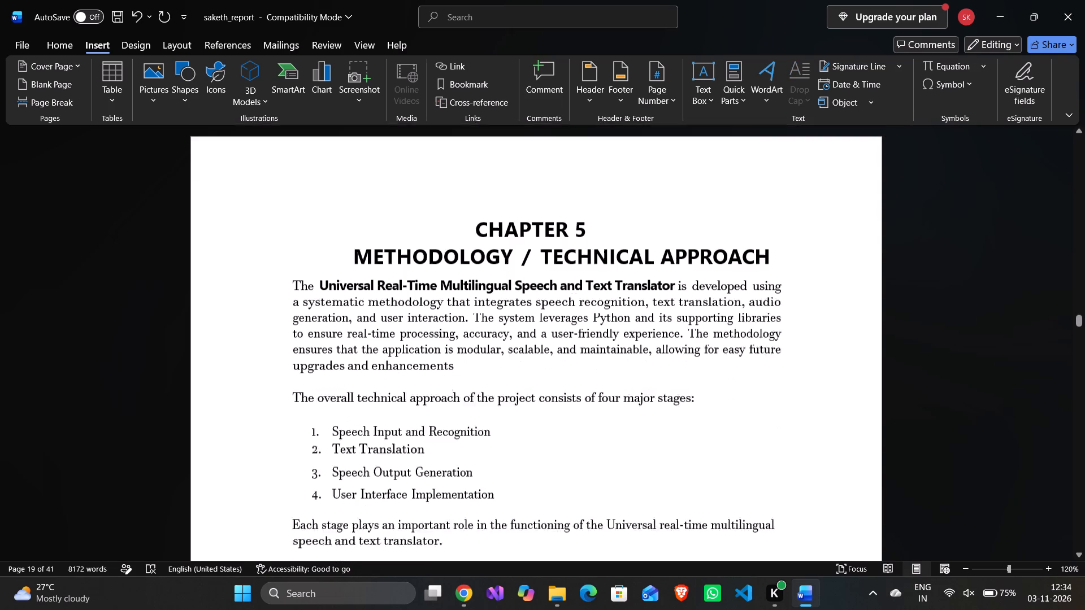
Renumber the Speech Recognition Process heading as 5.1, with a space before the title.
scroll(423, 385, "down", 1)
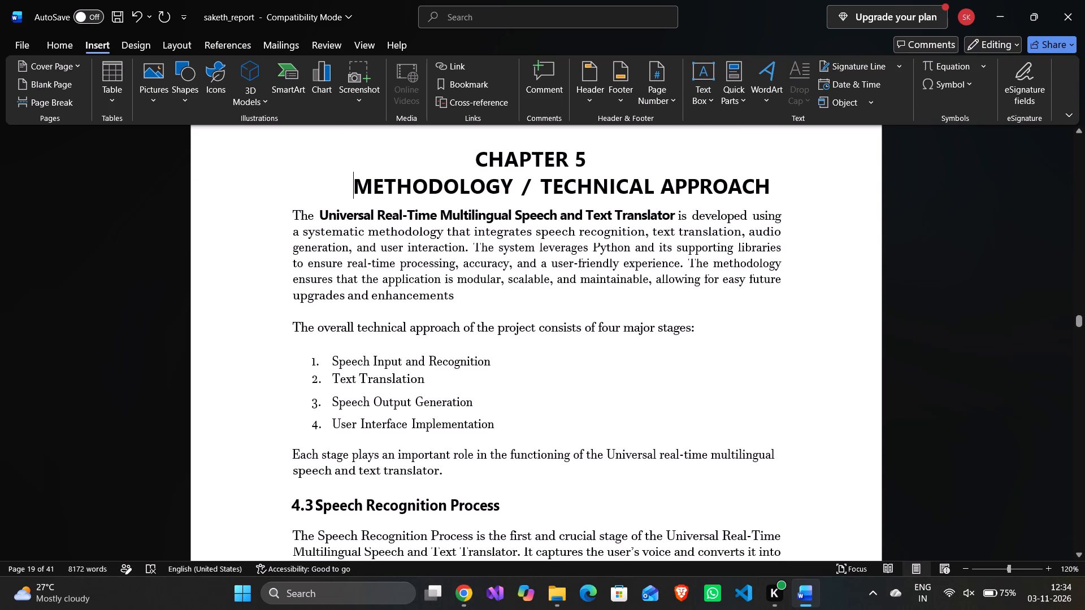
left_click(298, 504)
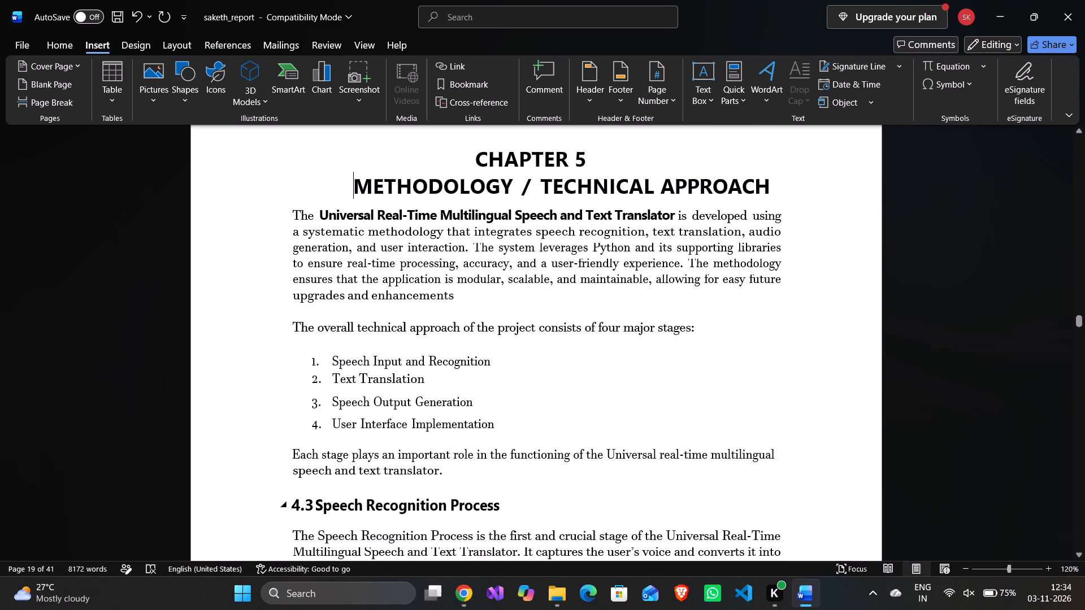
scroll(298, 504, "down", 3)
key("BackSpace")
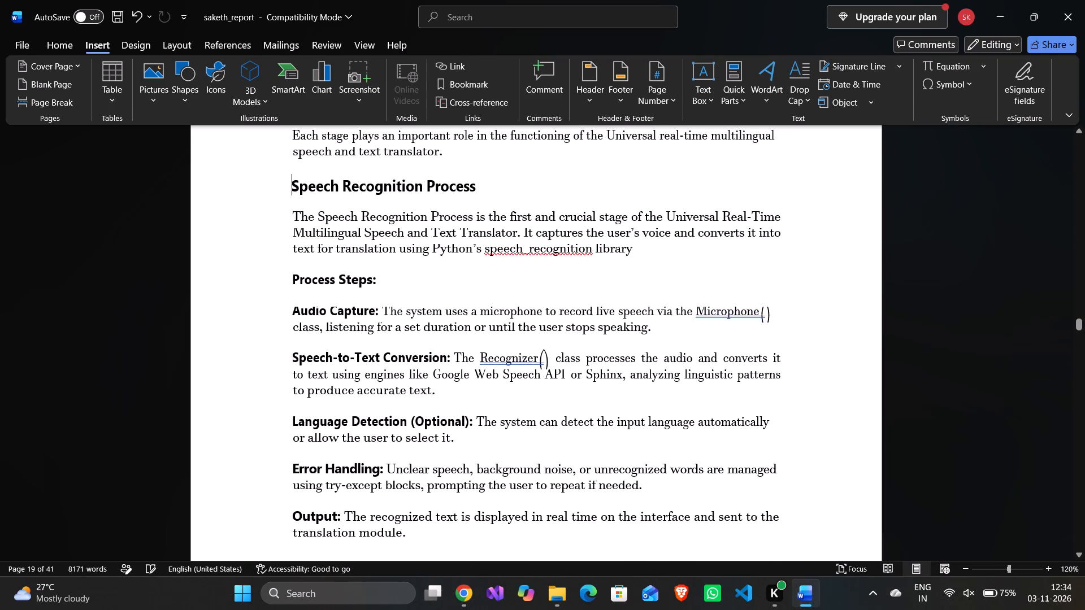
type("5.1")
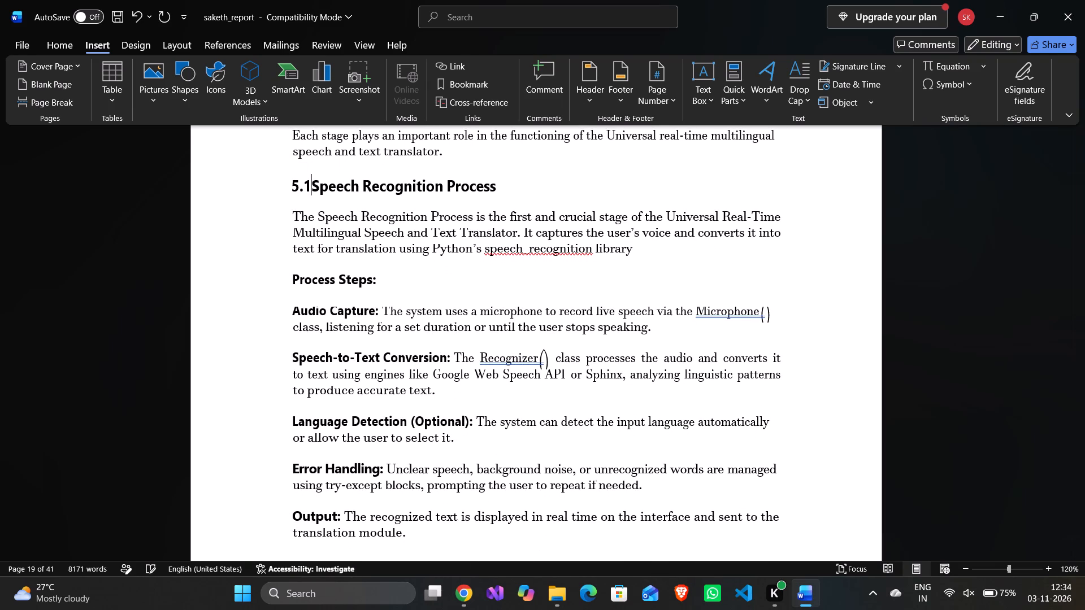
key("space")
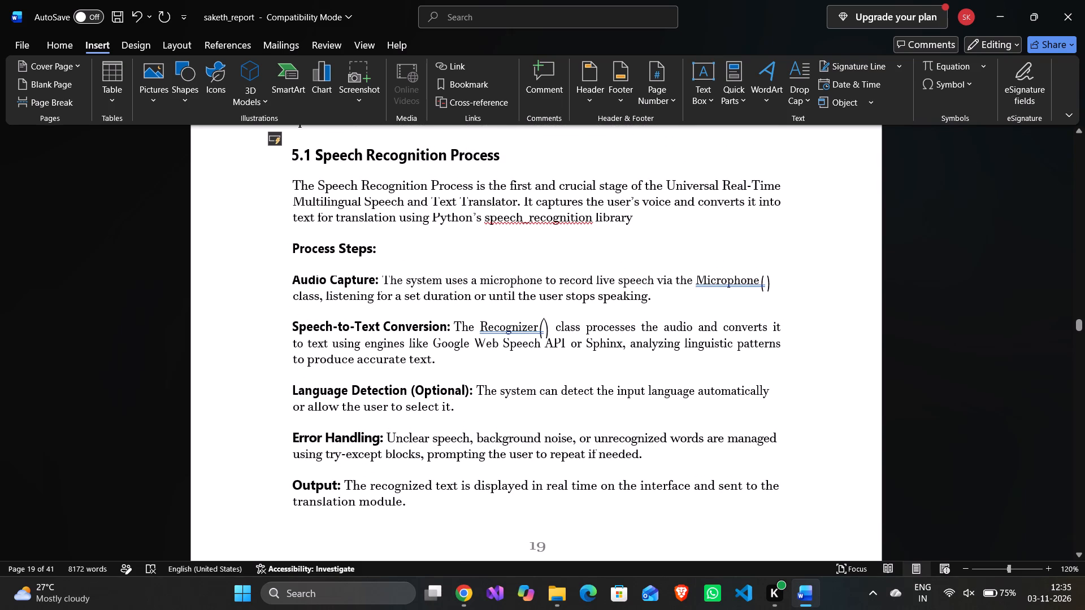
Delete the empty parentheses after "Microphone" in the Audio Capture item of section 5.1, keeping a space before "class".
left_click(776, 283)
key("BackSpace")
key("BackSpace")
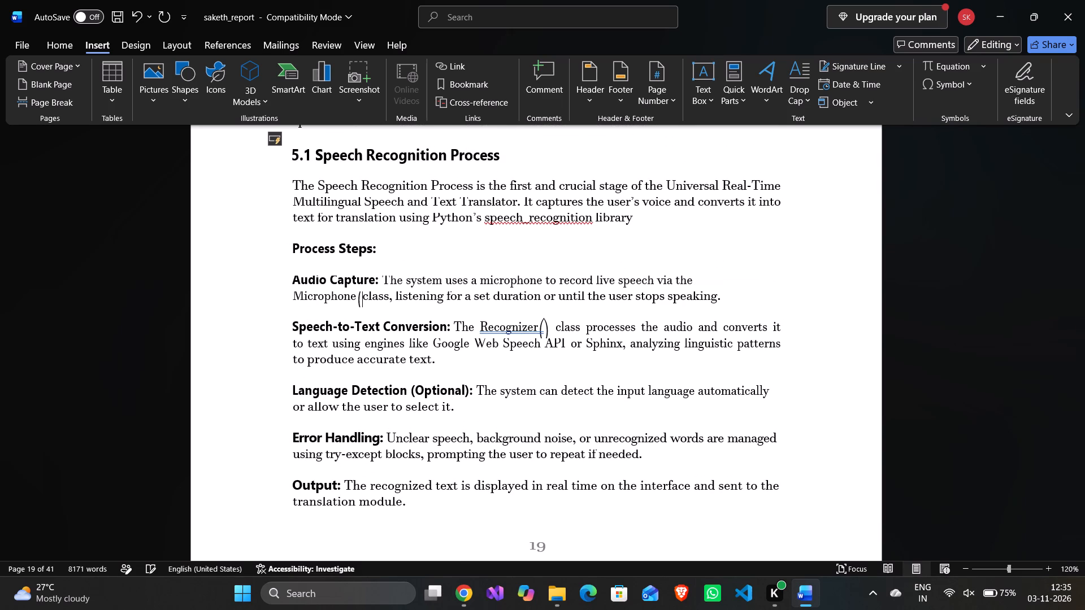
key("BackSpace")
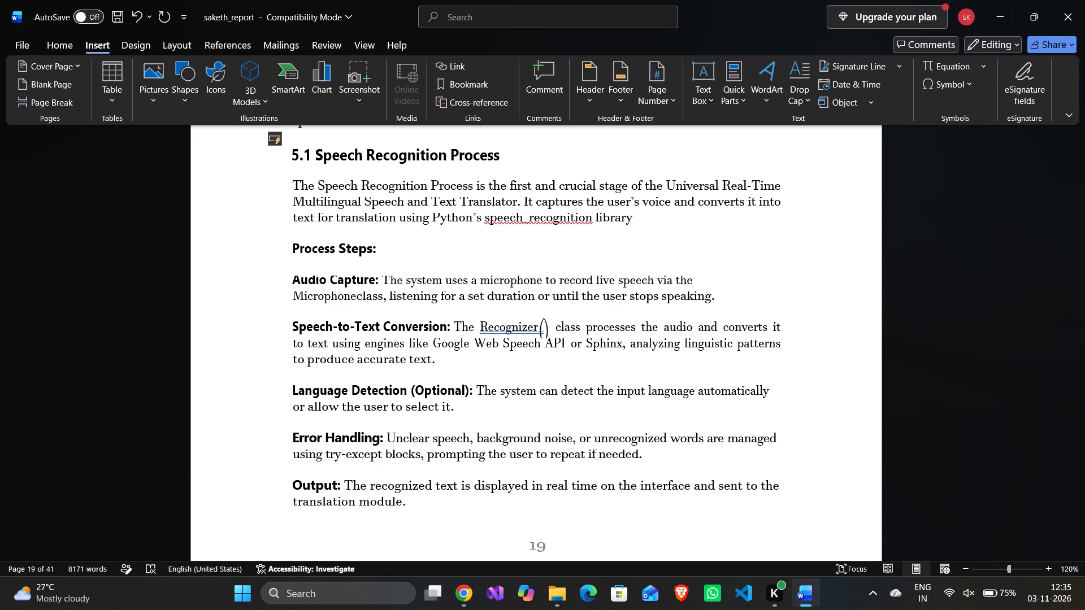
key("space")
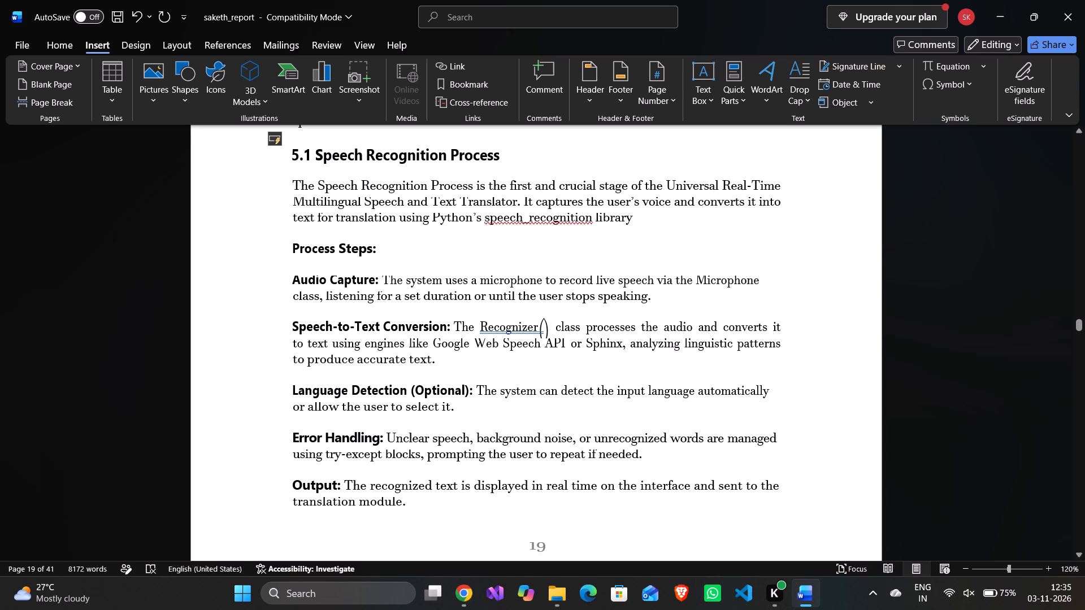
Delete the empty parentheses after "Recognizer" in the Speech-to-Text Conversion item, keeping a space before "class".
left_click(553, 326)
key("BackSpace")
key("BackSpace")
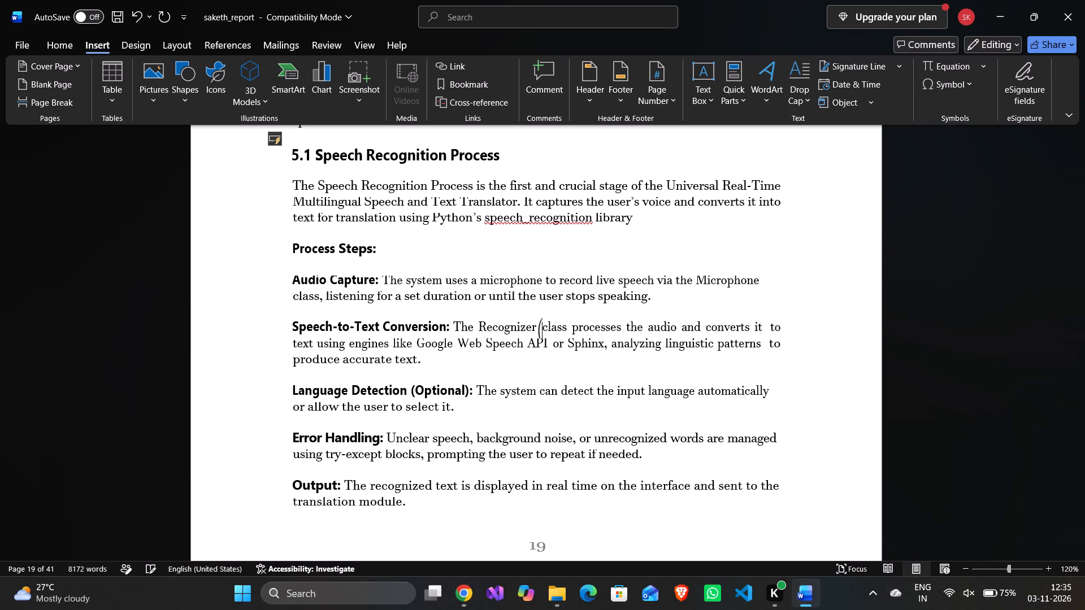
key("BackSpace")
key("space")
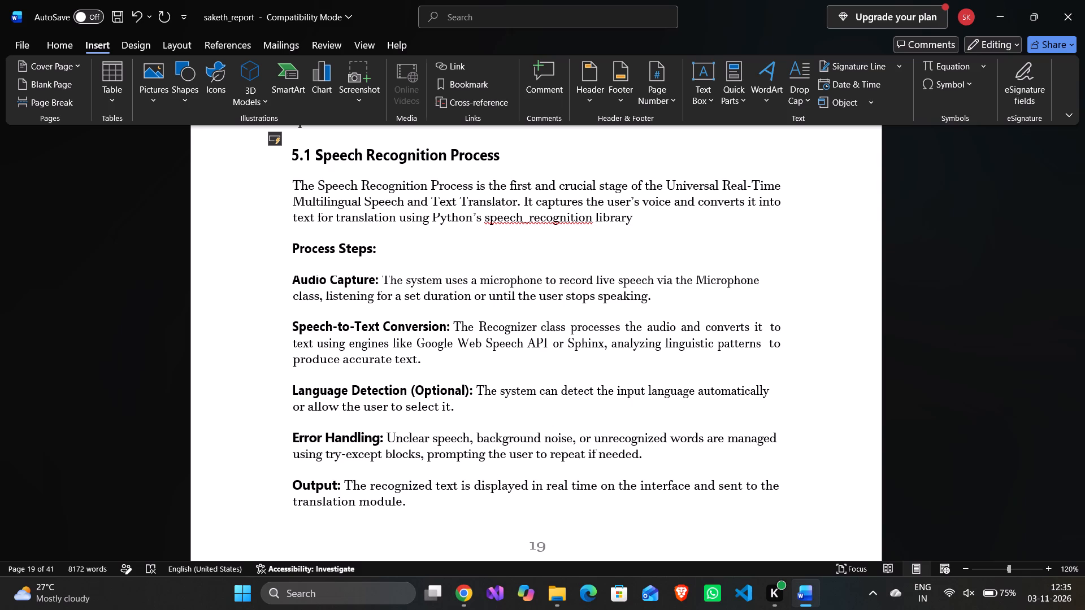
Review the rest of Chapter 5 from section 5.1 to 5.4, checking the section numbering and text for leftover errors.
scroll(553, 326, "down", 3)
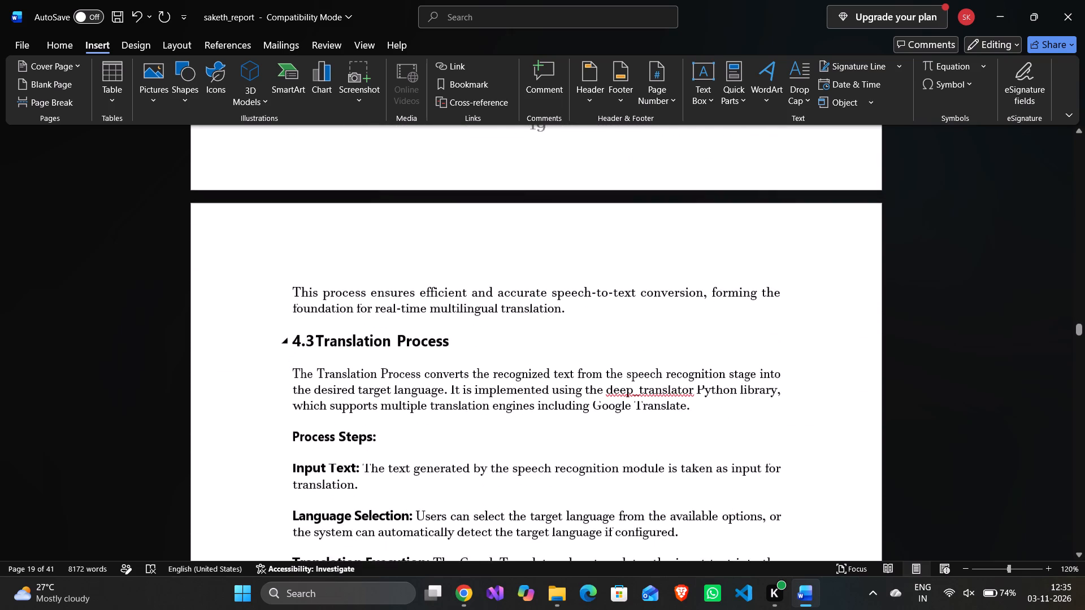
scroll(553, 326, "down", 1)
scroll(553, 326, "up", 3)
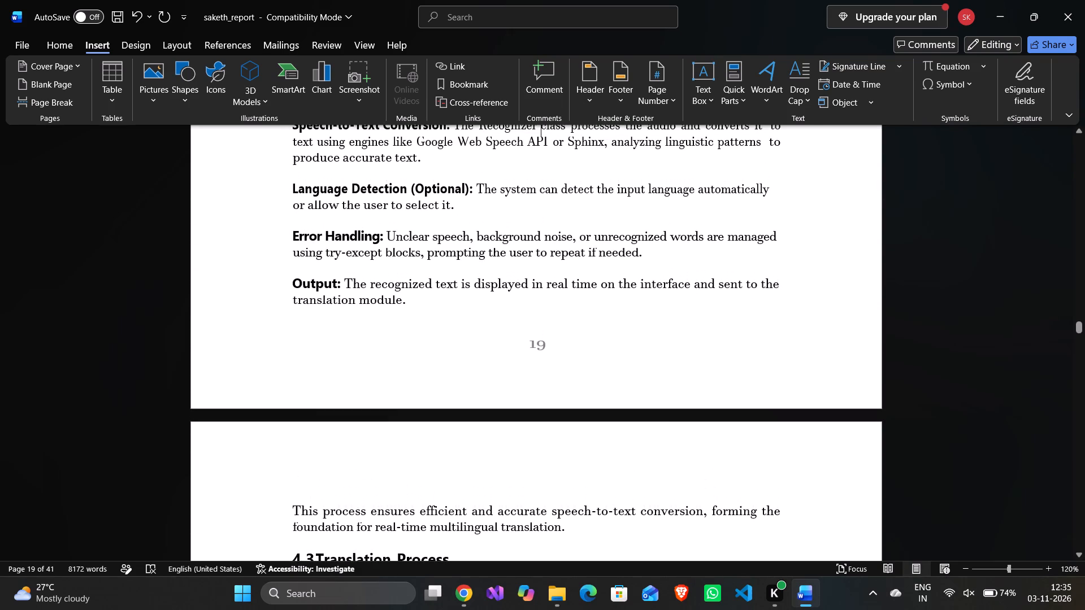
scroll(553, 326, "up", 2)
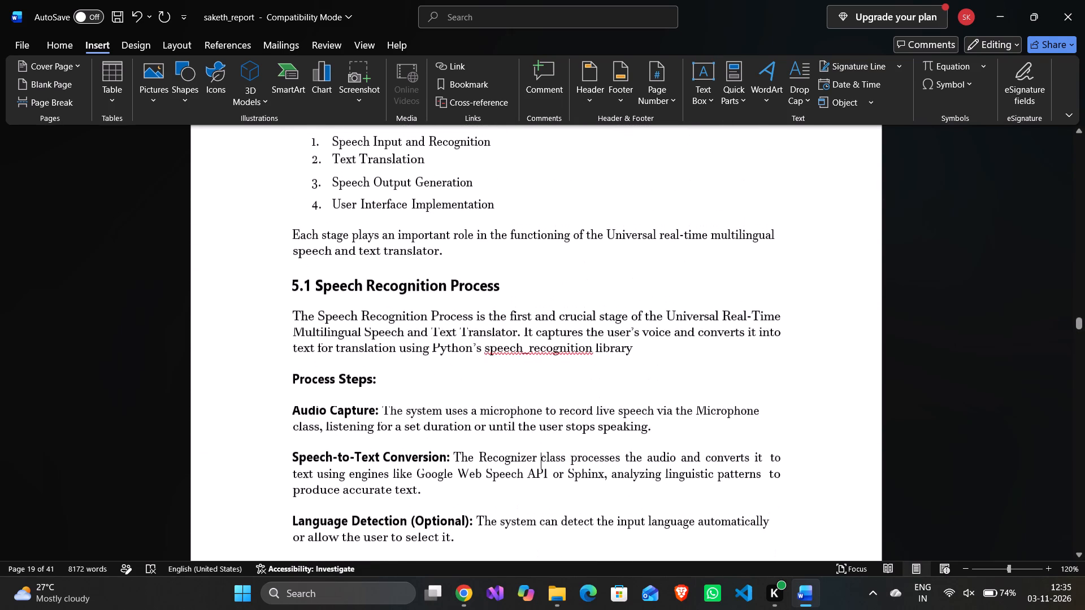
scroll(553, 326, "down", 3)
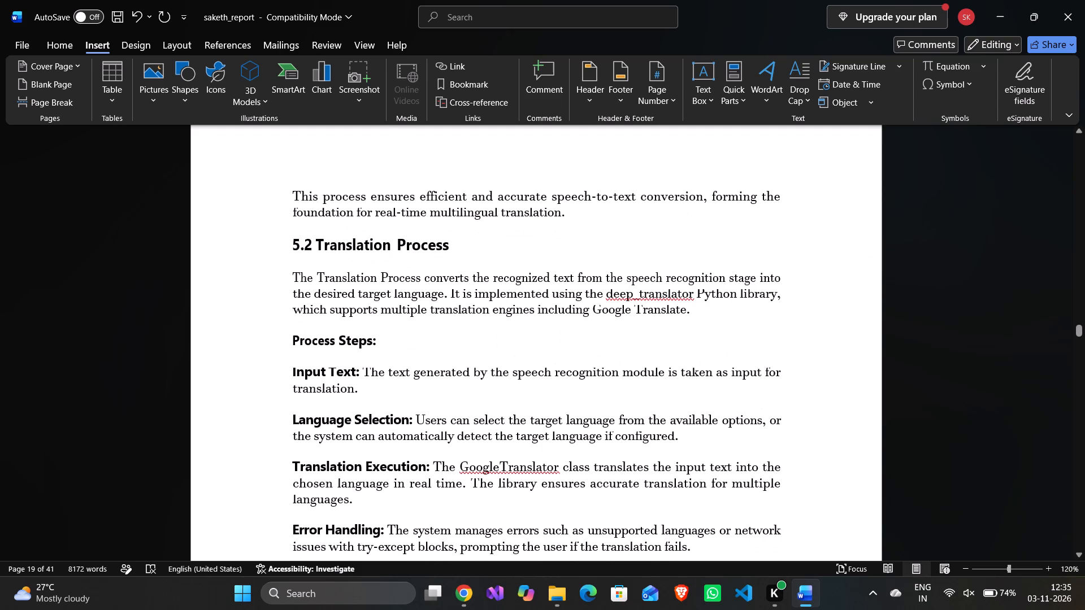
scroll(387, 361, "down", 4)
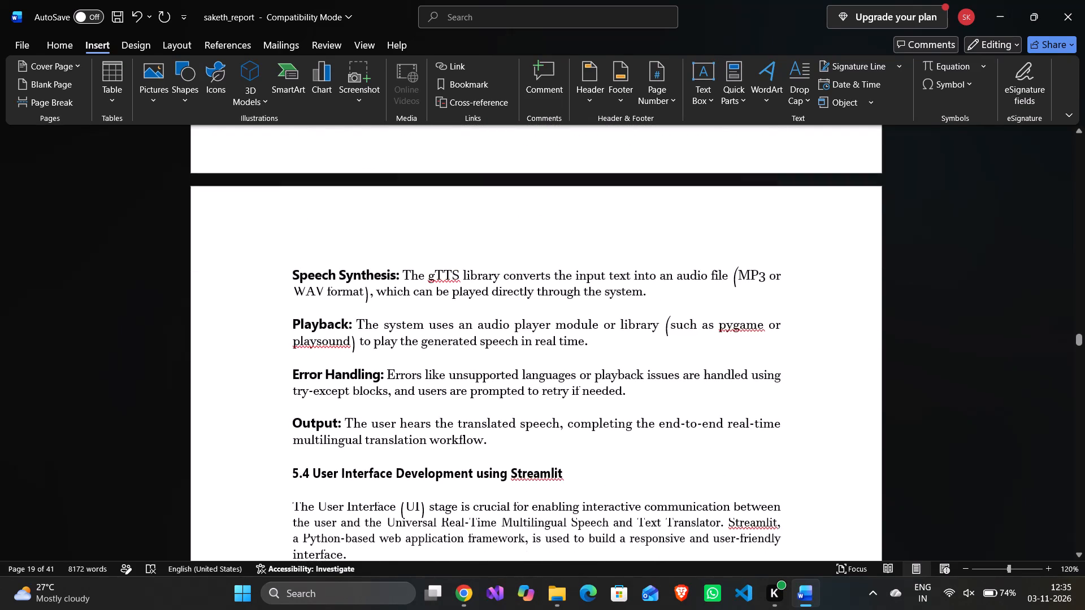
scroll(387, 361, "up", 2)
scroll(387, 361, "down", 1)
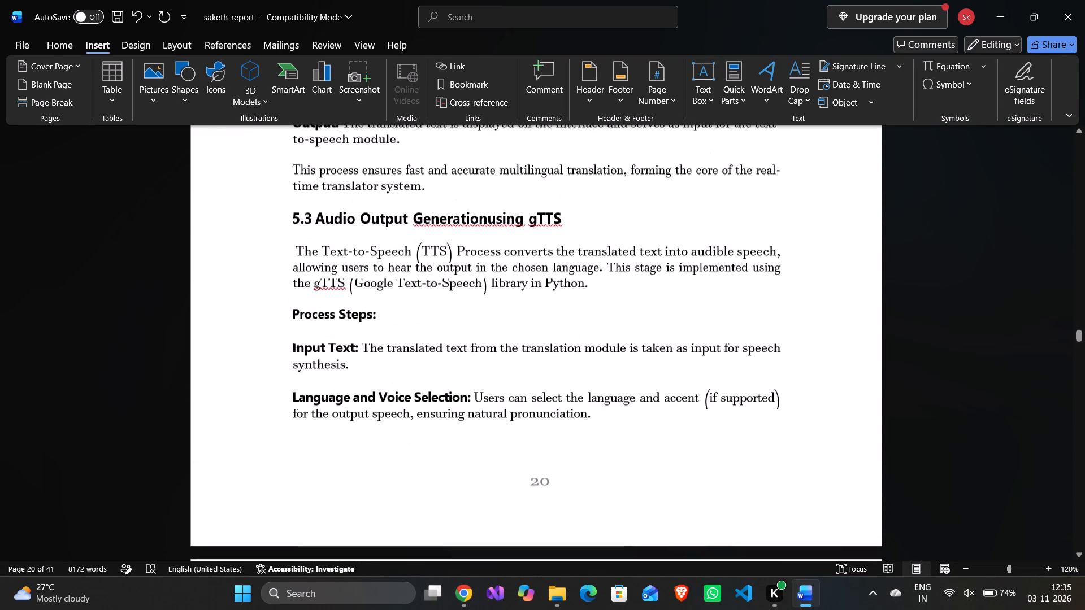
scroll(387, 361, "down", 1)
scroll(387, 361, "up", 1)
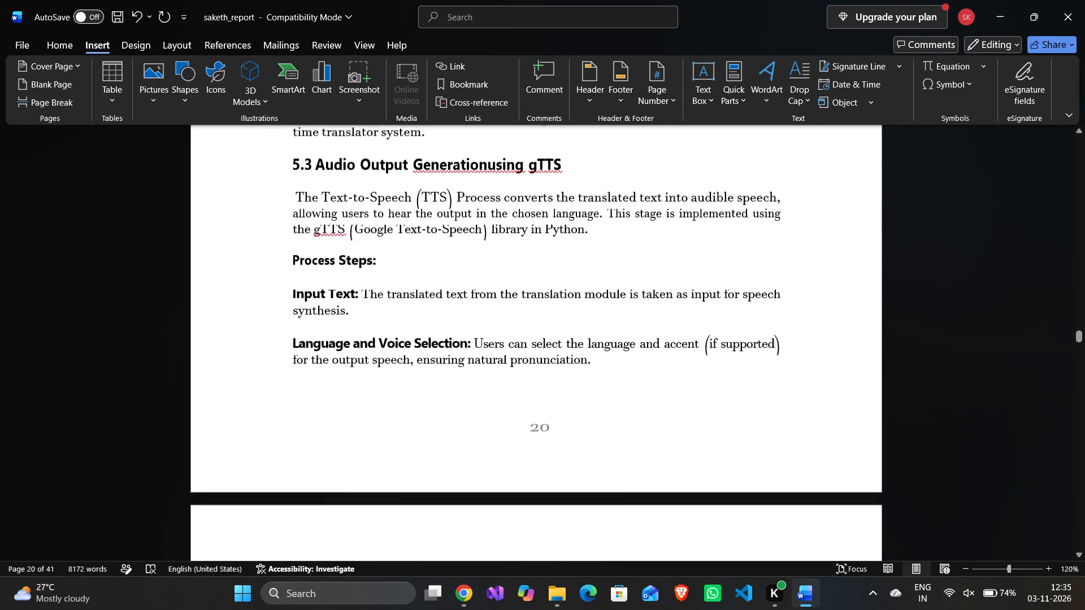
scroll(387, 361, "up", 2)
scroll(387, 361, "down", 2)
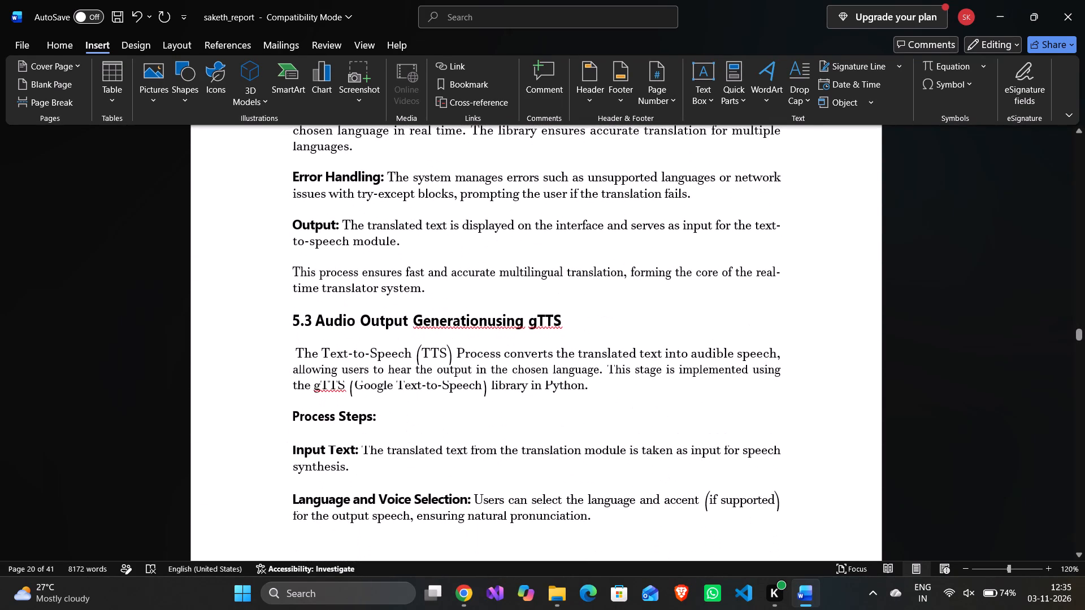
Remove the parentheses around "TTS" and around "Google Text-to-Speech" in the opening paragraph of section 5.3.
left_click(453, 402)
left_click(489, 486)
left_click(454, 360)
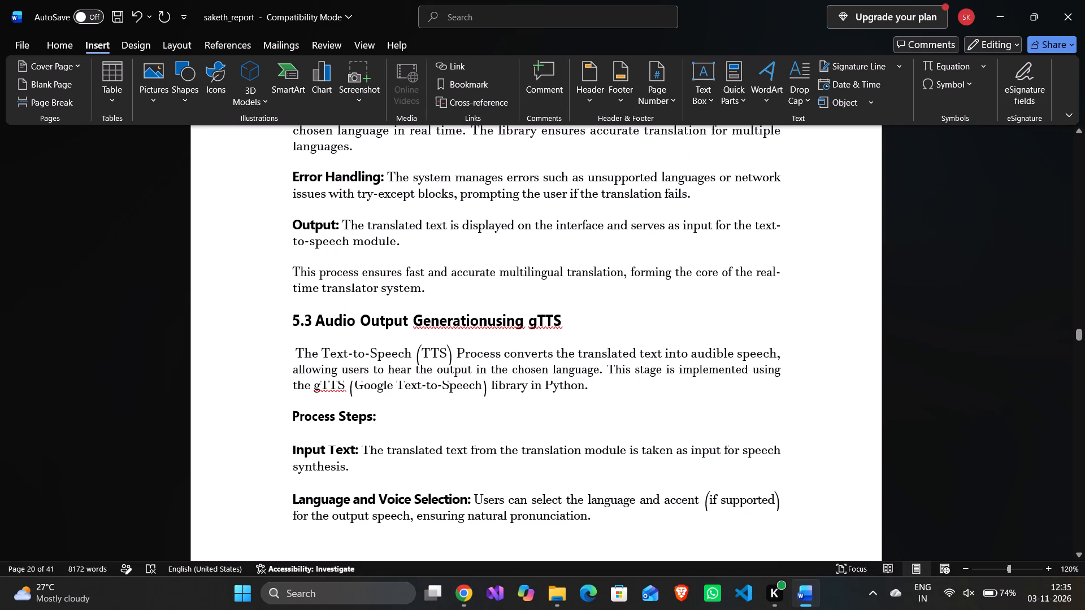
key("BackSpace")
key("Left")
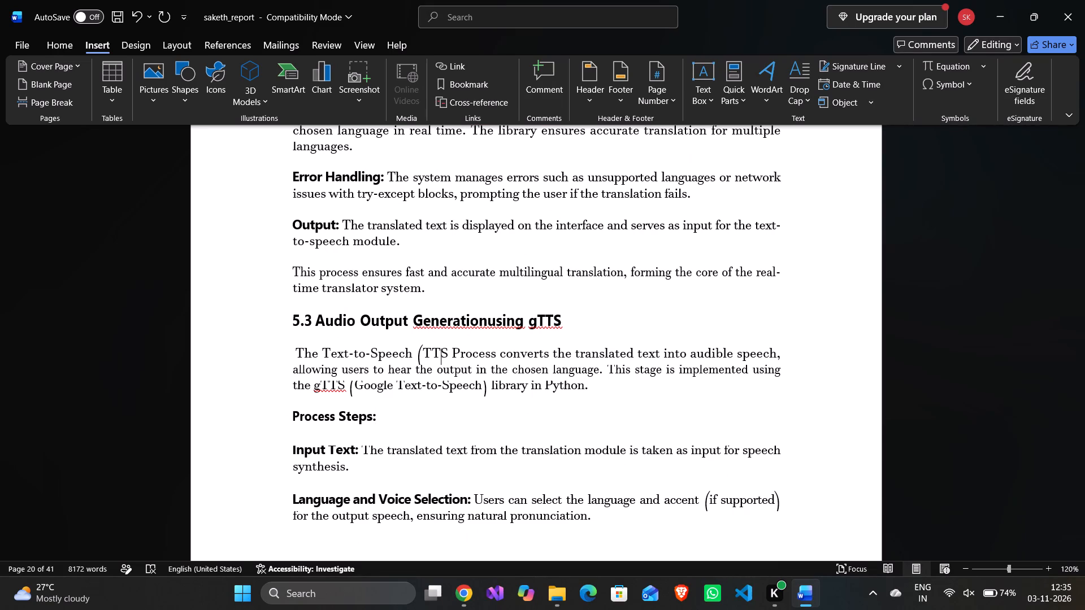
key("Left")
key("Left")
key("BackSpace")
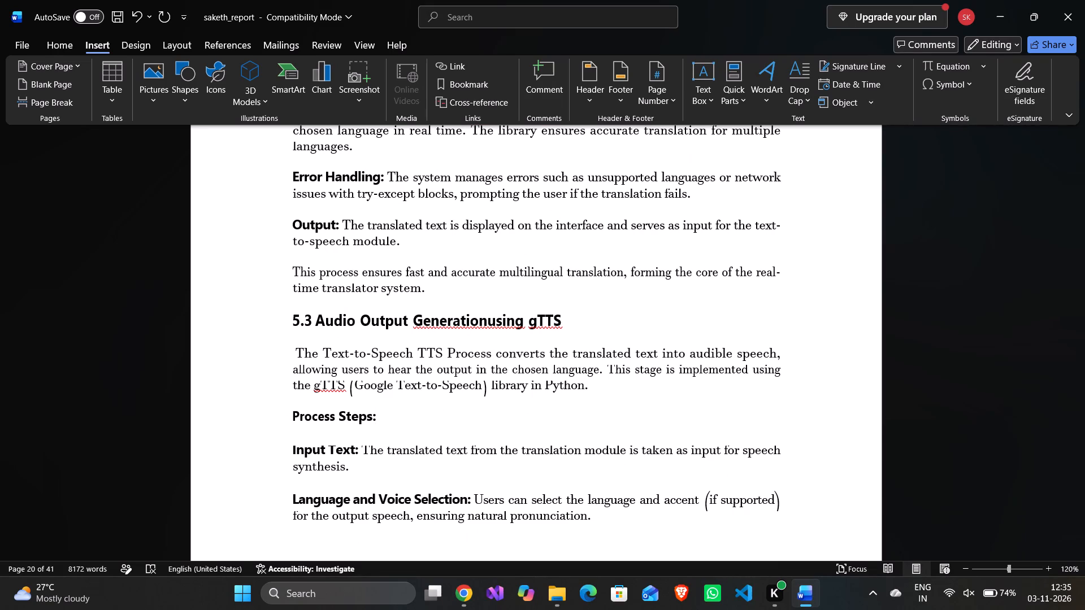
left_click(489, 380)
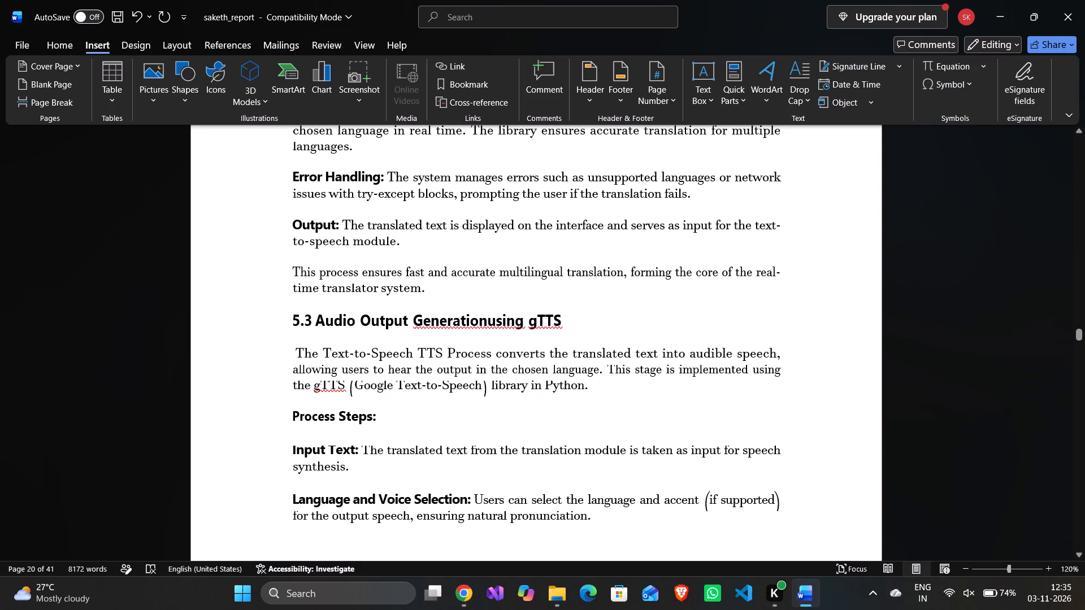
left_click(489, 384)
key("BackSpace")
left_click(351, 391)
key("BackSpace")
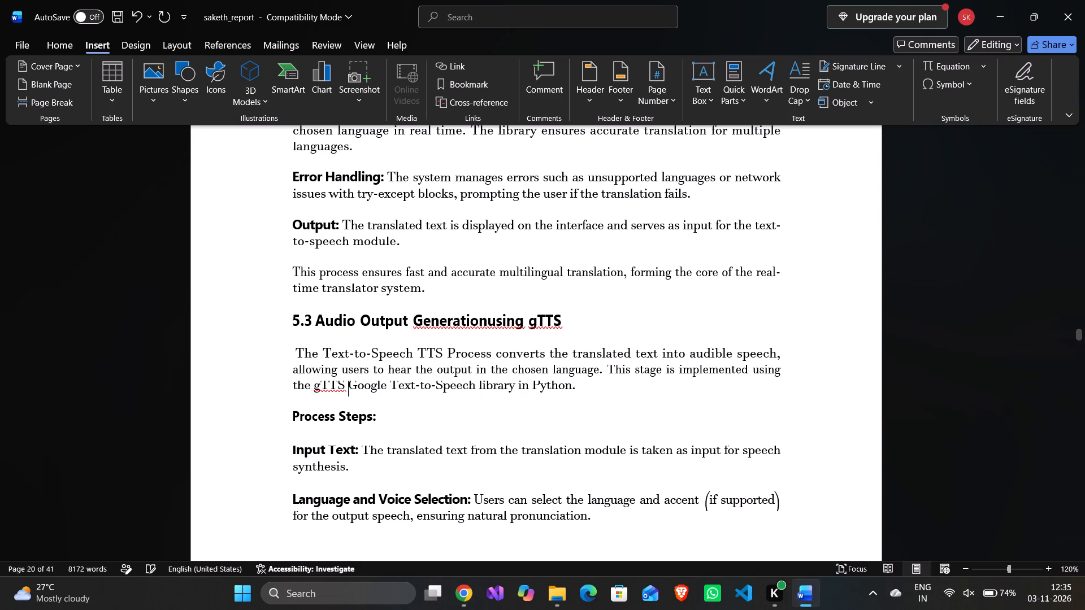
Remove the parentheses around "if supported" in the Language and Voice Selection item of section 5.3.
scroll(434, 451, "down", 2)
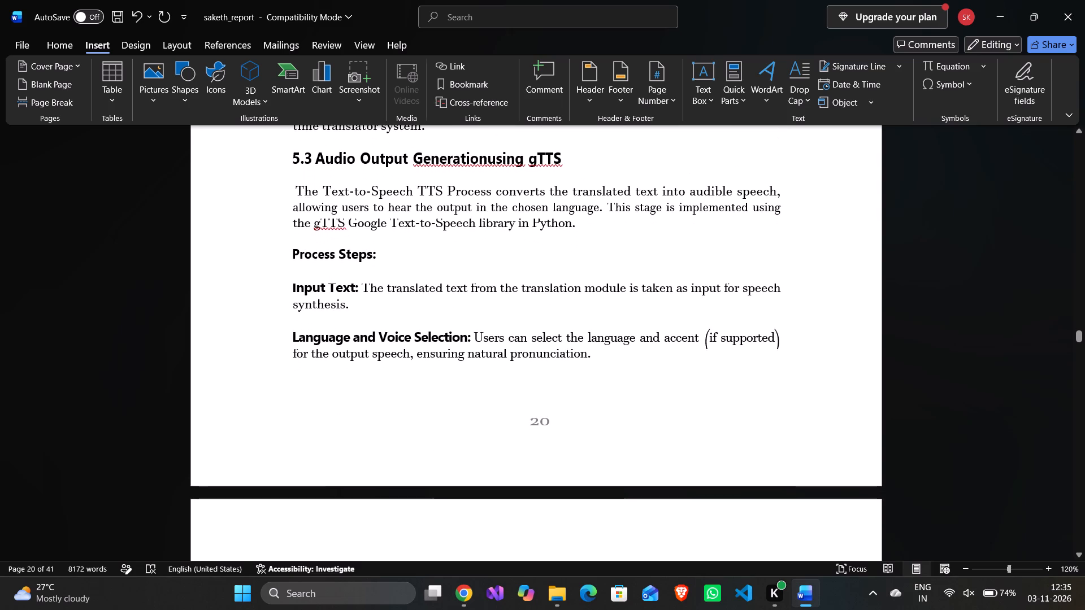
left_click(705, 340)
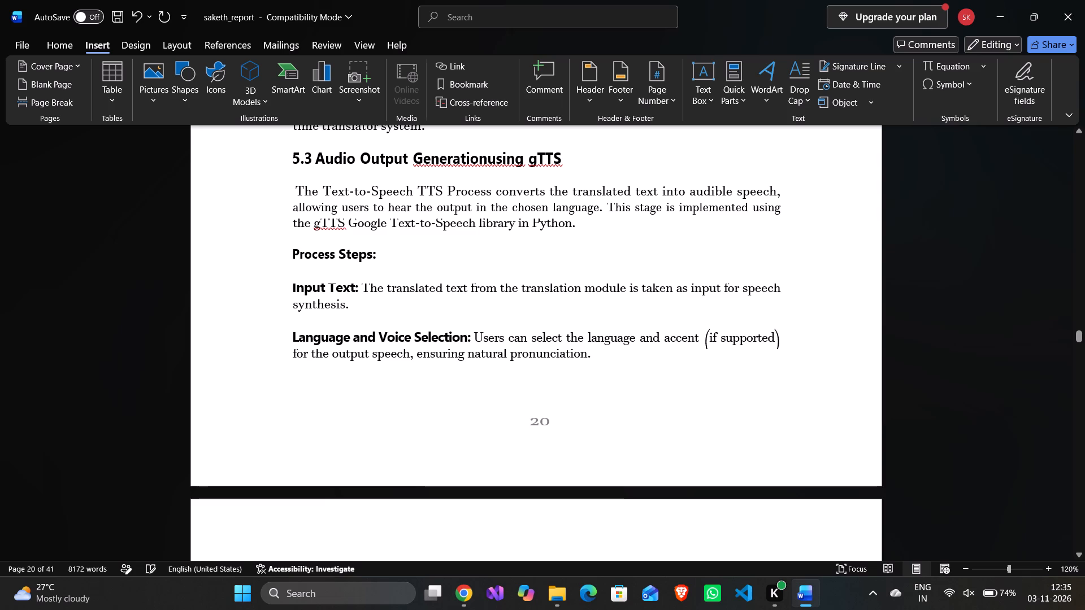
key("Right")
key("BackSpace")
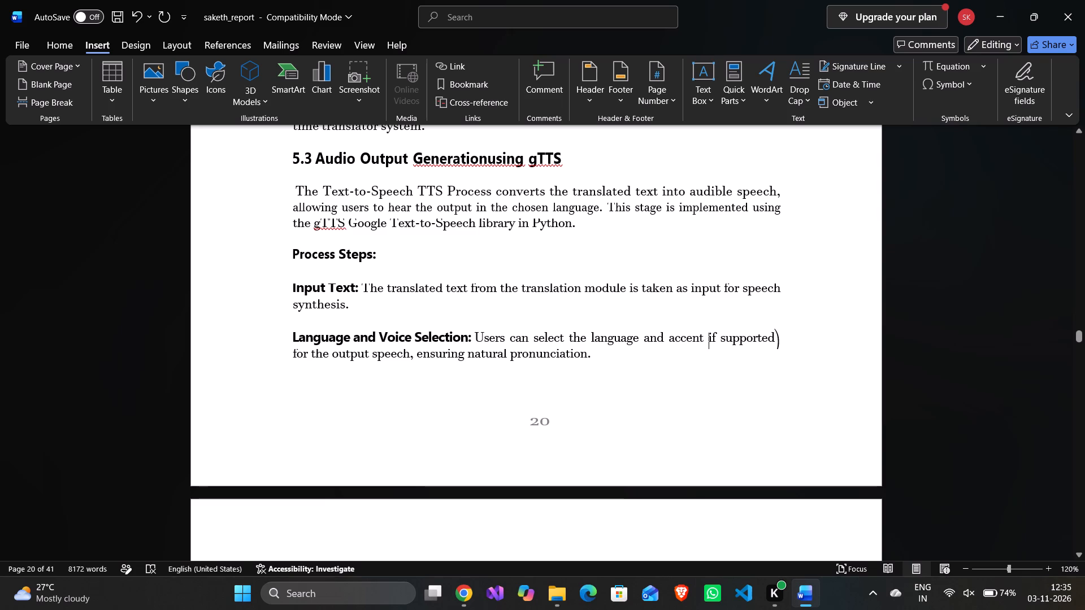
left_click(780, 337)
key("BackSpace")
Remove the parentheses around "MP3 or WAV format" in the Speech Synthesis item of section 5.3.
scroll(780, 337, "down", 1)
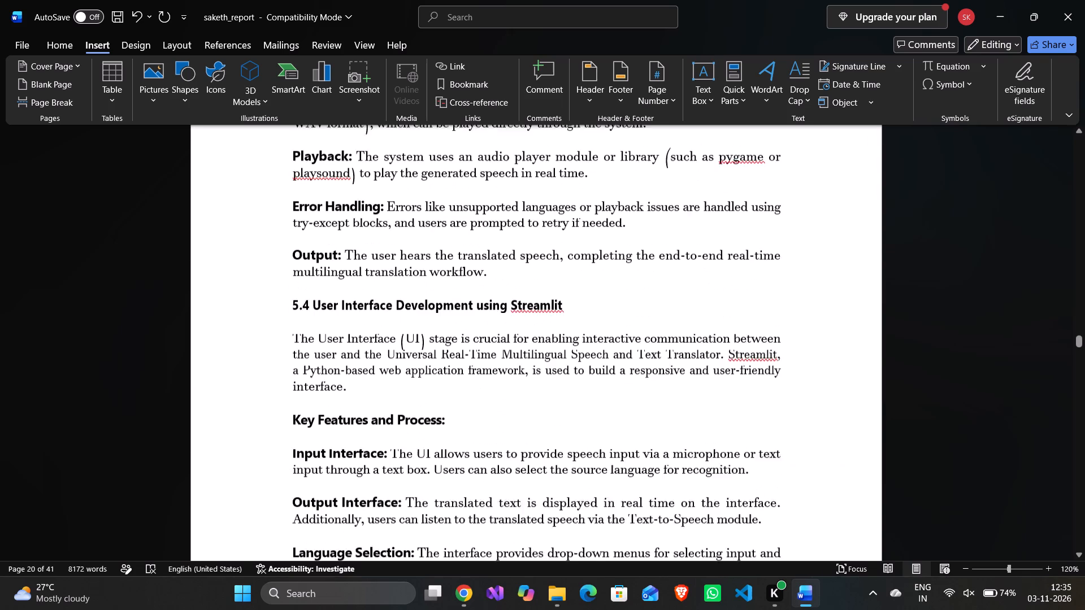
scroll(780, 337, "down", 1)
scroll(780, 337, "up", 1)
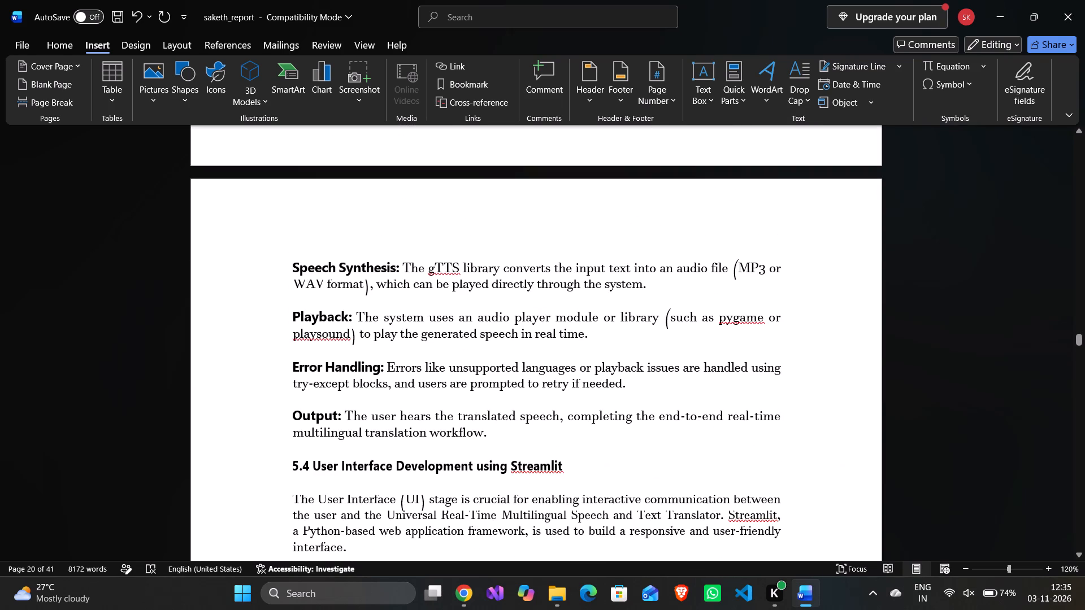
left_click(368, 287)
key("BackSpace")
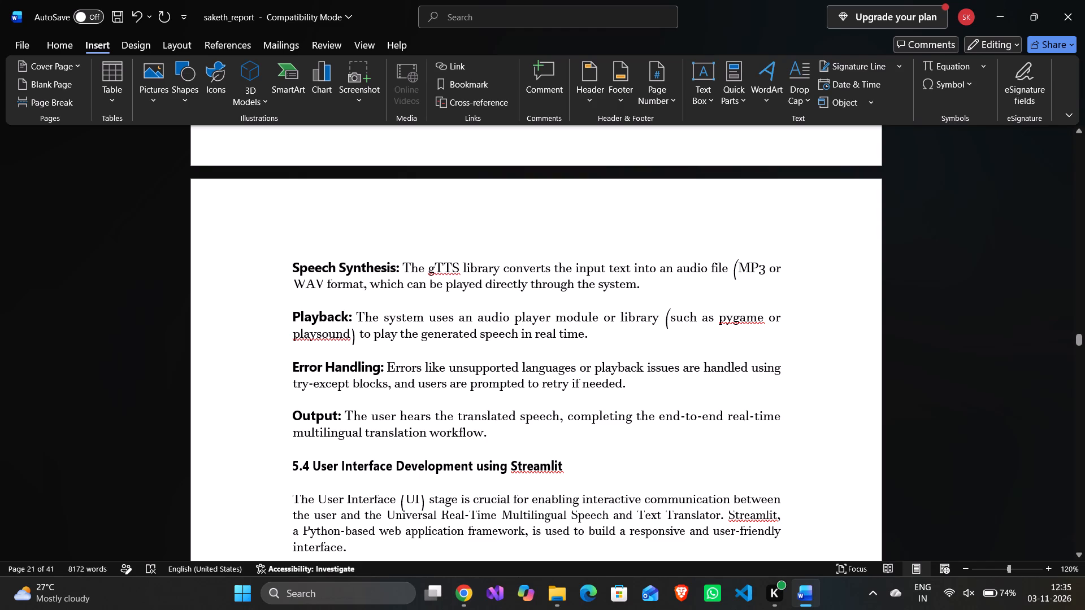
left_click(743, 265)
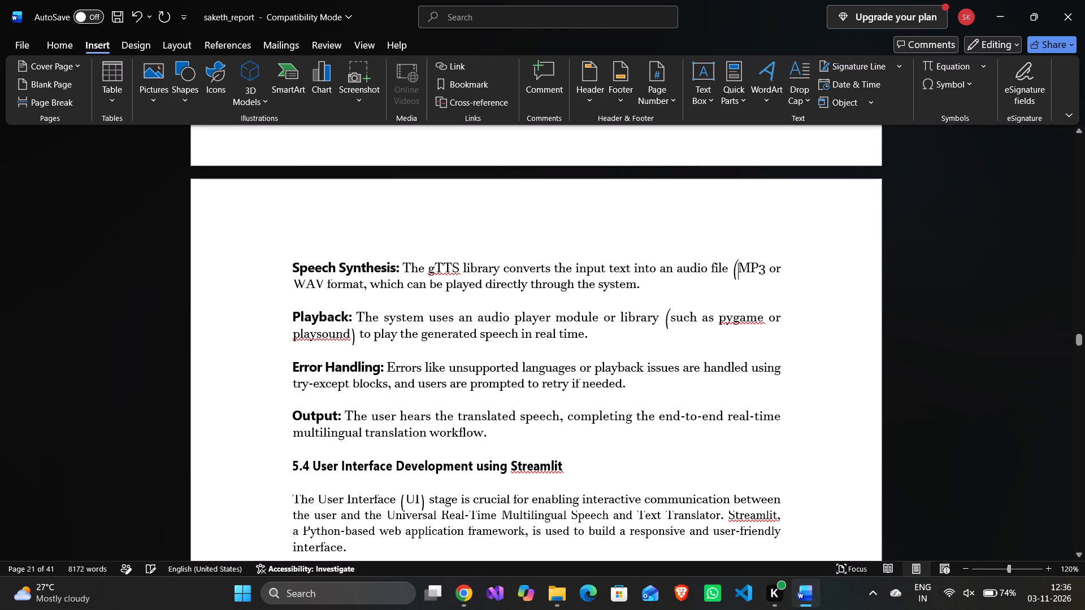
key("BackSpace")
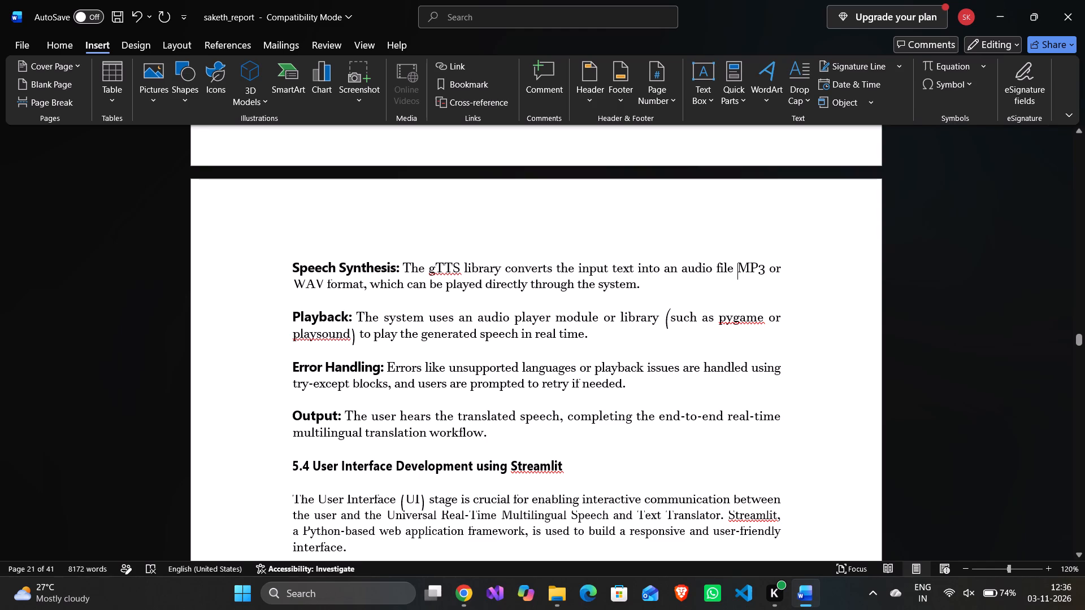
Remove the parentheses around "such as pygame or playsound" in the Playback item of section 5.3.
left_click(669, 314)
key("BackSpace")
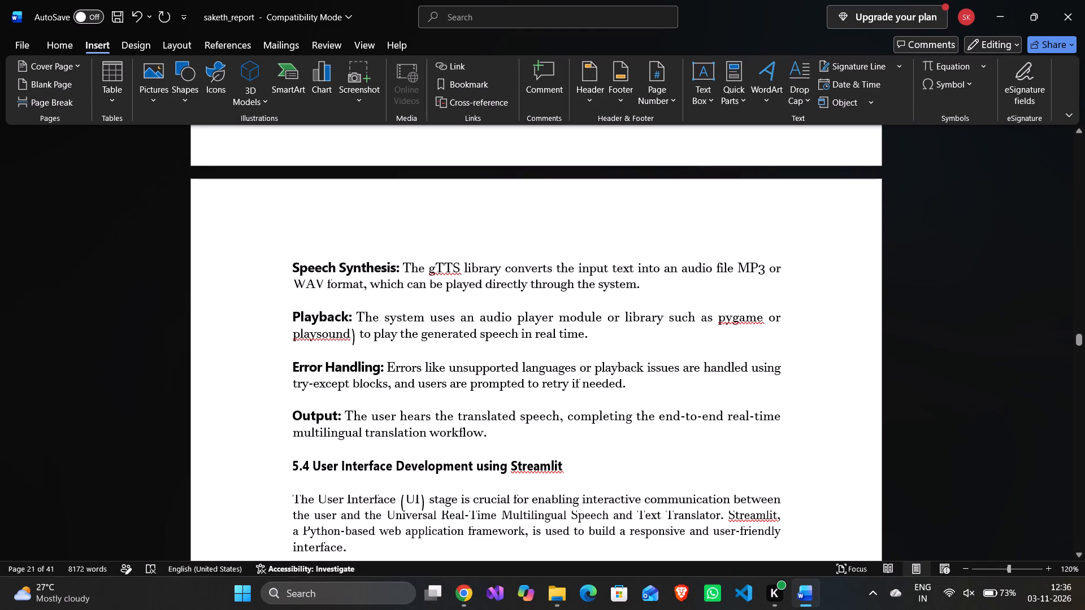
left_click(360, 339)
key("Down")
key("Up")
key("Left")
key("BackSpace")
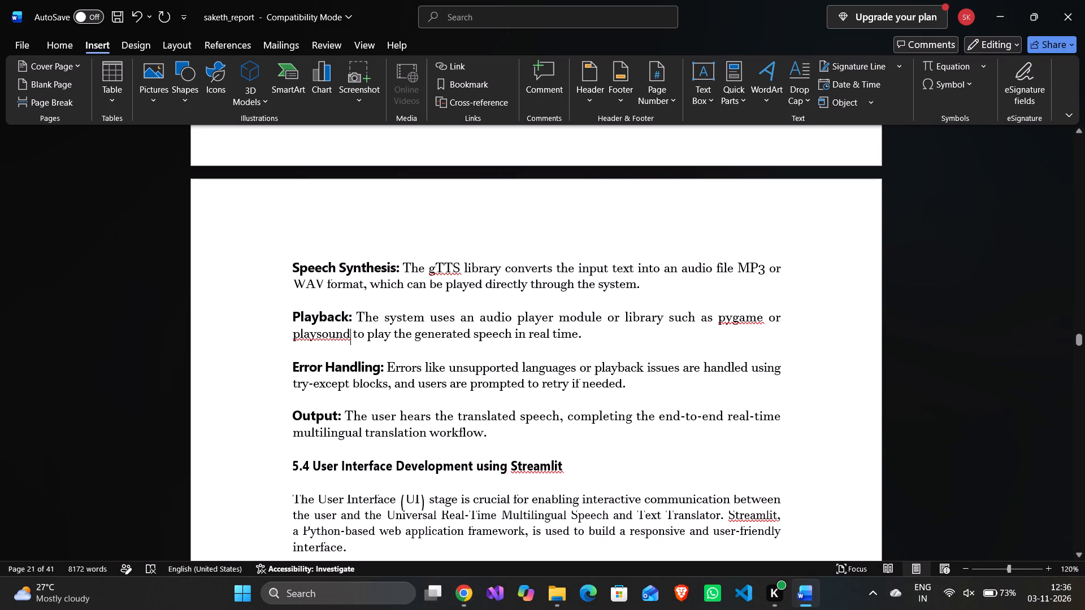
Remove the parentheses around "UI" in the opening paragraph of section 5.4.
scroll(386, 395, "down", 1)
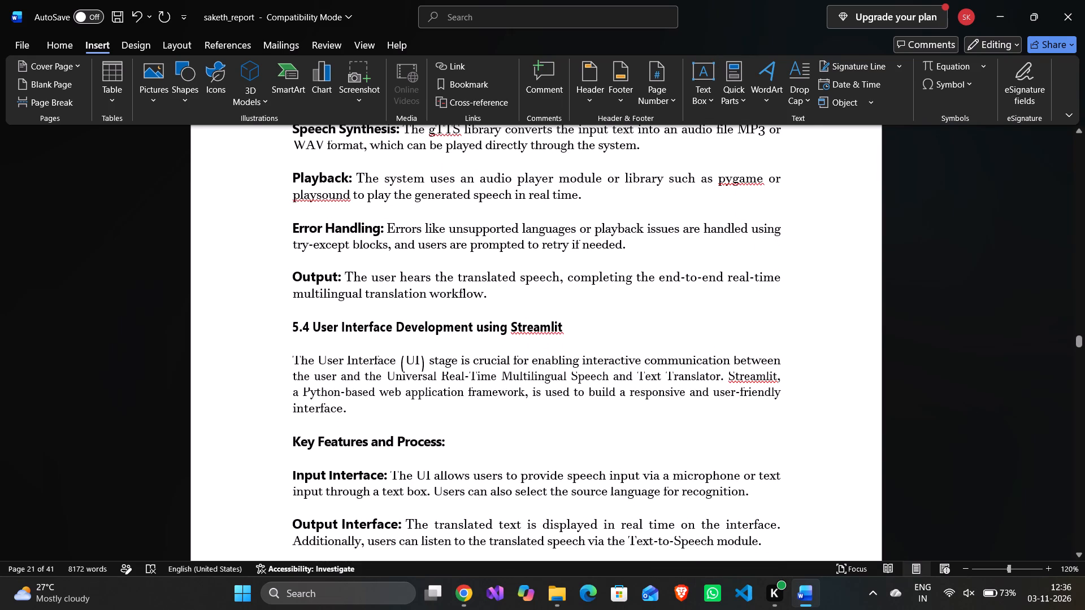
left_click(403, 370)
key("Delete")
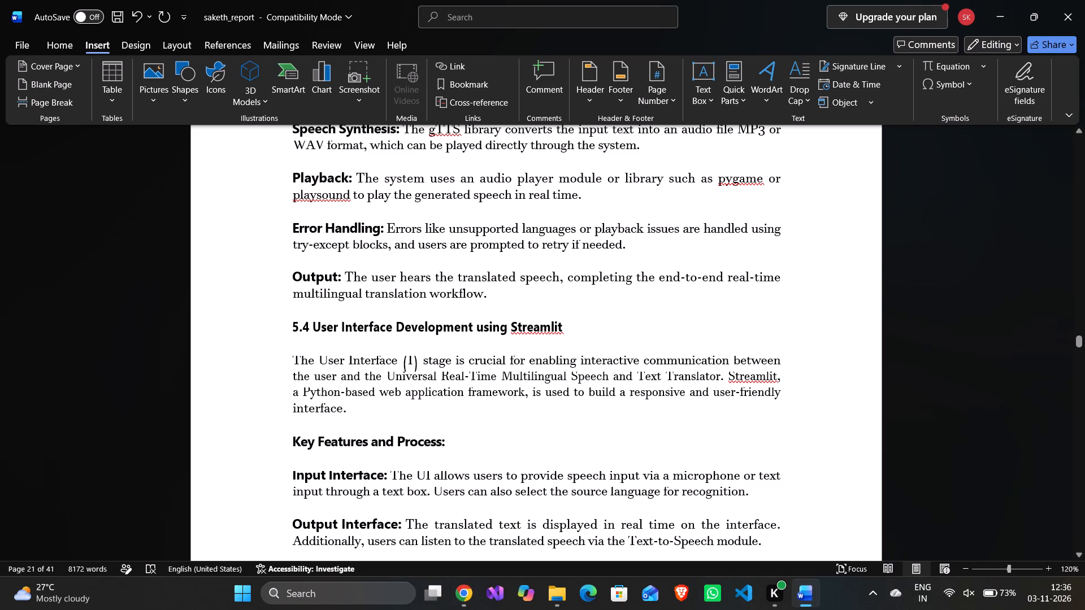
key("ctrl+z")
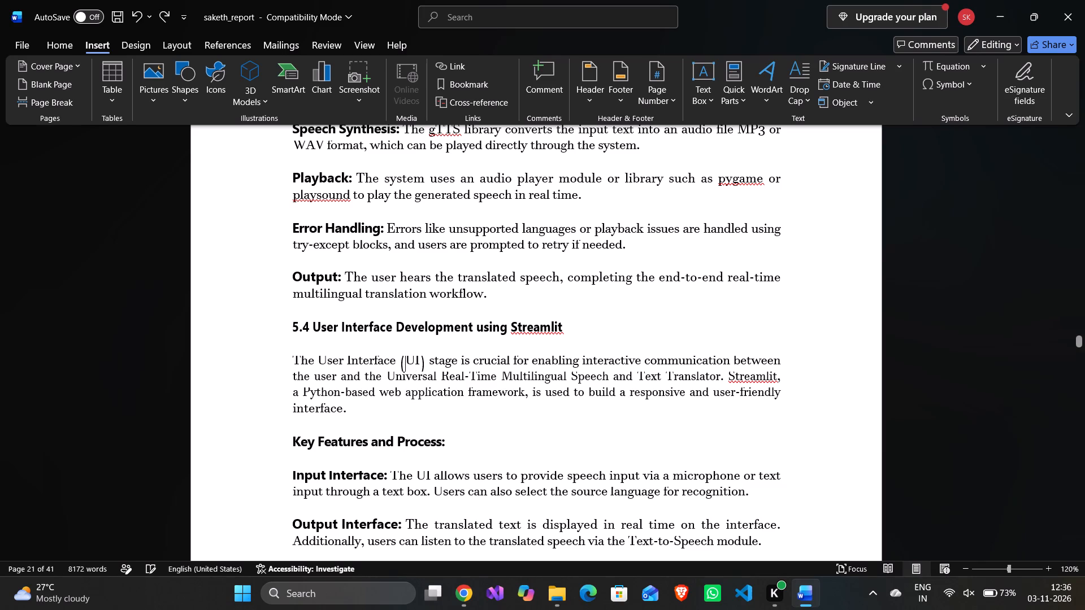
key("BackSpace")
key("Right")
key("Right")
key("Right")
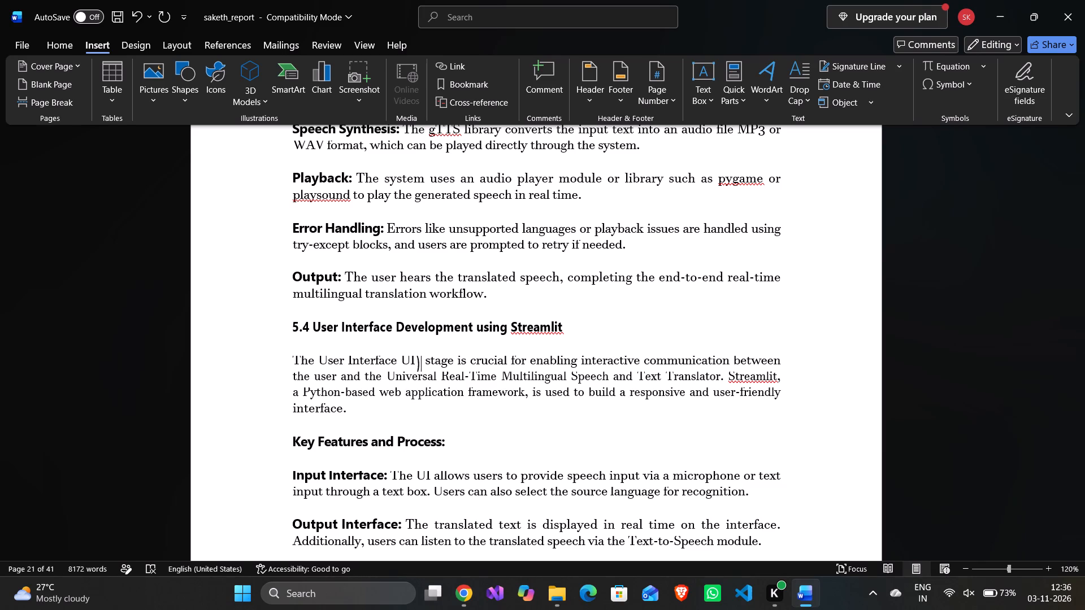
key("BackSpace")
Remove the parentheses around "buttons, sliders, and dropdowns" in the Interactive Controls item of section 5.4.
scroll(416, 429, "down", 2)
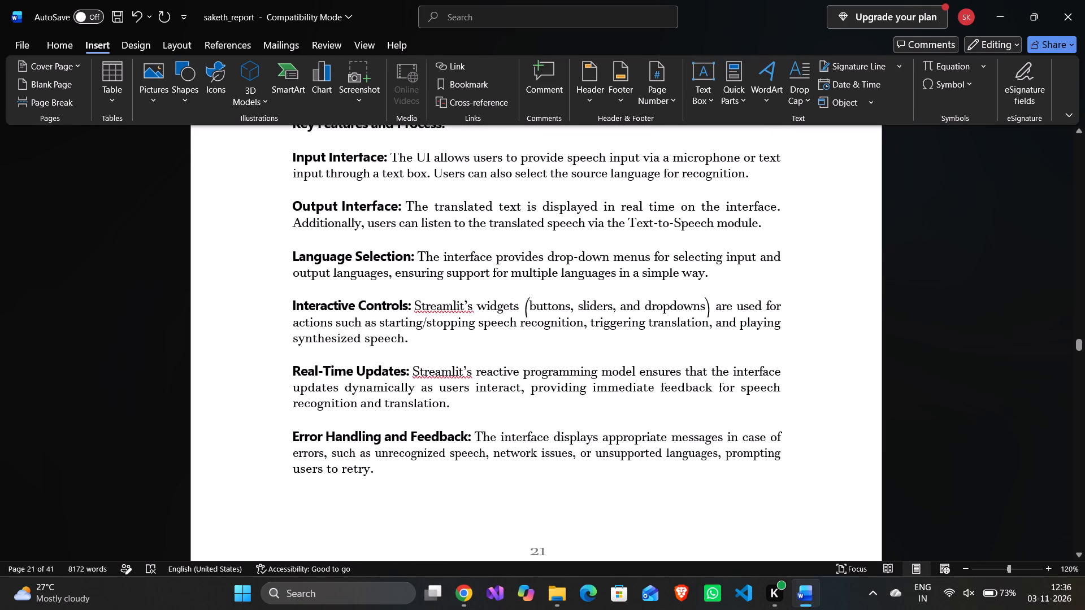
scroll(489, 346, "up", 1)
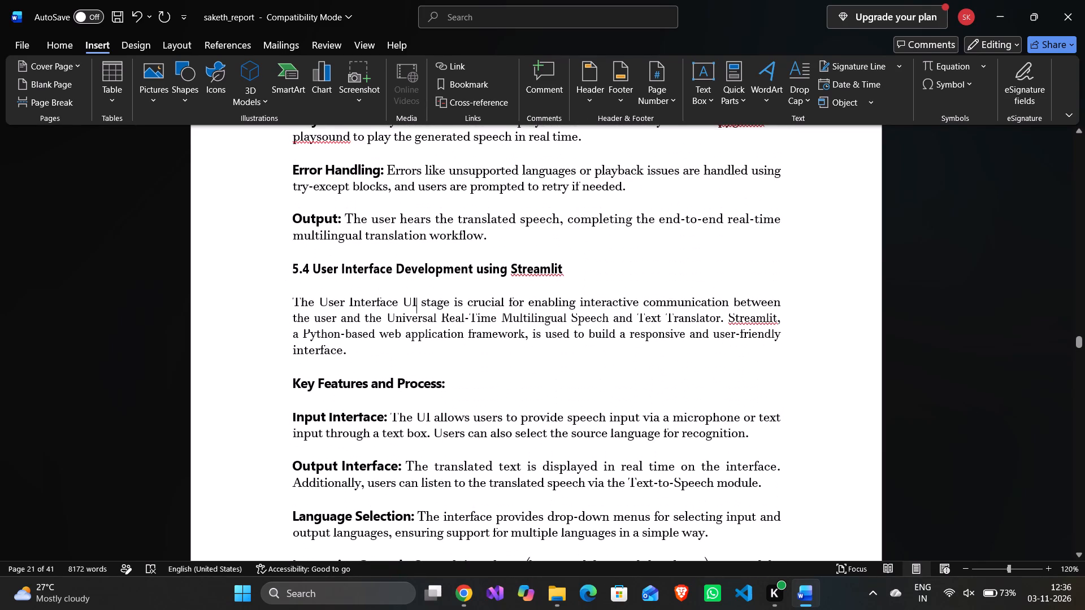
scroll(489, 346, "down", 1)
left_click(528, 359)
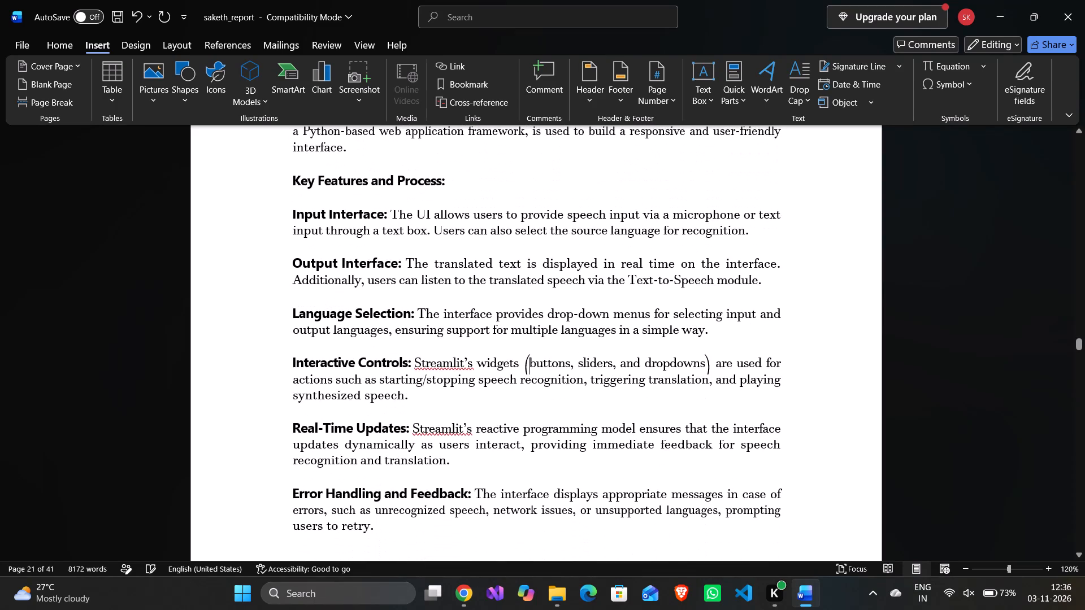
key("BackSpace")
left_click(710, 367)
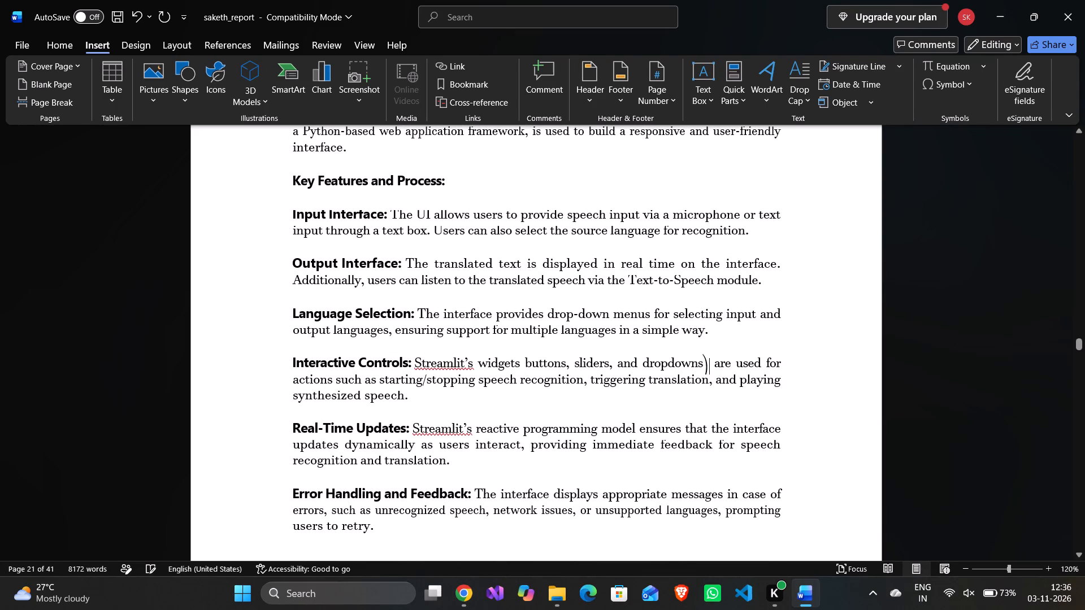
key("BackSpace")
Delete the number 6 from the SYSTEM ARCHITECTURE heading and remove the blank space above it.
scroll(710, 367, "down", 1)
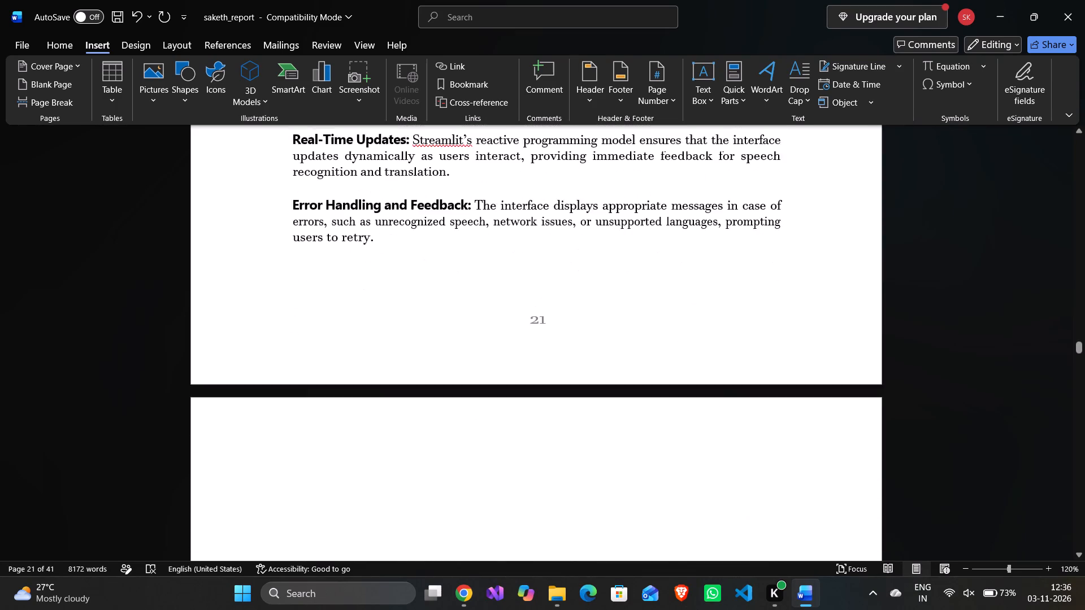
scroll(710, 367, "down", 2)
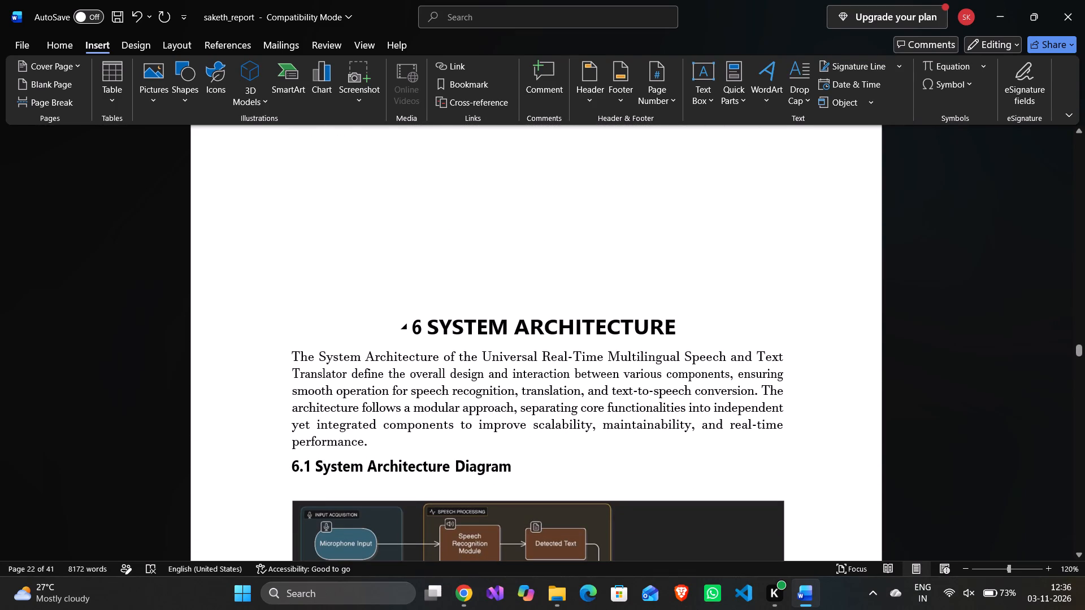
left_click(420, 330)
key("BackSpace")
key("BackSpace")
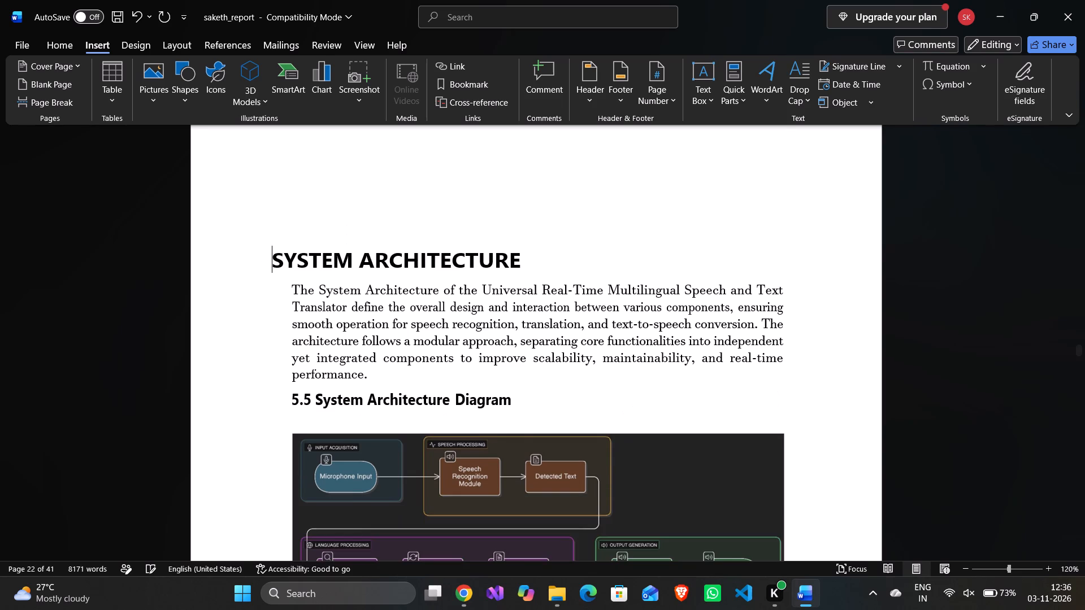
key("BackSpace")
scroll(420, 330, "up", 1)
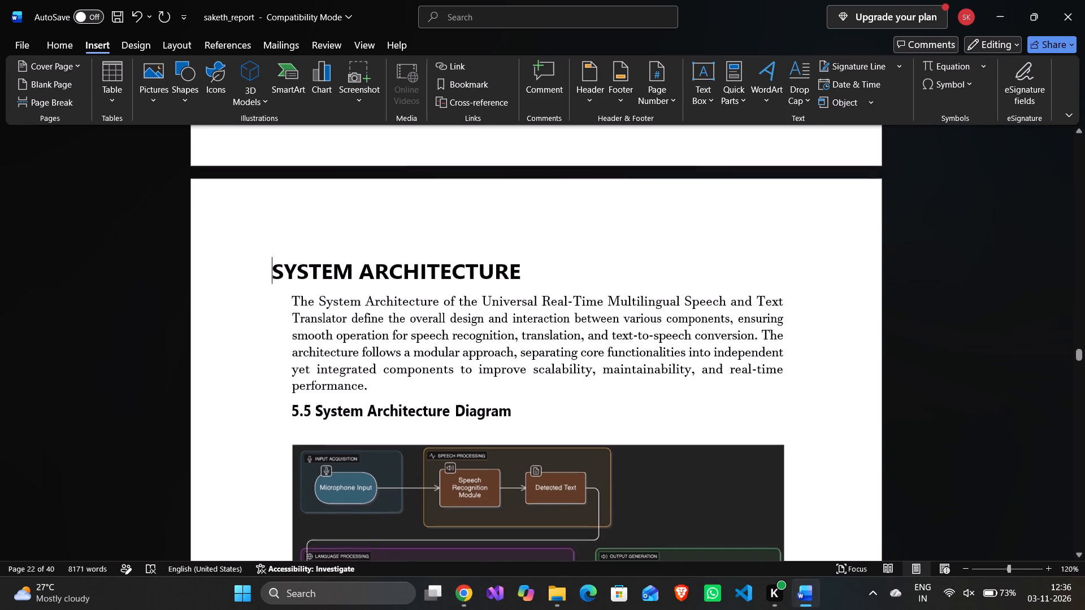
scroll(420, 330, "up", 1)
key("BackSpace")
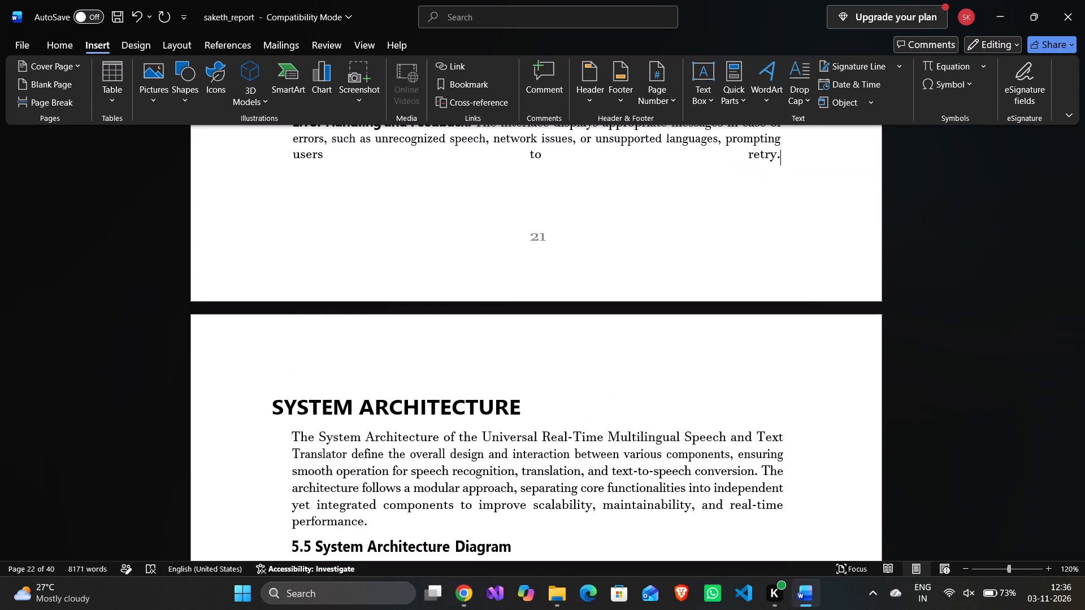
Add "CHAPTER 6" on its own line above the SYSTEM ARCHITECTURE heading.
left_click(266, 408)
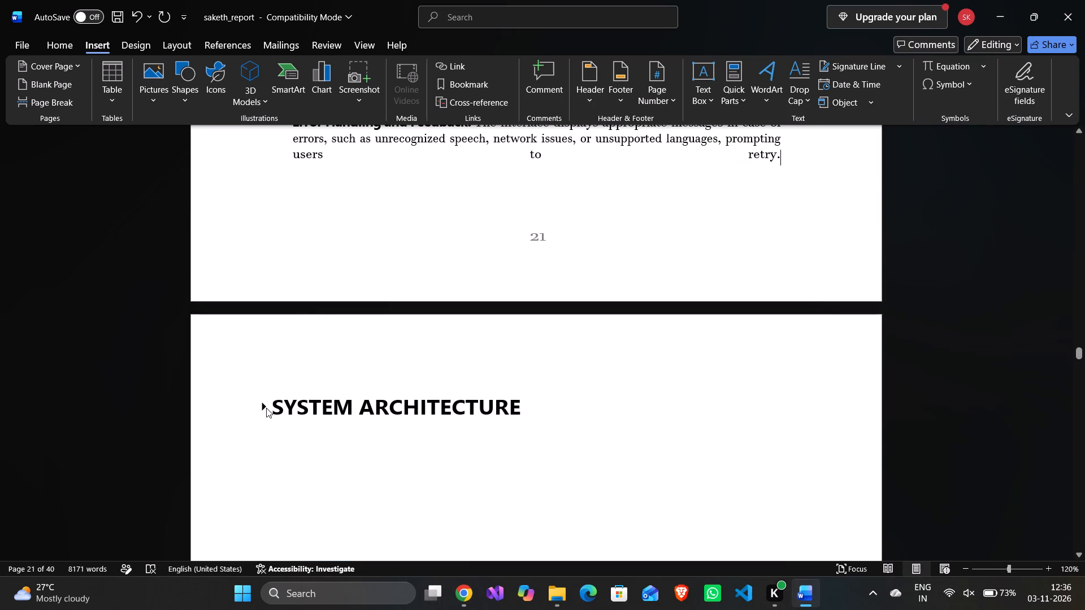
left_click(274, 406)
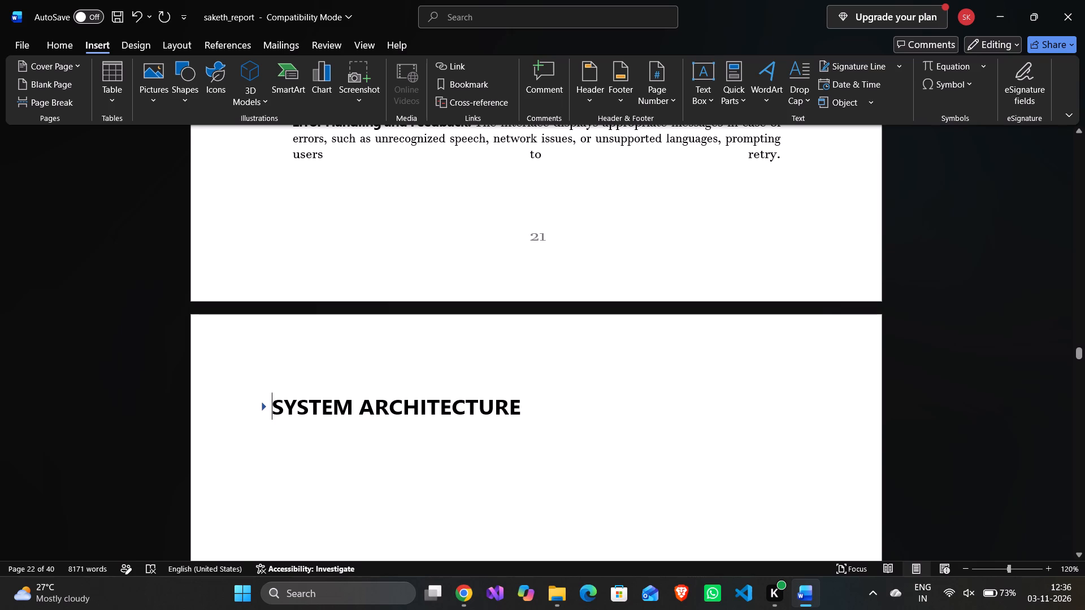
left_click(257, 406)
left_click(263, 407)
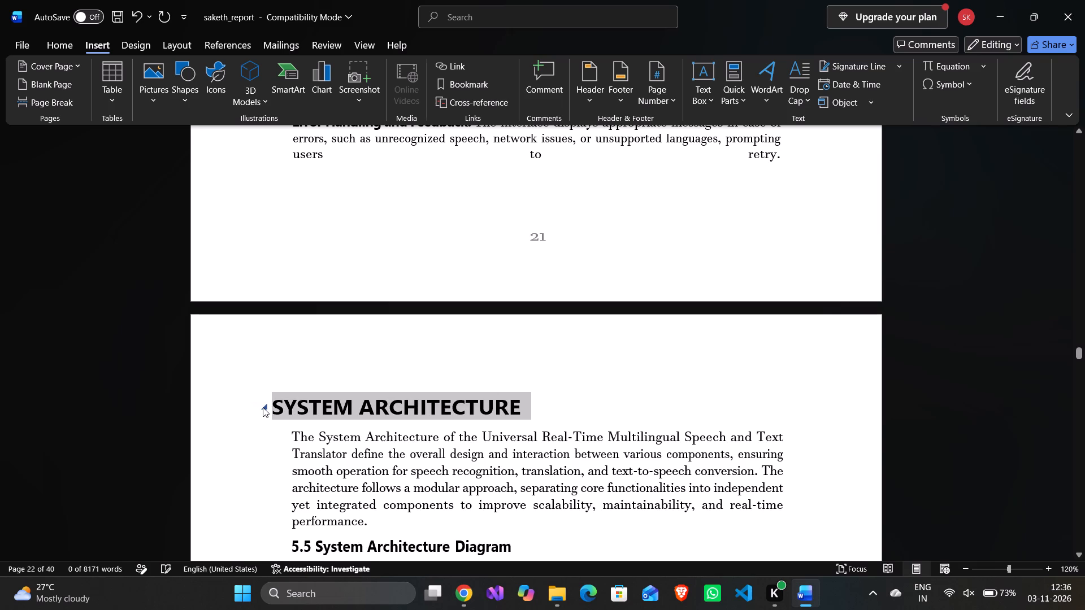
left_click(270, 406)
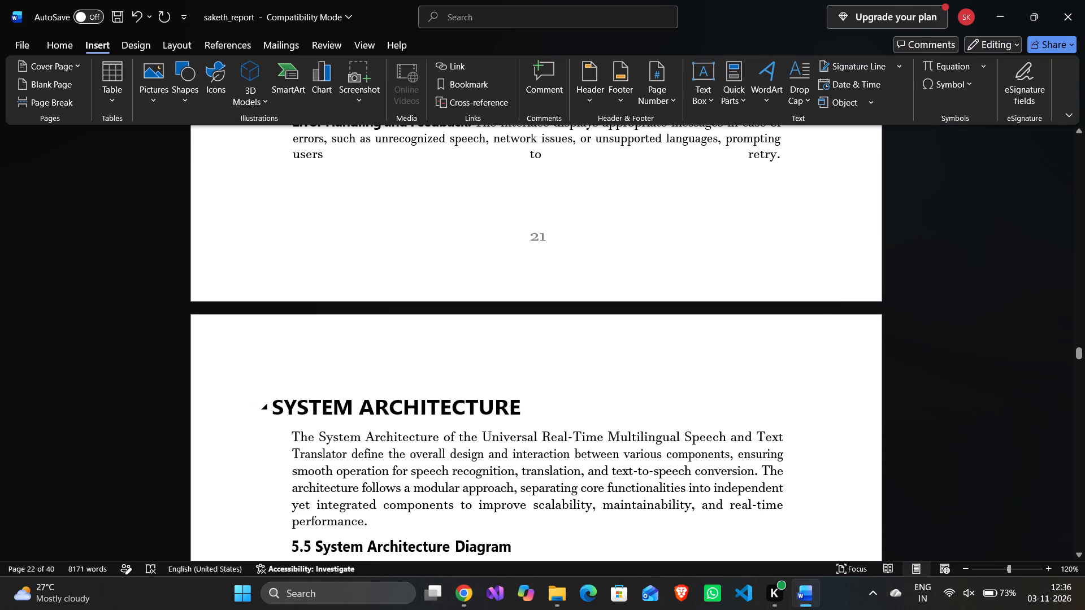
type("CHAPTER")
key("space")
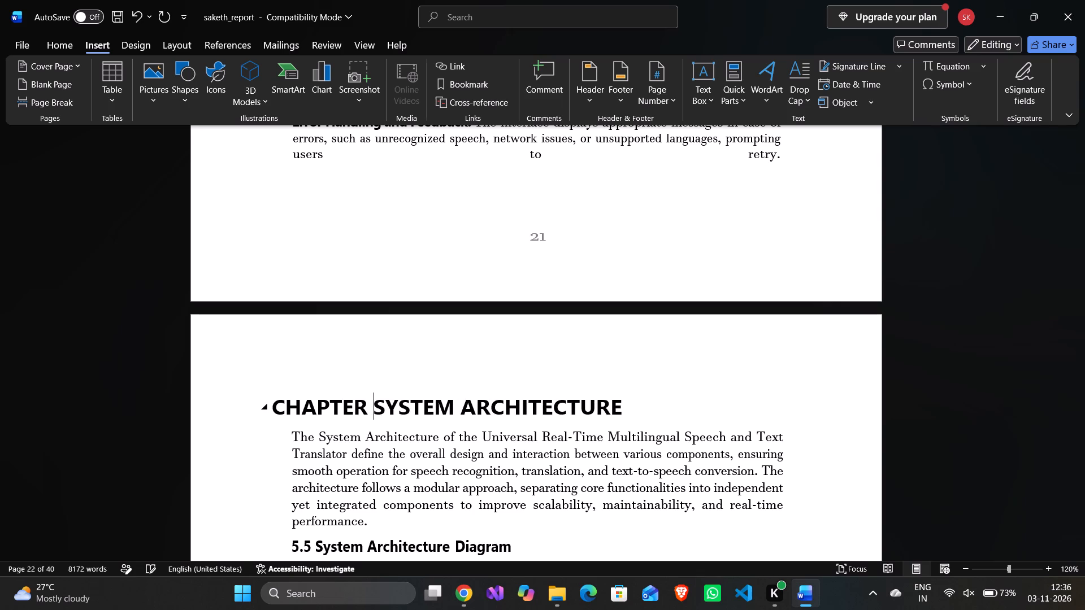
key("6")
key("Return")
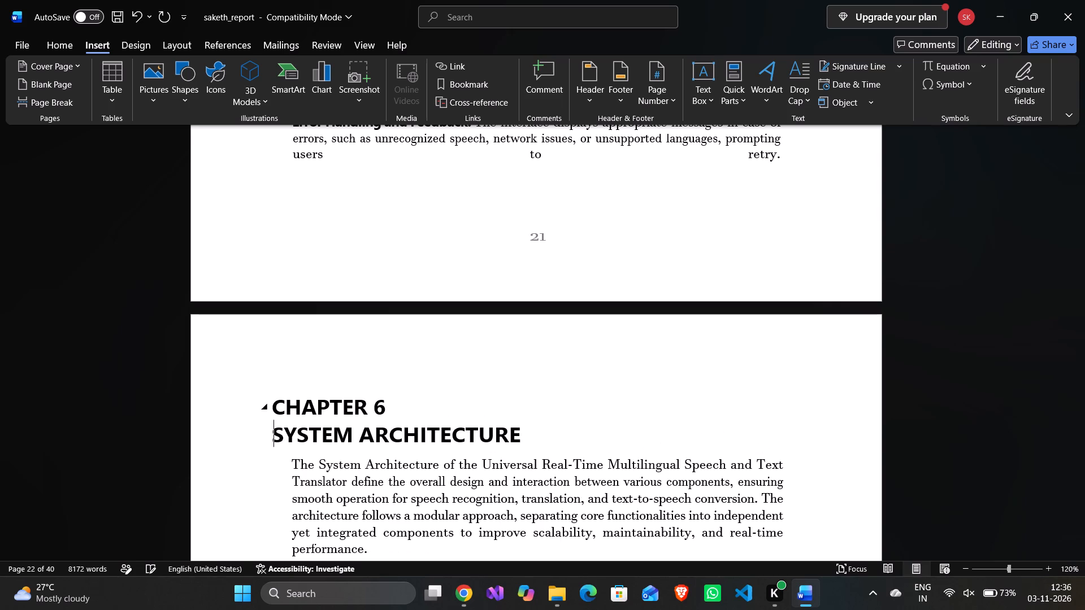
Shift the "CHAPTER 6" line to the centre of the page.
left_click(274, 403)
key("space")
key("space")
key("space")
key("space")
key("space")
key("space")
key("space")
key("space")
key("space")
key("space")
key("space")
key("space")
key("space")
key("space")
key("space")
key("space")
key("space")
key("space")
key("space")
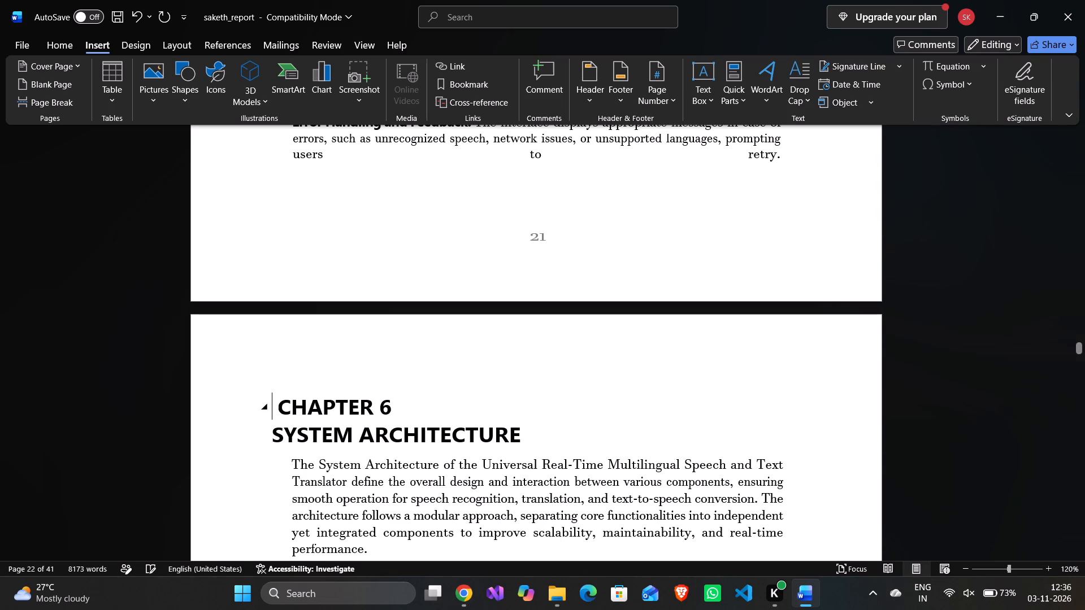
key("Tab")
key("Tab")
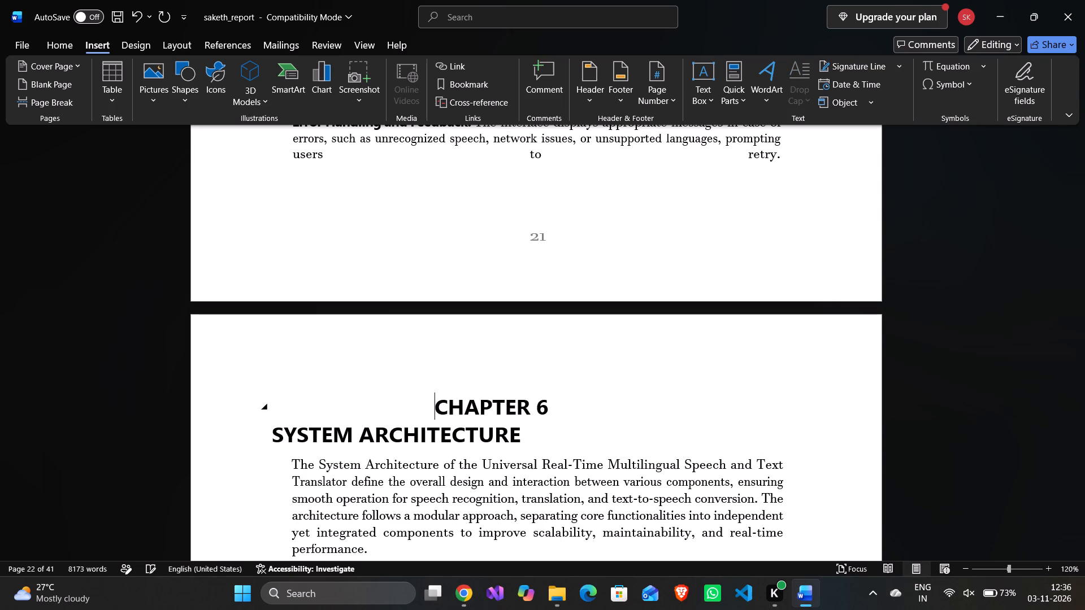
key("Tab")
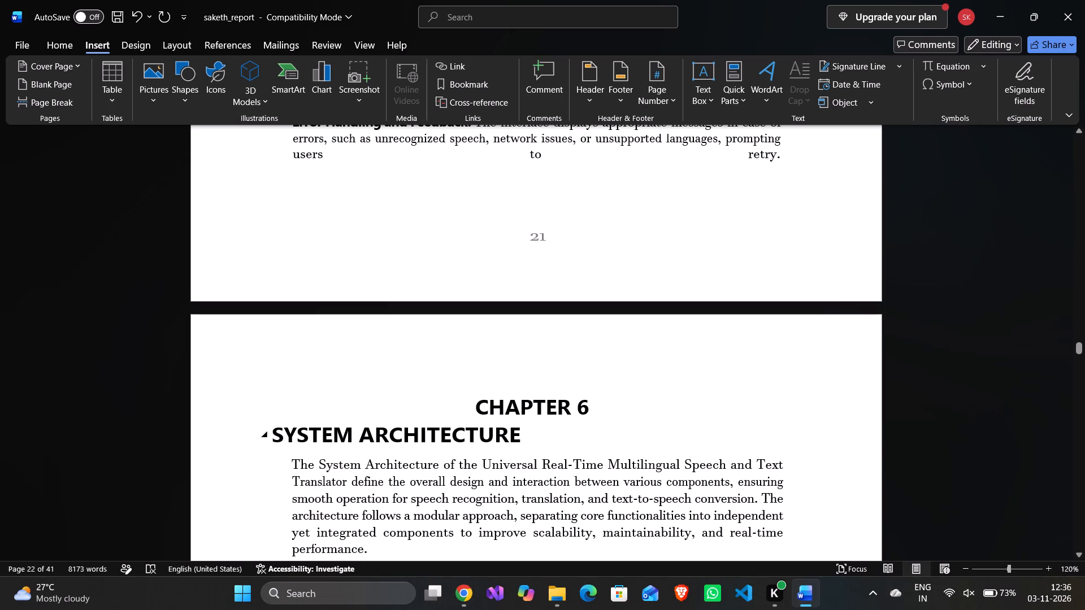
Shift the SYSTEM ARCHITECTURE heading to the centre of the page beneath "CHAPTER 6".
left_click(270, 430)
key("Tab")
key("Tab")
key("BackSpace")
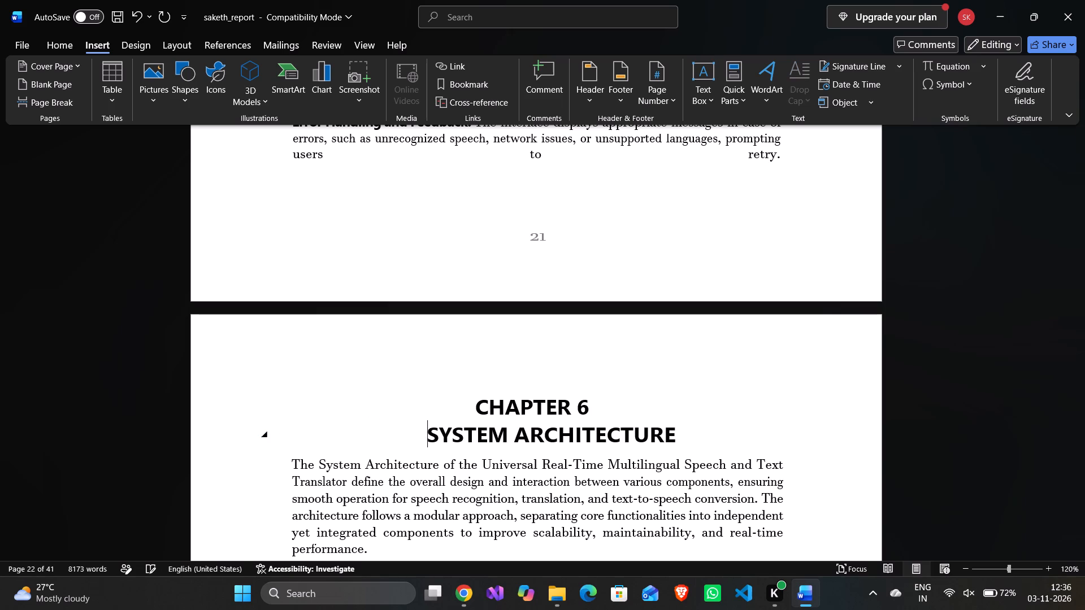
key("BackSpace")
key("space")
key("Tab")
left_click(372, 455)
Renumber the System Architecture Diagram heading as 6.1.
scroll(372, 455, "down", 1)
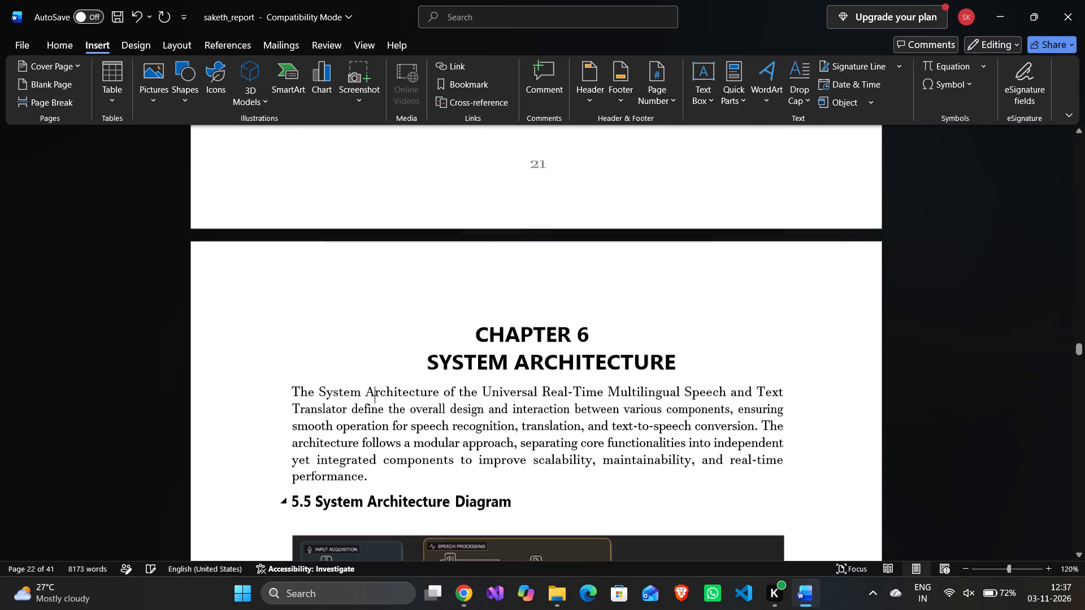
scroll(372, 455, "down", 2)
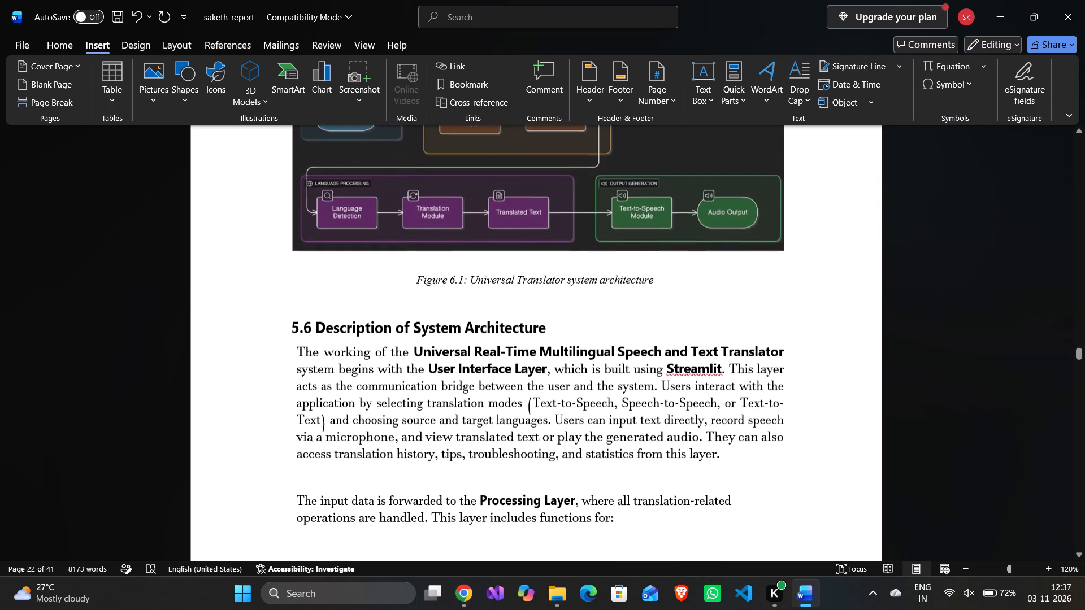
scroll(372, 455, "down", 2)
scroll(372, 455, "up", 2)
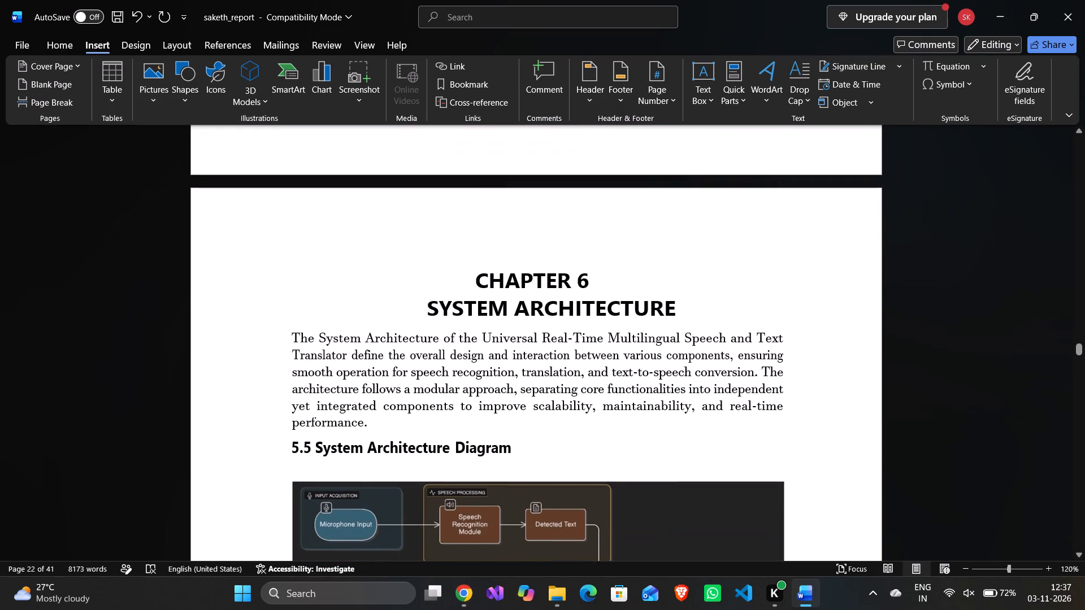
left_click(310, 444)
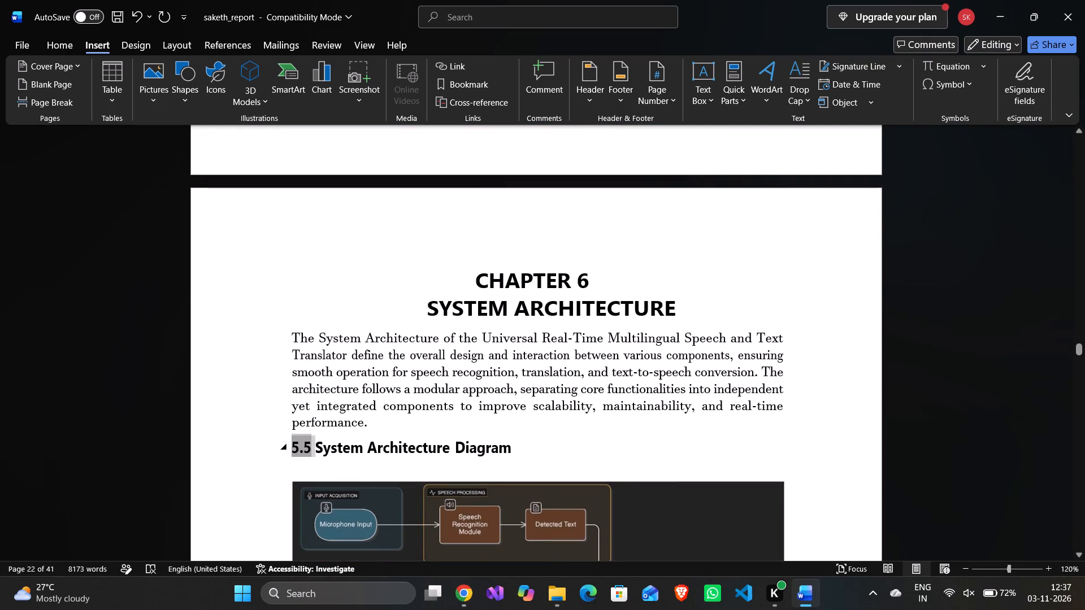
type("6.1")
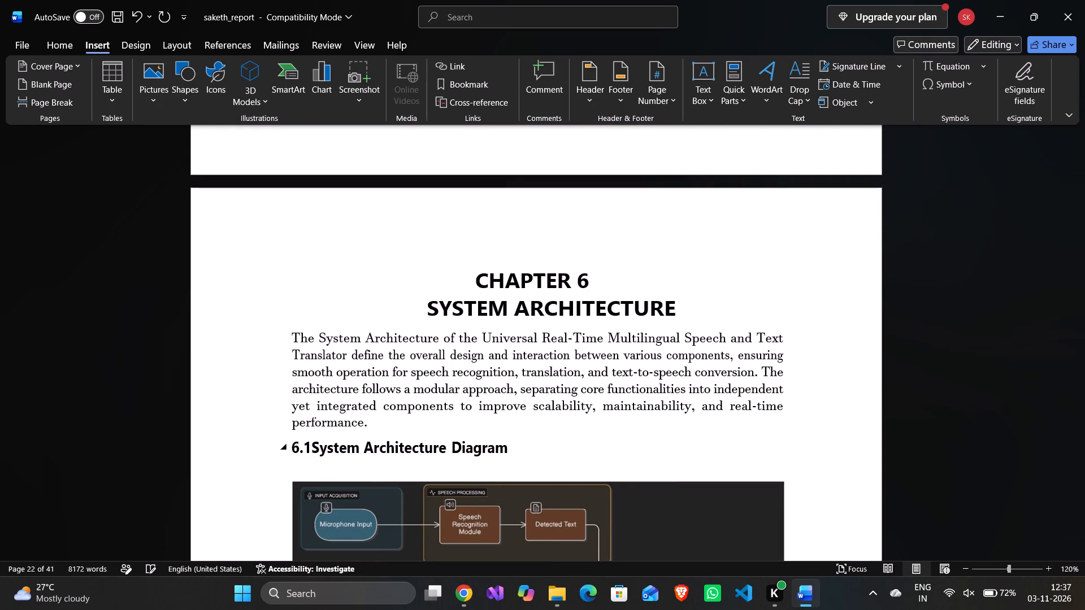
key("space")
Remove the bullet and gap before "Recognizing speech input" in section 6.2, joining it to the paragraph ending "functions for:".
scroll(310, 444, "down", 4)
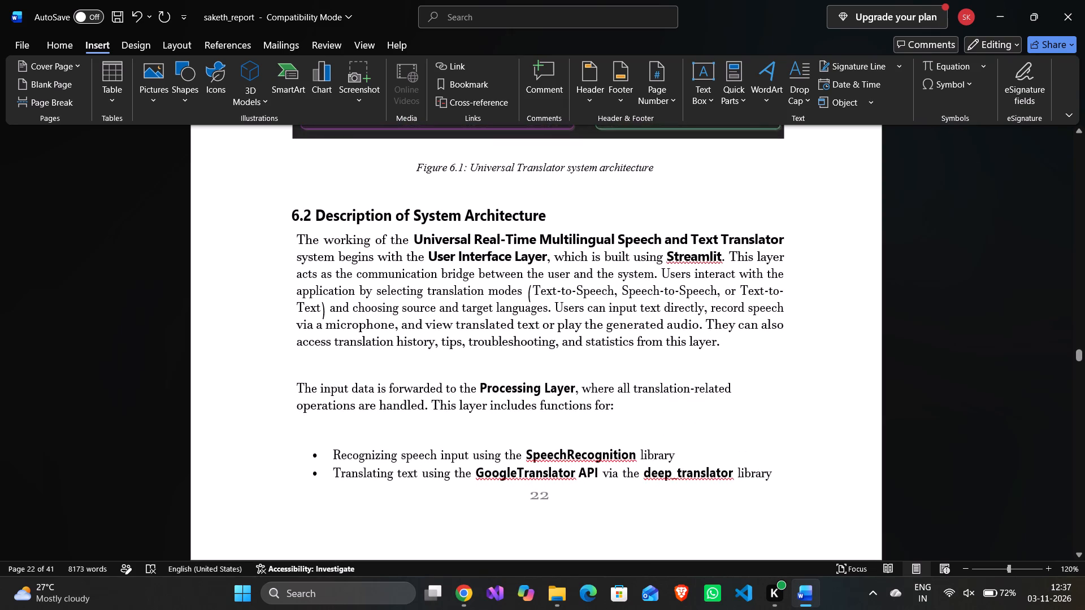
scroll(310, 444, "down", 1)
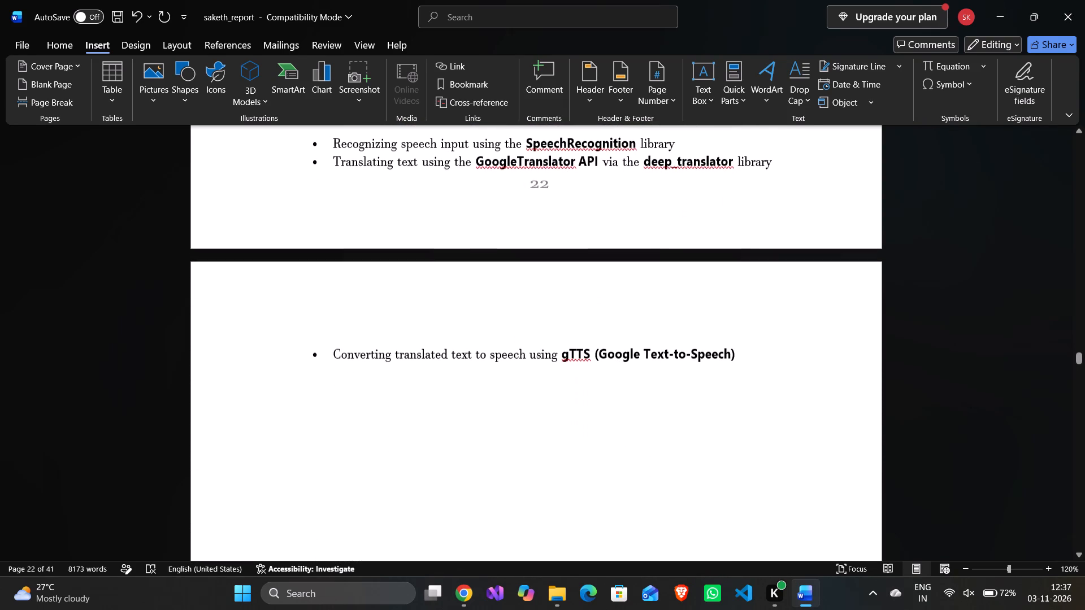
scroll(310, 444, "down", 1)
scroll(310, 444, "up", 1)
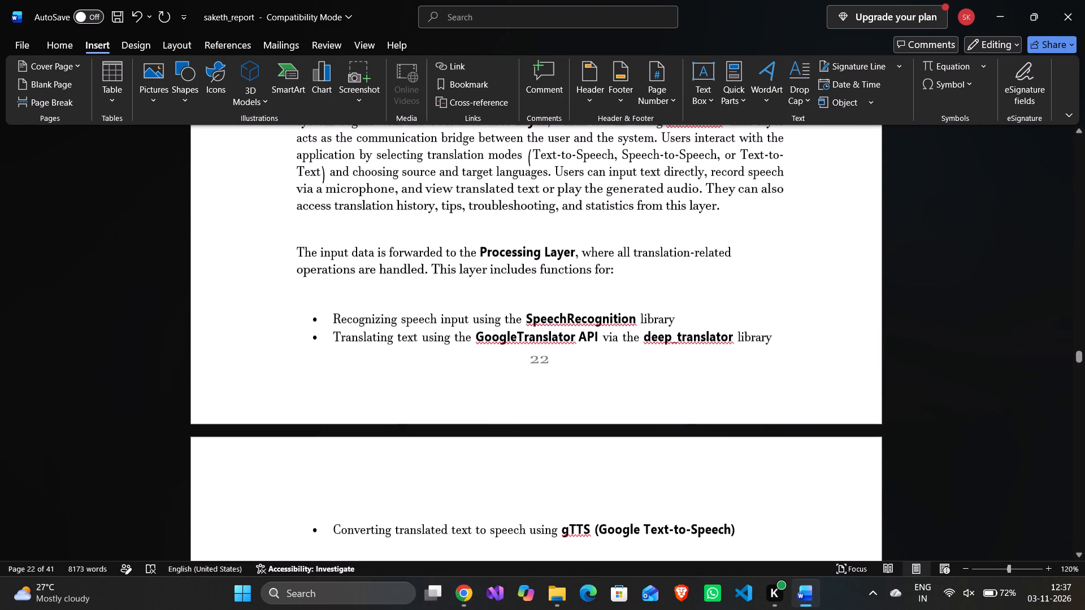
left_click(333, 315)
key("BackSpace")
key("BackSpace")
key("BackSpace")
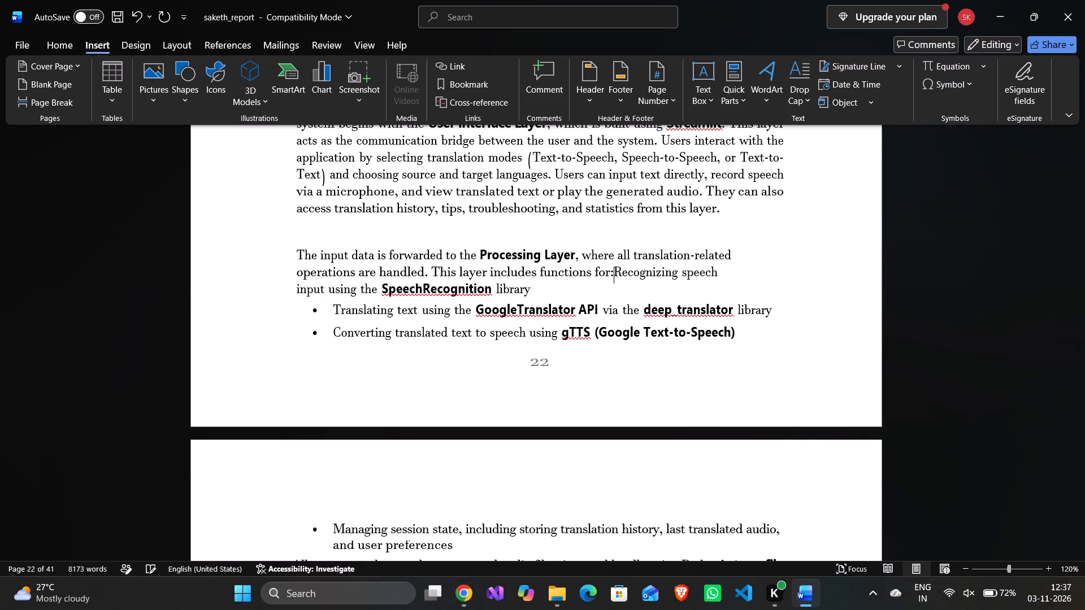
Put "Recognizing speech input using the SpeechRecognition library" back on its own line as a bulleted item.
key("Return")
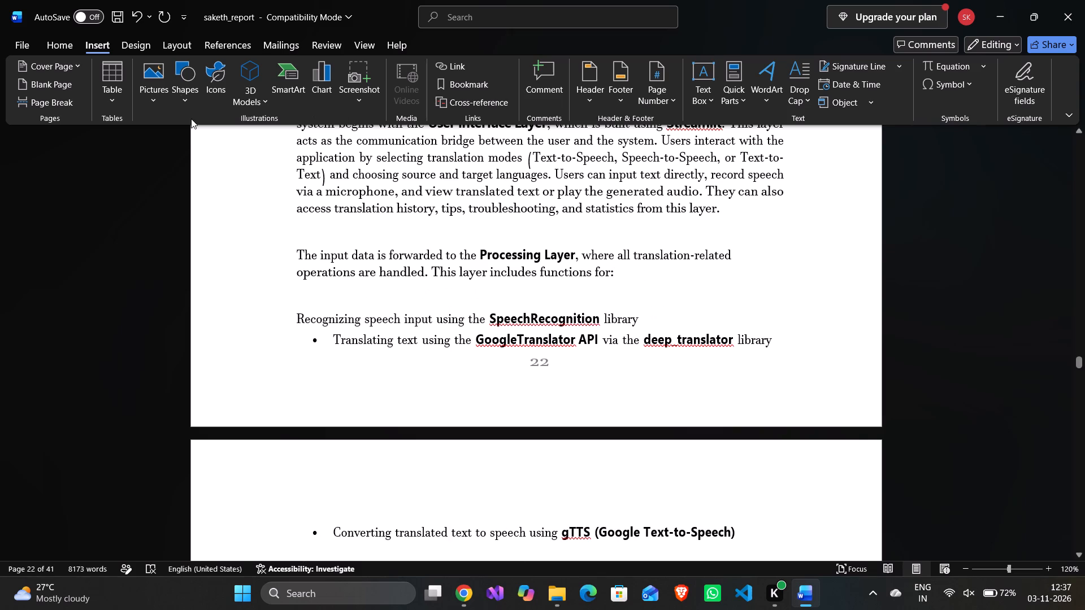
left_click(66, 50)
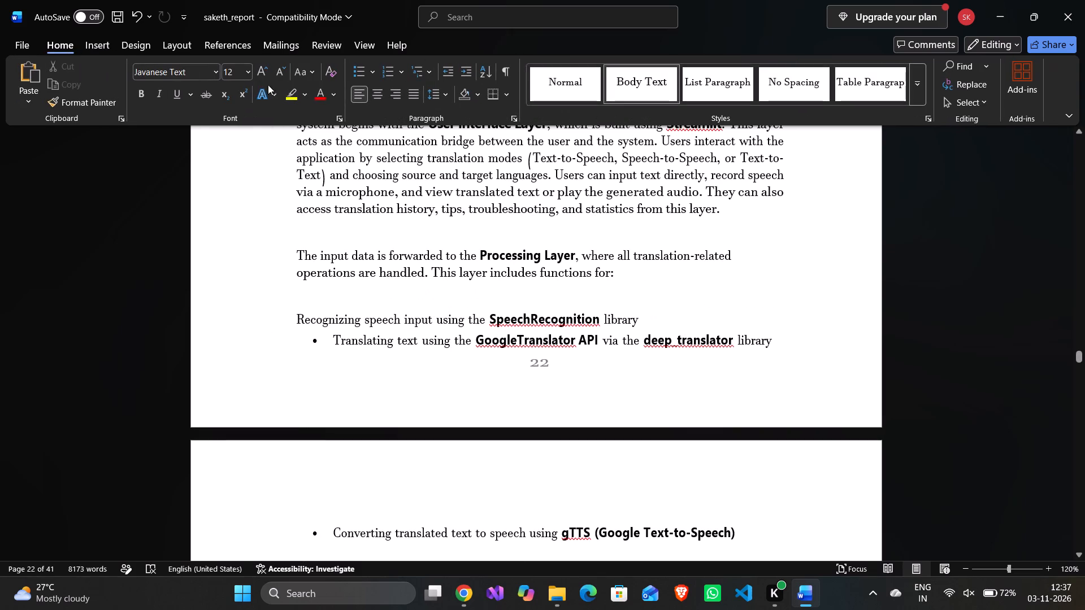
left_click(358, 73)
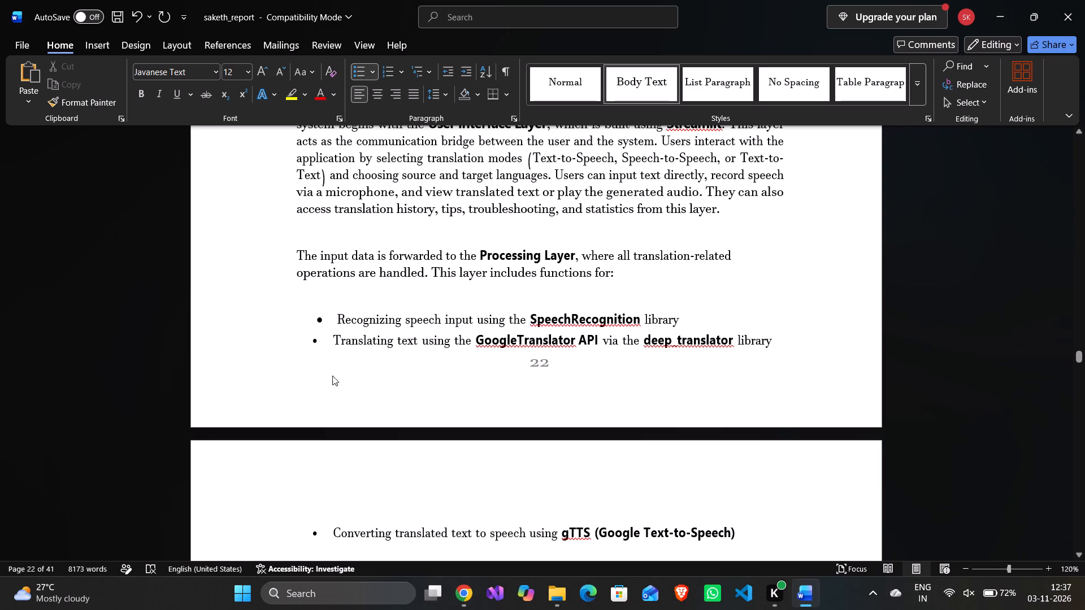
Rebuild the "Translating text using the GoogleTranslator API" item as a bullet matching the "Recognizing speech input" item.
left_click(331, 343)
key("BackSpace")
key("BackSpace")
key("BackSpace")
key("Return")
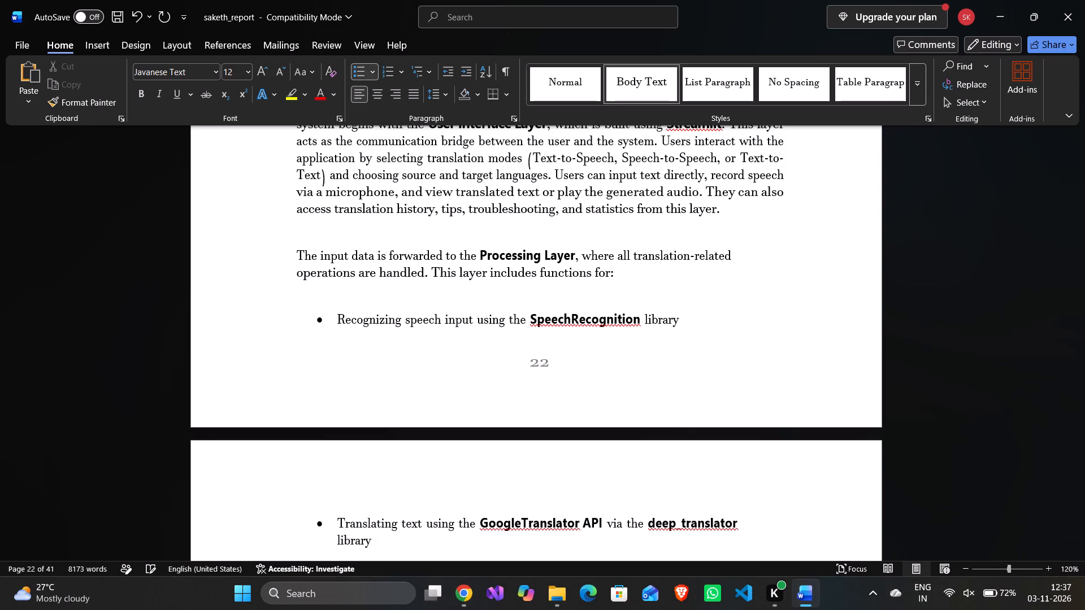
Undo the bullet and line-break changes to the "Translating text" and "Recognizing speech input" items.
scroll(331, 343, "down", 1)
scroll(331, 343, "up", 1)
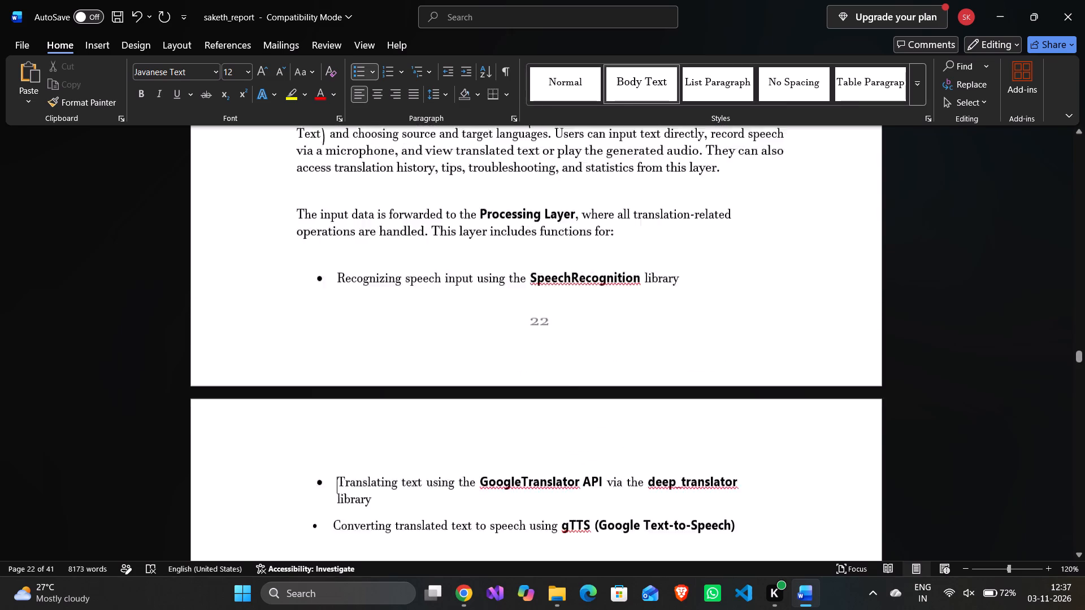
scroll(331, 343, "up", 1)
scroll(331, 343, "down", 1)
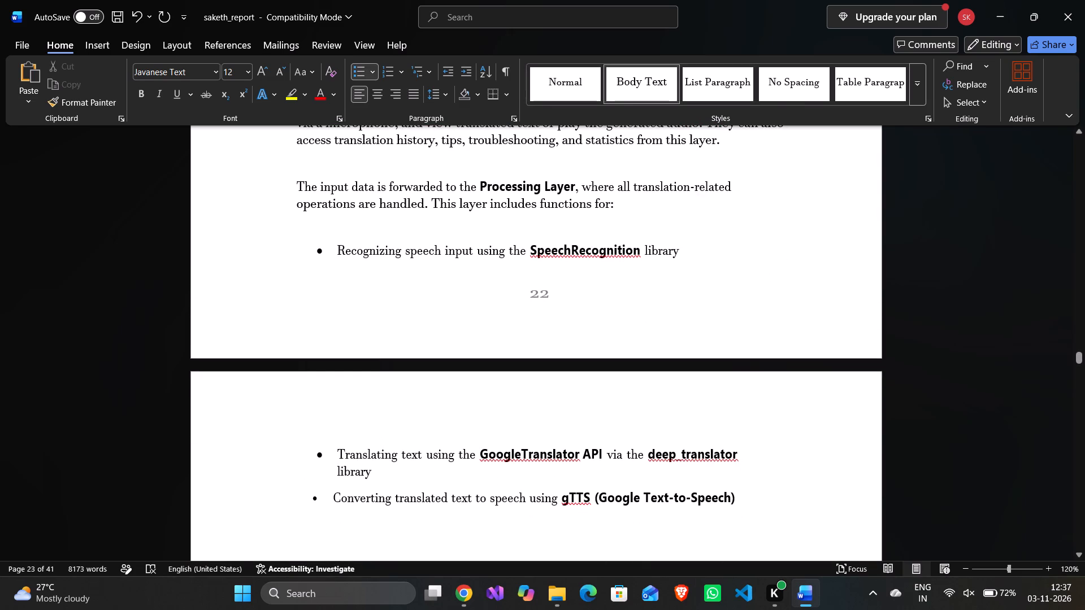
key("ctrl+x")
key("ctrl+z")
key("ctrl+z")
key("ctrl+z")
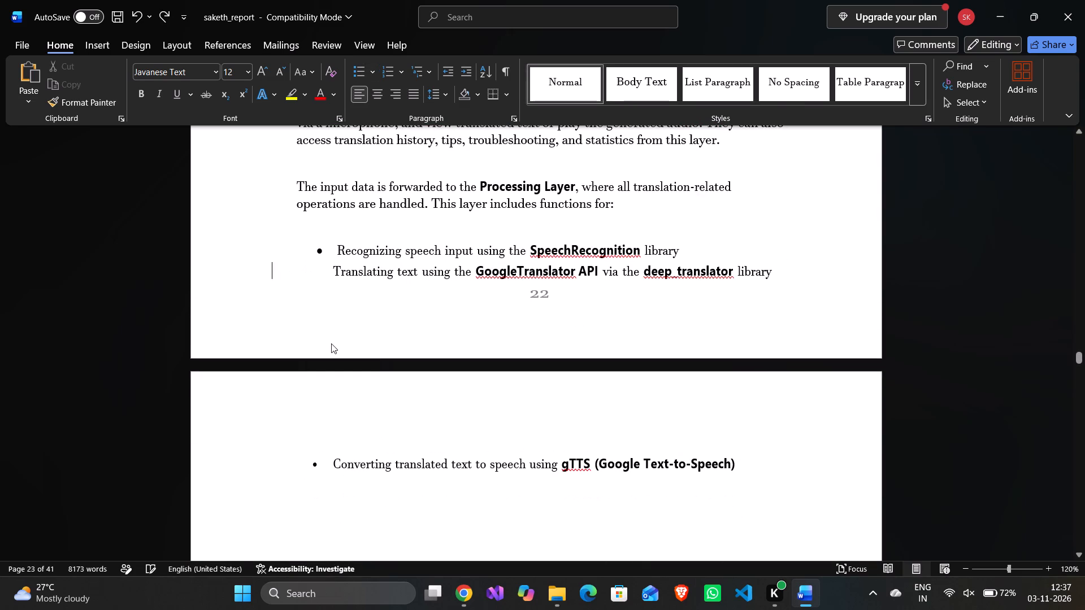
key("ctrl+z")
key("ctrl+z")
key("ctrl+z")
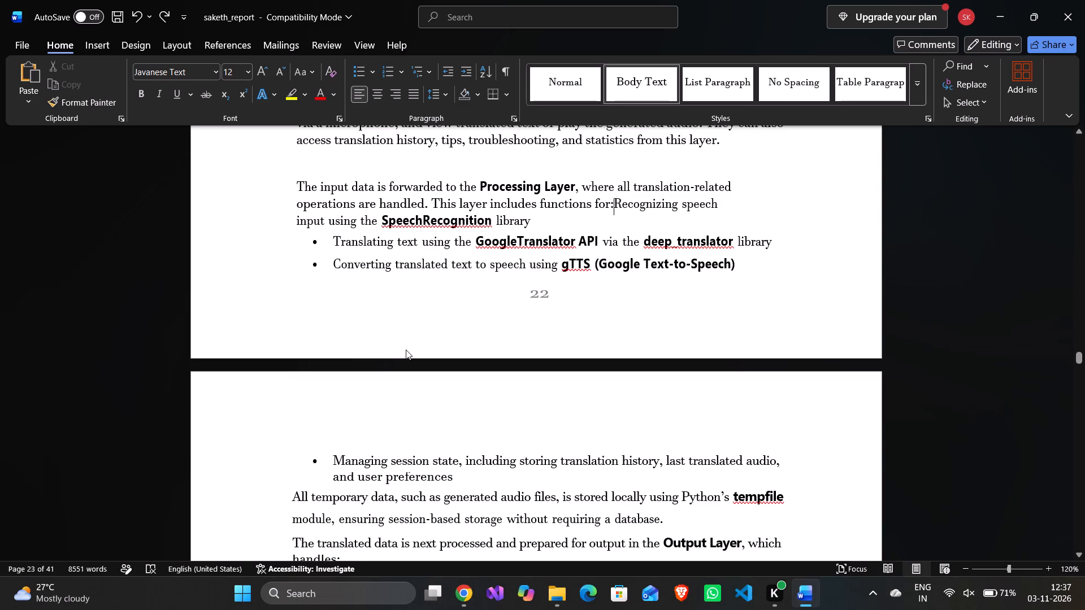
Rebuild the "Session-based data management" bullet under Key Advantages of the Architecture, directly following "Real-time translation and audio generation".
scroll(406, 350, "down", 2)
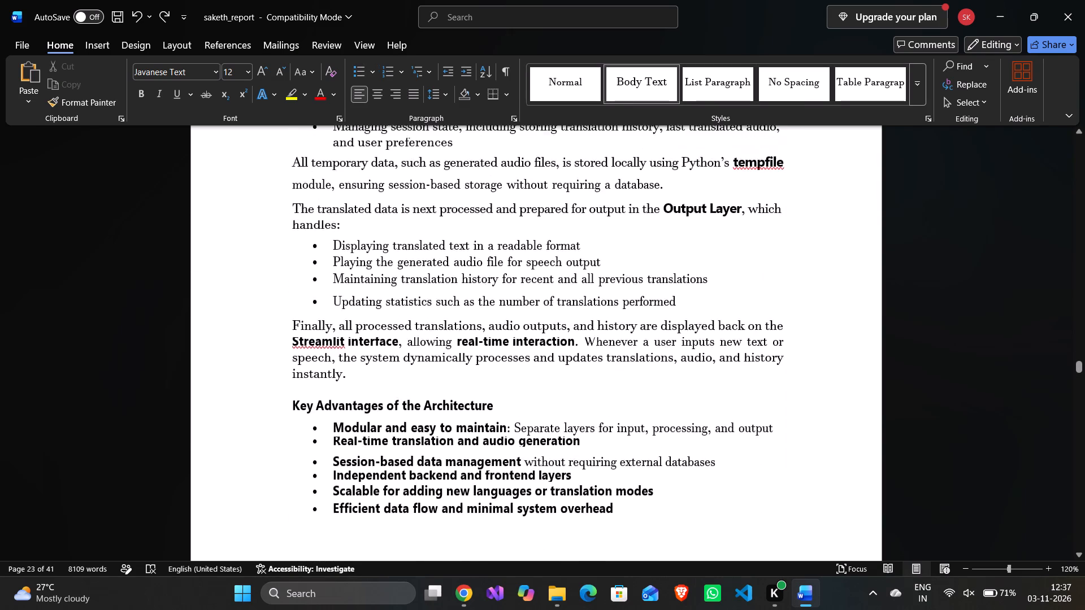
scroll(406, 350, "down", 3)
scroll(406, 350, "up", 1)
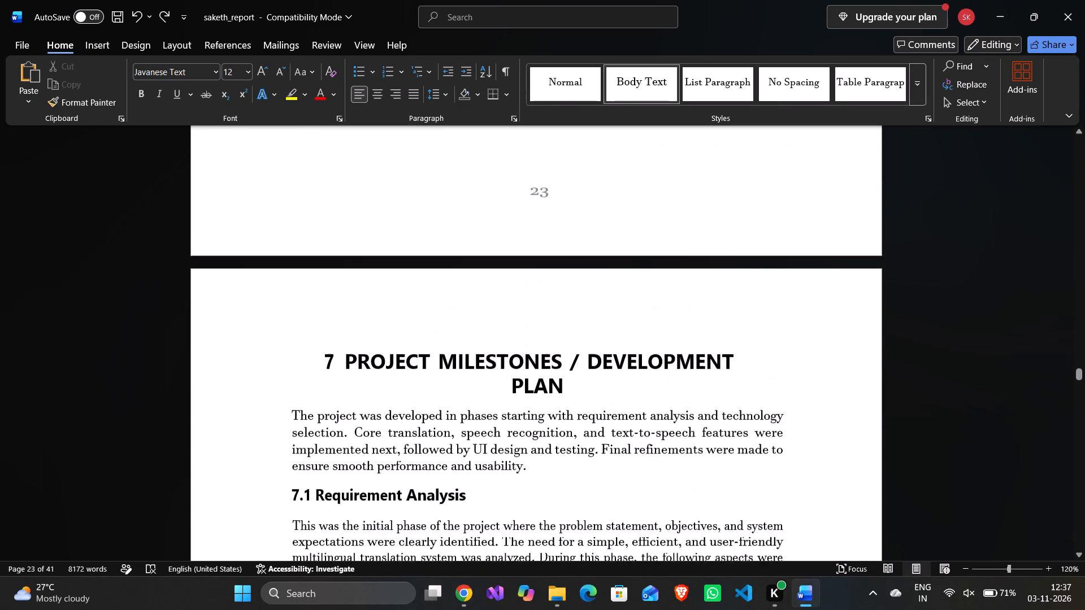
scroll(406, 350, "up", 3)
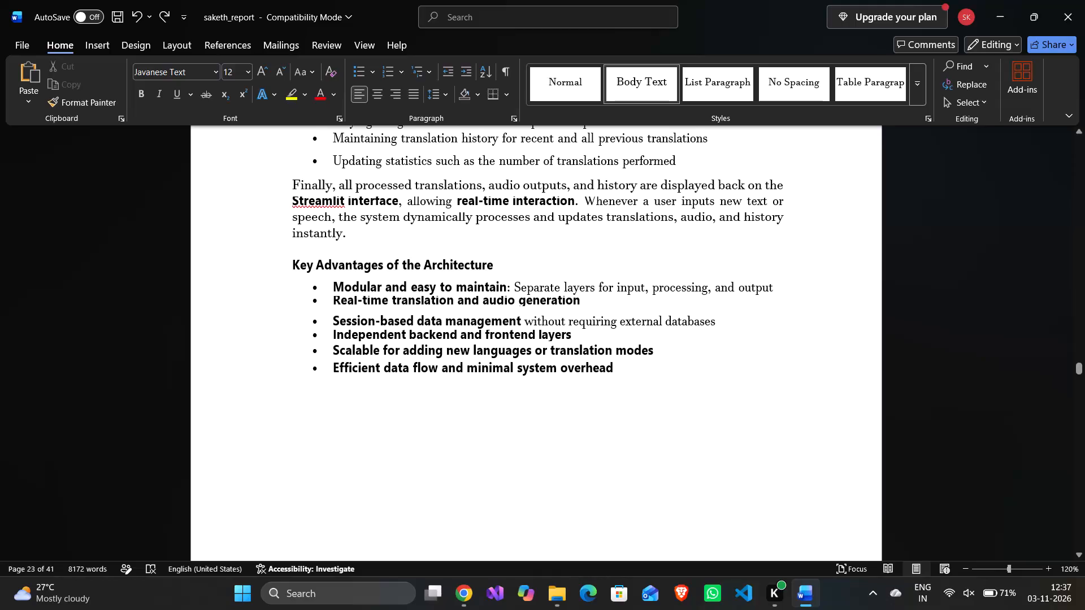
left_click(333, 319)
key("BackSpace")
key("BackSpace")
key("BackSpace")
key("BackSpace")
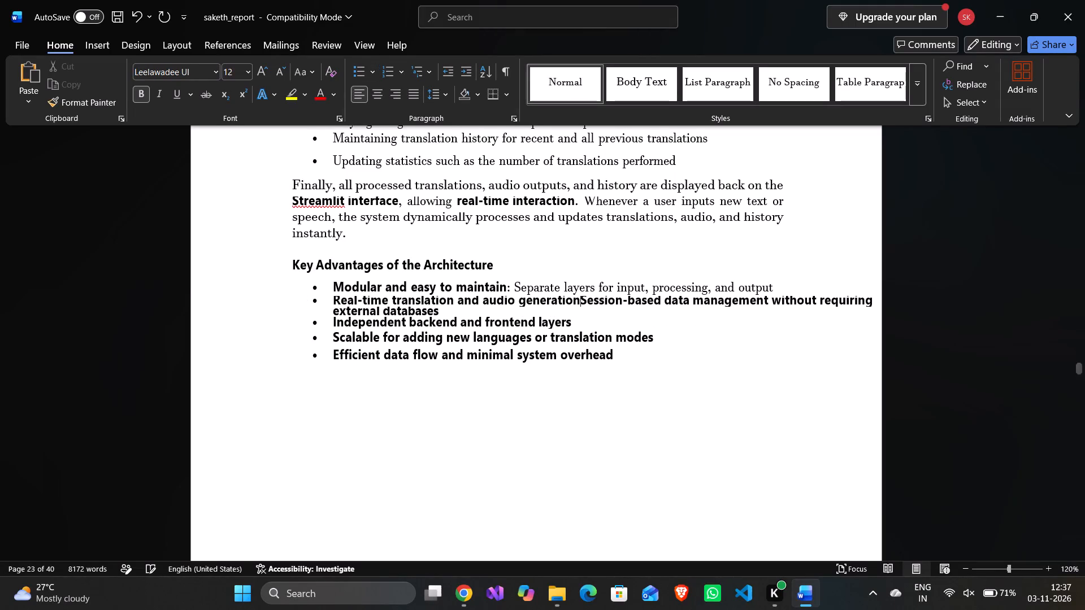
key("Return")
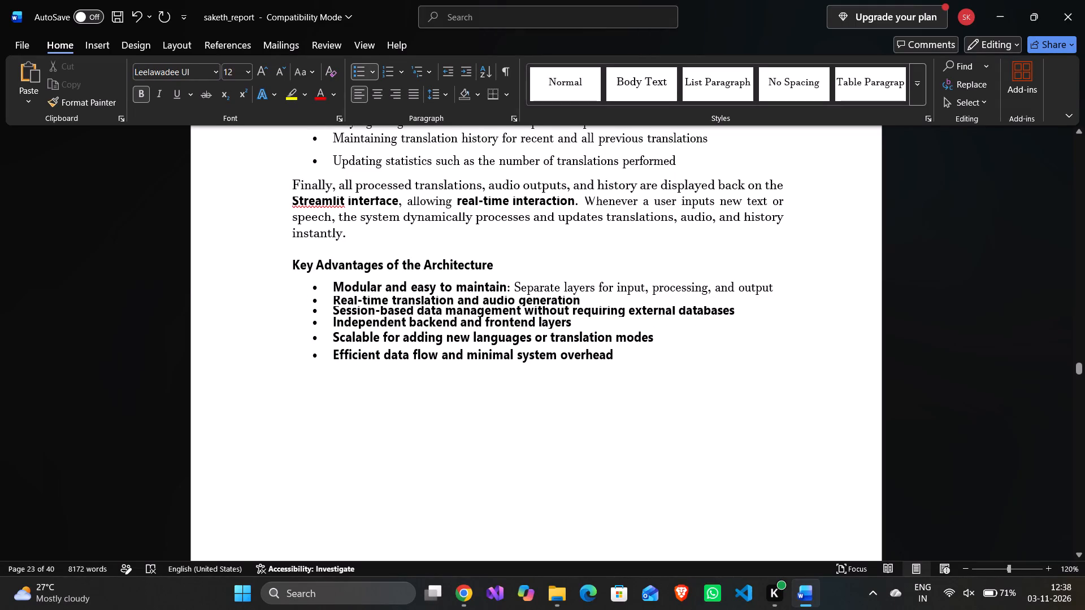
Add "CHAPTER 7" on its own line above the PROJECT MILESTONES / DEVELOPMENT PLAN heading, leaving that heading unnumbered.
scroll(527, 346, "up", 2)
scroll(527, 346, "down", 2)
scroll(527, 346, "up", 5)
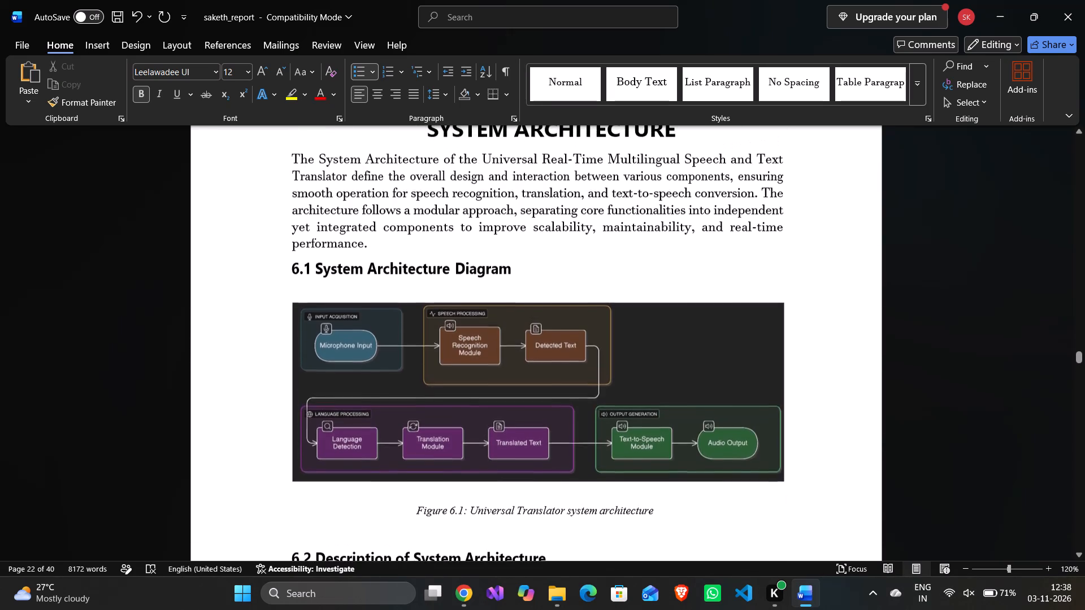
scroll(527, 346, "down", 4)
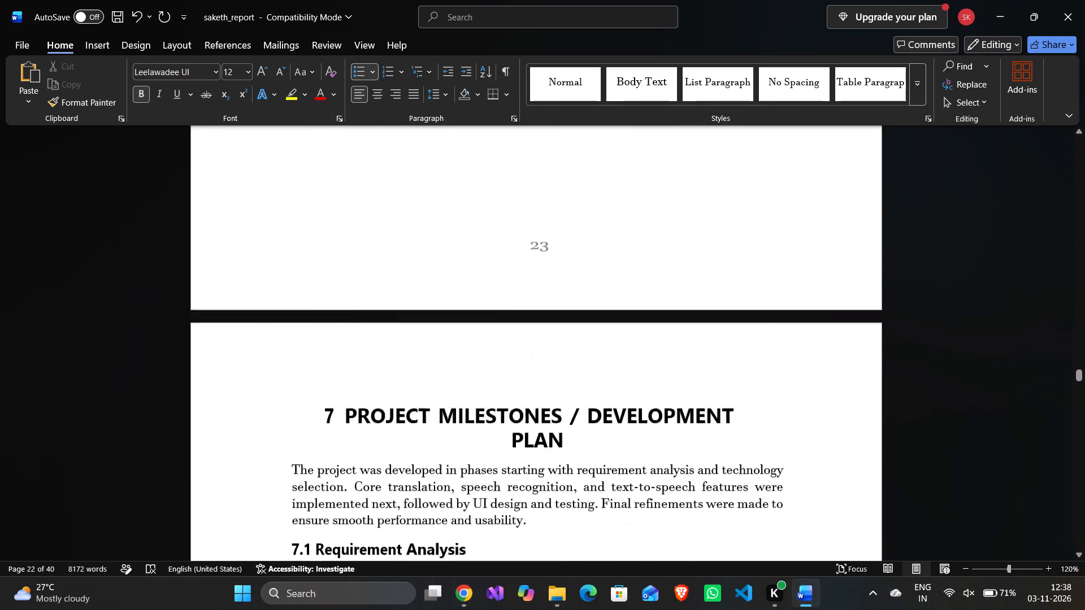
scroll(527, 346, "down", 2)
left_click(345, 143)
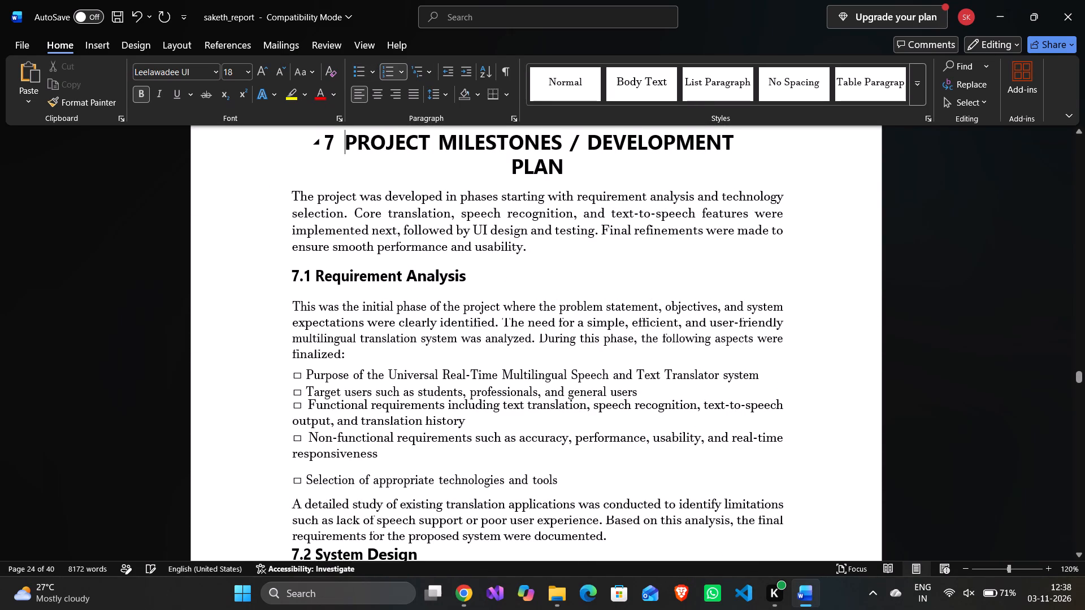
scroll(345, 143, "up", 1)
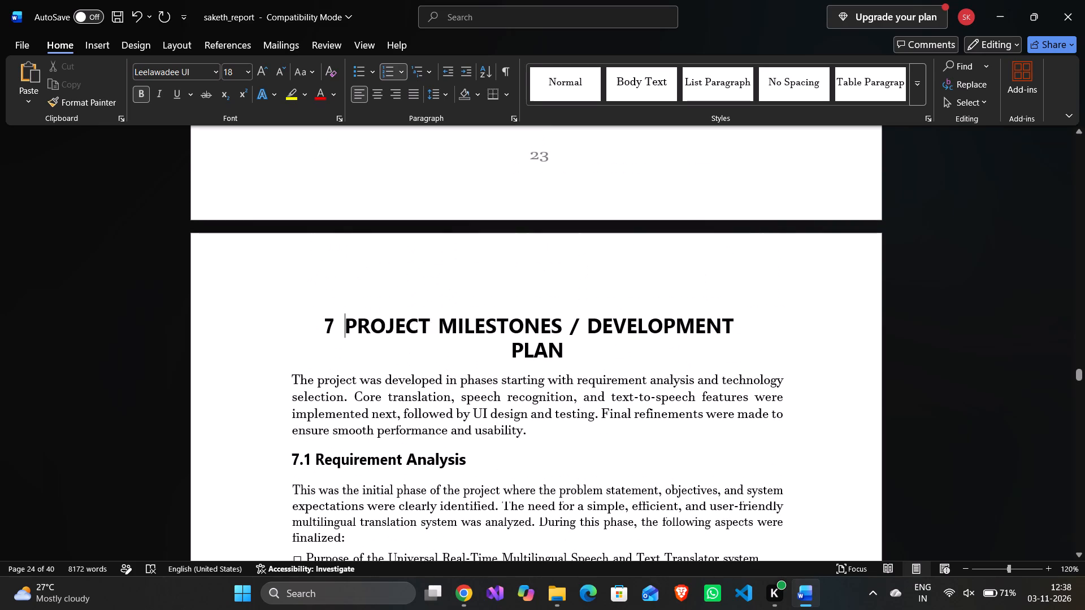
type("CHAPTER")
key("space")
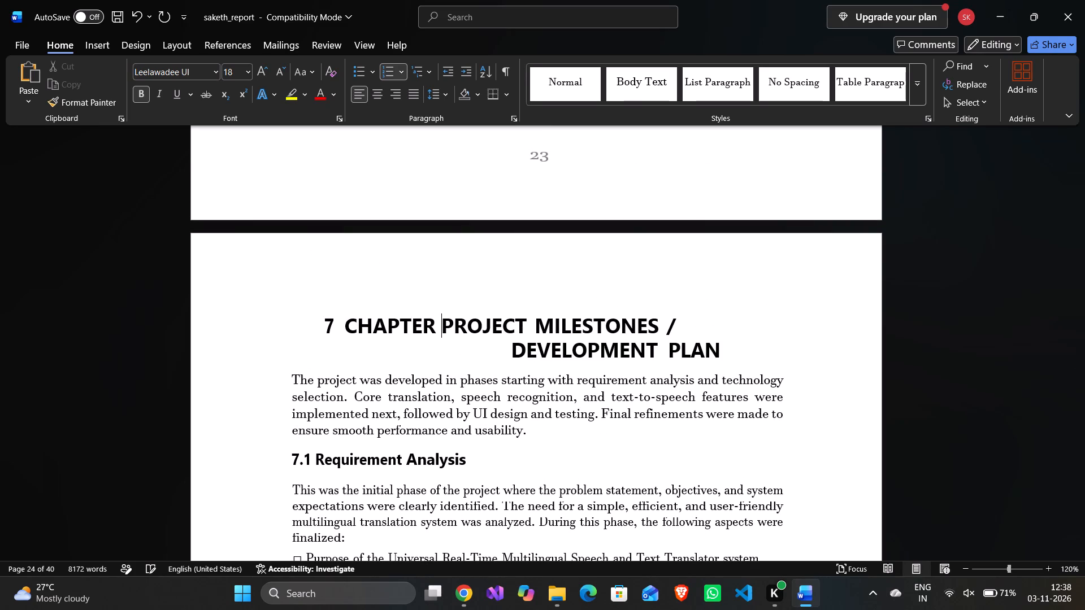
key("7")
key("Return")
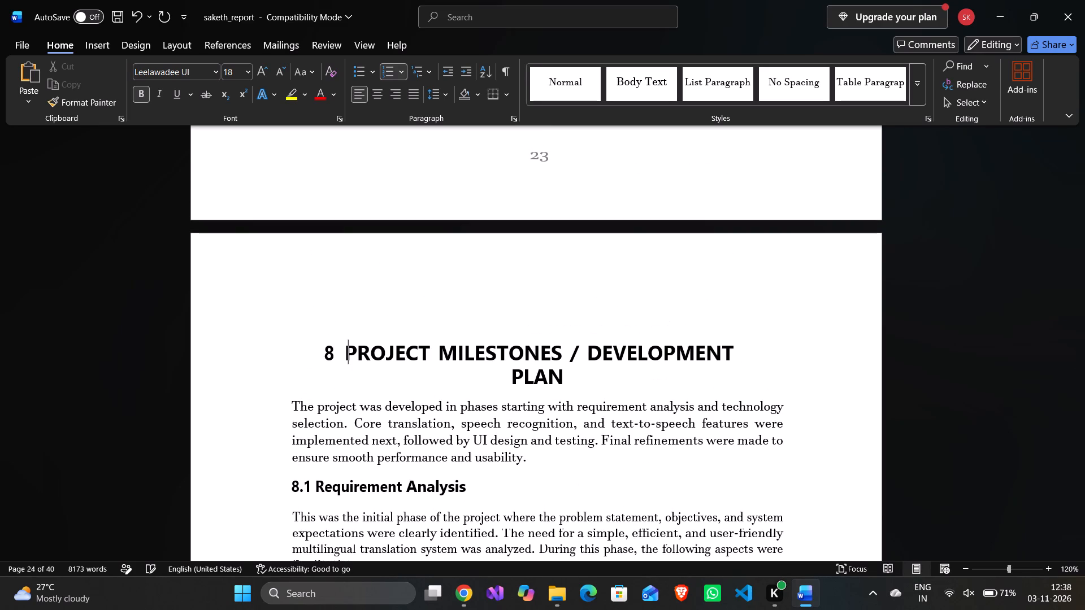
key("BackSpace")
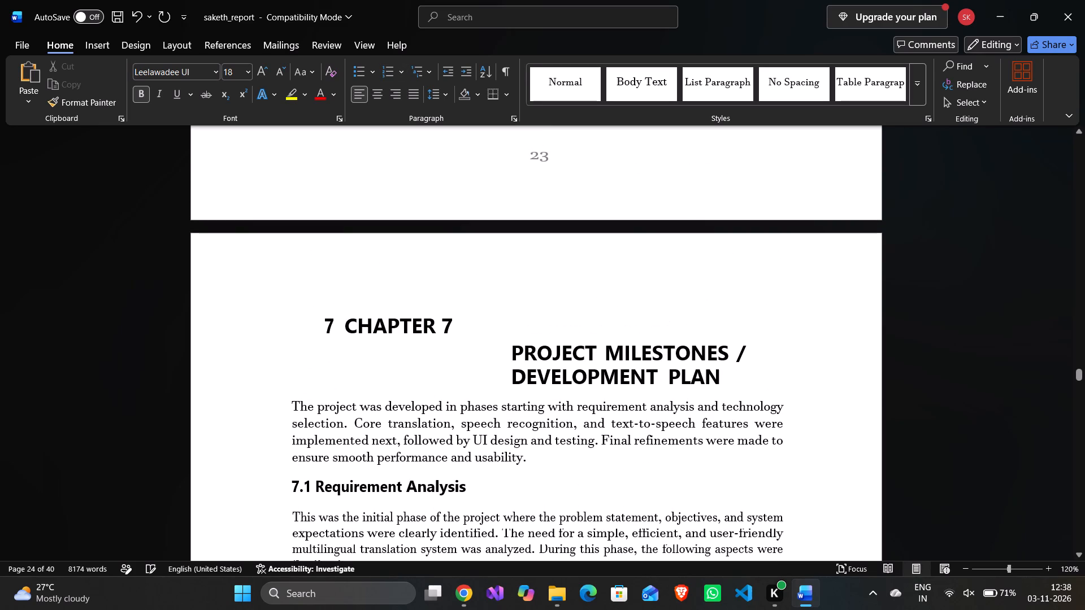
key("BackSpace")
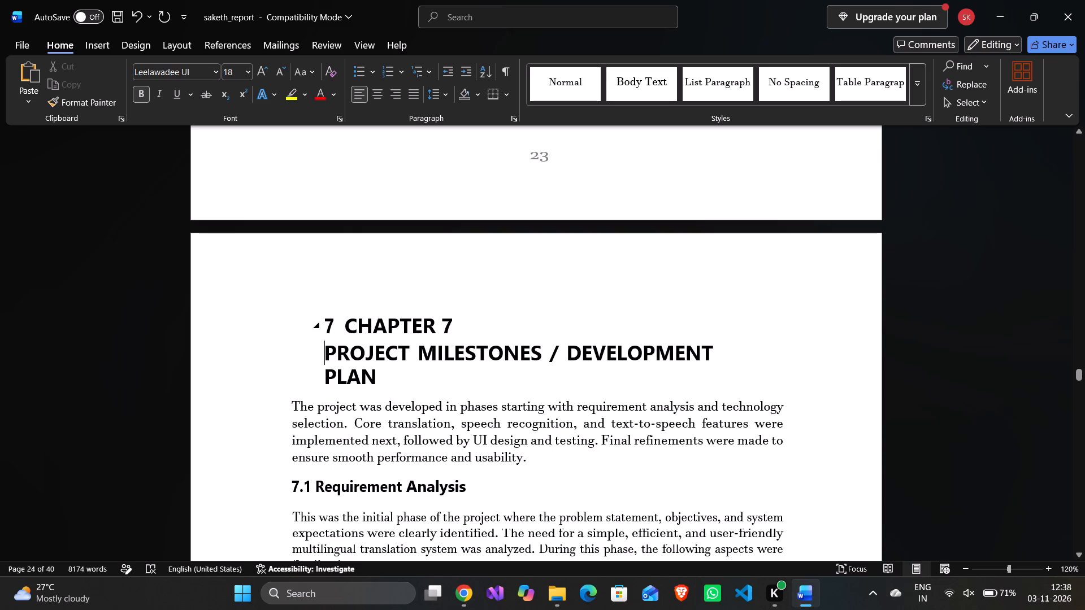
Remove the automatic number before "CHAPTER 7" and shift that line to the centre of the page.
left_click(346, 328)
key("BackSpace")
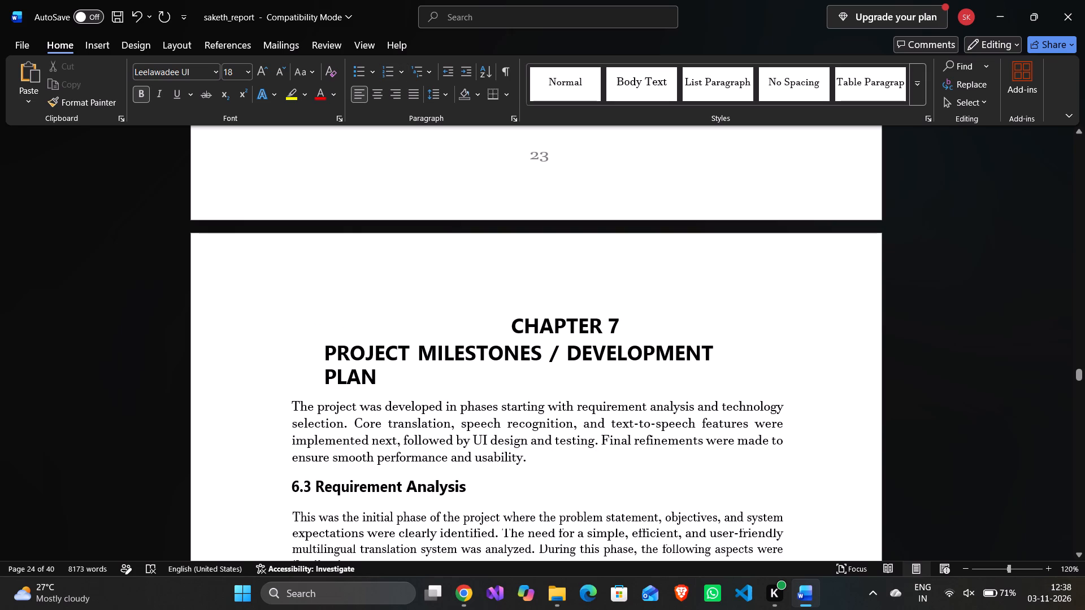
key("BackSpace")
key("space")
key("space")
key("space")
key("space")
key("space")
key("space")
key("space")
key("space")
key("space")
key("space")
key("space")
key("space")
key("space")
key("space")
key("space")
key("space")
key("space")
key("space")
key("space")
key("space")
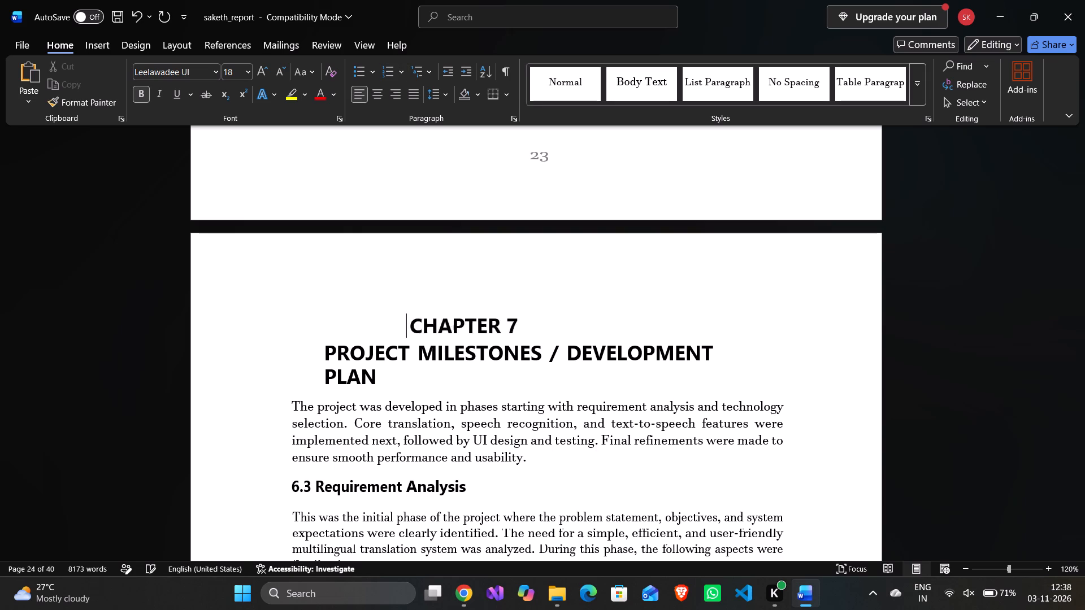
key("space")
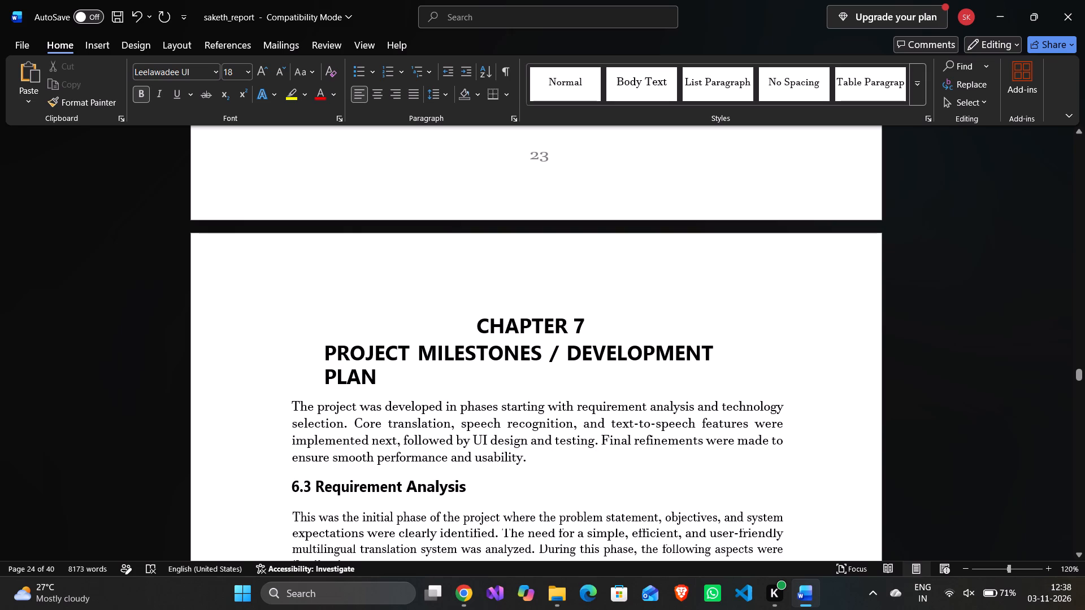
scroll(558, 452, "down", 1)
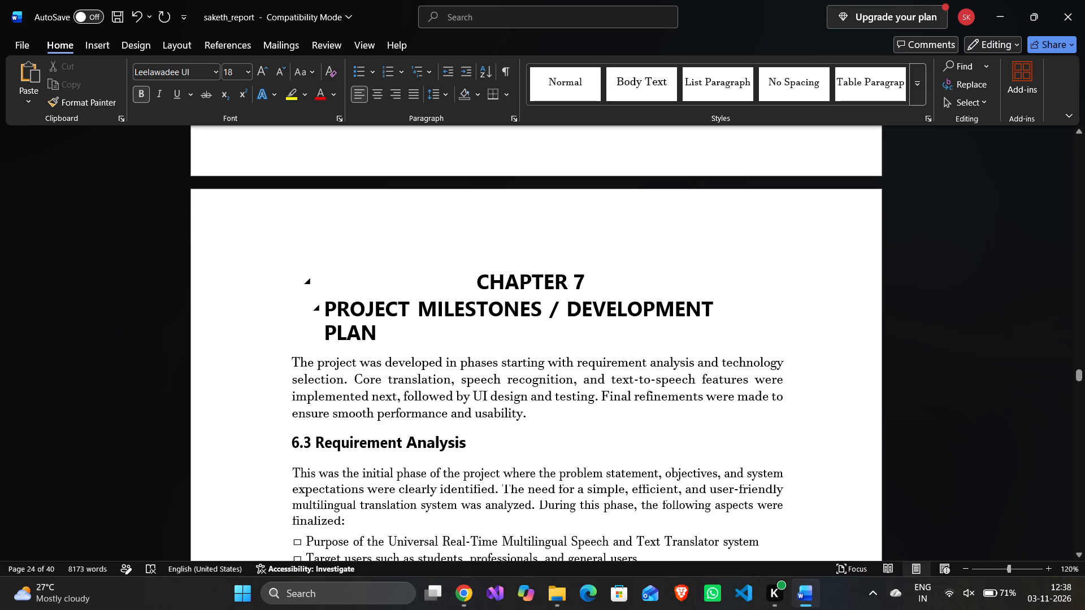
key("space")
Renumber the Requirement Analysis heading as 7.1.
scroll(496, 290, "up", 1)
scroll(496, 290, "down", 1)
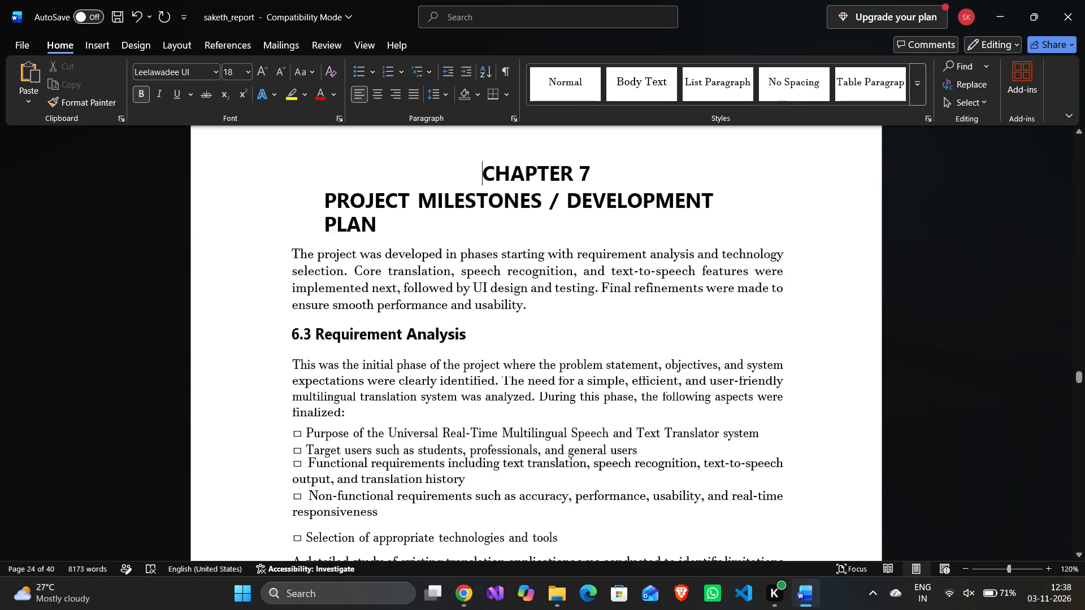
scroll(496, 290, "down", 1)
scroll(496, 290, "up", 1)
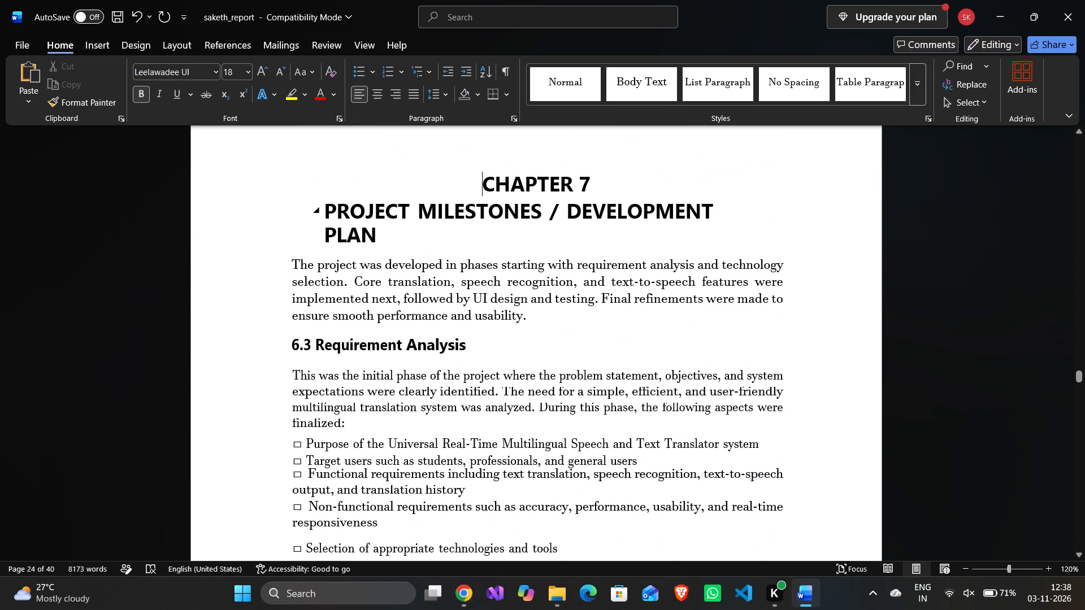
left_click(306, 343)
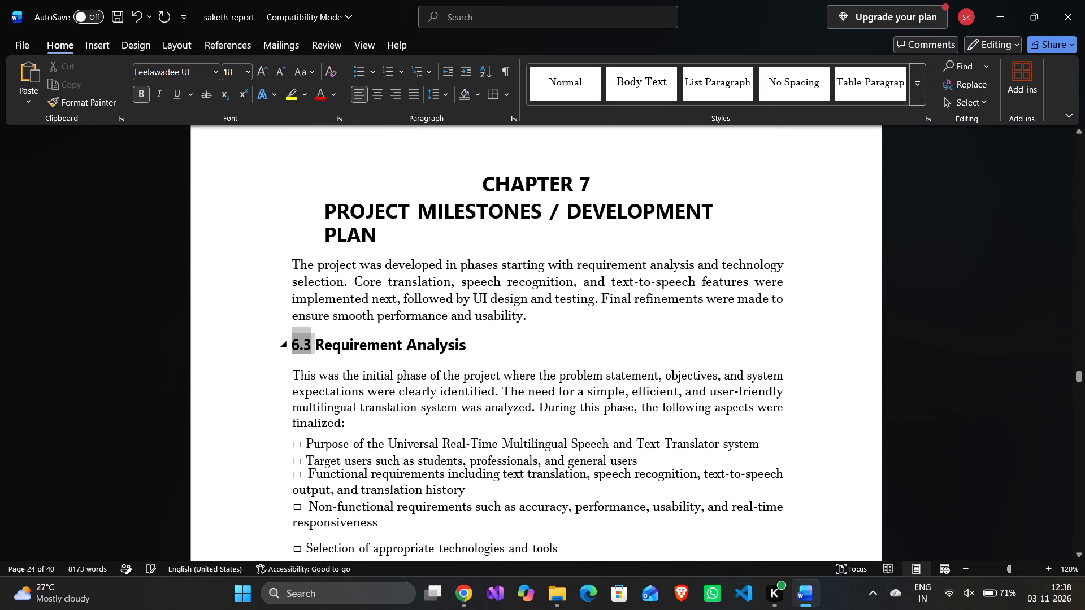
key("7")
type(".1")
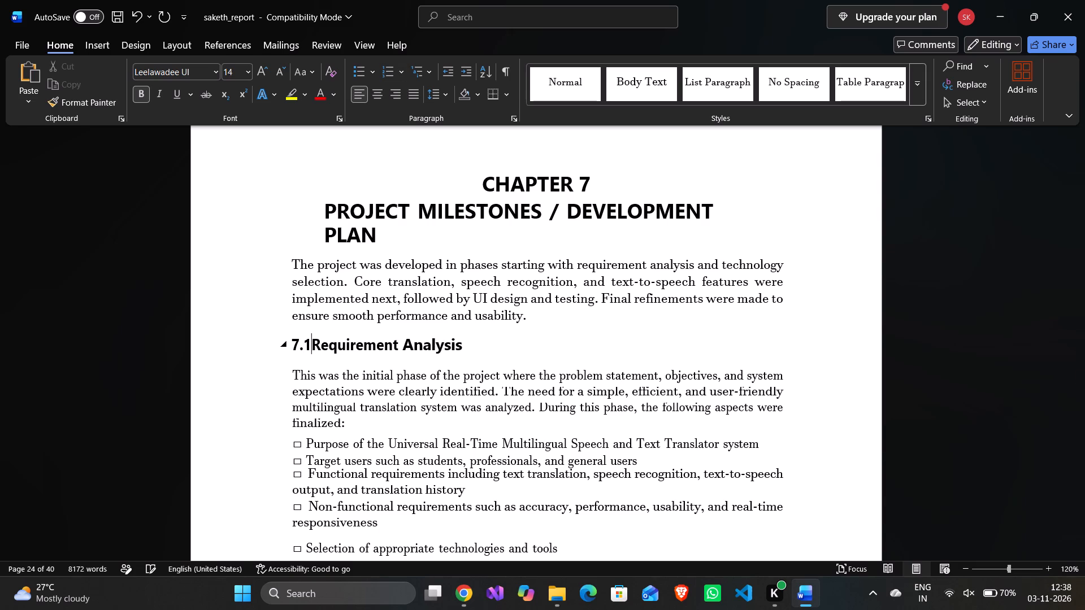
Insert a space between the number 7.1 and the Requirement Analysis heading text.
key("space")
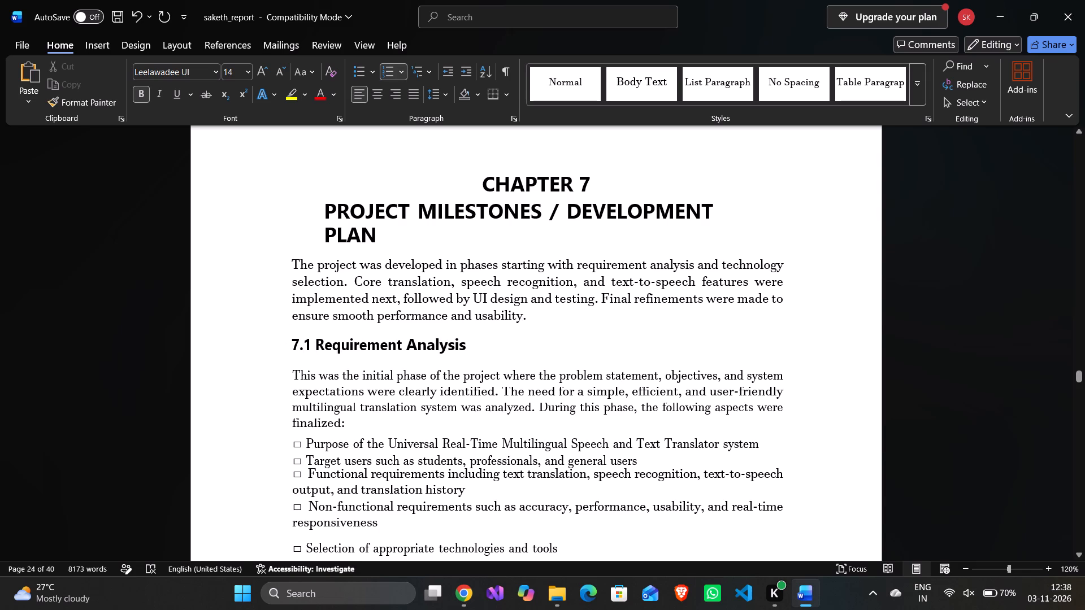
Remove the automatic number from the IMPLEMENTATION heading and add "CHAPTER 8" on its own line above it.
scroll(420, 261, "down", 1)
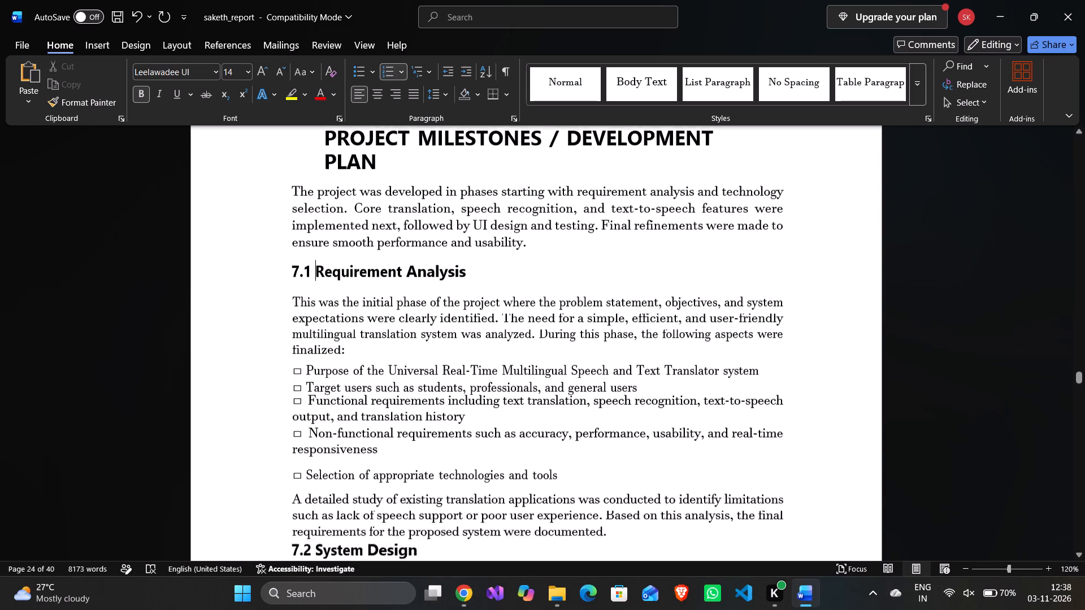
scroll(420, 261, "down", 1)
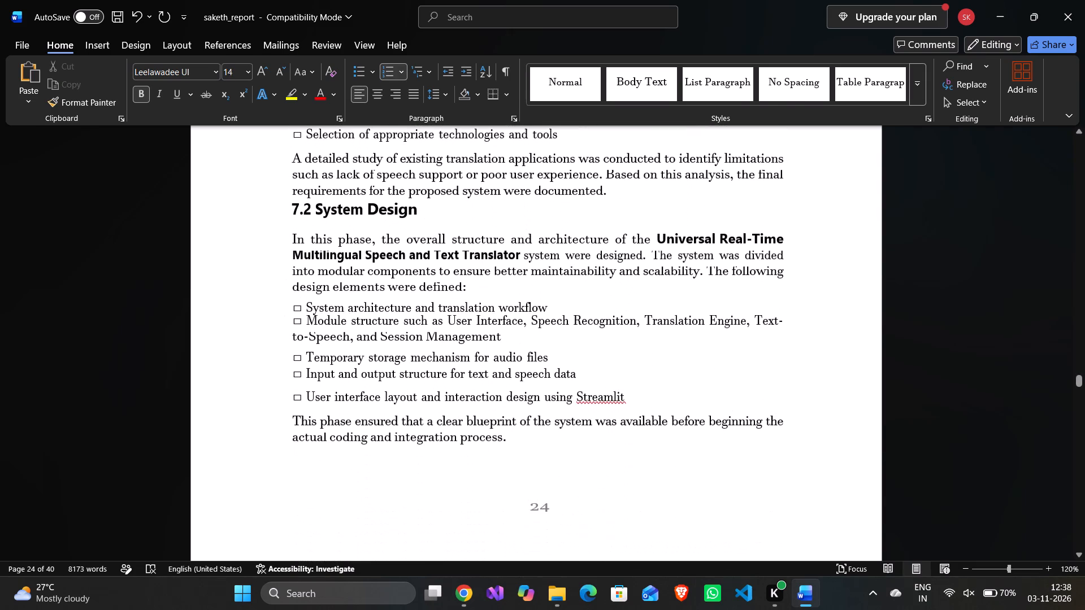
scroll(420, 261, "down", 2)
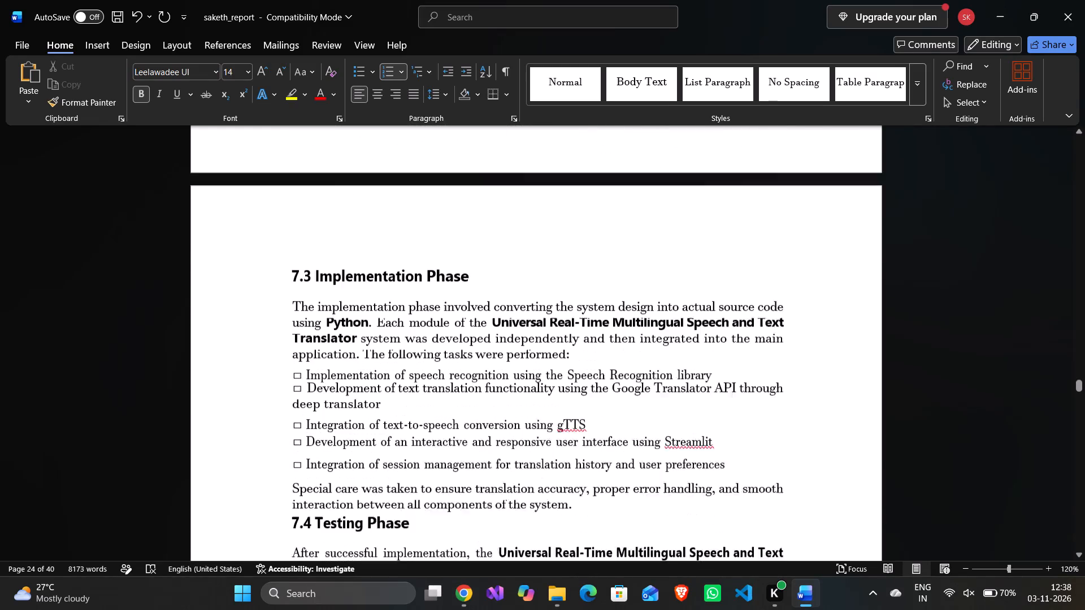
scroll(420, 261, "down", 2)
scroll(420, 261, "up", 1)
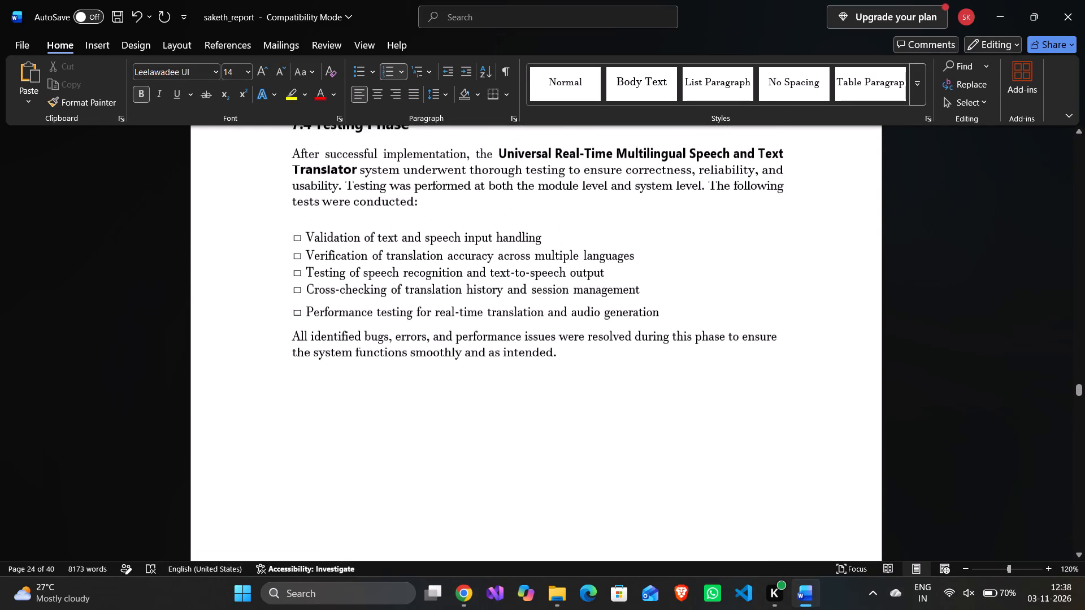
scroll(420, 261, "up", 1)
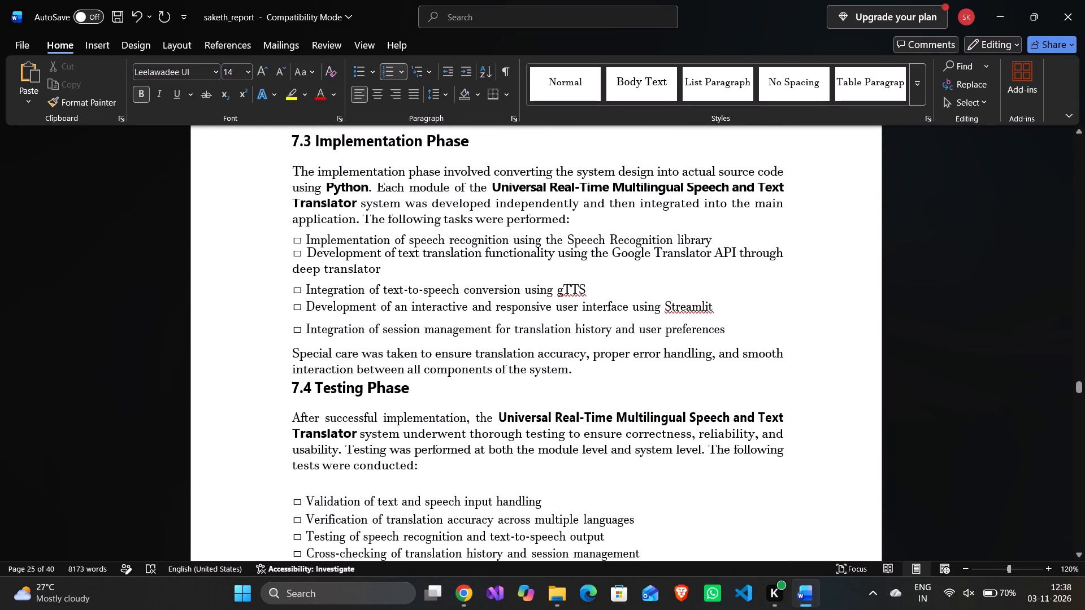
scroll(305, 336, "down", 4)
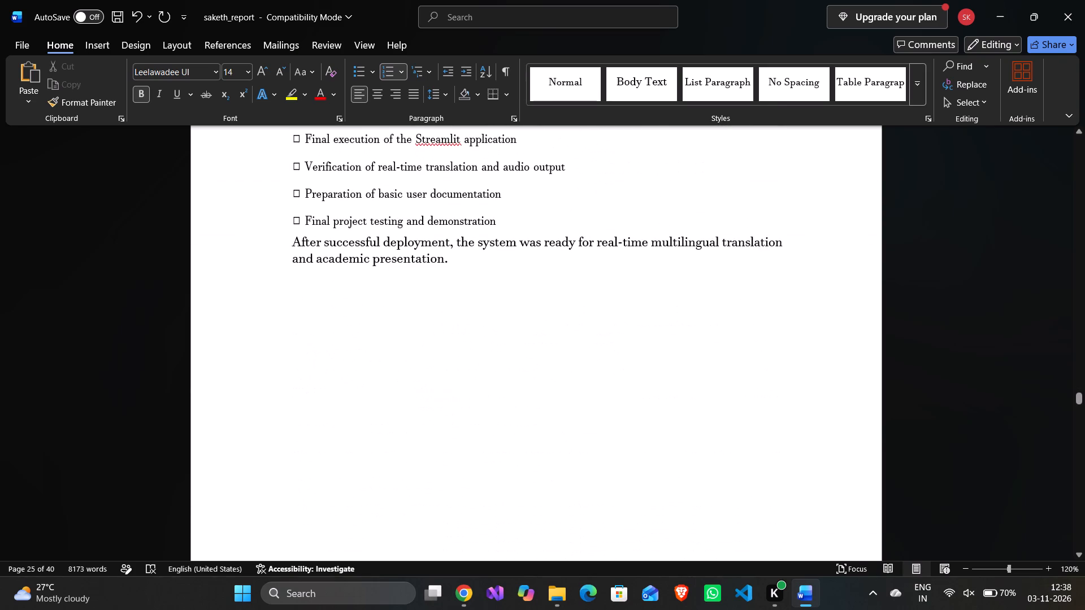
scroll(305, 336, "down", 3)
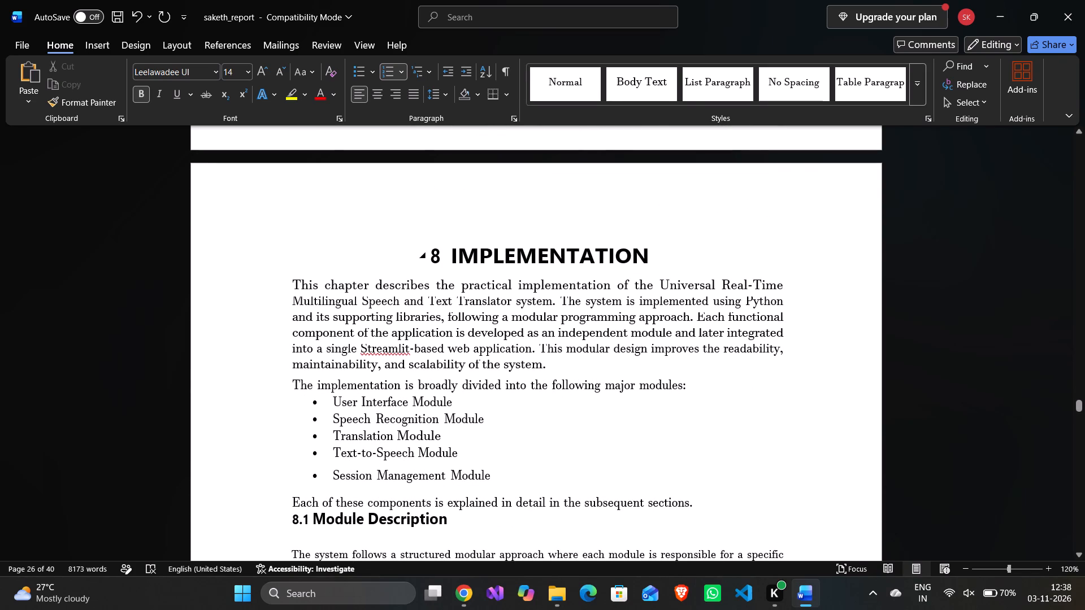
left_click(443, 258)
key("BackSpace")
key("BackSpace")
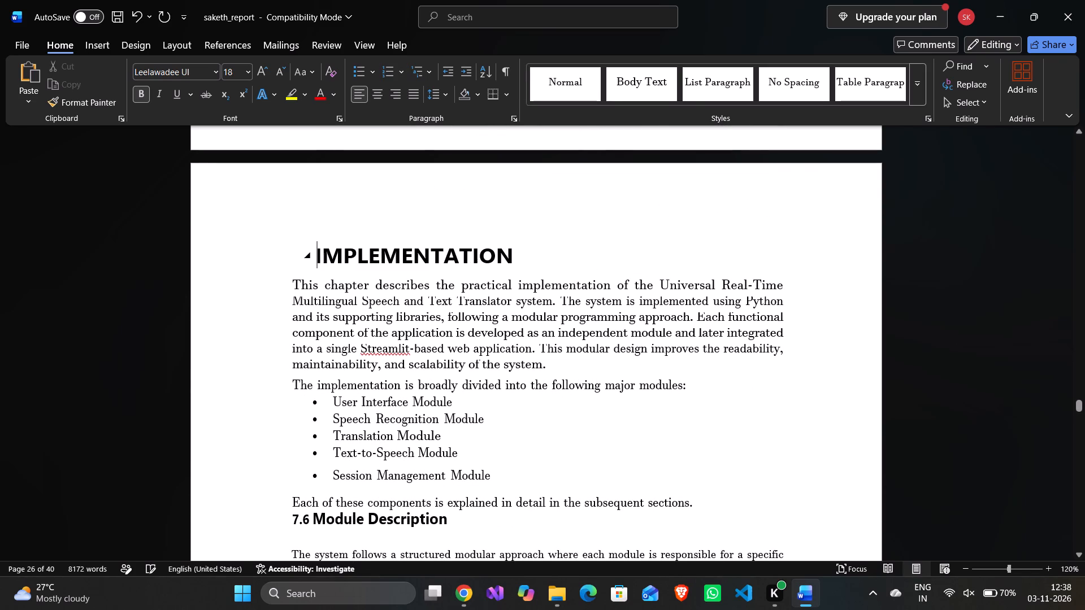
type("CHAPTER")
key("space")
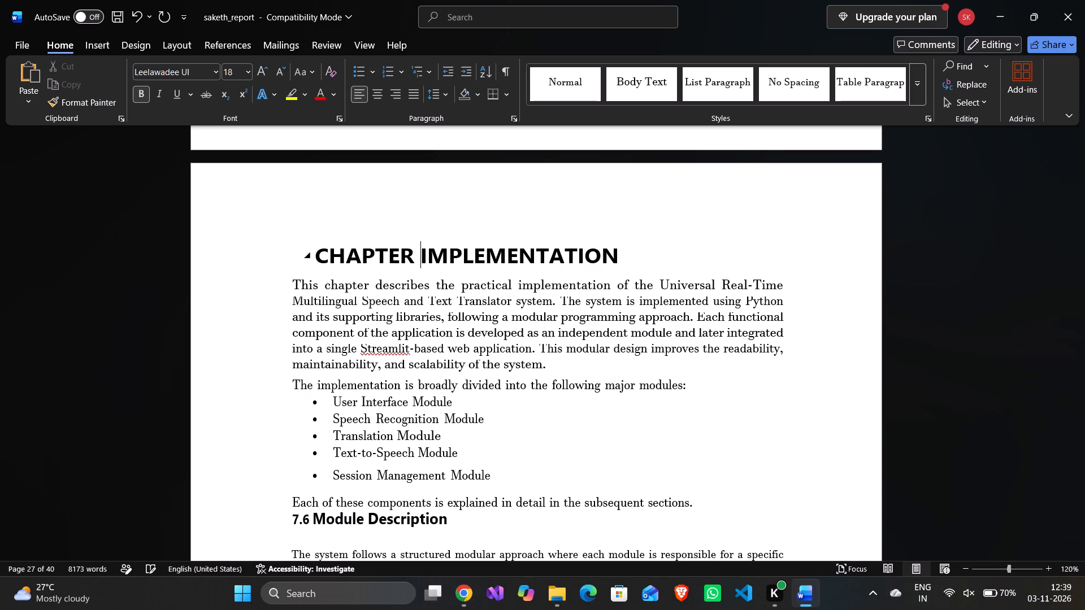
key("8")
key("Return")
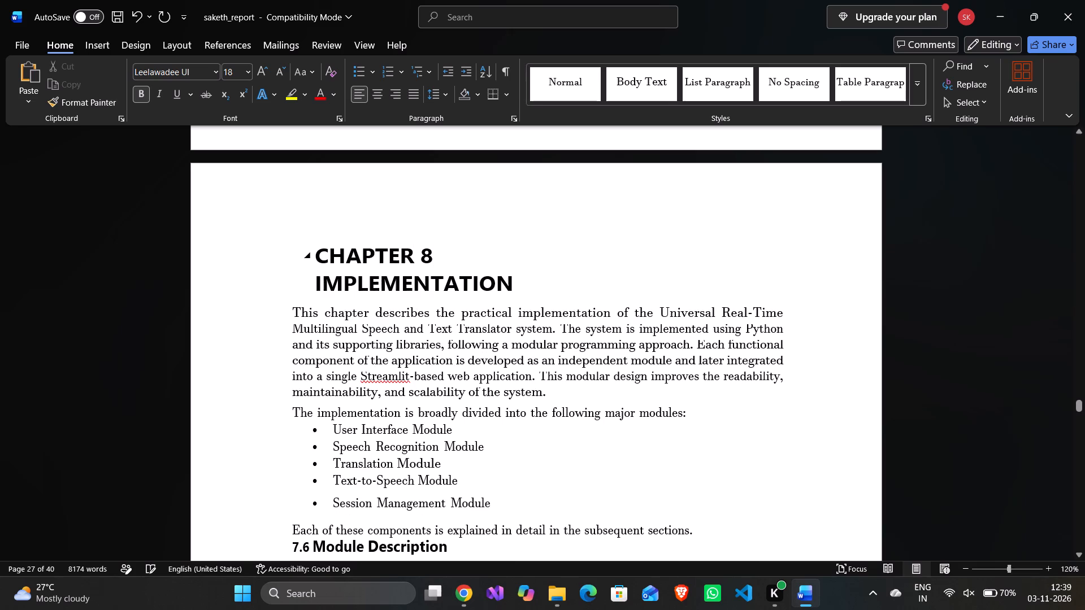
Shift the "CHAPTER 8" and IMPLEMENTATION lines to the centre of the page with tabs.
left_click(315, 262)
key("Tab")
key("Tab")
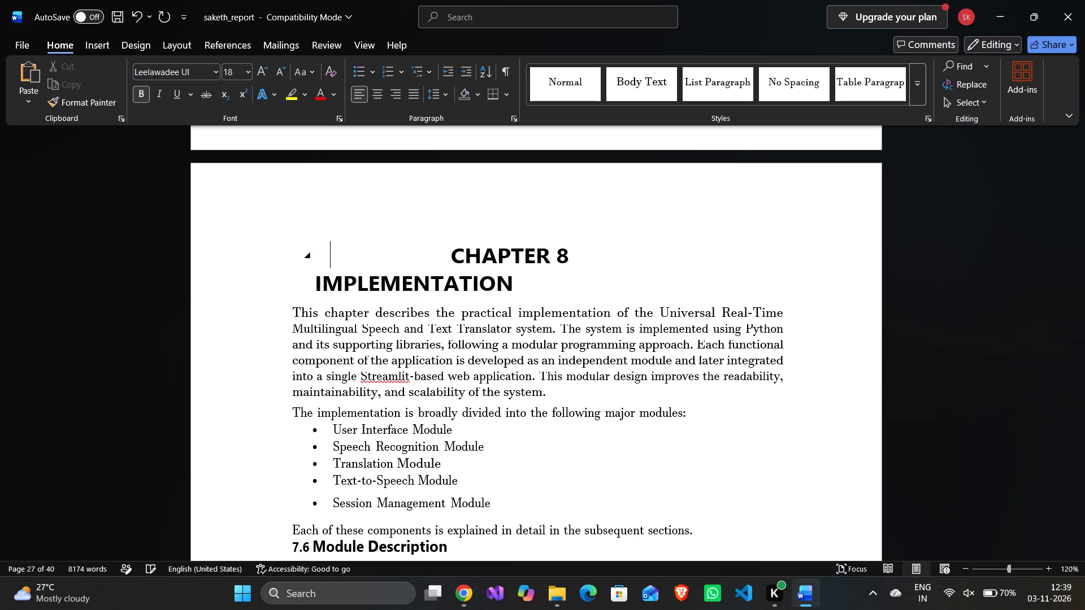
scroll(315, 262, "up", 1)
key("Tab")
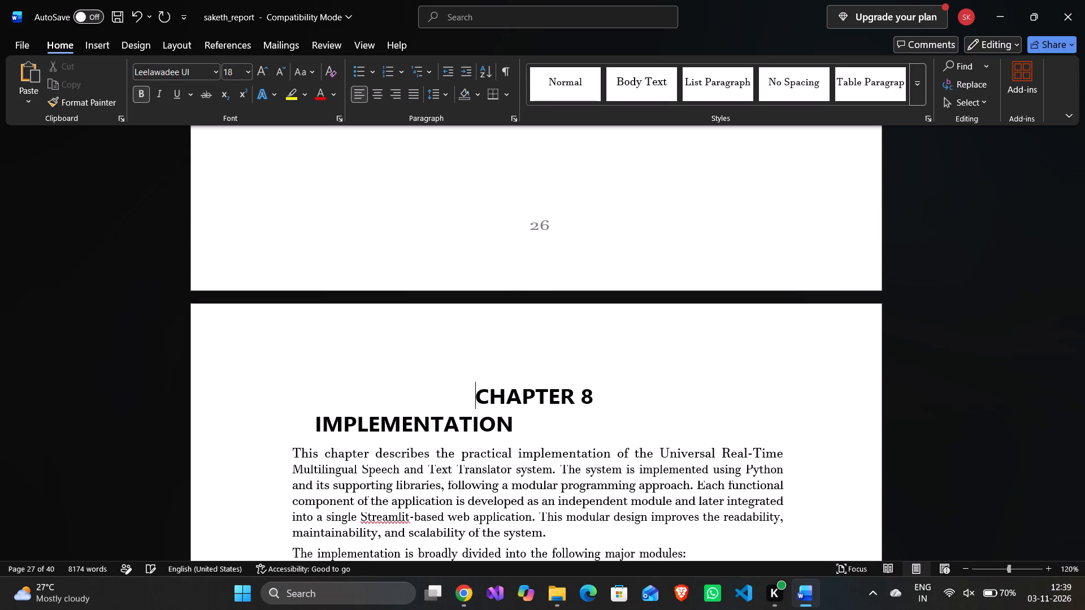
left_click(316, 417)
key("Tab")
key("Tab")
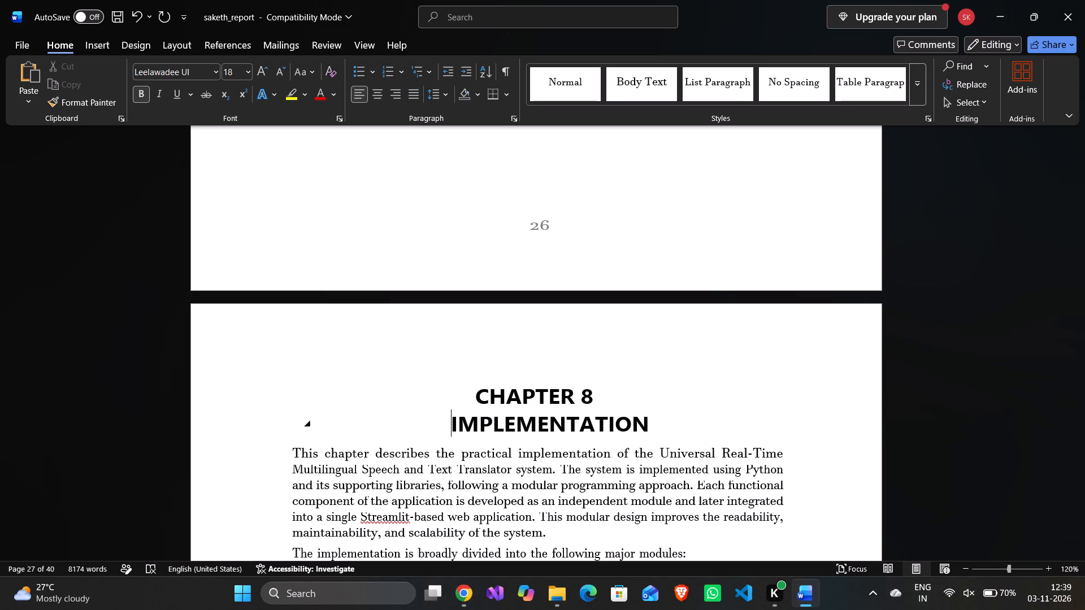
scroll(316, 417, "down", 1)
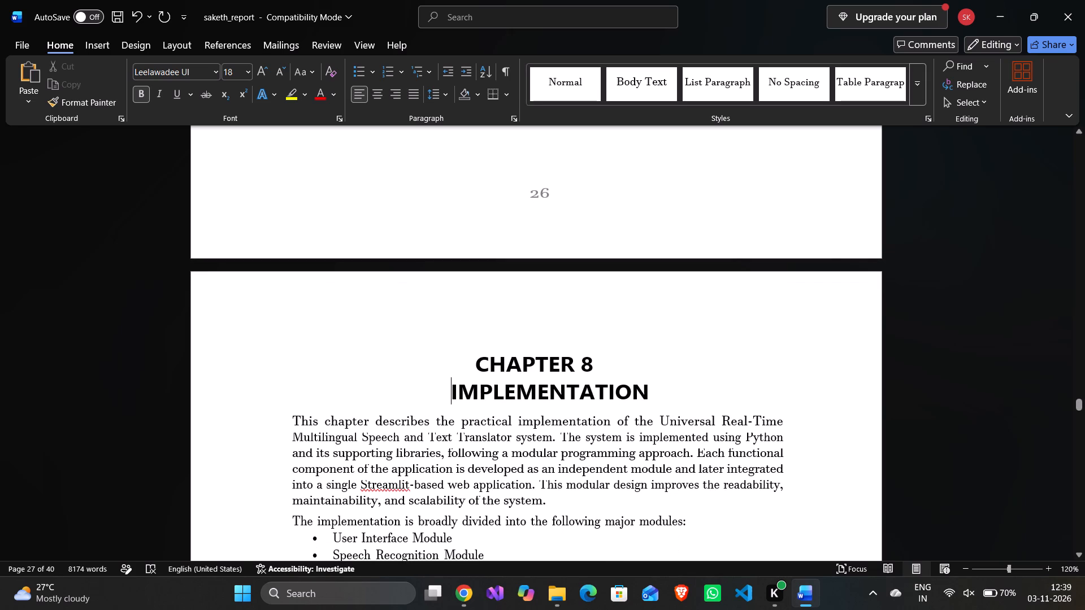
key("BackSpace")
key("Tab")
scroll(316, 417, "down", 3)
scroll(316, 417, "up", 2)
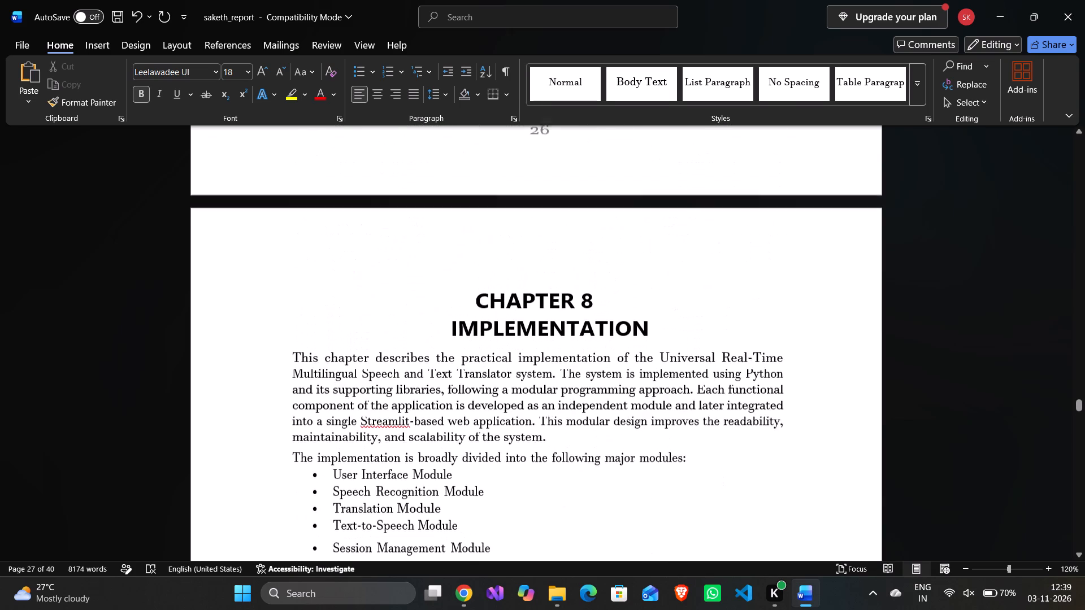
Rebuild the "Session Management Module" bullet directly after "Text-to-Speech Module", without the extra gap above it.
scroll(188, 518, "down", 1)
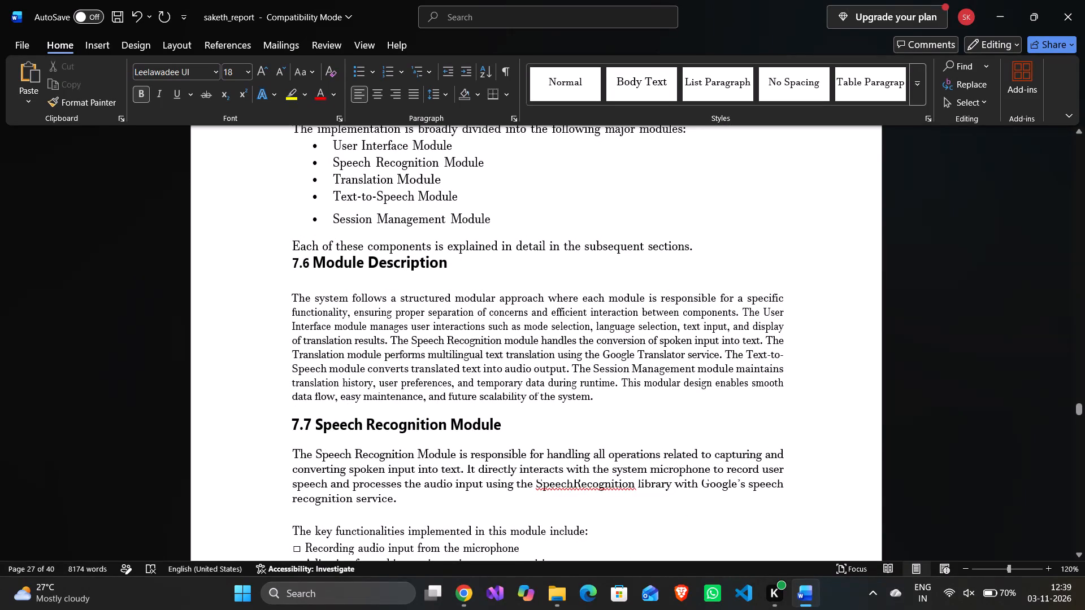
left_click(333, 217)
key("BackSpace")
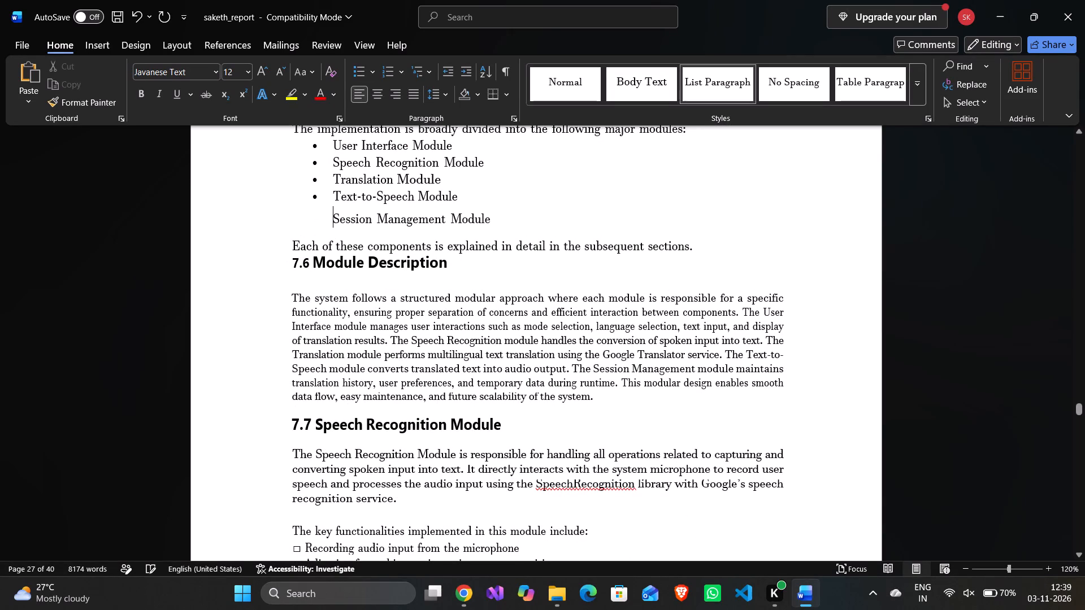
key("BackSpace")
key("BackSpace")
key("BackSpace")
key("Return")
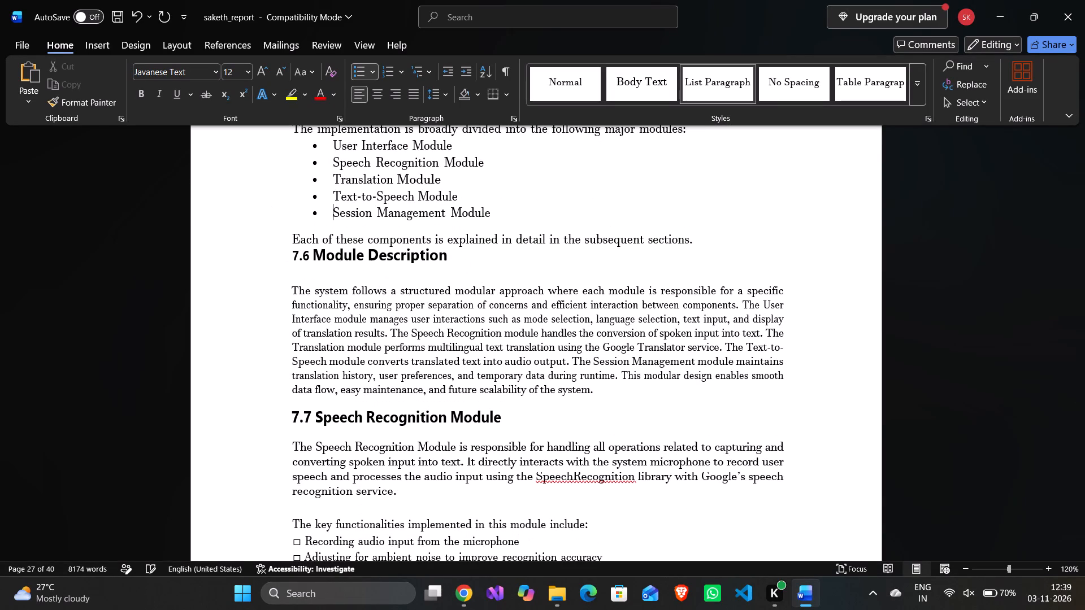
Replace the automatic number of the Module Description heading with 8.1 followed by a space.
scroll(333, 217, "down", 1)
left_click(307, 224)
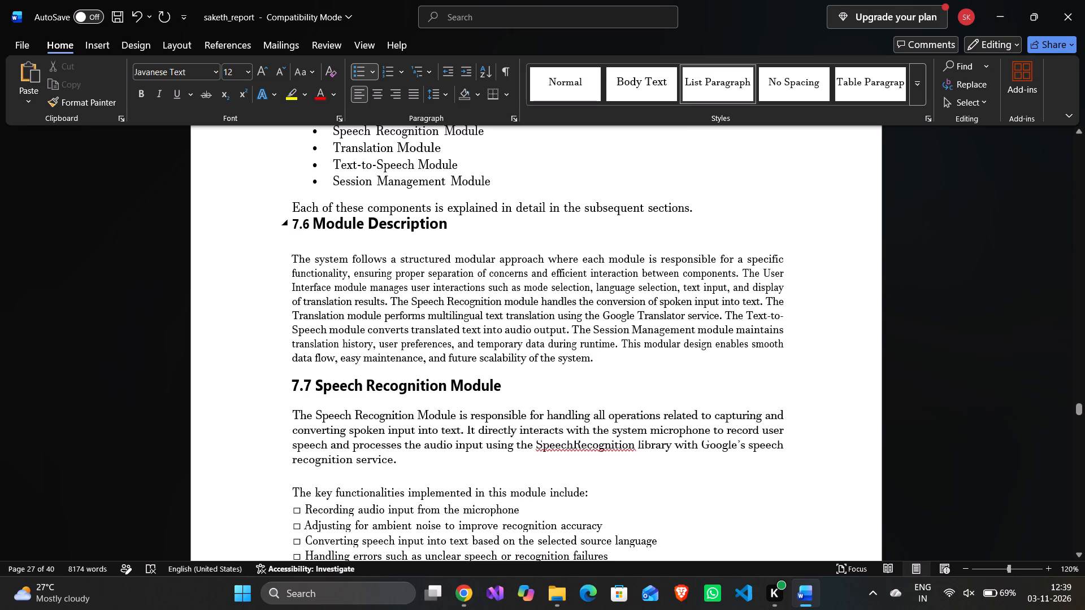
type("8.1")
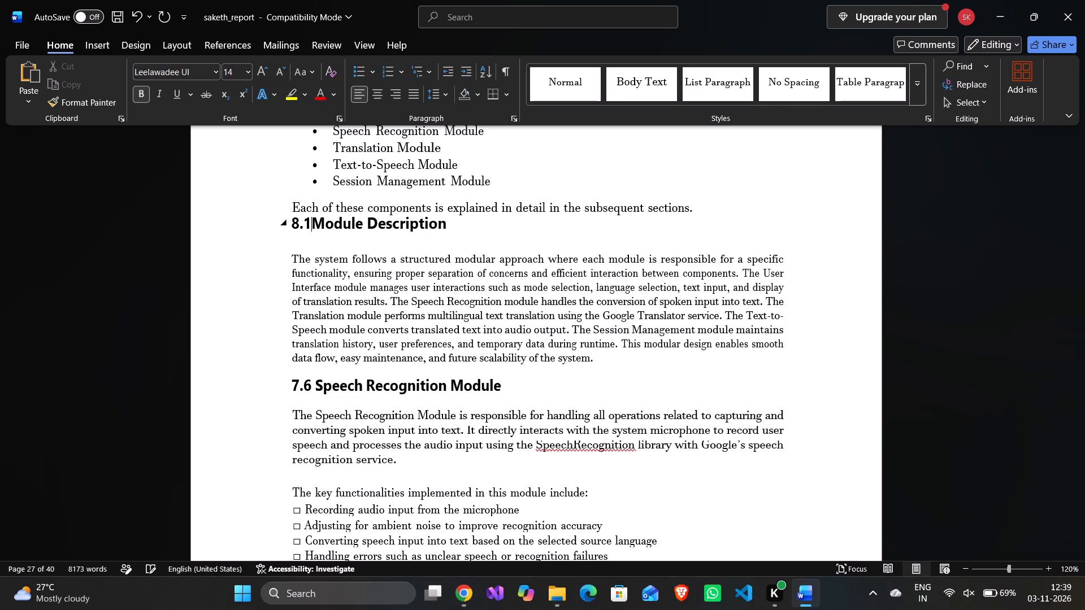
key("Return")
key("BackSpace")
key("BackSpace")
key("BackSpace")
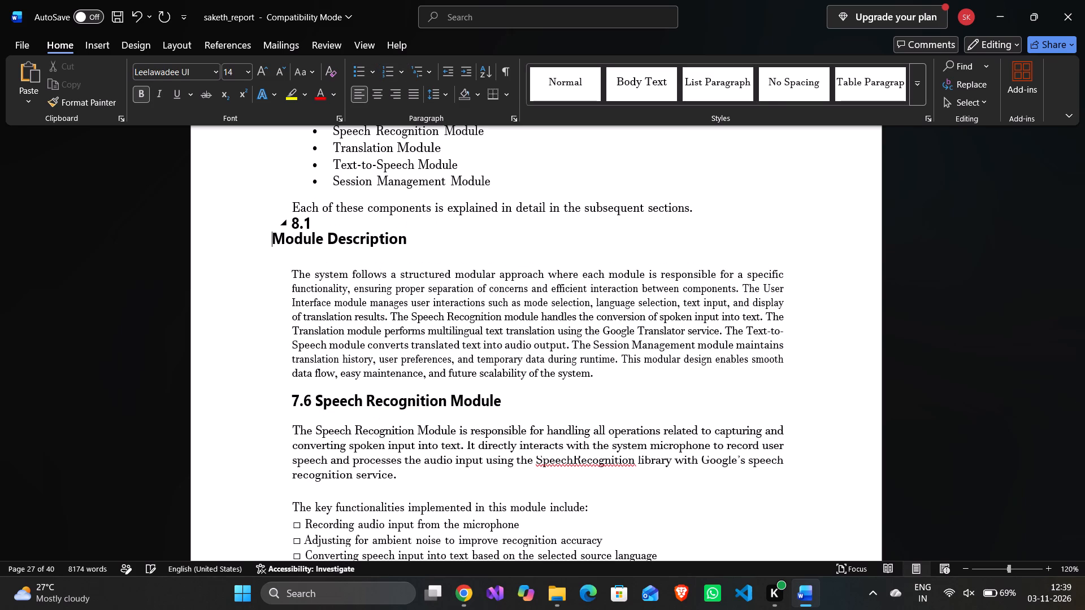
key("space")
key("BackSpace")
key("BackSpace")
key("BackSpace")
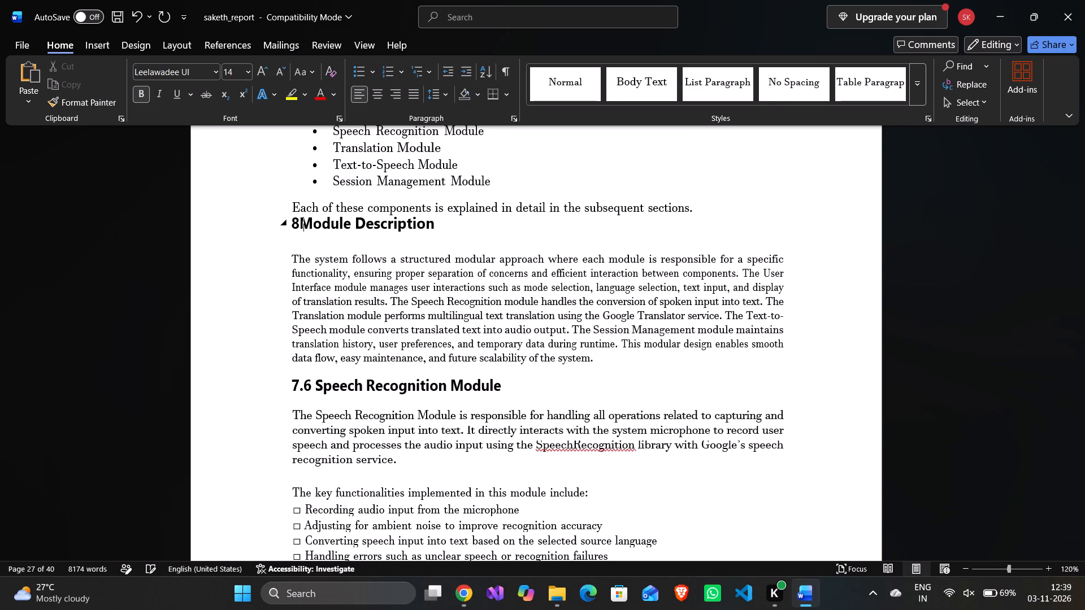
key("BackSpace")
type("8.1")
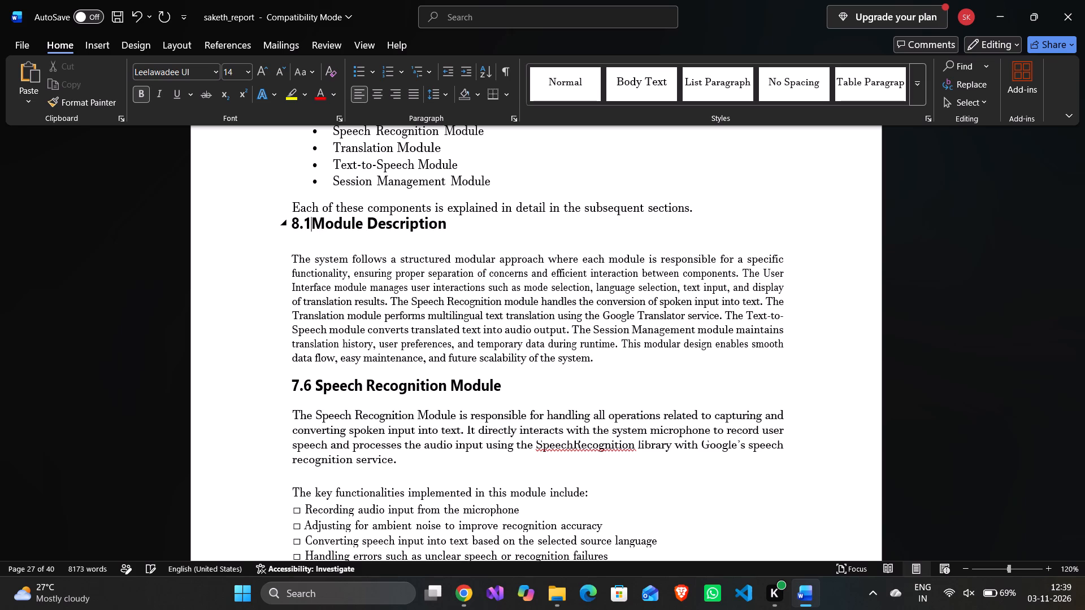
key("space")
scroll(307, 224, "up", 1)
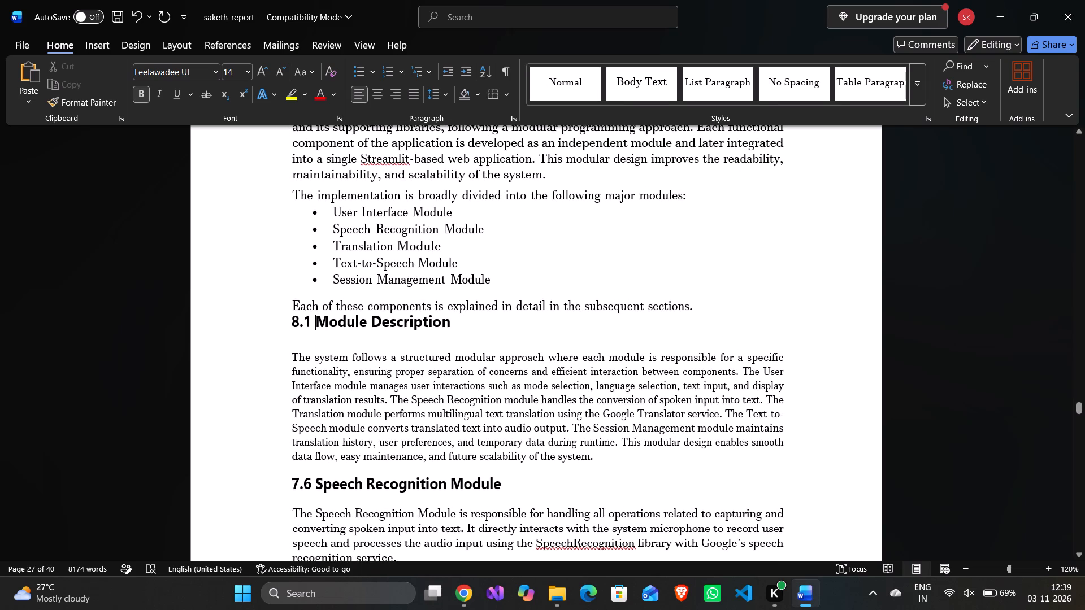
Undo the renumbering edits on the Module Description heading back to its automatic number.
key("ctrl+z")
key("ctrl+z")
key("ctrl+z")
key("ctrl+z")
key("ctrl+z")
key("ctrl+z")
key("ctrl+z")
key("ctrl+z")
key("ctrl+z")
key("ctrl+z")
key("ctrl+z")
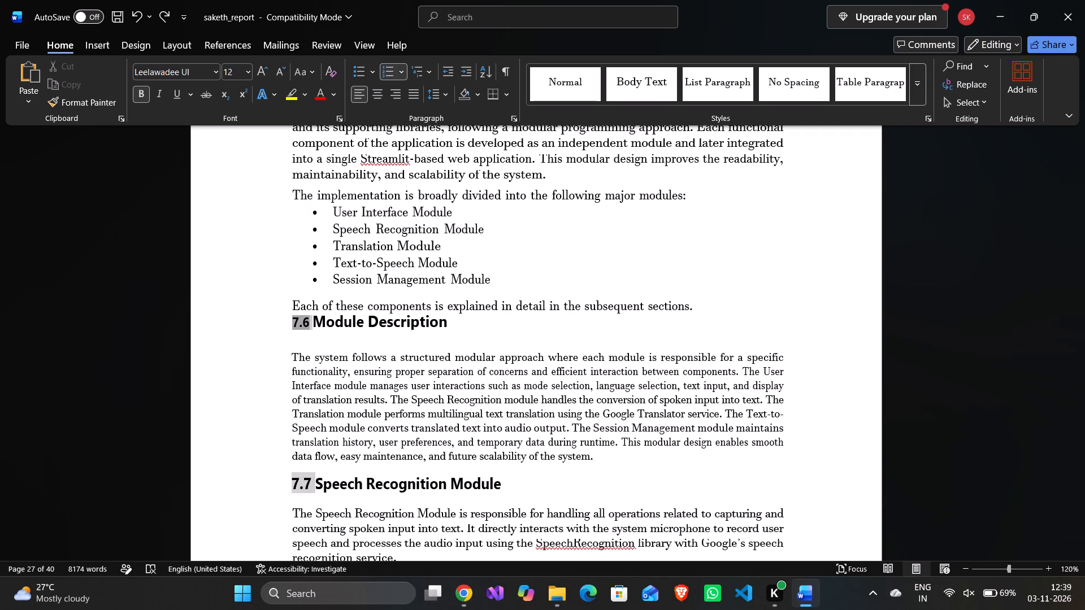
Replace the selected automatic number of the Module Description heading with 8.1.
key("8")
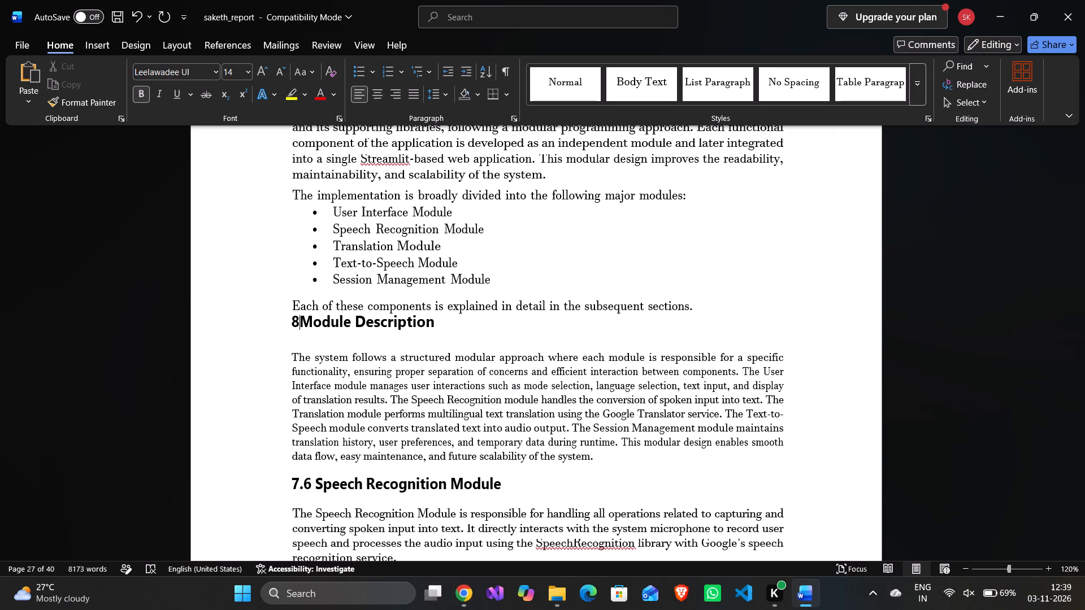
type(".1")
key("space")
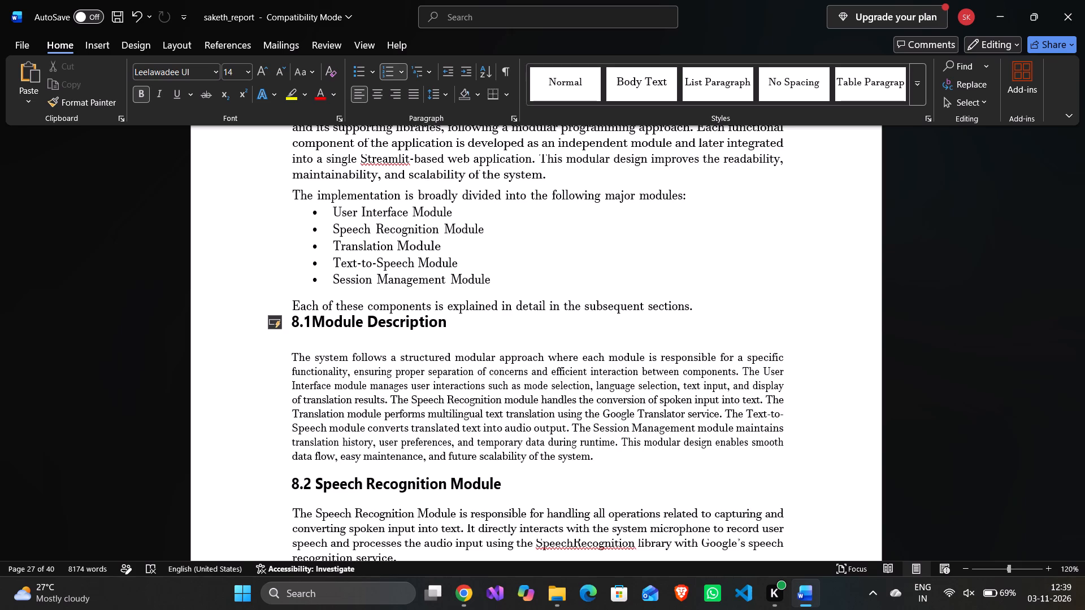
Check the section numbers after Module Description, down to the Translation Module heading.
scroll(288, 286, "down", 3)
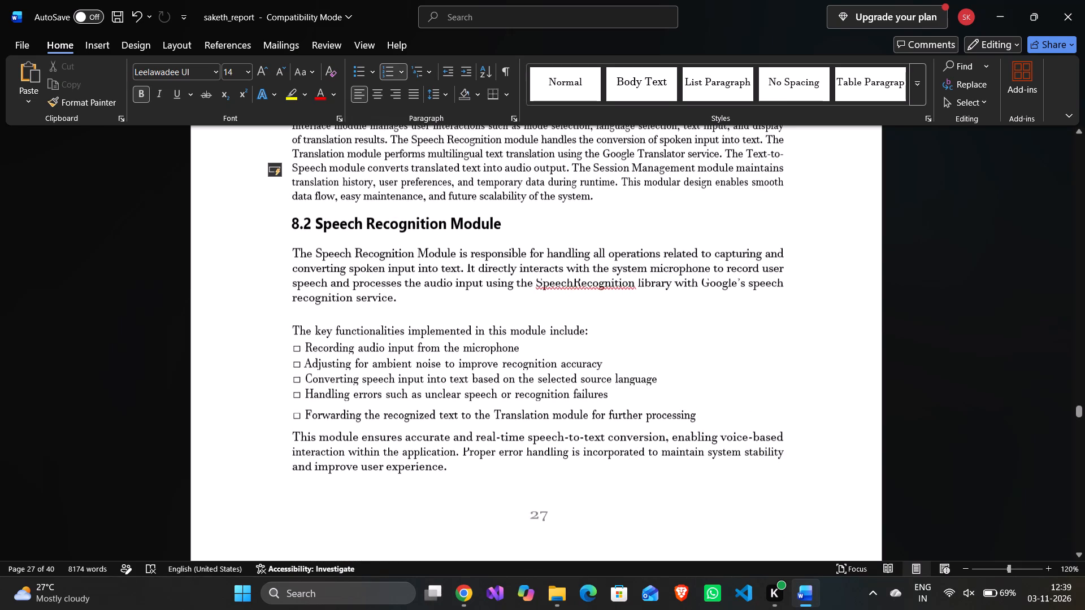
scroll(288, 286, "down", 2)
scroll(288, 286, "up", 1)
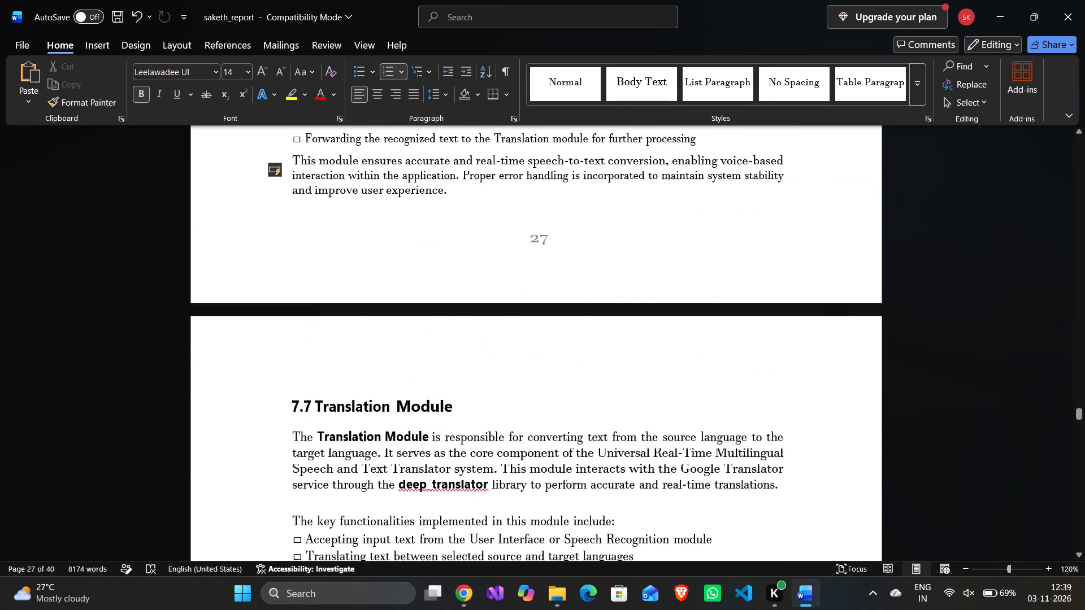
scroll(288, 286, "up", 3)
scroll(288, 286, "down", 4)
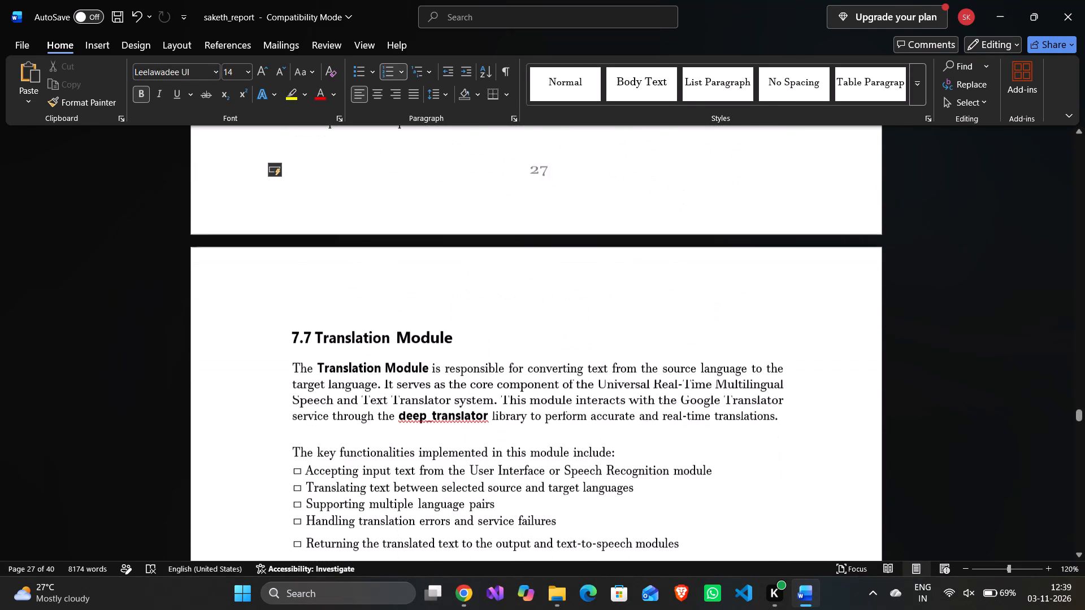
left_click(311, 306)
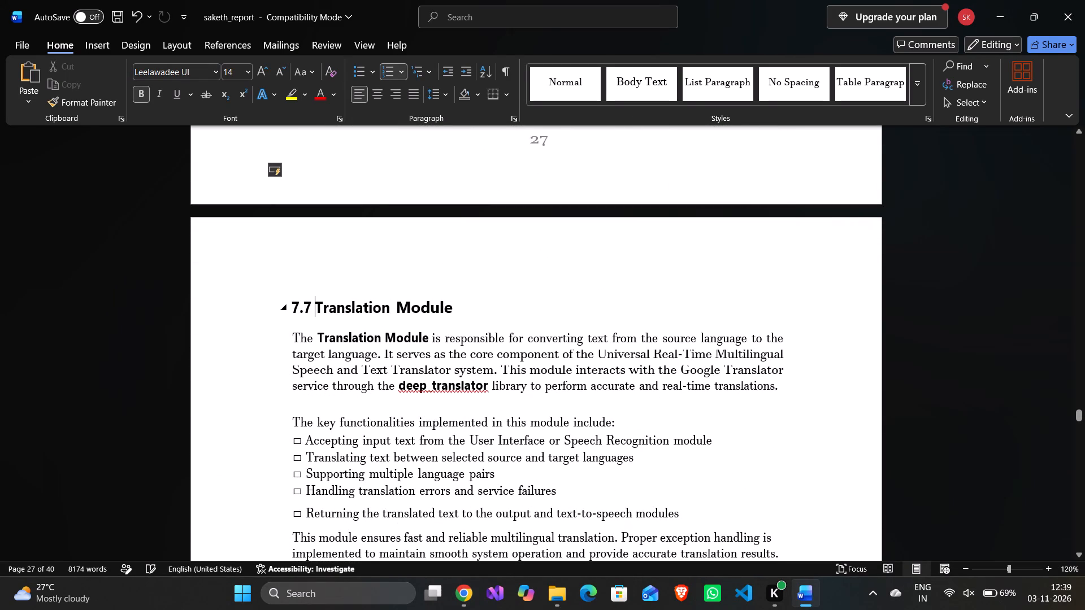
left_click(300, 306)
left_click(333, 362)
Rebuild the "Returning the translated text to the output and text-to-speech modules" bullet directly after "Handling translation errors and service failures", without the extra gap.
scroll(333, 362, "down", 1)
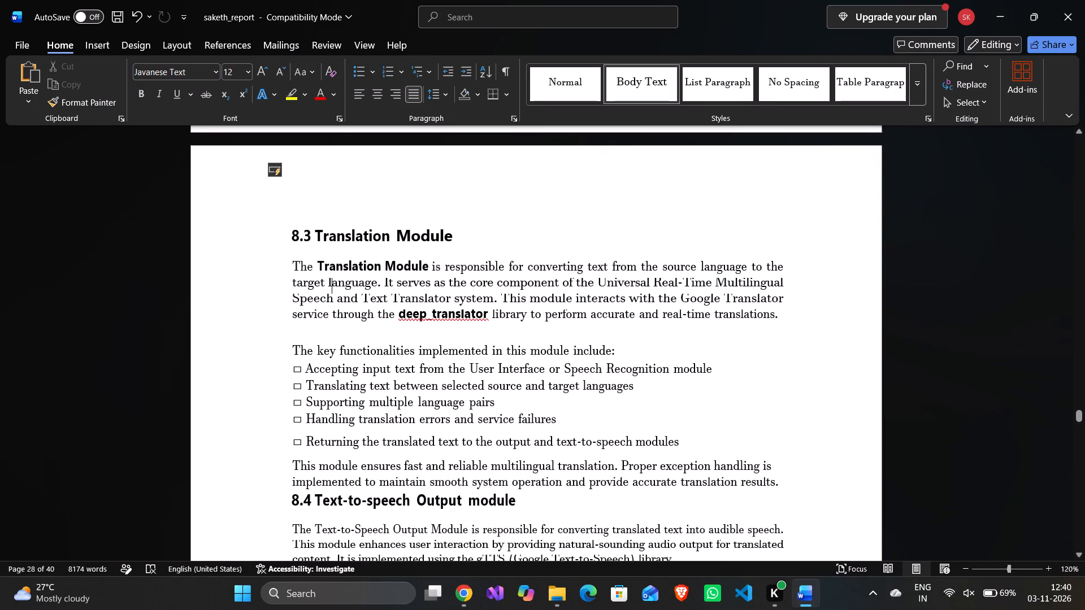
scroll(333, 362, "down", 2)
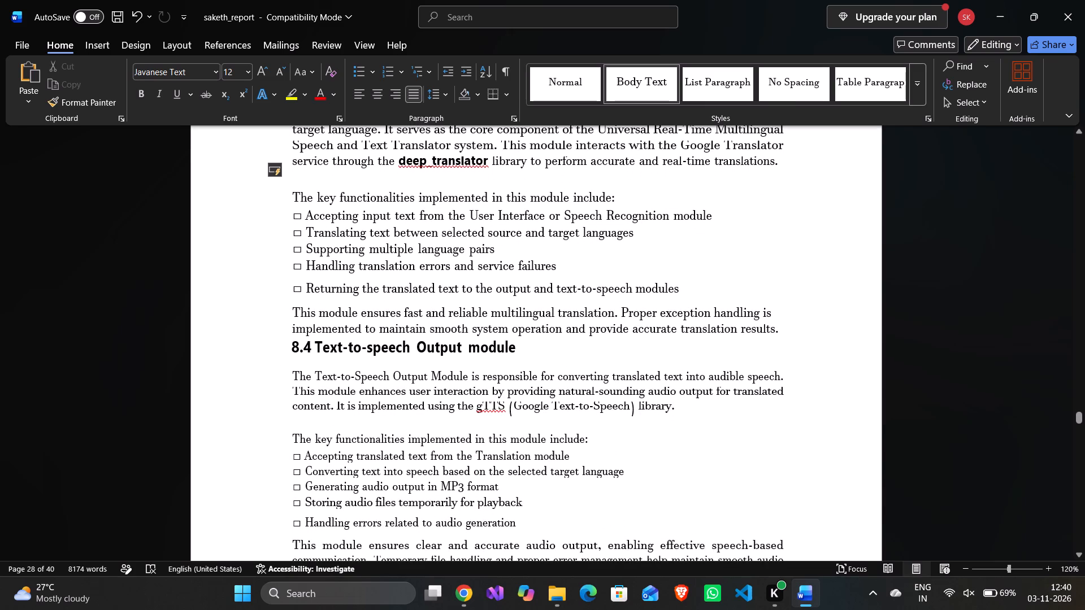
left_click(306, 294)
key("BackSpace")
key("BackSpace")
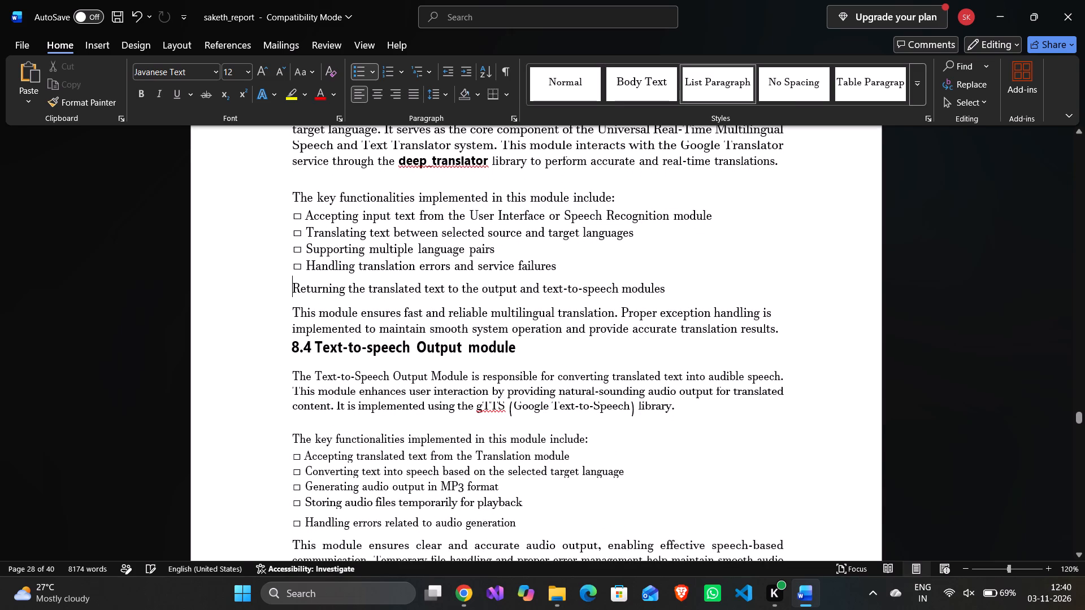
key("BackSpace")
key("BackSpace")
key("Return")
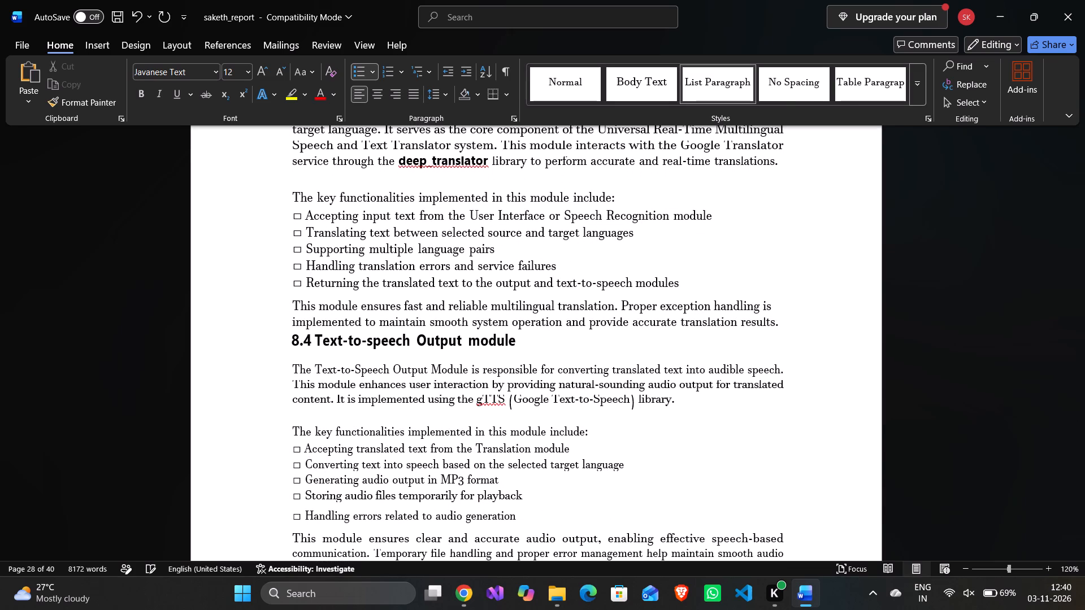
Replace the automatic number of the "ESULTS AND DISCUSSION" heading with "CHAPTER 9" on its own line above the title.
scroll(306, 294, "down", 3)
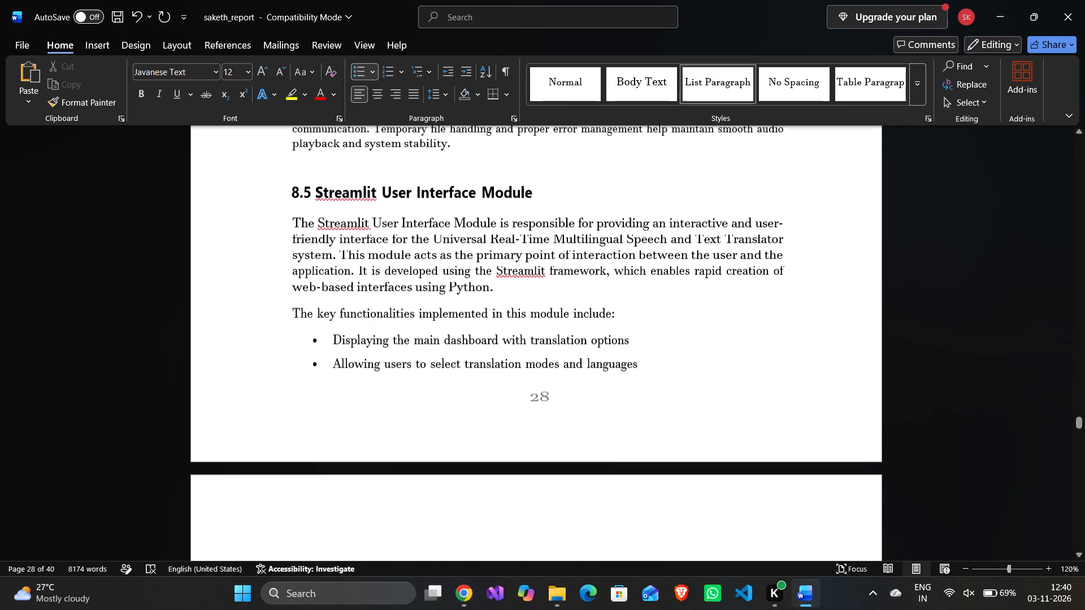
scroll(306, 294, "down", 2)
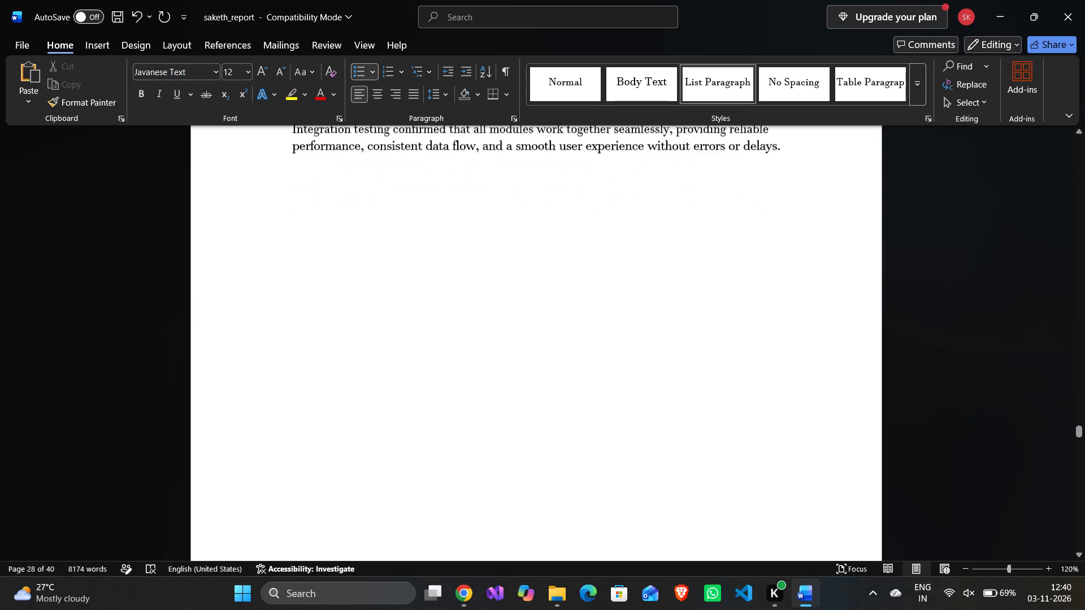
scroll(306, 294, "down", 1)
scroll(306, 294, "up", 3)
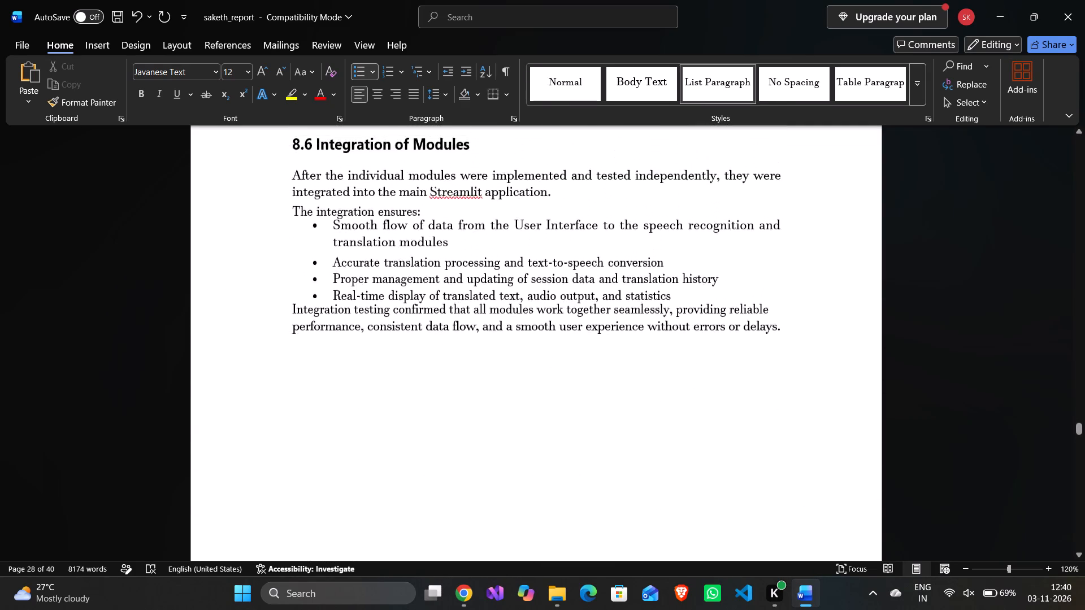
scroll(306, 294, "up", 1)
scroll(306, 294, "down", 3)
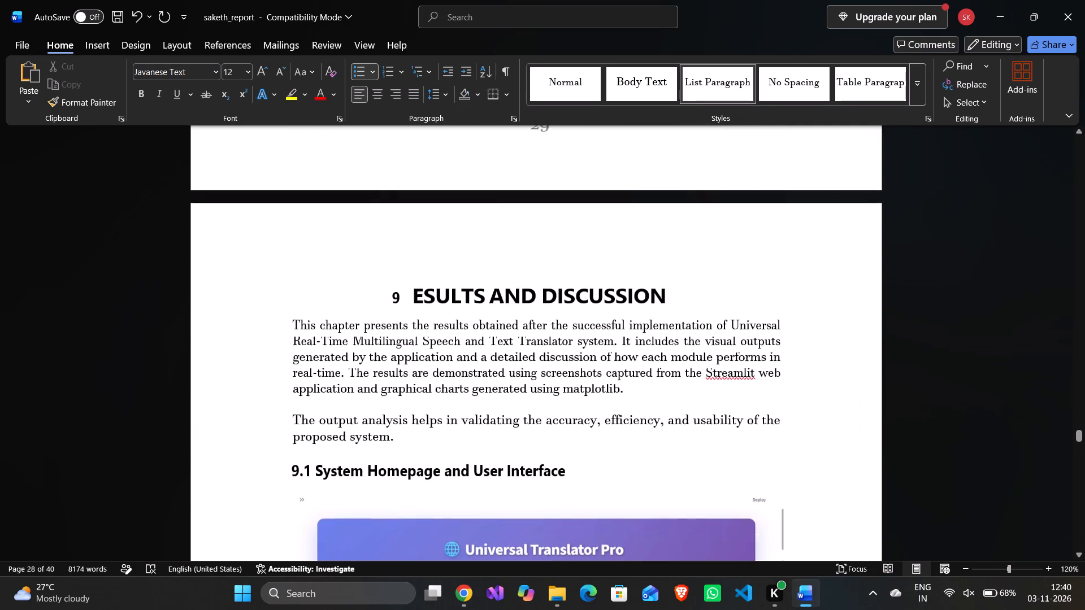
scroll(306, 294, "down", 1)
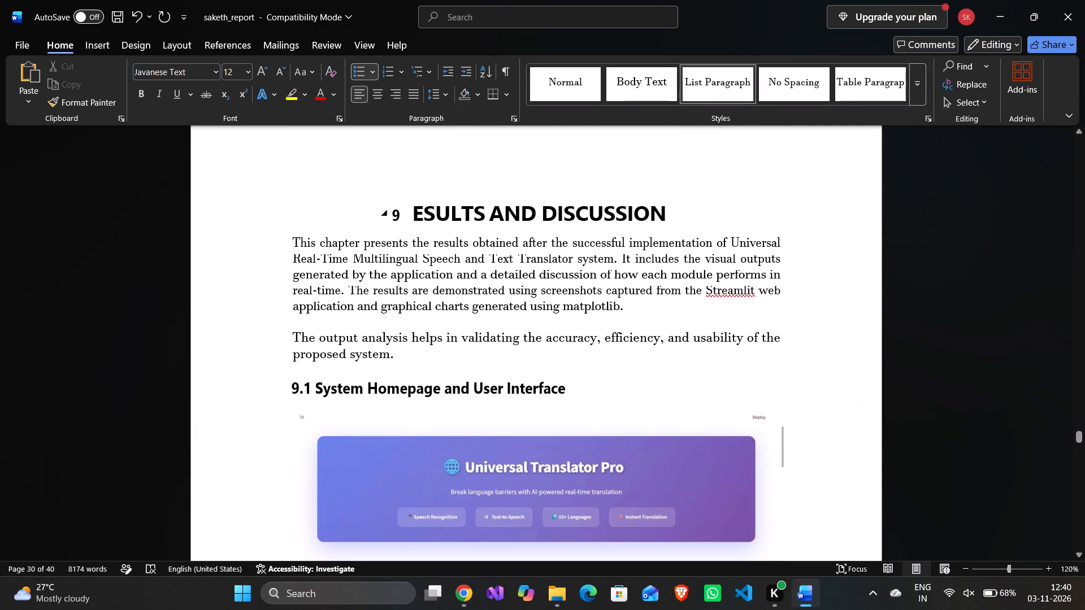
left_click(412, 203)
key("BackSpace")
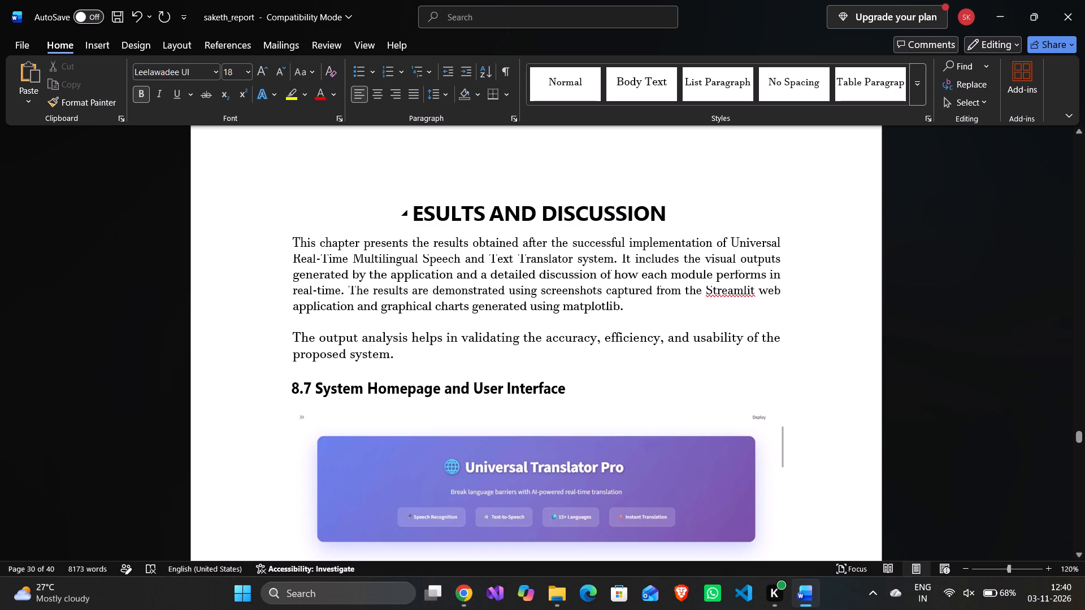
type("CHAPTER")
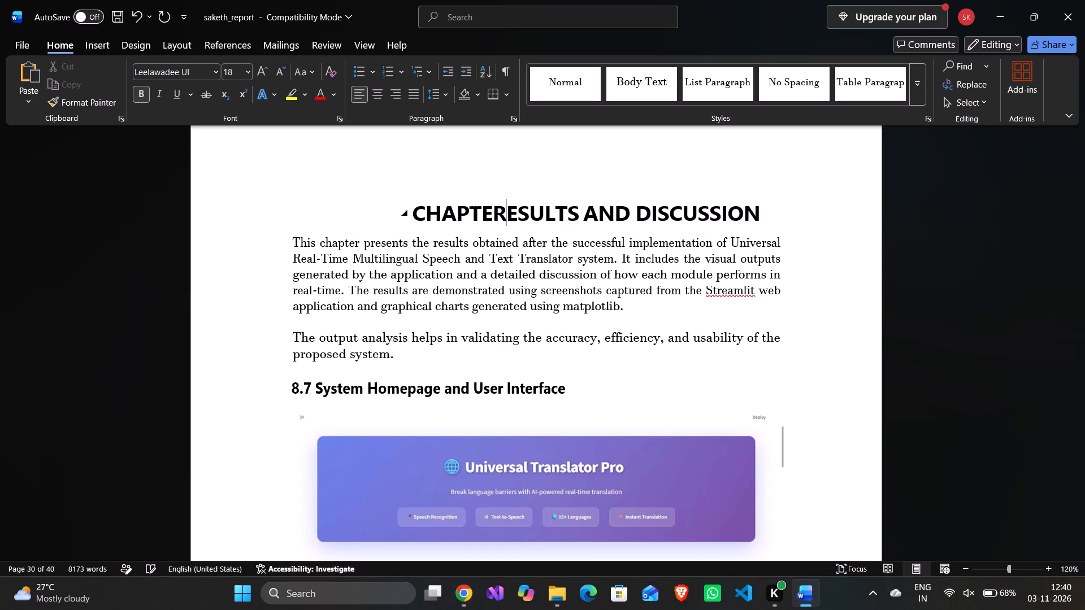
key("space")
type("9")
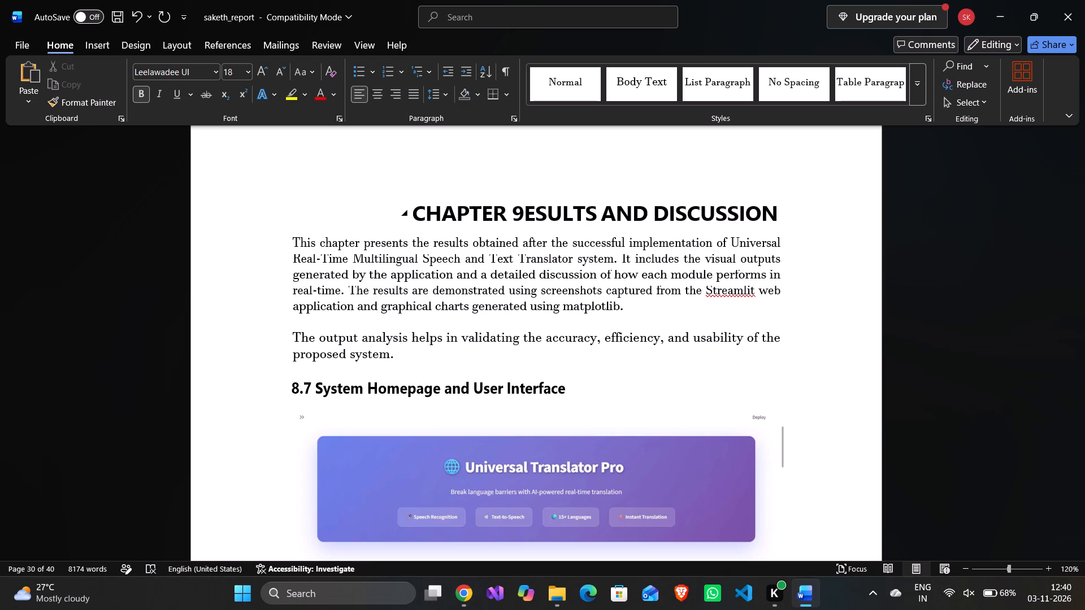
key("Return")
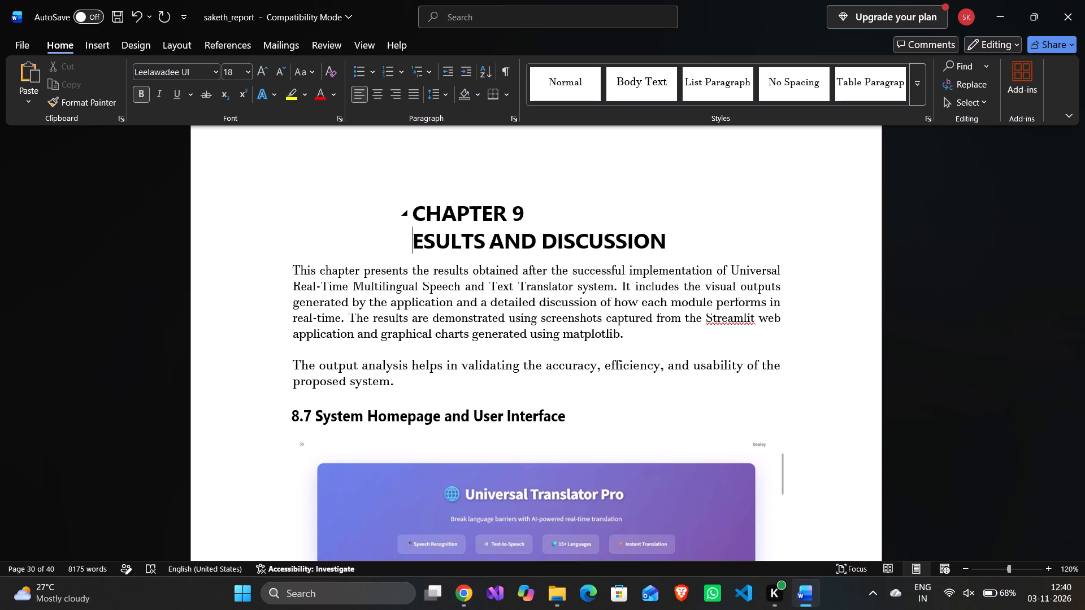
Indent the CHAPTER 9 line so it sits centred above its chapter title.
left_click(414, 199)
key("Tab")
scroll(414, 199, "up", 1)
key("Tab")
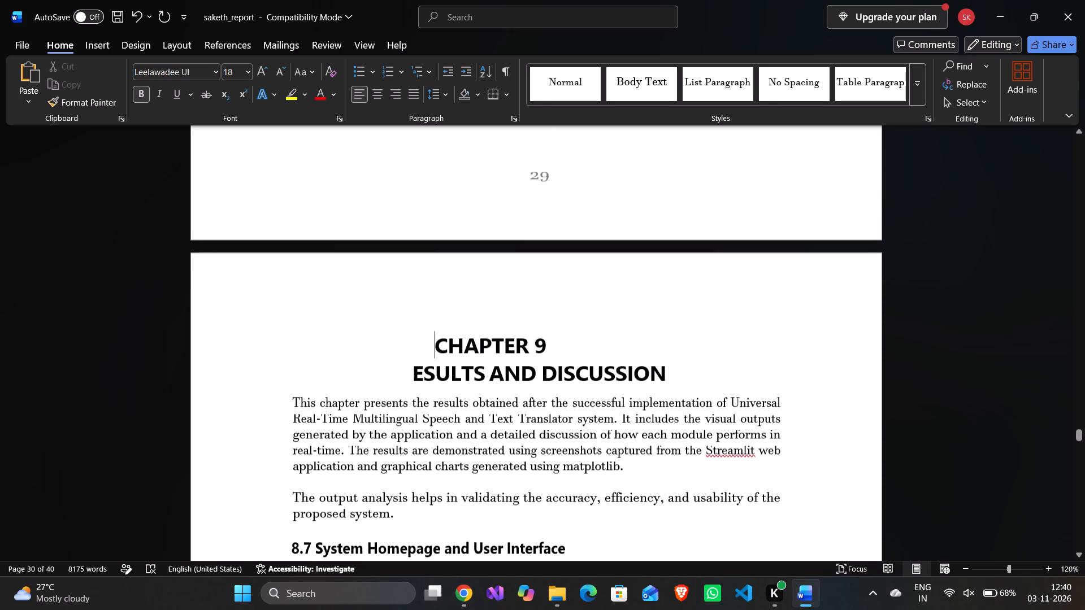
Replace the automatic number of the System Homepage and User Interface heading with 9.1 followed by a space.
scroll(414, 199, "down", 1)
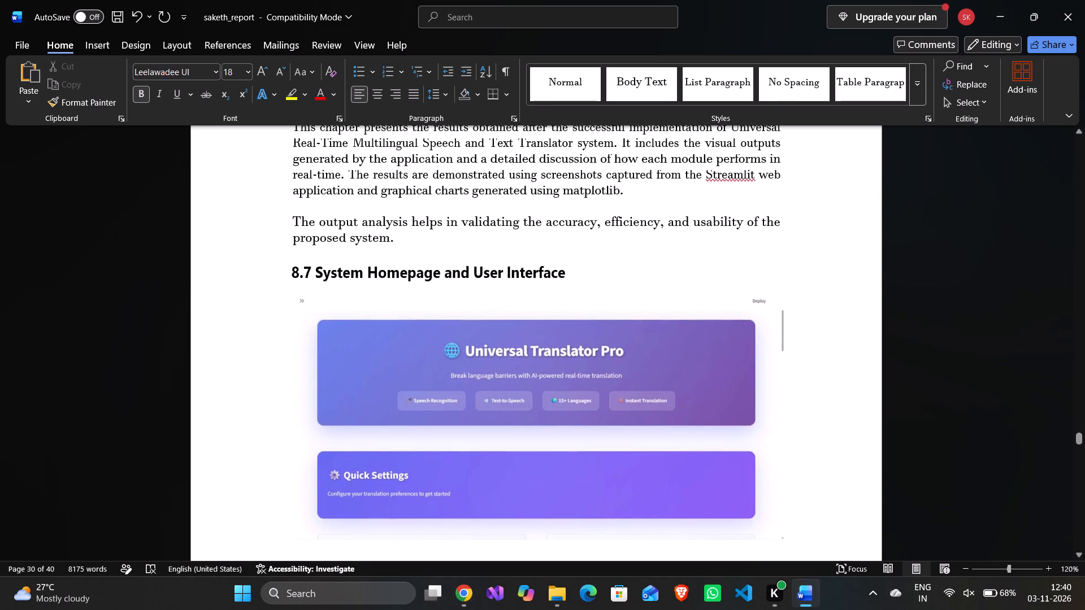
scroll(414, 199, "up", 1)
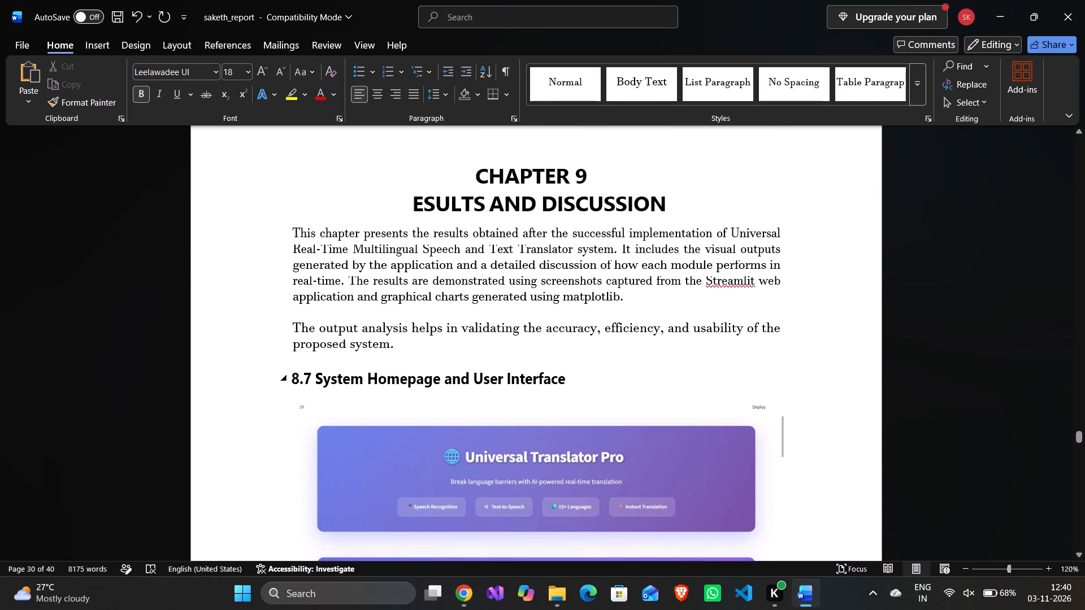
left_click(309, 372)
type("9.1")
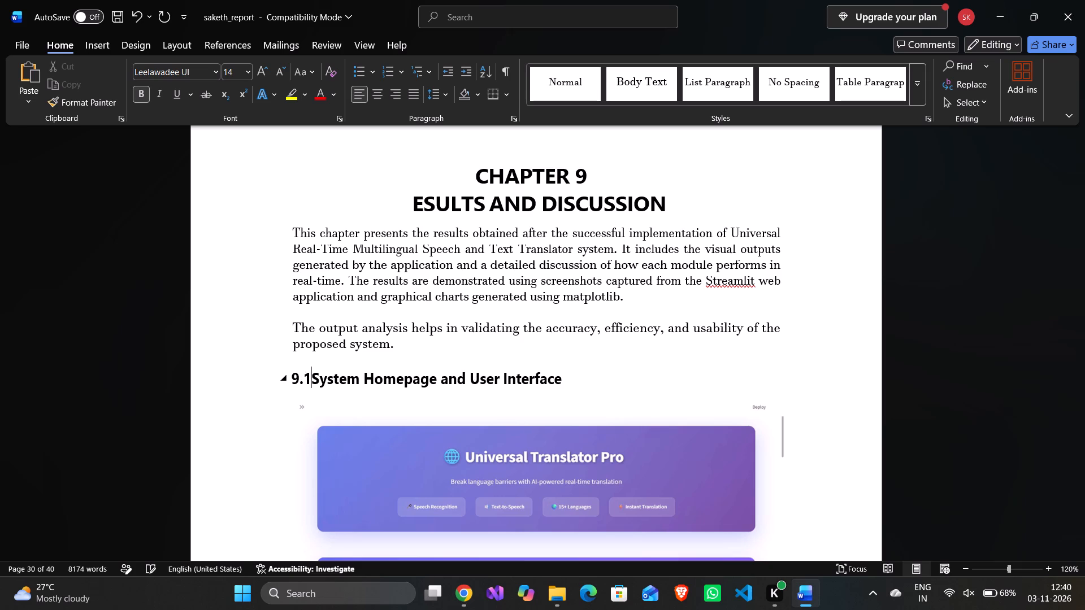
key("space")
Replace the automatic number of the Advantages, Applications, Limitations chapter heading with "CHAPTER 10" on its own line, and reduce the title's indent.
scroll(309, 372, "down", 1)
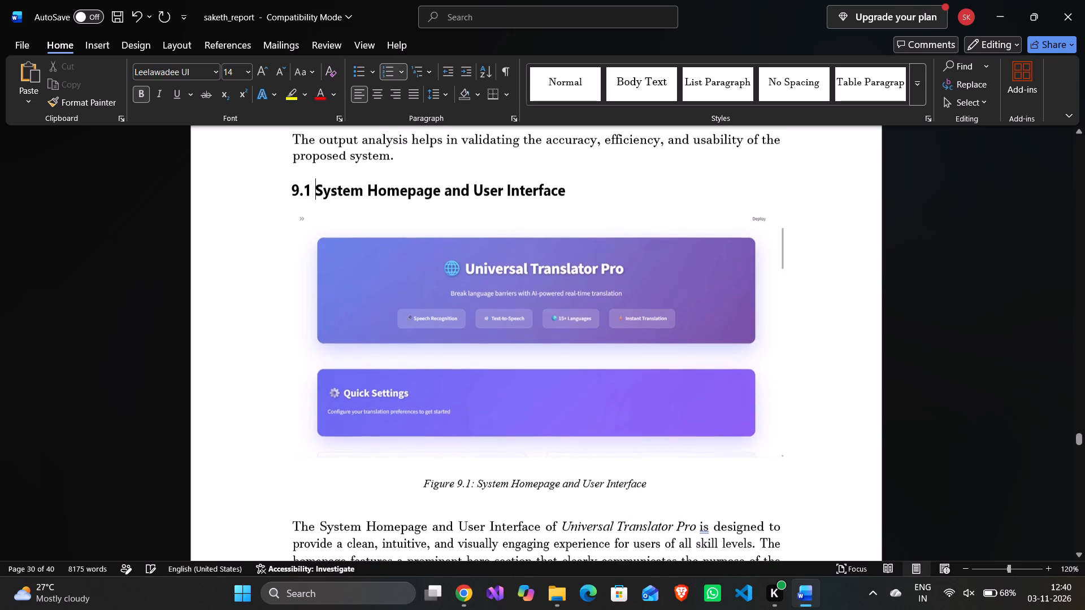
scroll(309, 372, "down", 1)
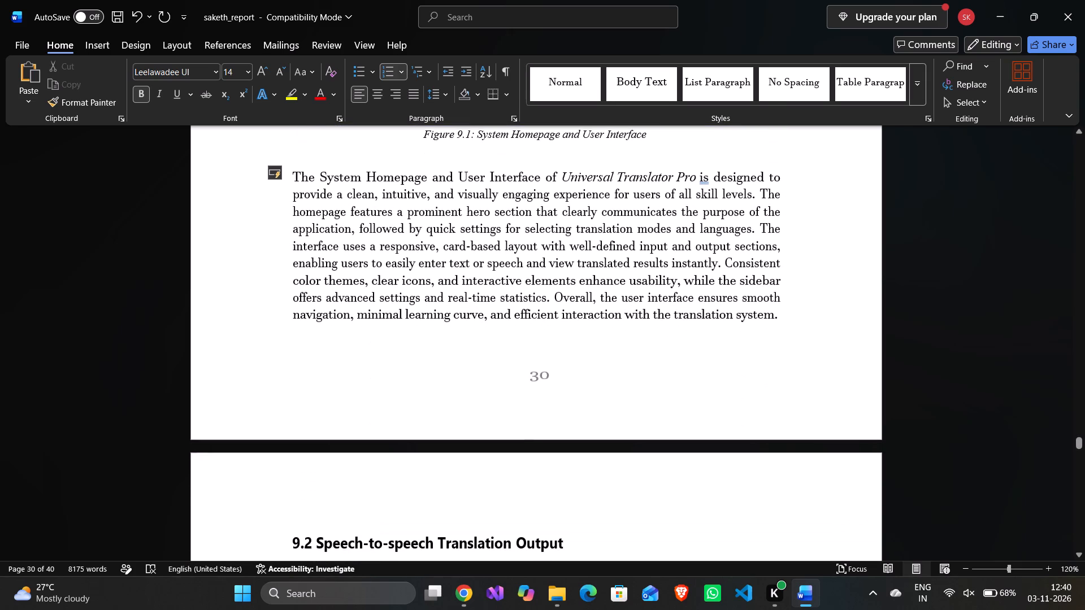
scroll(309, 372, "down", 6)
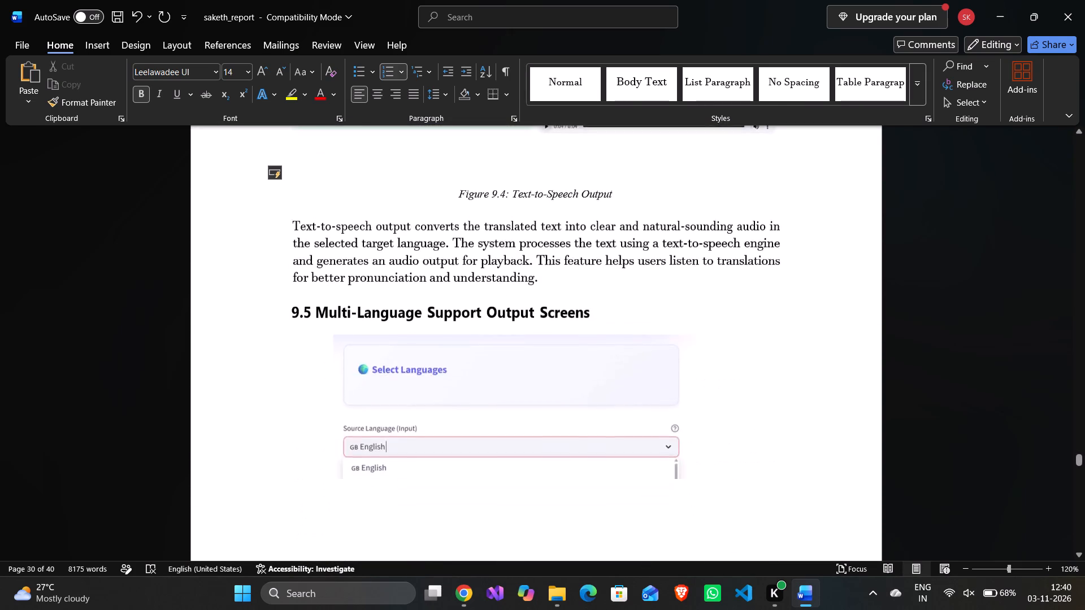
scroll(309, 372, "down", 3)
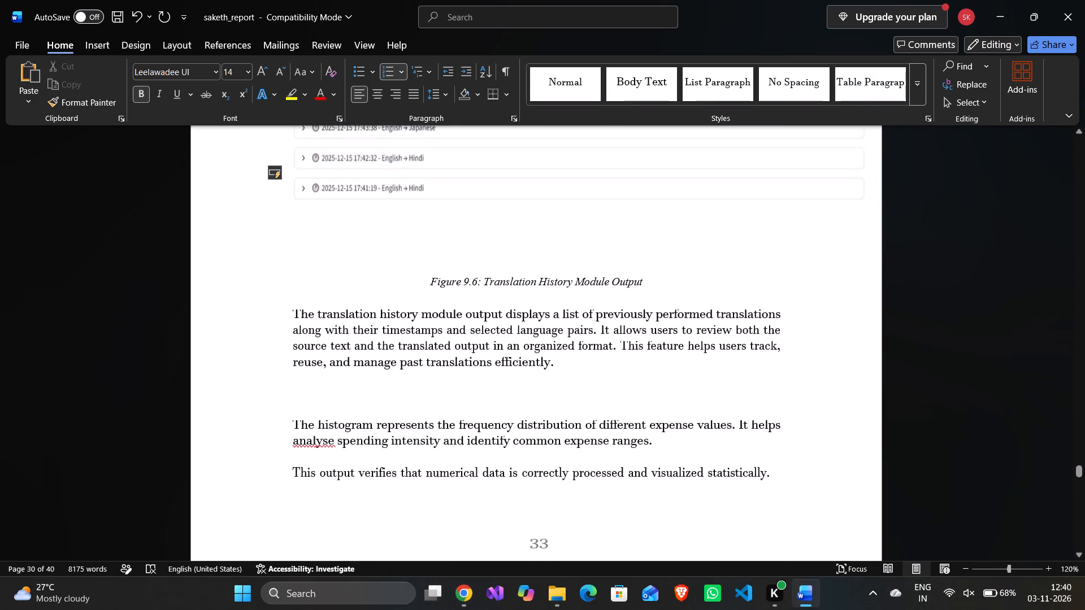
scroll(309, 372, "down", 3)
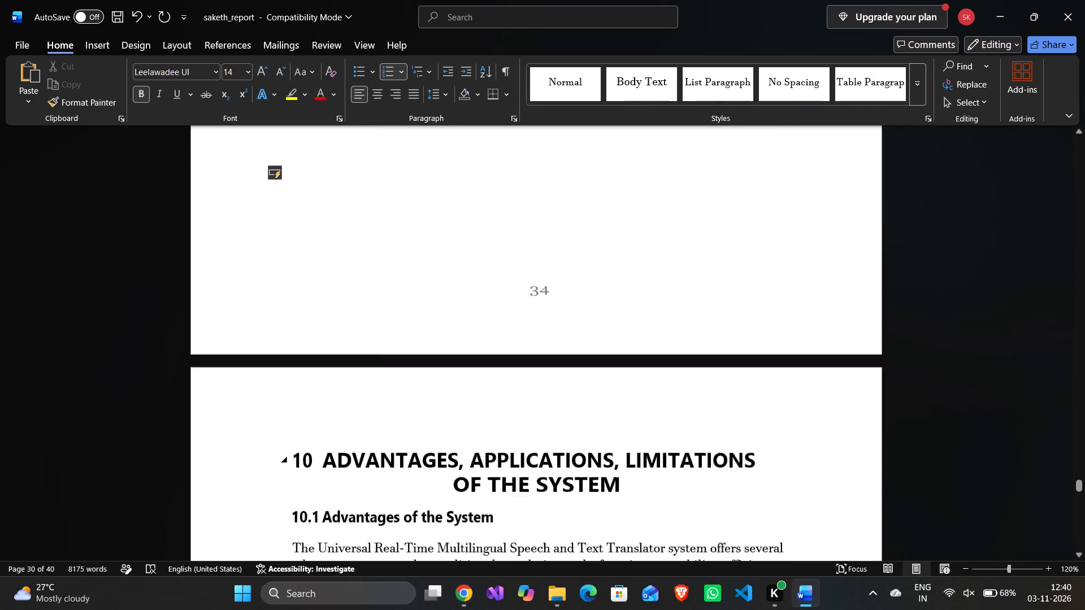
scroll(309, 372, "down", 2)
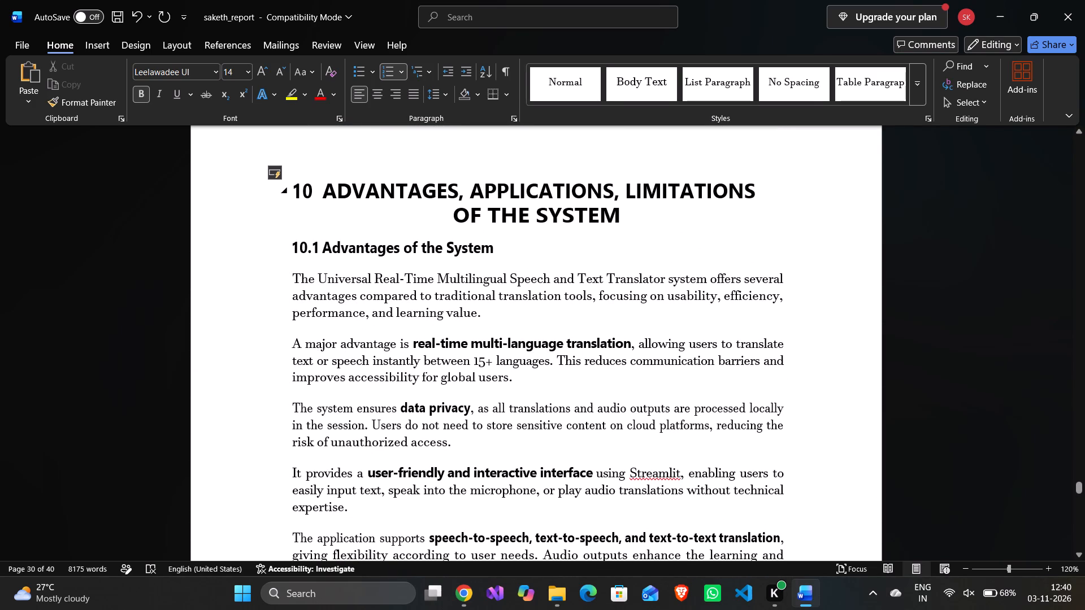
left_click(319, 200)
key("BackSpace")
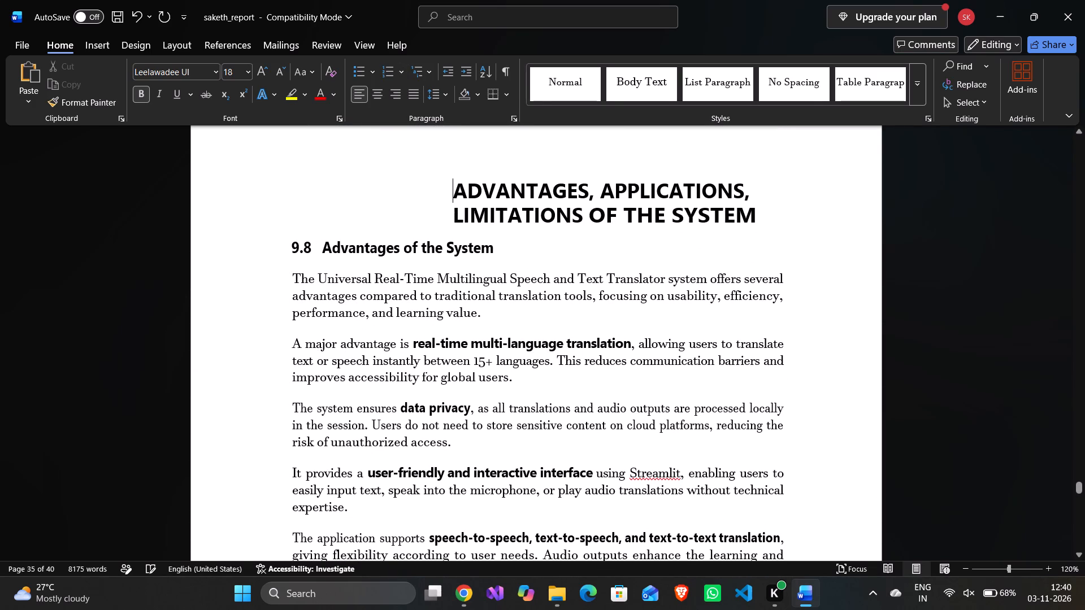
type("CHAPTER 10")
key("Return")
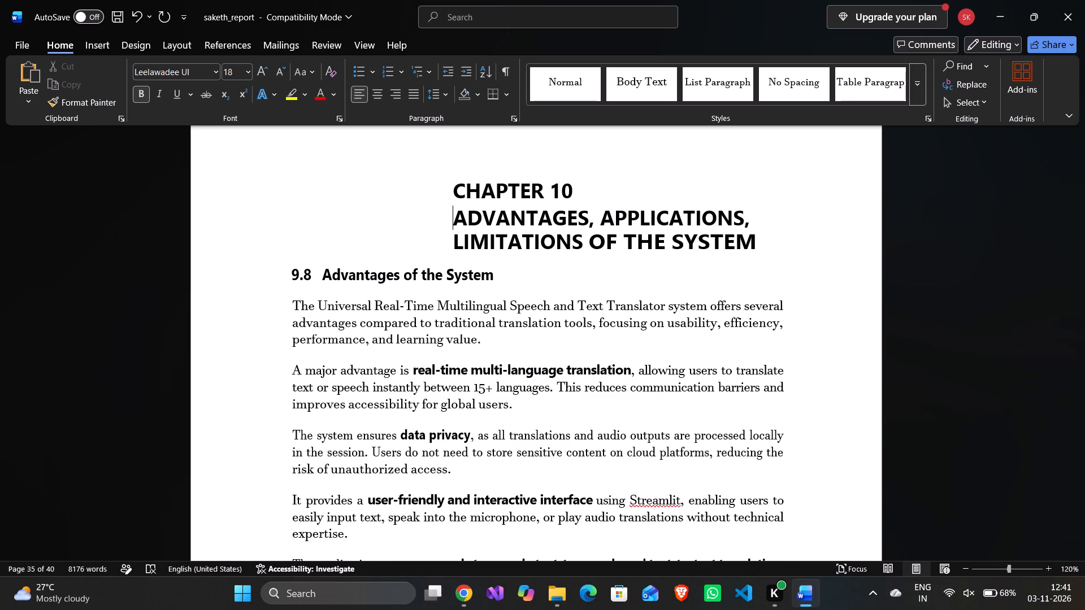
key("BackSpace")
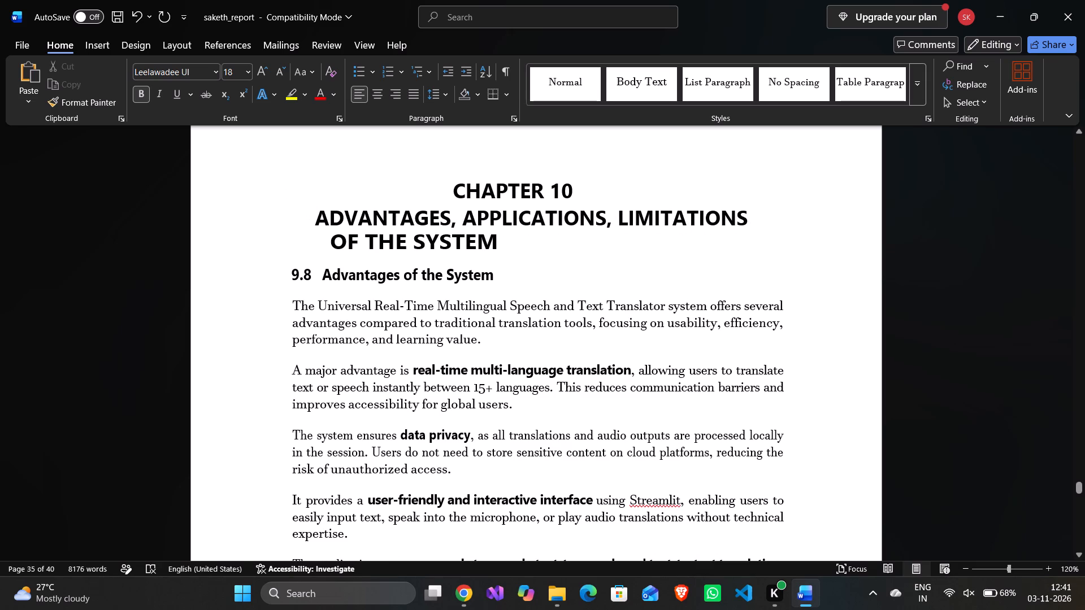
Replace the automatic number of the Advantages of the System heading with 10.1.
scroll(546, 294, "down", 1)
right_click(546, 294)
scroll(546, 294, "up", 1)
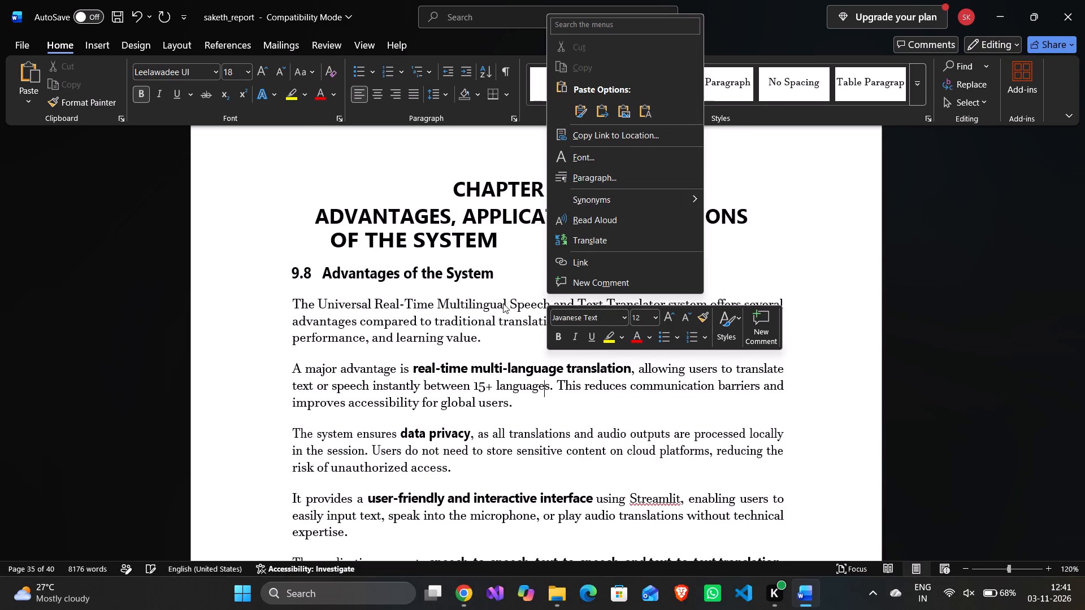
left_click(301, 265)
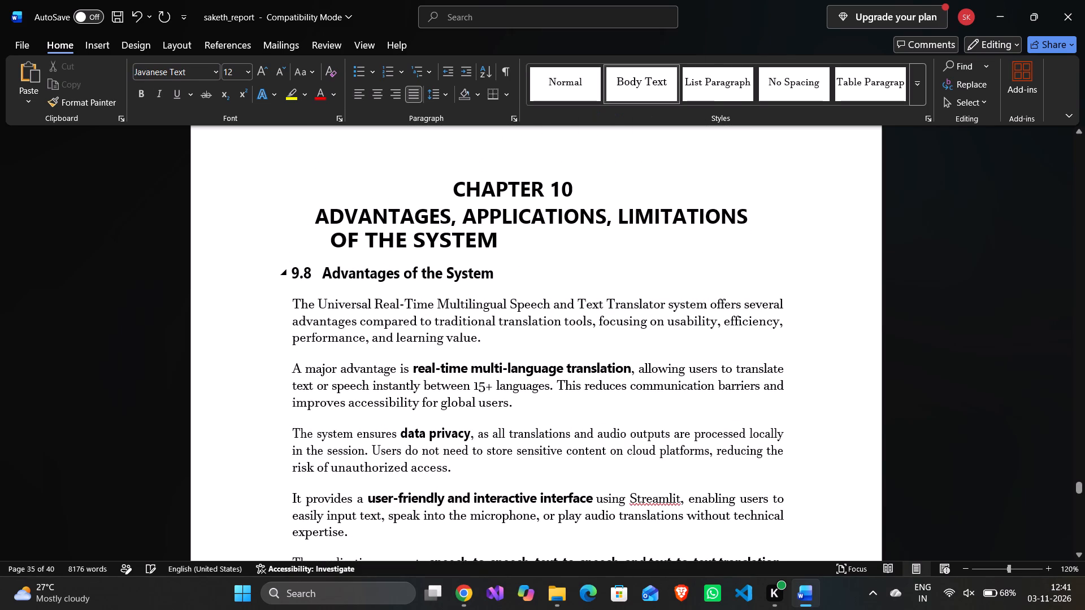
left_click(301, 265)
type("10.1")
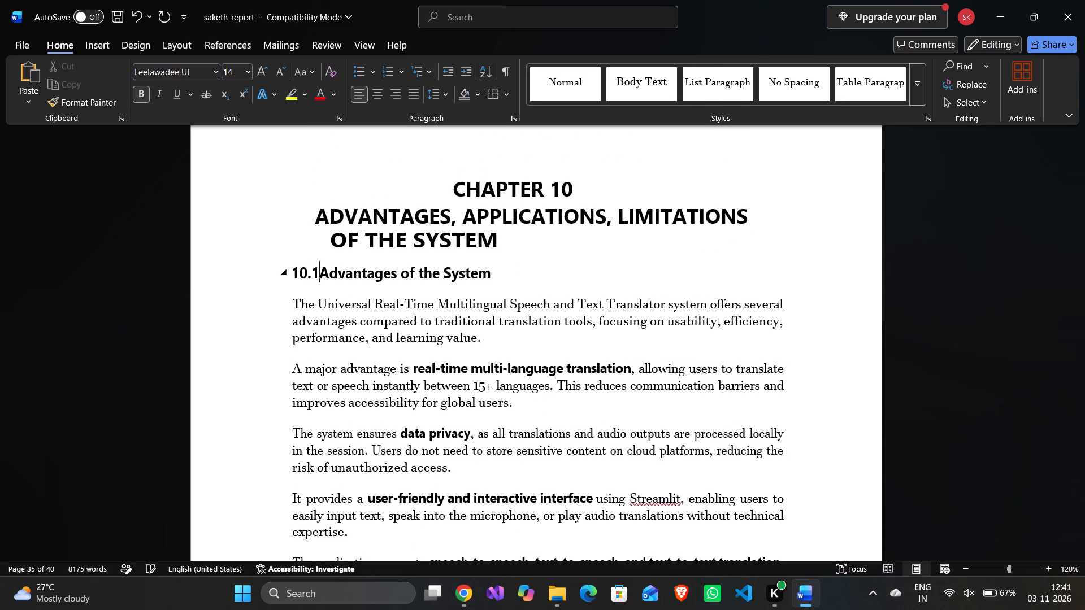
Insert a space between the number 10.1 and the Advantages of the System heading text.
key("space")
type("1")
scroll(301, 265, "down", 1)
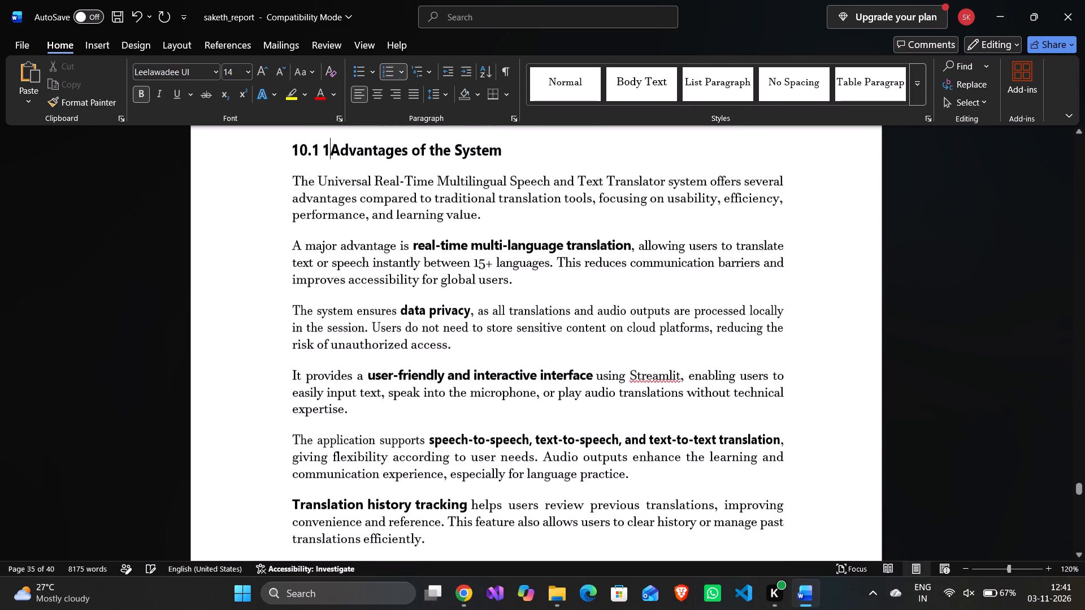
key("BackSpace")
key("BackSpace")
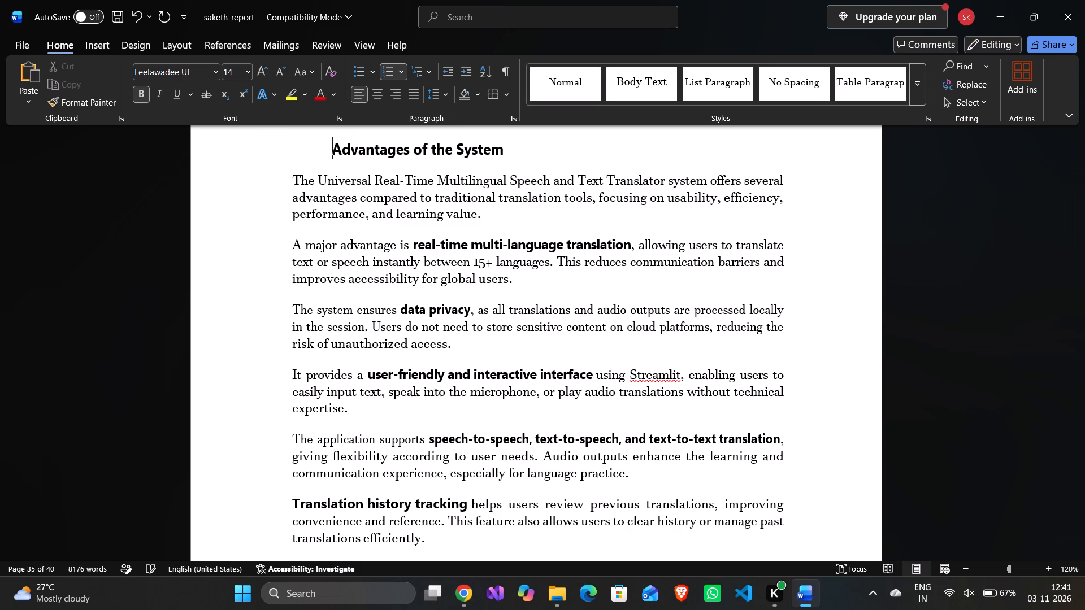
key("ctrl+z")
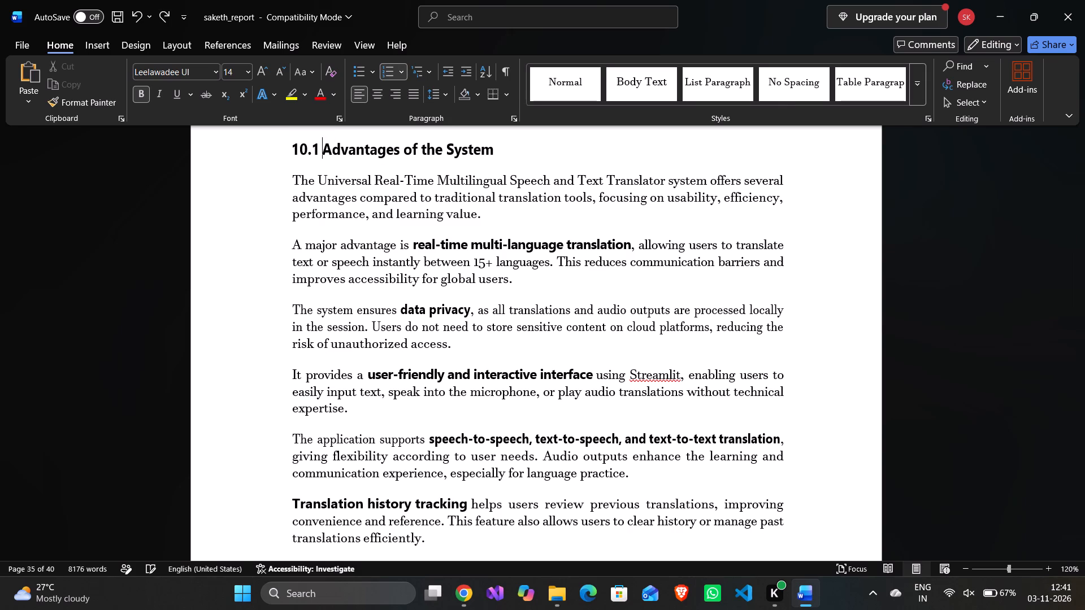
Replace the automatic number of the Conclusion and Future Enhancements chapter heading with "CHAPTER 11".
scroll(301, 265, "down", 3)
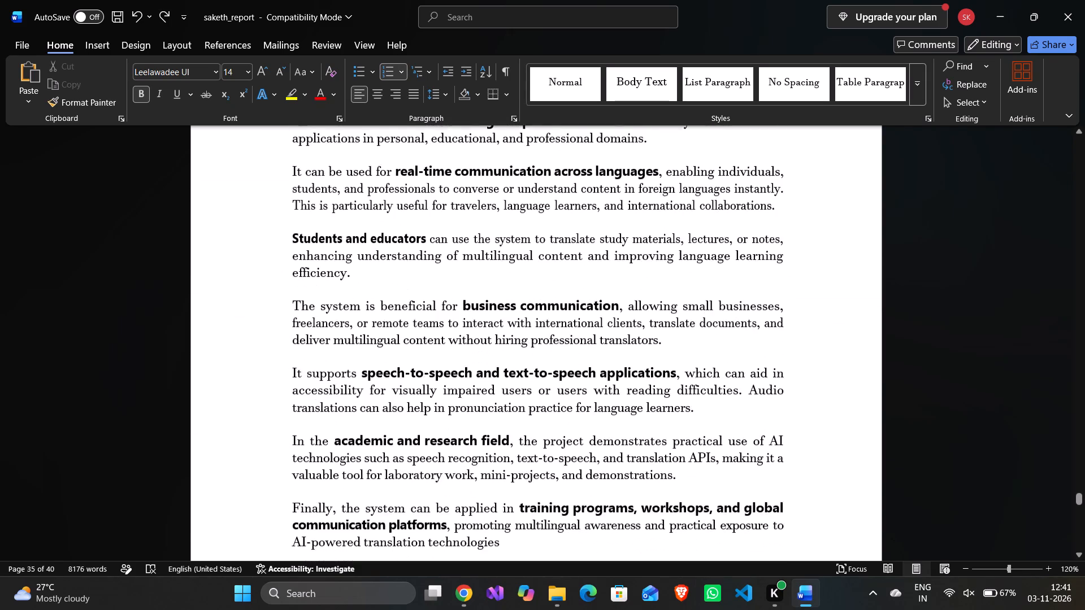
scroll(301, 265, "down", 4)
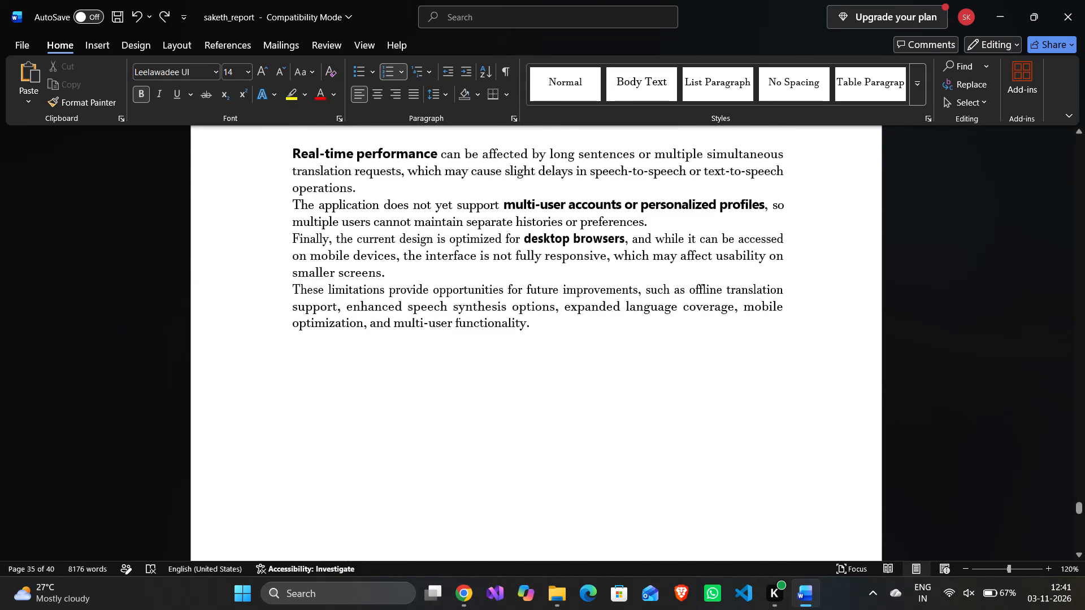
scroll(301, 265, "down", 3)
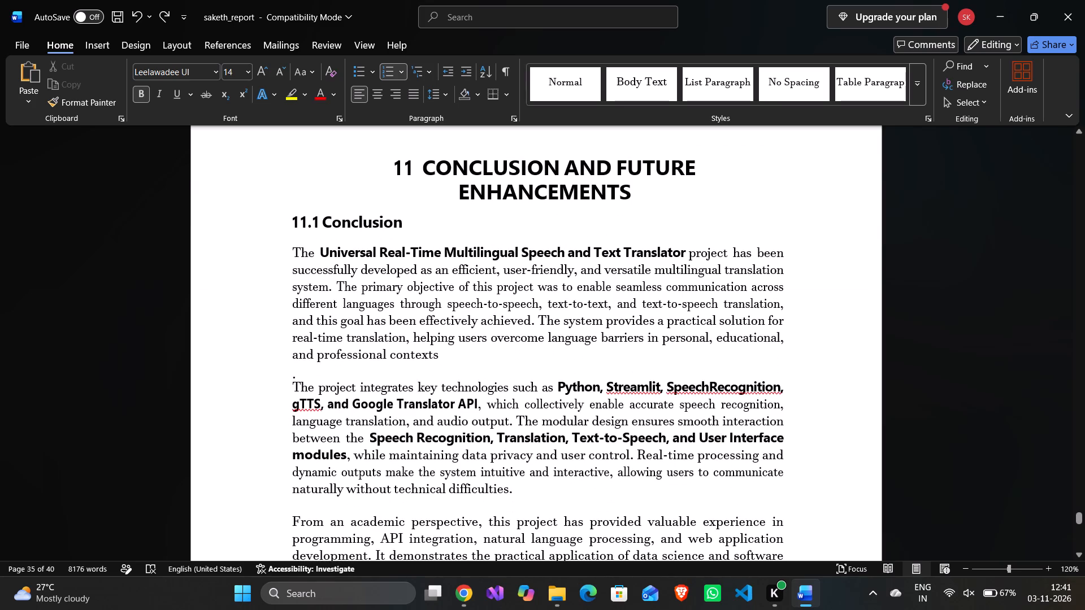
left_click(422, 173)
key("BackSpace")
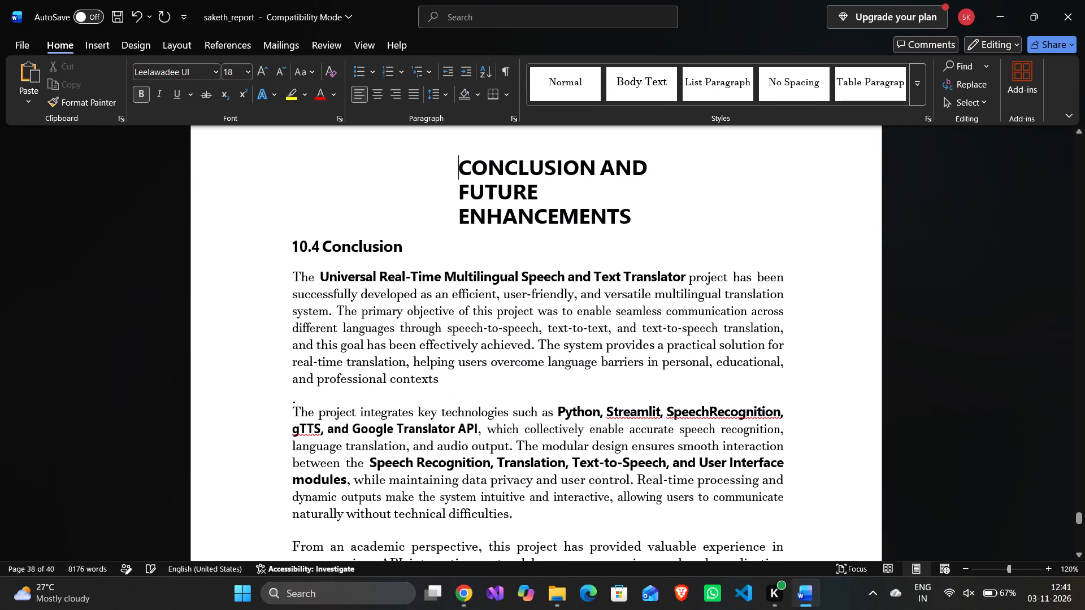
type("CHAPTER 11")
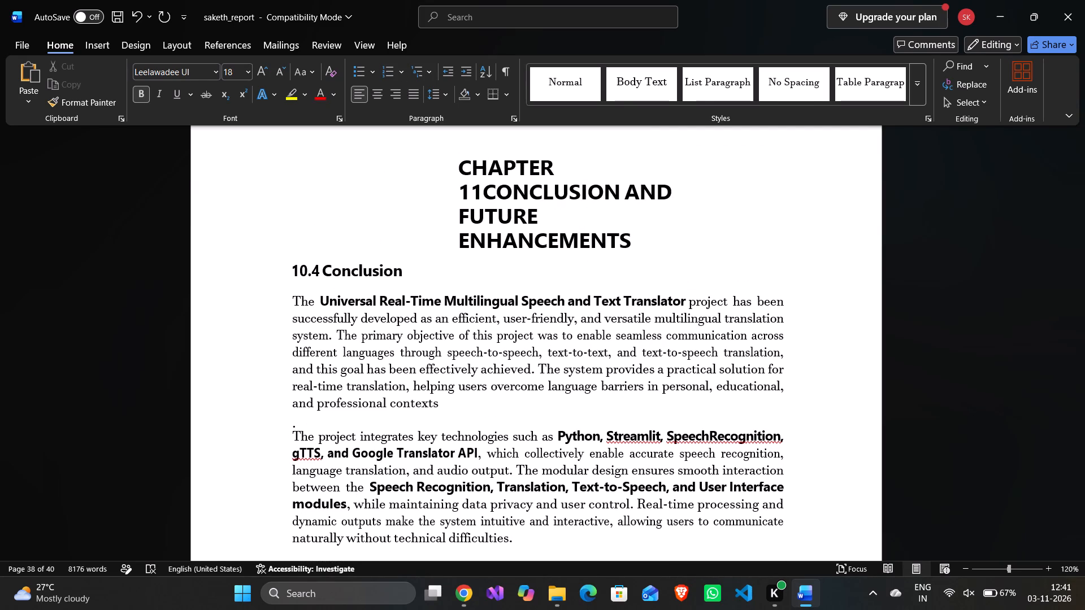
key("BackSpace")
key("BackSpace")
key("BackSpace")
key("space")
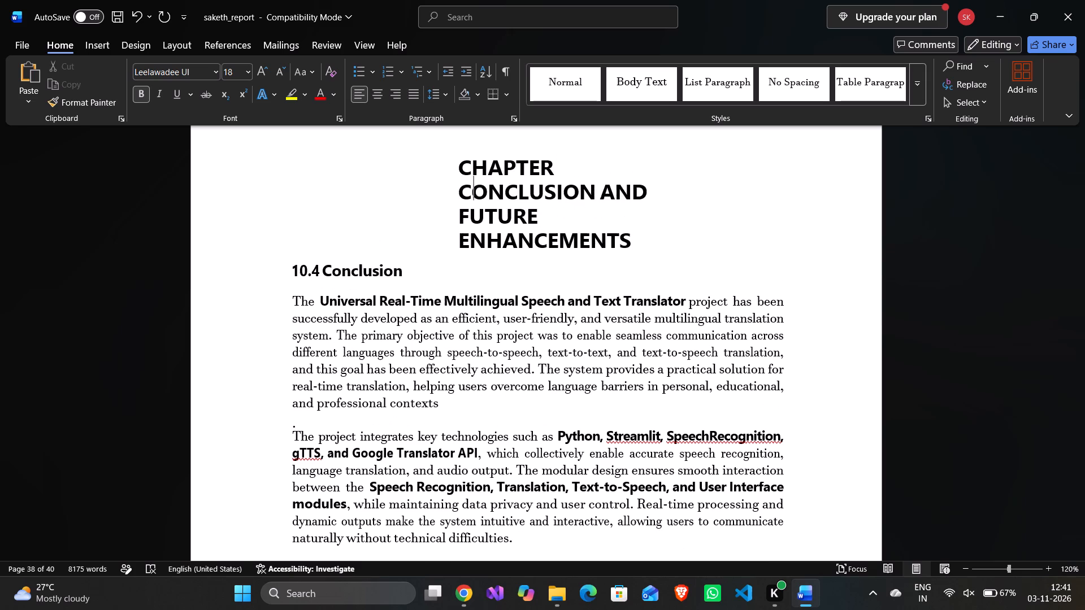
type("11")
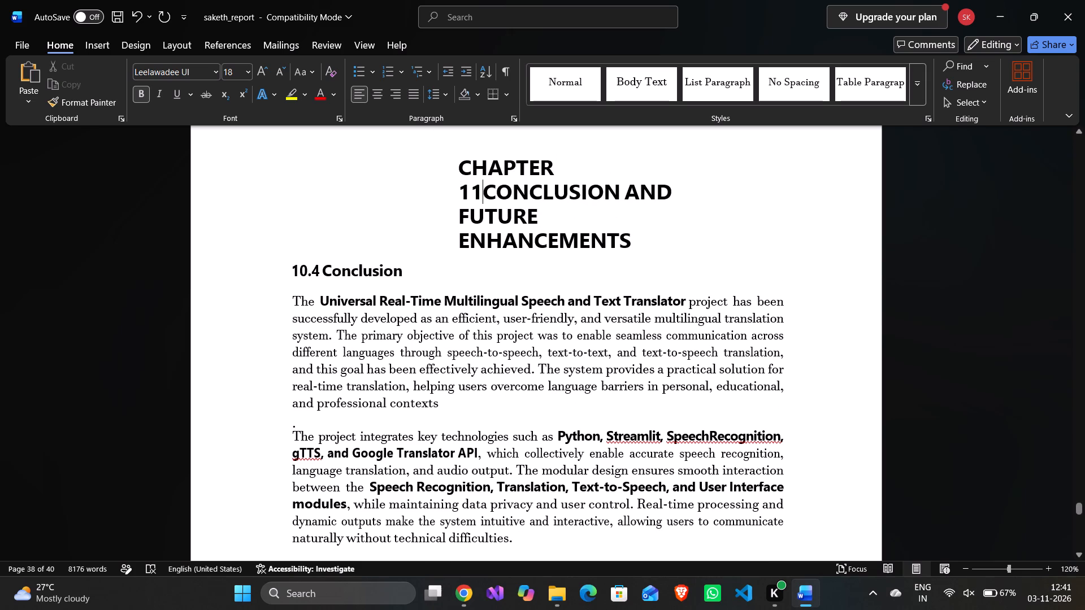
Reduce the chapter heading's indent, shift it in by two tab stops and put CHAPTER 11 on its own line.
left_click(454, 167)
left_click(454, 167)
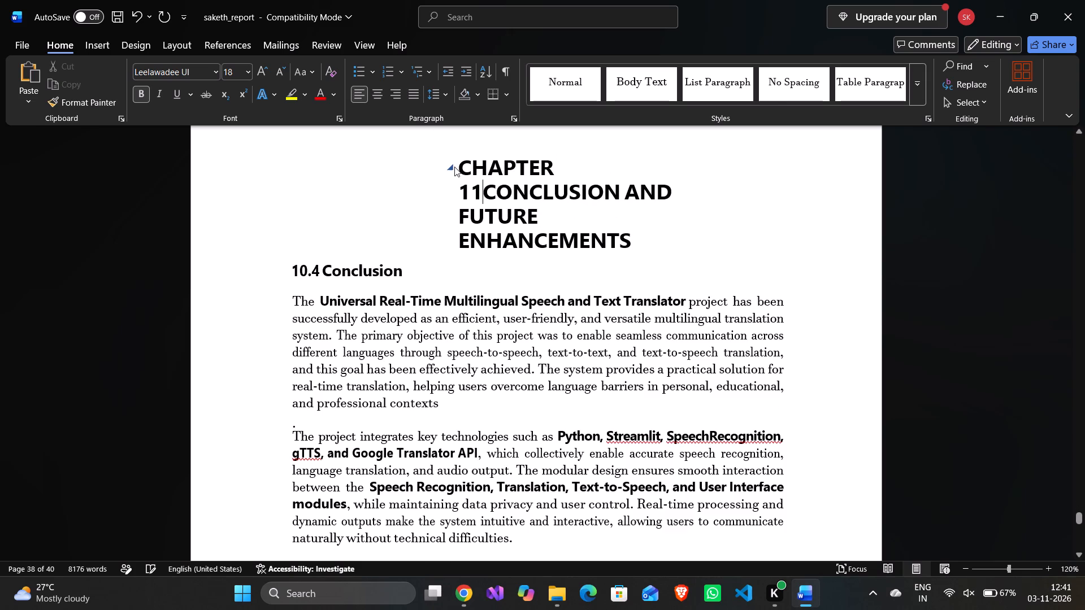
left_click(459, 167)
key("BackSpace")
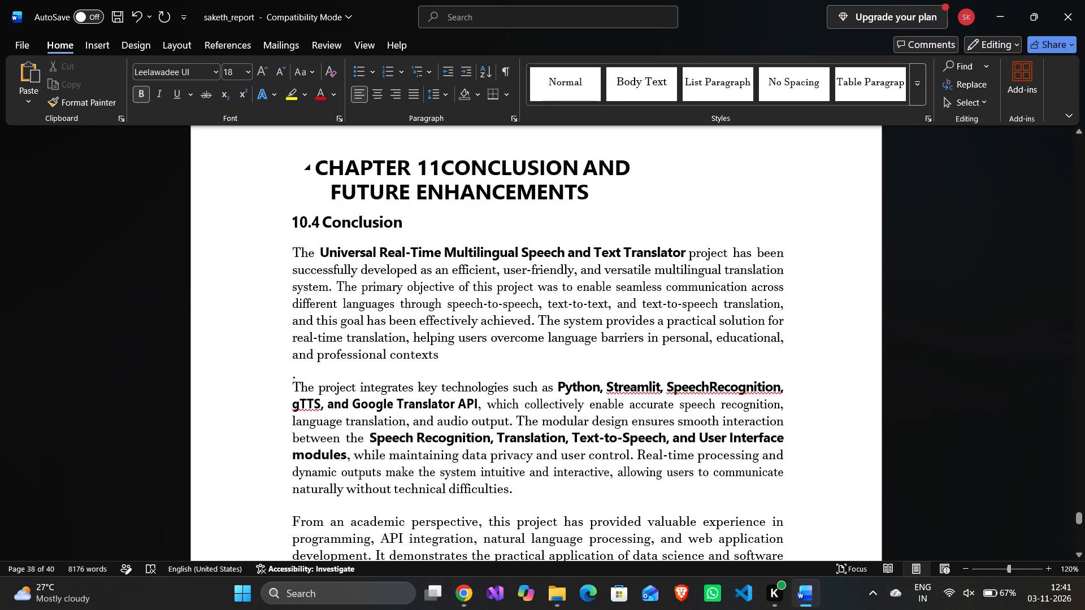
key("Tab")
key("Tab")
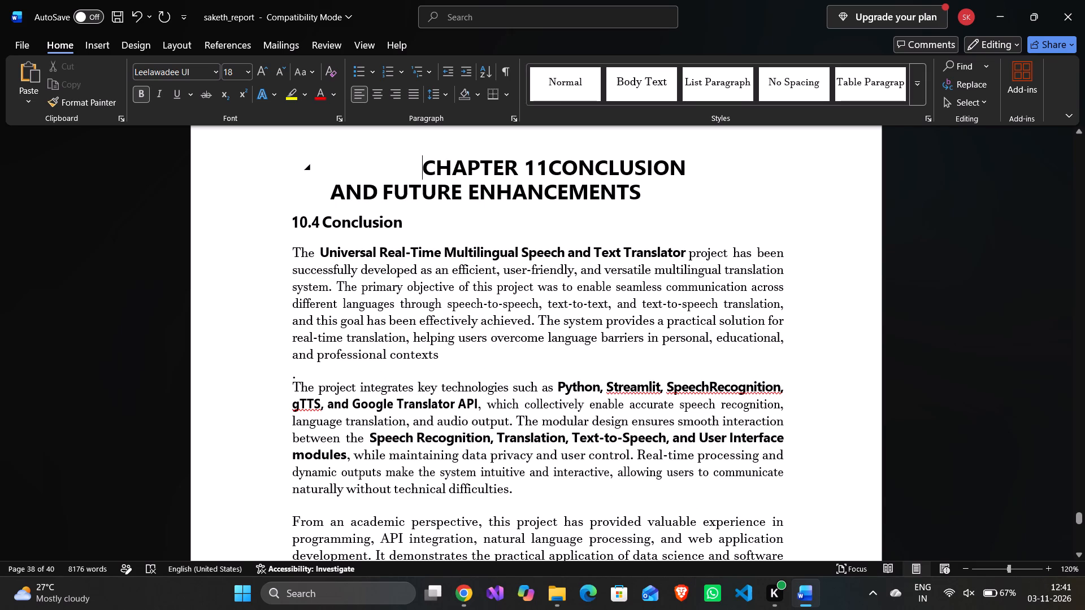
left_click(547, 174)
key("Return")
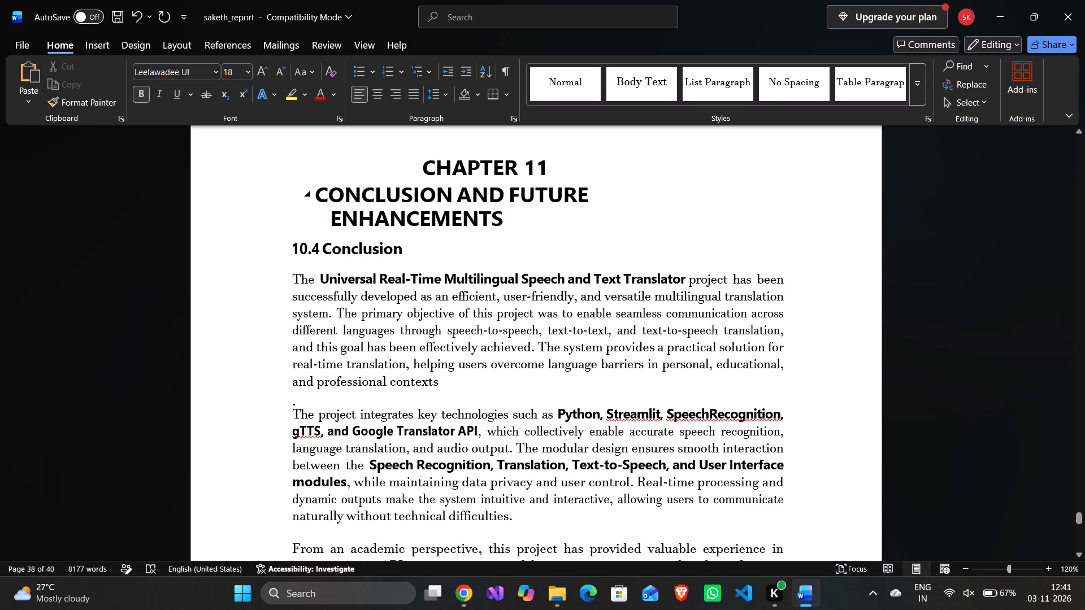
Align the first line of the Conclusion and Future Enhancements title with the indent of its second line.
key("Tab")
key("Tab")
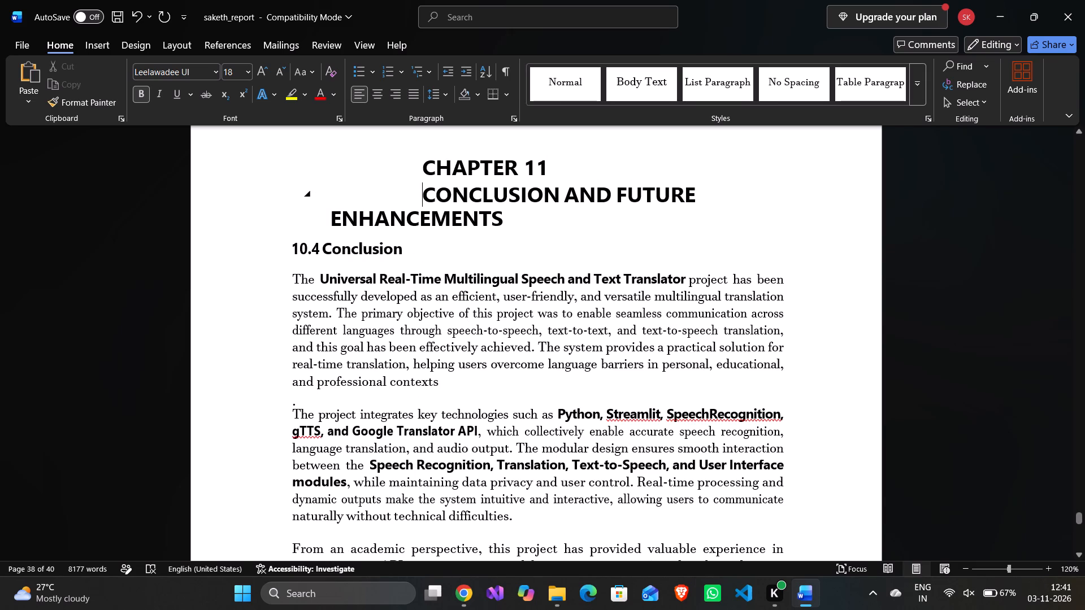
left_click(328, 219)
key("BackSpace")
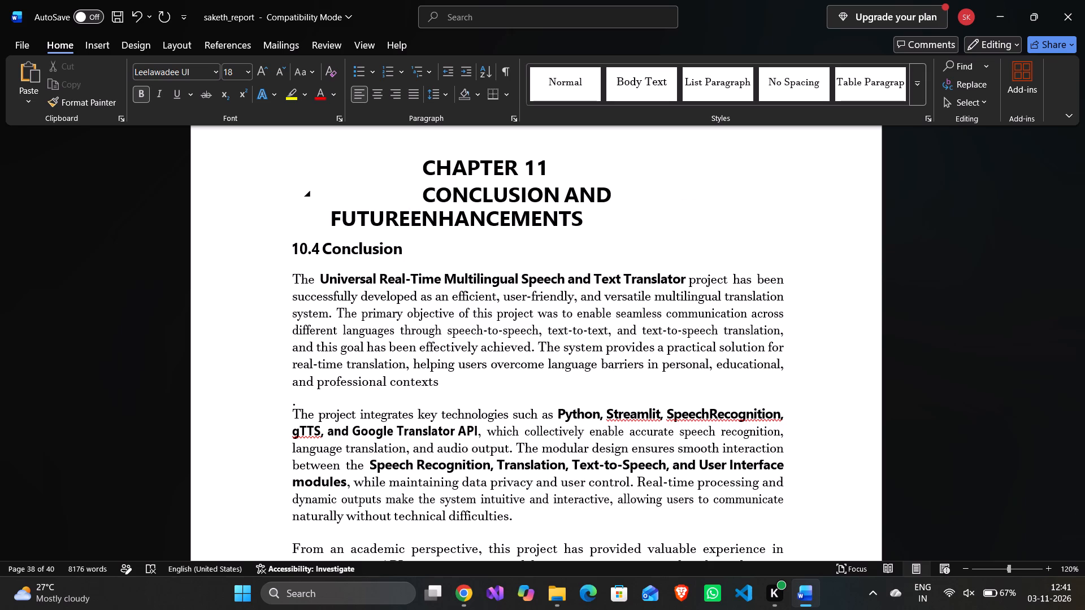
left_click(418, 193)
key("BackSpace")
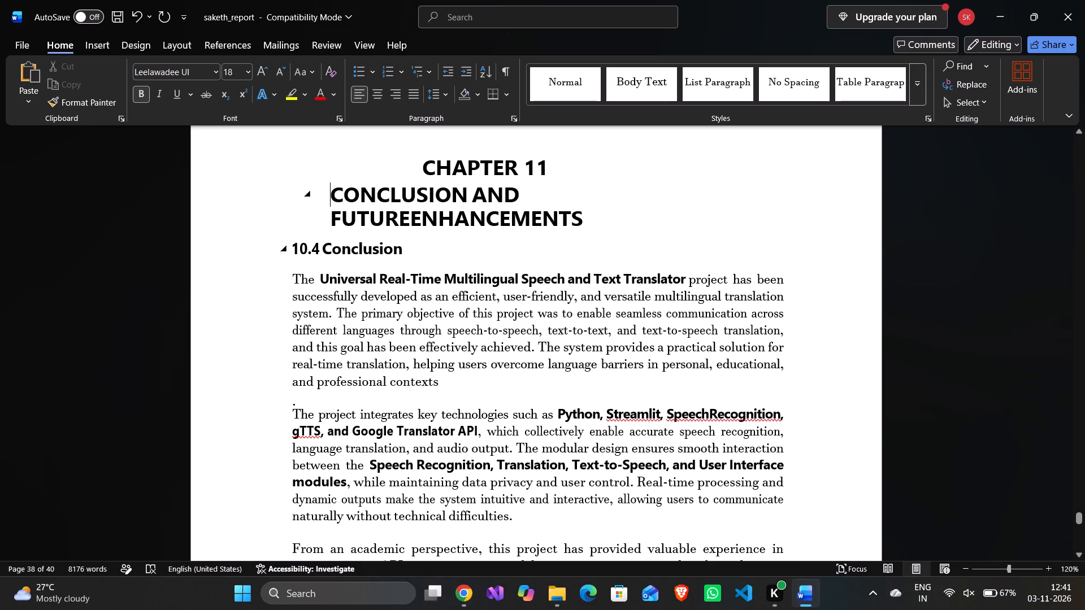
Correct the chapter title's wording to CONCLUSION AND FUTURE ENHANCEMENTS, with a space between FUTURE and ENHANCEMENTS.
left_click(331, 215)
key("BackSpace")
key("BackSpace")
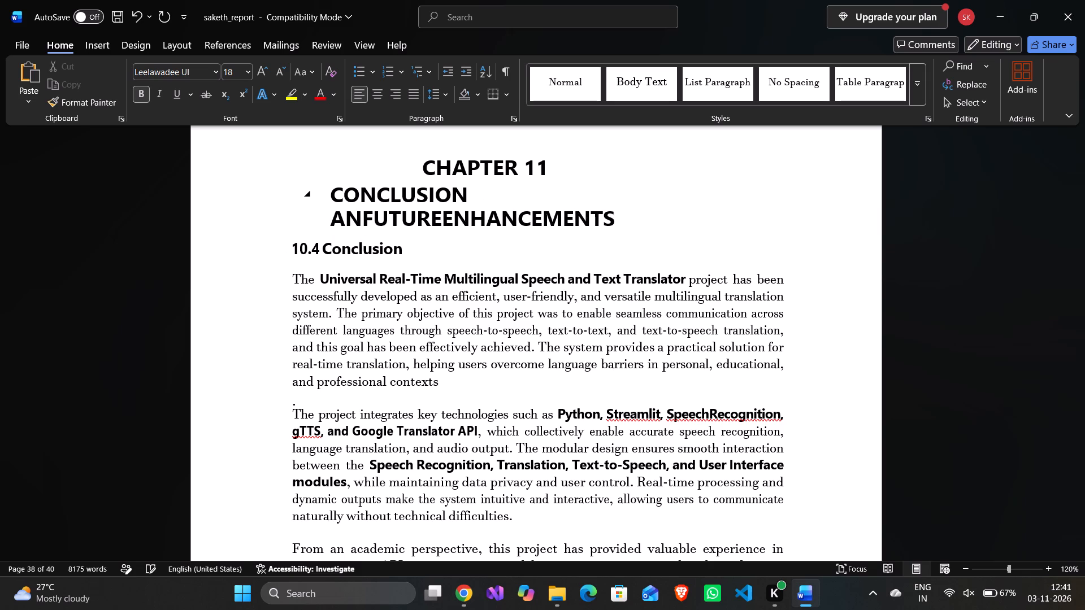
key("d")
key("space")
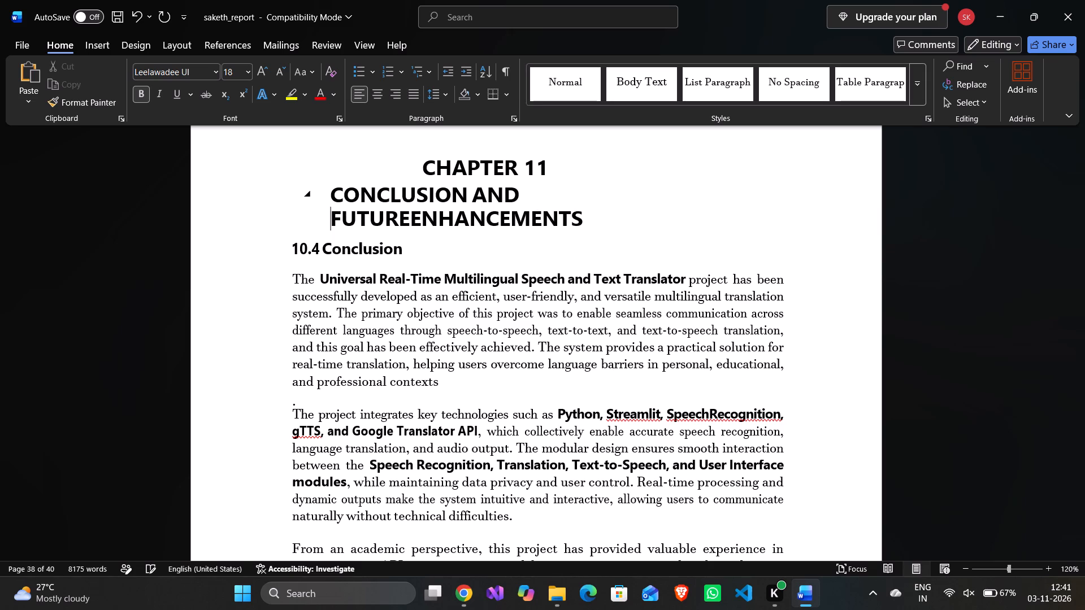
left_click(414, 219)
key("space")
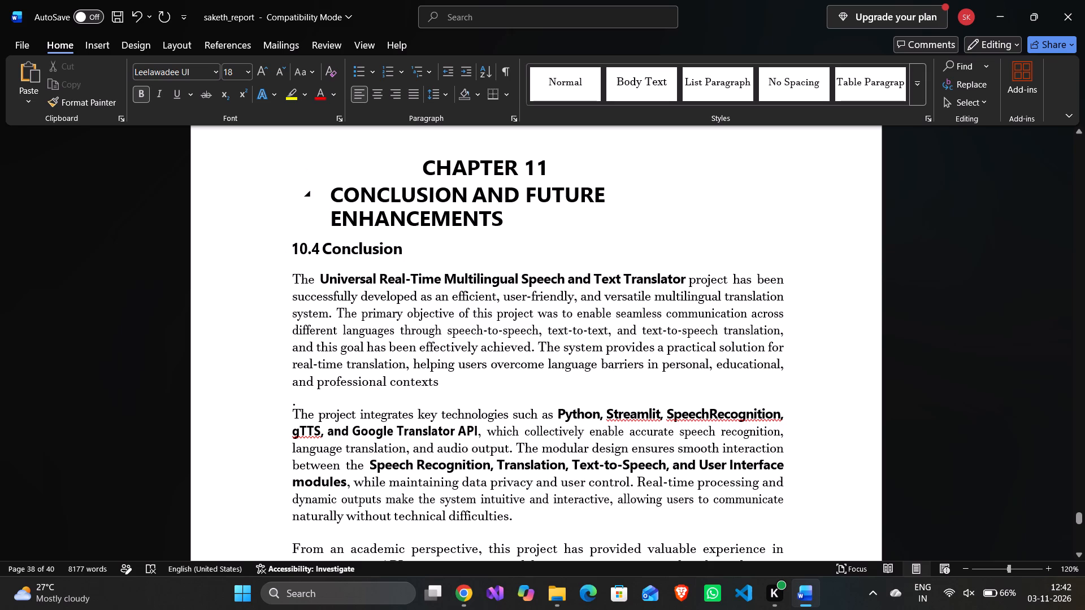
key("BackSpace")
key("space")
Indent both lines of the Conclusion and Future Enhancements title towards the centre of the page.
key("space")
key("space")
key("space")
key("space")
key("space")
key("space")
key("space")
key("Tab")
key("Tab")
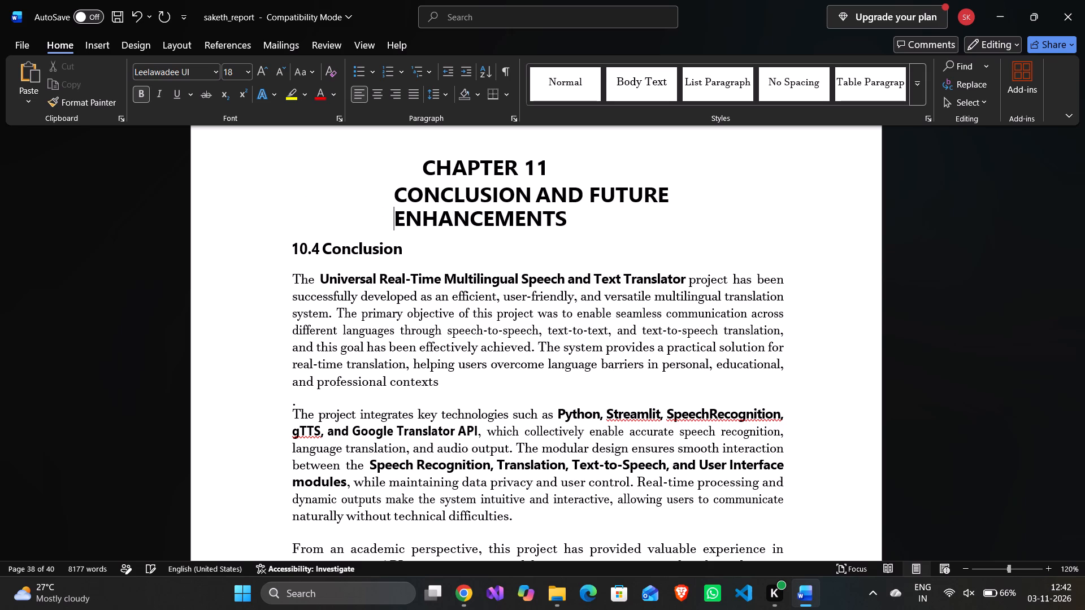
Indent the CHAPTER 11 line by one more tab stop so it sits centred above its chapter title.
scroll(481, 299, "up", 1)
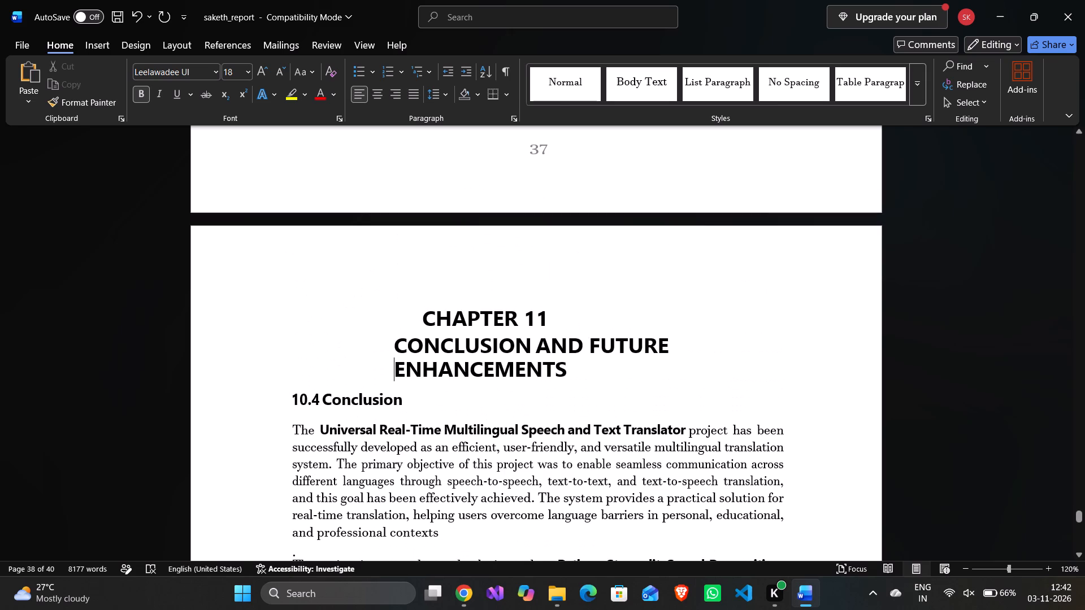
left_click(422, 320)
key("Tab")
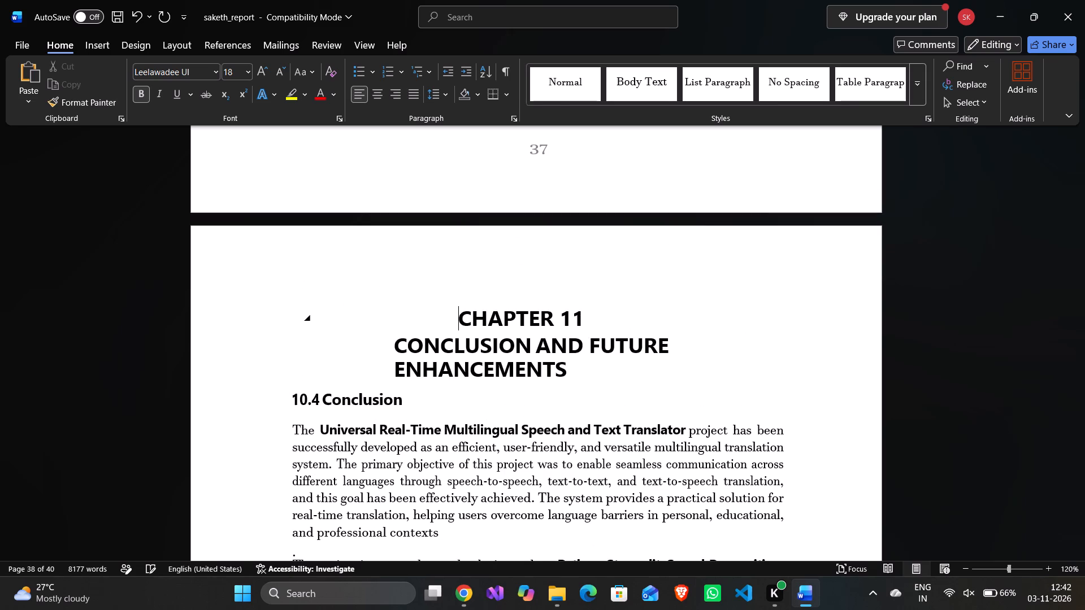
Replace the automatic number of the Conclusion section heading with 11.1 followed by a space.
scroll(422, 320, "down", 2)
scroll(422, 320, "up", 1)
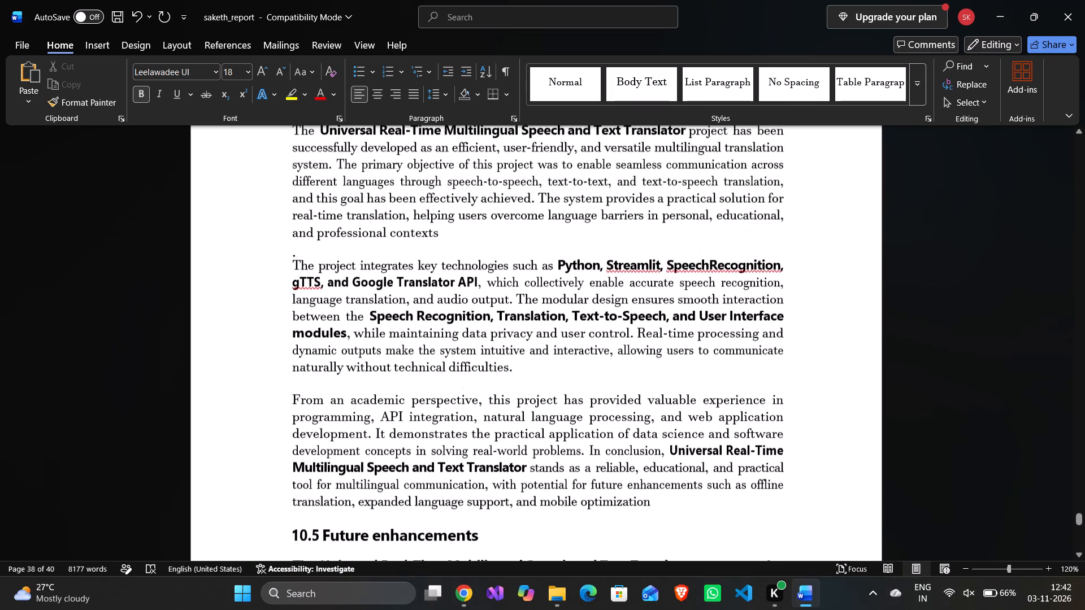
scroll(422, 320, "up", 1)
left_click(309, 291)
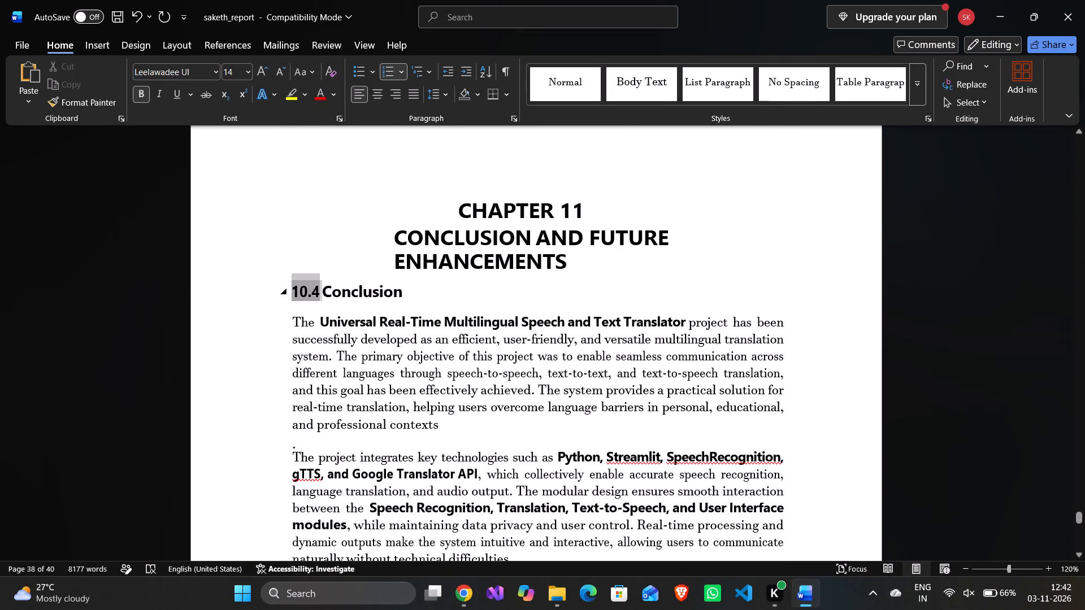
type("11.1")
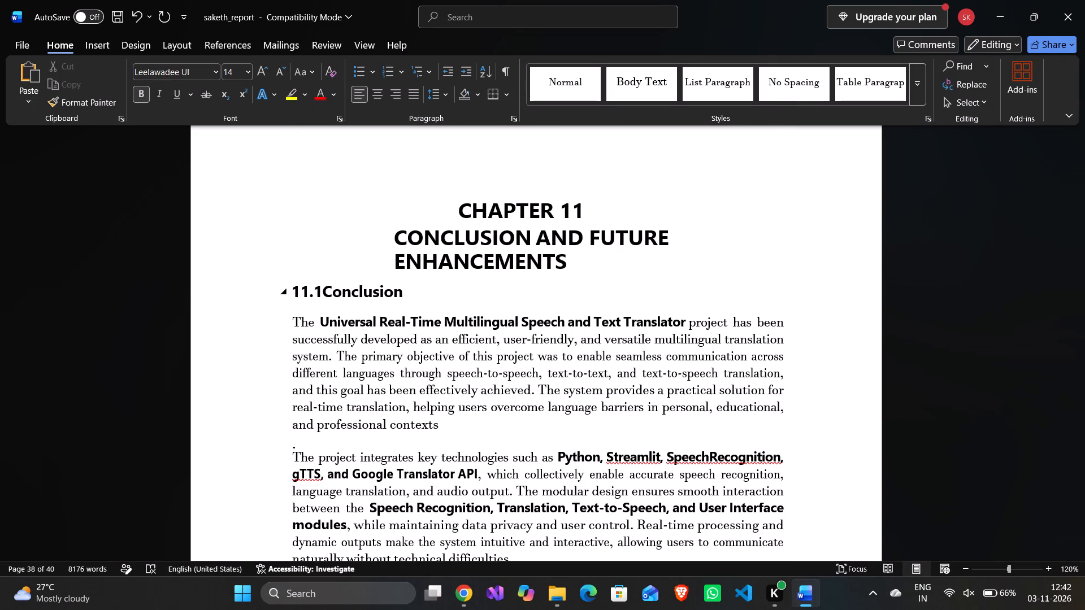
key("space")
Check the remaining pages from the Future enhancements section through the references and appendices to the document's end.
scroll(309, 291, "down", 2)
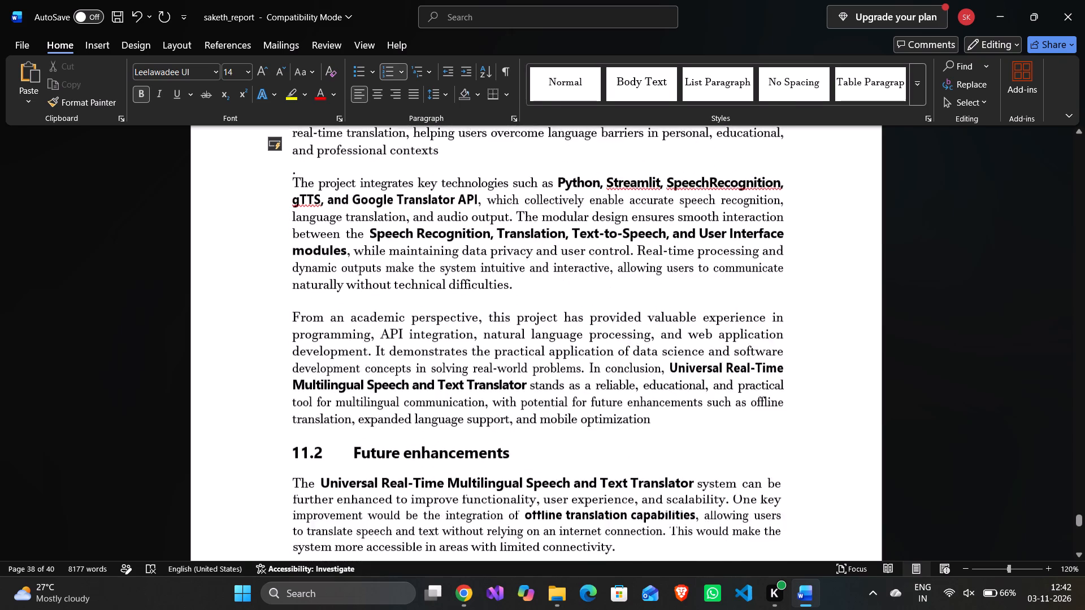
scroll(309, 291, "down", 3)
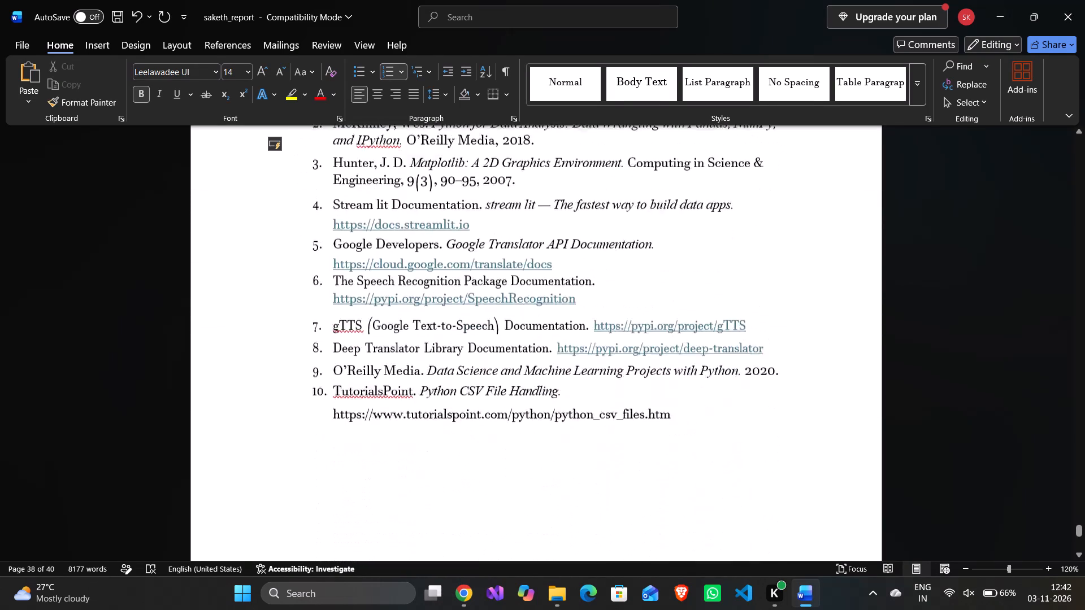
scroll(309, 291, "down", 4)
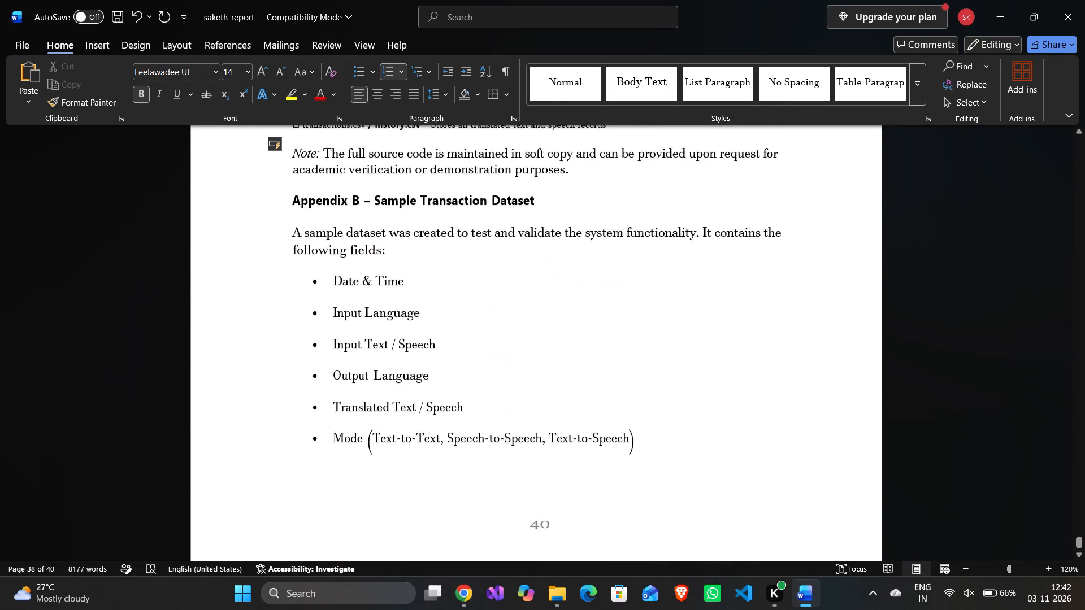
scroll(309, 291, "down", 1)
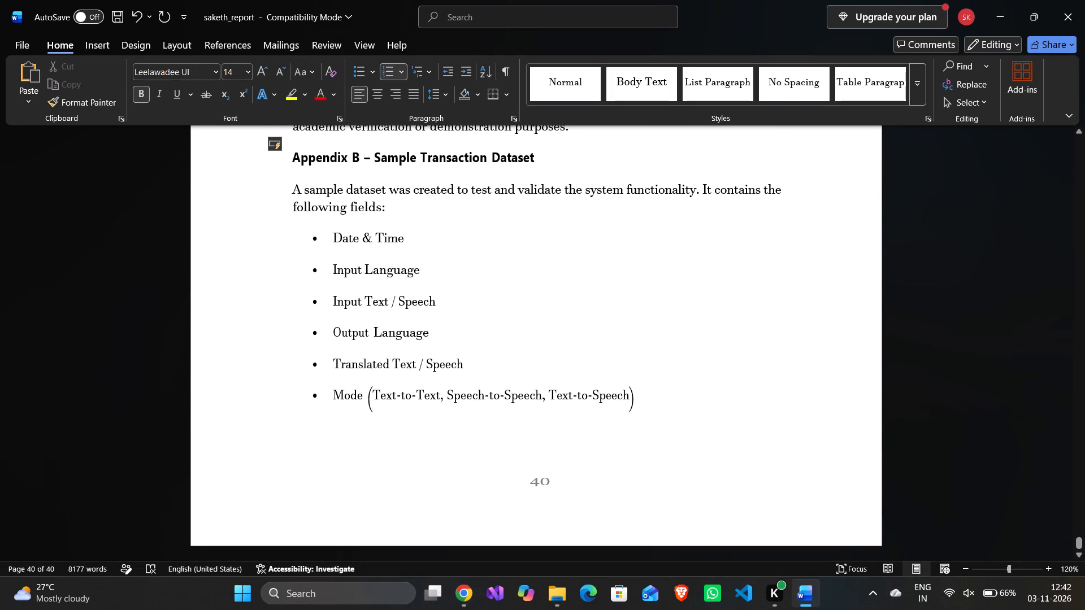
Delete the oversized opening and closing parentheses around the translation modes in Appendix B's final Mode bullet.
left_click(633, 396)
key("BackSpace")
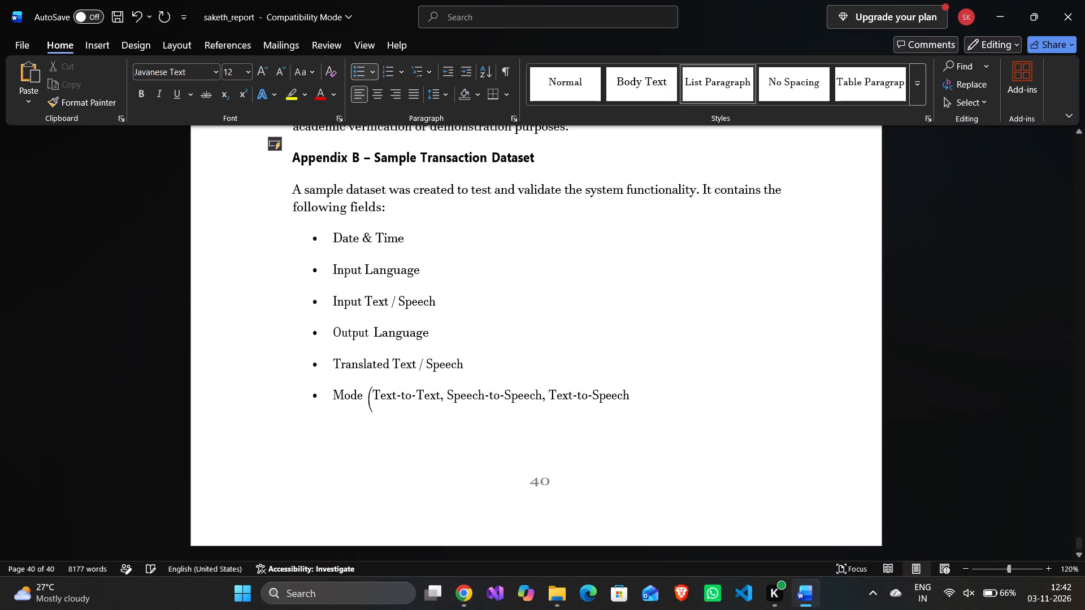
left_click(374, 390)
key("BackSpace")
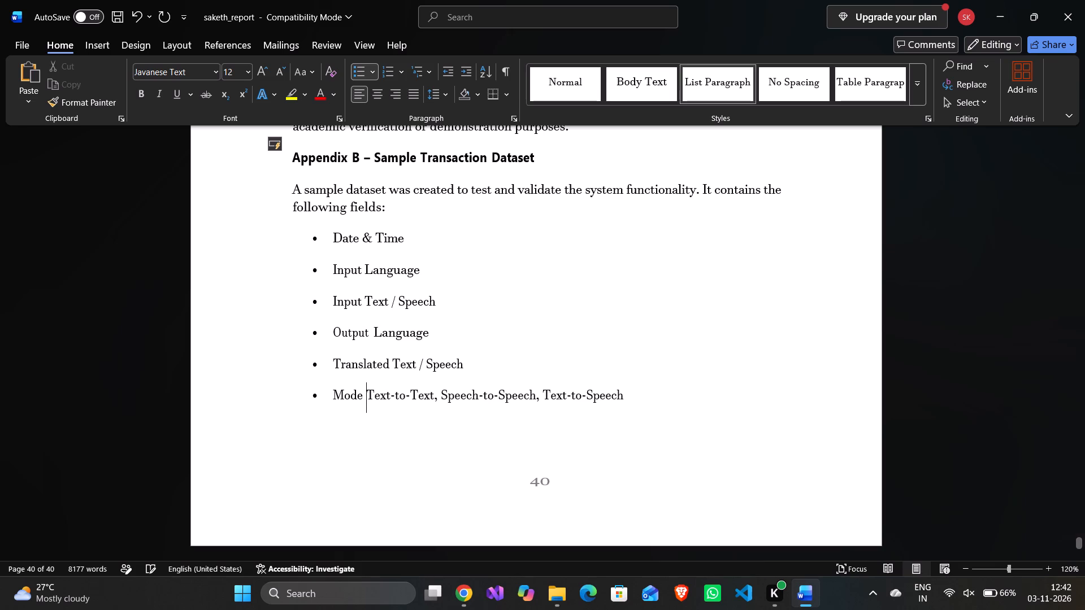
Turn on AutoSave for the report by uploading it to the personal OneDrive, and dismiss the AutoSave notice.
scroll(458, 309, "up", 1)
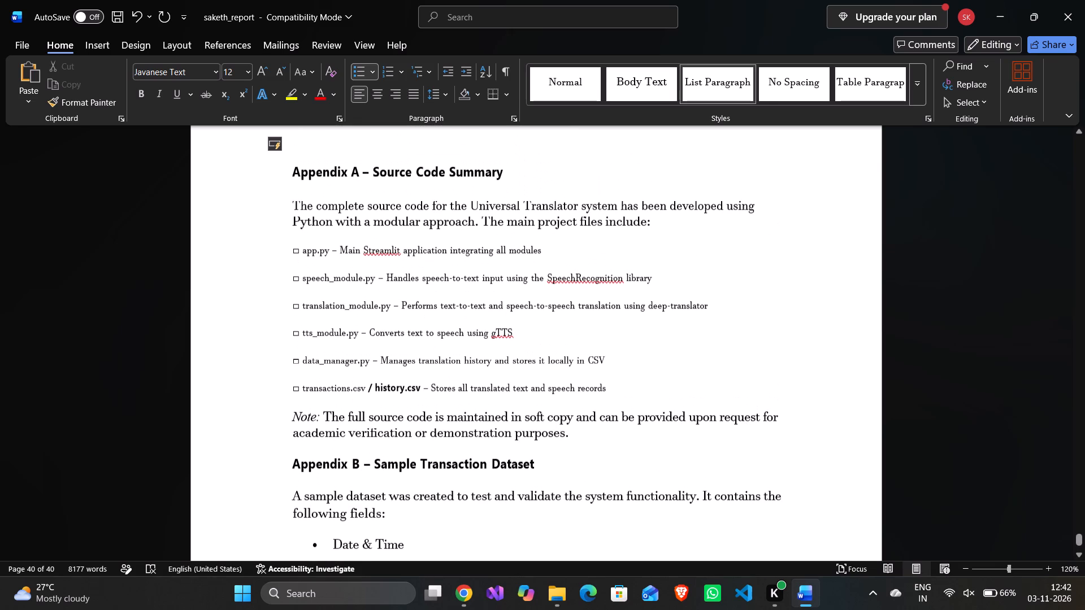
scroll(458, 309, "up", 20)
scroll(458, 309, "up", 20)
scroll(458, 309, "up", 20)
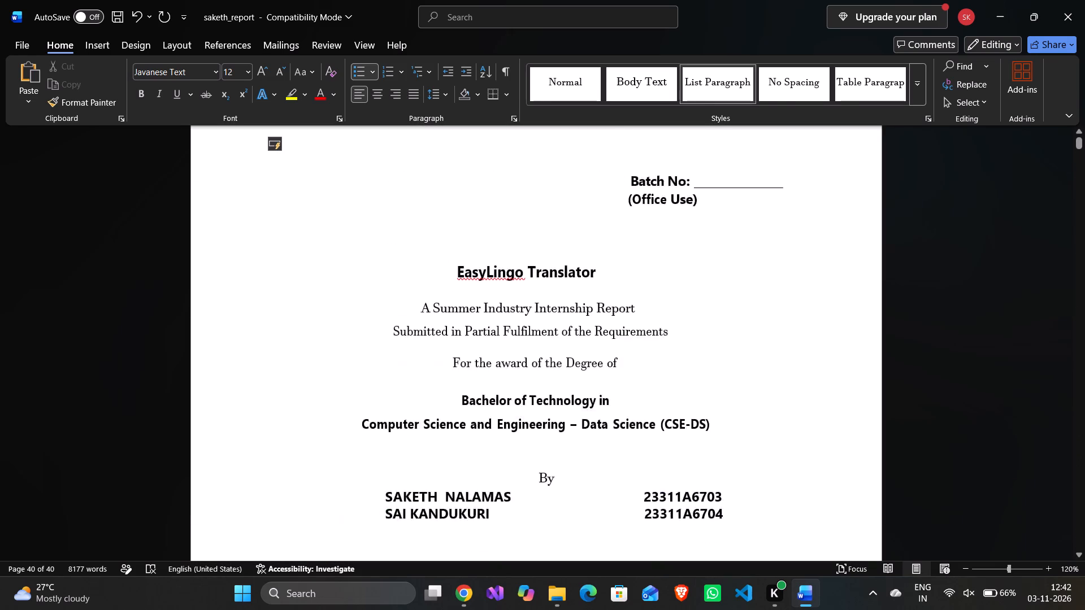
scroll(458, 309, "up", 20)
scroll(458, 309, "up", 20)
scroll(458, 309, "up", 20)
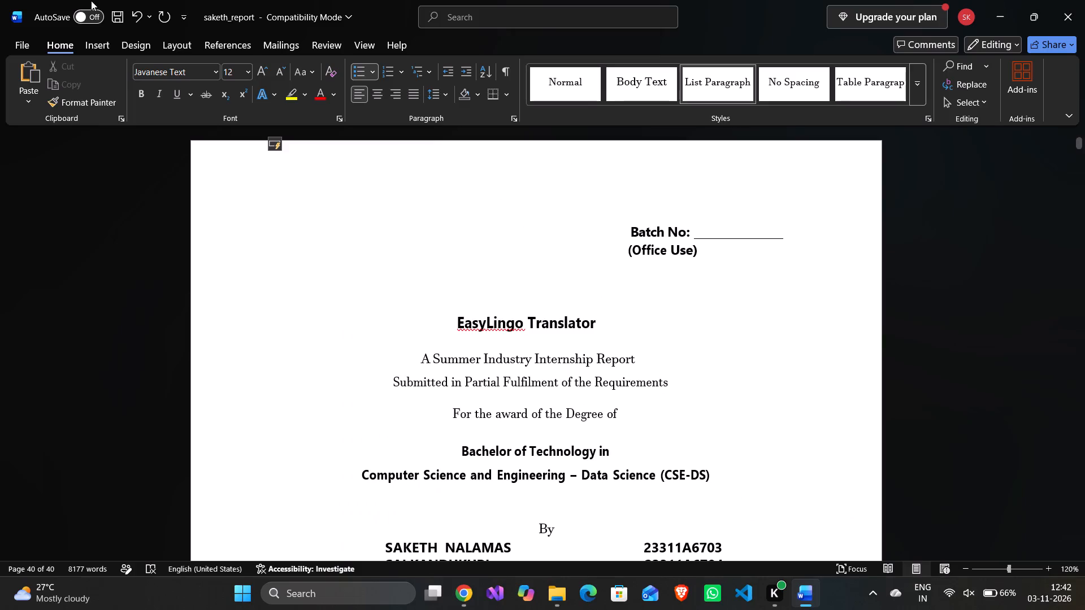
left_click(90, 16)
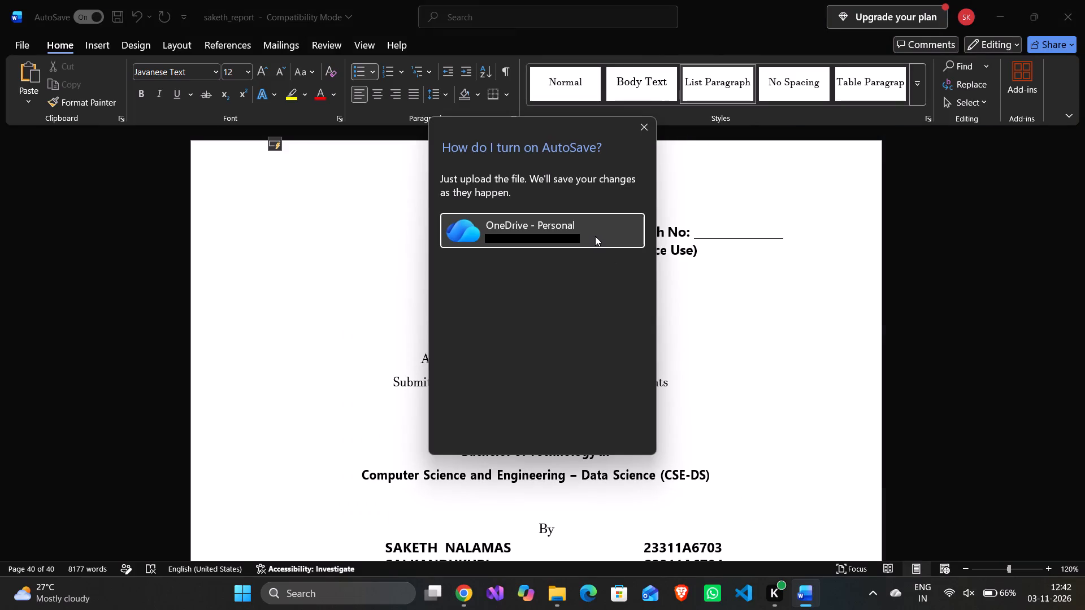
left_click(594, 236)
left_click(542, 236)
double_click(542, 236)
left_click(623, 215)
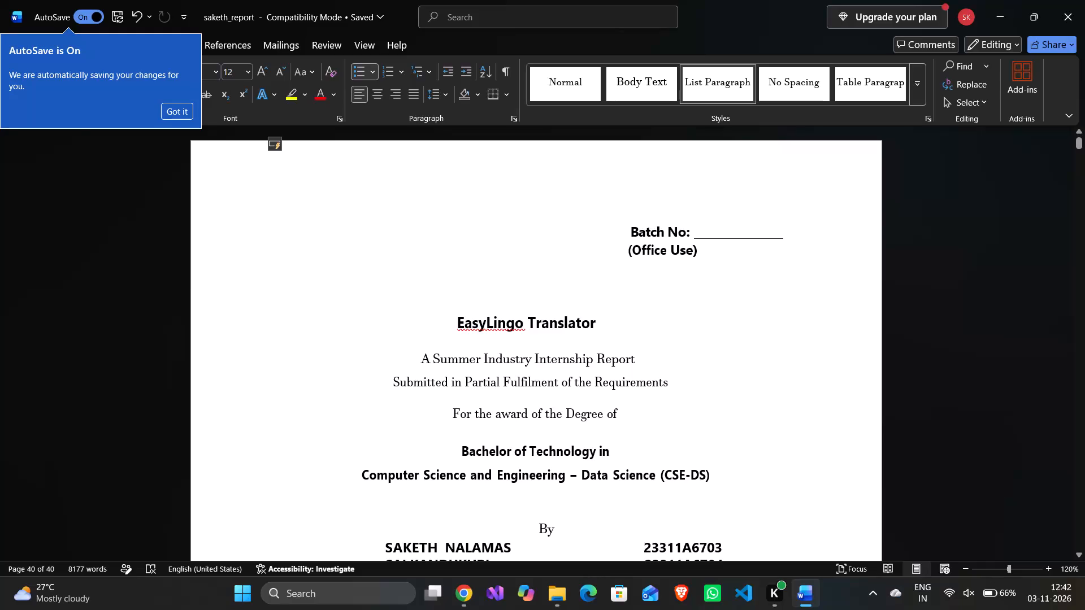
left_click(178, 103)
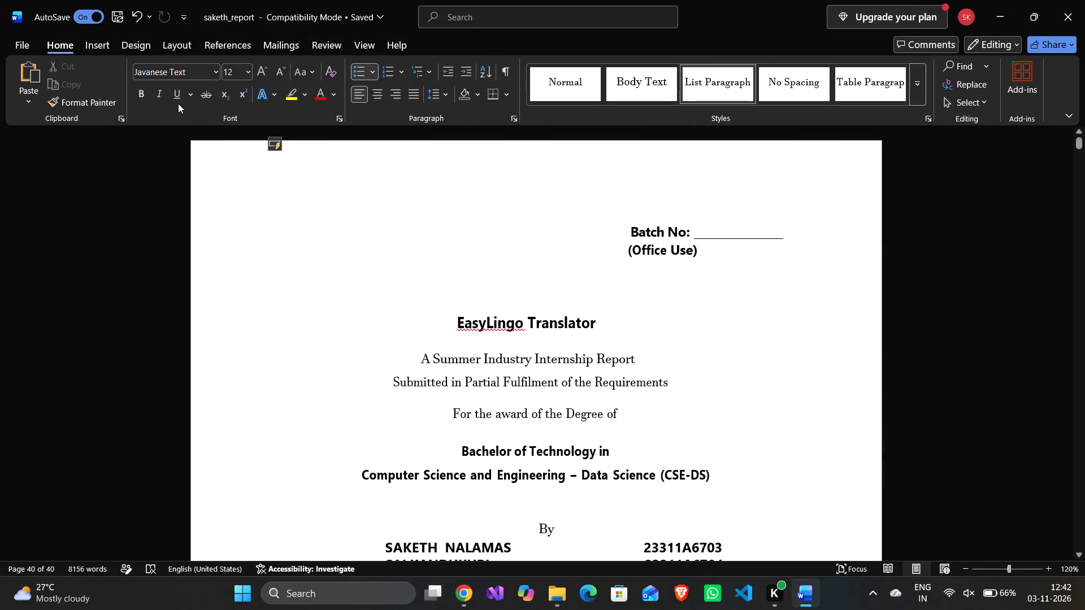
Review the report's cover page and the internal technical review committee acceptance page for remaining errors.
scroll(478, 298, "down", 1)
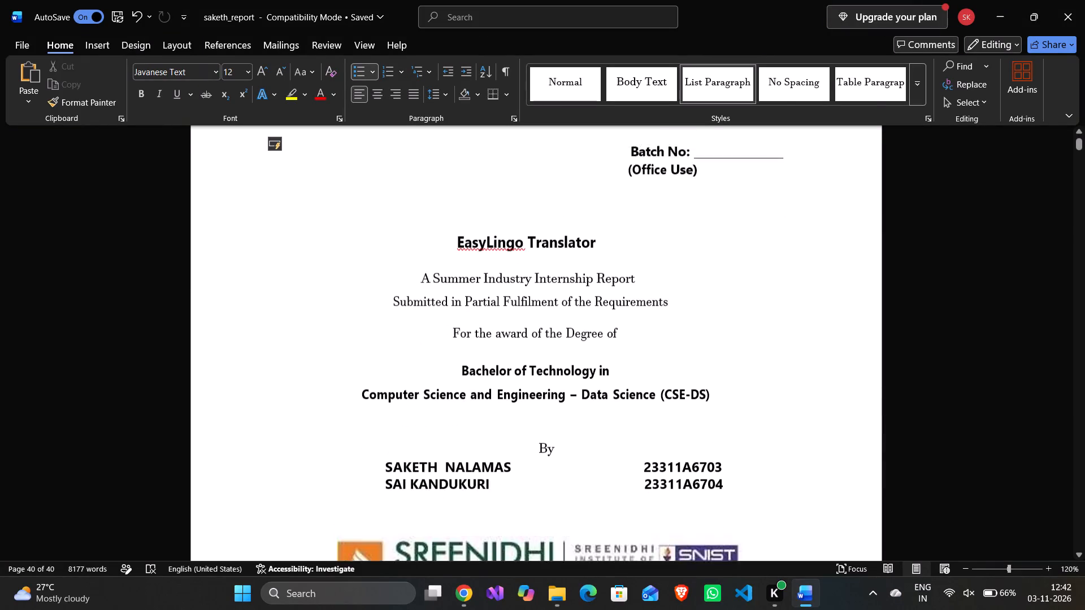
scroll(478, 298, "down", 1)
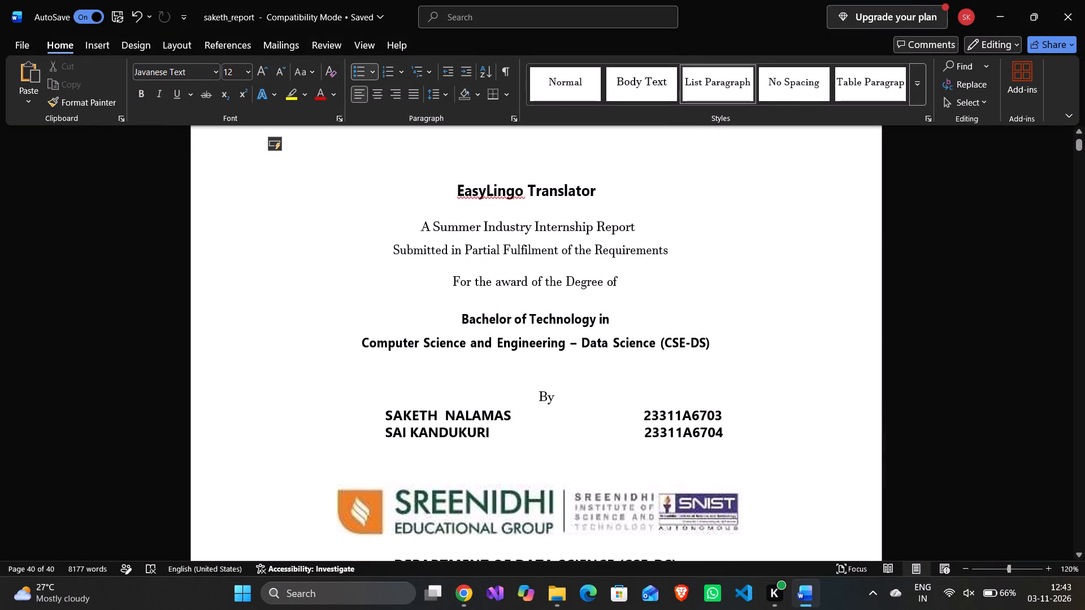
left_click(517, 269)
scroll(517, 269, "down", 1)
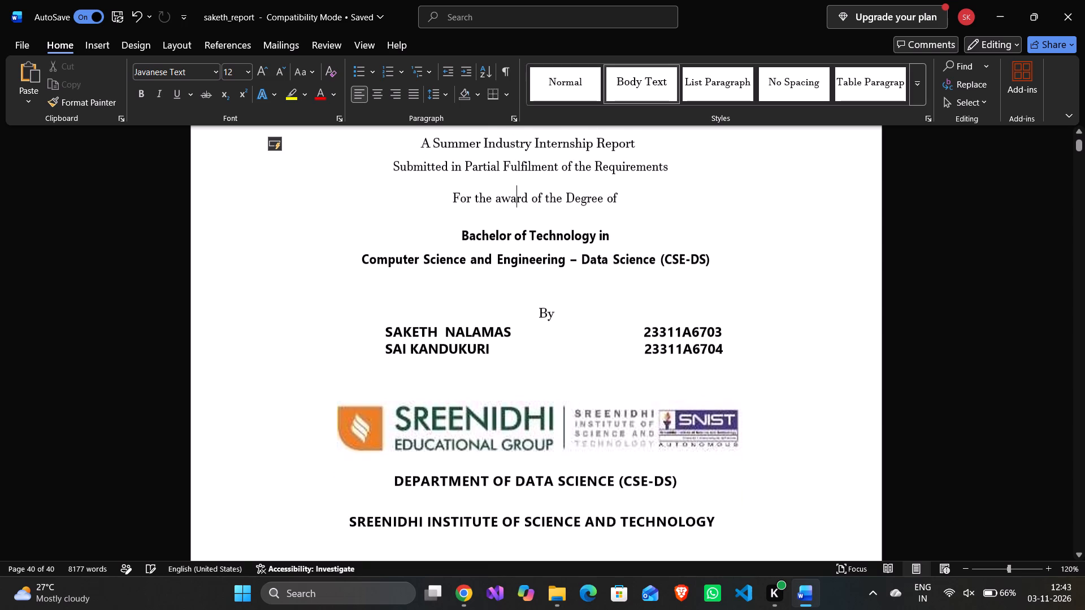
scroll(517, 269, "down", 2)
scroll(517, 269, "right", 1)
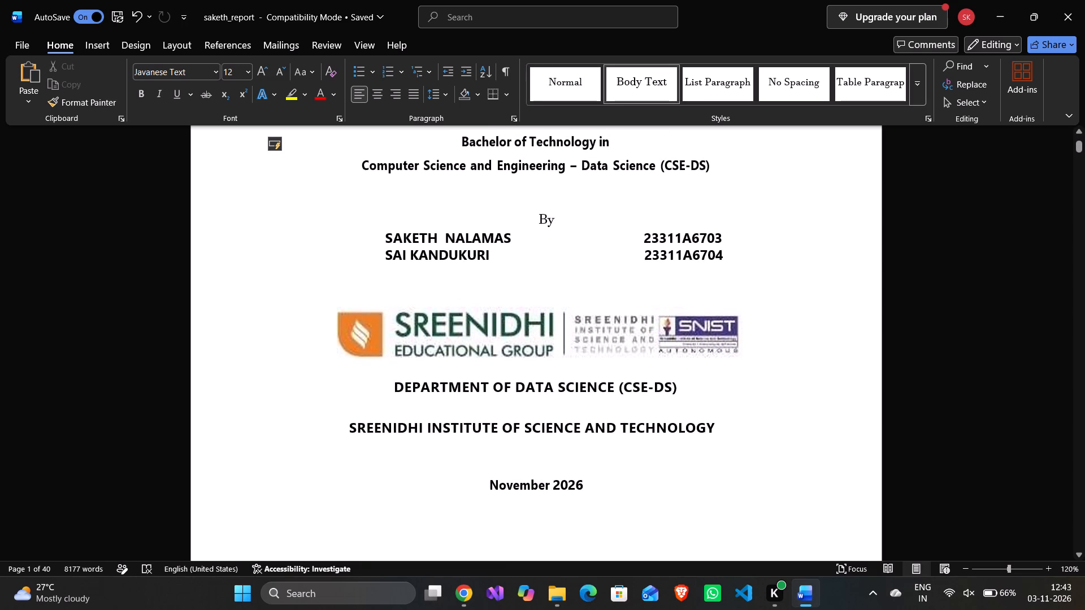
scroll(517, 269, "right", 1)
scroll(517, 269, "down", 4)
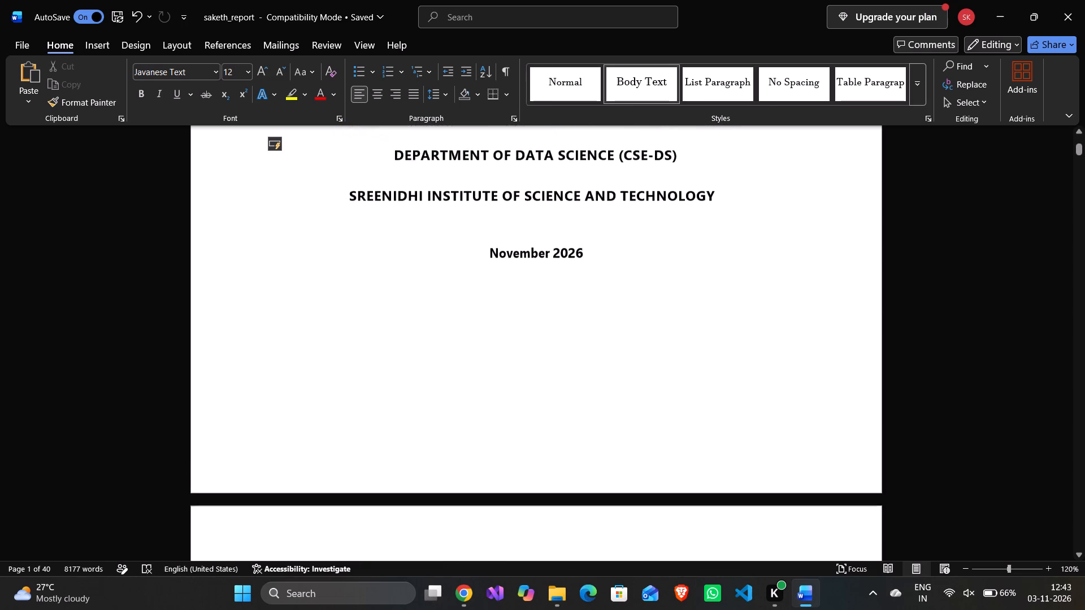
scroll(517, 269, "down", 1)
scroll(517, 269, "up", 1)
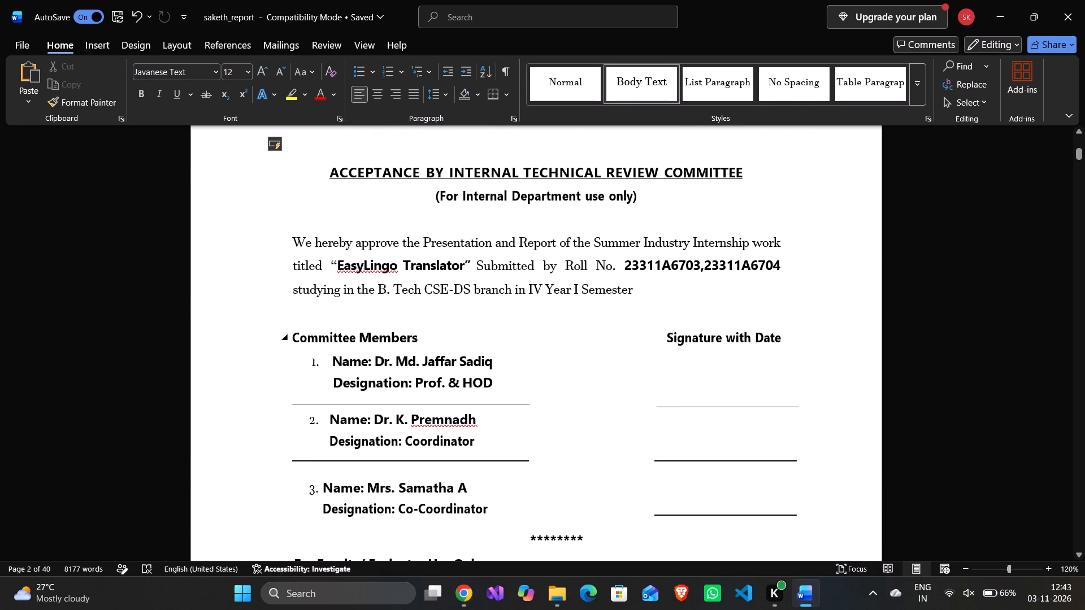
scroll(491, 341, "down", 1)
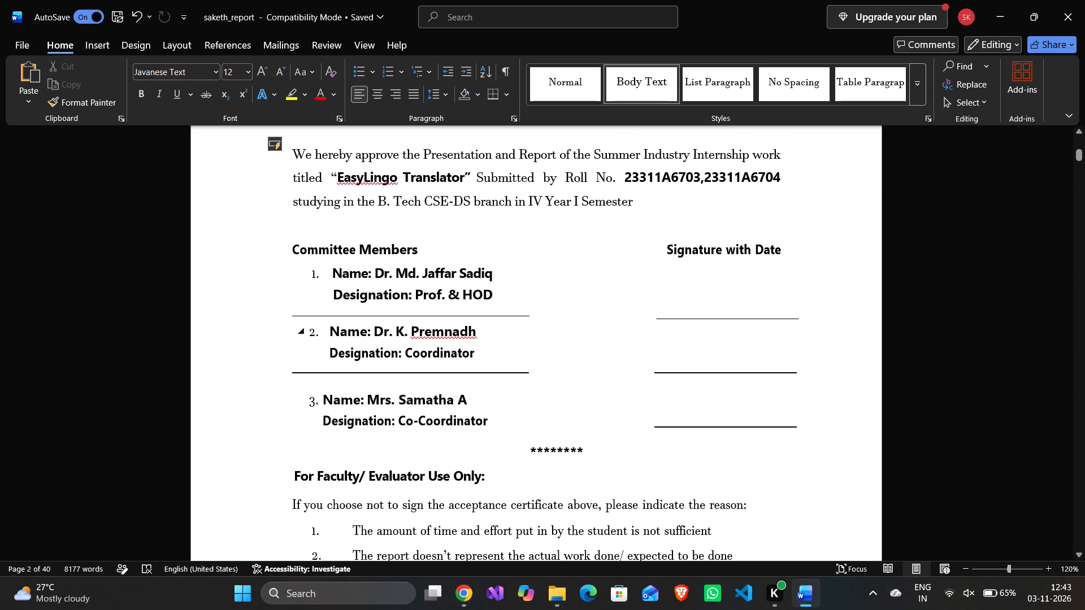
scroll(491, 341, "down", 3)
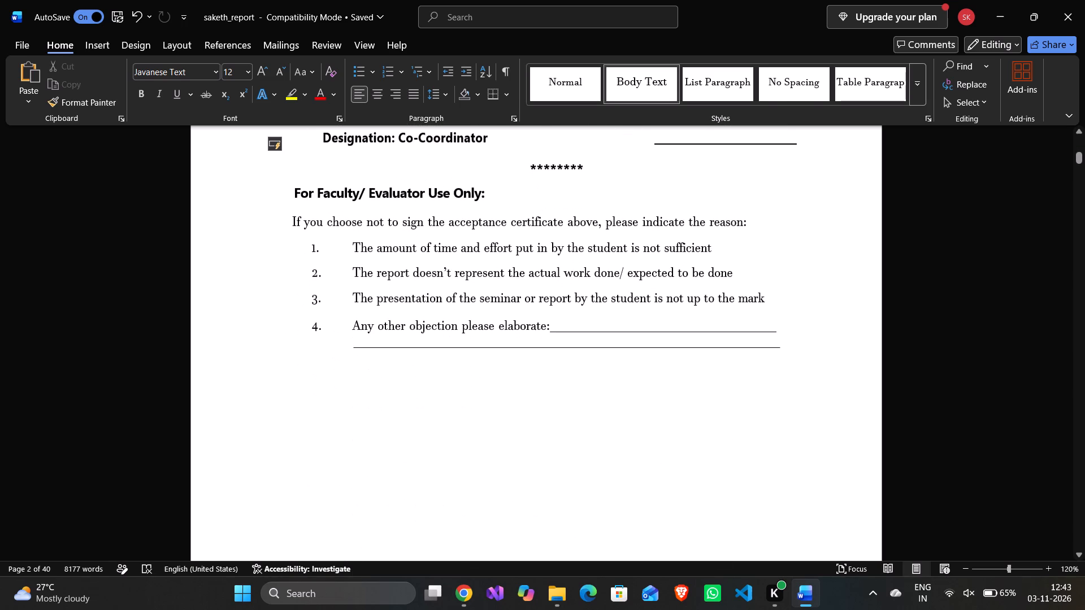
scroll(491, 341, "down", 3)
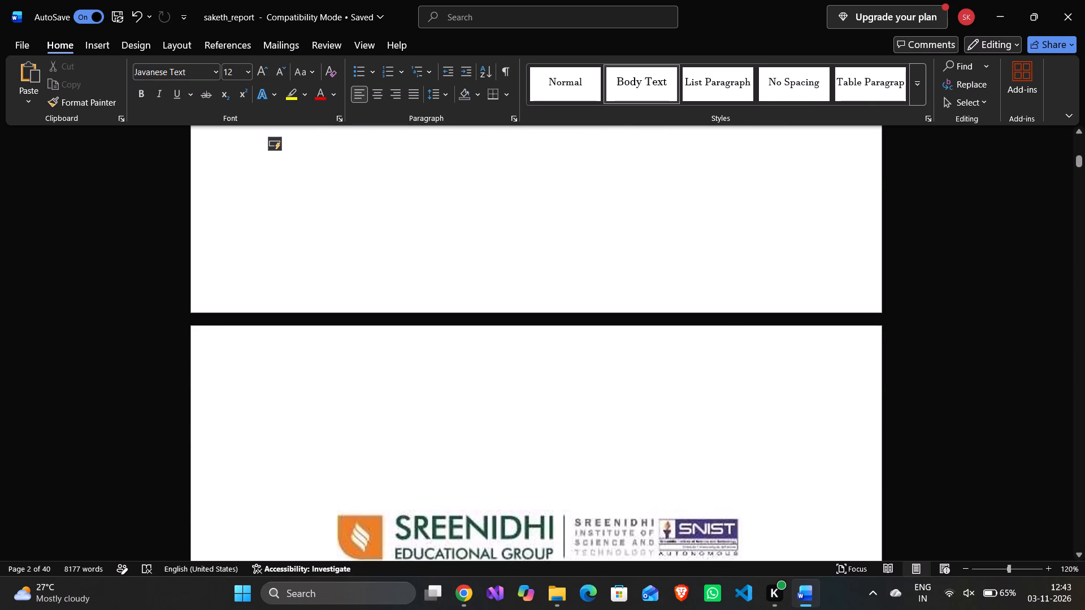
Insert a space after the comma between the two student names in the Certificate paragraph.
scroll(491, 341, "down", 3)
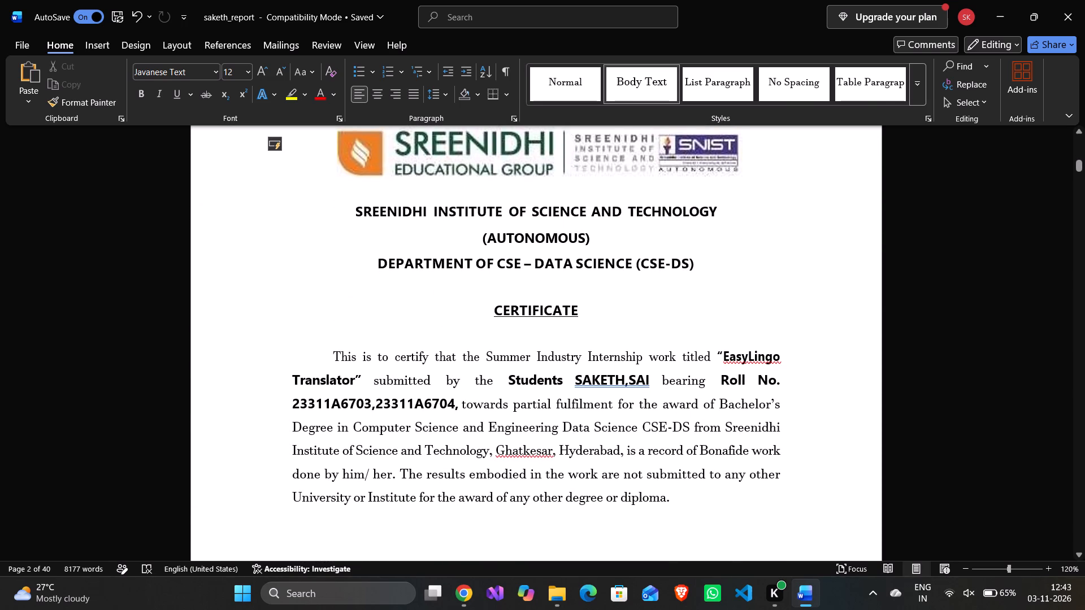
scroll(491, 341, "down", 1)
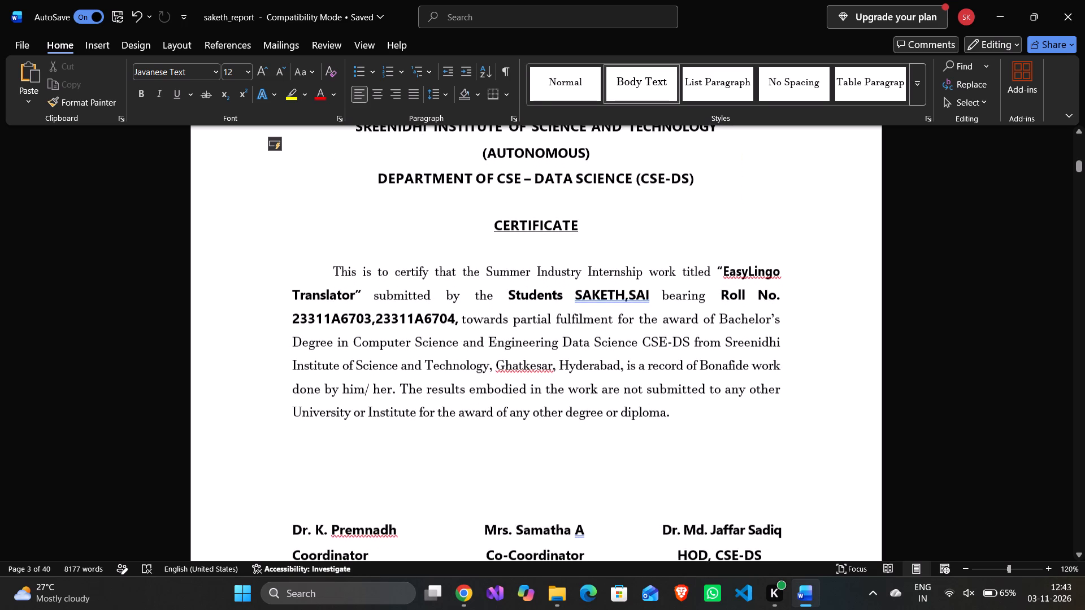
left_click(628, 296)
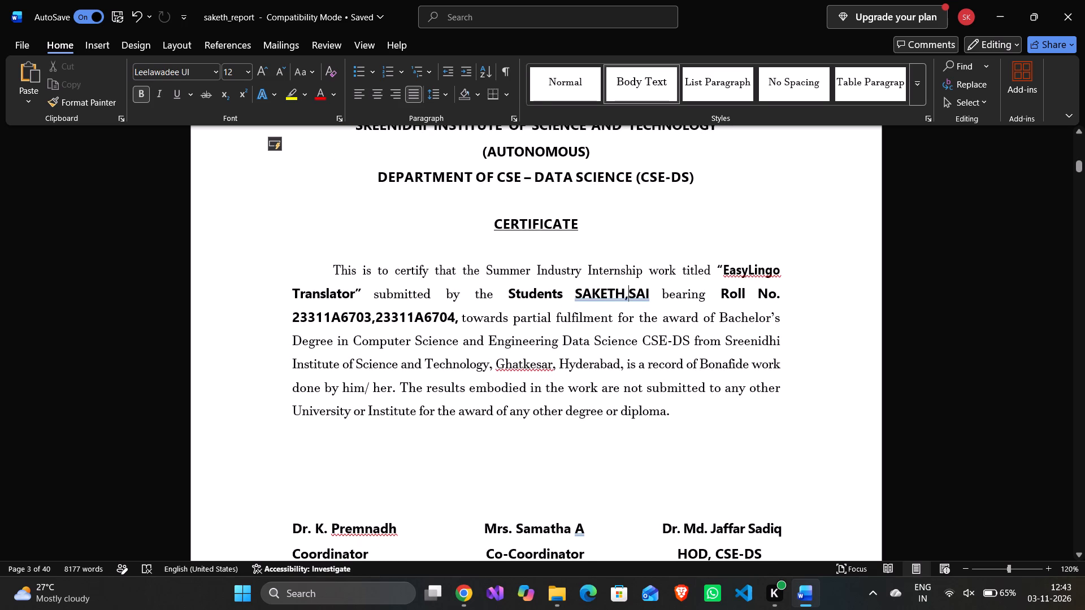
key("space")
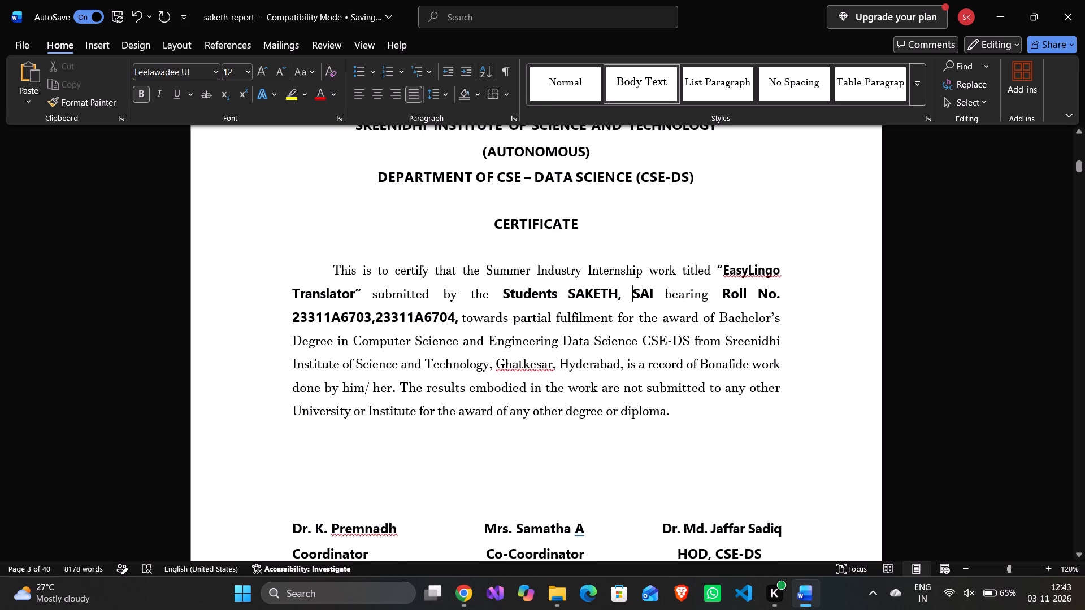
Proofread the rest of the Certificate page, the Declaration, the Acknowledgement and the Abstract for remaining errors.
scroll(627, 340, "down", 1)
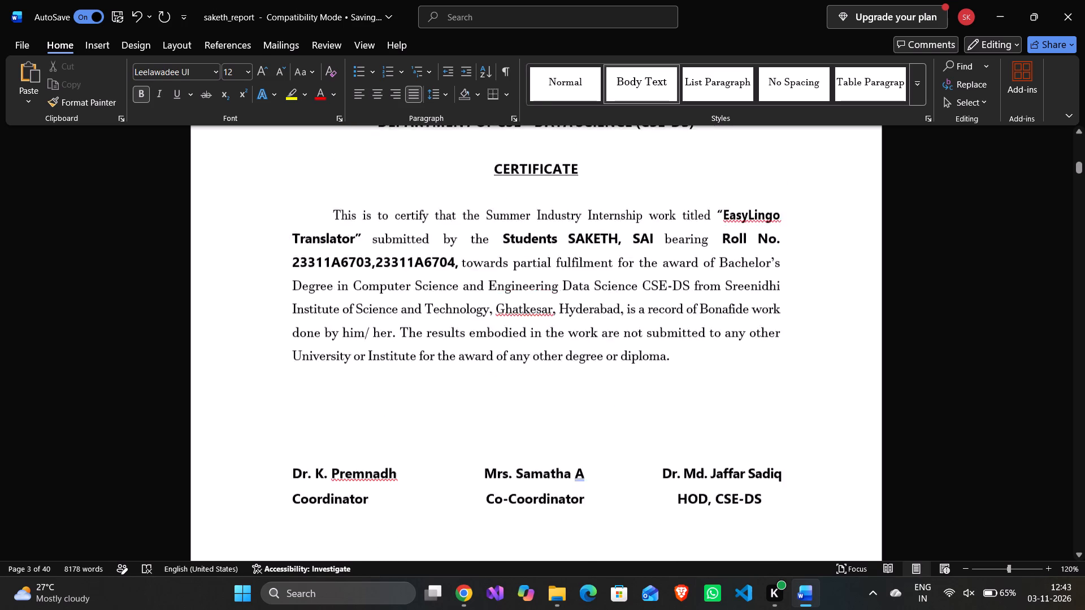
scroll(627, 340, "down", 1)
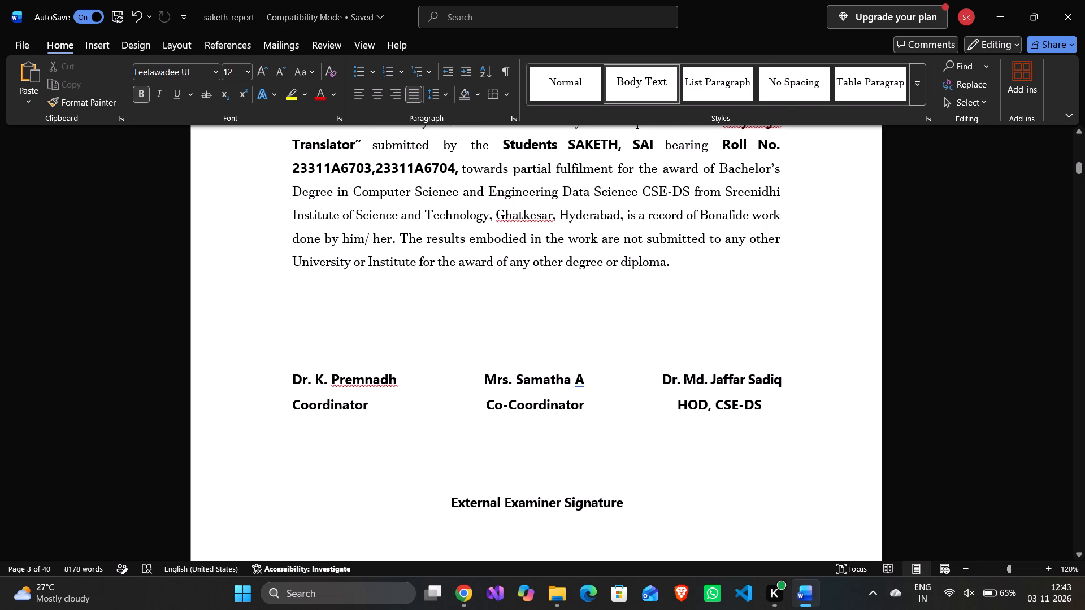
scroll(627, 340, "down", 4)
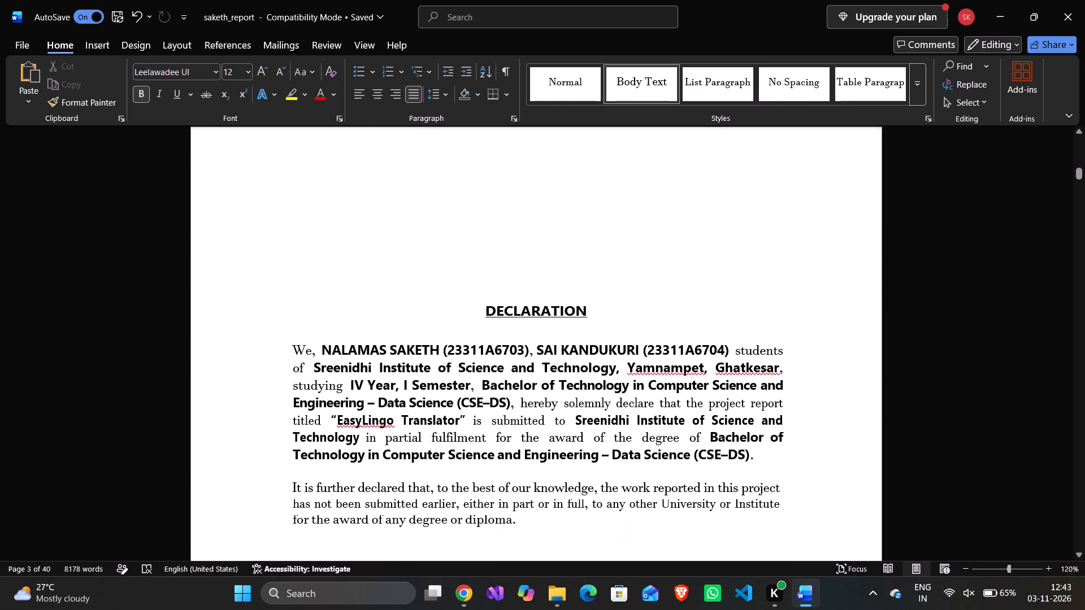
scroll(627, 340, "down", 1)
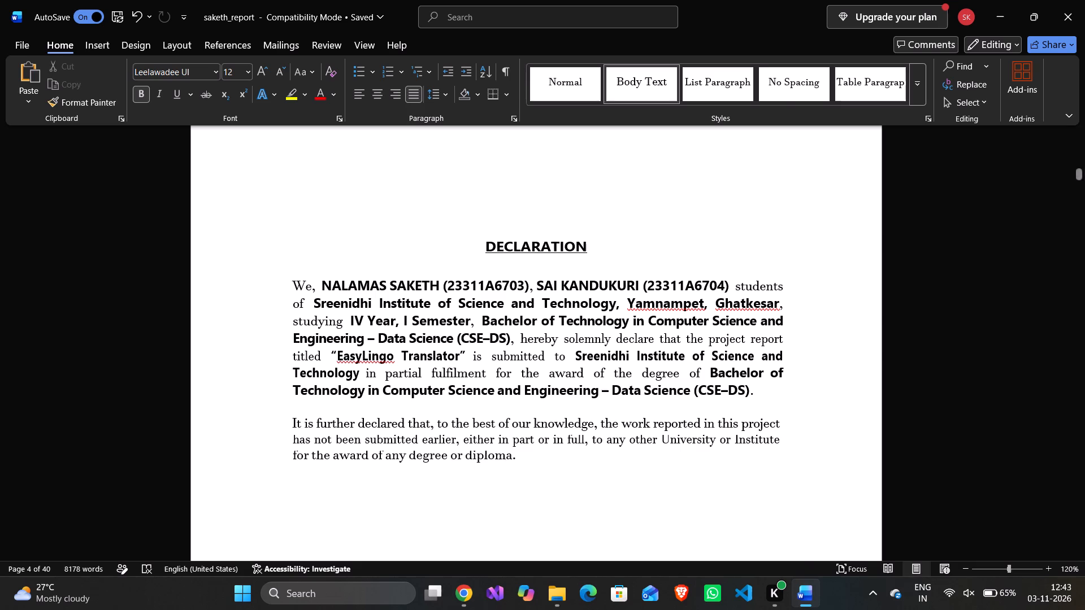
scroll(804, 512, "down", 2)
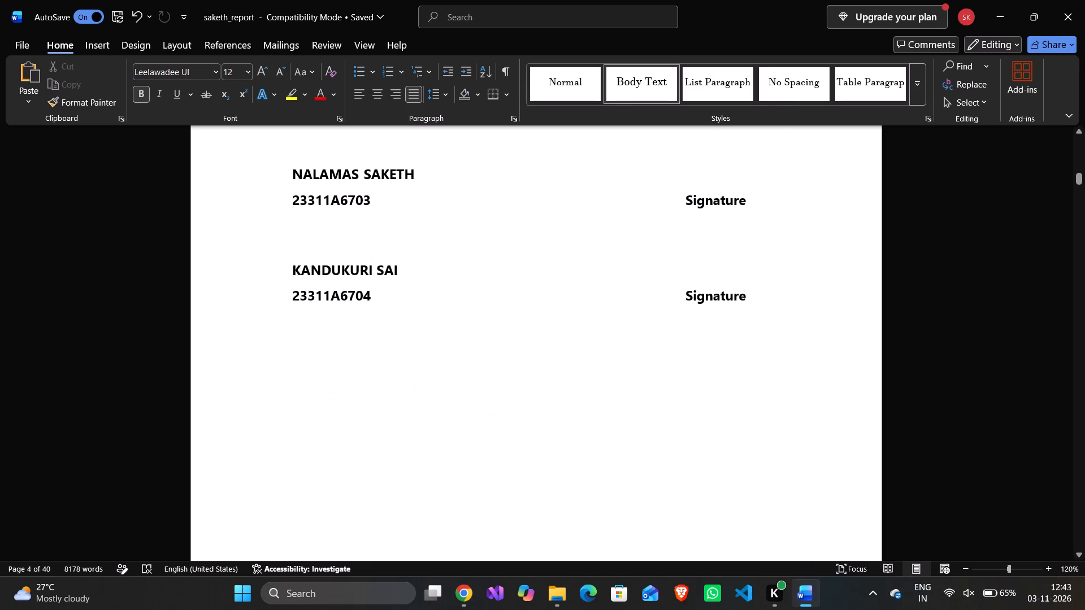
scroll(804, 512, "down", 3)
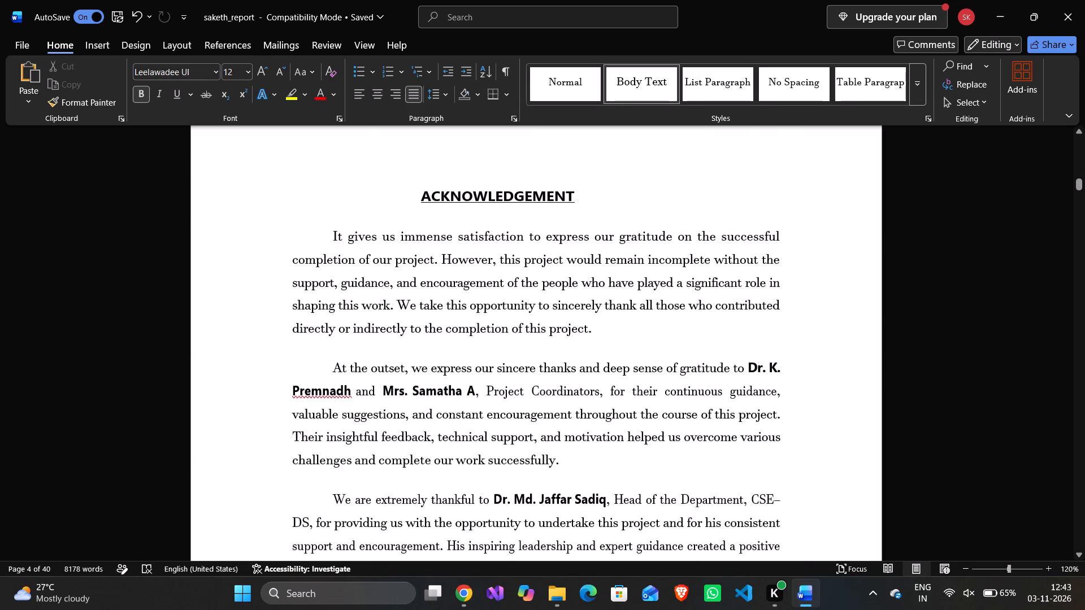
scroll(804, 512, "down", 1)
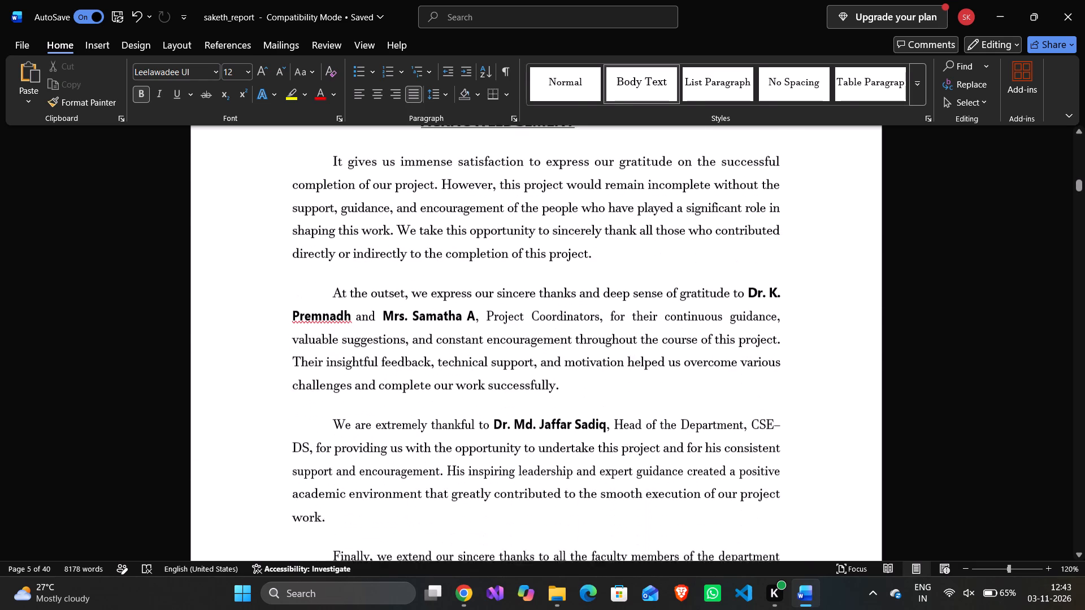
scroll(804, 512, "down", 7)
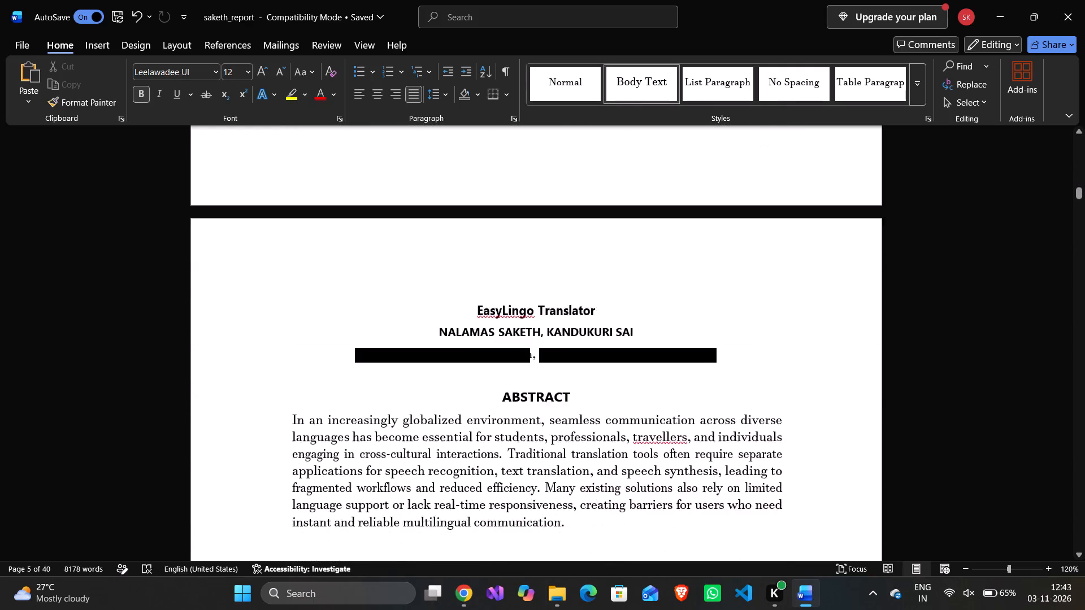
scroll(804, 512, "down", 2)
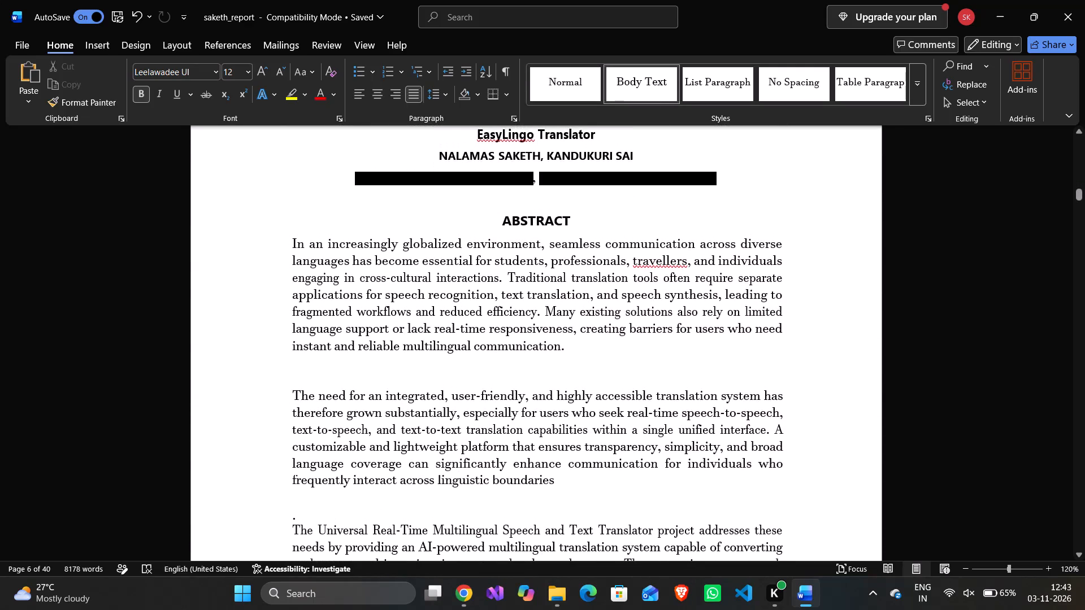
scroll(804, 512, "down", 5)
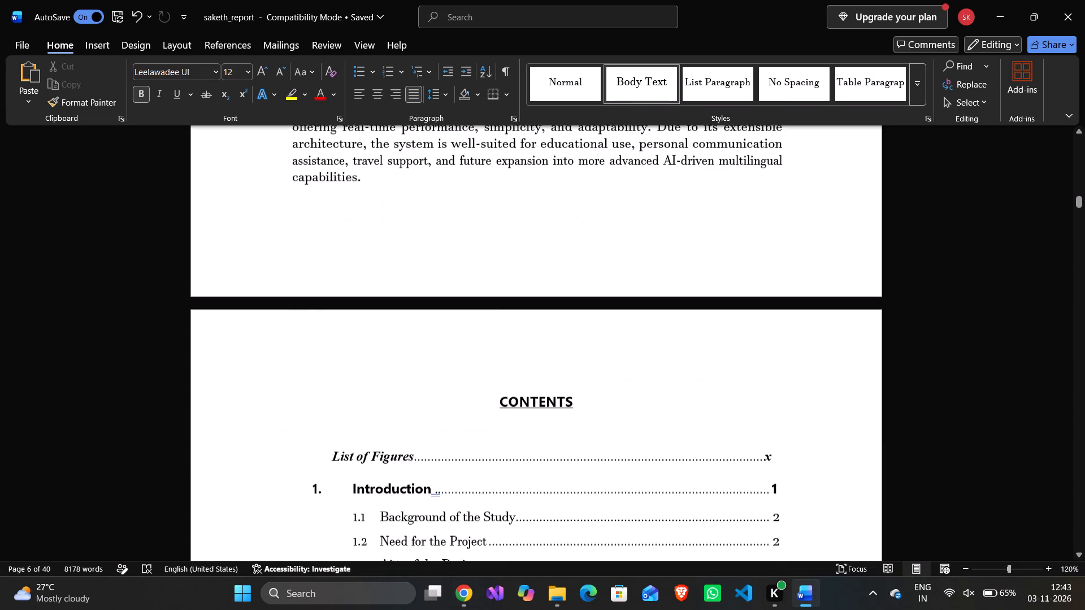
Examine the Contents entries of chapters 1 to 9, checking their titles, dot leaders and page-number alignment.
scroll(804, 512, "down", 4)
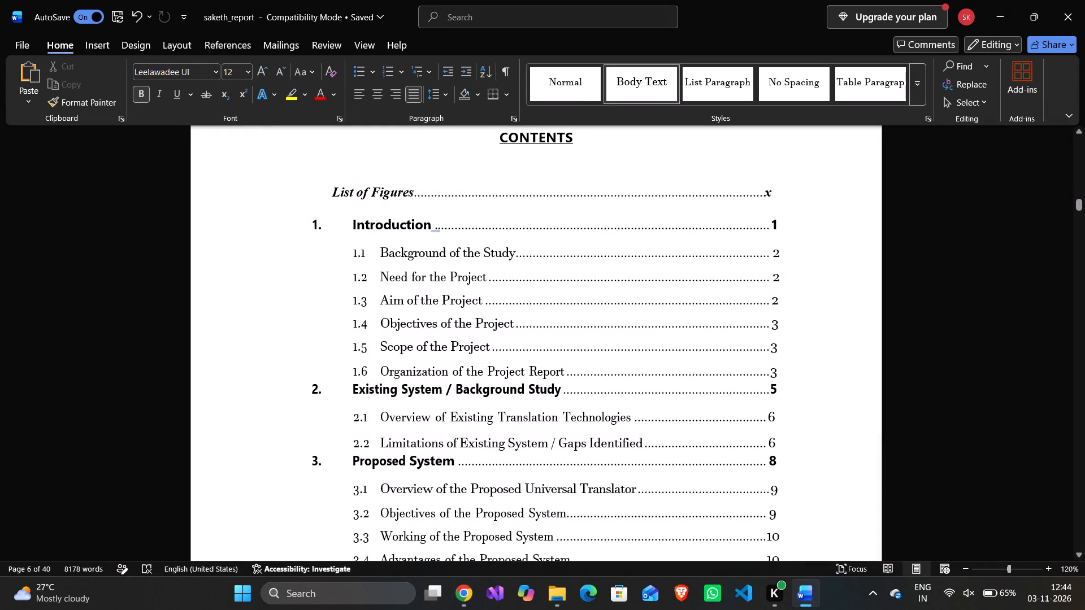
scroll(924, 381, "down", 1)
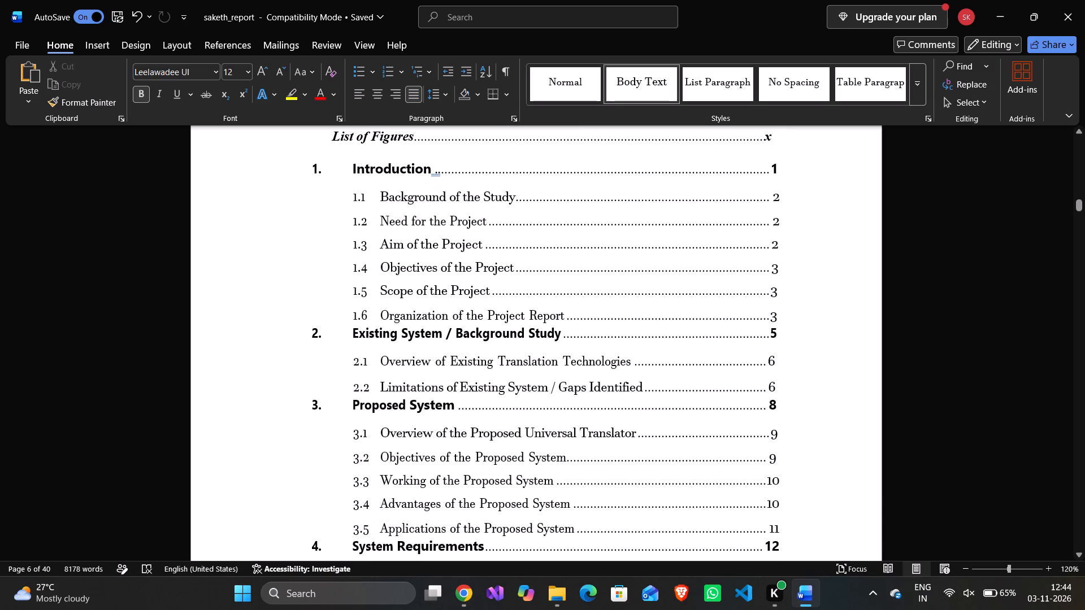
scroll(924, 381, "down", 2)
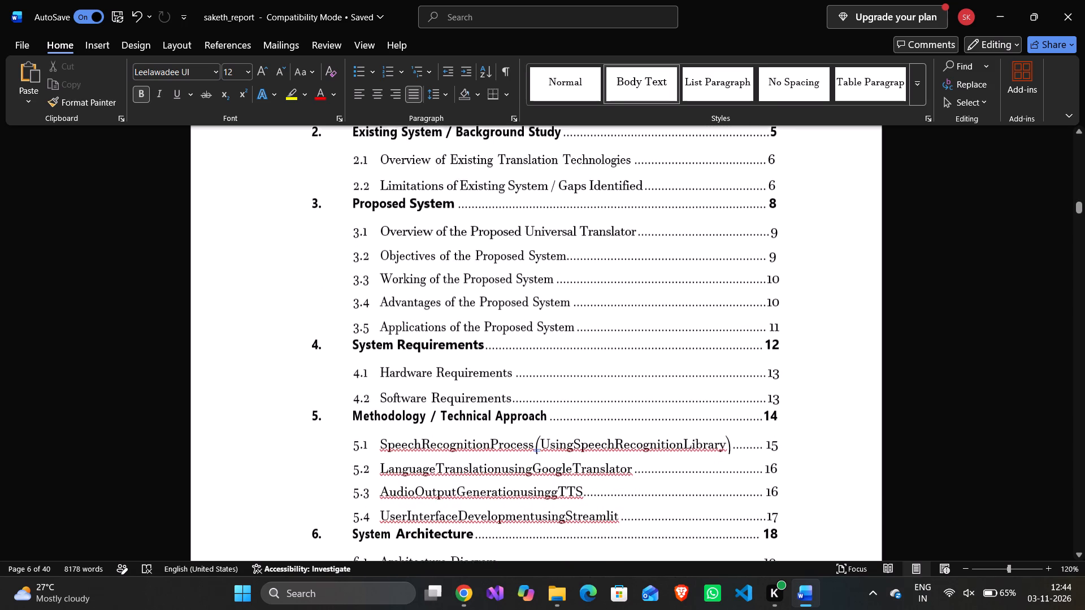
scroll(924, 381, "down", 4)
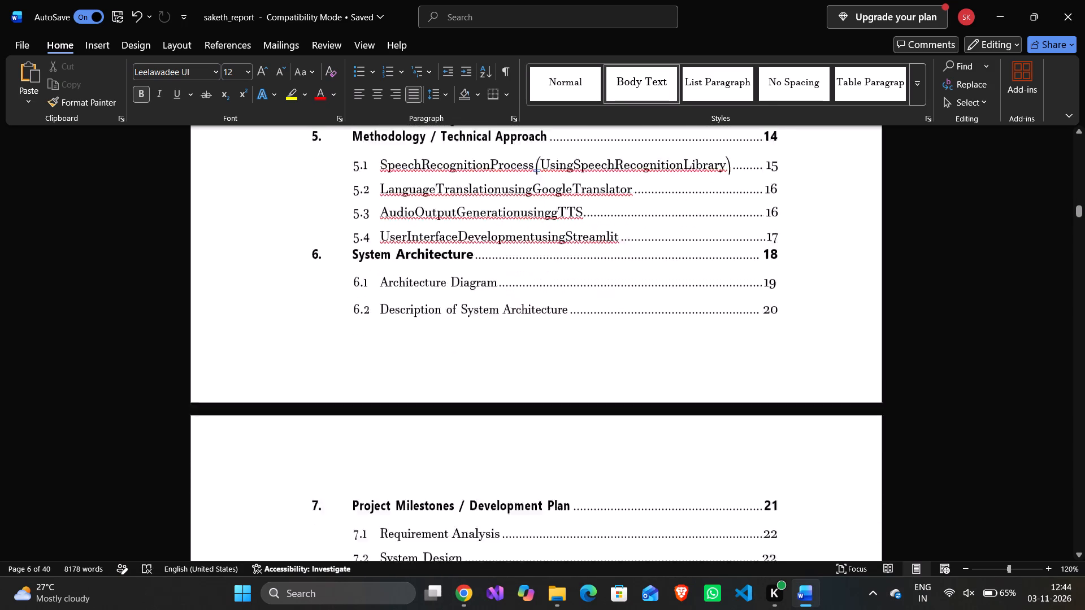
scroll(924, 381, "down", 2)
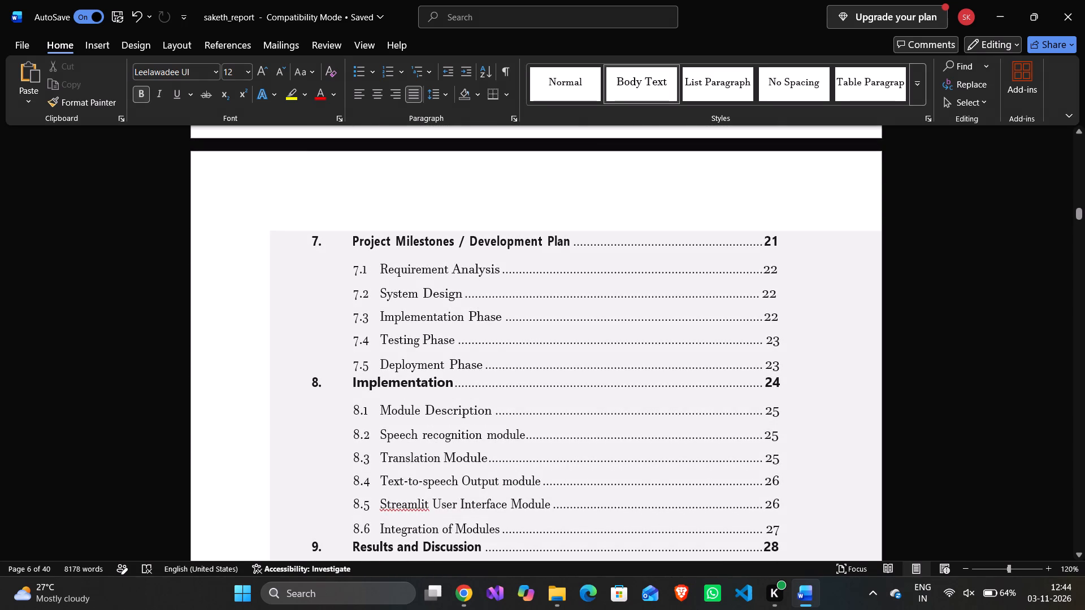
Replace the tab leader of the "8. Implementation" contents entry with typed dots, extending them until page number 24 lines up with the column.
left_click(765, 381)
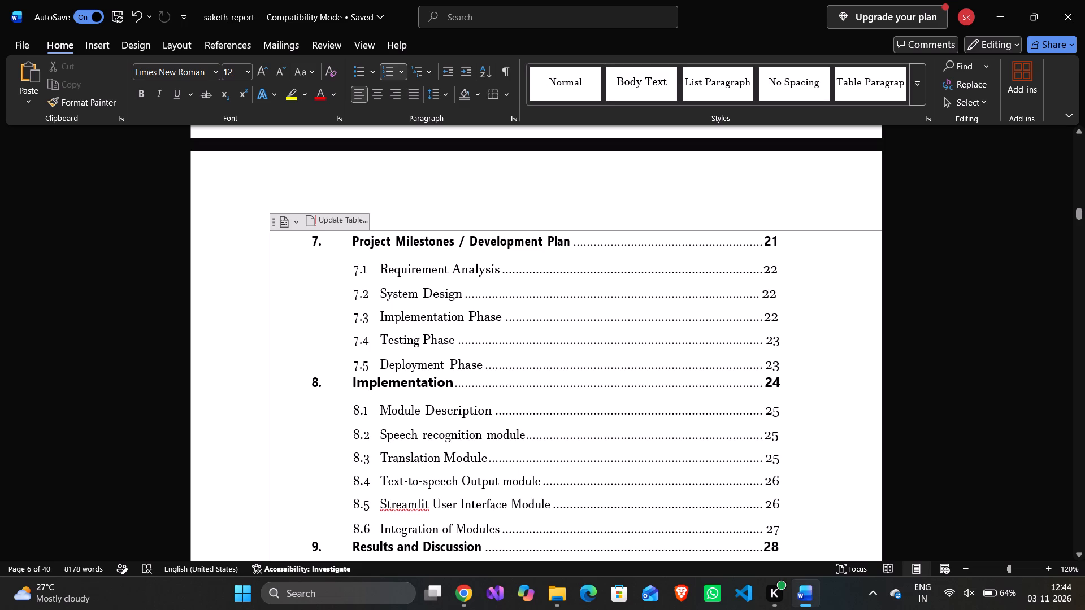
key("BackSpace")
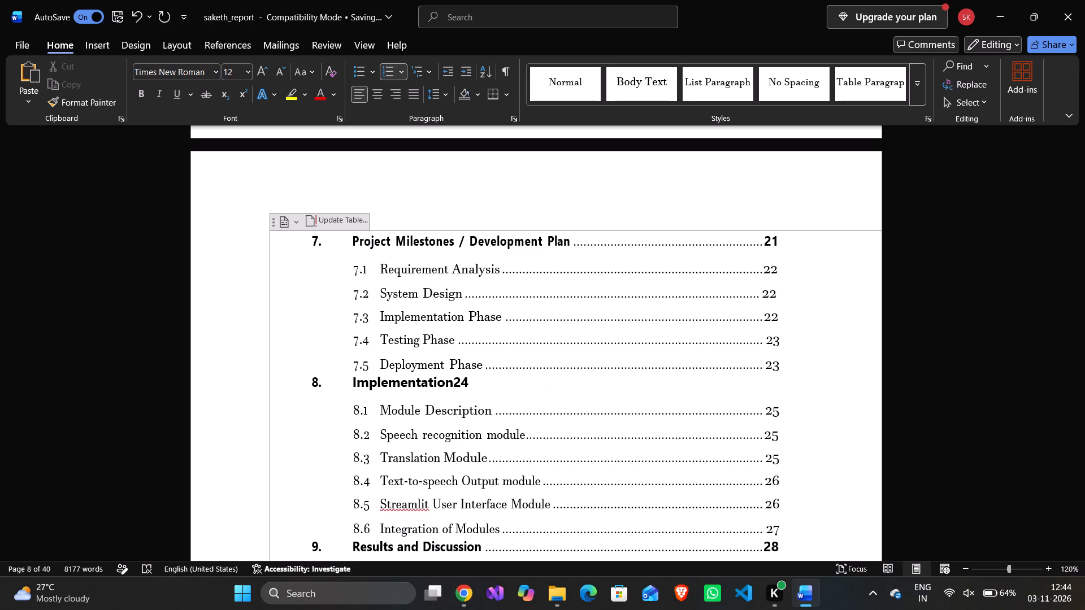
key("period")
key("period")
key("period")
key("period")
key("period")
key("period")
key("period")
key("period")
key("period")
key("period")
key("period")
key("period")
key("period")
key("period")
key("period")
key("period")
key("period")
key("period")
key("period")
key("period")
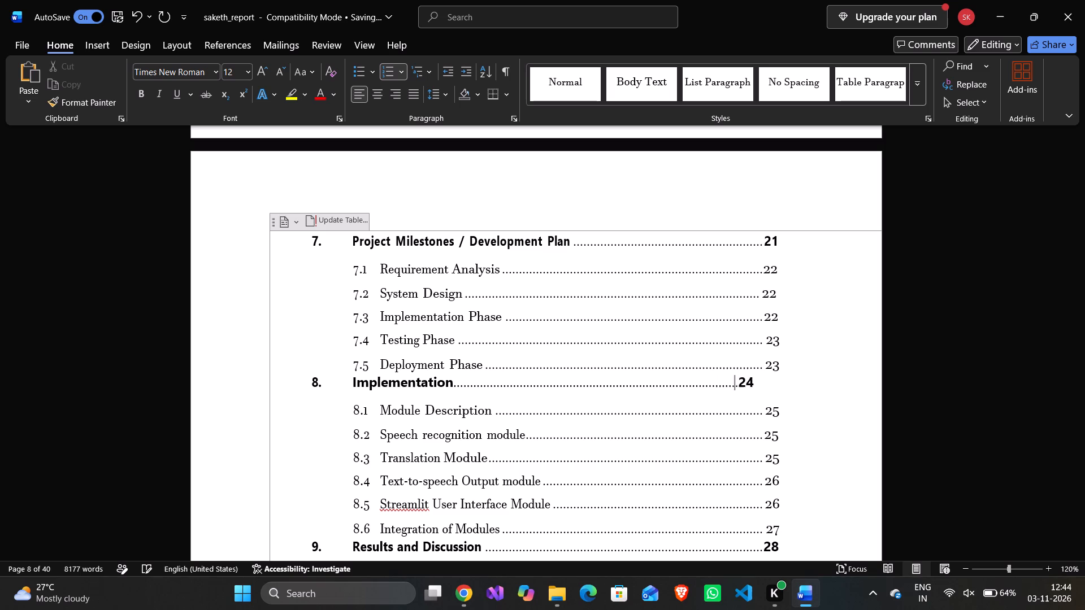
key("period")
key("period")
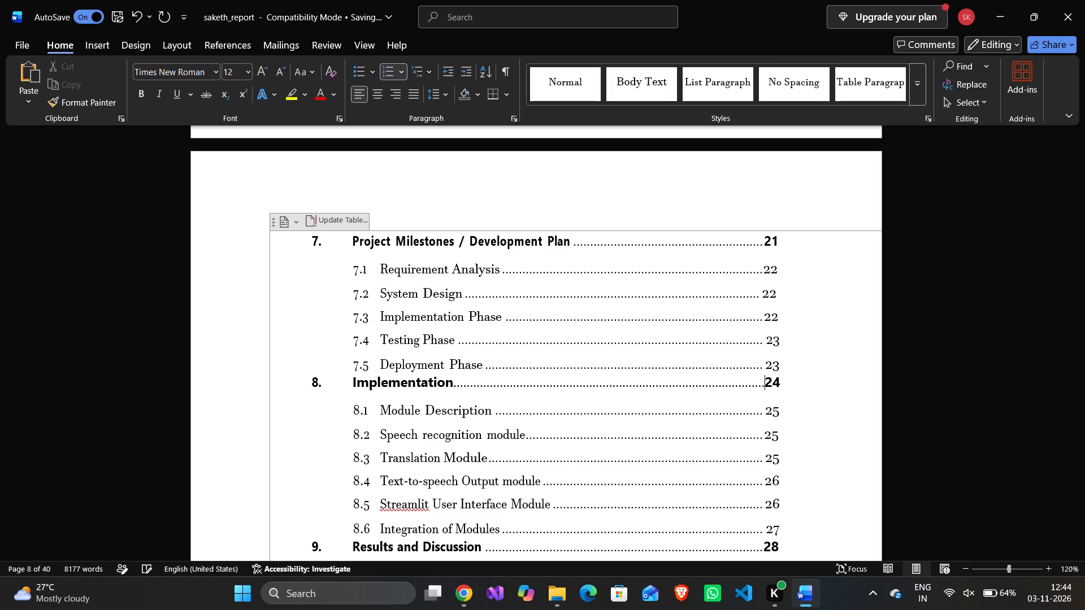
Replace the tab leader of the "7.3 Implementation Phase" contents entry with typed dots, aligning page number 22 with the page-number column.
left_click(765, 367)
left_click(761, 319)
key("BackSpace")
key("period")
key("period")
key("period")
key("period")
key("period")
key("period")
key("period")
key("period")
key("period")
key("period")
key("period")
key("period")
key("period")
key("period")
key("period")
key("period")
key("period")
key("period")
key("period")
key("period")
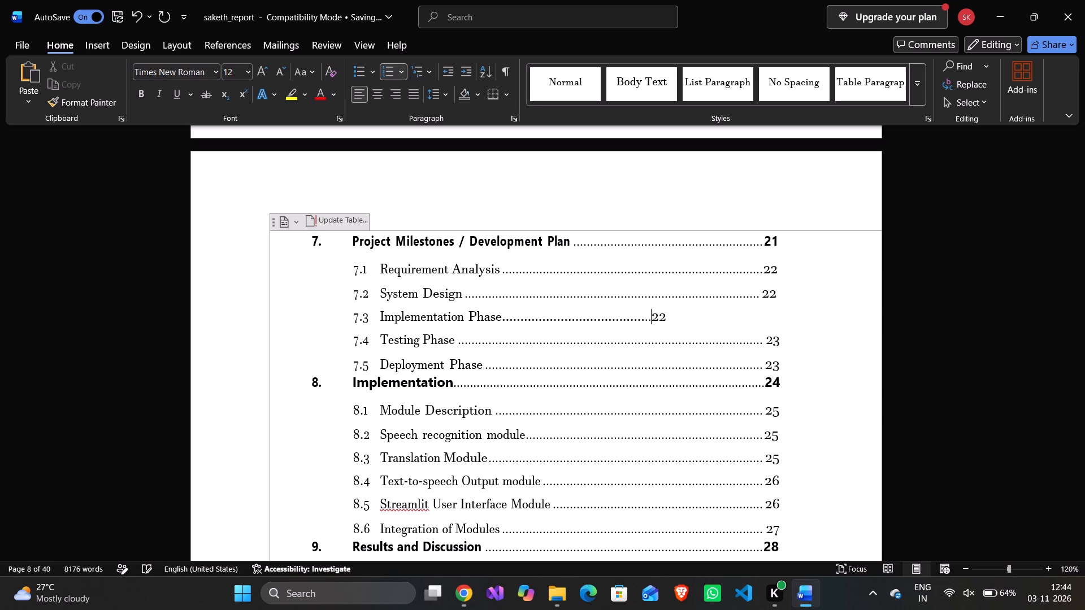
type("..")
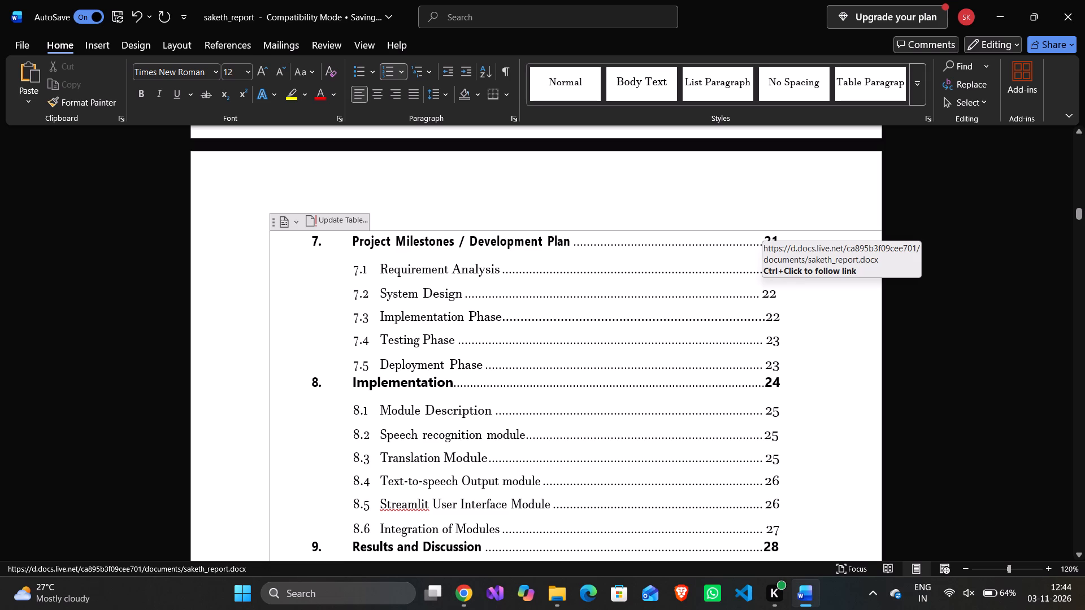
Replace the tab leader of the "7.2 System Design" contents entry with typed dots and restore its page number 22, aligned with the column.
key("Up")
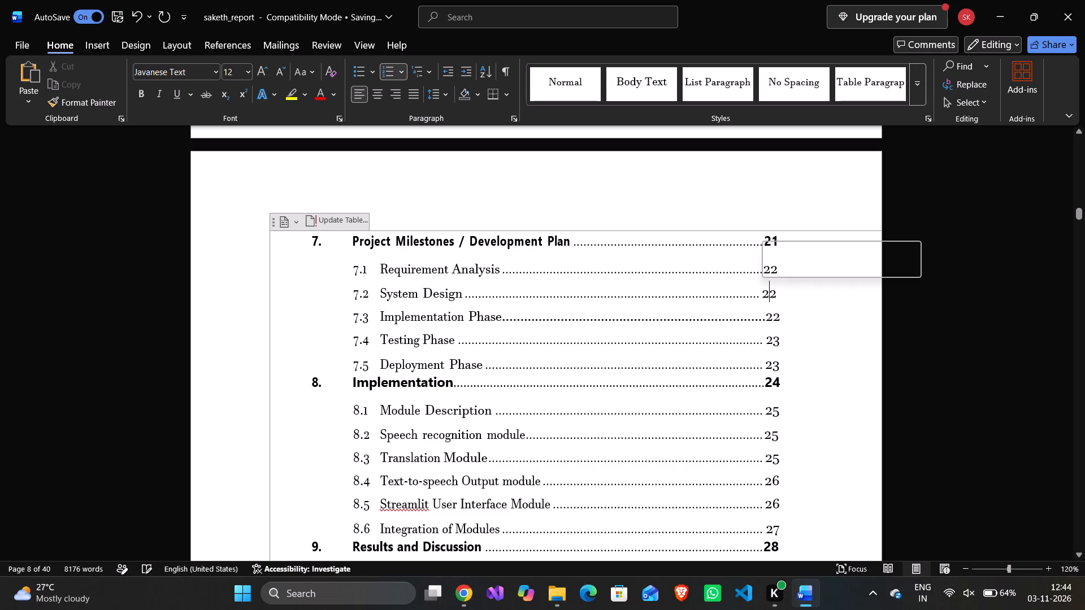
key("BackSpace")
key("BackSpace")
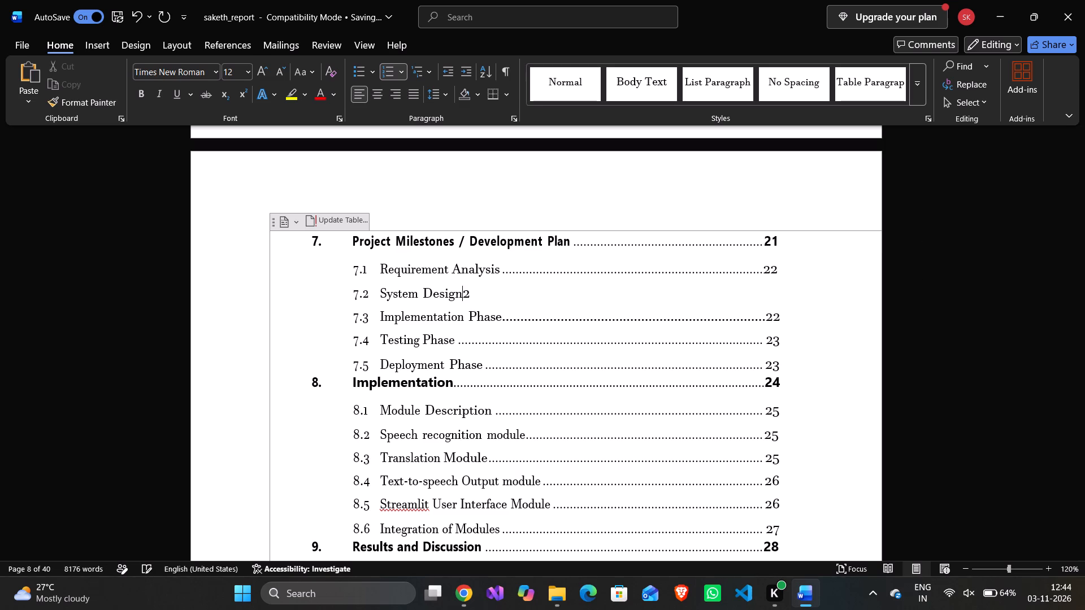
key("period")
key("period")
key("period")
key("period")
key("period")
key("period")
key("period")
key("period")
key("period")
key("period")
key("period")
key("period")
key("period")
key("period")
key("period")
key("period")
key("period")
key("period")
key("period")
key("period")
key("period")
key("period")
key("period")
key("period")
key("period")
key("period")
key("period")
key("period")
key("period")
key("period")
key("period")
key("period")
key("period")
key("period")
key("period")
key("period")
key("period")
key("period")
key("period")
key("period")
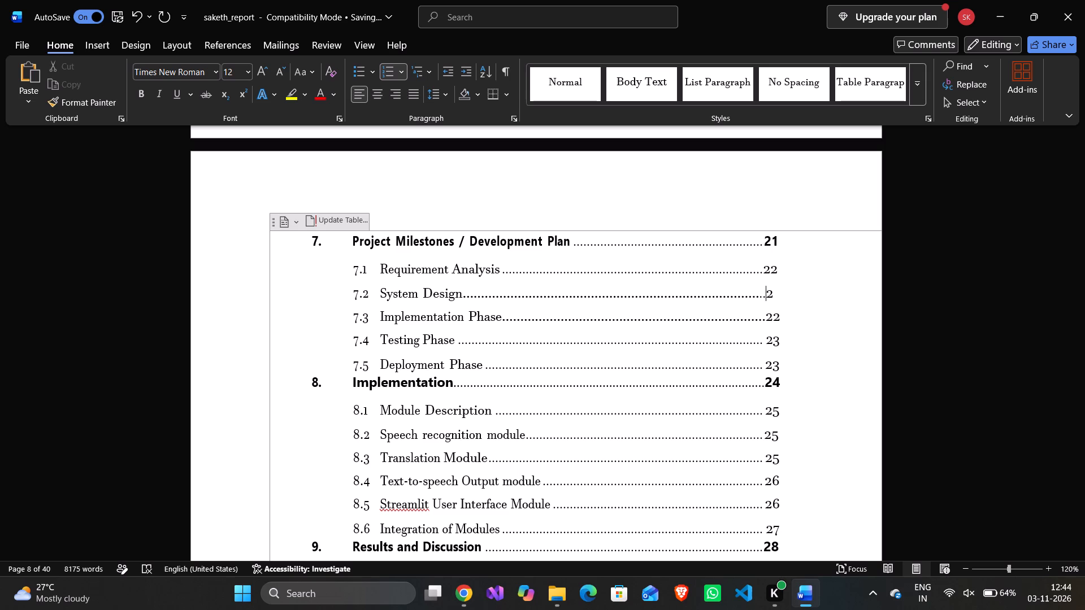
key("2")
key("BackSpace")
key("2")
key("BackSpace")
key("Right")
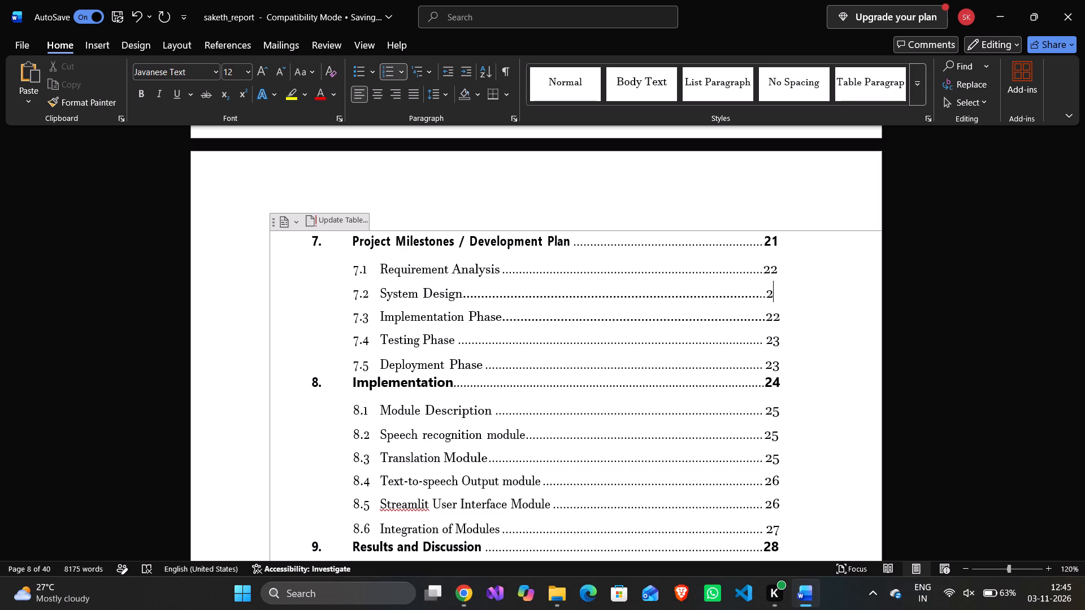
key("2")
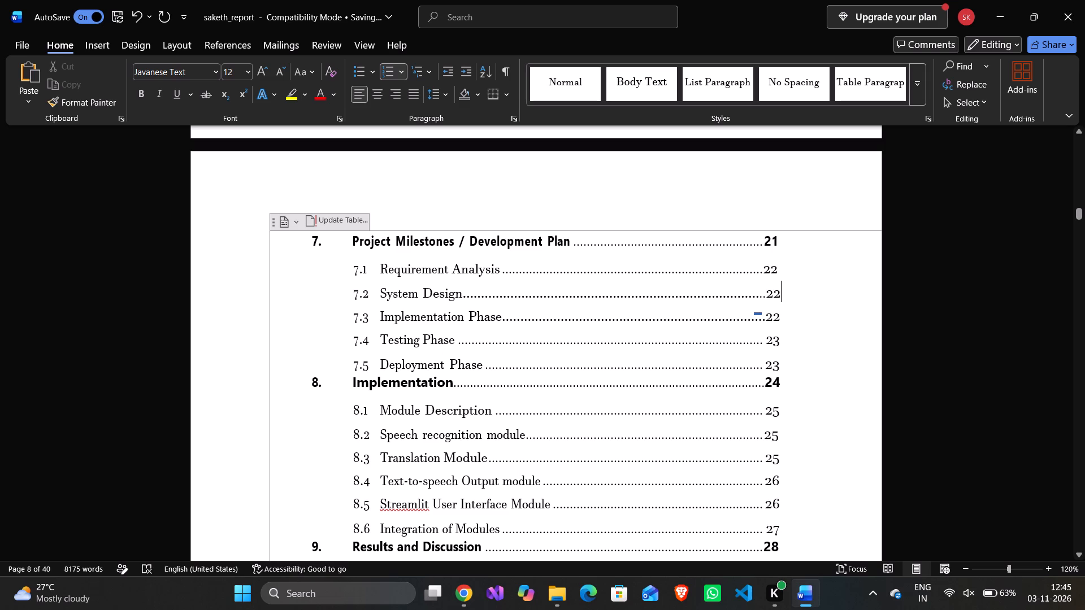
Replace the tab leader of the "7.1 Requirement Analysis" contents entry with typed dots, aligning page number 22 with the page-number column.
left_click(762, 273)
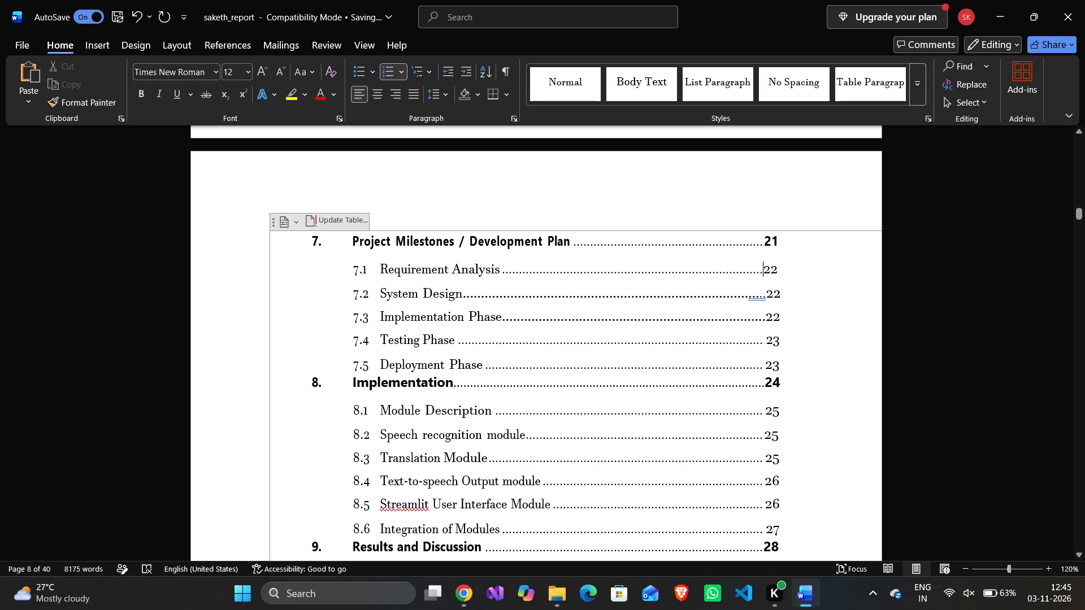
type("..")
key("BackSpace")
key("BackSpace")
key("BackSpace")
key("BackSpace")
key("BackSpace")
key("BackSpace")
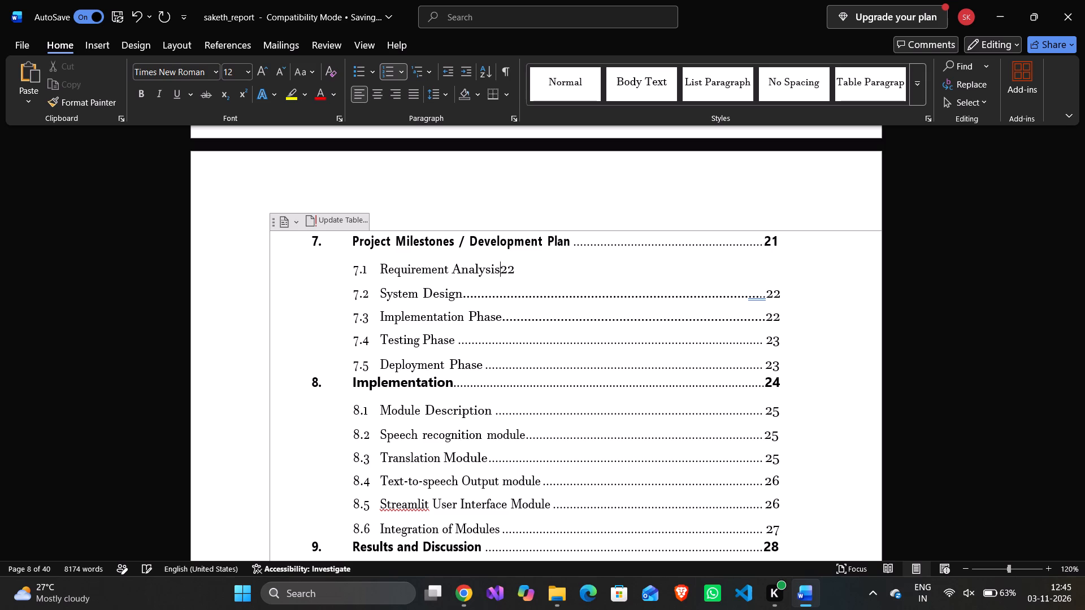
key("period")
key("period")
key("period")
key("period")
key("period")
key("period")
key("period")
key("period")
key("period")
key("period")
key("period")
key("period")
key("period")
key("period")
key("period")
key("period")
key("period")
key("period")
key("period")
key("period")
key("period")
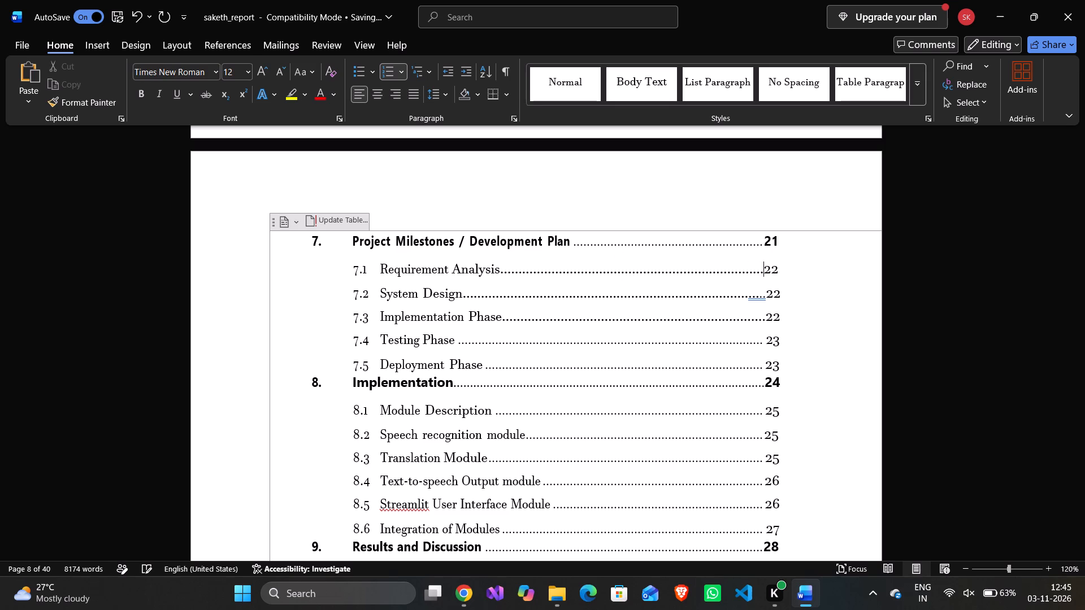
key("period")
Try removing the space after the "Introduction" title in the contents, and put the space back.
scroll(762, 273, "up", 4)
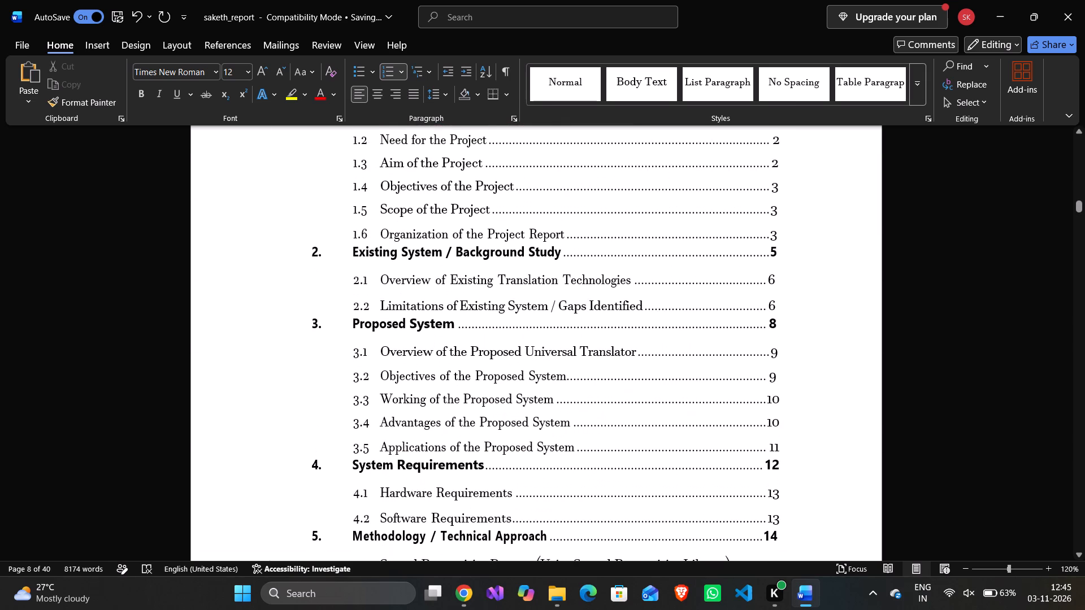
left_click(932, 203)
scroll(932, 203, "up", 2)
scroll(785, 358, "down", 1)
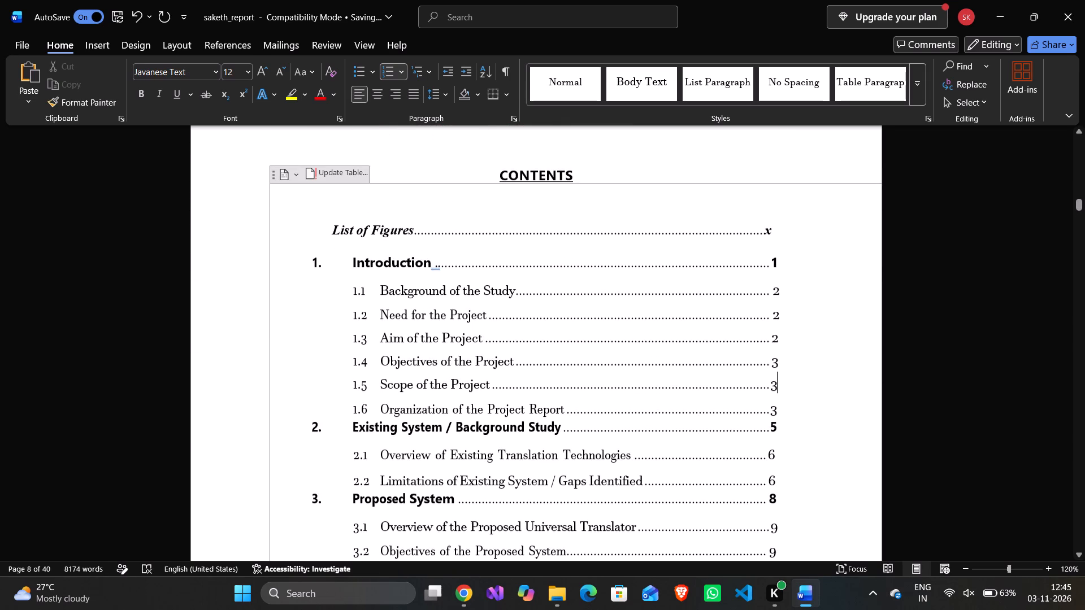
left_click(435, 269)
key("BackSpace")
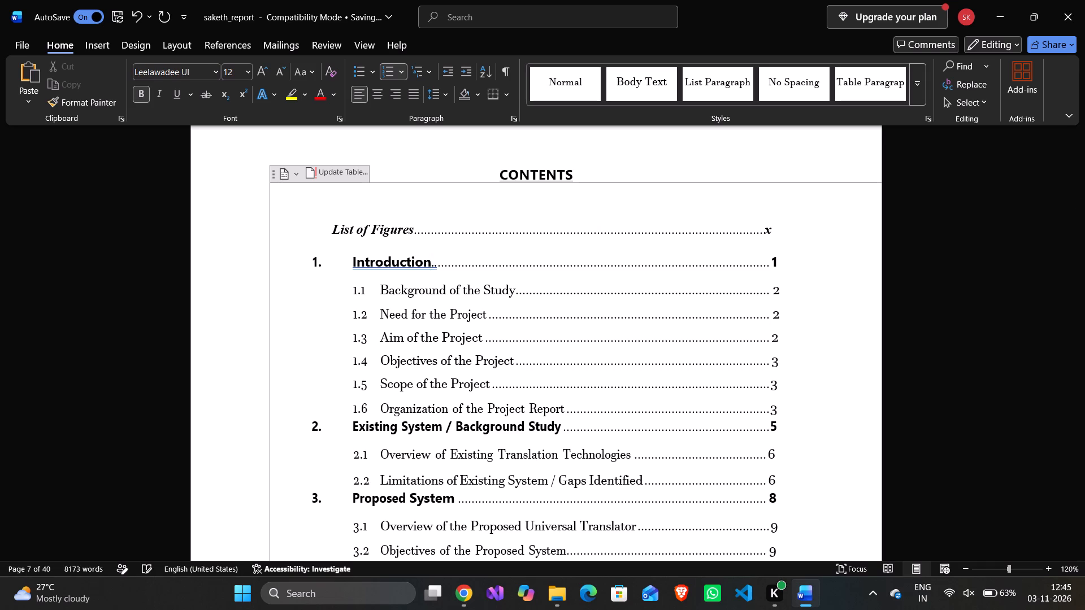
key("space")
Add typed dots before page number 1 in the "1. Introduction" contents entry, trimming the excess to line it up with the column.
left_click(773, 261)
type("........")
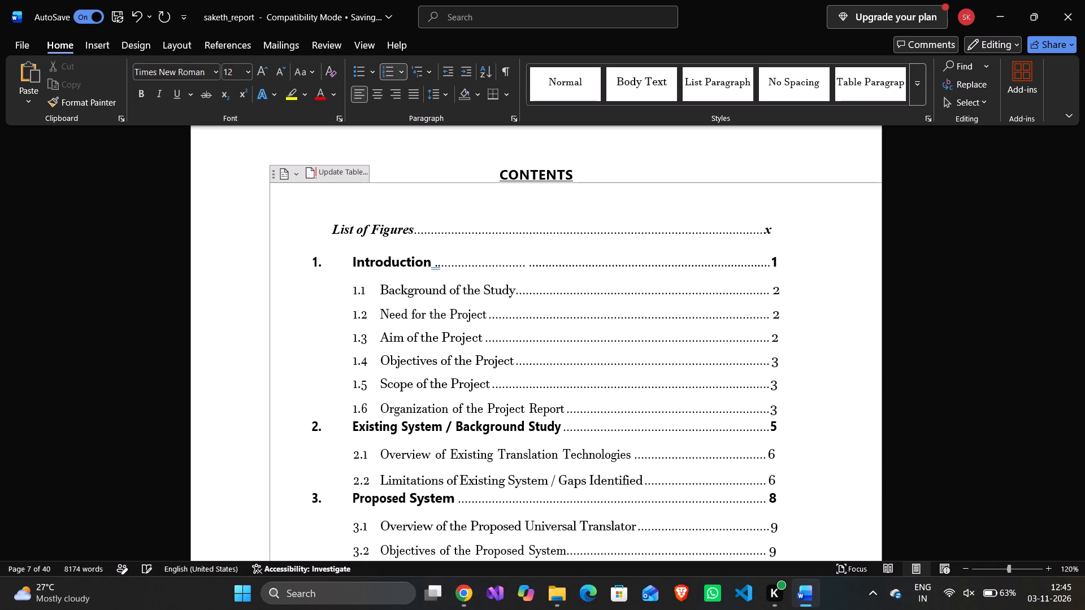
key("period")
key("period")
key("period")
key("period")
key("period")
key("period")
key("period")
key("period")
key("period")
key("period")
key("period")
key("period")
key("period")
key("period")
key("period")
key("period")
key("period")
key("period")
key("period")
key("period")
type(".........")
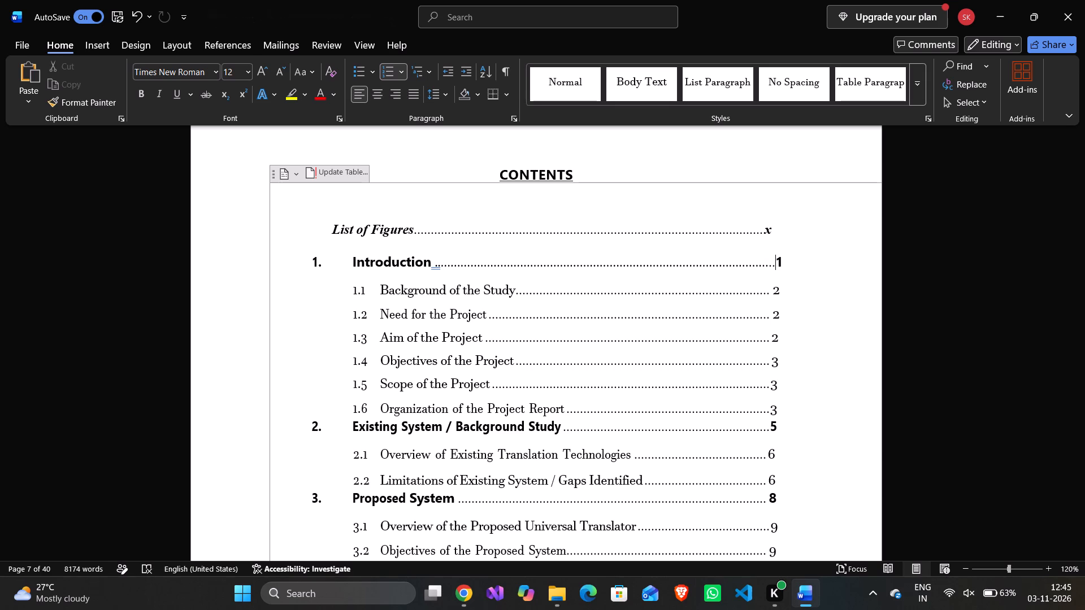
key("BackSpace")
key("BackSpace")
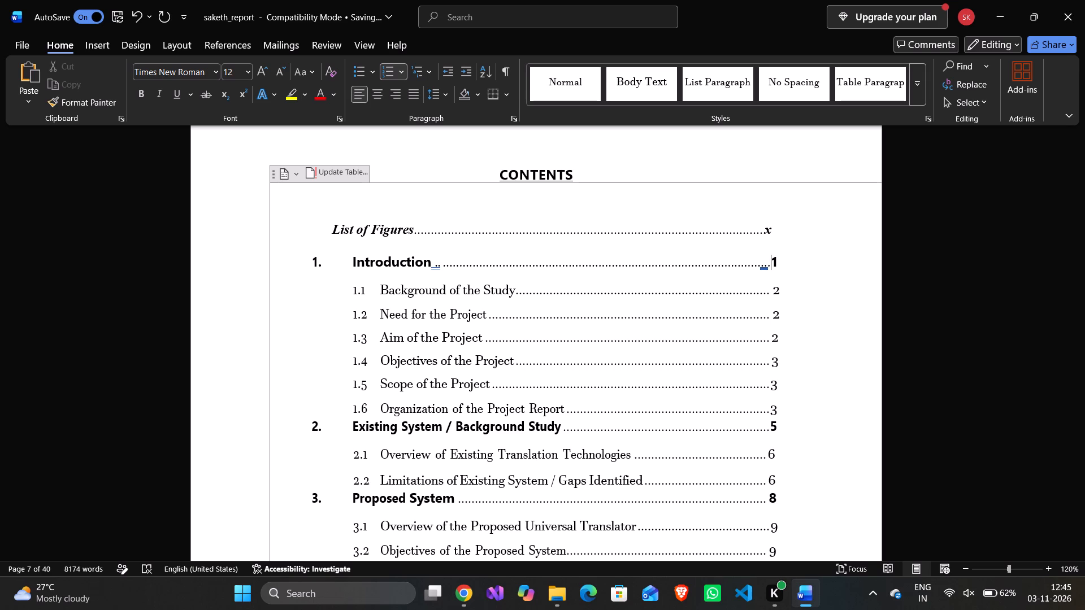
Open the Page Setup dialog for custom margins.
left_click(183, 51)
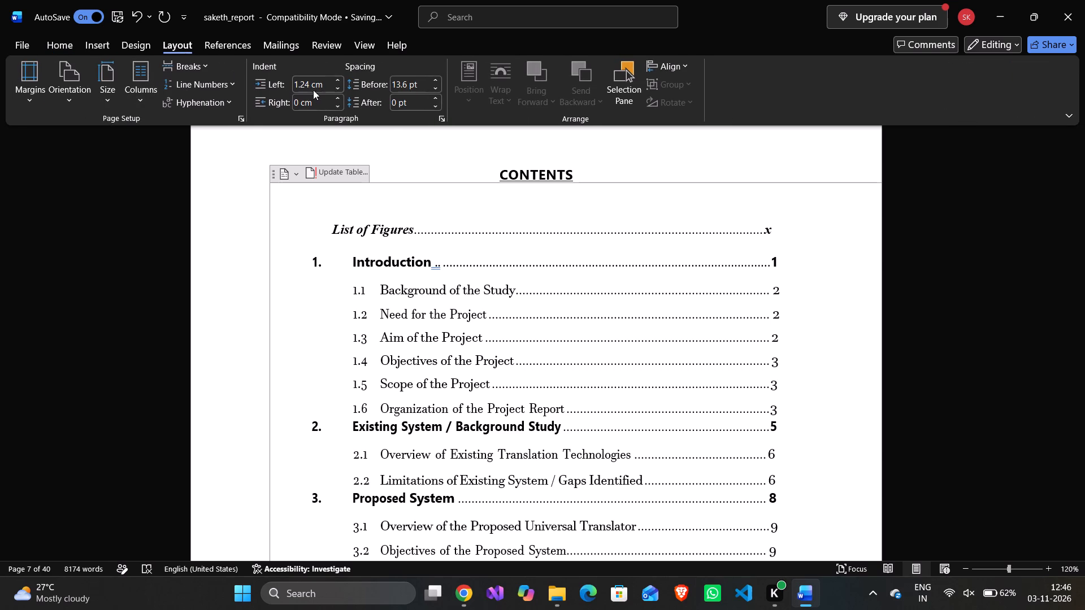
left_click(28, 101)
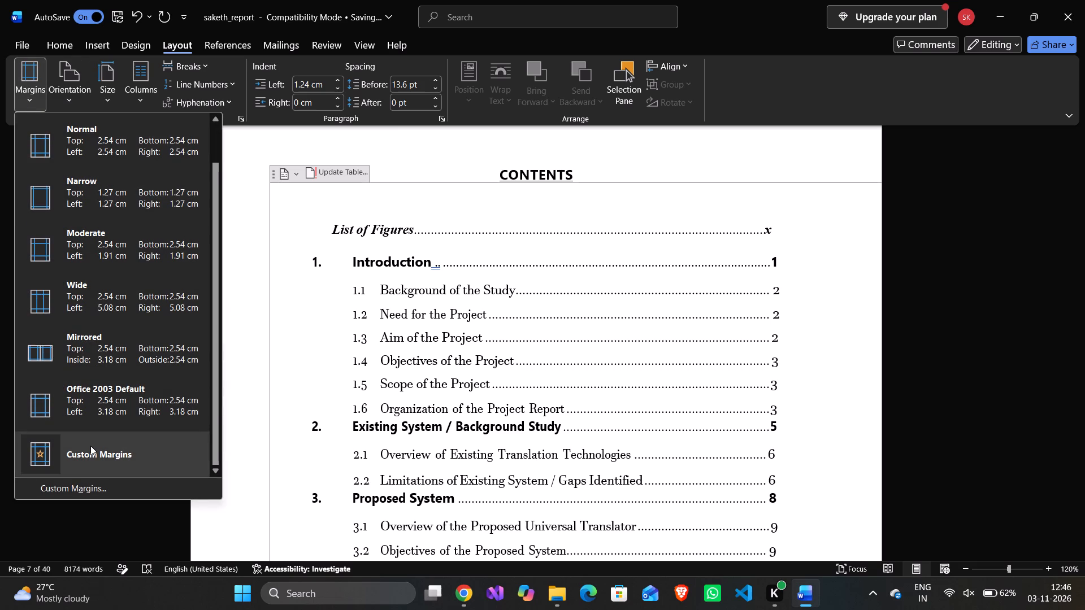
left_click(92, 449)
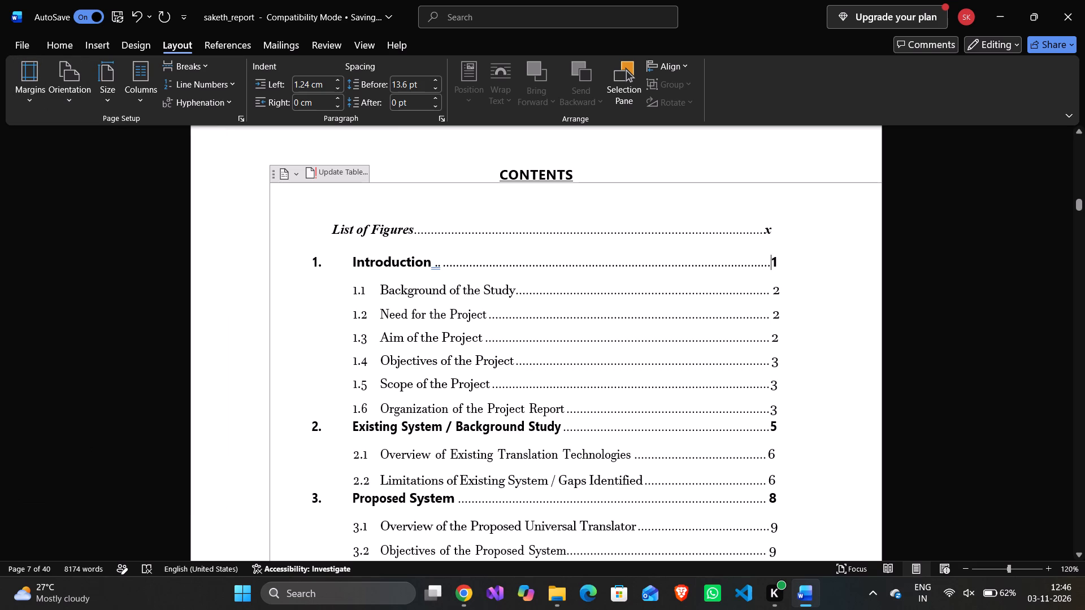
left_click(29, 99)
left_click(64, 483)
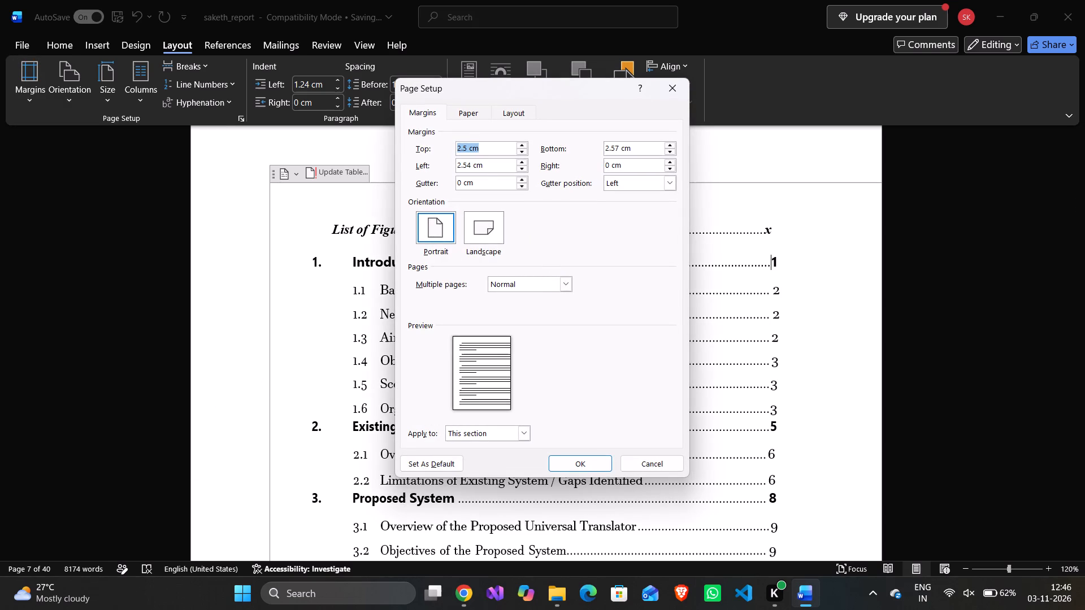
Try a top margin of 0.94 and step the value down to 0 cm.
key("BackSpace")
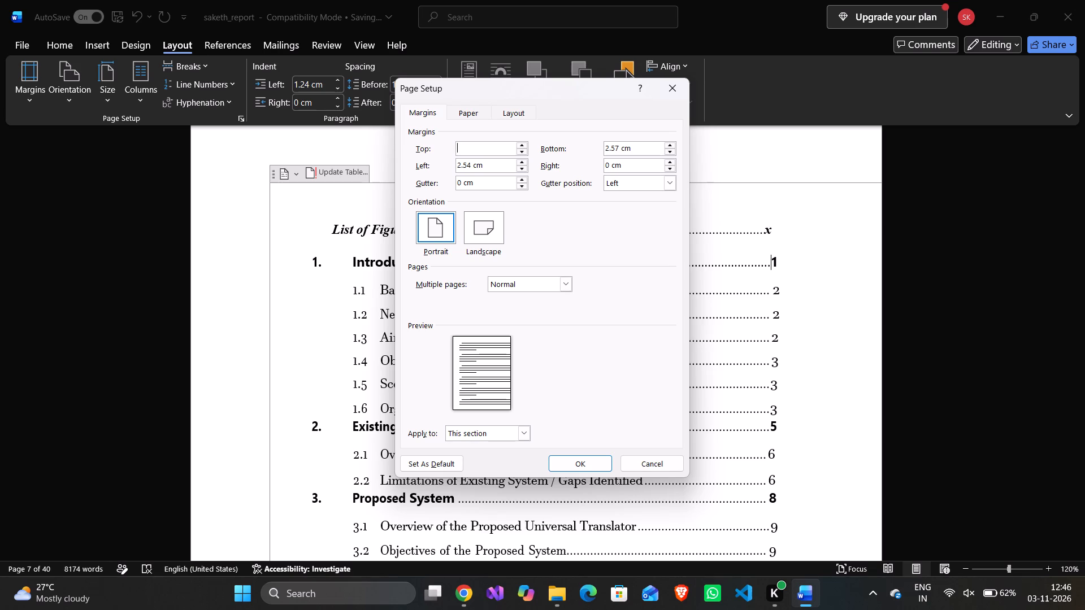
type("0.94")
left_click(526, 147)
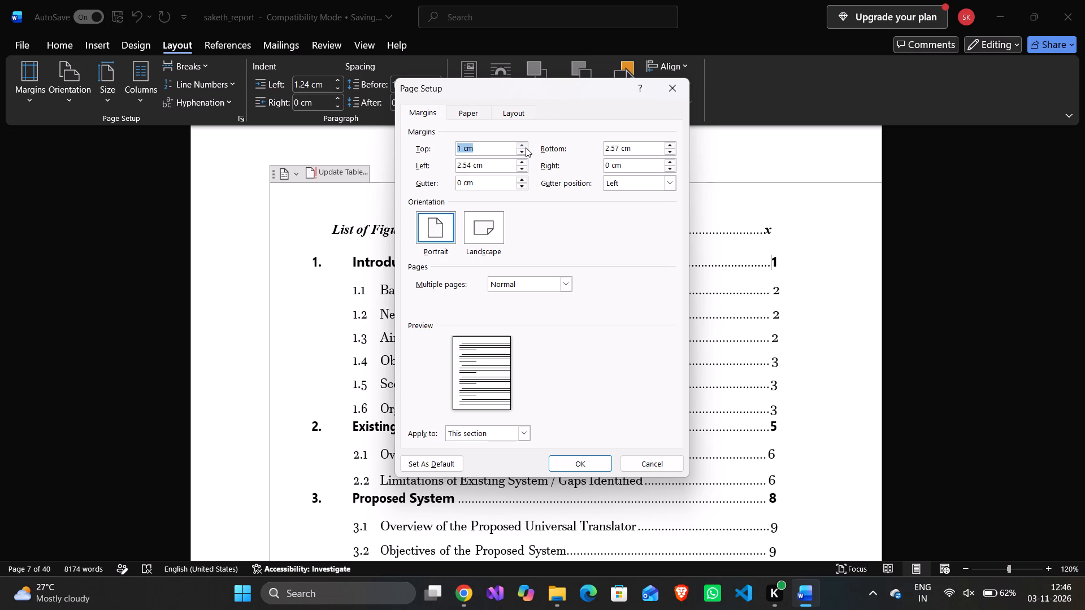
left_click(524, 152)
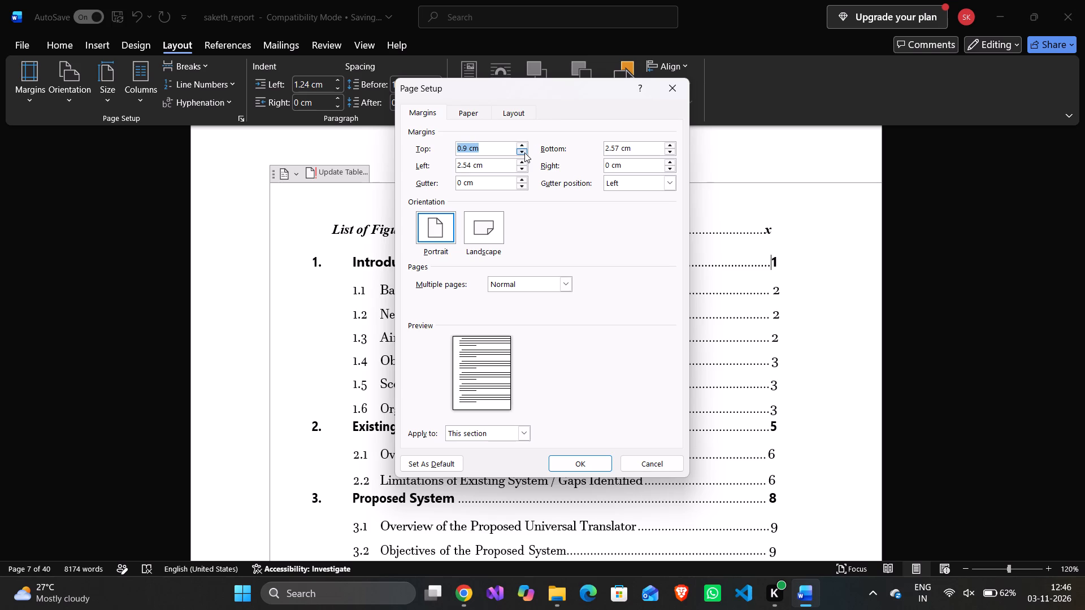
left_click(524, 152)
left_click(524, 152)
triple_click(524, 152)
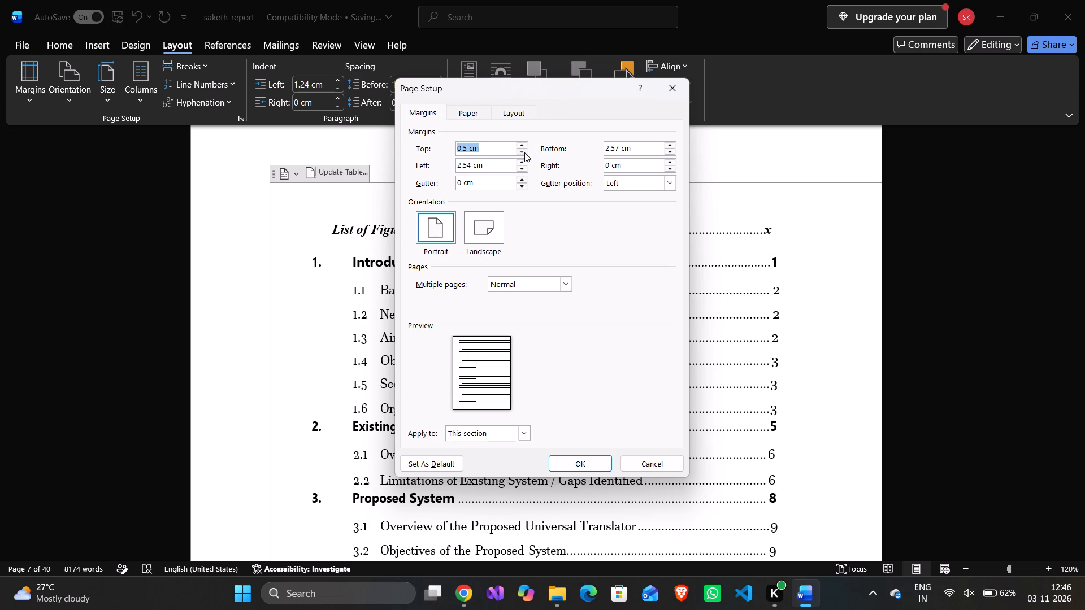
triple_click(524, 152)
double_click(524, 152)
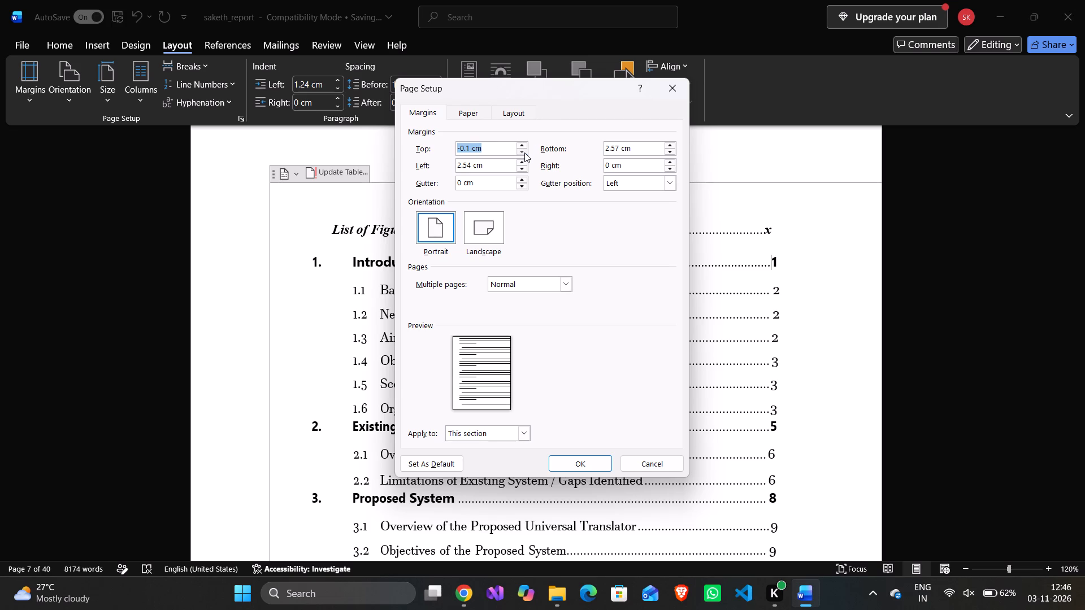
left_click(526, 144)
Choose the whole document as the scope for the margin settings.
left_click(671, 185)
left_click(671, 185)
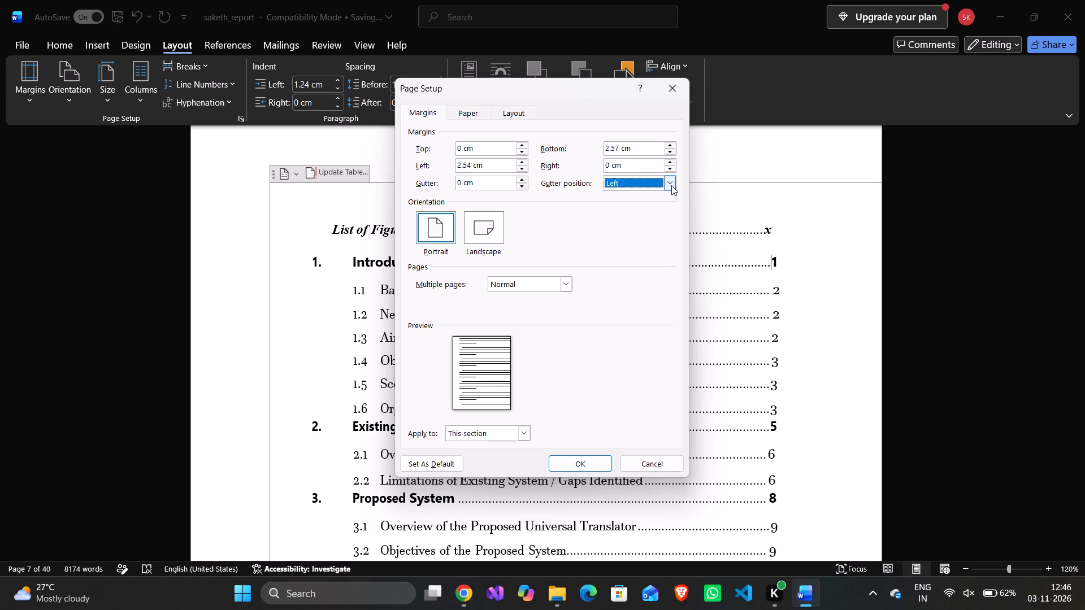
left_click(526, 434)
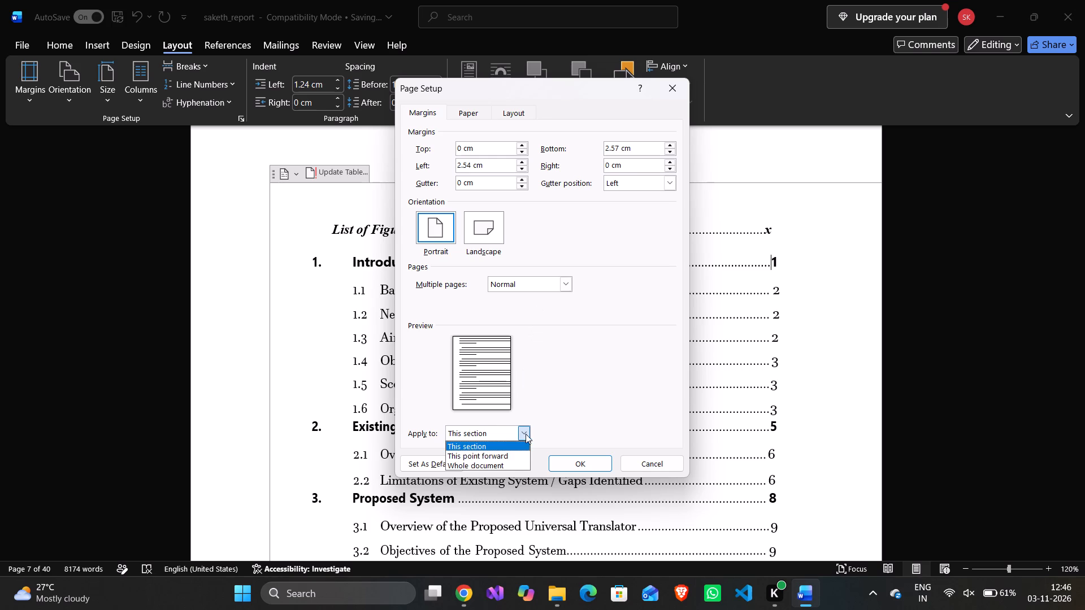
left_click(511, 462)
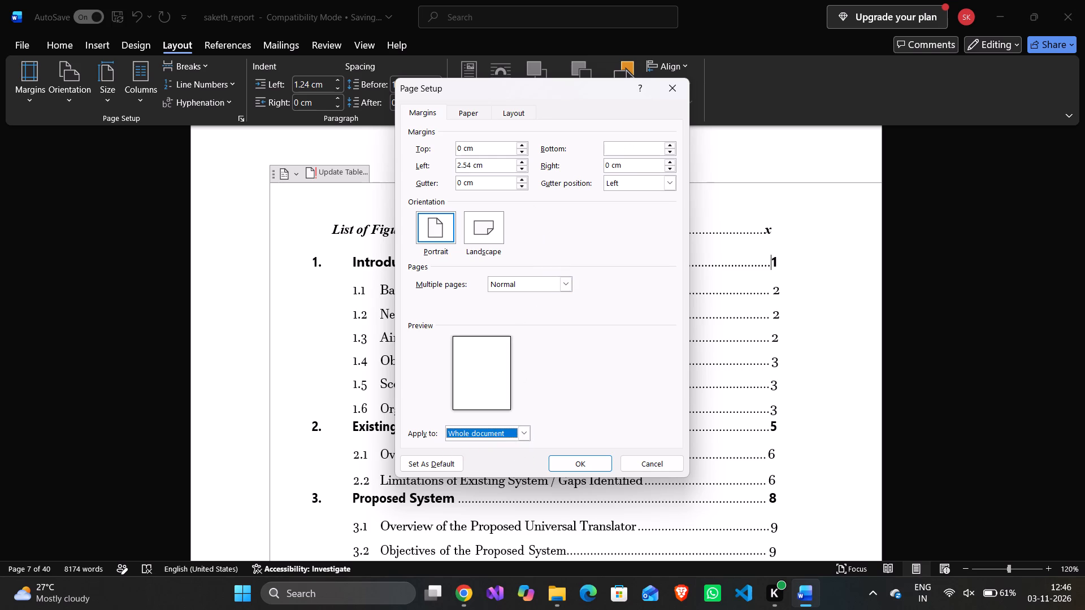
Set the top margin to 0.94 in, entering the unit as inches instead of centimetres.
left_click(489, 143)
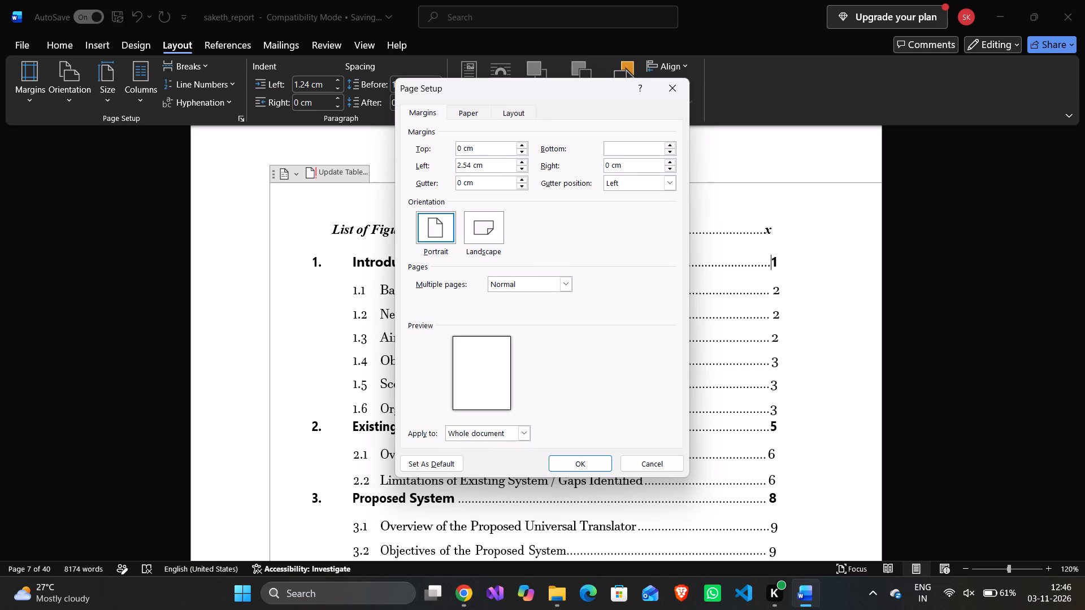
key("BackSpace")
key("BackSpace")
type("IN")
key("BackSpace")
key("BackSpace")
type("in")
key("Left")
key("Left")
key("Left")
type(".94")
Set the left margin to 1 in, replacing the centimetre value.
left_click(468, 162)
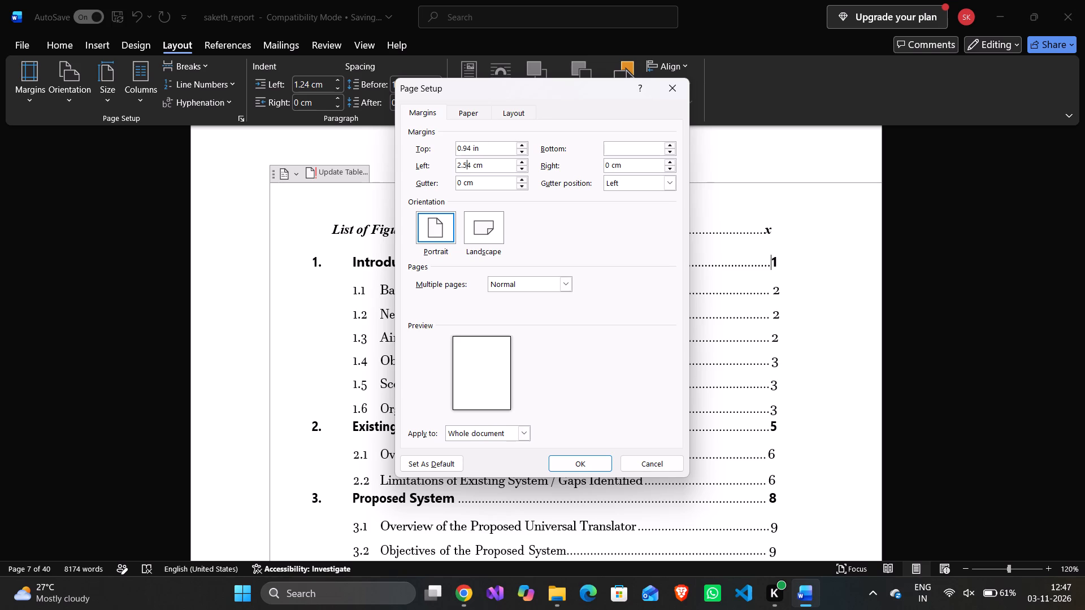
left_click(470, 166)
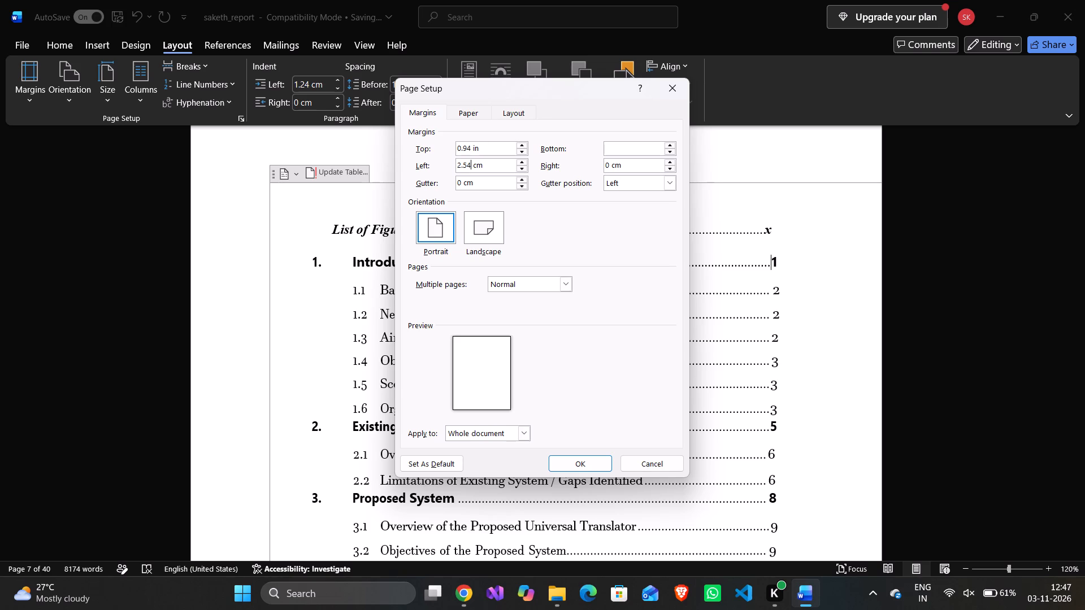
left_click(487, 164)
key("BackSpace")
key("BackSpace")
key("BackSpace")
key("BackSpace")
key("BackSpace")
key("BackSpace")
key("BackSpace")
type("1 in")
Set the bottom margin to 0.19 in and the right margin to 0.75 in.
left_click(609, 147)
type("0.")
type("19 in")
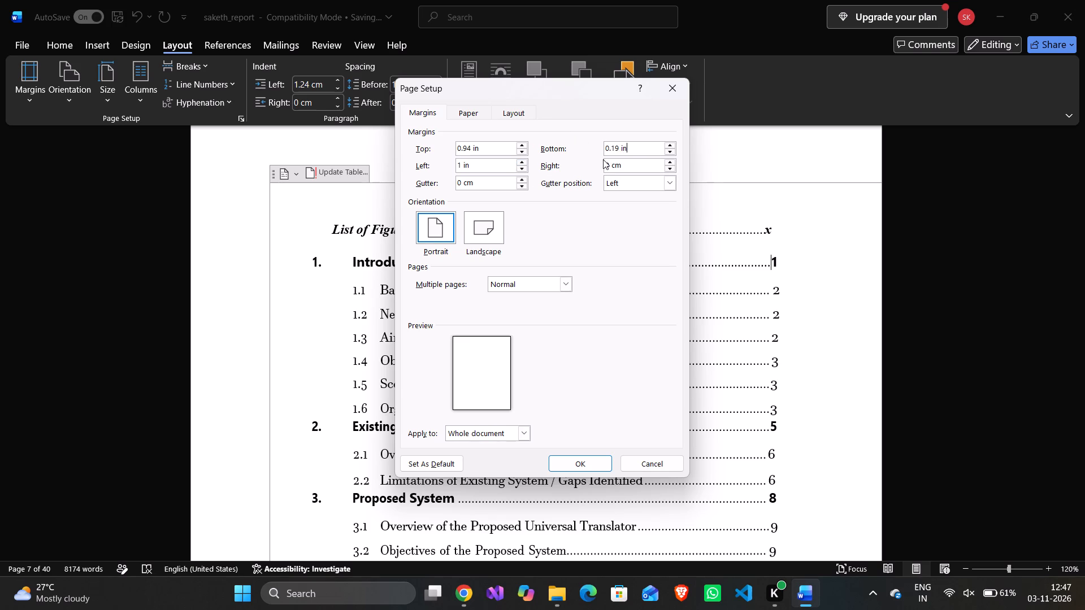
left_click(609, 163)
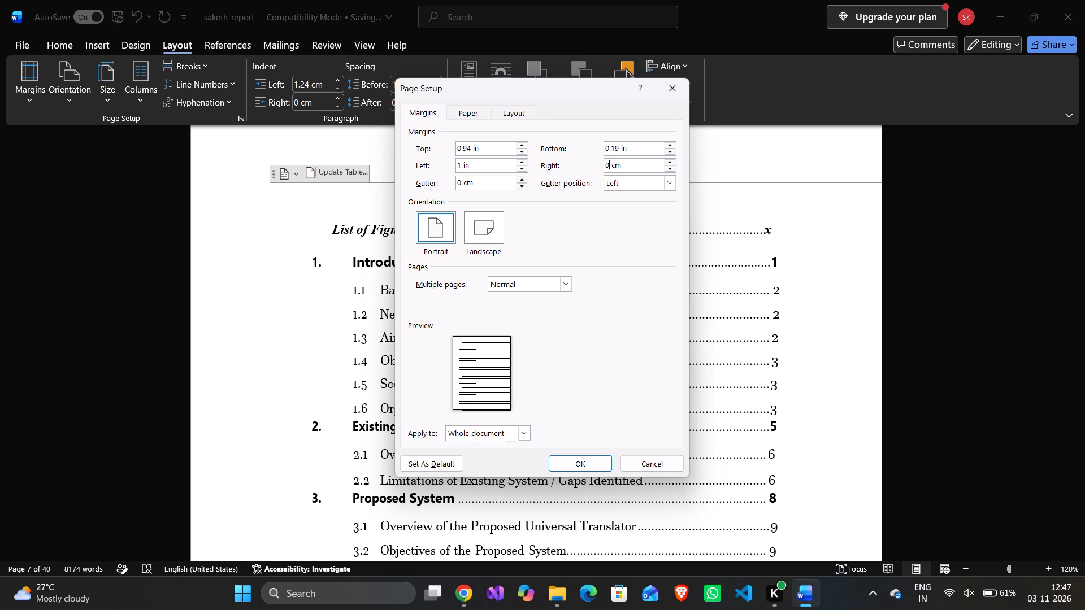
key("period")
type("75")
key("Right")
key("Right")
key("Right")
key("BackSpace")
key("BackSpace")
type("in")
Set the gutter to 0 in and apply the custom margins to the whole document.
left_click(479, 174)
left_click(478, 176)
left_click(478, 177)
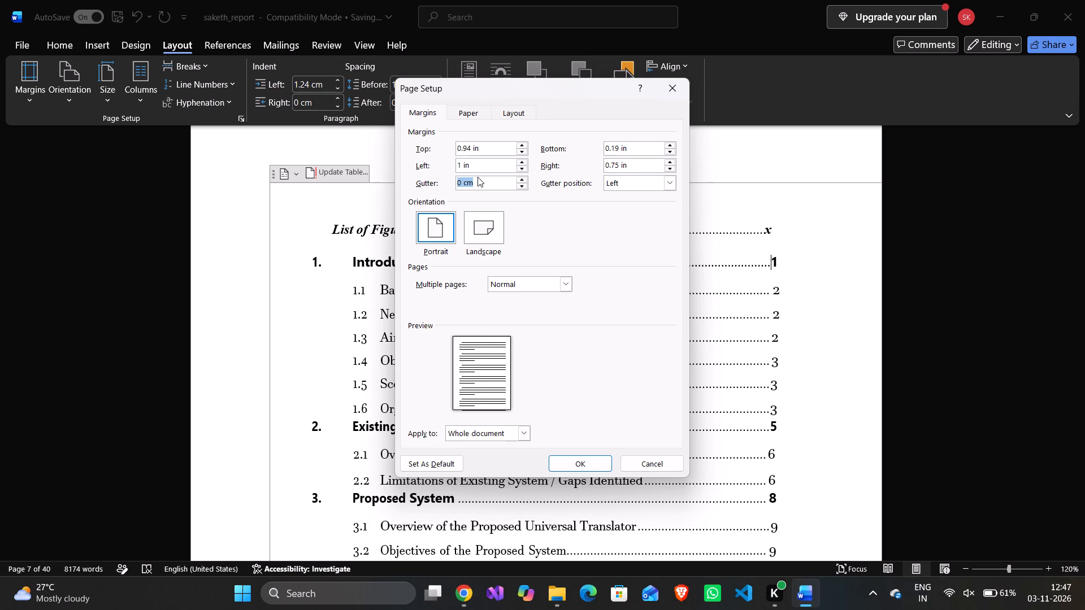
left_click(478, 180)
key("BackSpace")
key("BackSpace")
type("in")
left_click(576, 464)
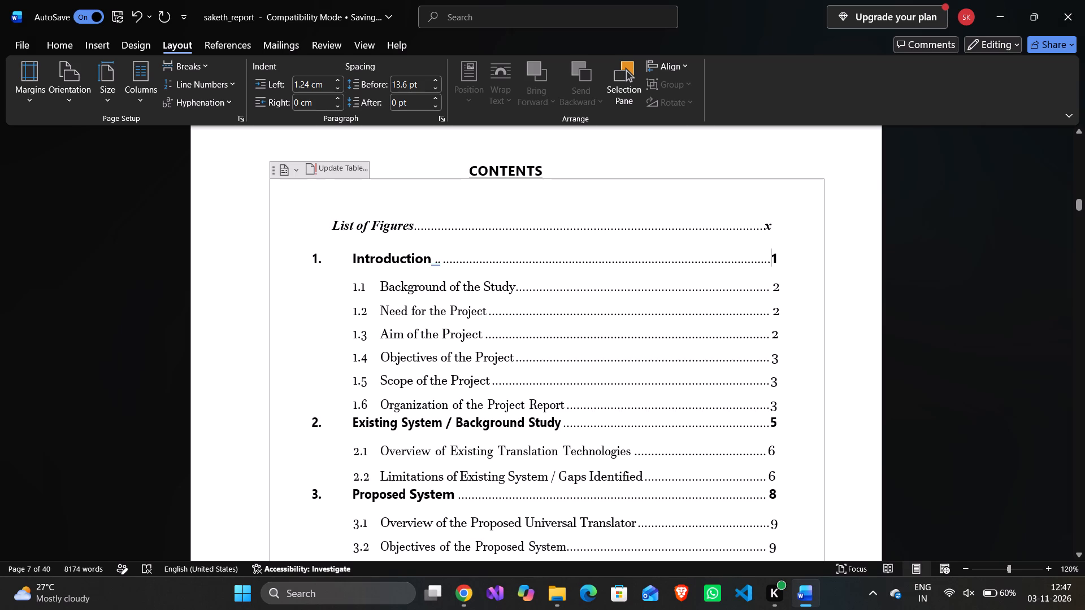
Check how the contents, abstract and acknowledgement pages are laid out with the new margins.
scroll(862, 335, "down", 2)
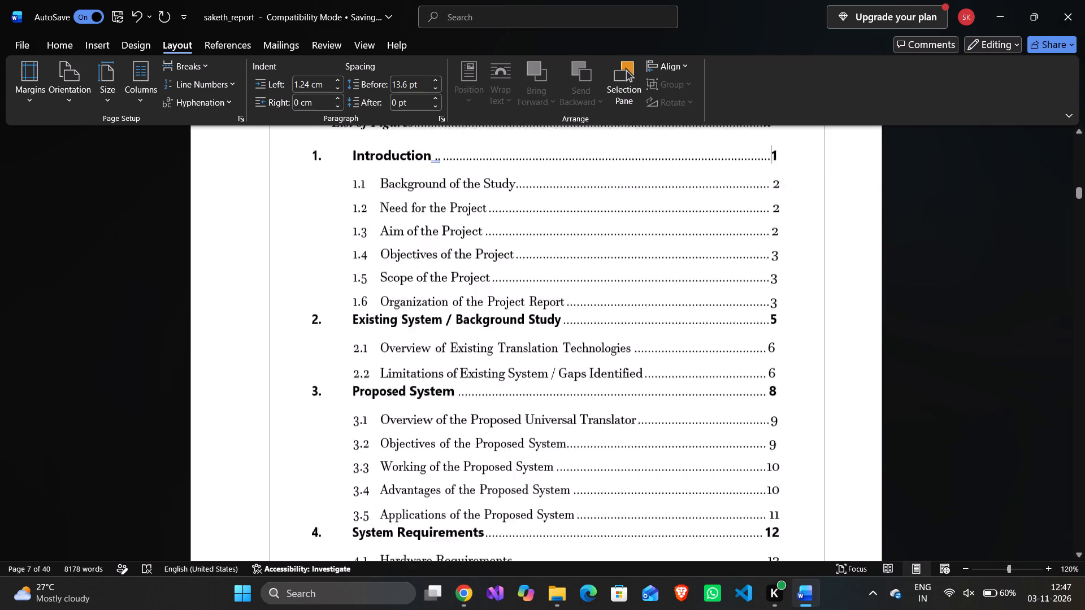
scroll(862, 335, "down", 2)
scroll(862, 335, "down", 1, "ctrl")
scroll(862, 335, "up", 3)
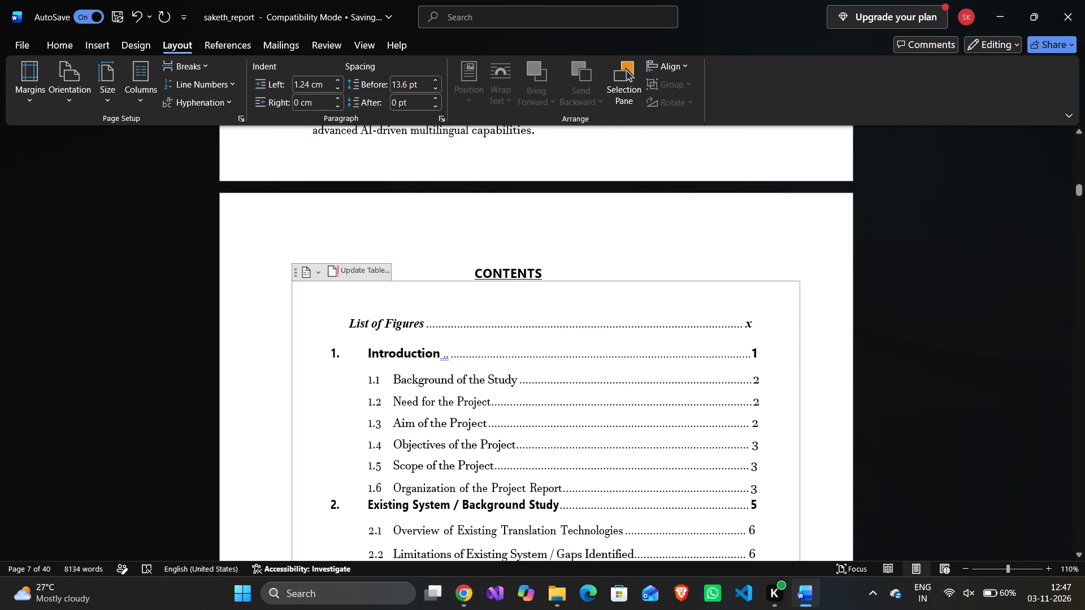
left_click(923, 351)
scroll(923, 351, "down", 1)
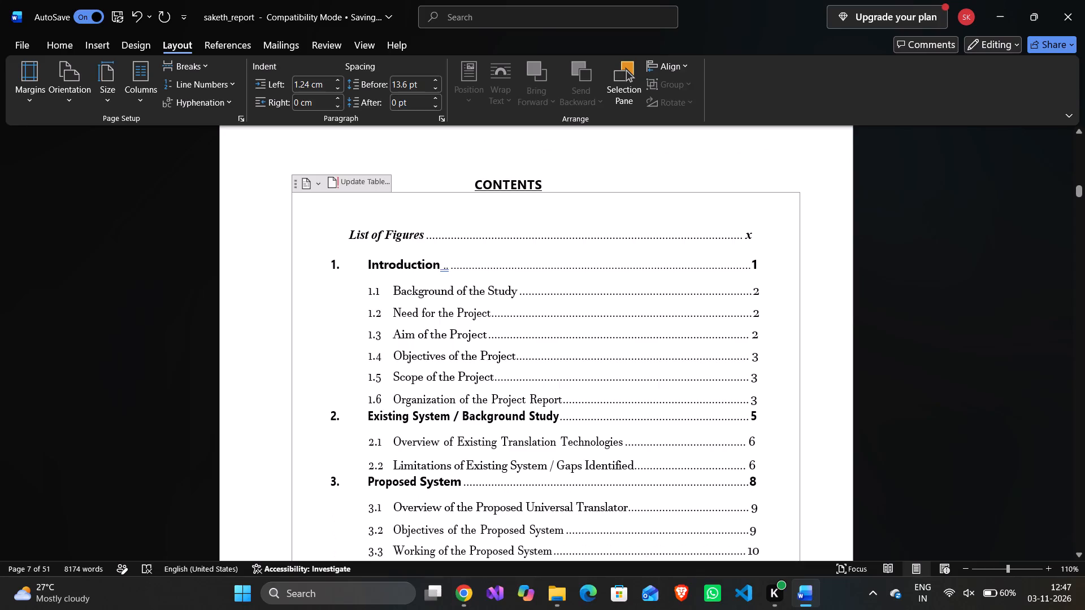
scroll(923, 351, "up", 3)
left_click(923, 351)
scroll(923, 351, "up", 1)
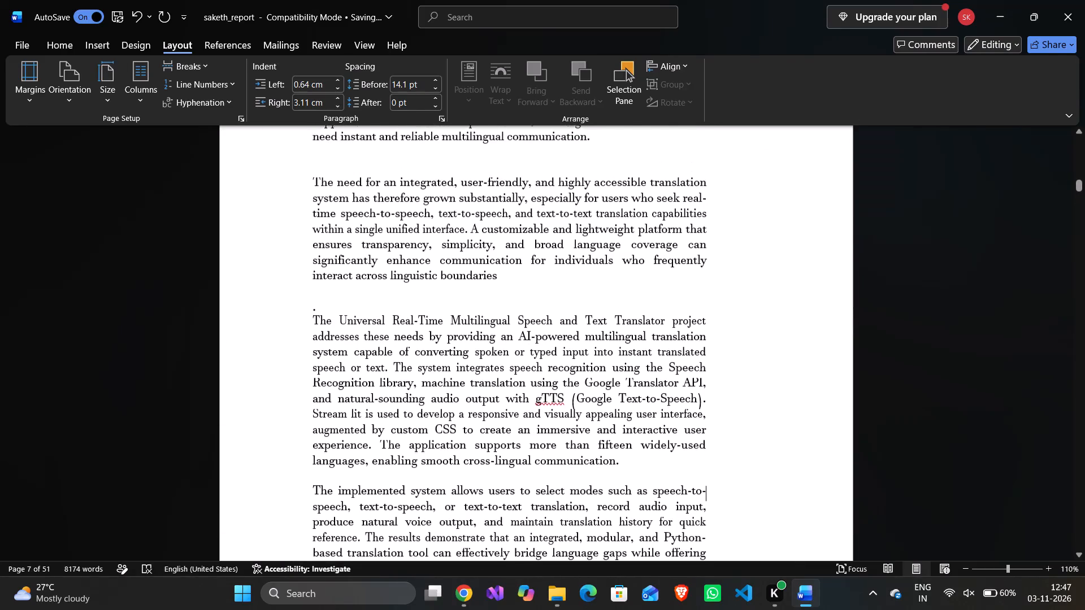
scroll(867, 328, "up", 5)
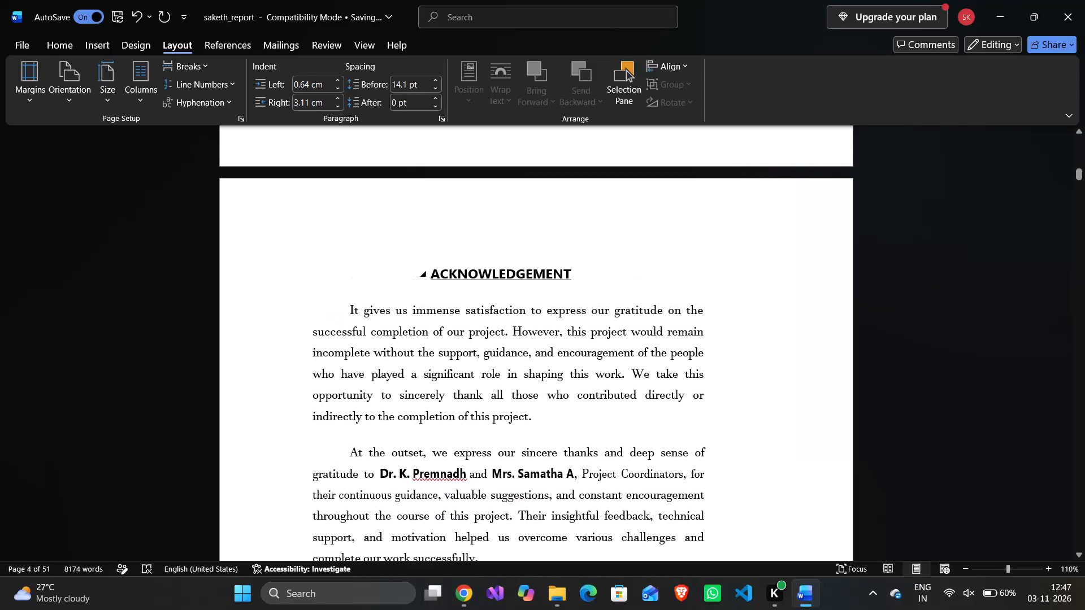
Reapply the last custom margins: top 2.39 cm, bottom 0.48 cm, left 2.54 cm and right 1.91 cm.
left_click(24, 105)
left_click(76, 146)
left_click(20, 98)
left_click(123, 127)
Examine the gutter position, paper size, section layout and page border options in Page Setup without changing any of them.
left_click(33, 102)
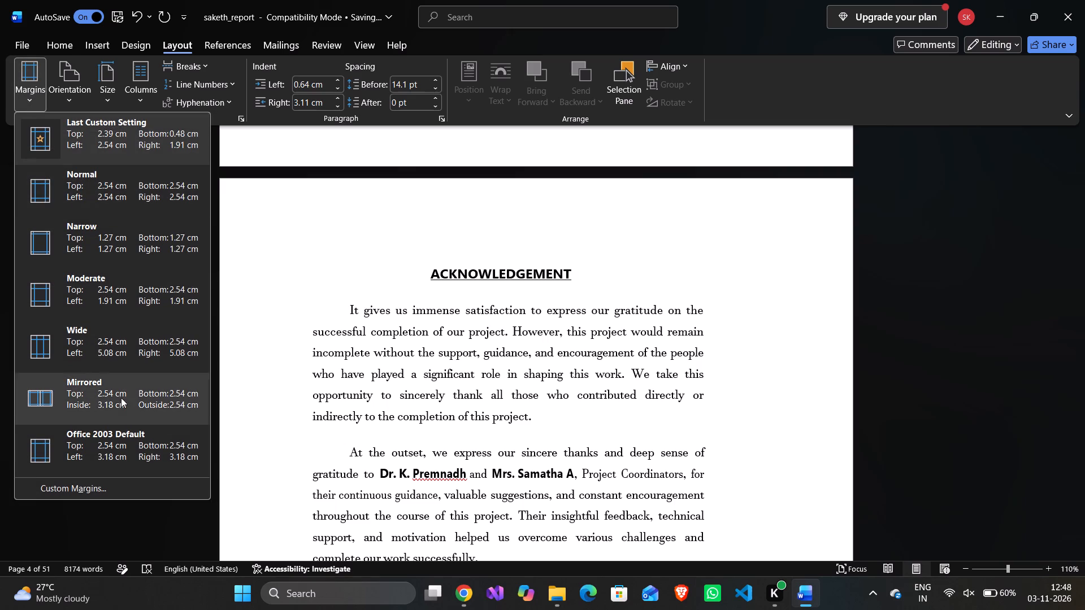
left_click(110, 490)
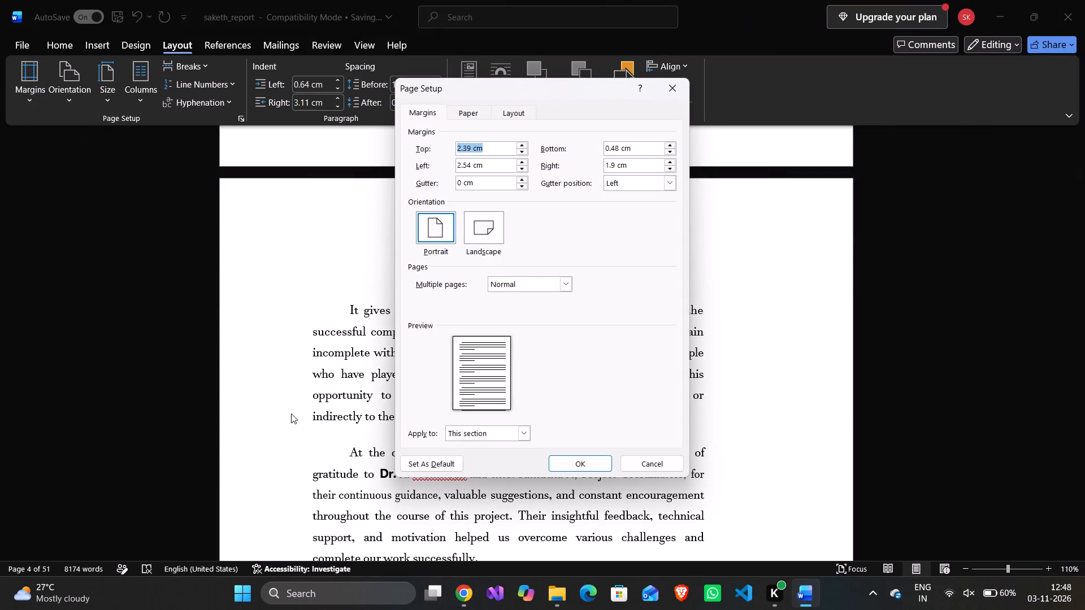
left_click(632, 185)
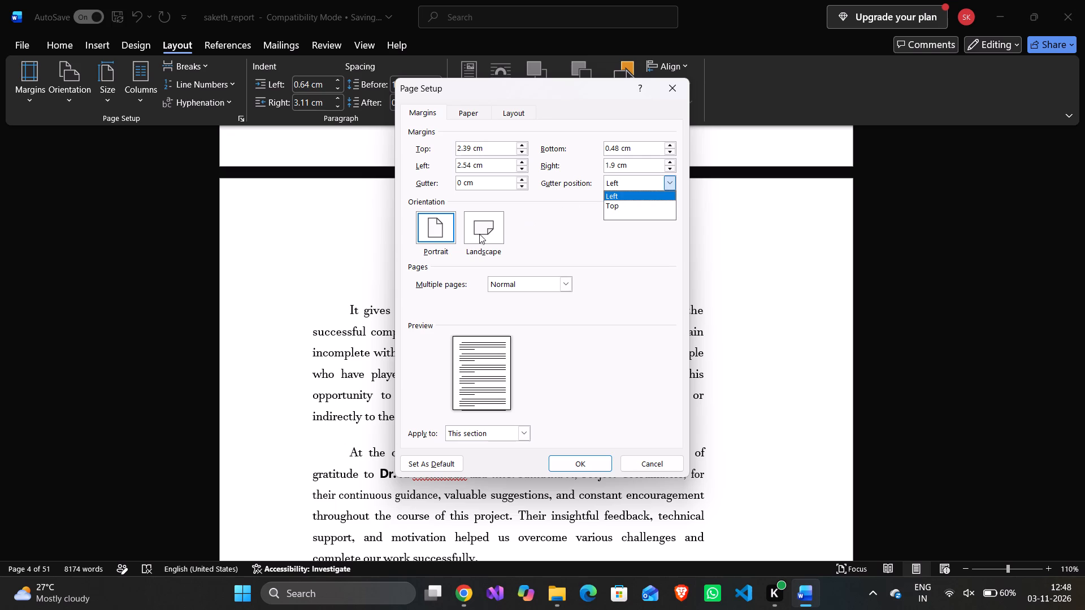
scroll(563, 332, "down", 1)
left_click(479, 373)
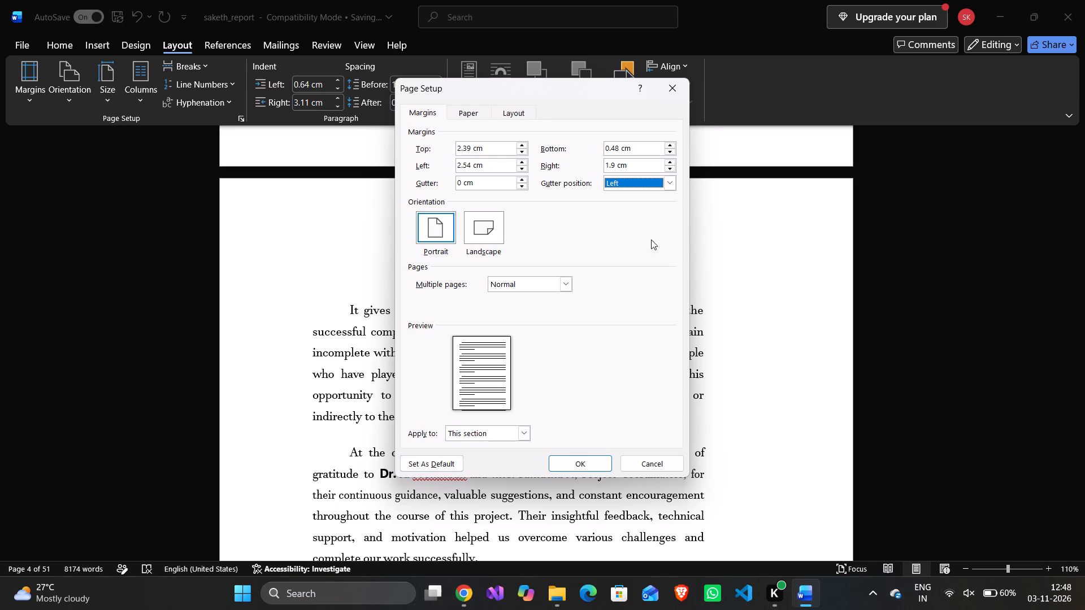
left_click(636, 199)
left_click(464, 108)
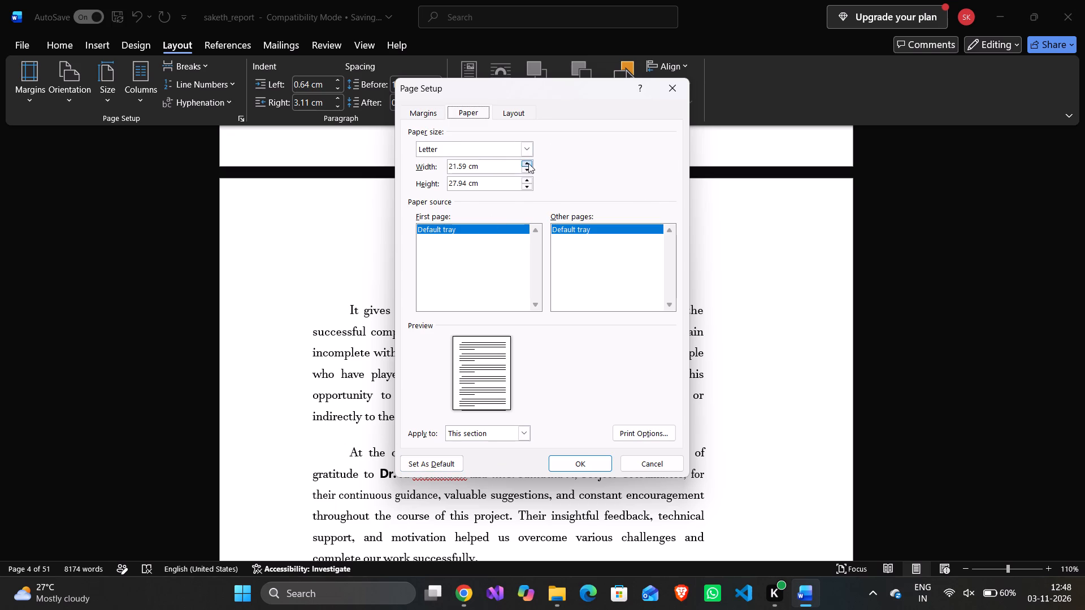
left_click(532, 146)
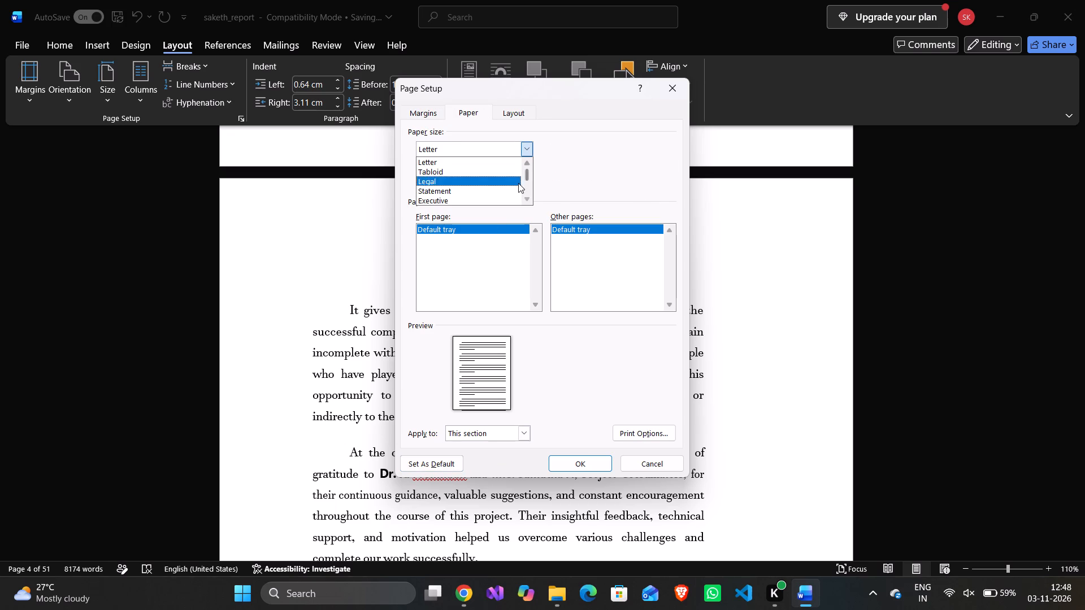
left_click(563, 168)
scroll(501, 432, "down", 1)
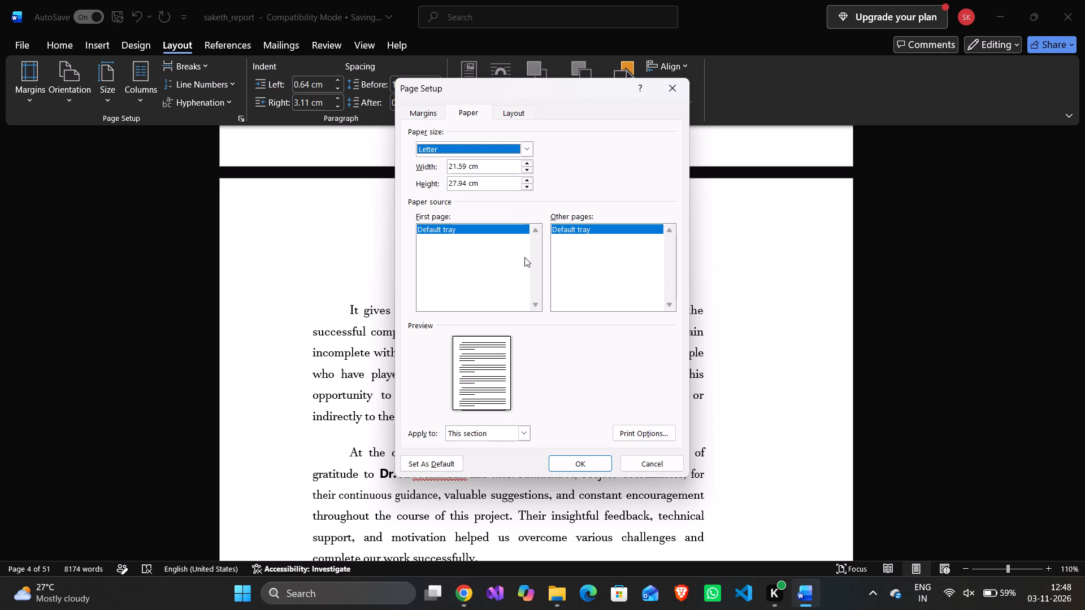
left_click(517, 109)
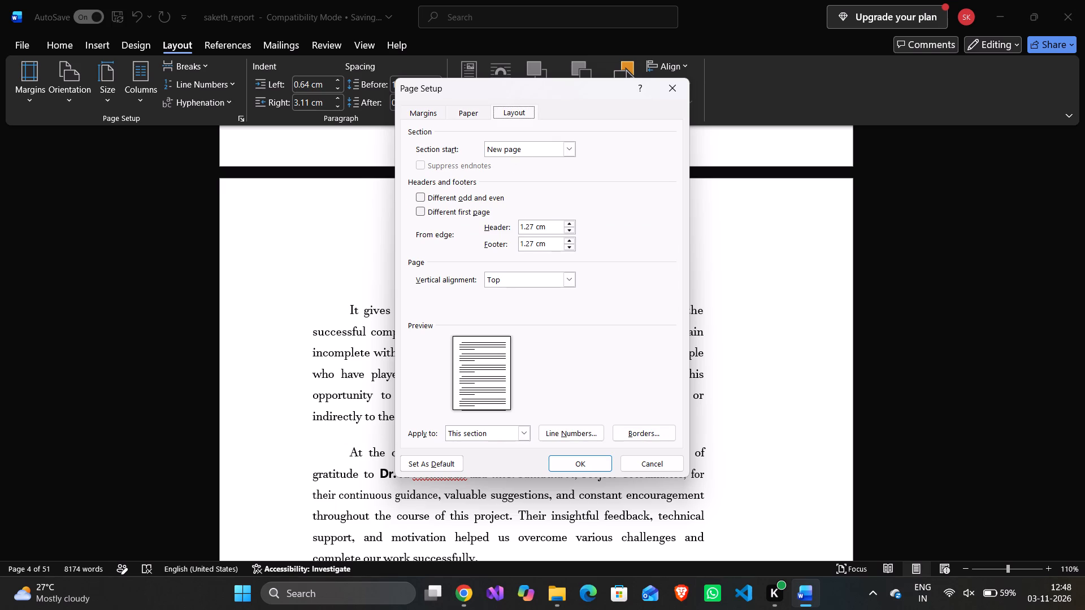
scroll(535, 224, "down", 1)
left_click(669, 433)
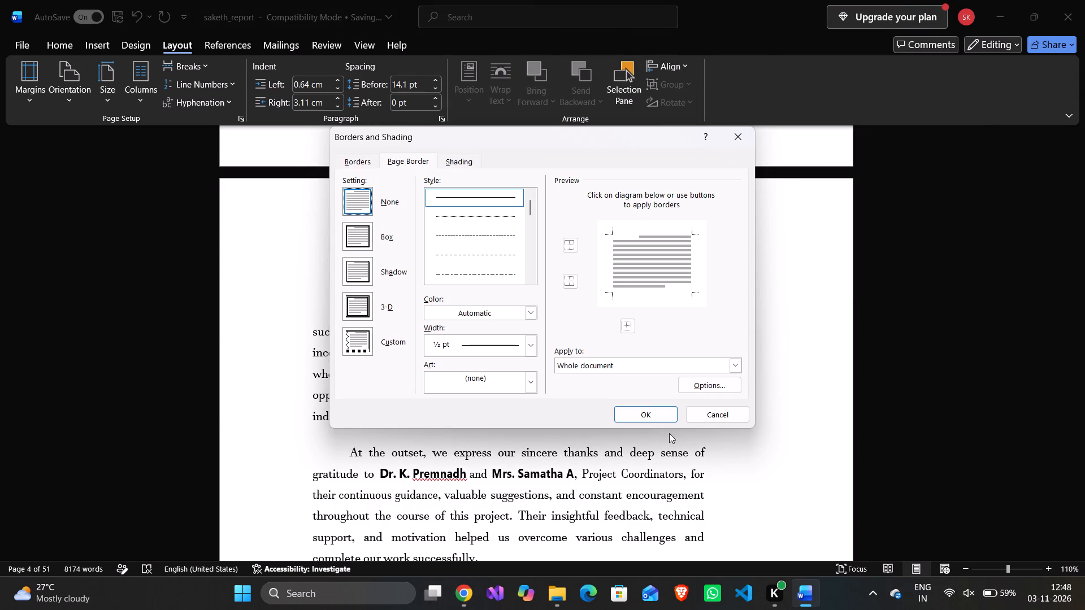
left_click(722, 407)
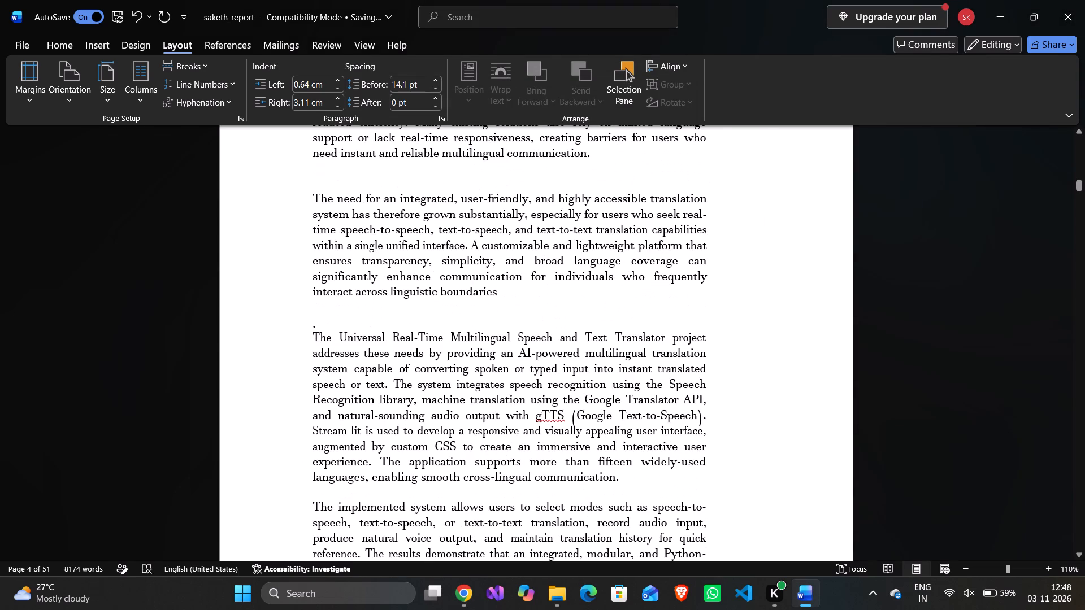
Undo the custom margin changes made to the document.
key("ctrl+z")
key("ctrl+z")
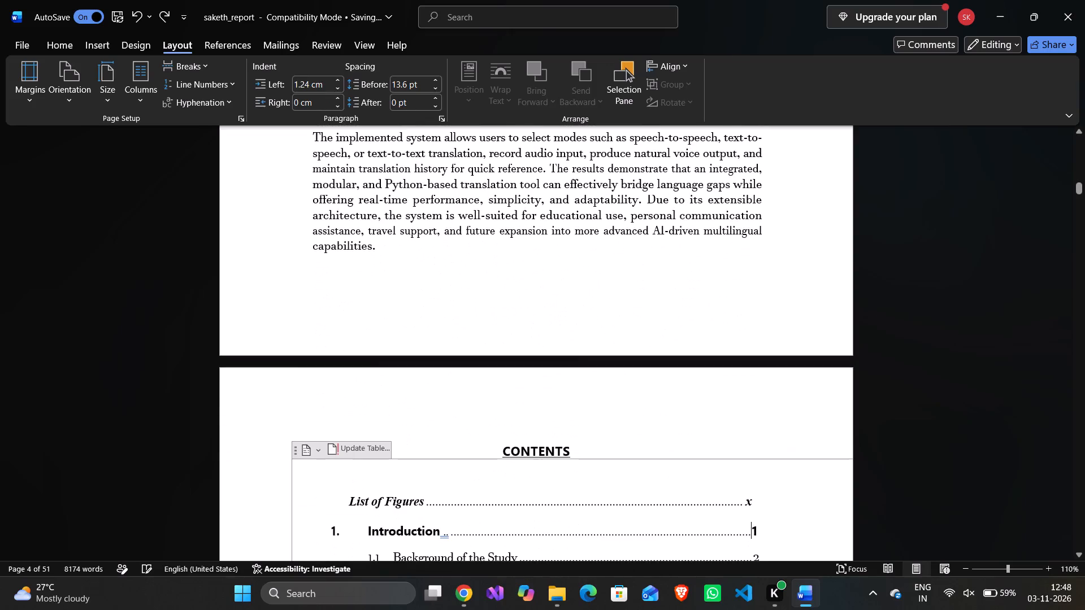
Check the layout of the title, acceptance, certificate, declaration, acknowledgement and abstract pages with several pages in view.
left_click(554, 326)
scroll(554, 326, "up", 10)
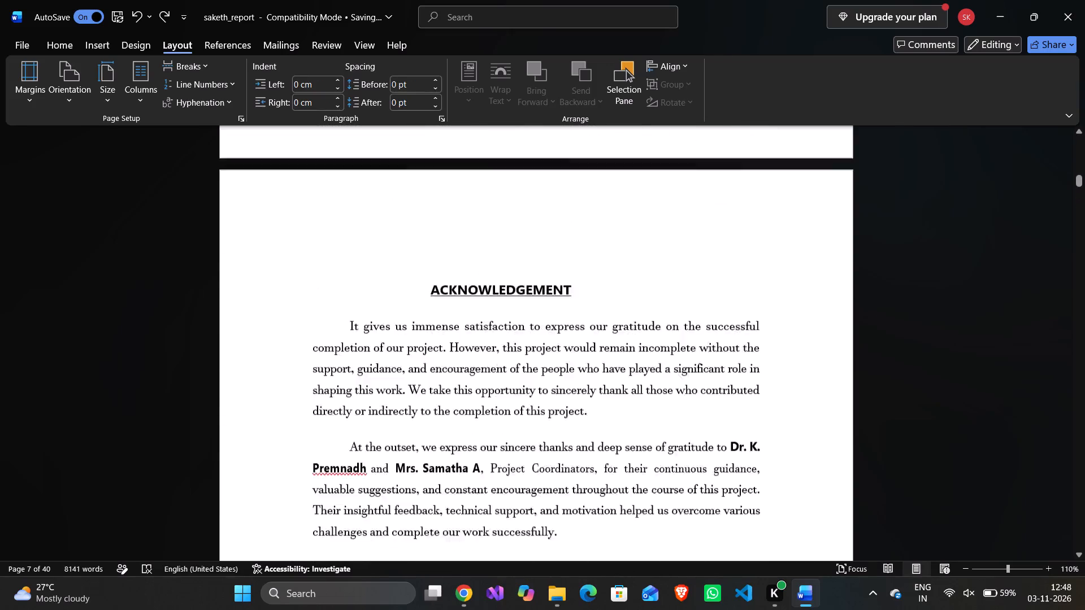
scroll(554, 326, "up", 2)
scroll(554, 326, "down", 3, "ctrl")
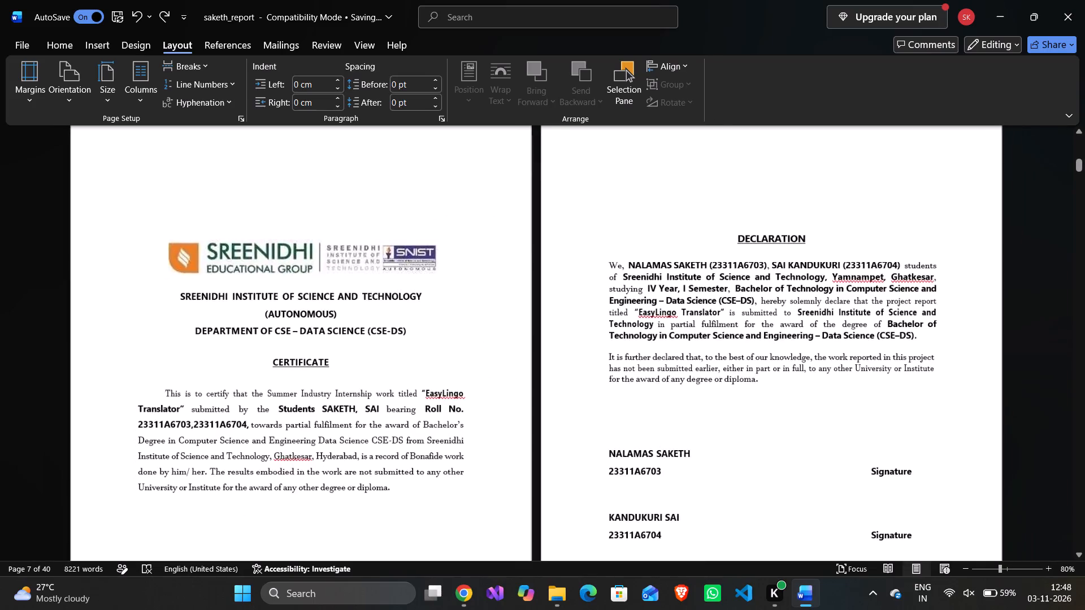
scroll(554, 326, "up", 1)
scroll(554, 326, "down", 2, "ctrl")
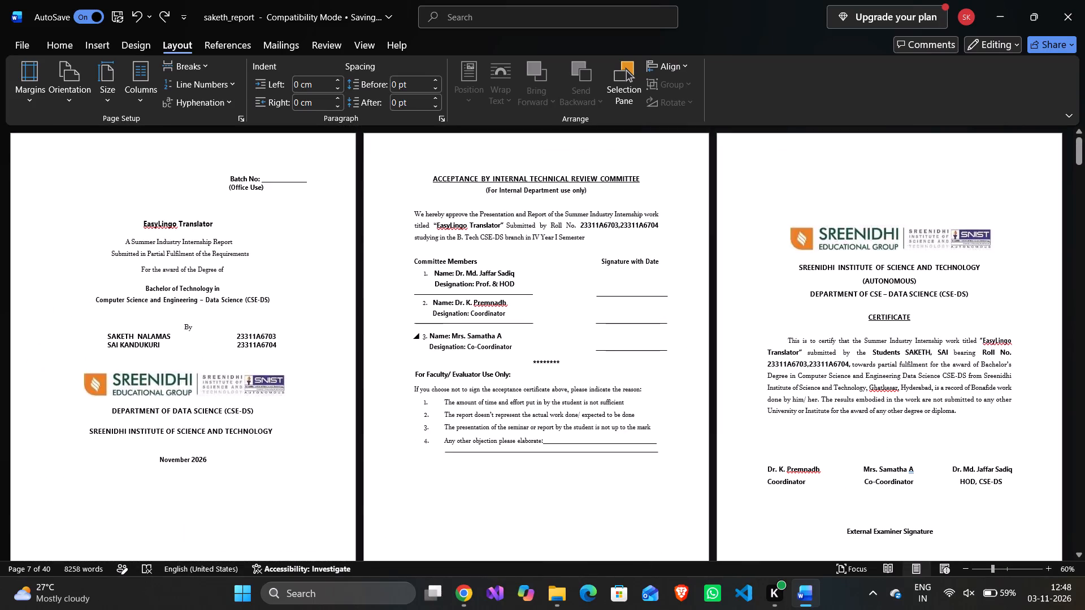
scroll(554, 326, "up", 1)
scroll(335, 307, "down", 3)
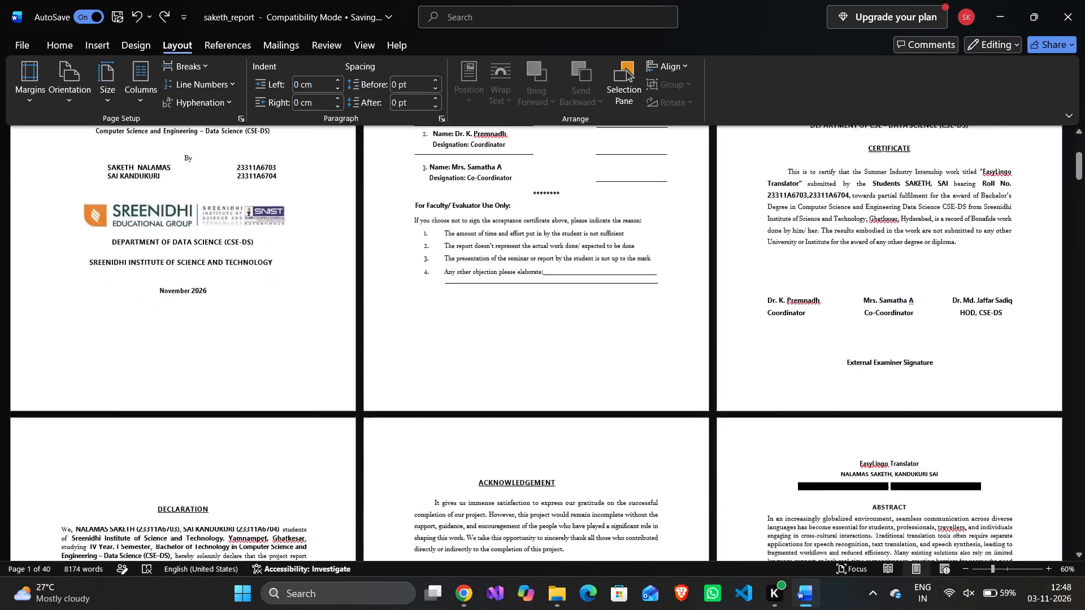
scroll(335, 307, "down", 4)
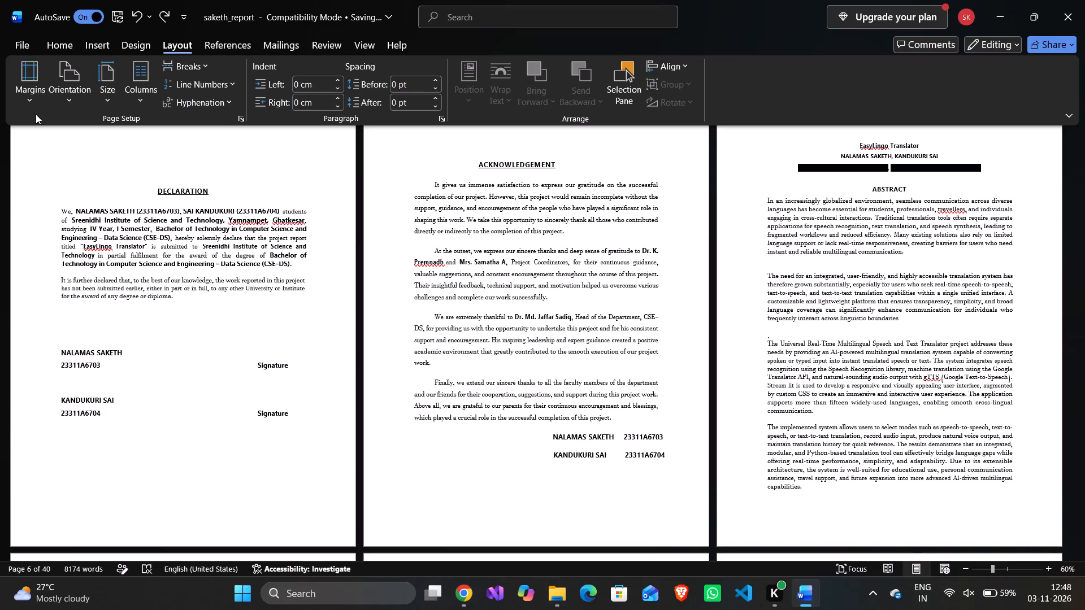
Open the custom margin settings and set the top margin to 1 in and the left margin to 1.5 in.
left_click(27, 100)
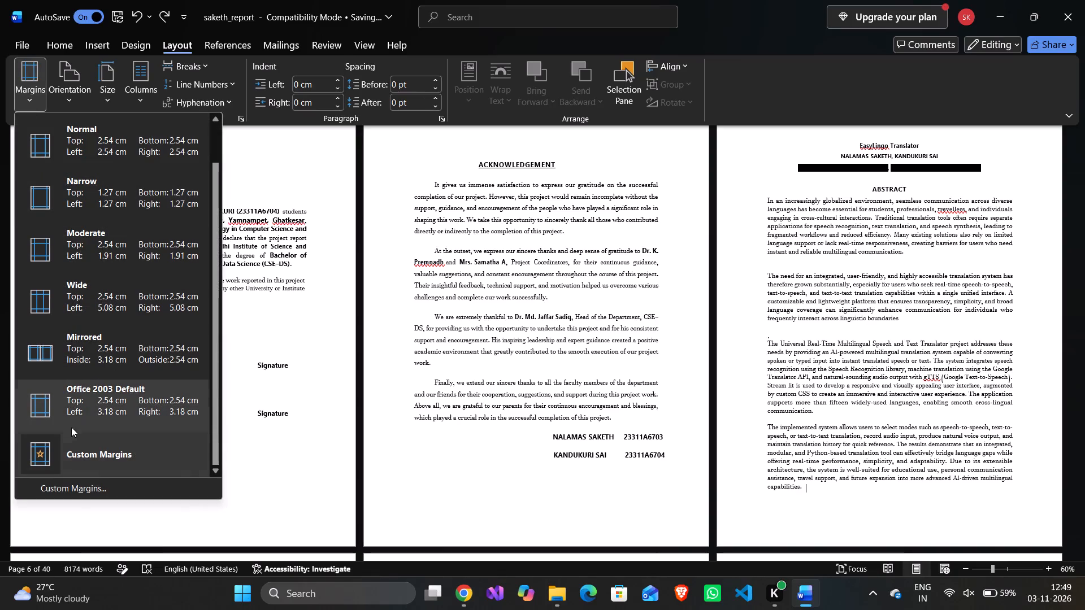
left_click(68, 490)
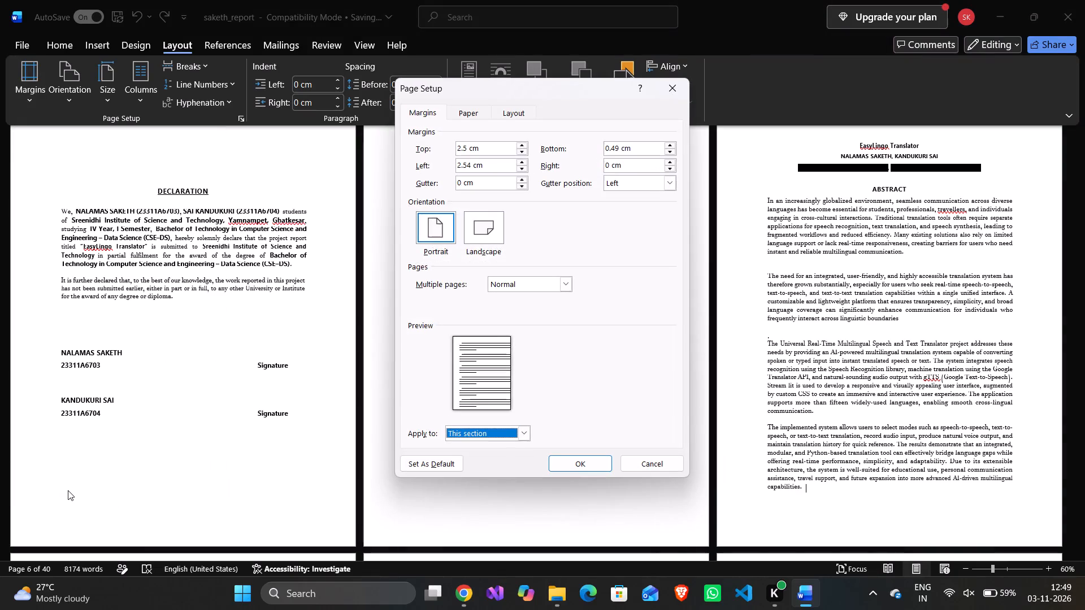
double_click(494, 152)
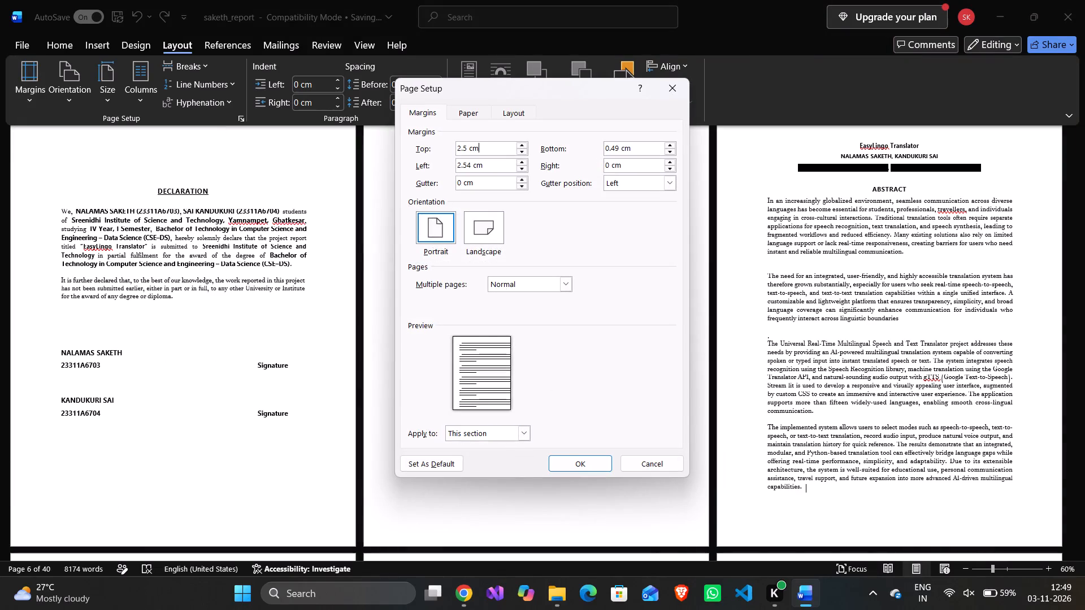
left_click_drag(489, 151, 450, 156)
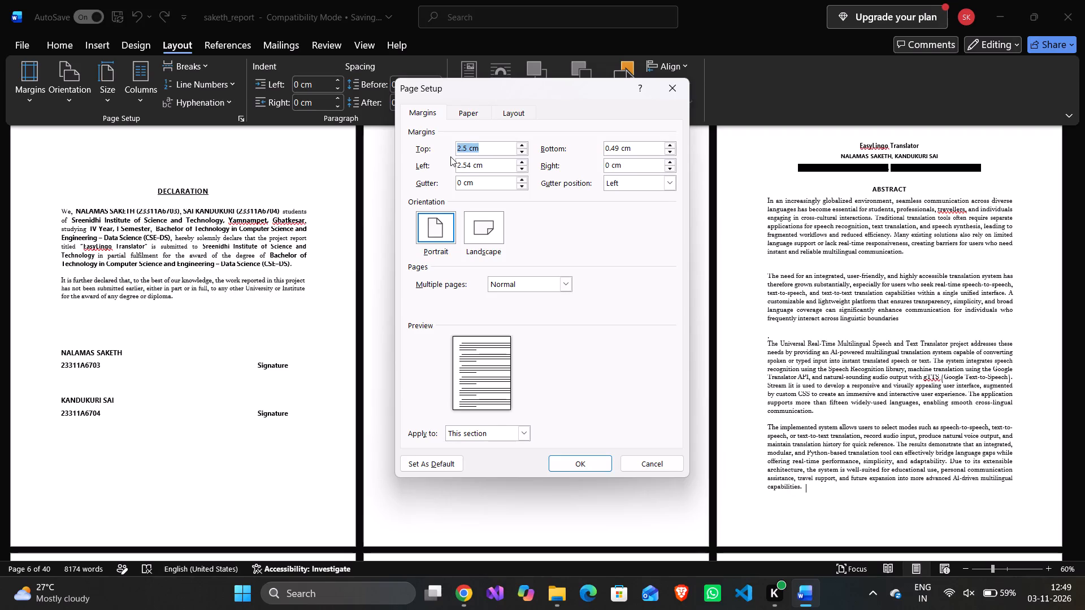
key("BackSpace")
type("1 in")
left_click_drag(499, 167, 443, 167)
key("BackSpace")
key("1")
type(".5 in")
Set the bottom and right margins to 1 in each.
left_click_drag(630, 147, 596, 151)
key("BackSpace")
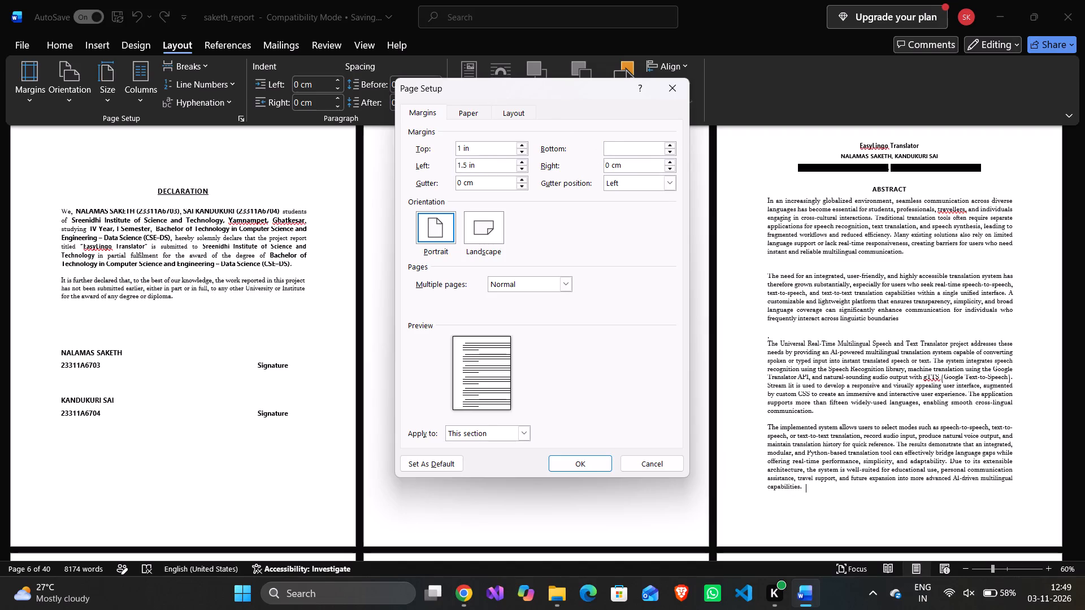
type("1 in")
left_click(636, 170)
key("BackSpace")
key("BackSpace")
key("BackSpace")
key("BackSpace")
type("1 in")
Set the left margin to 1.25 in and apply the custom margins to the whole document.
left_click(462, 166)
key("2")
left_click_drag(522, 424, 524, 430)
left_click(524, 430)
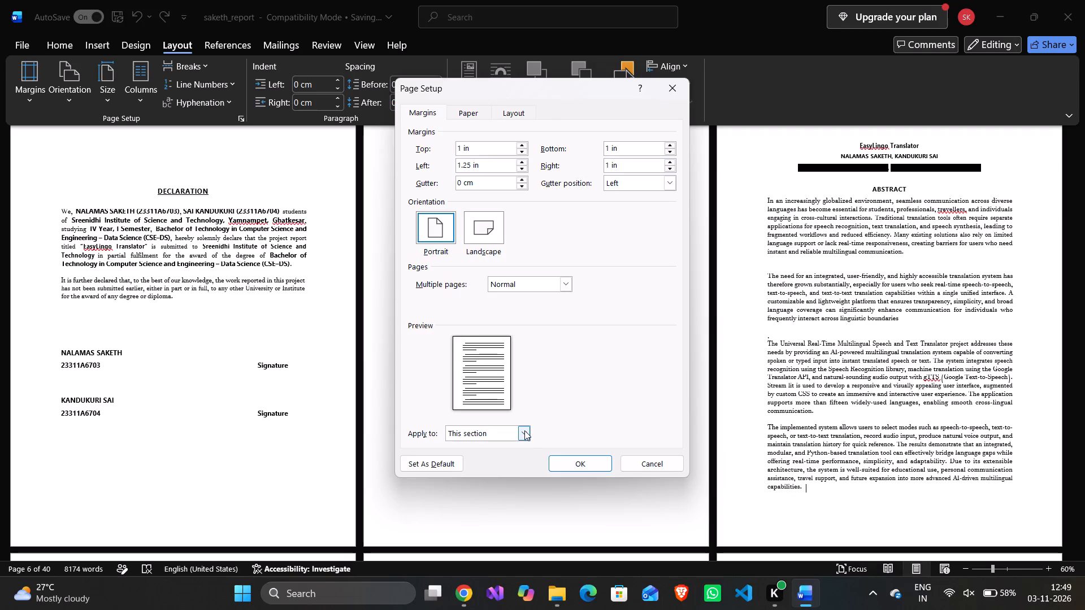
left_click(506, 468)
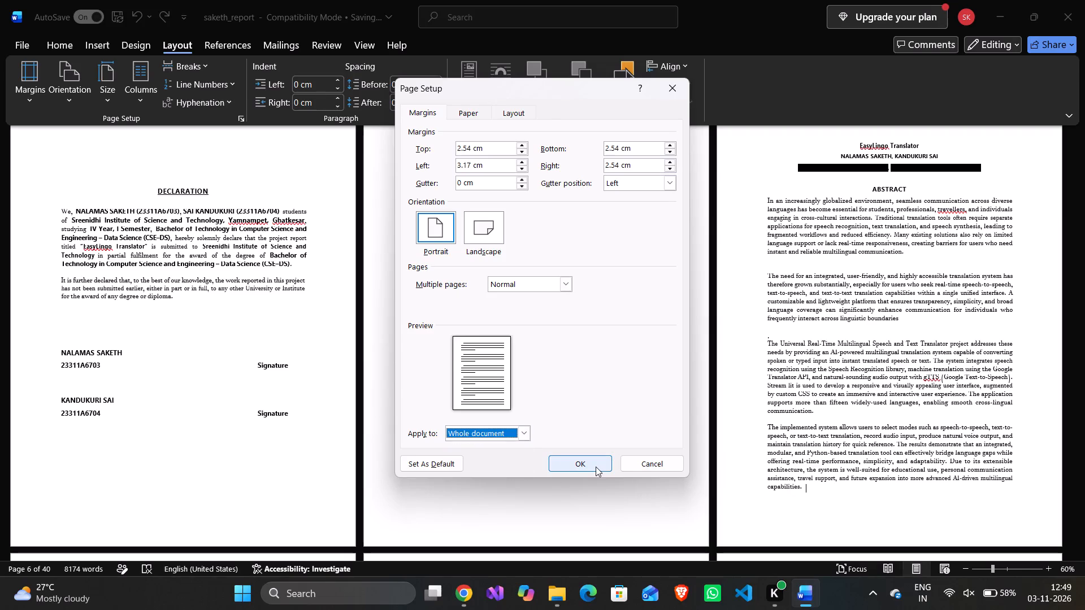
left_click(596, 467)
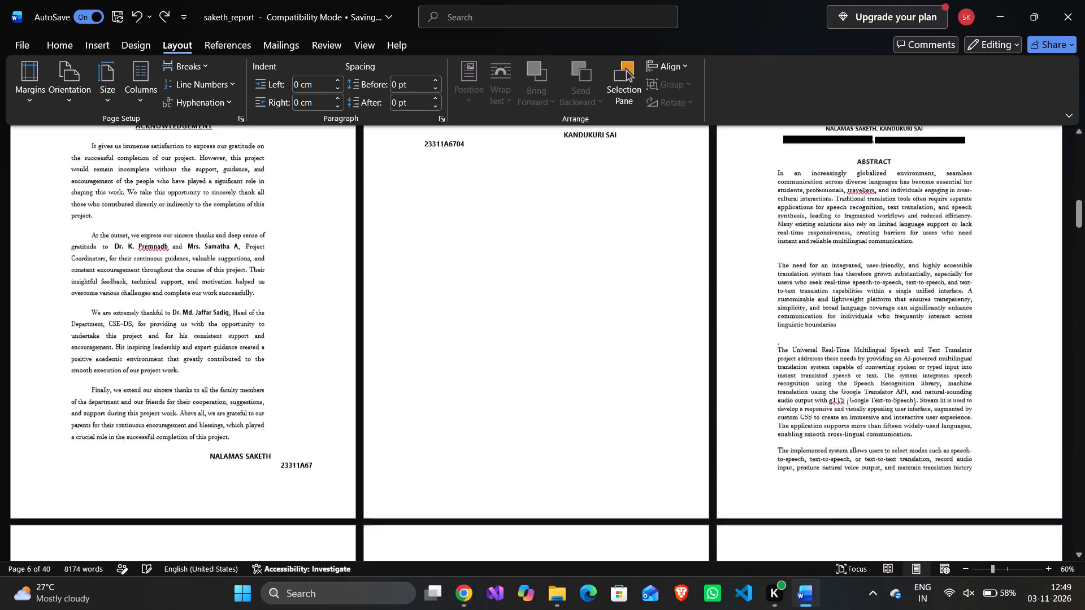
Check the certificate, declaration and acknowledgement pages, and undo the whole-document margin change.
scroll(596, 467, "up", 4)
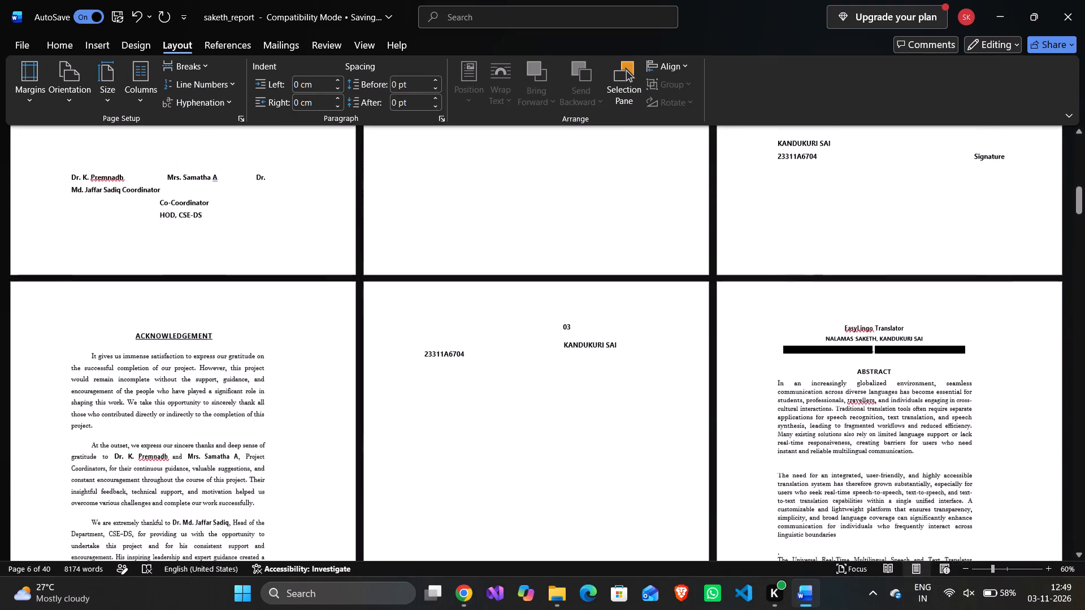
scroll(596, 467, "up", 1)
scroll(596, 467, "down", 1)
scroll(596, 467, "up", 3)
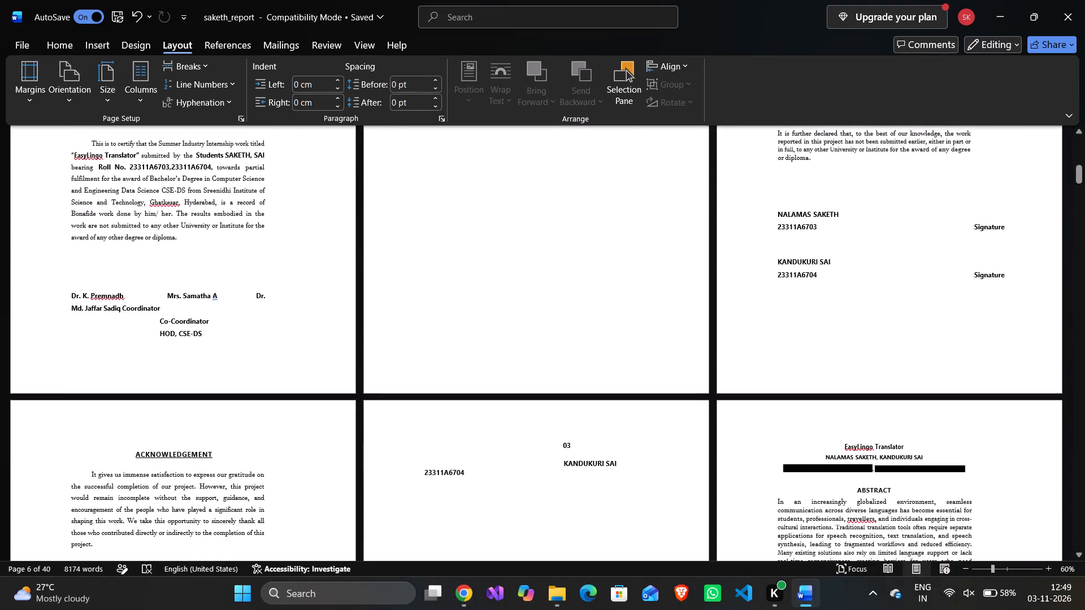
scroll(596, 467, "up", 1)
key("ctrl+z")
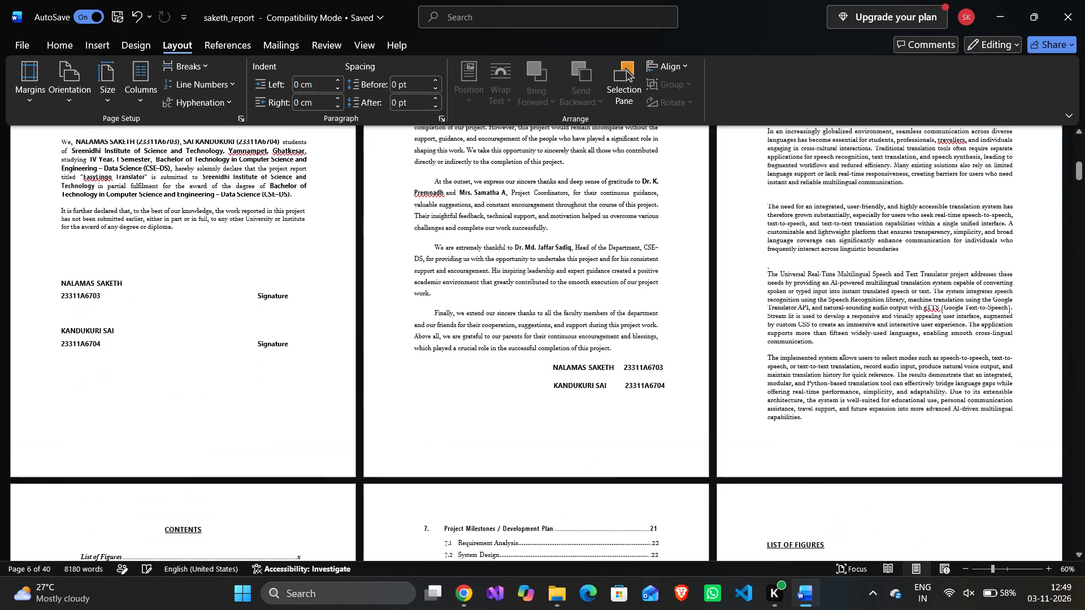
Reopen the custom margin settings, target the whole document, and set the top and bottom margins to 1 in each.
scroll(596, 467, "up", 2)
scroll(545, 316, "up", 2)
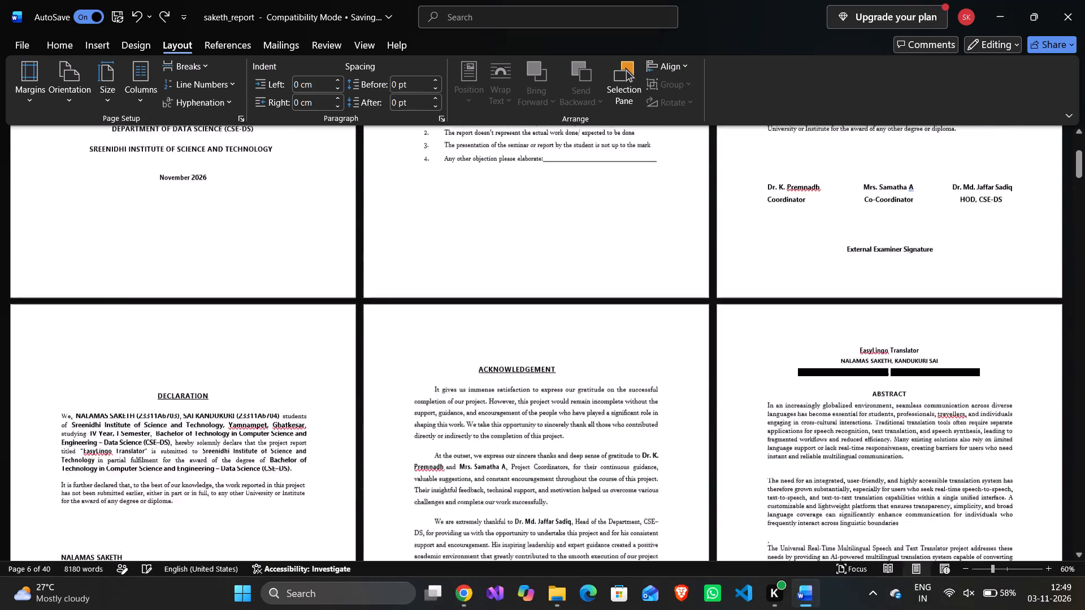
left_click(30, 101)
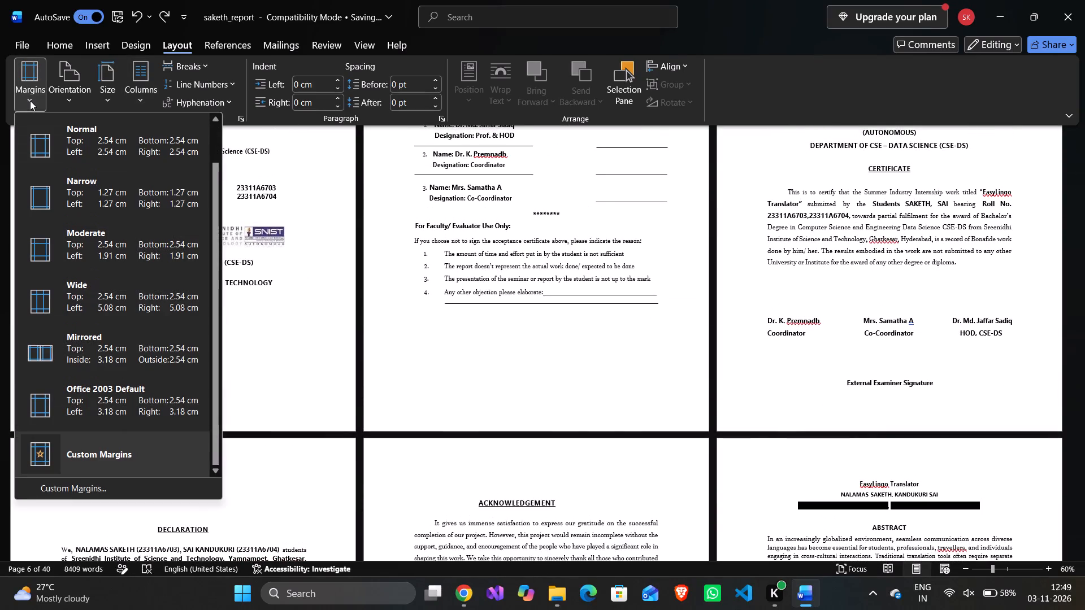
left_click(73, 483)
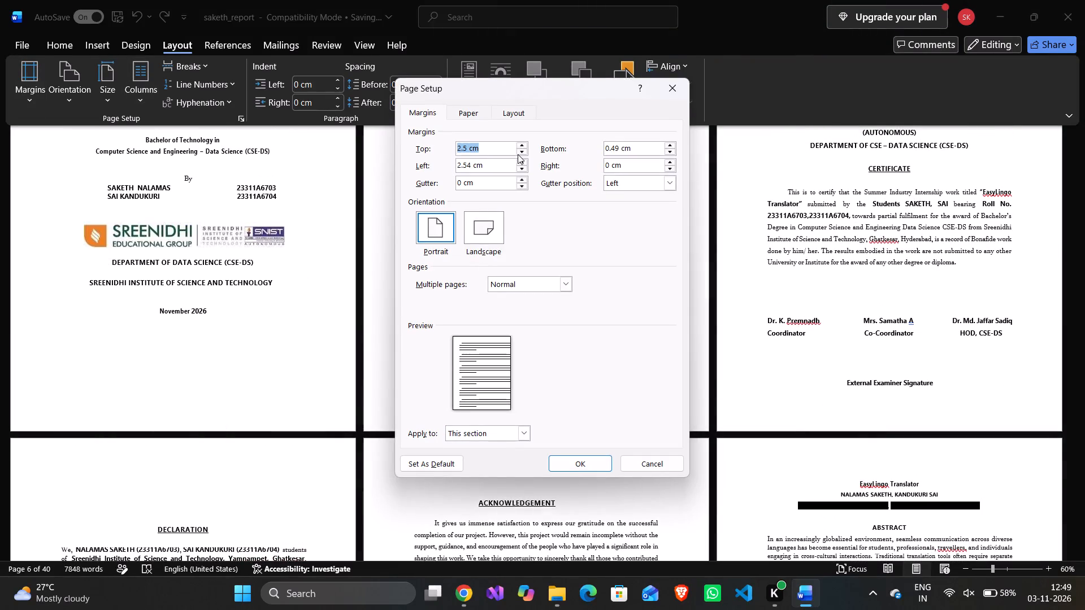
left_click_drag(515, 145, 446, 158)
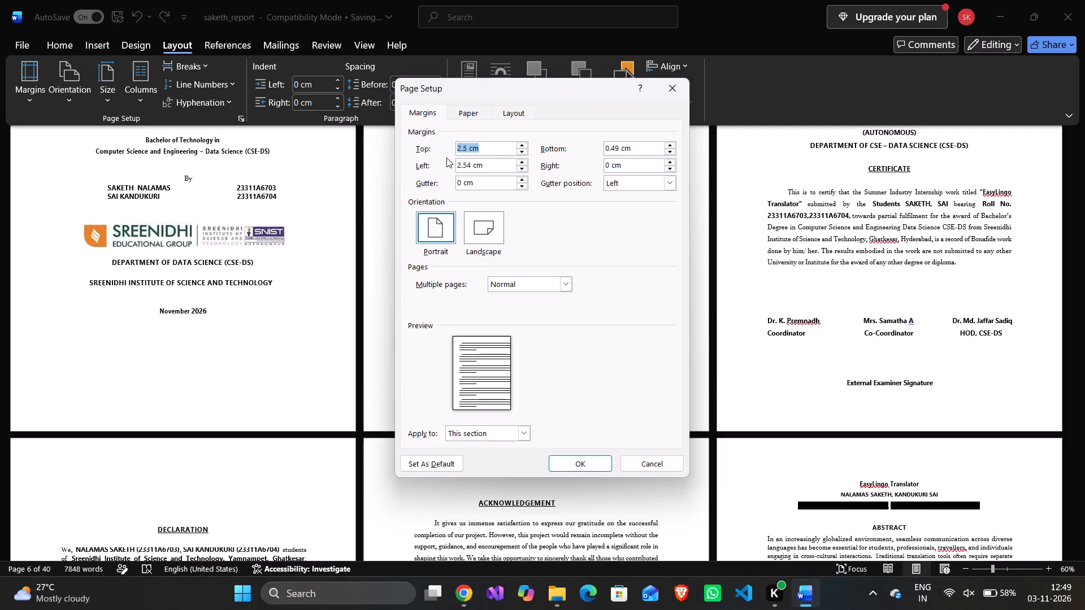
left_click(486, 433)
left_click(488, 463)
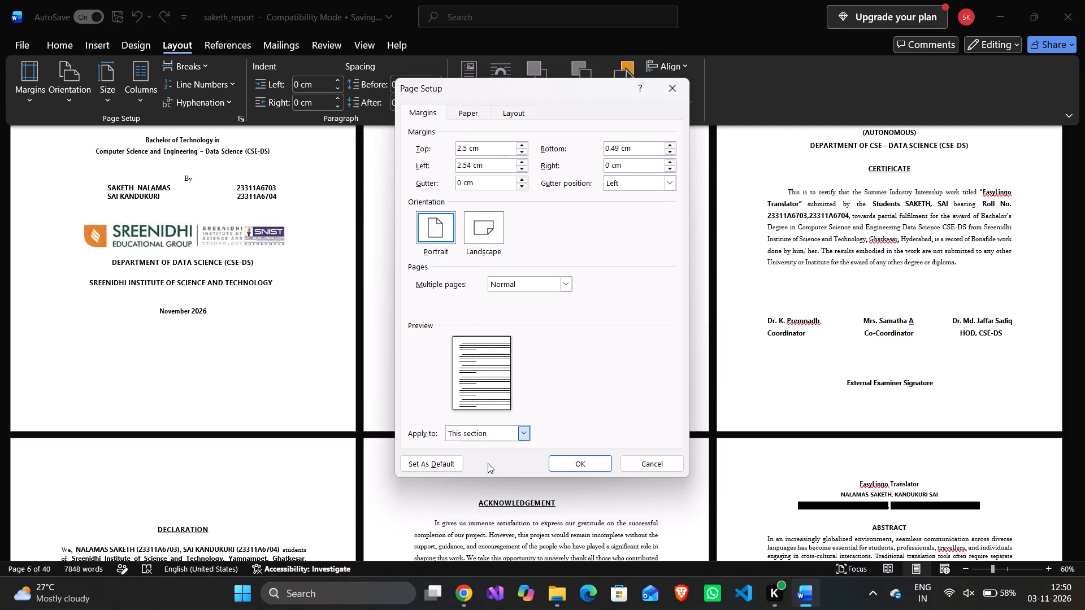
left_click(509, 150)
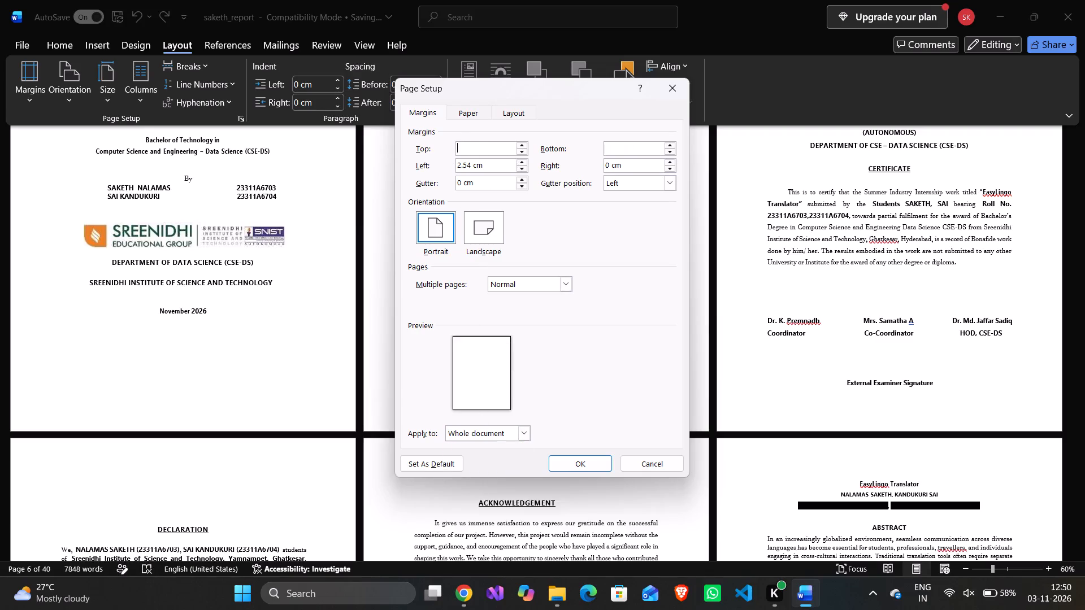
type("1 in")
left_click(642, 155)
key("1")
key("space")
type("in")
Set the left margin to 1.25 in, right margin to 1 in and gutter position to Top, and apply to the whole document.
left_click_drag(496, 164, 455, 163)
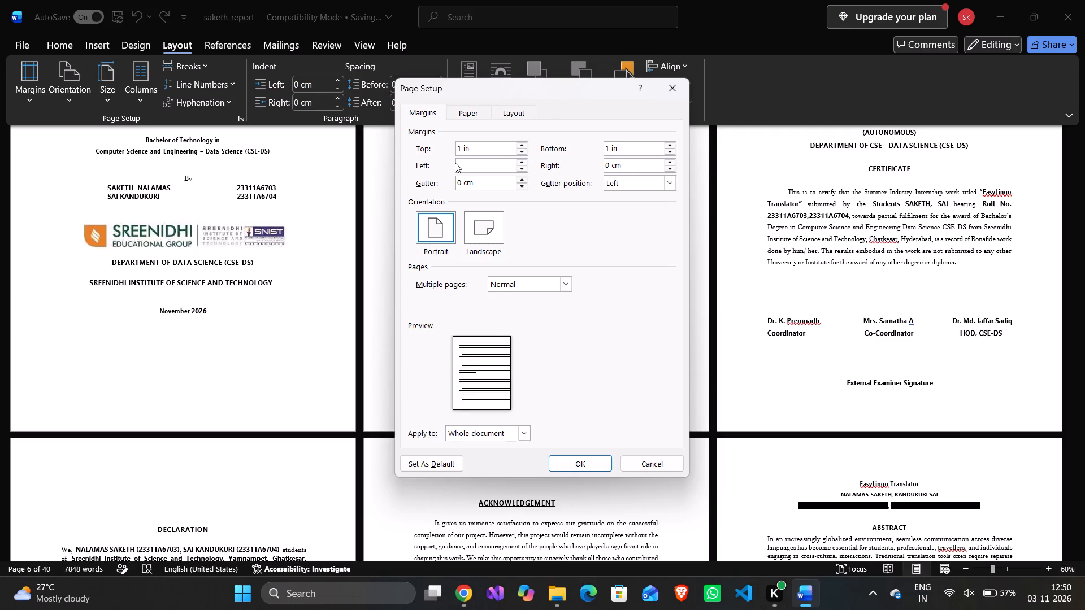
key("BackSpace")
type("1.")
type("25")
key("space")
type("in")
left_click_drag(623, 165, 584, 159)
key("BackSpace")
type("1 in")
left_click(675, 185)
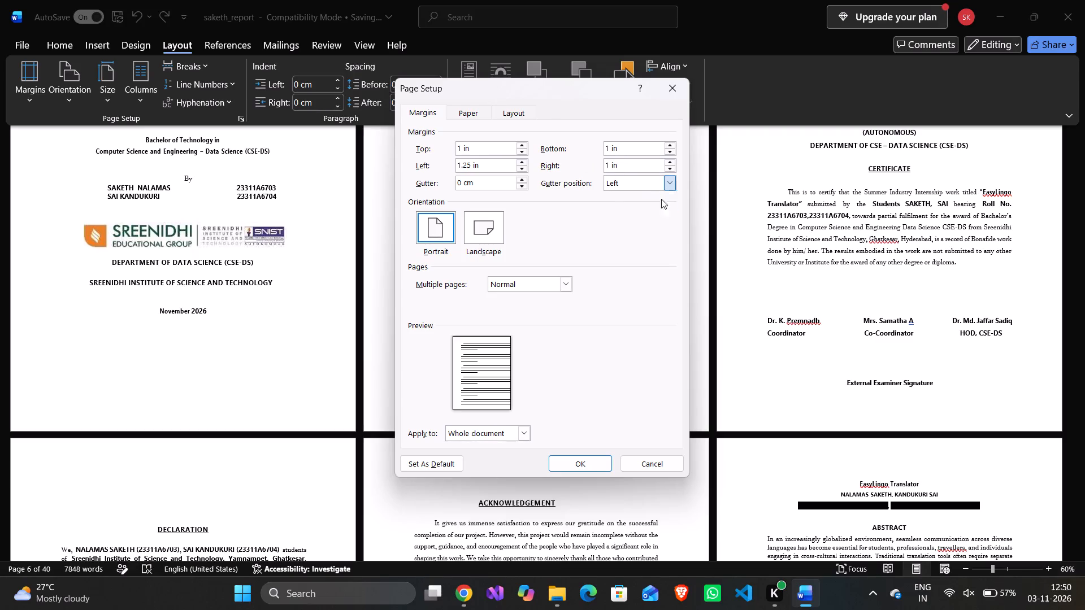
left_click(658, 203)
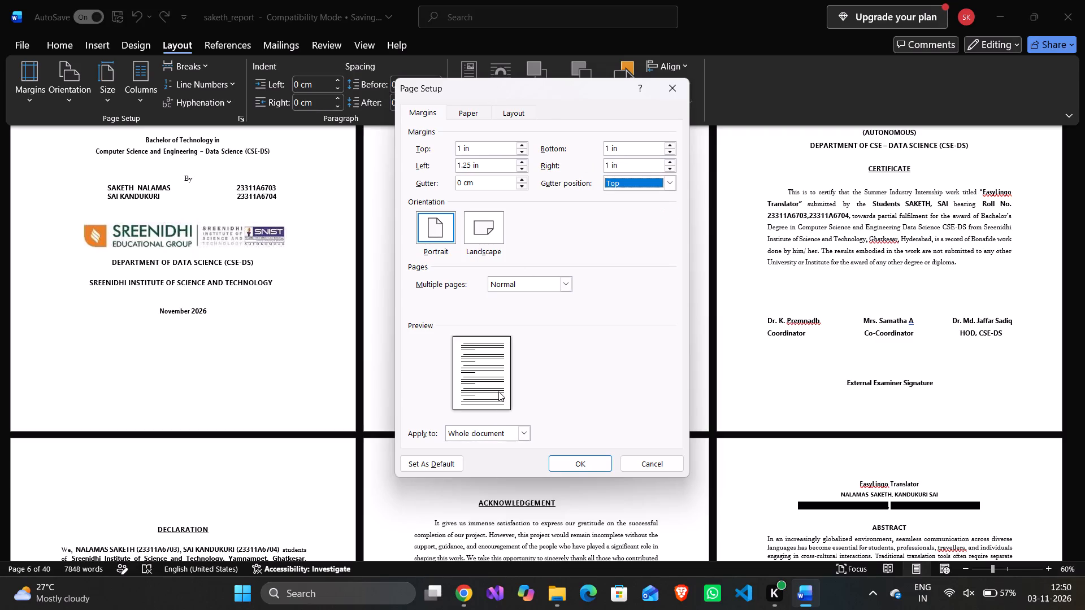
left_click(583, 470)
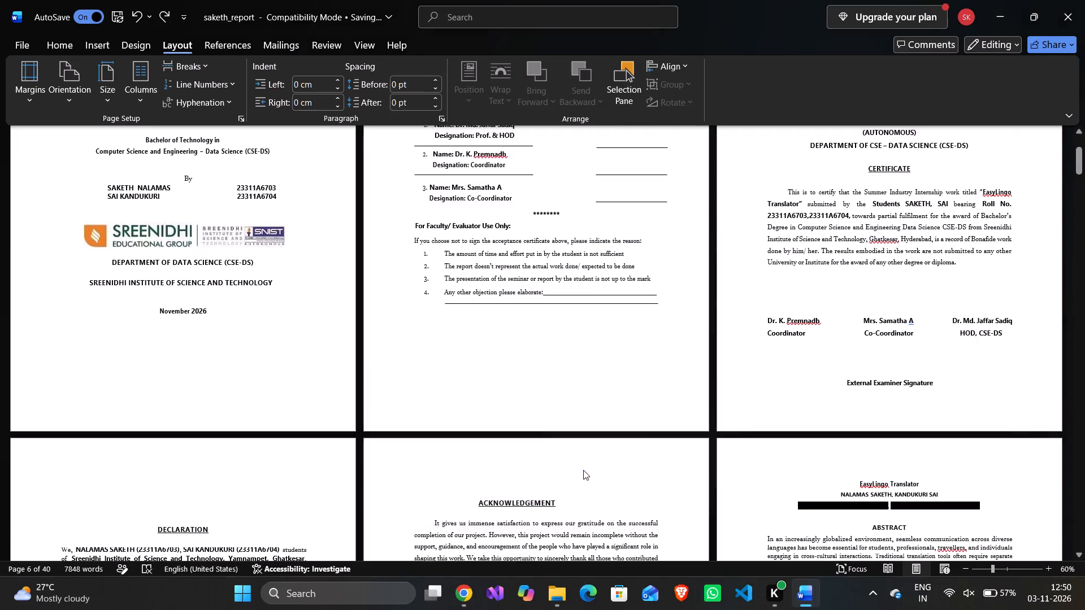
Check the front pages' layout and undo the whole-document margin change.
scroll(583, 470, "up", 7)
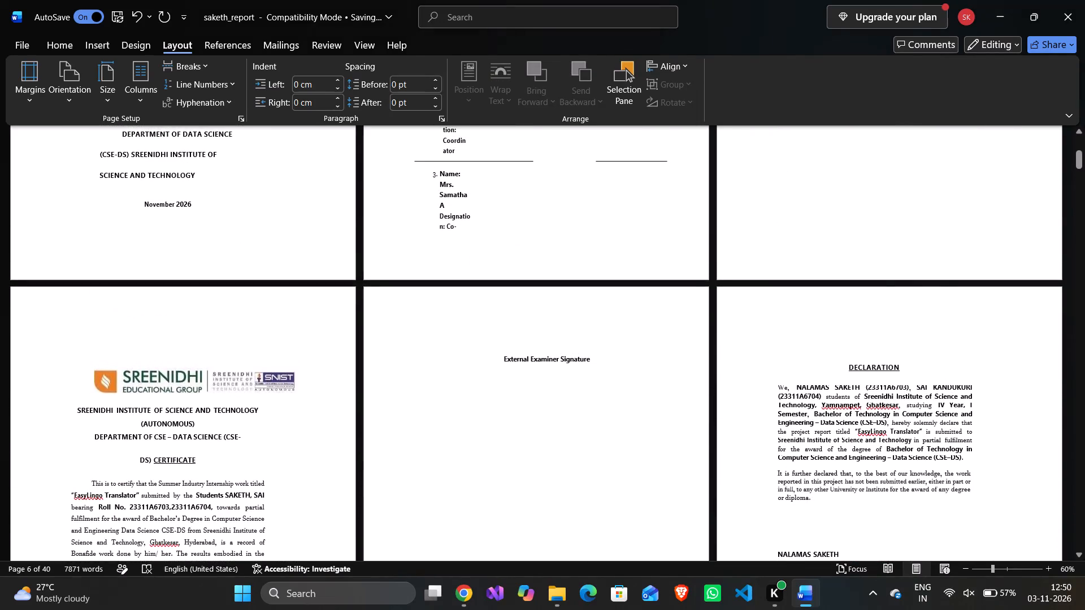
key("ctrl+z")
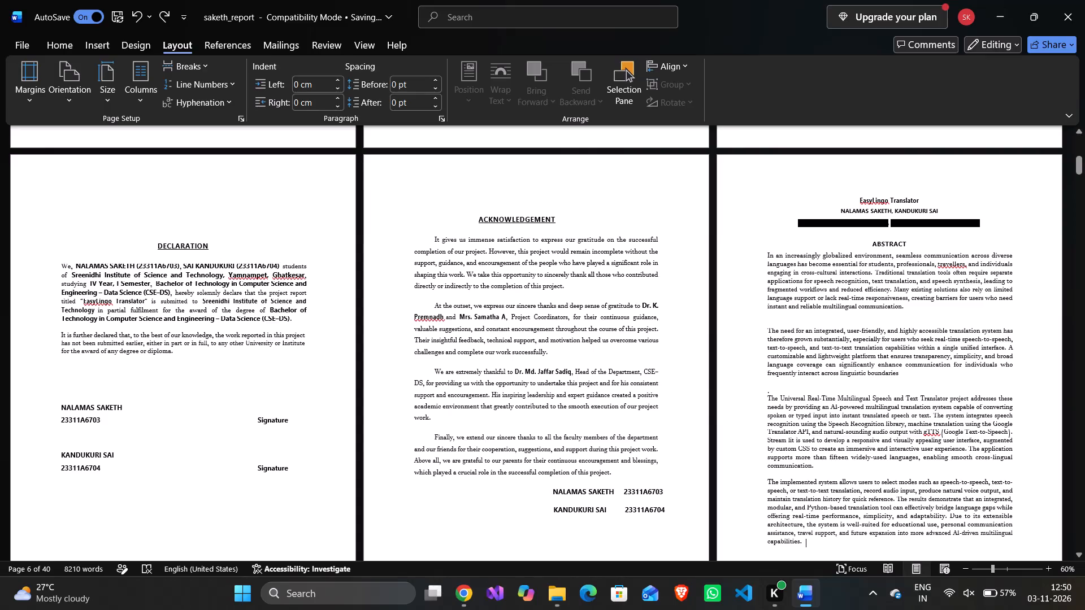
Reopen the custom margin settings for this section and set the top and bottom margins to 2.54 cm each.
left_click(31, 102)
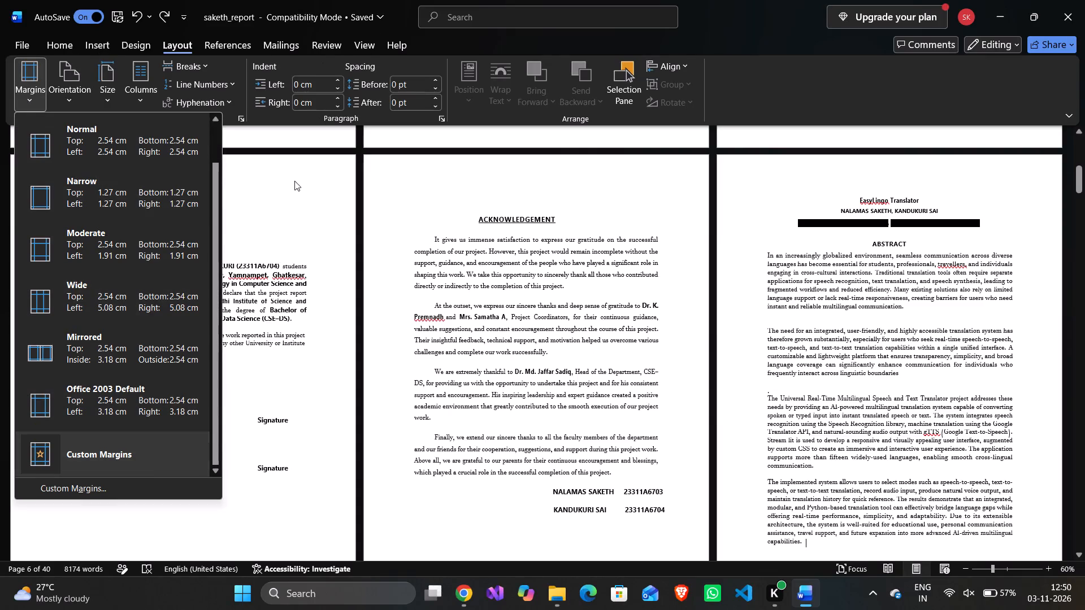
left_click(60, 493)
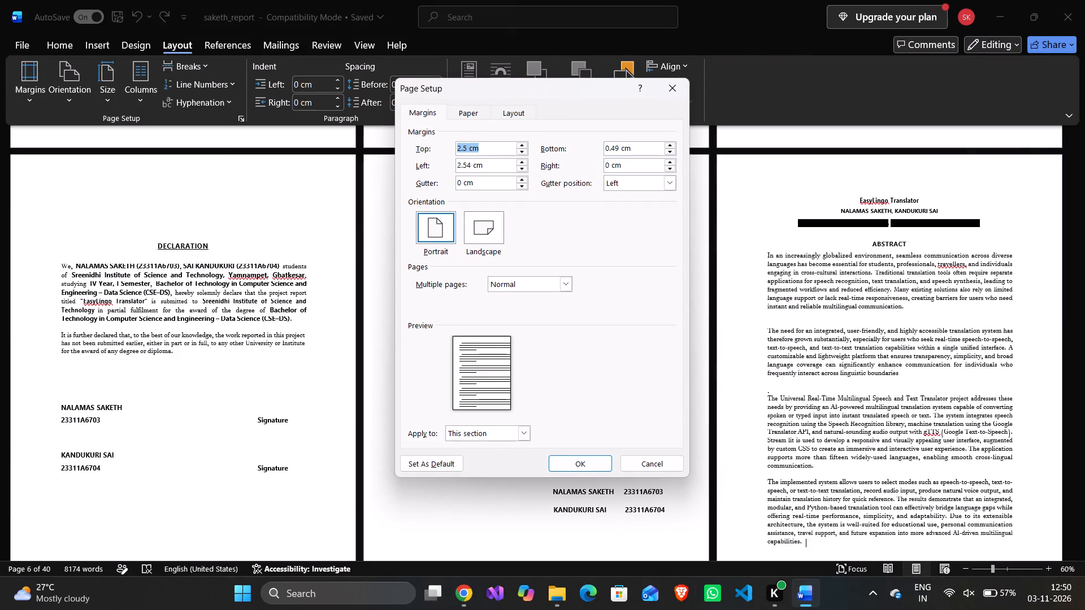
left_click(468, 146)
key("4")
left_click(616, 145)
key("Right")
key("BackSpace")
key("BackSpace")
key("BackSpace")
key("BackSpace")
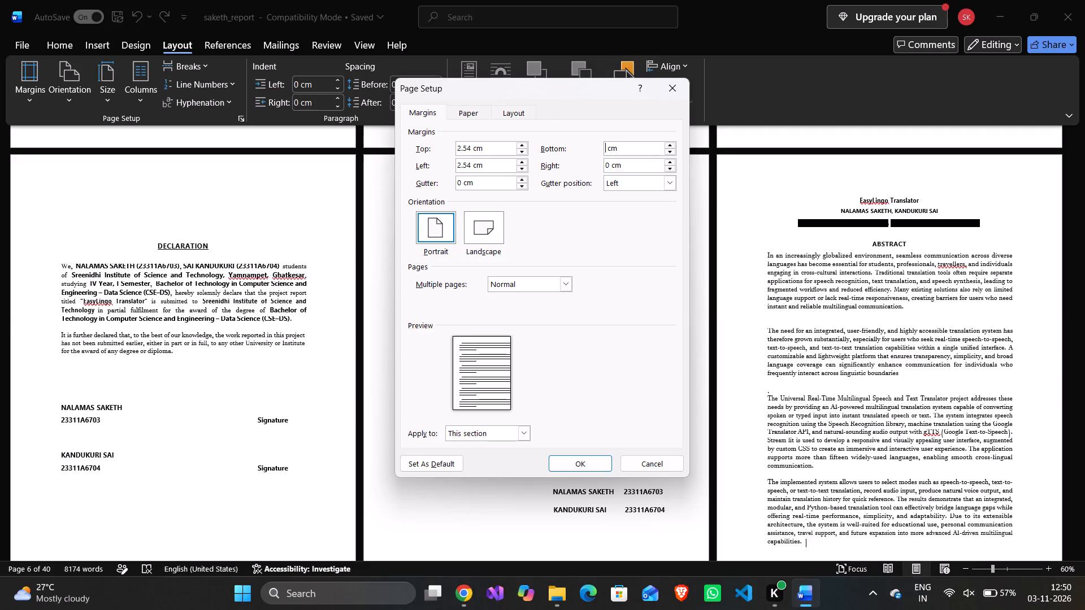
type("2.5")
key("4")
Set this section's right margin to 2.54 cm and left margin to 3.175 cm.
left_click(607, 163)
key("Right")
key("BackSpace")
type("2.54")
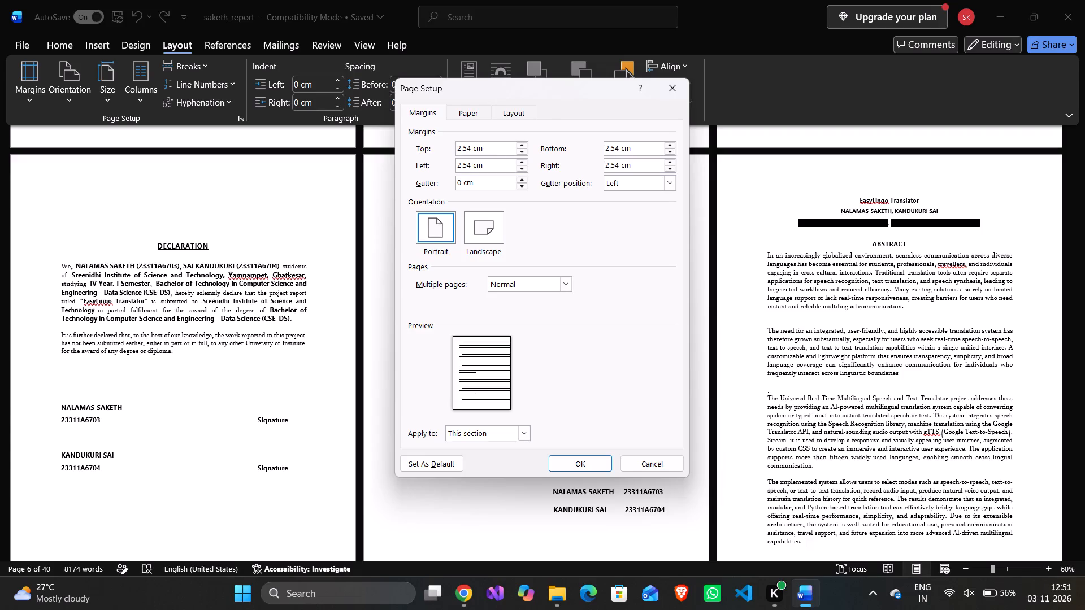
left_click(472, 164)
key("BackSpace")
key("BackSpace")
key("BackSpace")
key("BackSpace")
type("3.")
type("175")
Review the gutter position, paper size, and header and footer options in the page setup.
left_click(674, 181)
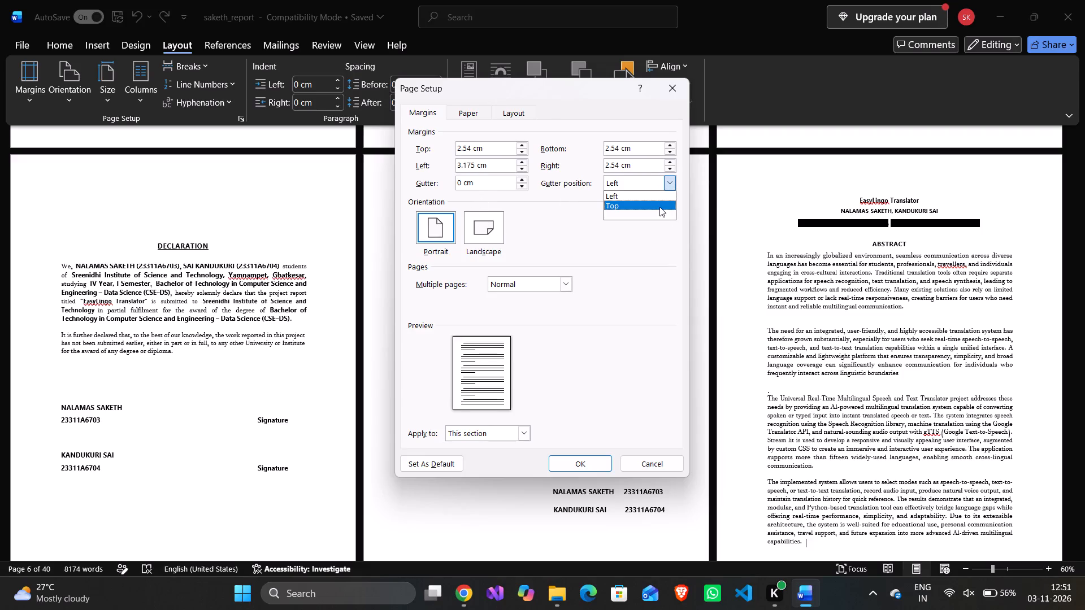
left_click(613, 239)
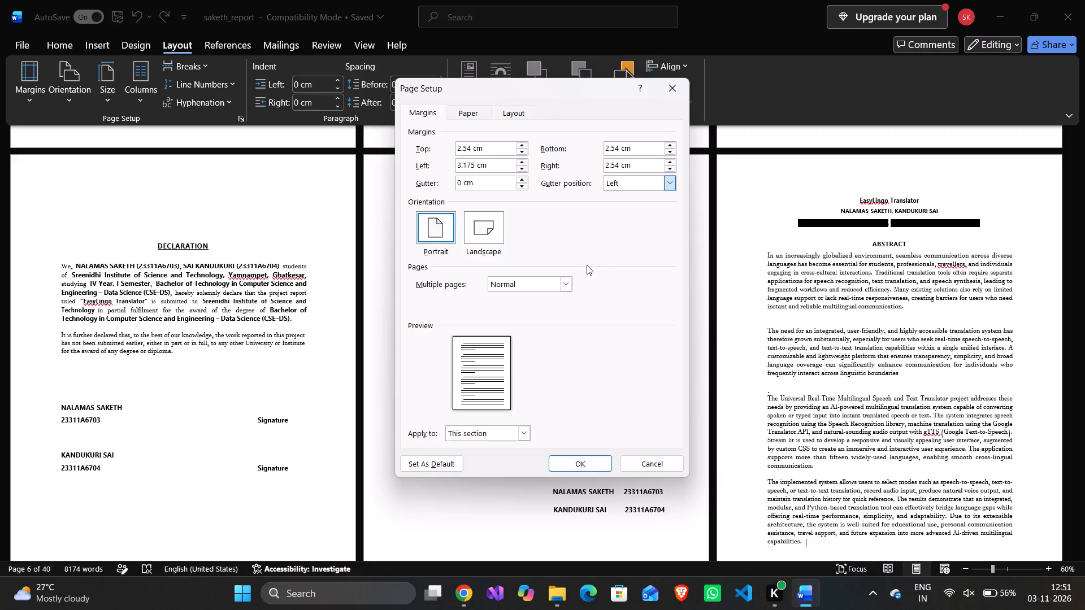
left_click(468, 116)
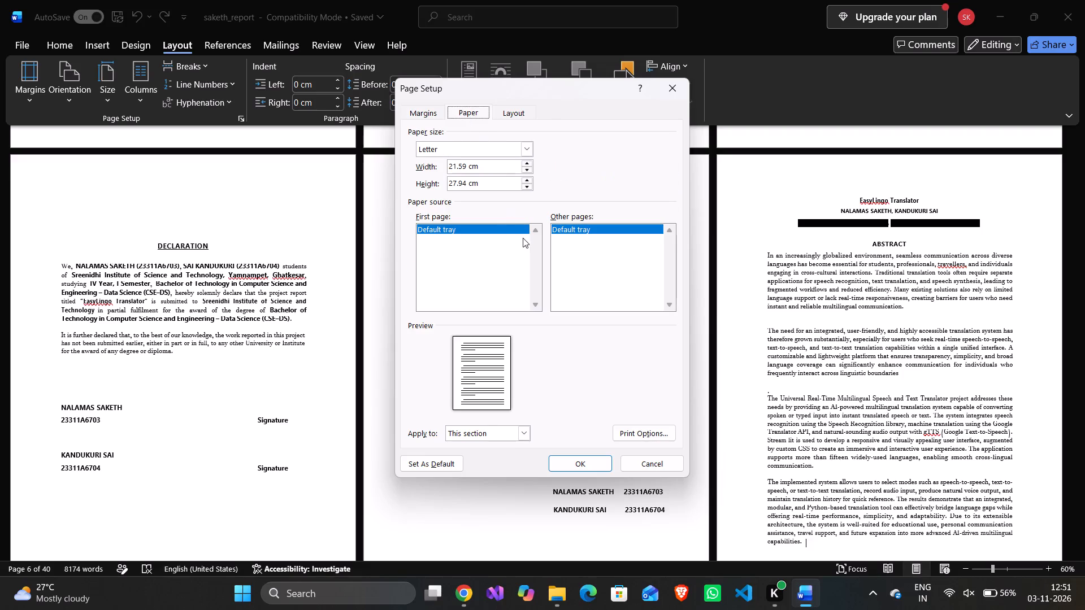
scroll(481, 188, "down", 1)
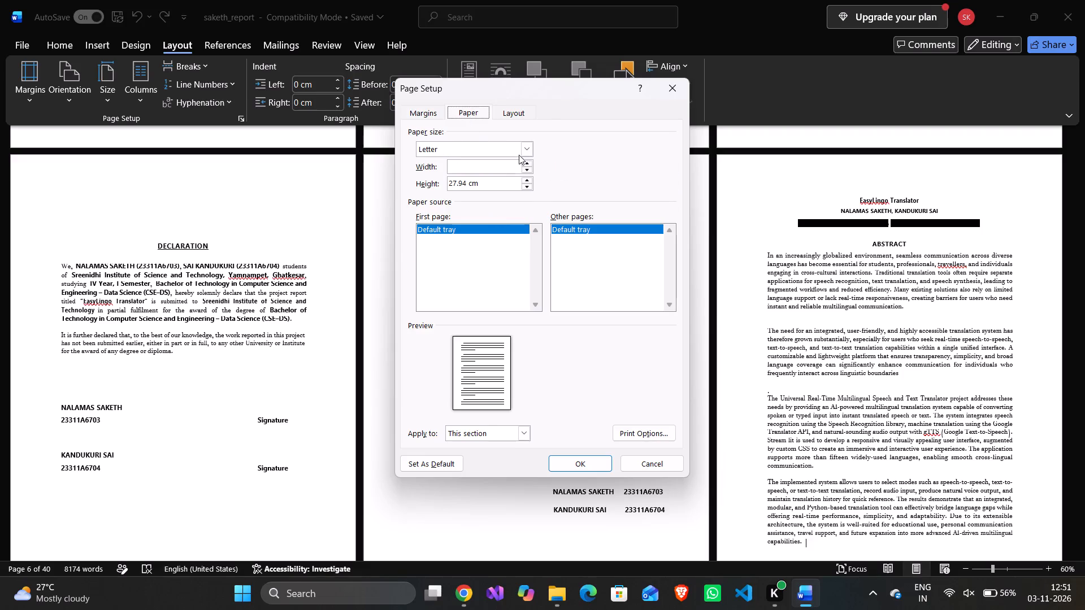
left_click(524, 151)
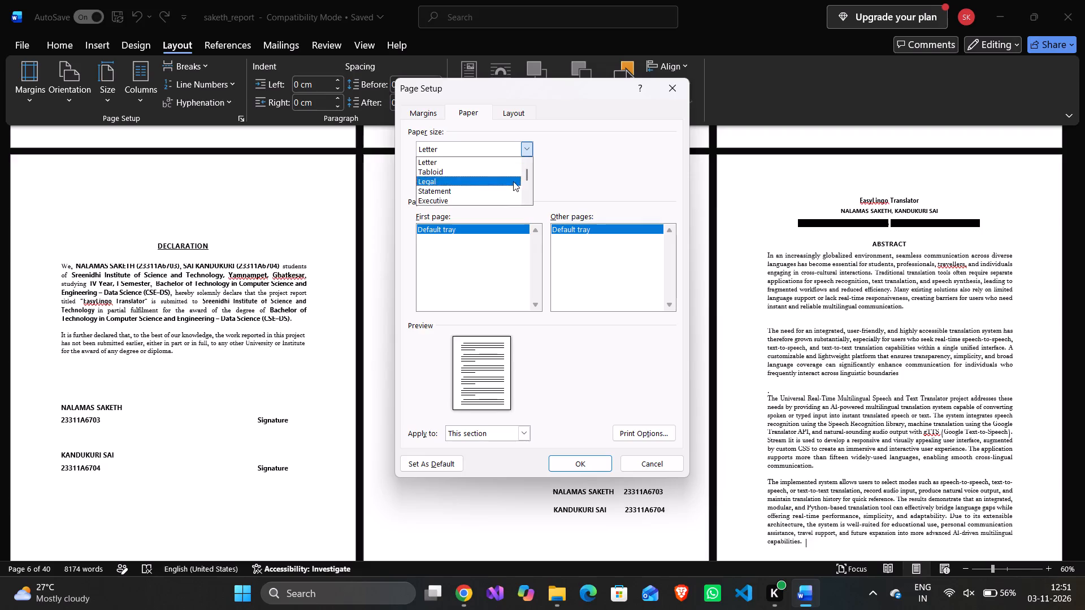
left_click(568, 167)
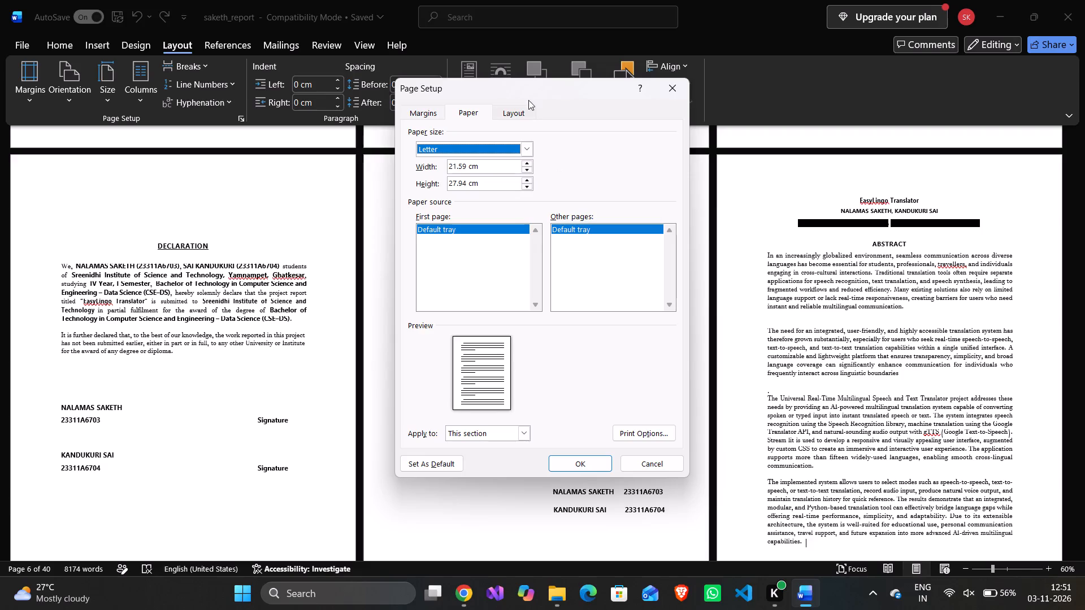
left_click(526, 105)
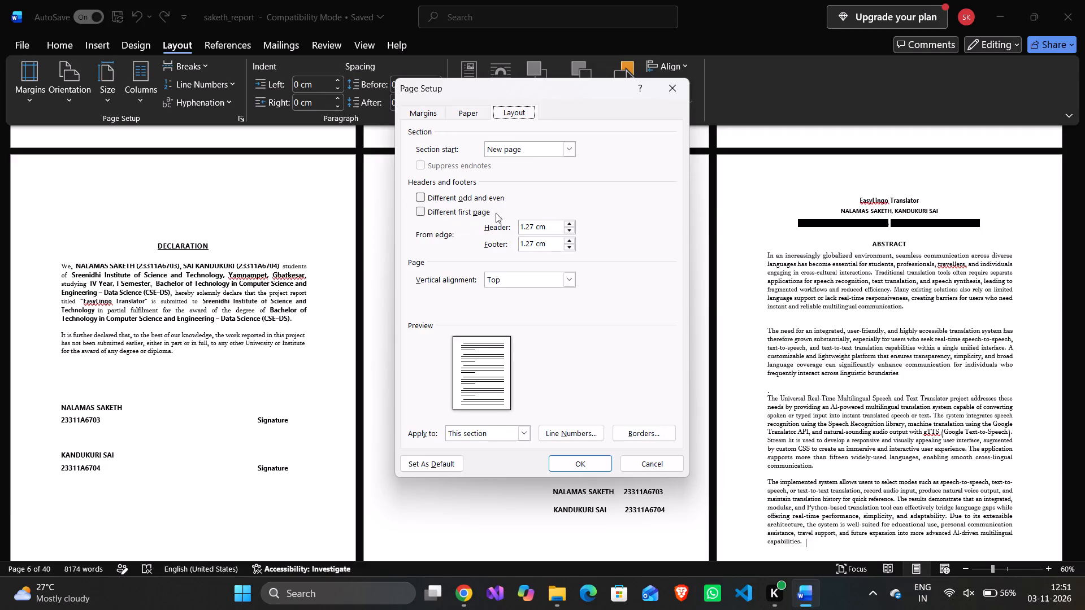
scroll(476, 271, "down", 1)
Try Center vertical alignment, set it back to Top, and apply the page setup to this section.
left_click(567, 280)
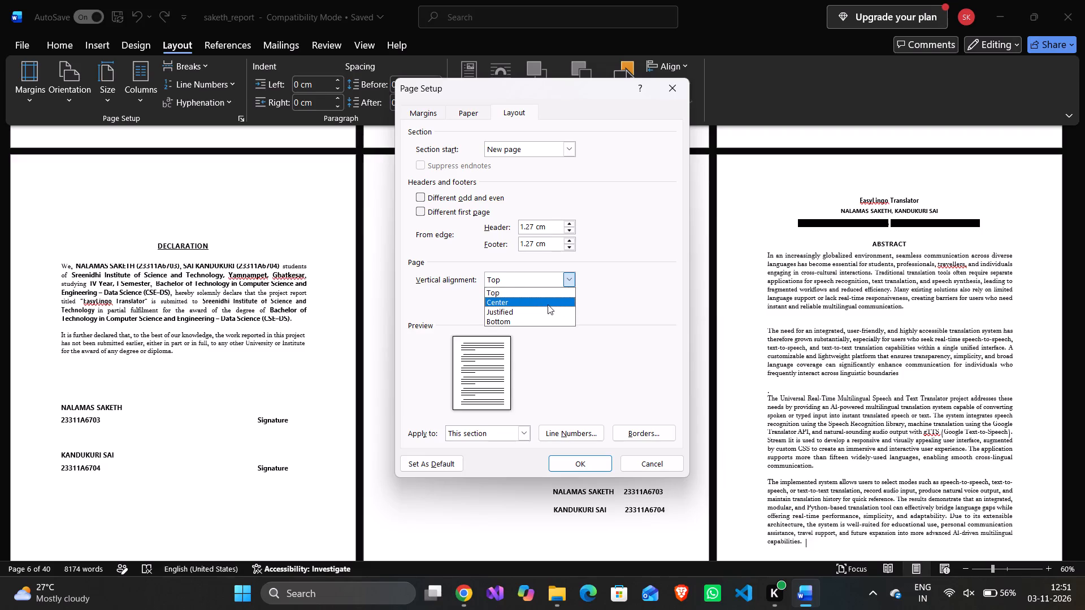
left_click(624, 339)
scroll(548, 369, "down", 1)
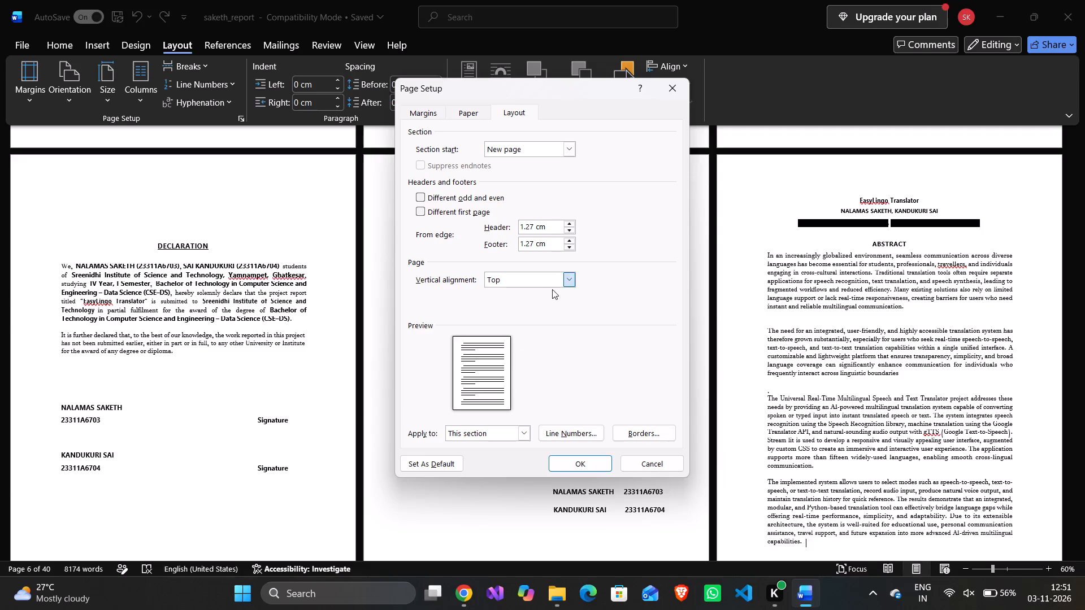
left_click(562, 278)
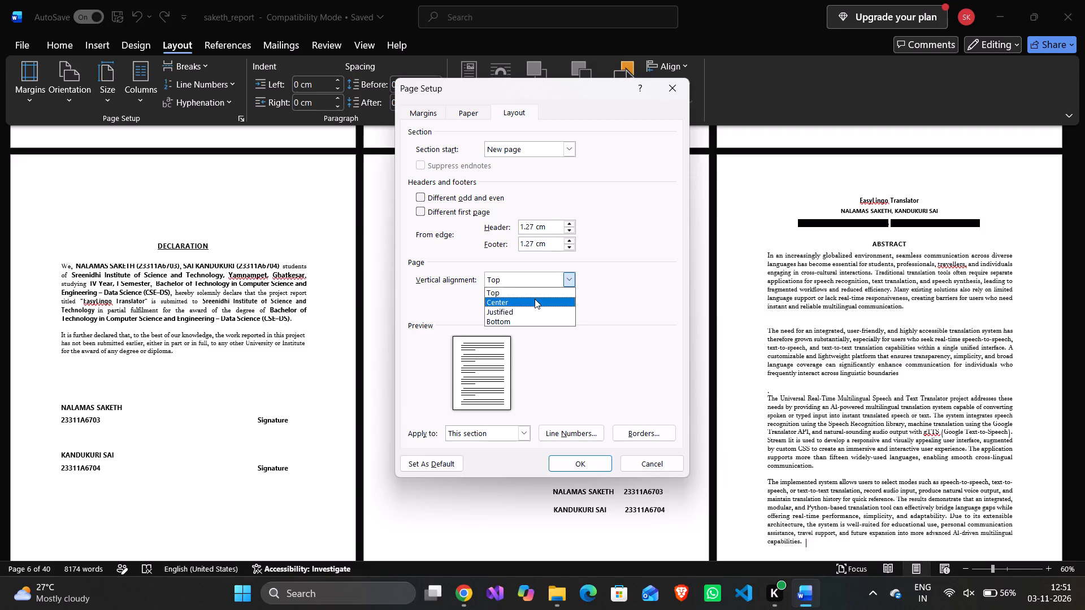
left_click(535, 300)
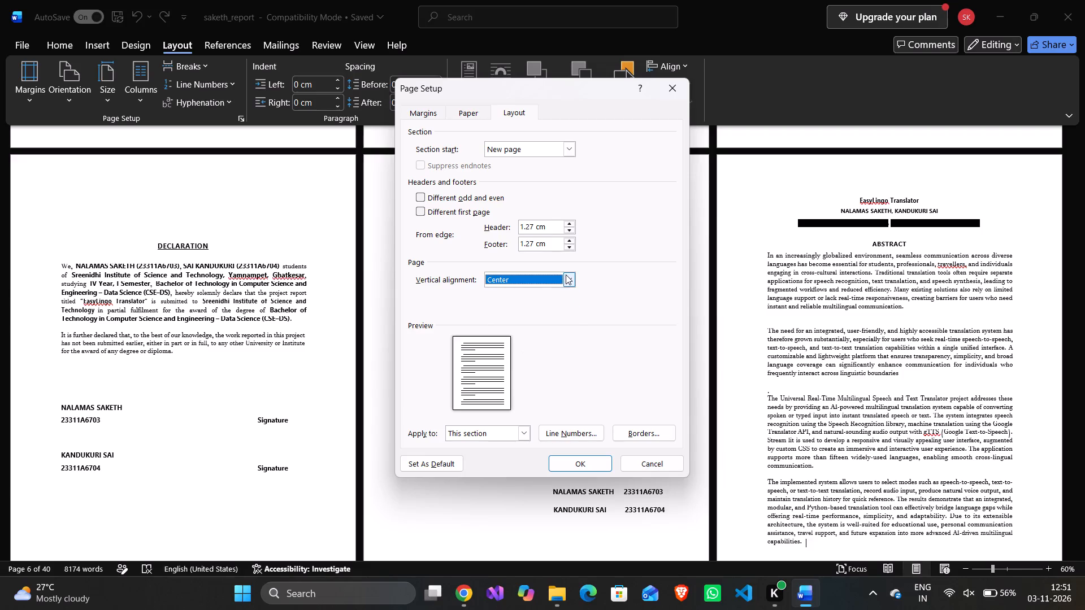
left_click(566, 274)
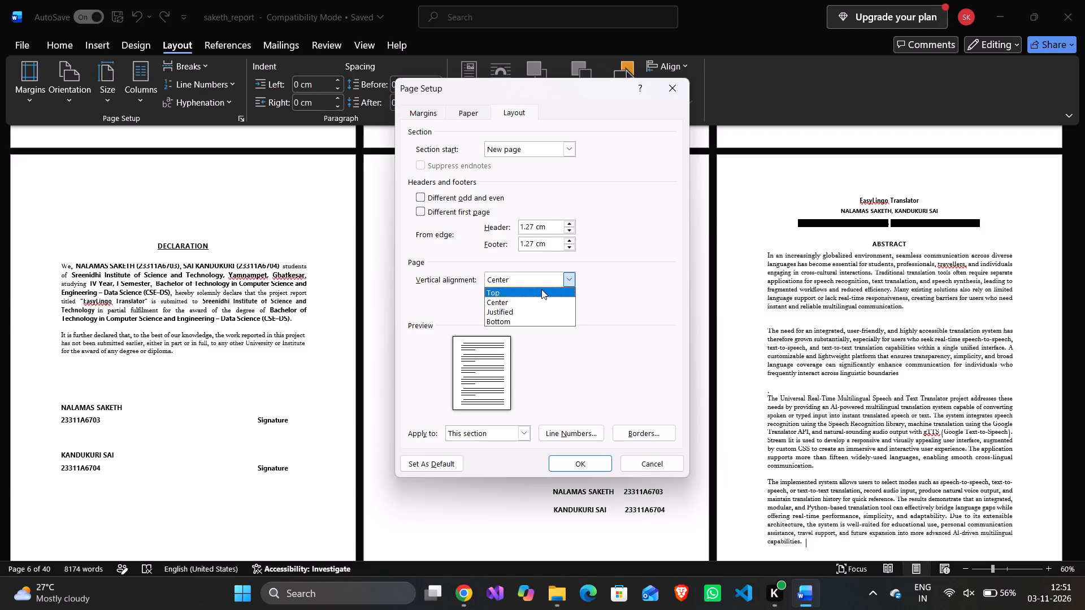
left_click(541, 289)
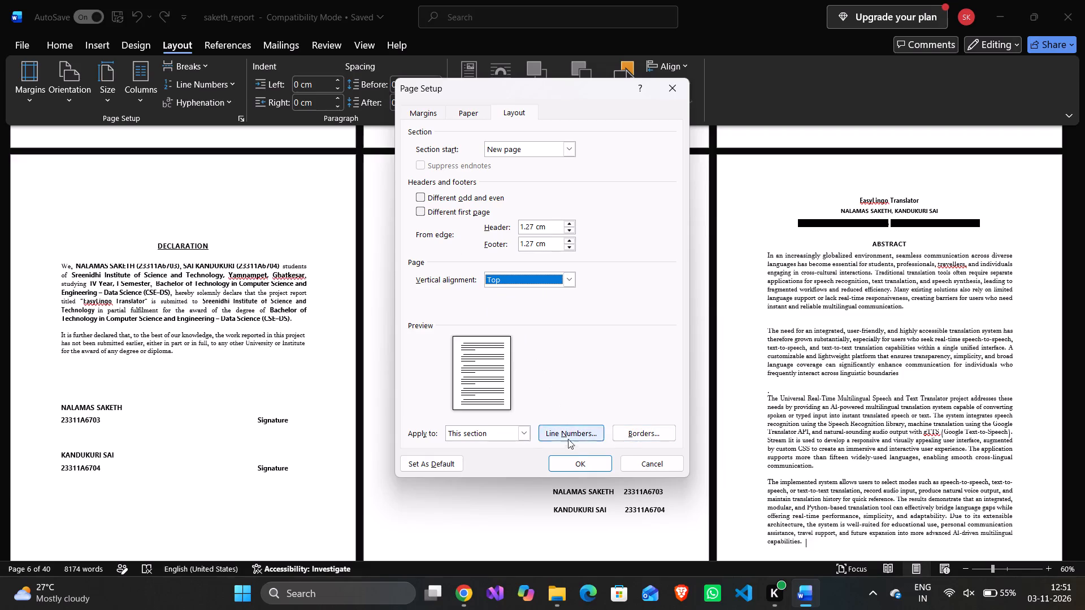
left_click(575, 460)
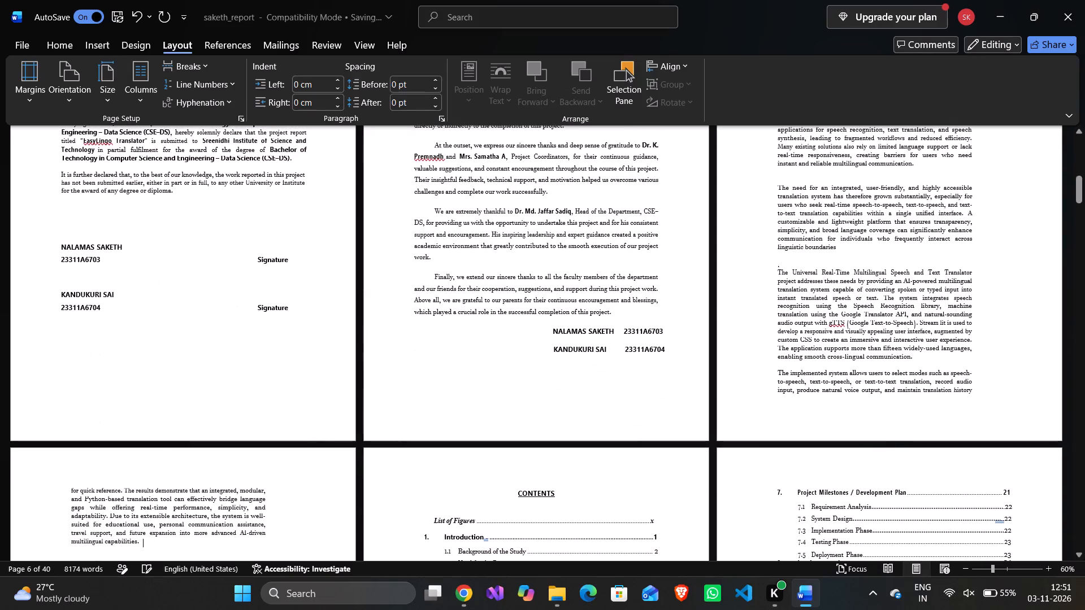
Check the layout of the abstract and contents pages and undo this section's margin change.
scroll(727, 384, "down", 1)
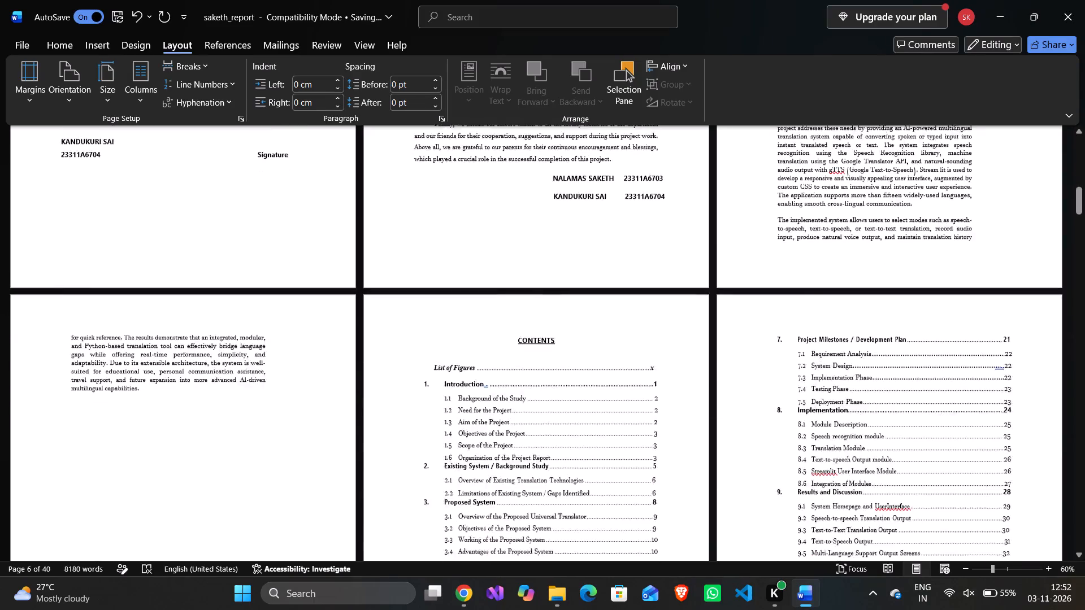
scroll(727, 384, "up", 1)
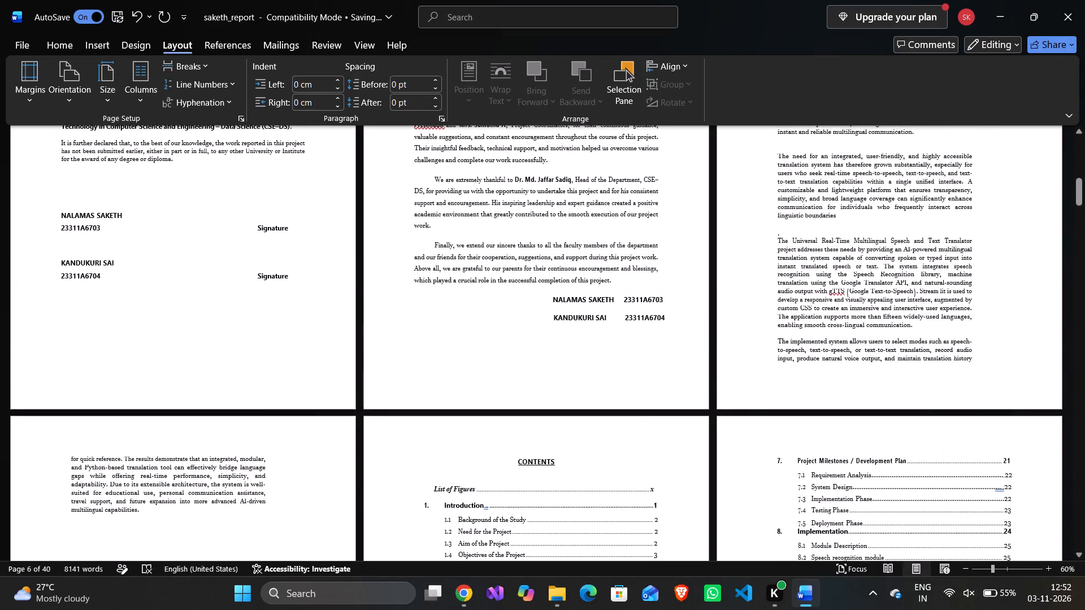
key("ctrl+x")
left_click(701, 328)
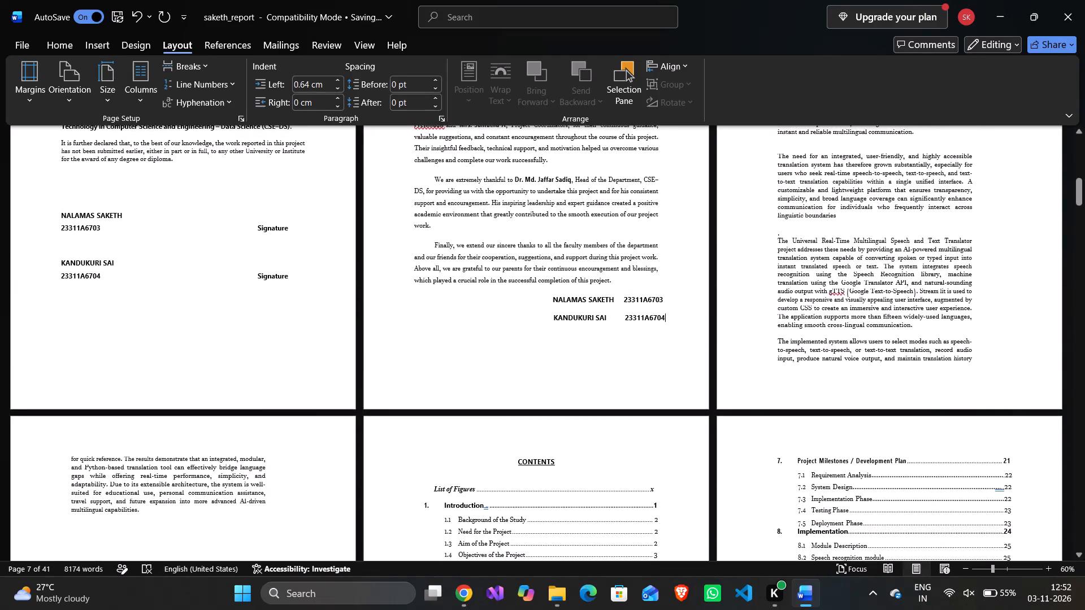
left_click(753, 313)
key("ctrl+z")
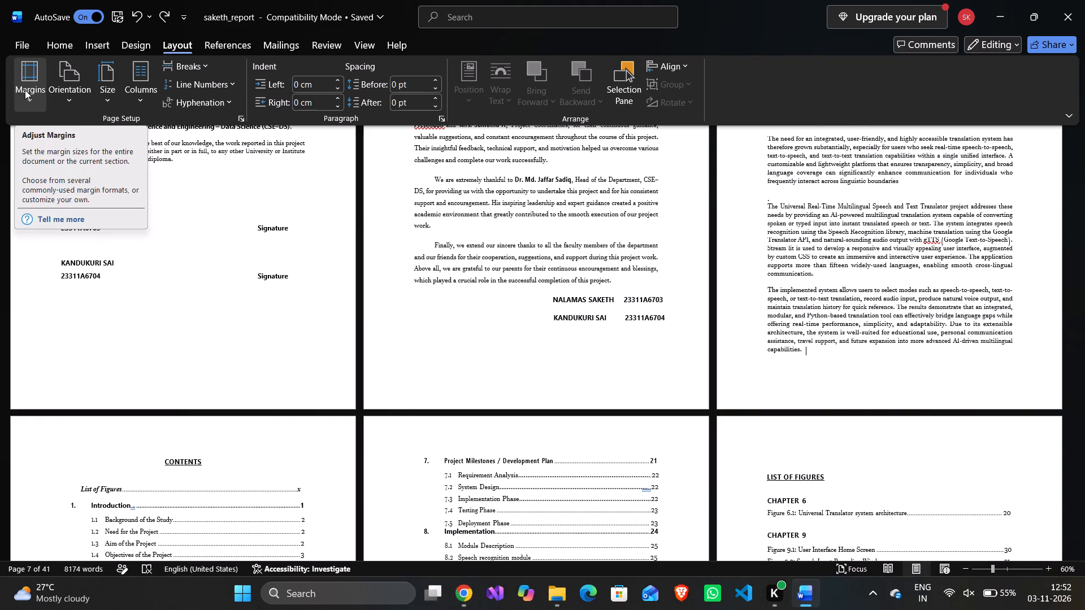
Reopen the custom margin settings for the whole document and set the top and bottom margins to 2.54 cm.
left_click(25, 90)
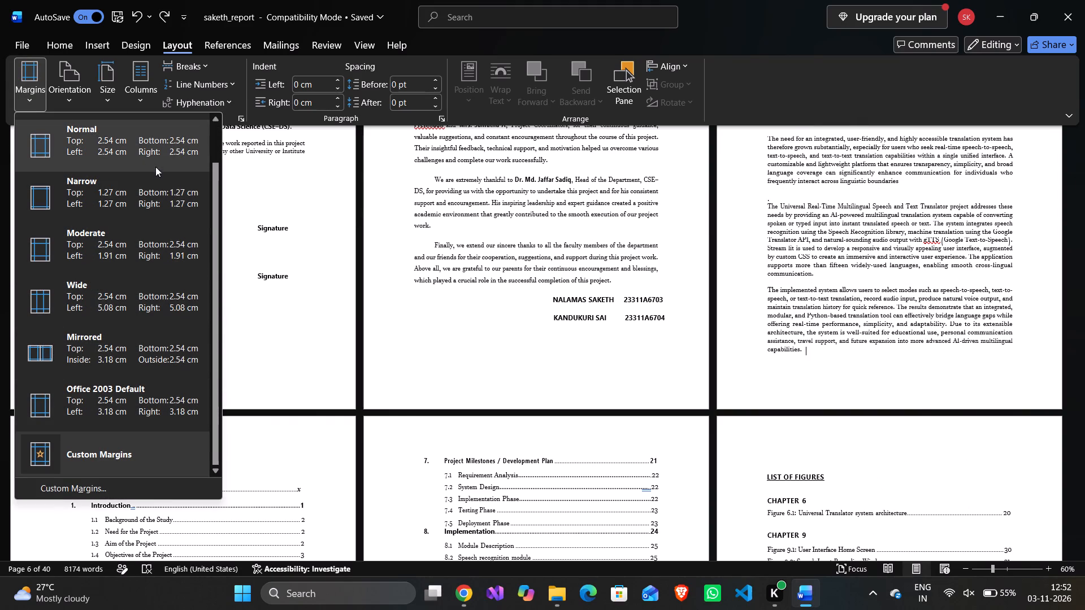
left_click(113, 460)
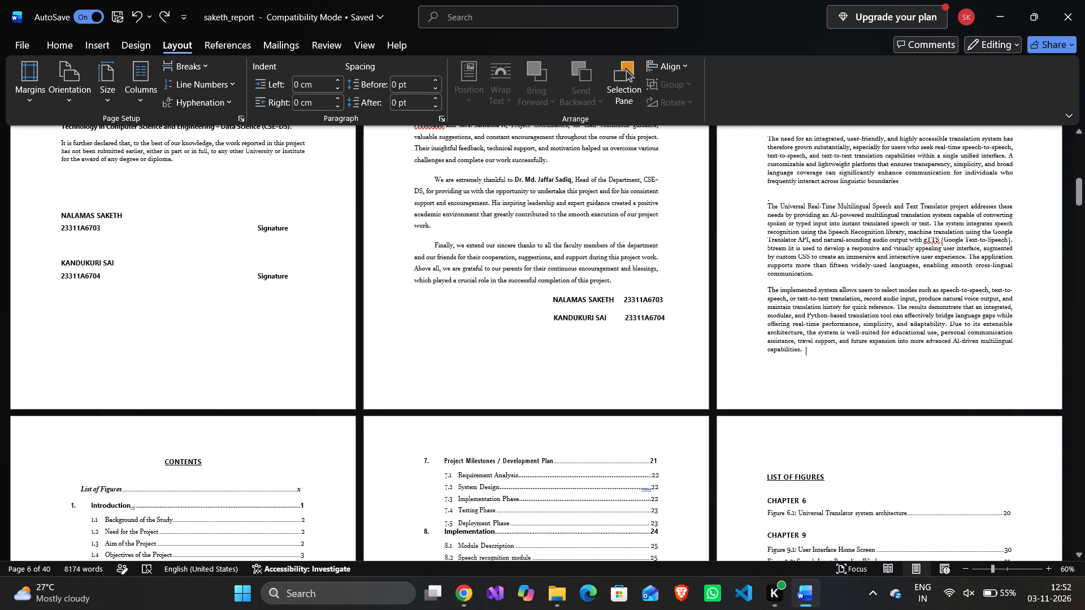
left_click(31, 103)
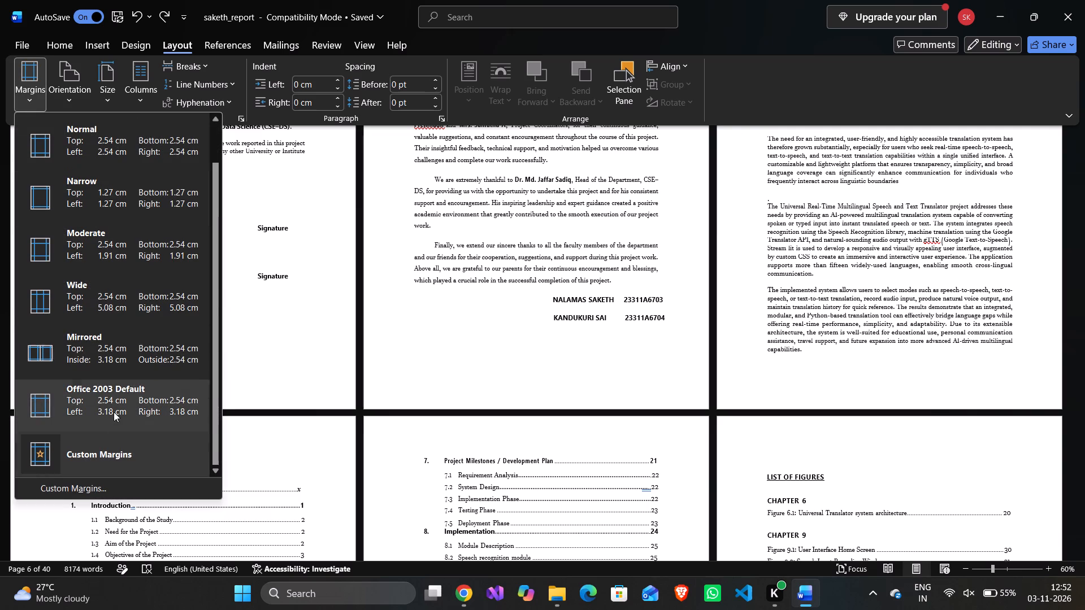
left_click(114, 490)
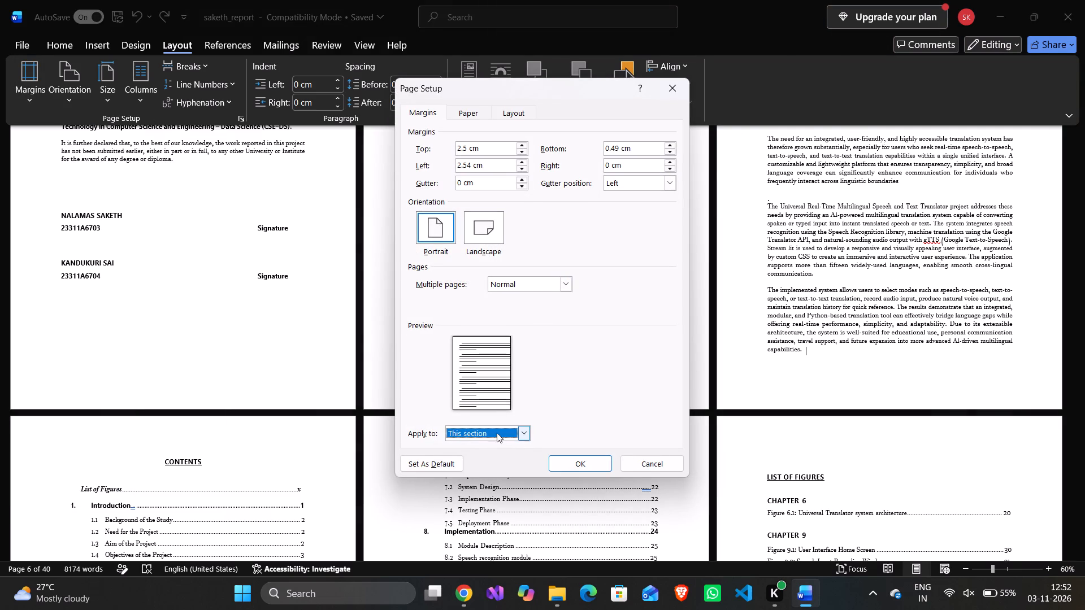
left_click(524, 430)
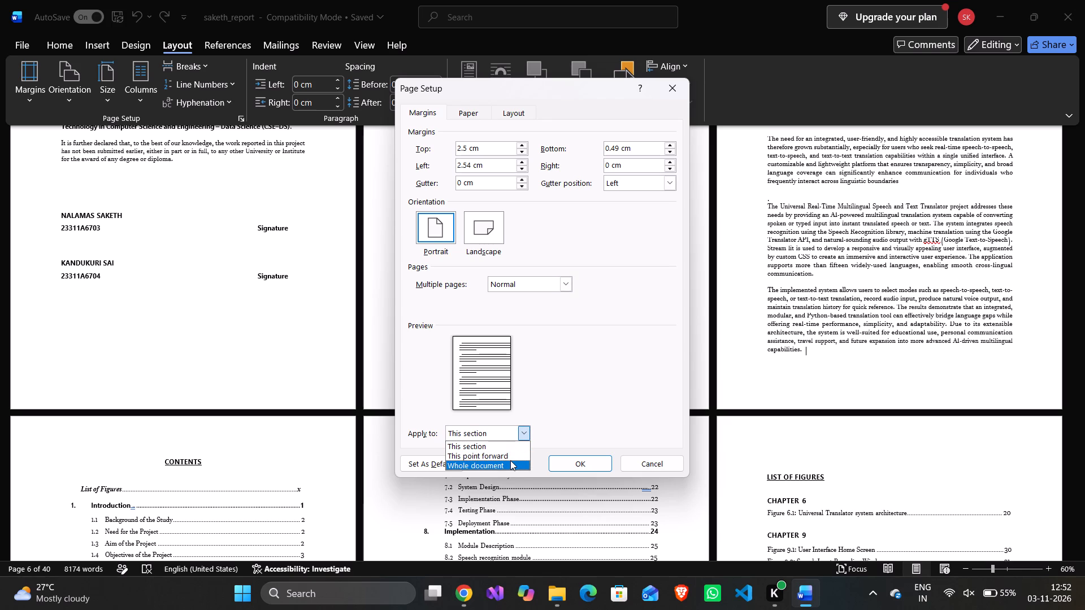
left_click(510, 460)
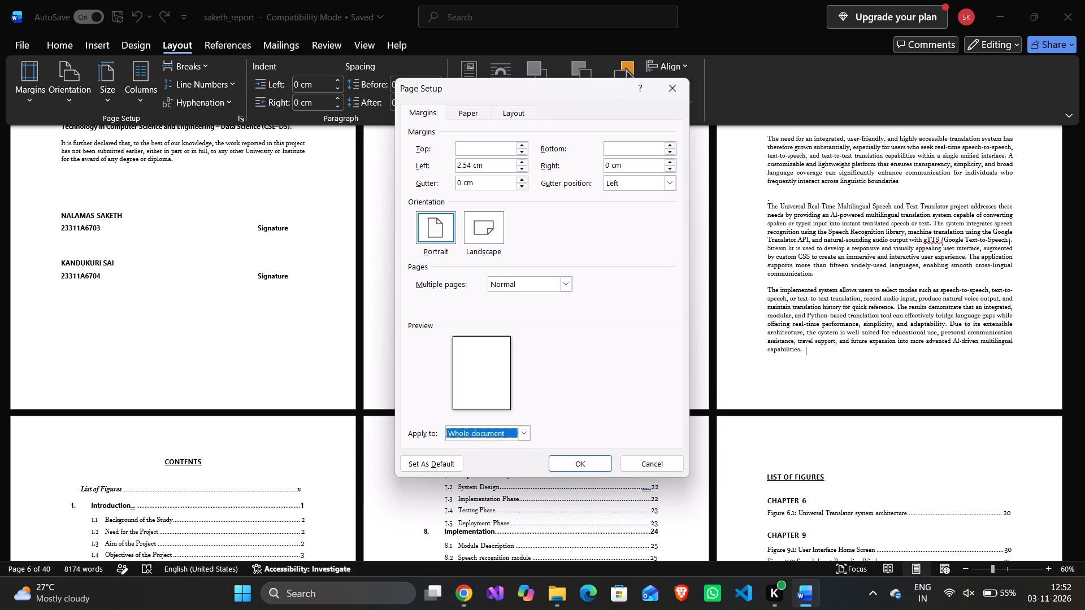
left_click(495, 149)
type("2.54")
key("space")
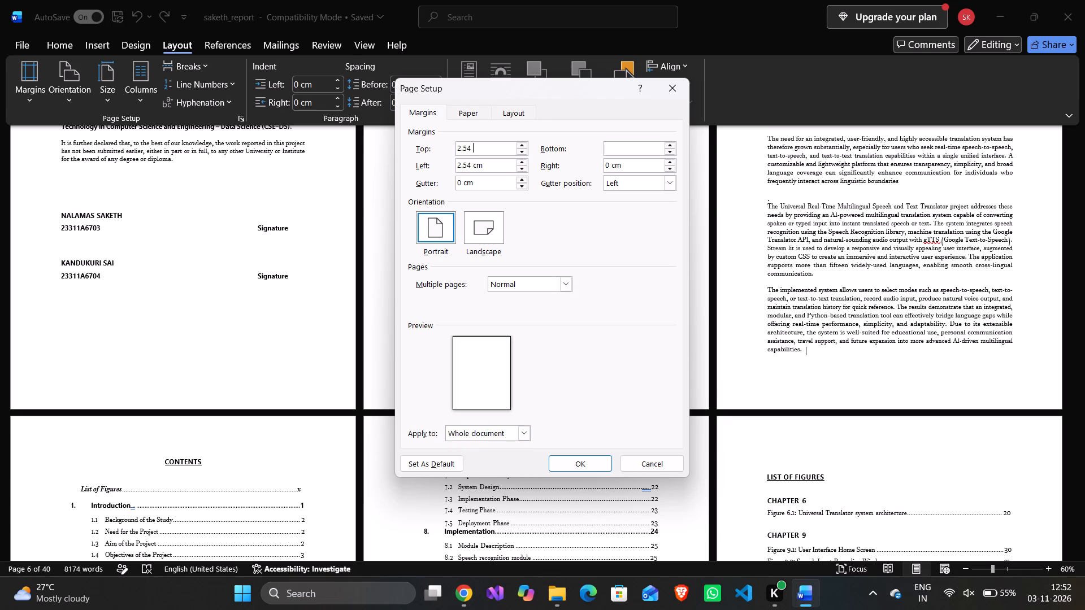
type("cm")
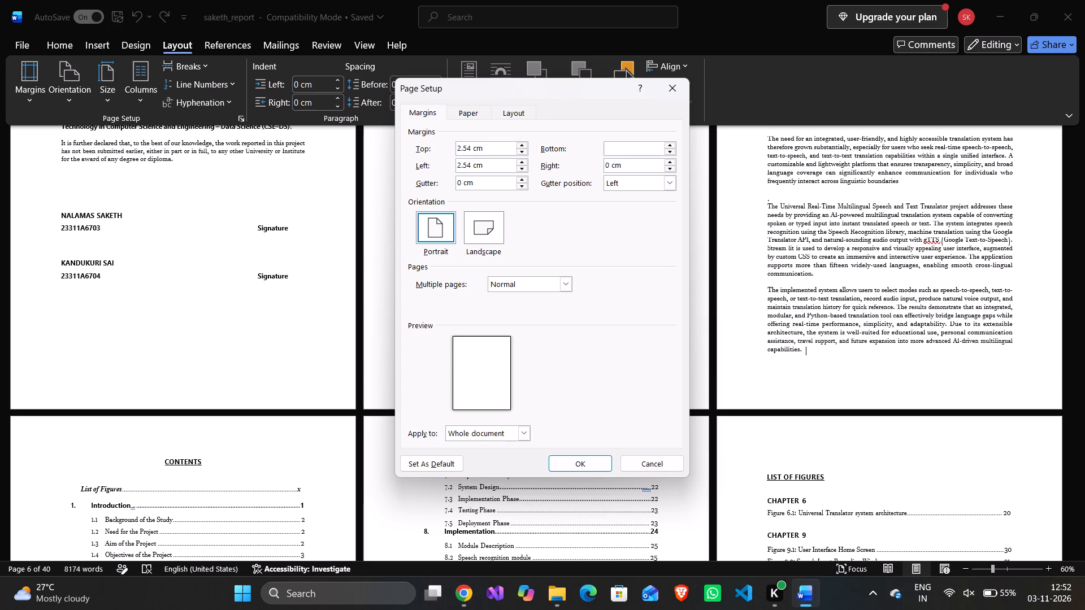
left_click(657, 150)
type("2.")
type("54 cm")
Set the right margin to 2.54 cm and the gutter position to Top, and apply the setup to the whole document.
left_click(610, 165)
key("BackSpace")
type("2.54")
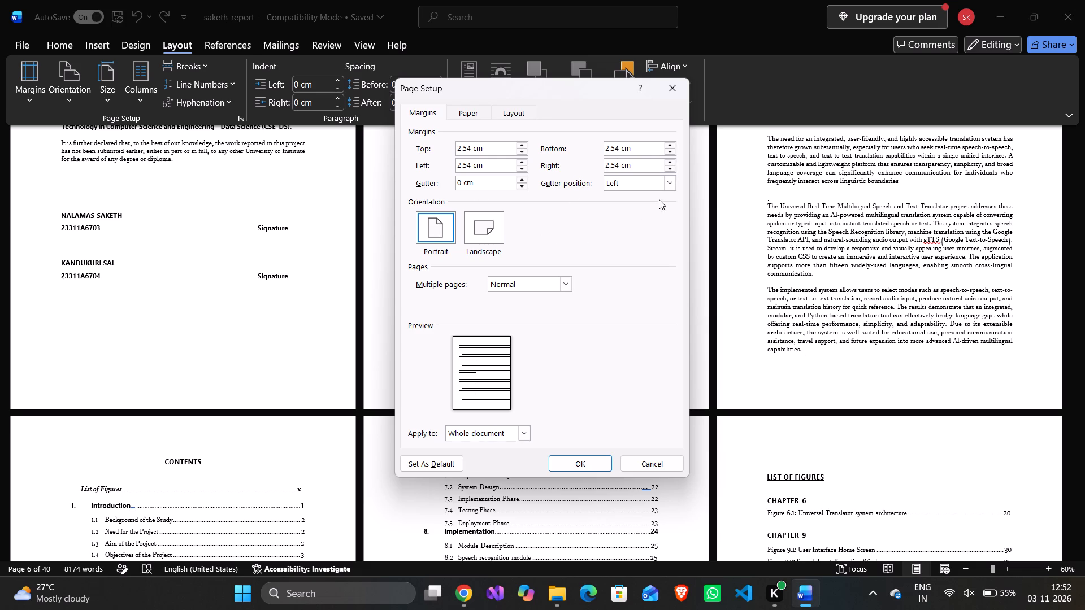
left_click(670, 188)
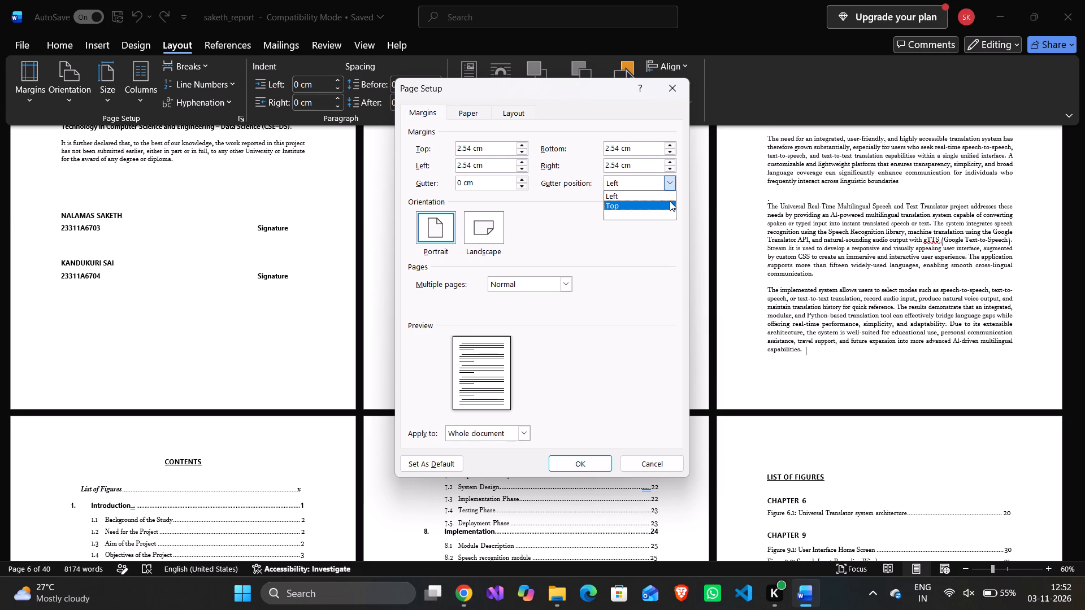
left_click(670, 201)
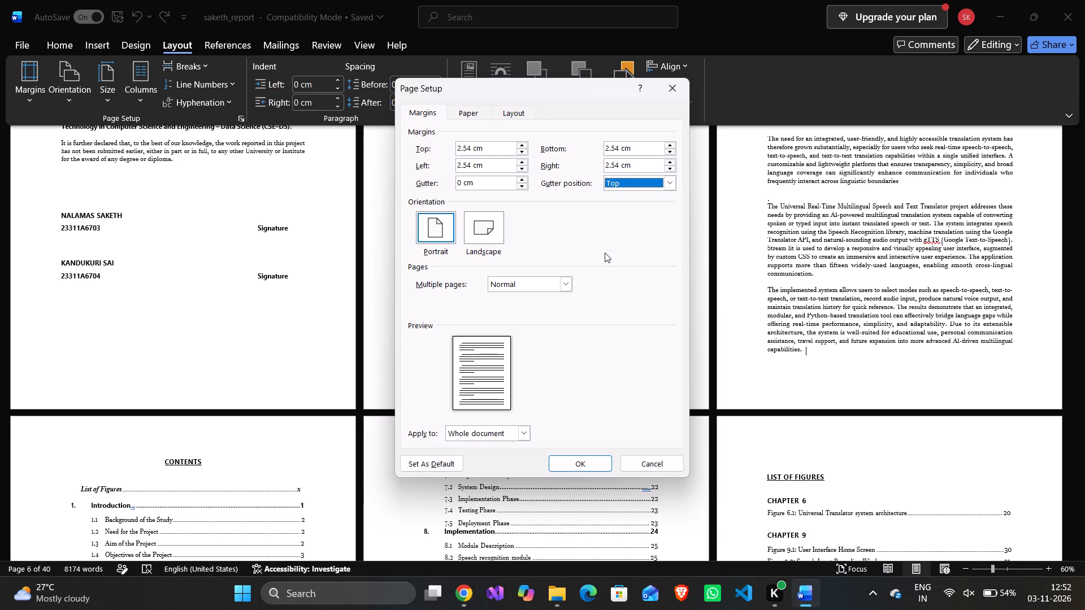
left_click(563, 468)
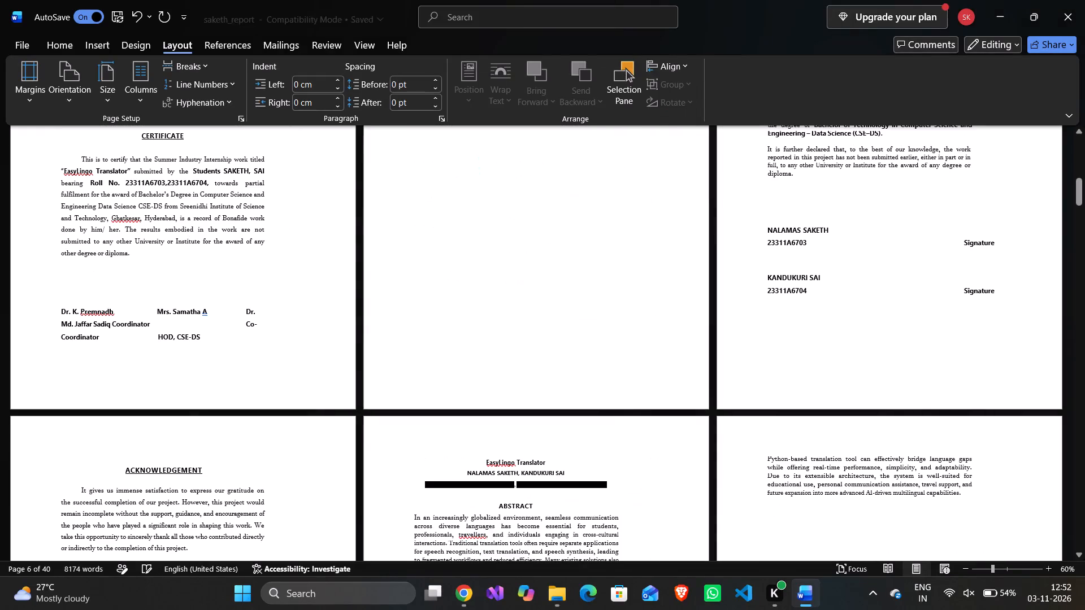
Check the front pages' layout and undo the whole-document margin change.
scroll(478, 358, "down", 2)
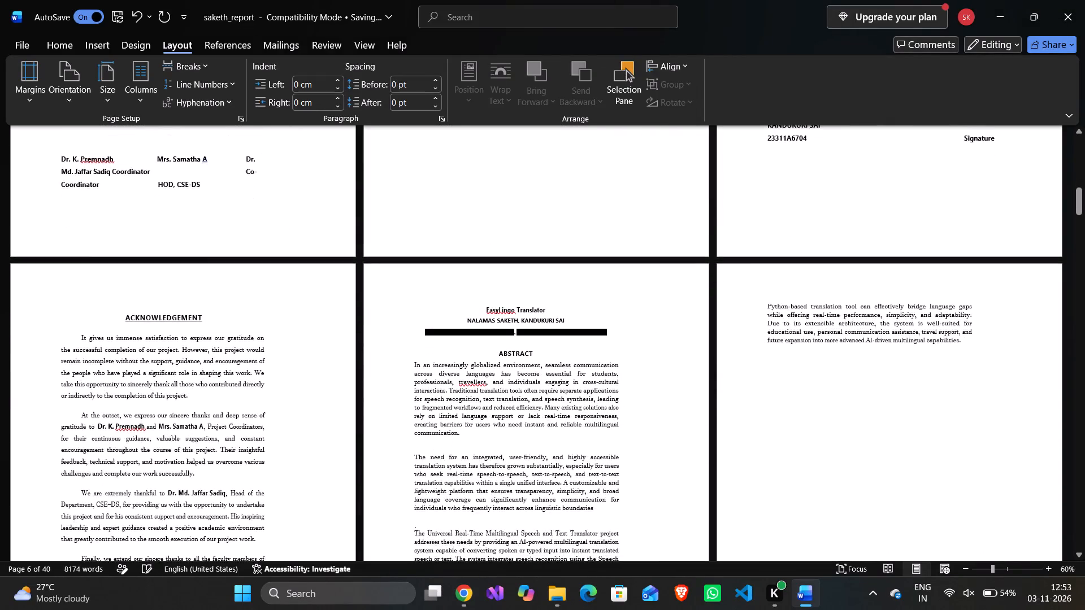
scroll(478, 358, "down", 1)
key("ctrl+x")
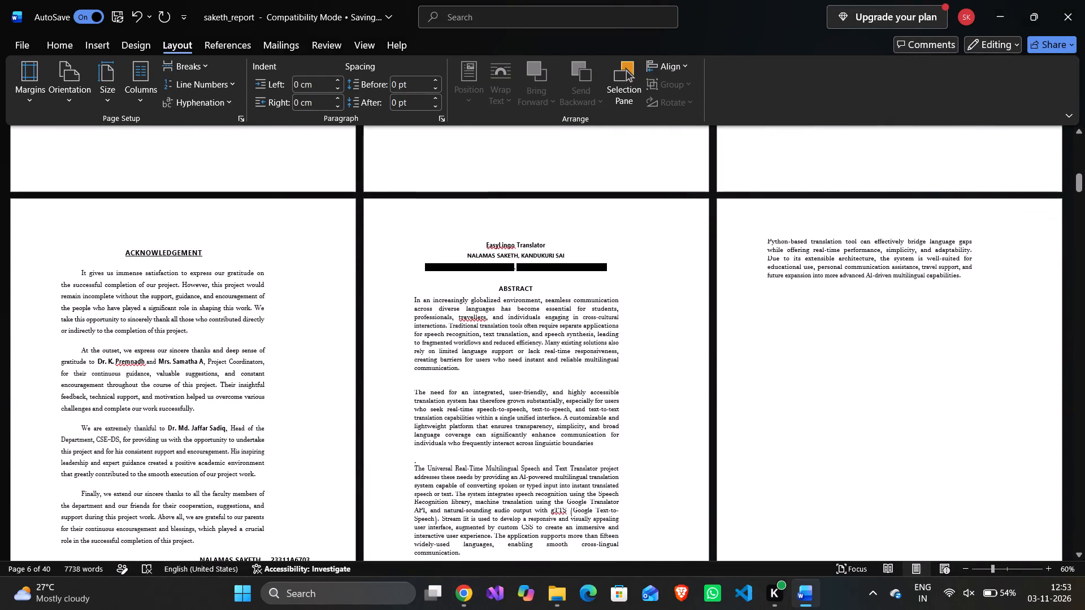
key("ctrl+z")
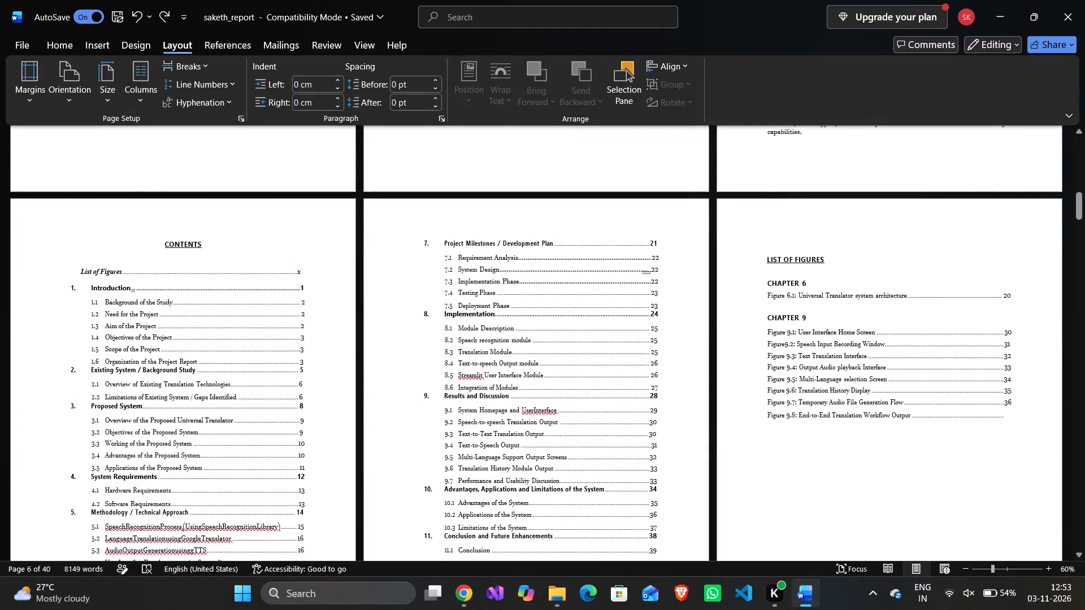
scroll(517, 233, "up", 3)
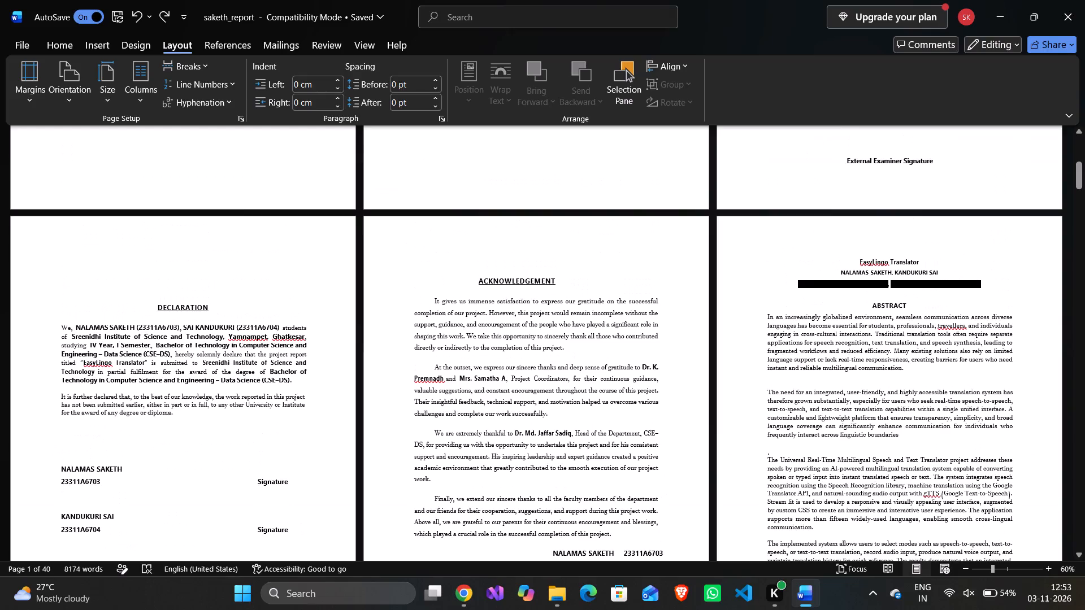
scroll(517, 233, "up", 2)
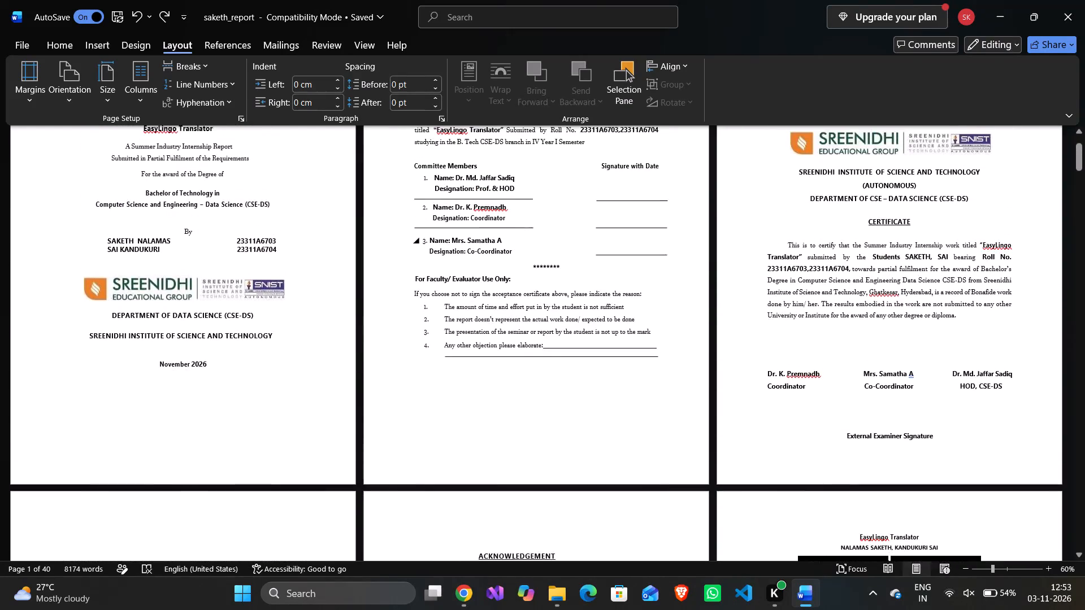
Set the document's object alignment reference to Align to Page.
left_click(29, 88)
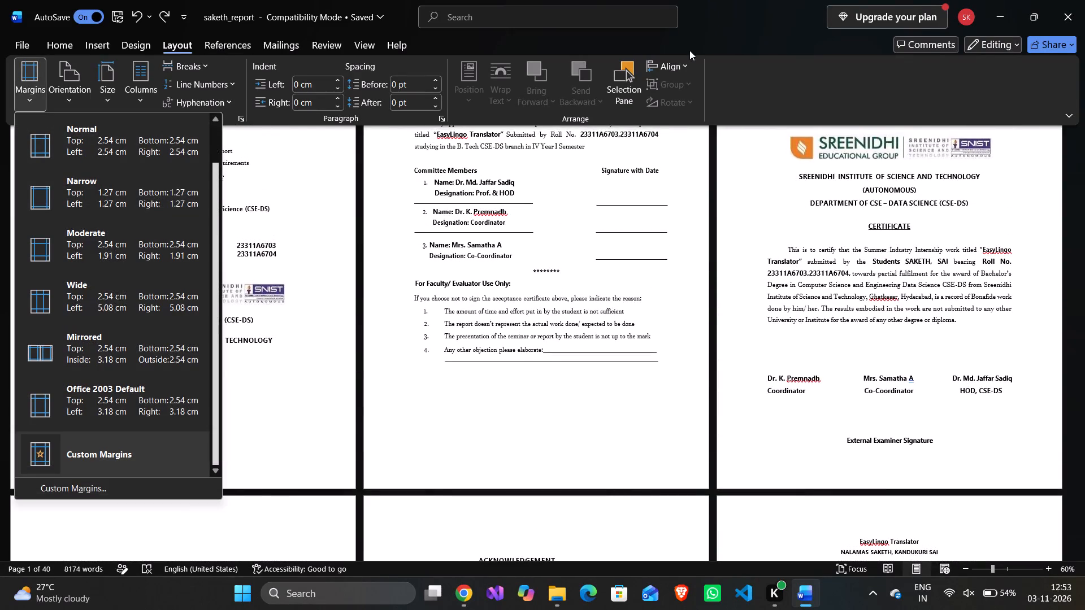
left_click(682, 67)
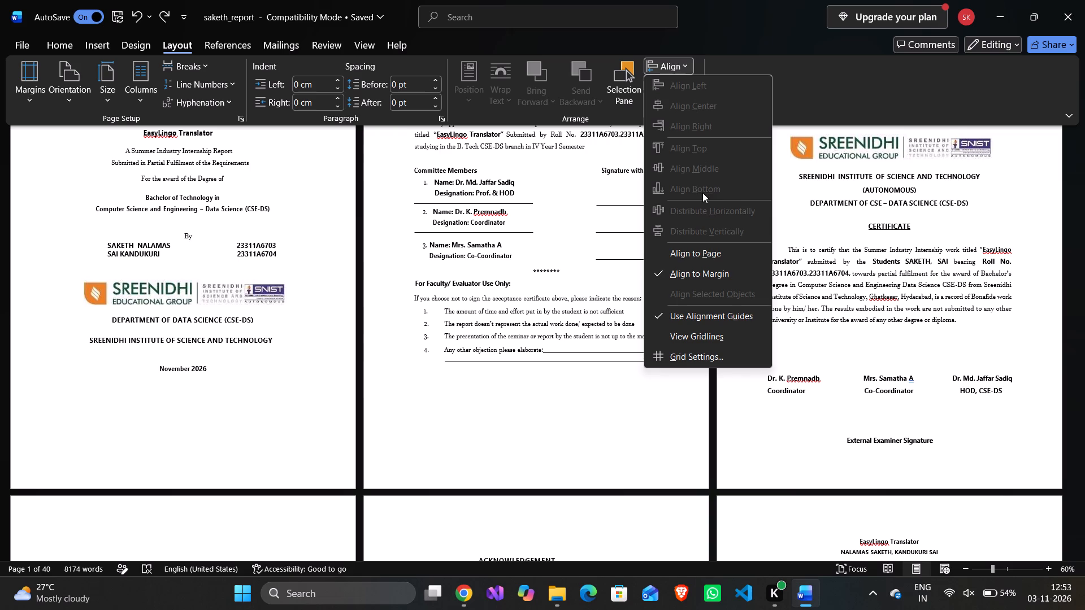
left_click(727, 272)
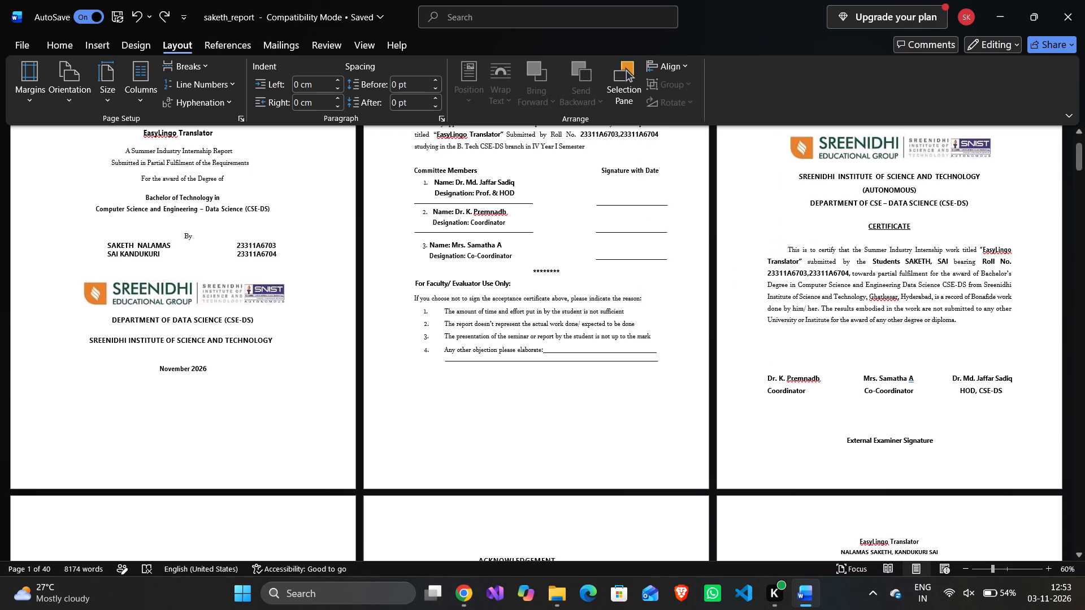
left_click(672, 66)
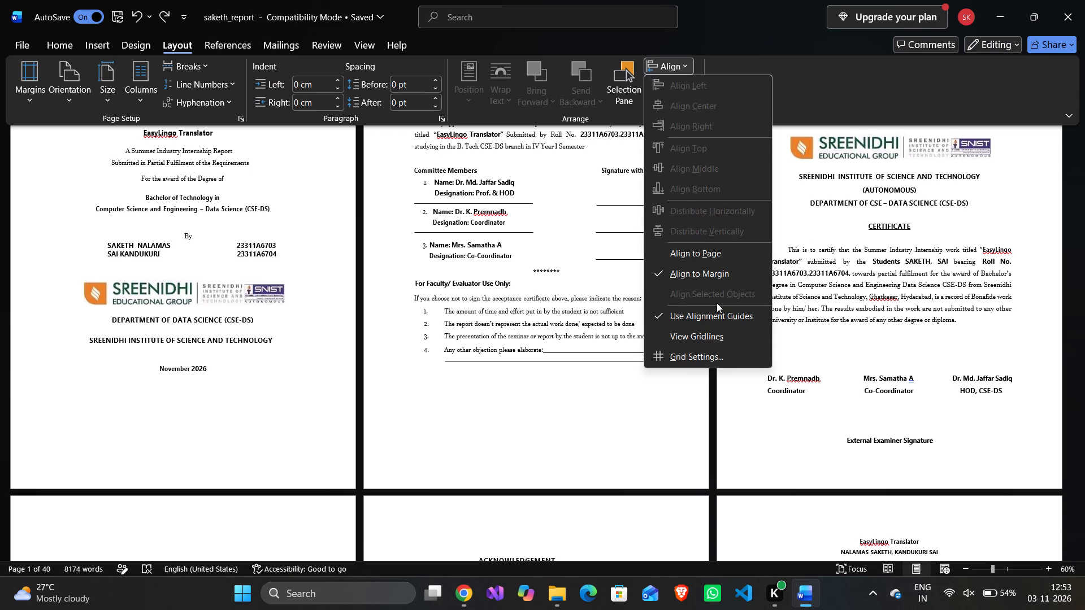
left_click(717, 248)
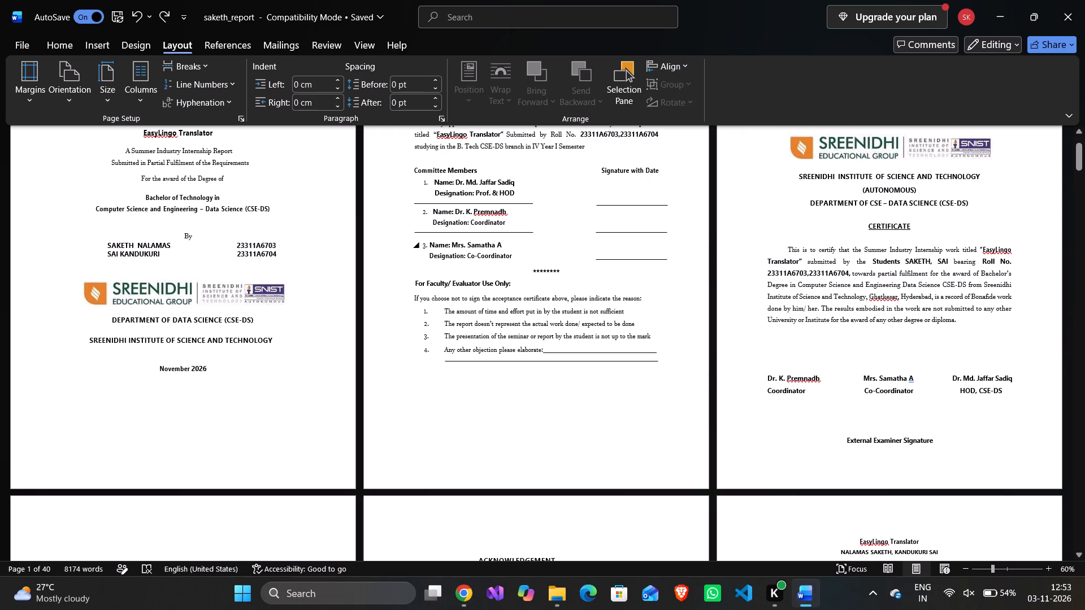
Examine the margin, paper and layout settings in Page Setup, including the whole-document scope, and close it without applying anything.
left_click(40, 72)
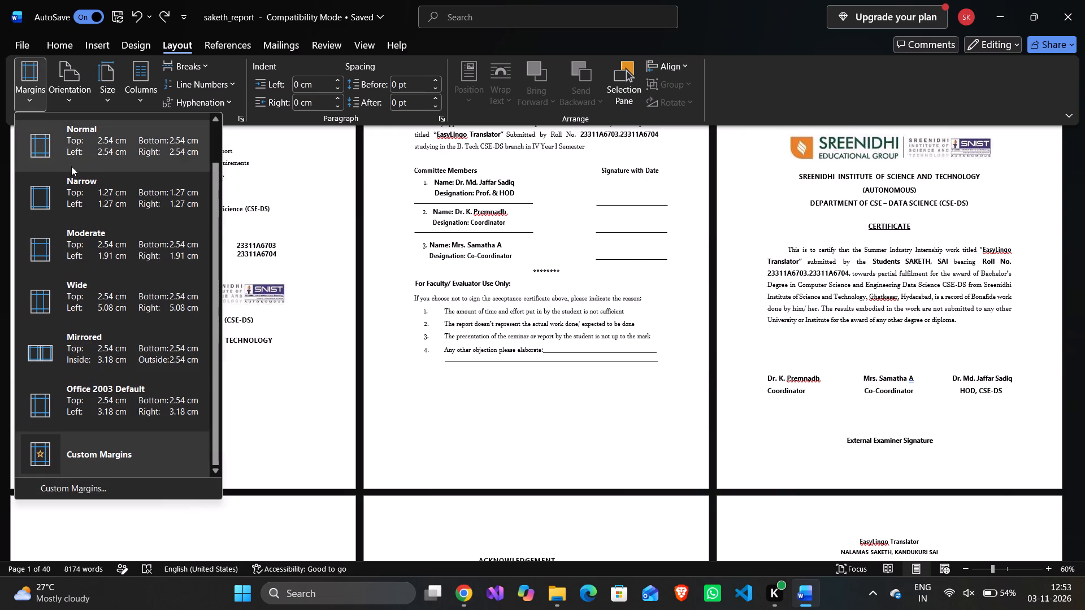
left_click(60, 494)
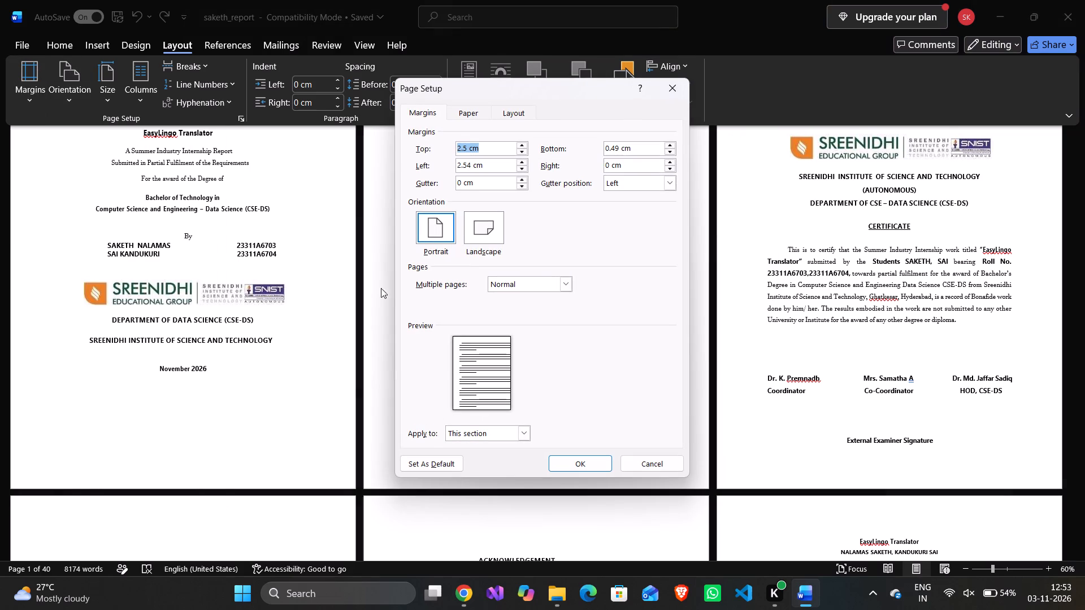
scroll(519, 345, "down", 1)
left_click(501, 371)
left_click(463, 368)
left_click(648, 219)
left_click(498, 186)
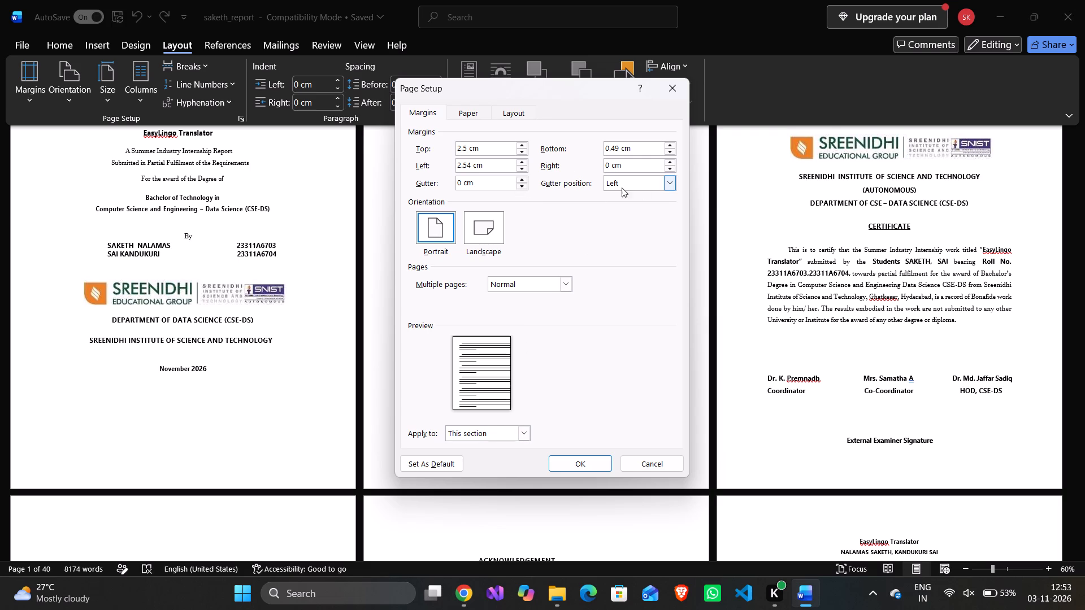
left_click(462, 183)
left_click(472, 115)
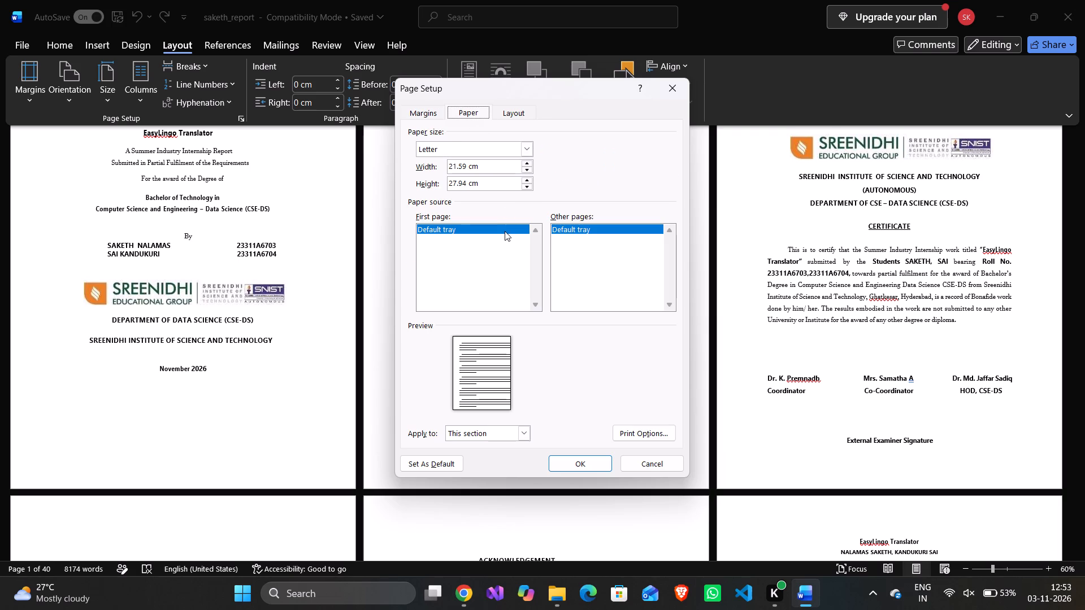
scroll(505, 231, "down", 1)
left_click(505, 433)
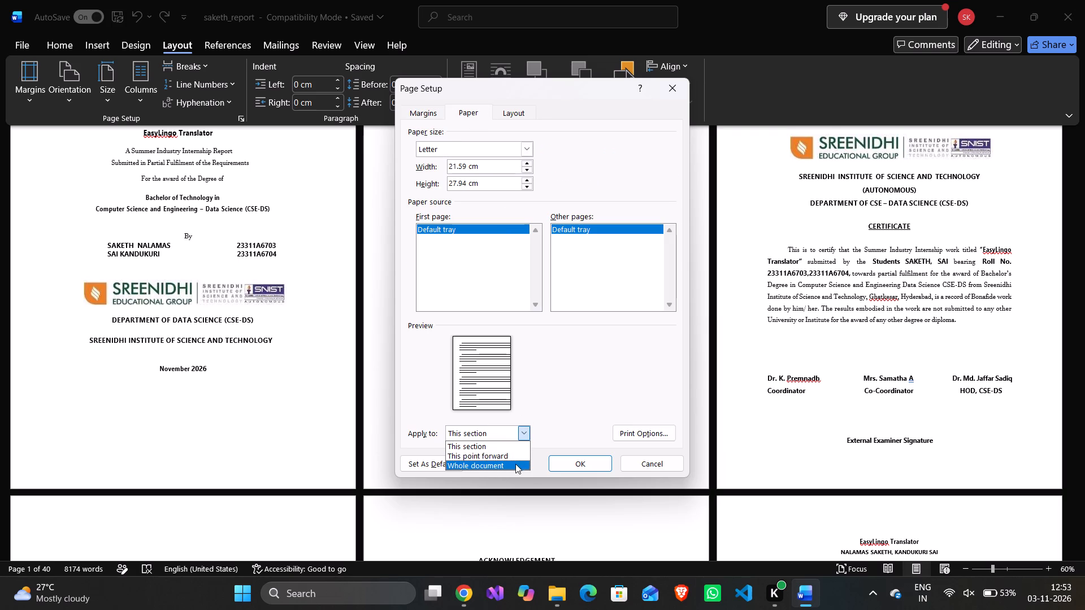
left_click(515, 465)
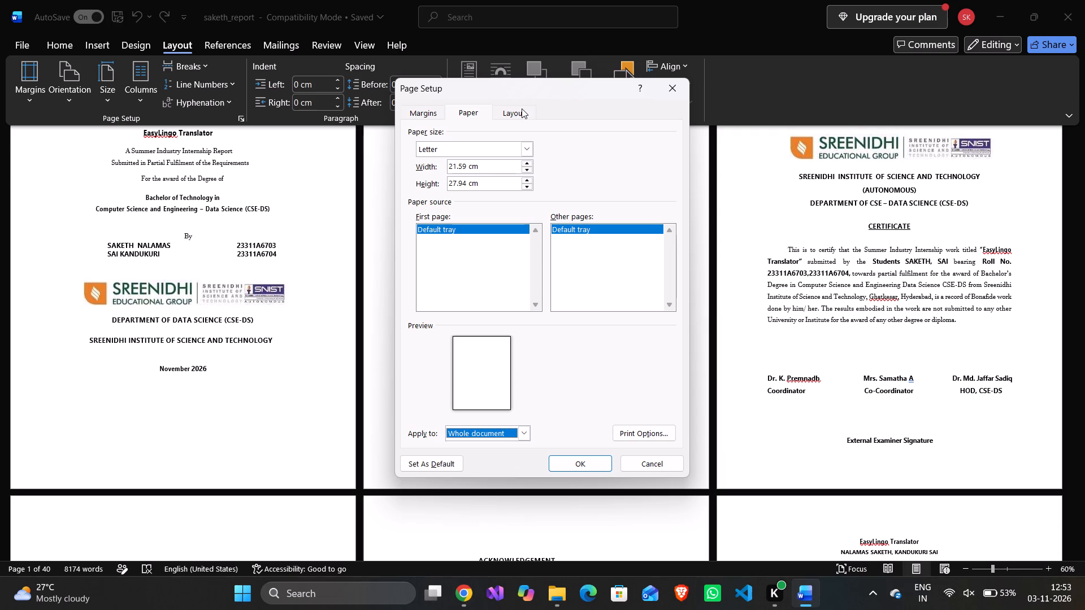
left_click(522, 108)
double_click(522, 108)
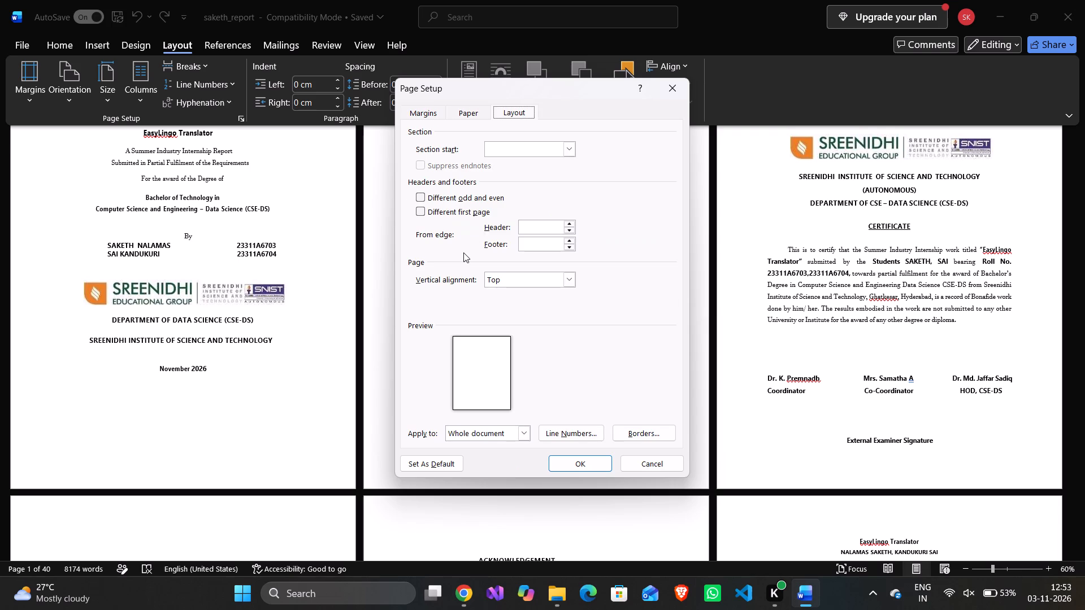
scroll(463, 252, "down", 1)
left_click(288, 300)
left_click(670, 90)
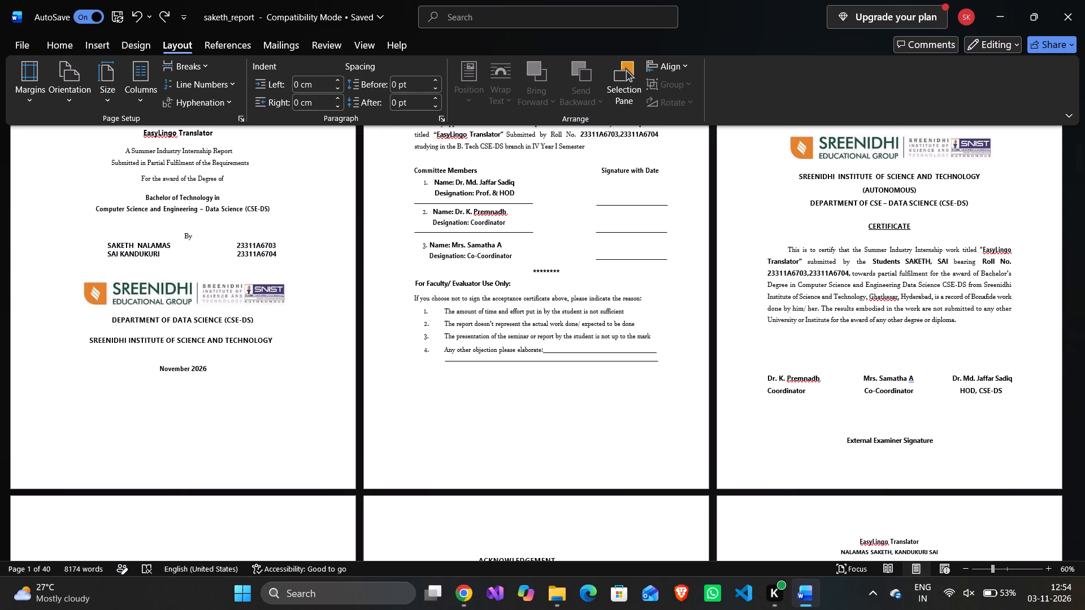
left_click(464, 594)
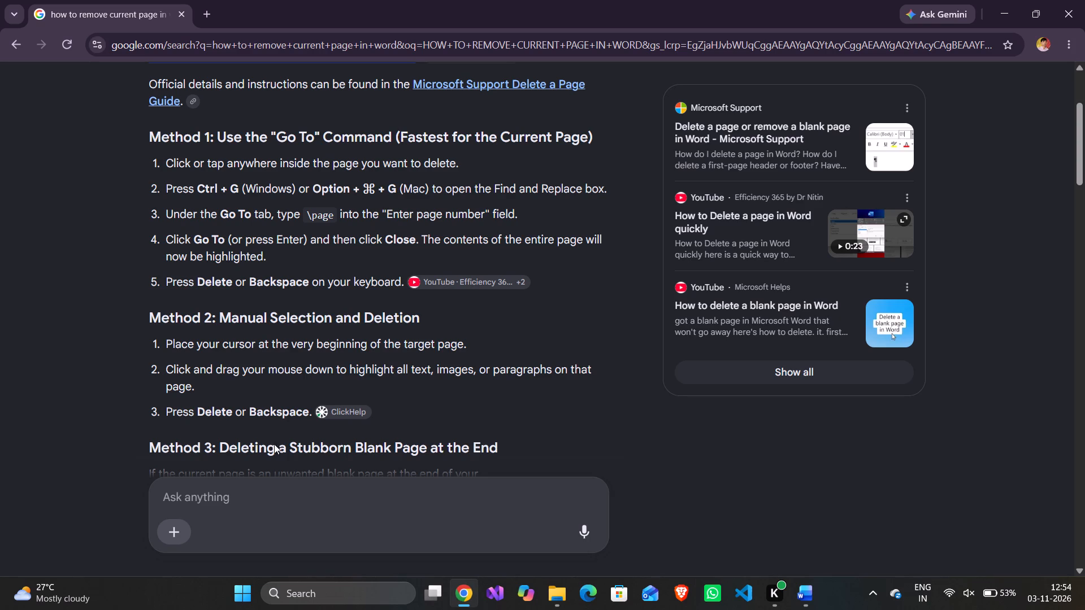
left_click(287, 500)
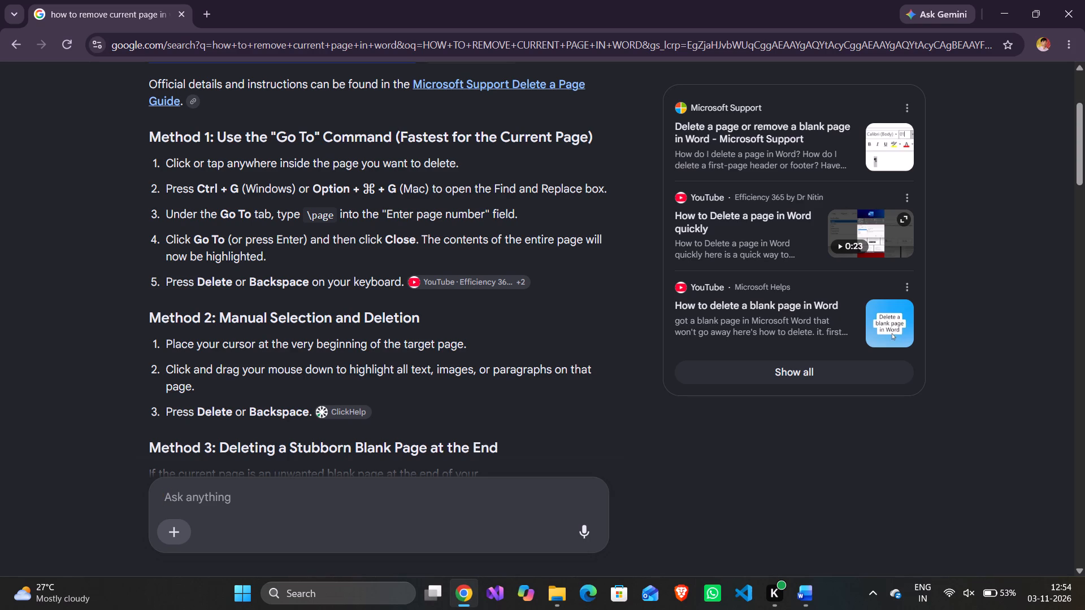
key("h")
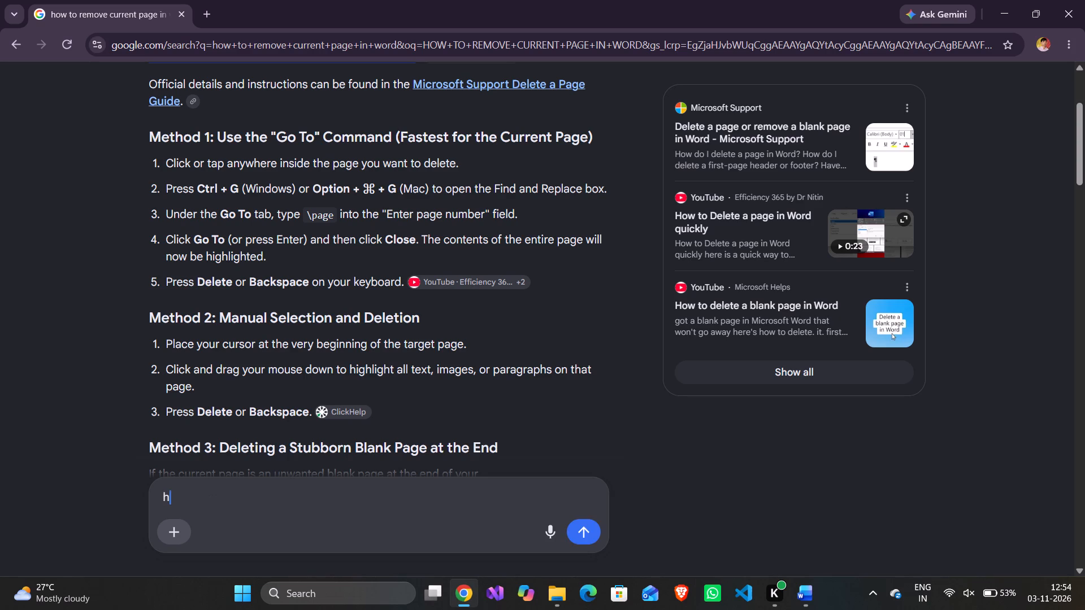
key("BackSpace")
type("i want")
key("space")
type("left spacing")
key("space")
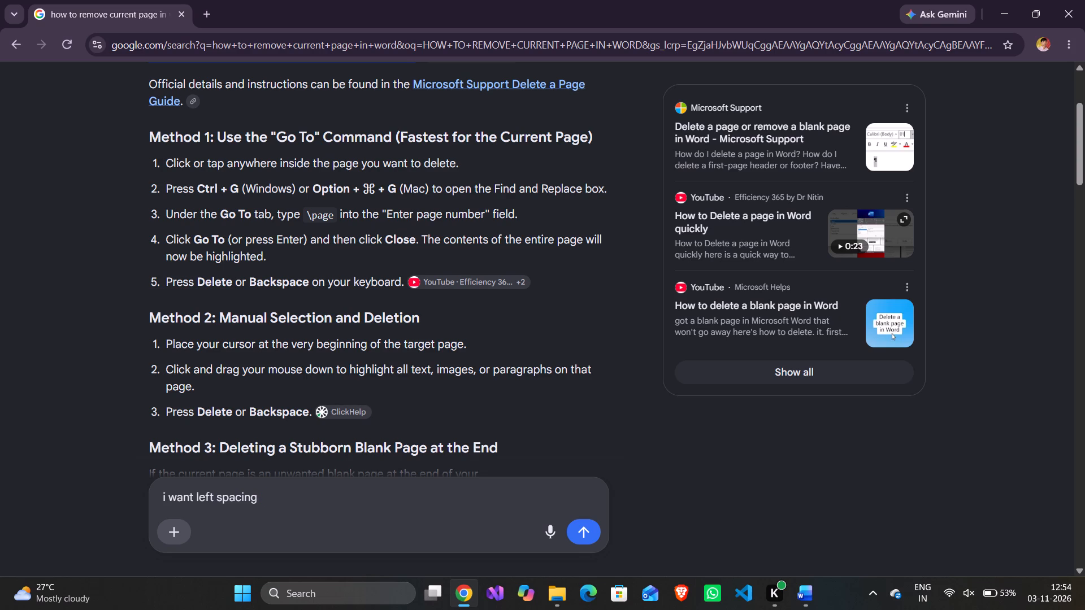
type("than")
key("space")
key("BackSpace")
key("BackSpace")
key("BackSpace")
key("BackSpace")
key("BackSpace")
key("BackSpace")
key("BackSpace")
key("BackSpace")
key("BackSpace")
key("BackSpace")
key("BackSpace")
key("BackSpace")
key("BackSpace")
key("BackSpace")
key("BackSpace")
key("BackSpace")
key("BackSpace")
type("ef =t")
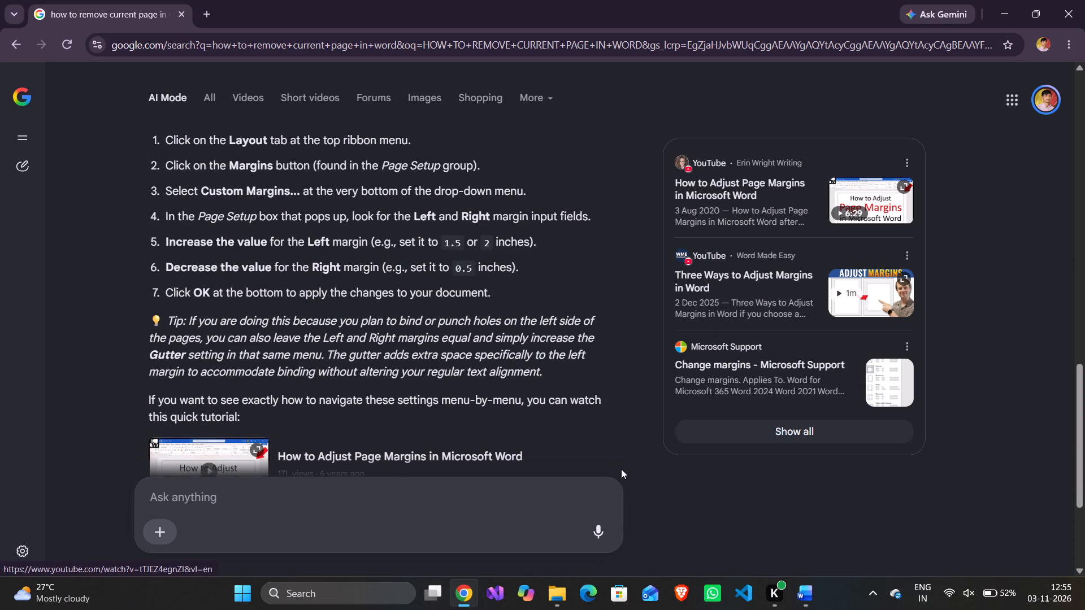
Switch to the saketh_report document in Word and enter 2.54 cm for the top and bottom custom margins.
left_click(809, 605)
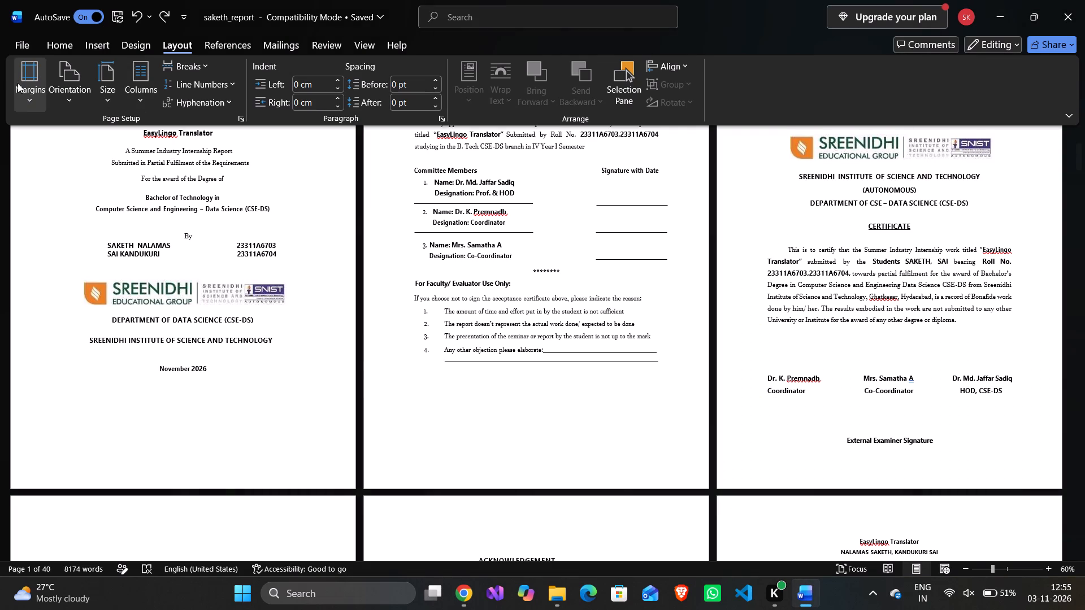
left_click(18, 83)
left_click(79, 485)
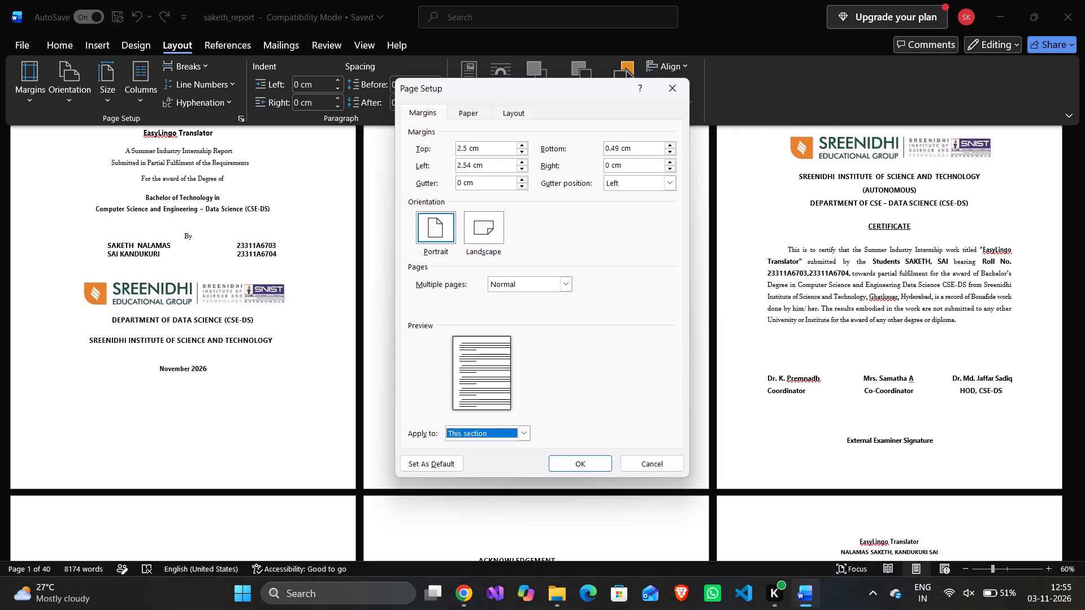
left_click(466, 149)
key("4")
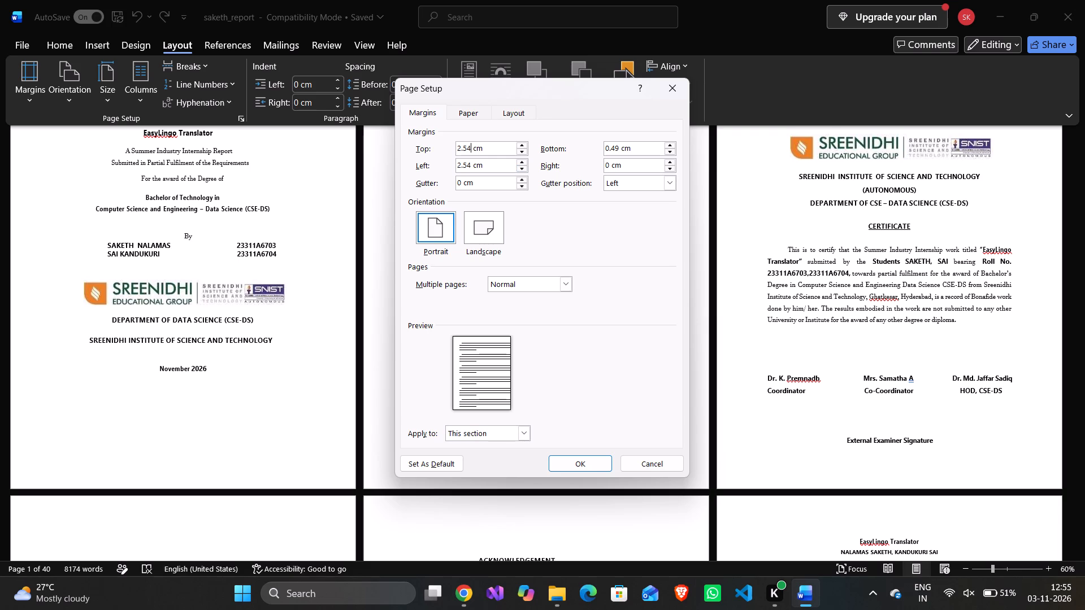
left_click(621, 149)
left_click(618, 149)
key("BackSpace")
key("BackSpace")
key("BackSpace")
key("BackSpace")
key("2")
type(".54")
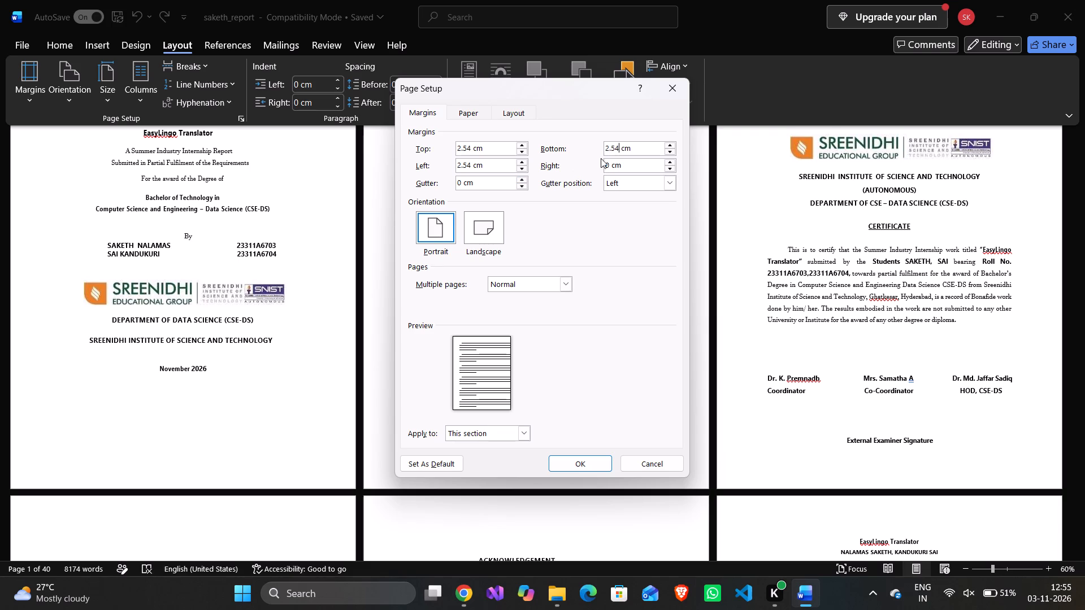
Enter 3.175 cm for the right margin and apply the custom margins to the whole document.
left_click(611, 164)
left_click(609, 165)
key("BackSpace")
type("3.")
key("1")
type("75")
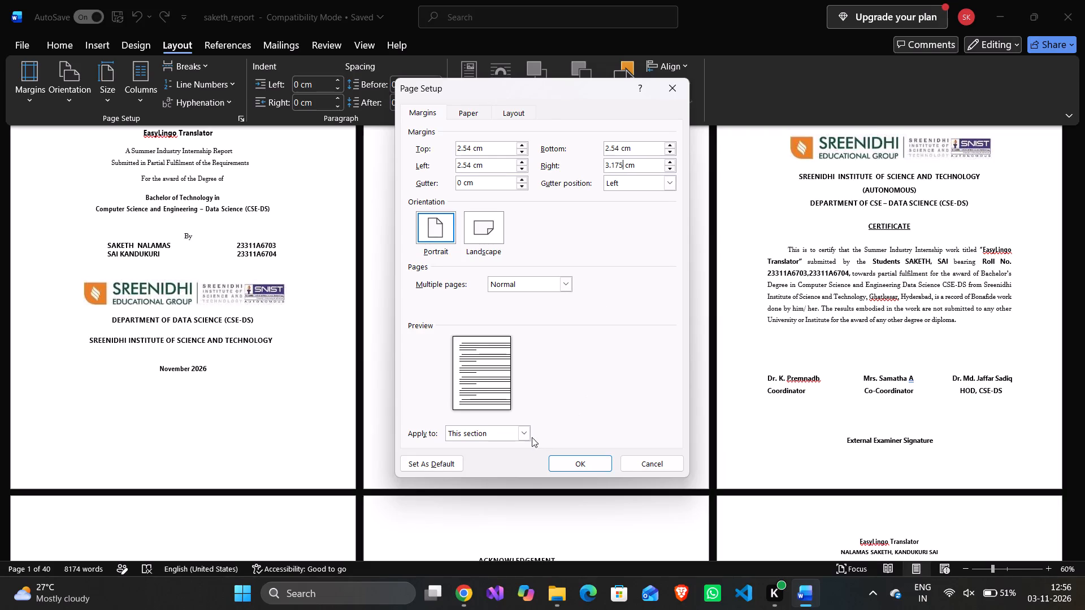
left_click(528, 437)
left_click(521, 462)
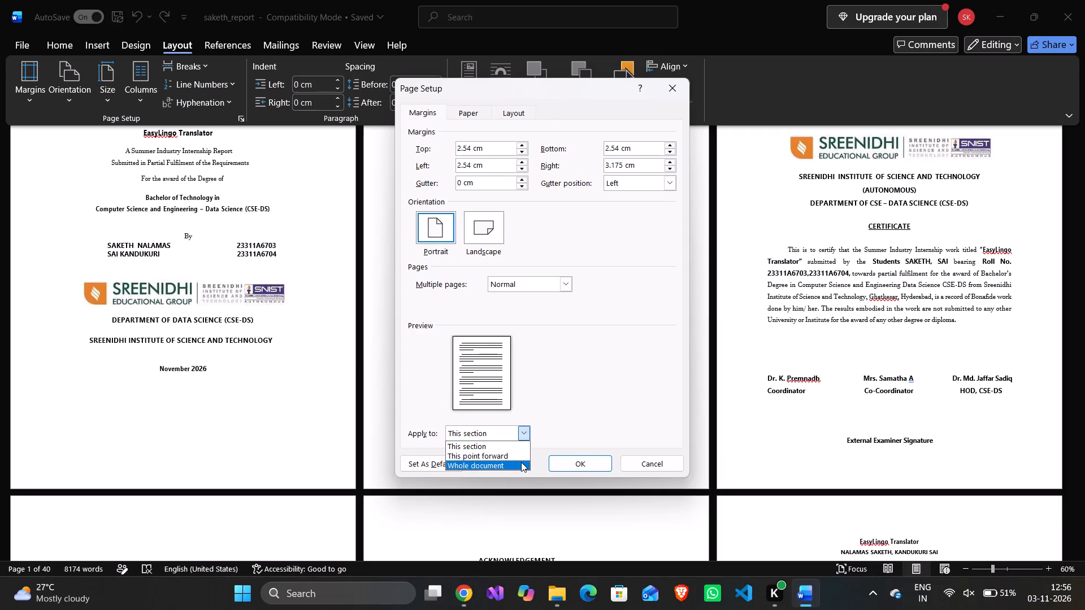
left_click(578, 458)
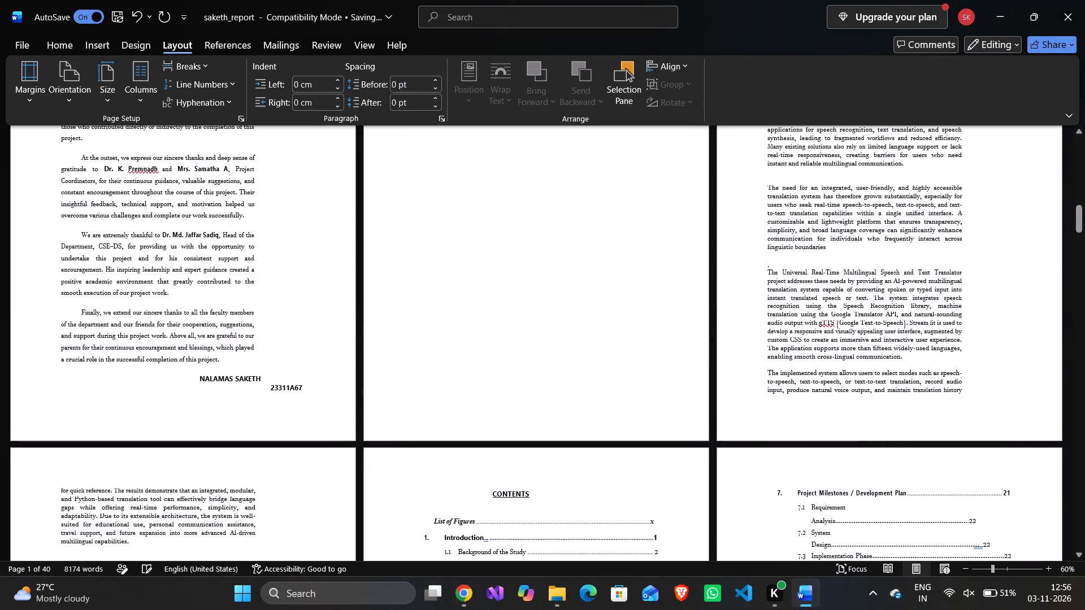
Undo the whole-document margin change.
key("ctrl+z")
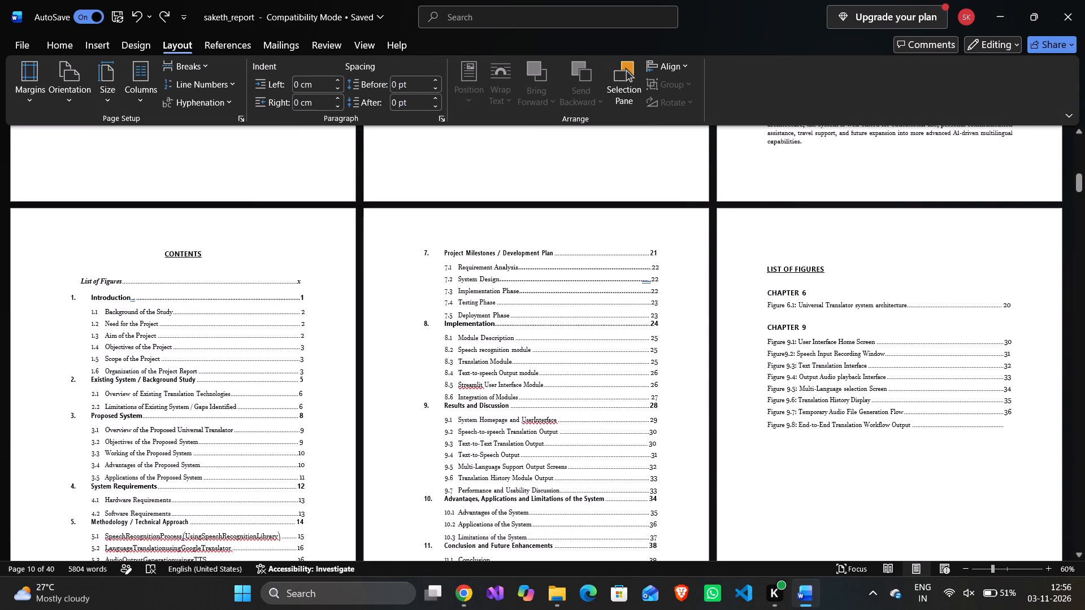
Enter 2.54 cm for the top and bottom custom margins and clear the right margin value.
left_click(35, 99)
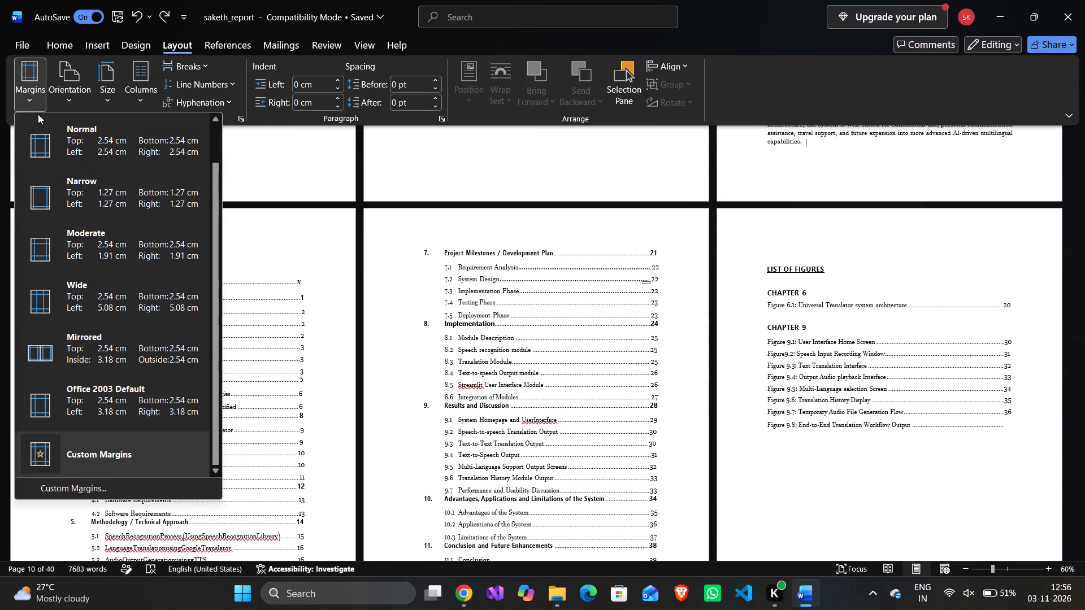
left_click(76, 493)
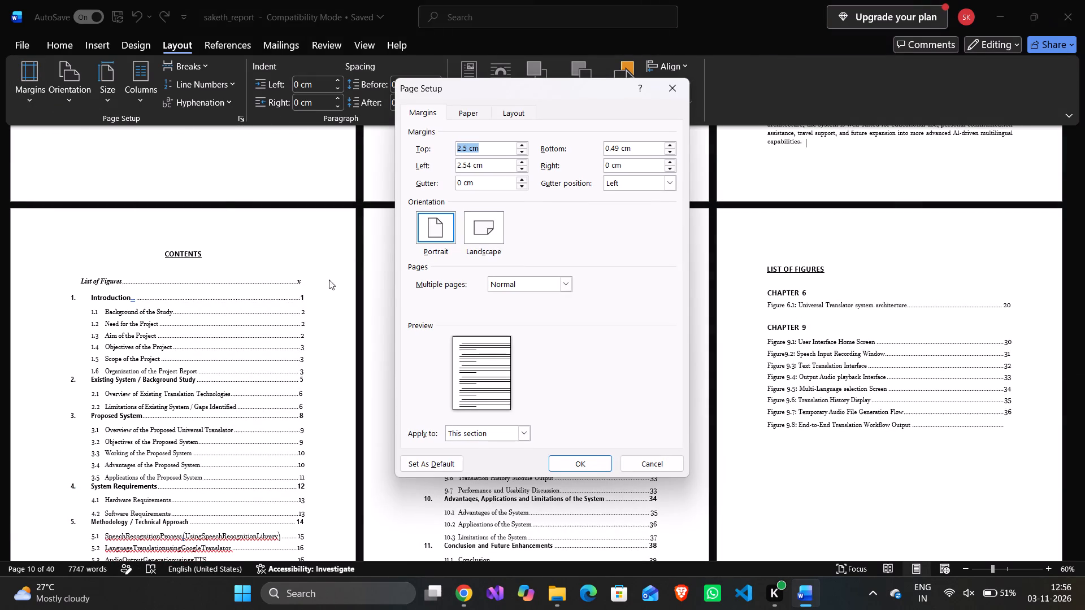
left_click(465, 144)
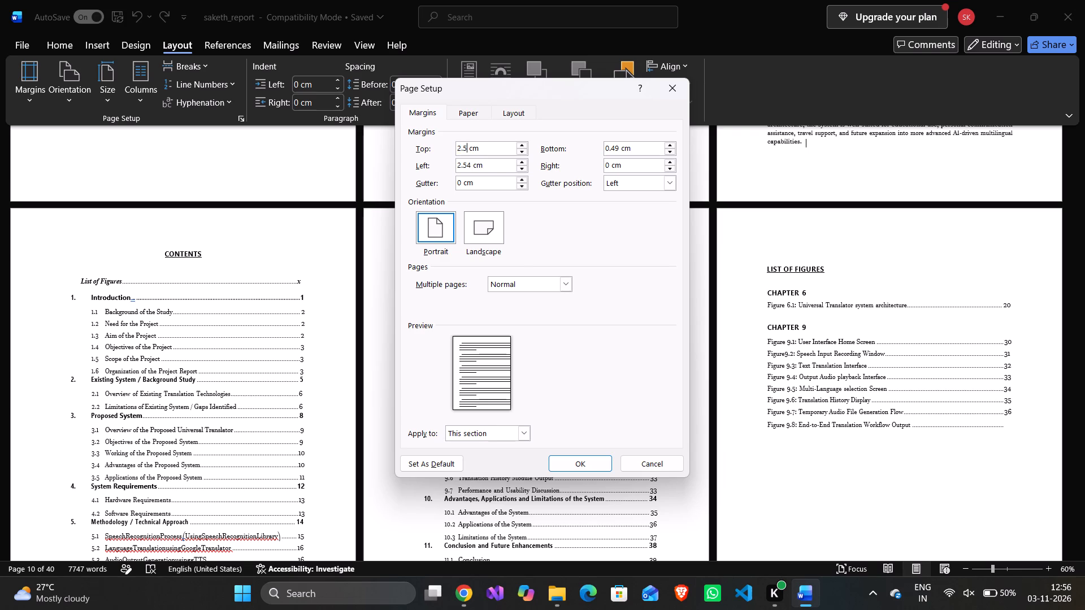
key("4")
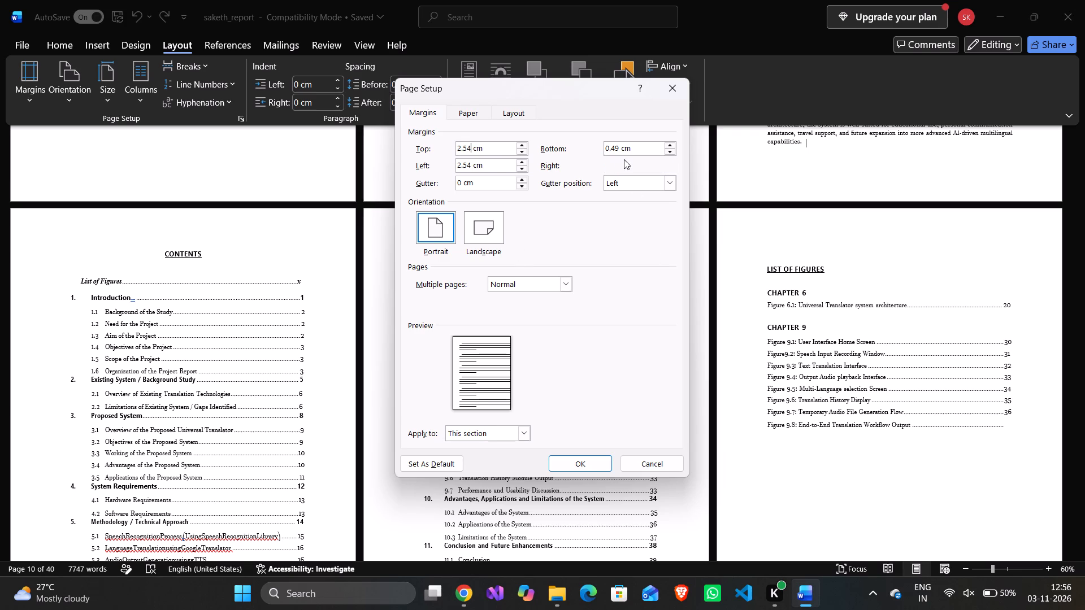
left_click(617, 150)
key("Right")
key("BackSpace")
key("BackSpace")
key("BackSpace")
key("BackSpace")
type("2.54")
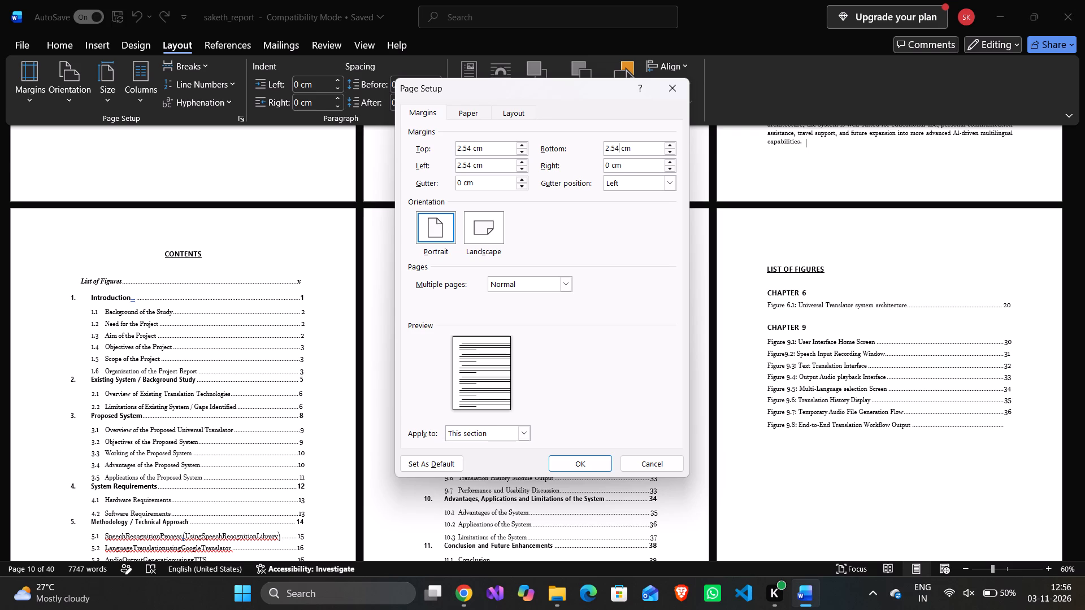
left_click(609, 164)
key("BackSpace")
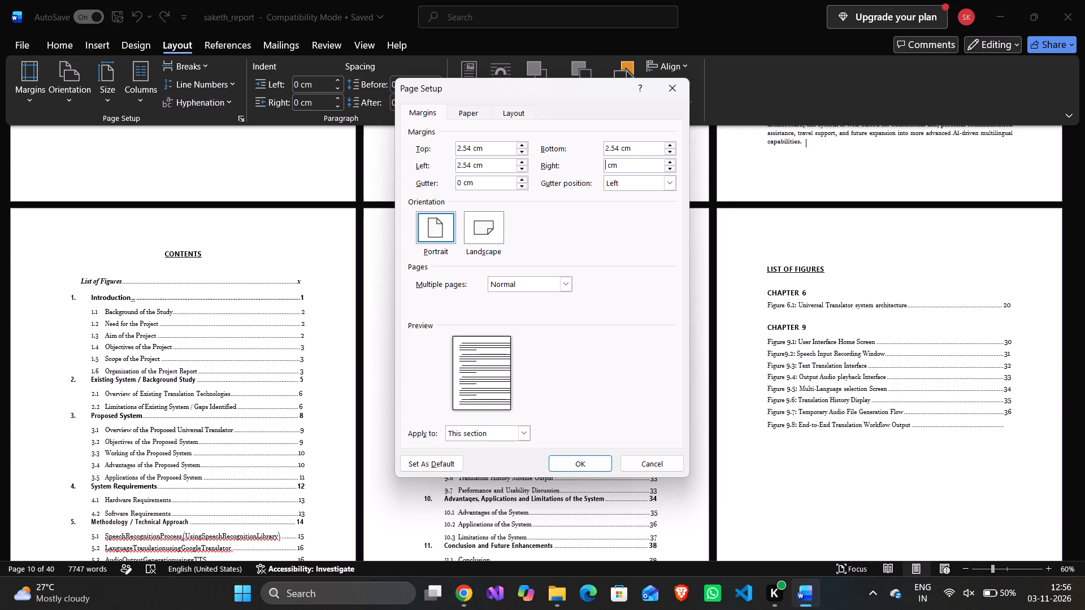
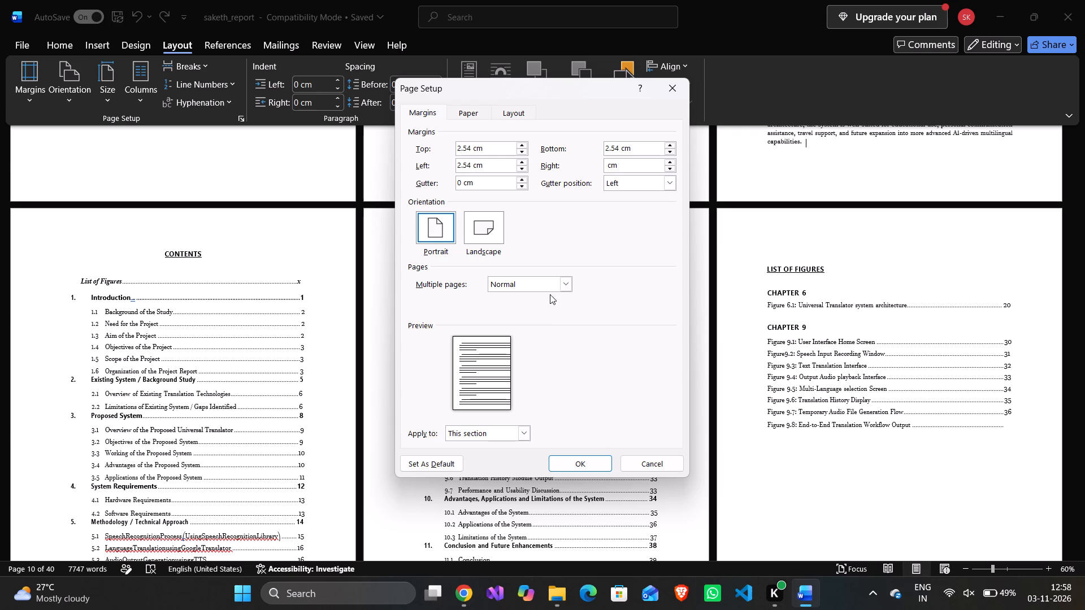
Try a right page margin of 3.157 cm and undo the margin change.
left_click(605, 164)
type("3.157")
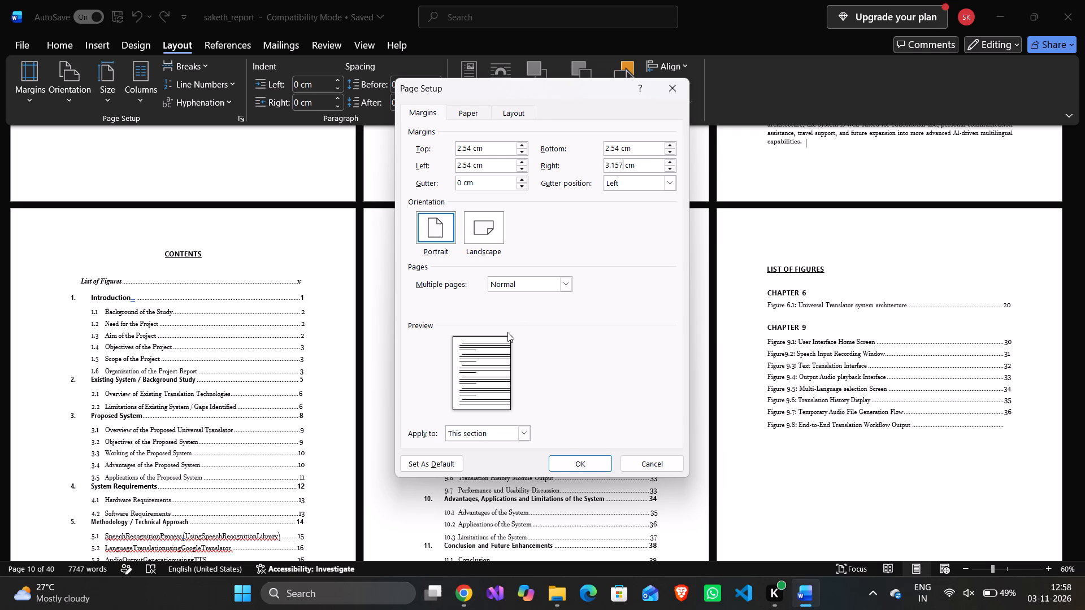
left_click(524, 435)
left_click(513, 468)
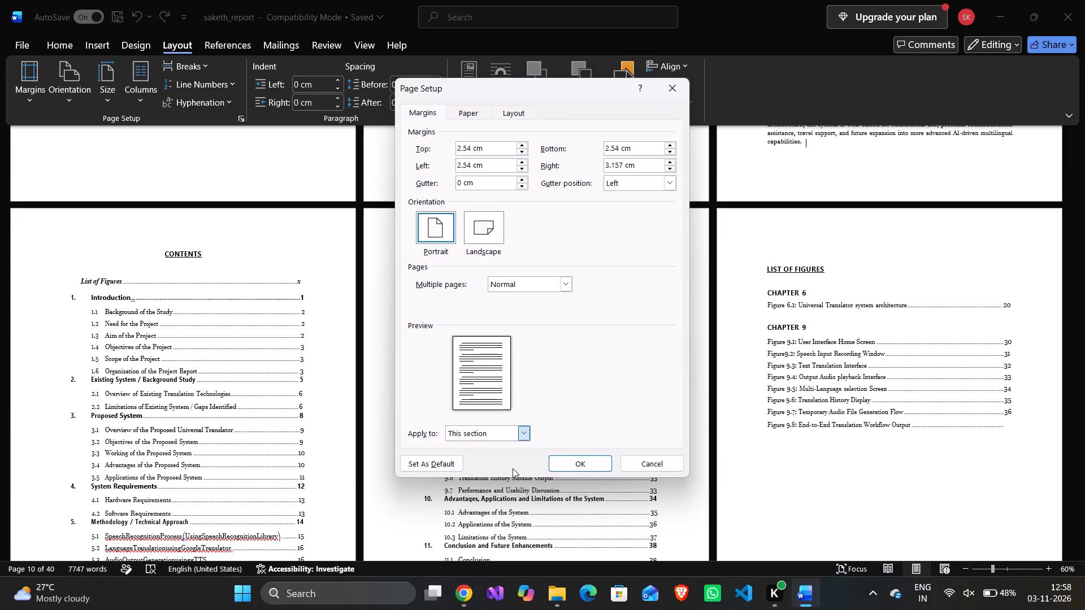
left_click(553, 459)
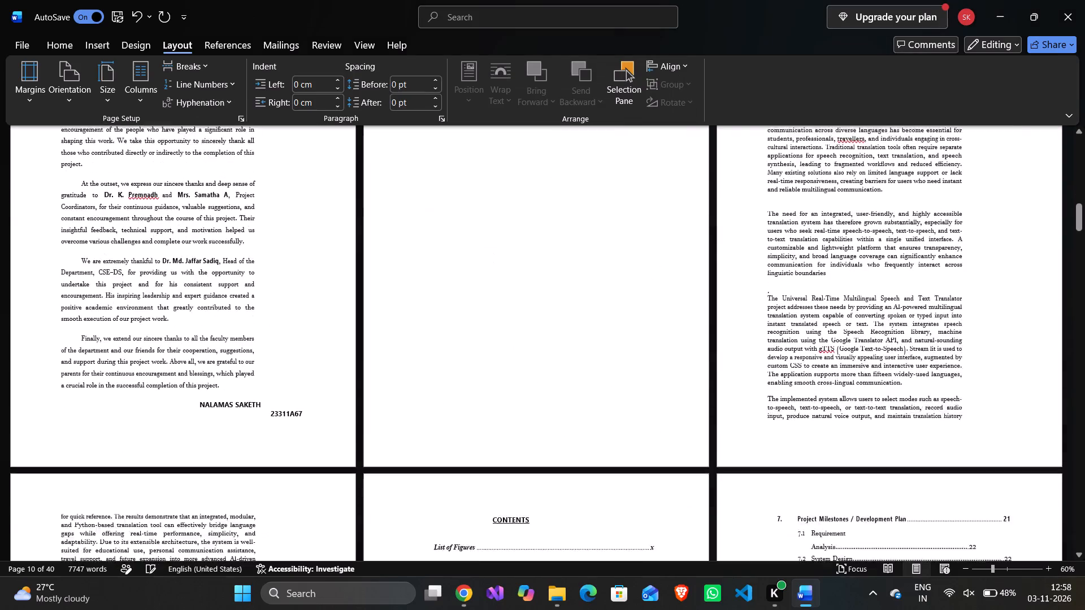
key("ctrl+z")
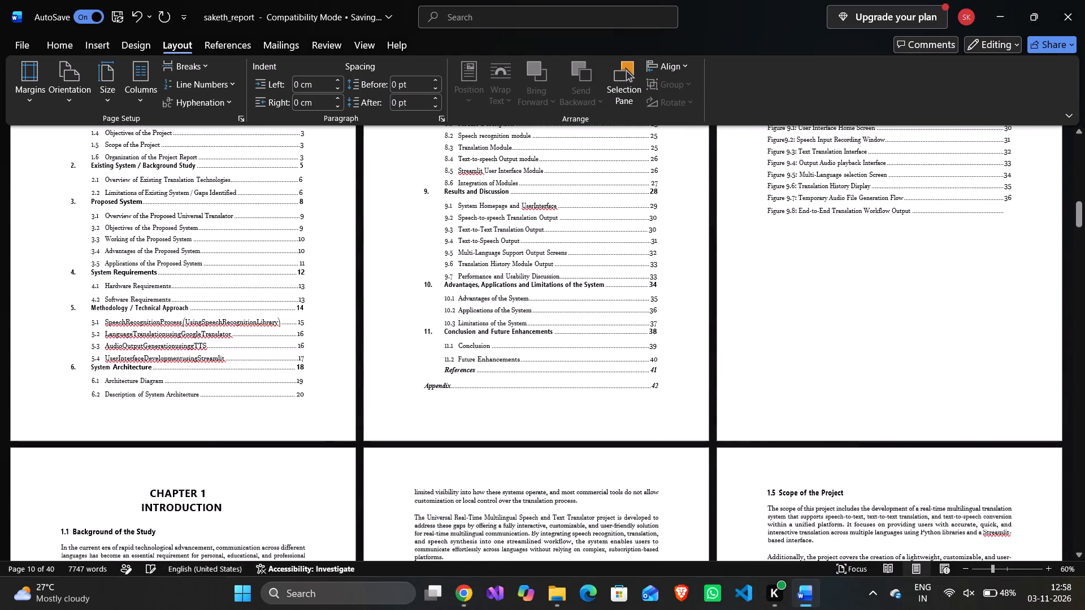
Examine the custom margin, multiple-pages, paper and layout settings in Page Setup.
left_click(45, 75)
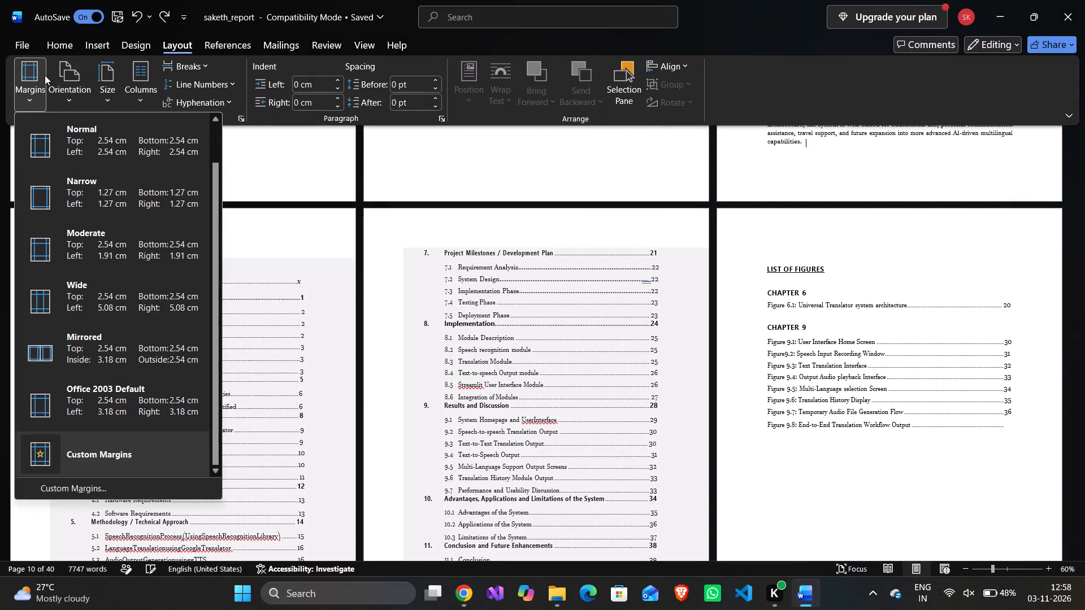
left_click(73, 493)
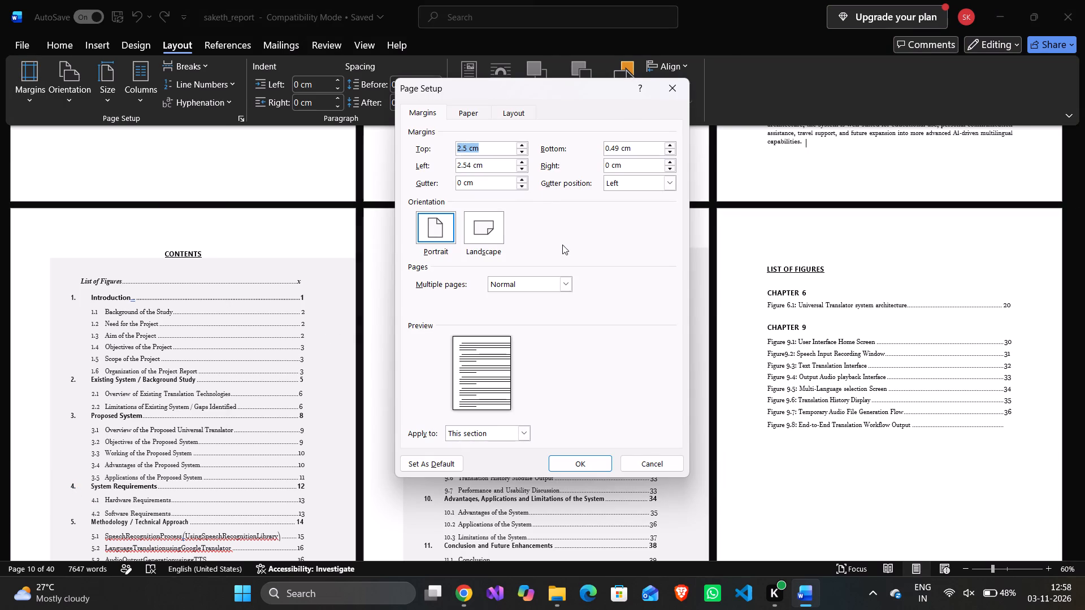
scroll(562, 245, "down", 2)
left_click(571, 285)
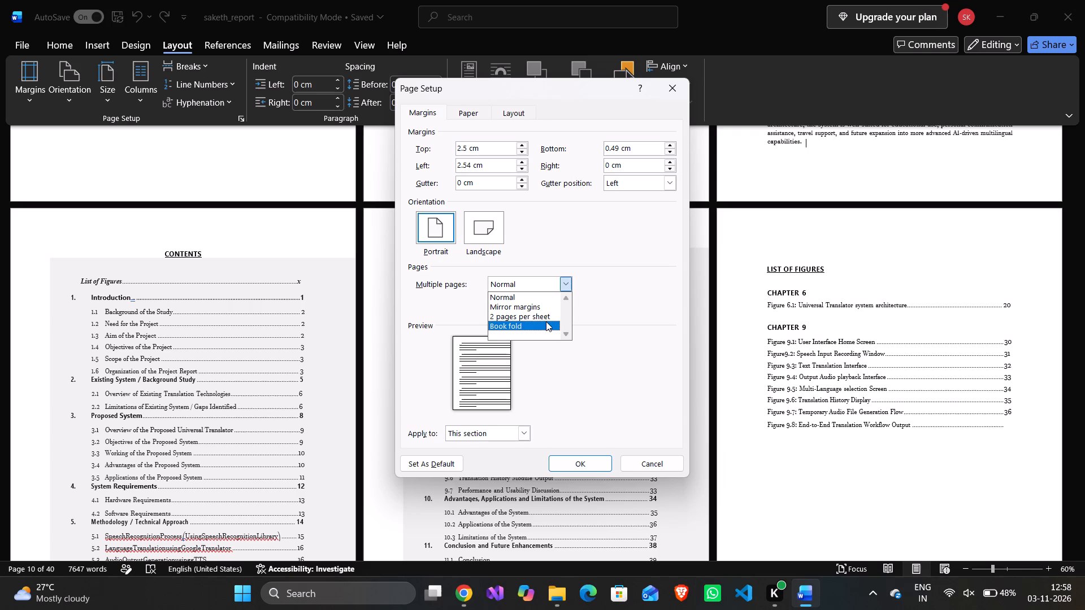
left_click(470, 110)
scroll(491, 251, "down", 1)
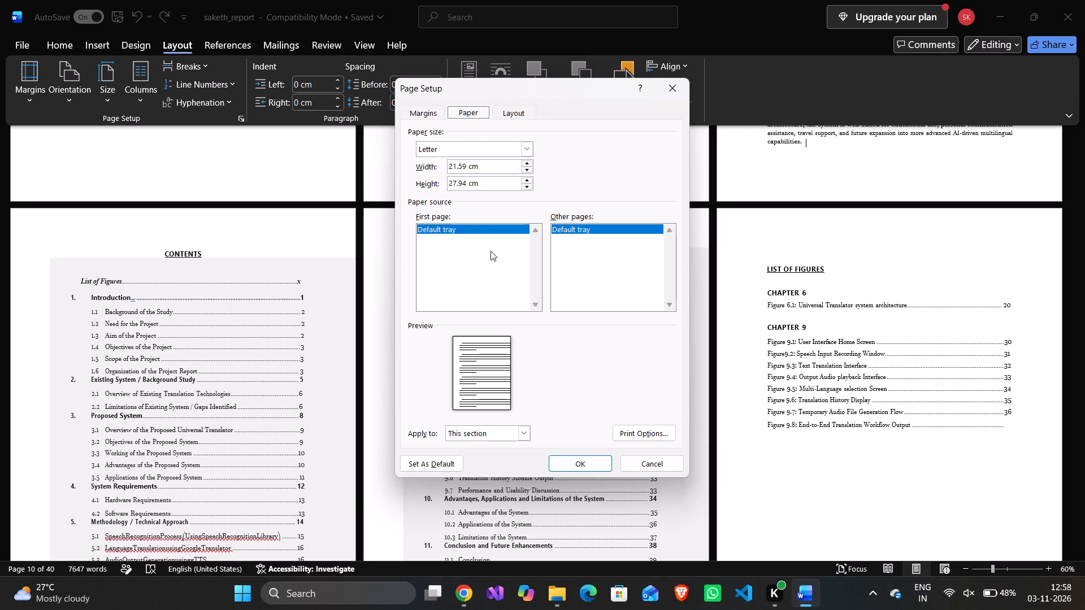
scroll(491, 251, "down", 3)
left_click(502, 400)
left_click(517, 109)
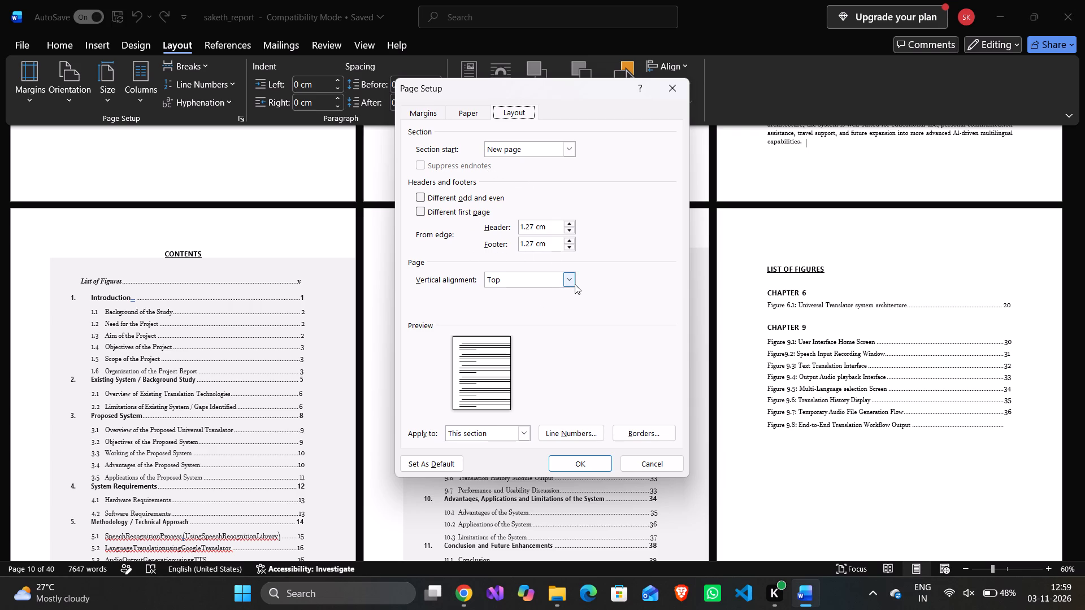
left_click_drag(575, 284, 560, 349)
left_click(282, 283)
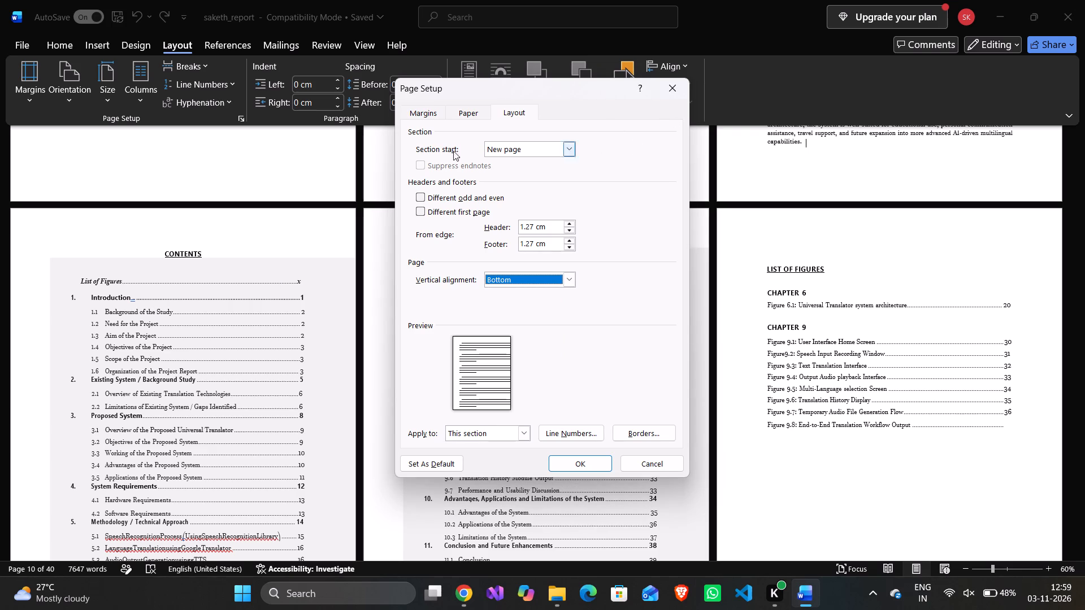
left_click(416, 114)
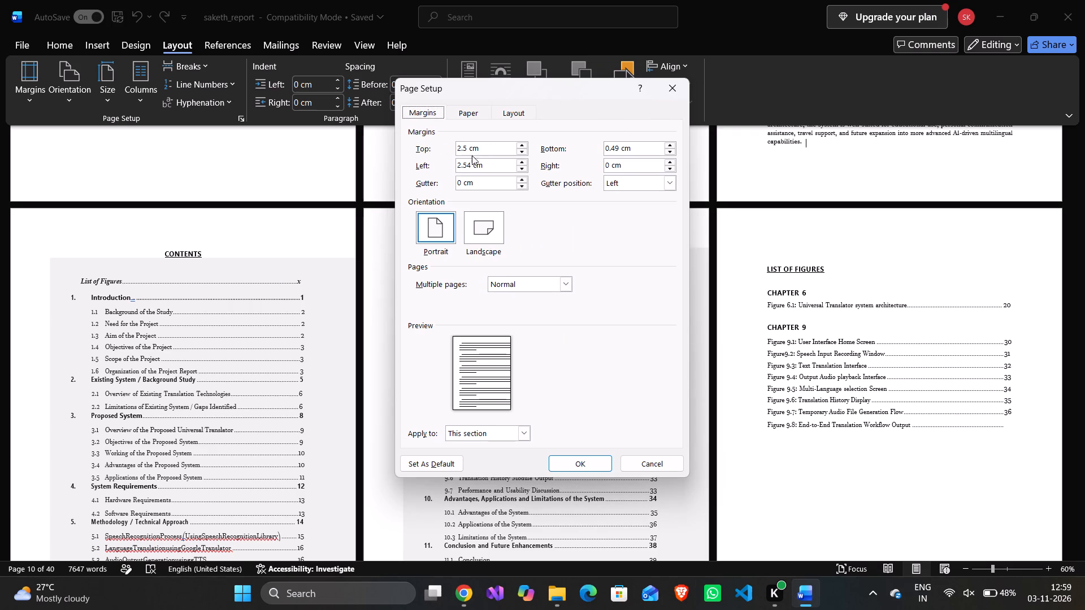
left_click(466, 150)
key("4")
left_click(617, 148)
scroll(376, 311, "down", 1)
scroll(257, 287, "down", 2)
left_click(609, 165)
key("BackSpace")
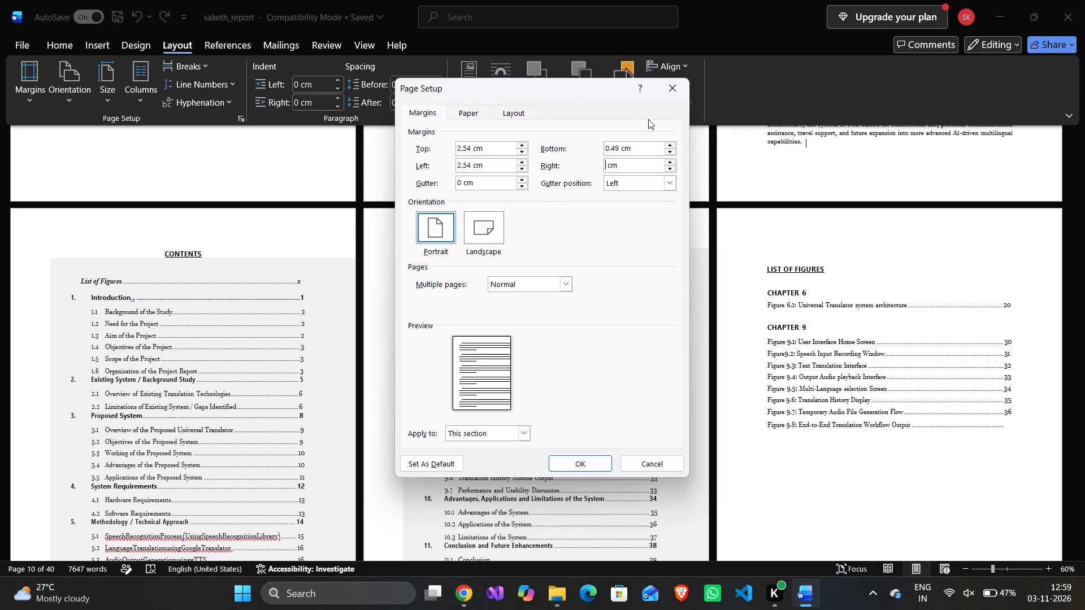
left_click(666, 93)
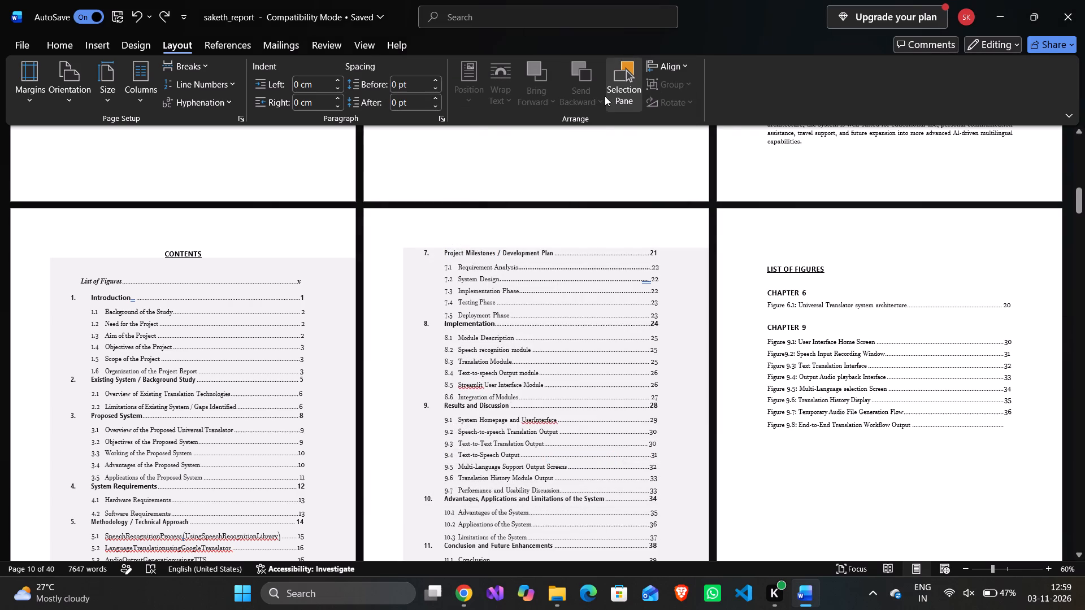
Set the object alignment reference to Align to Margin.
left_click(680, 71)
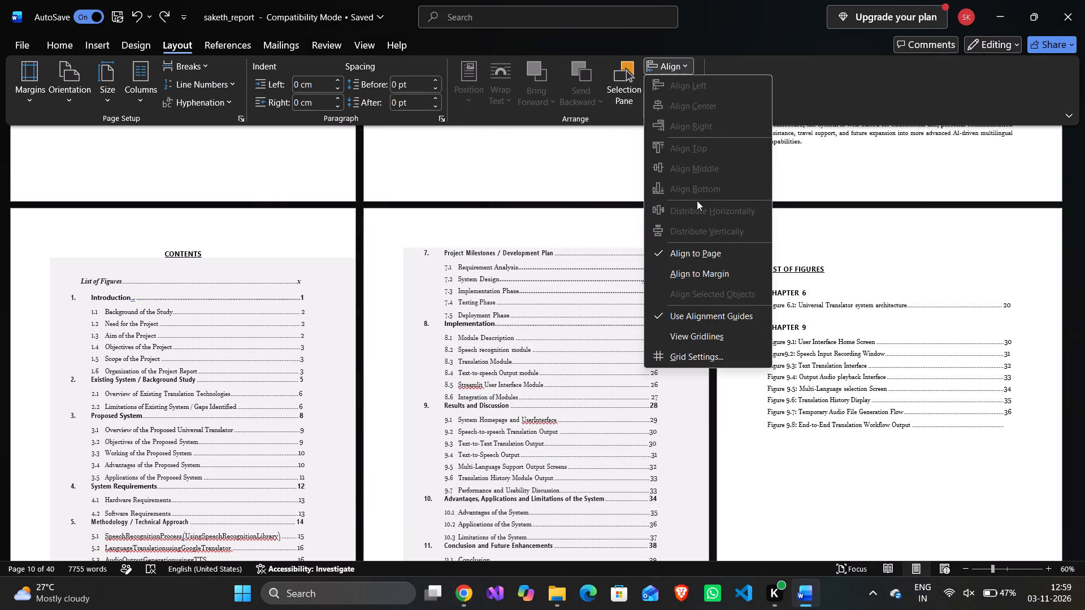
left_click(692, 284)
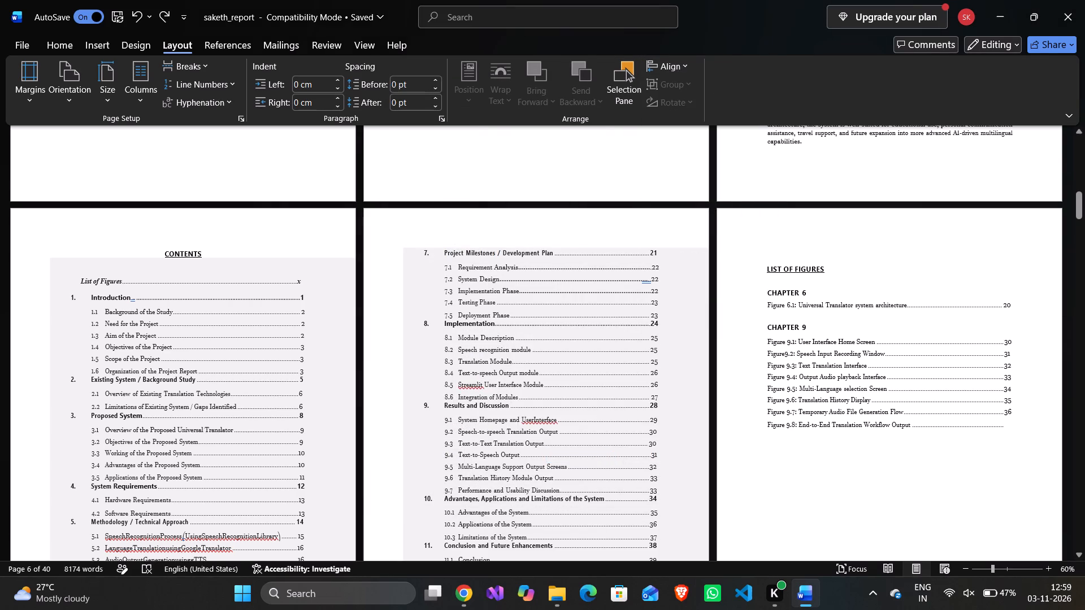
Examine the page layout of the contents pages, the list of figures and the first chapters.
scroll(678, 302, "down", 2)
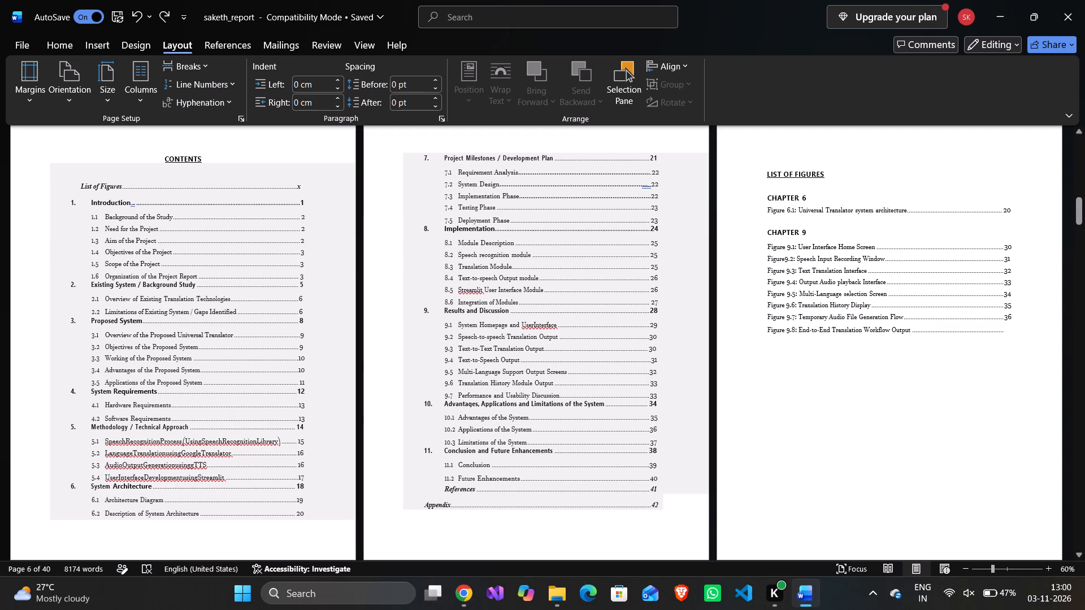
scroll(569, 366, "down", 2)
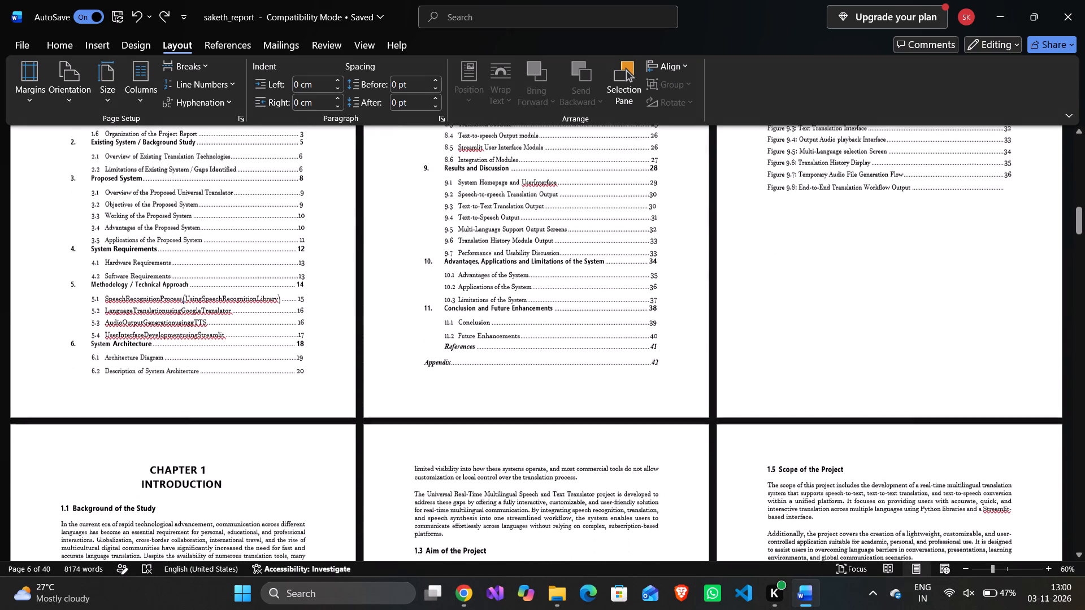
scroll(569, 366, "down", 1)
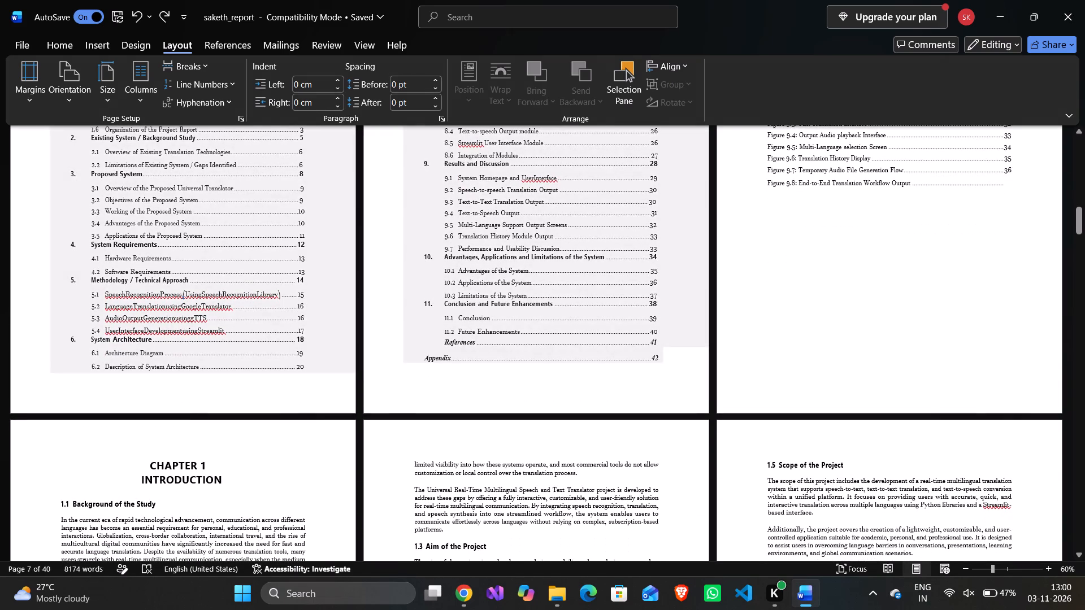
scroll(552, 422, "up", 2)
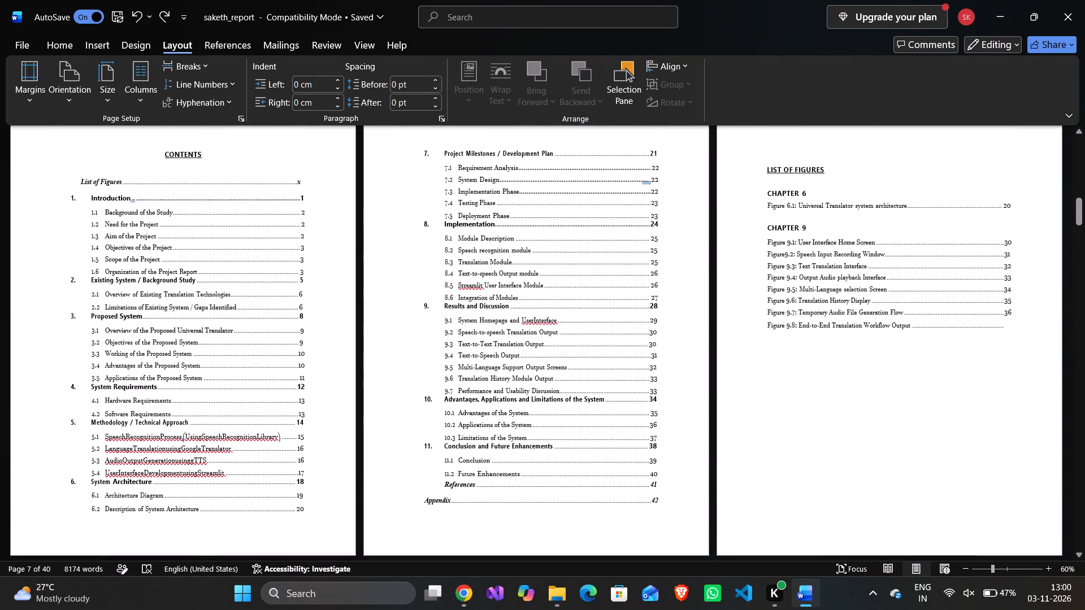
scroll(552, 422, "up", 1)
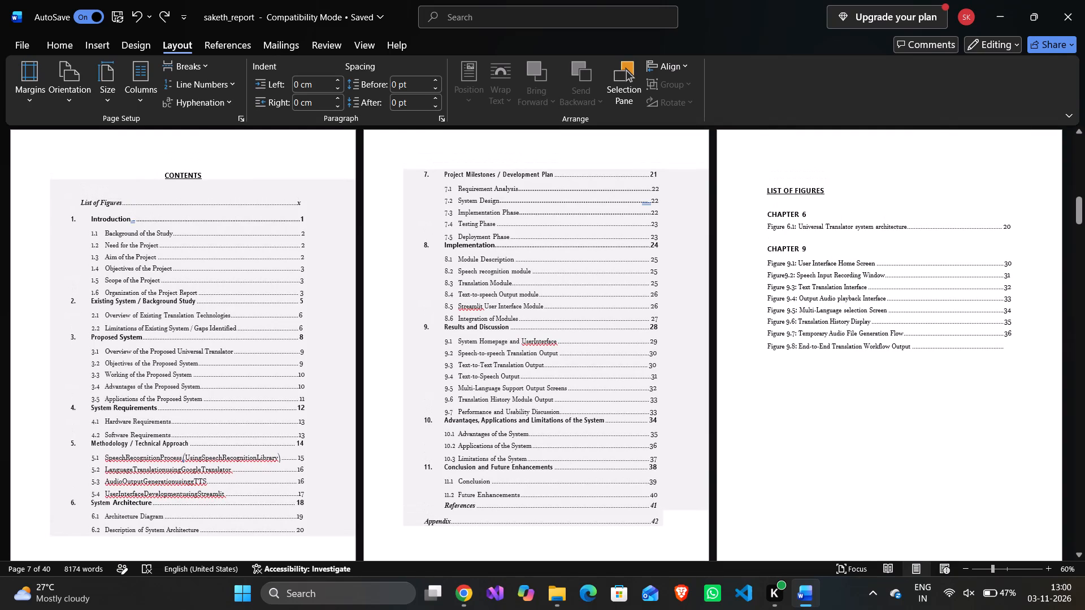
scroll(552, 422, "down", 5)
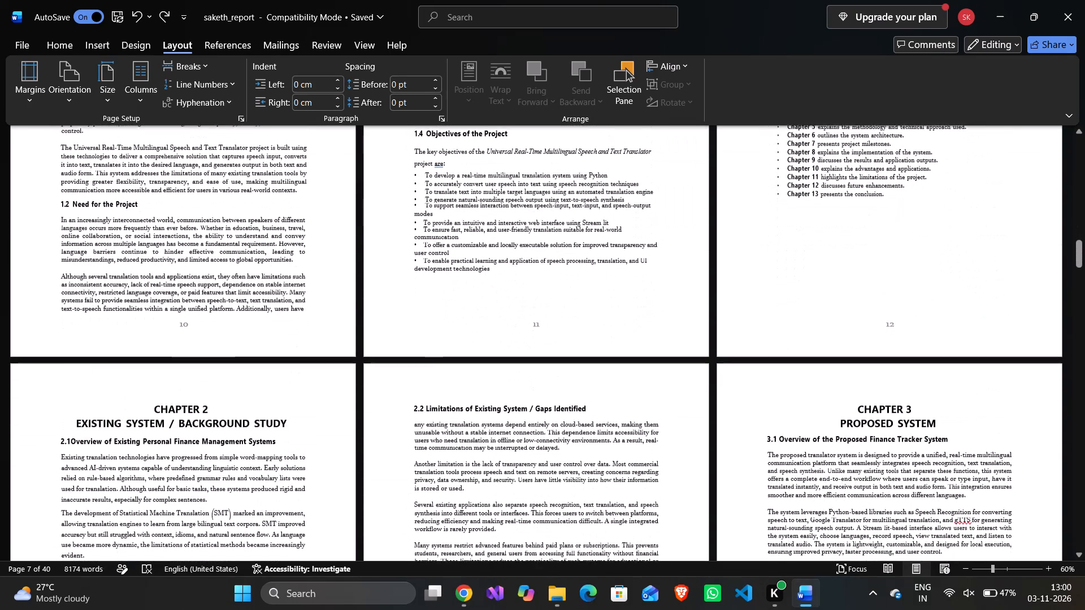
scroll(552, 422, "down", 1)
scroll(552, 422, "up", 8)
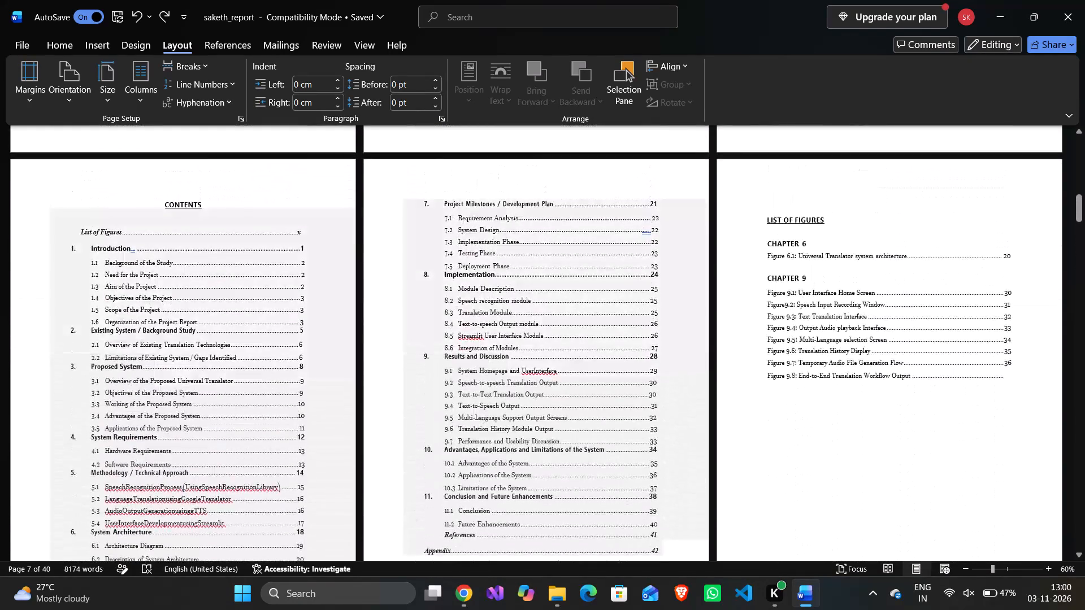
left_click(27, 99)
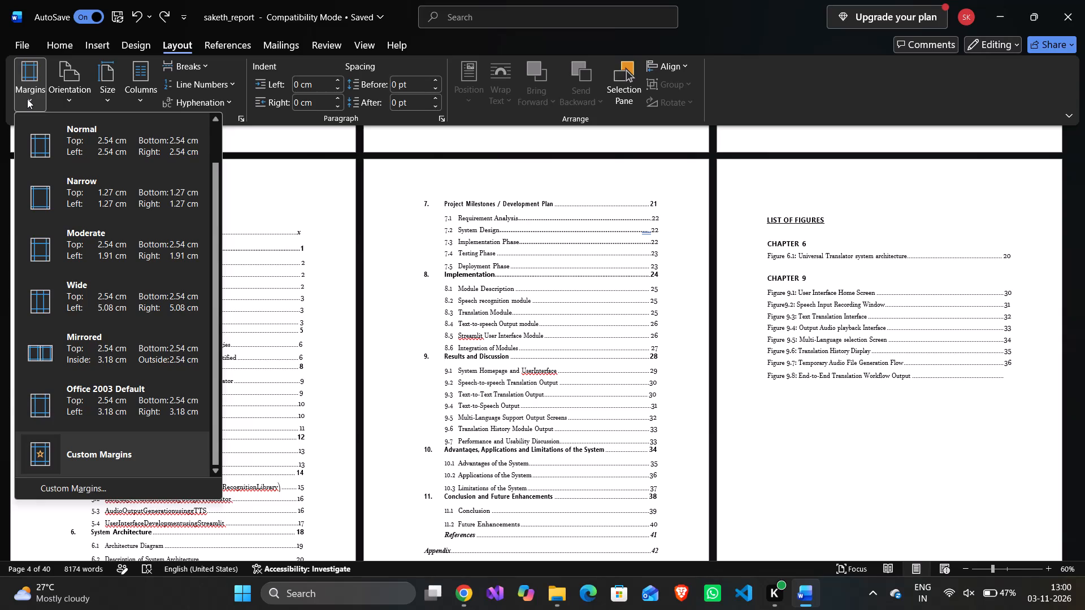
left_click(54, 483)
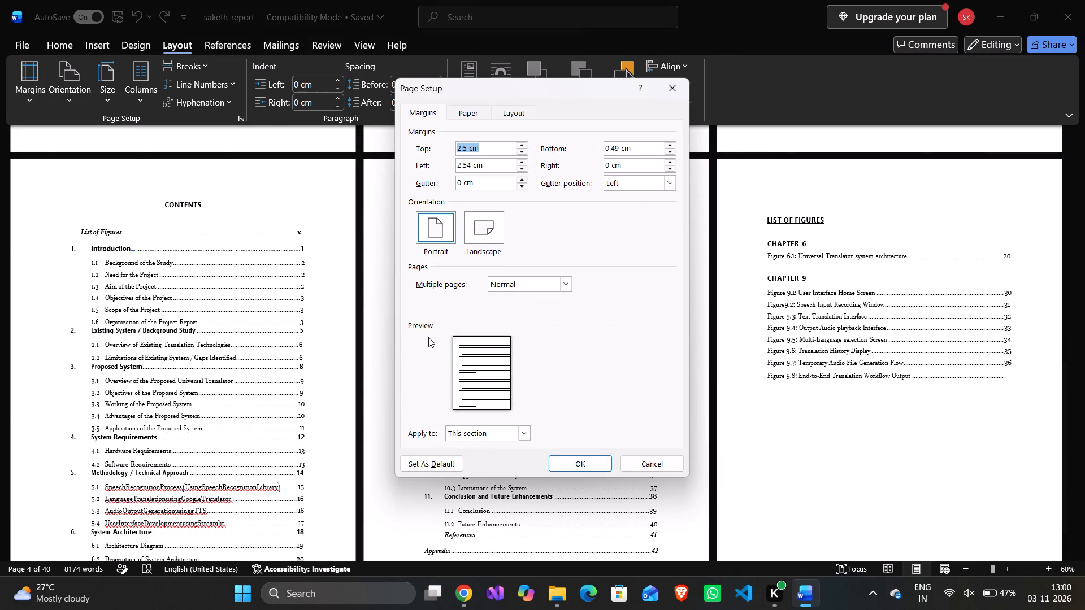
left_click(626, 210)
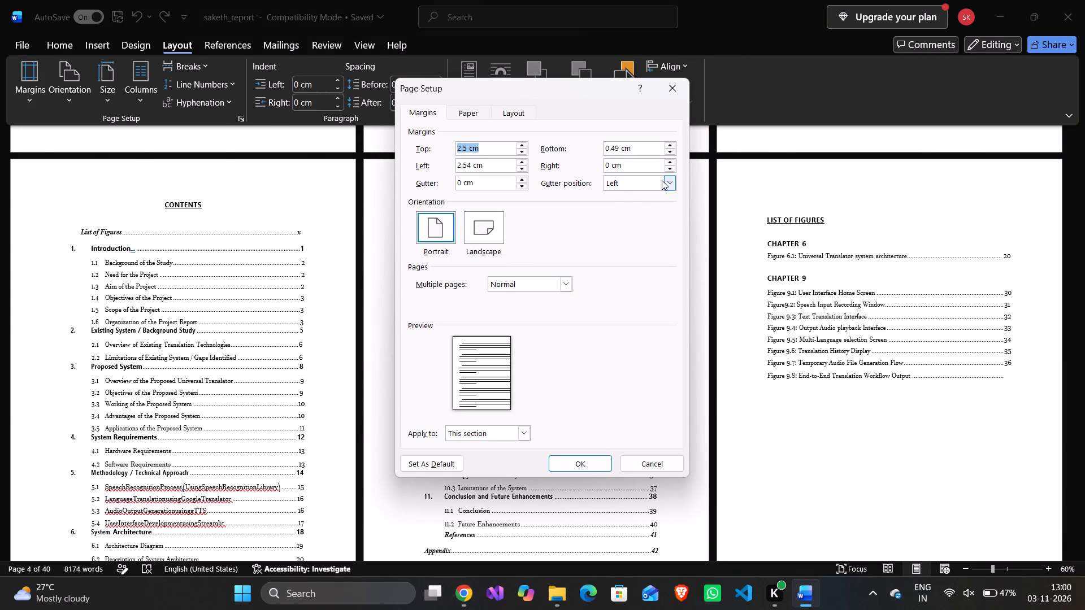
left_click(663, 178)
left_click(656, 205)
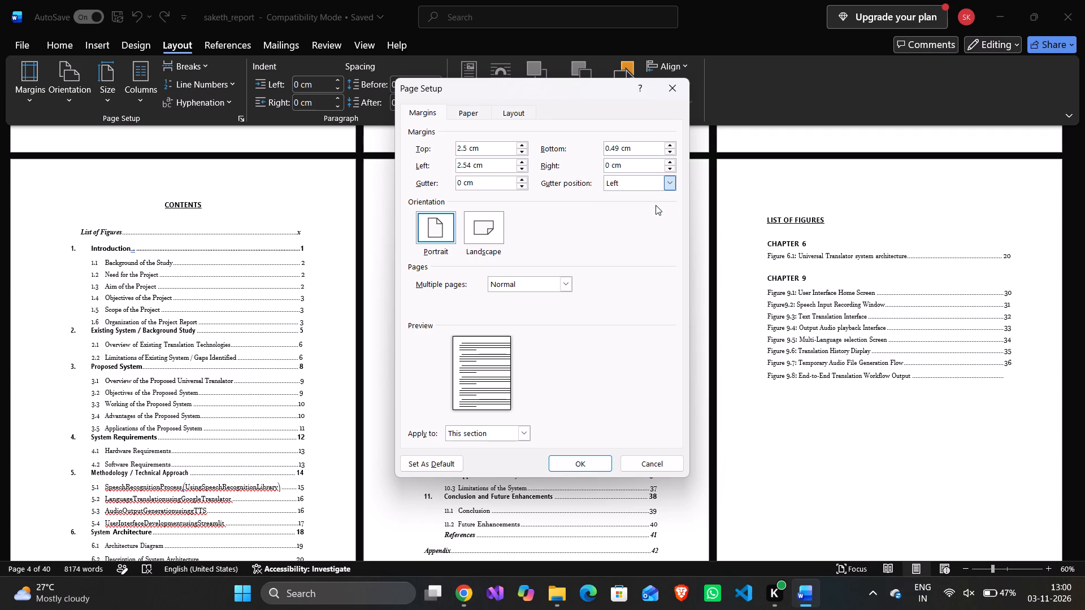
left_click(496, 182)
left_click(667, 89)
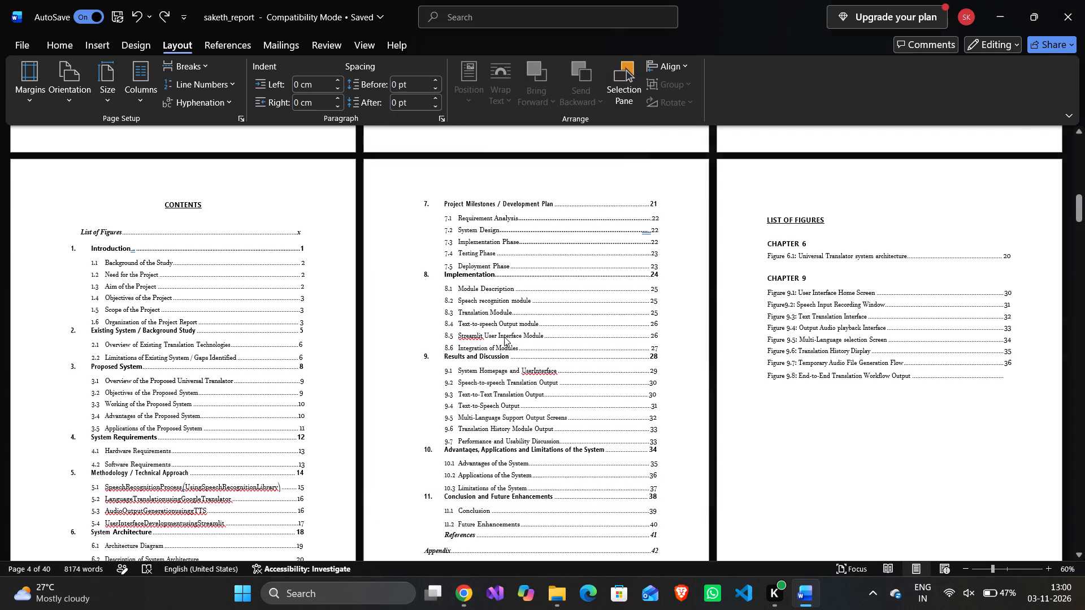
Save the project report from its front pages.
scroll(498, 357, "up", 18)
scroll(498, 357, "down", 1)
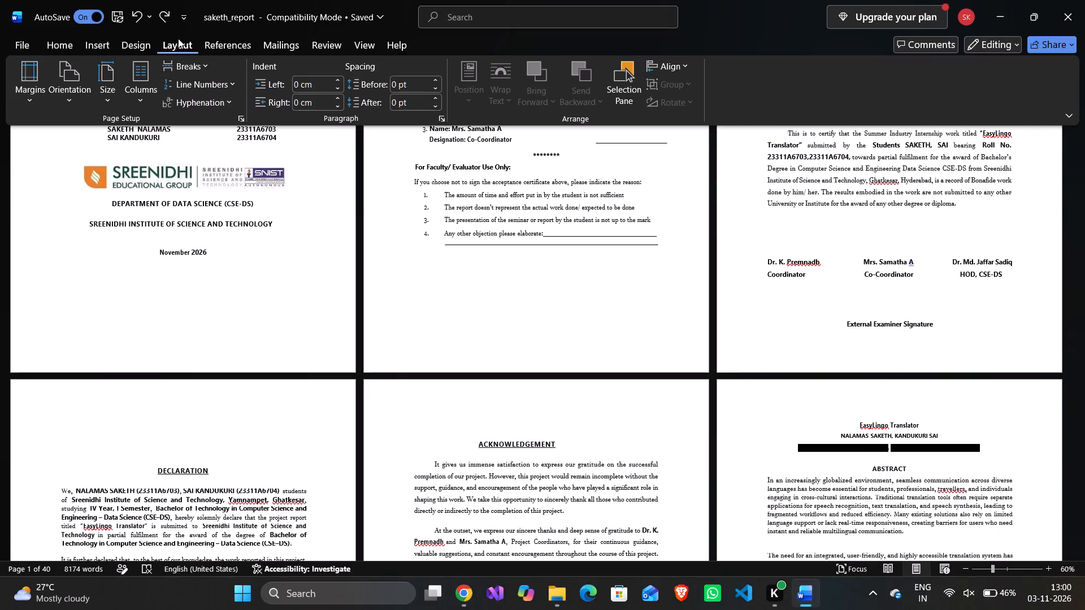
left_click(112, 16)
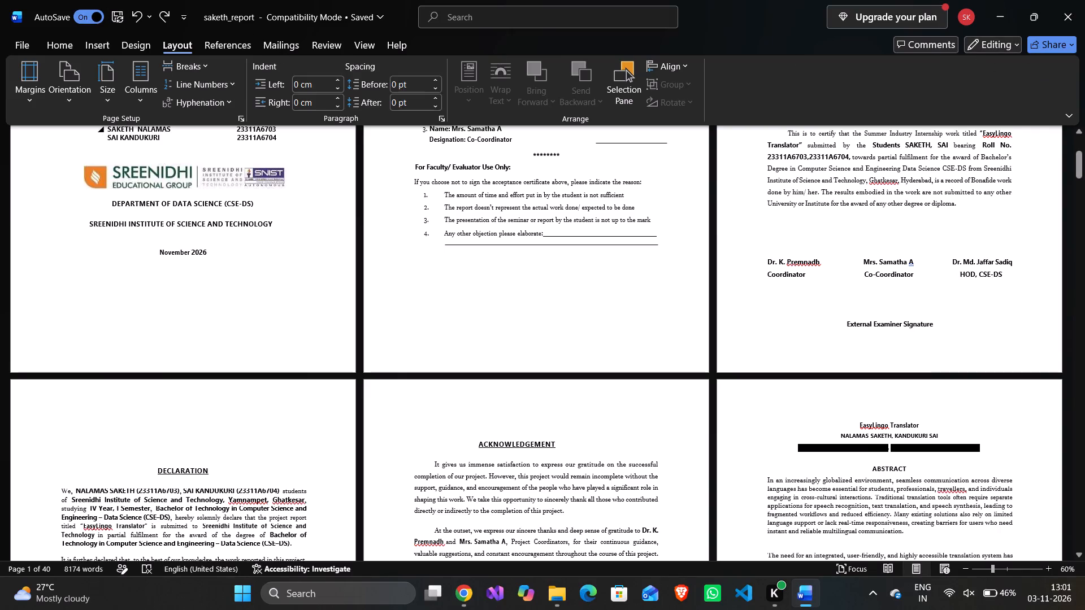
left_click(186, 225)
left_click(396, 433)
left_click(427, 320)
left_click(447, 416)
left_click(298, 355)
left_click(283, 452)
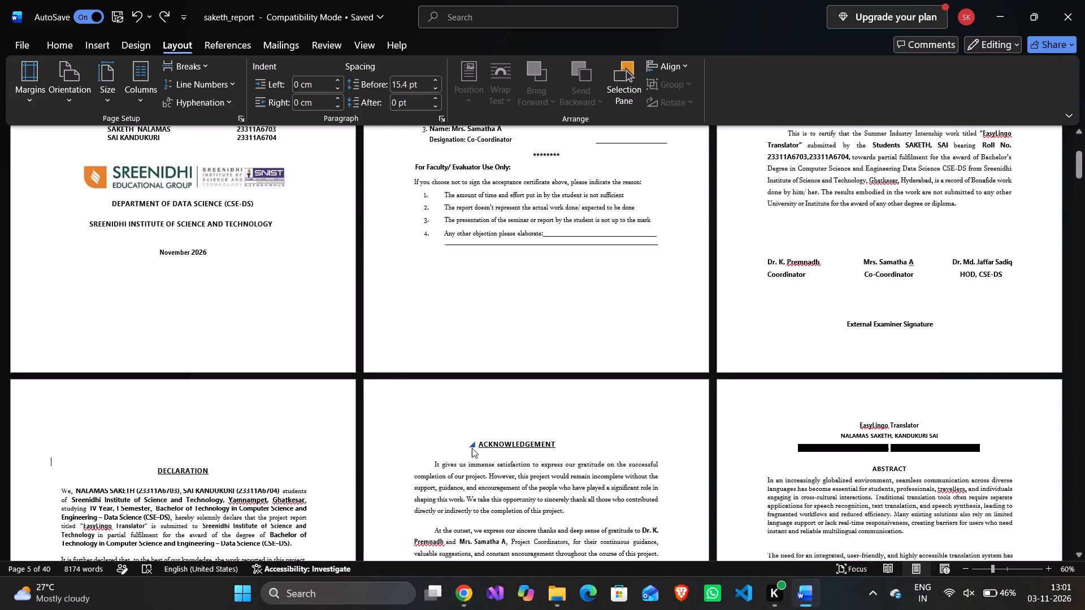
key("ctrl+s")
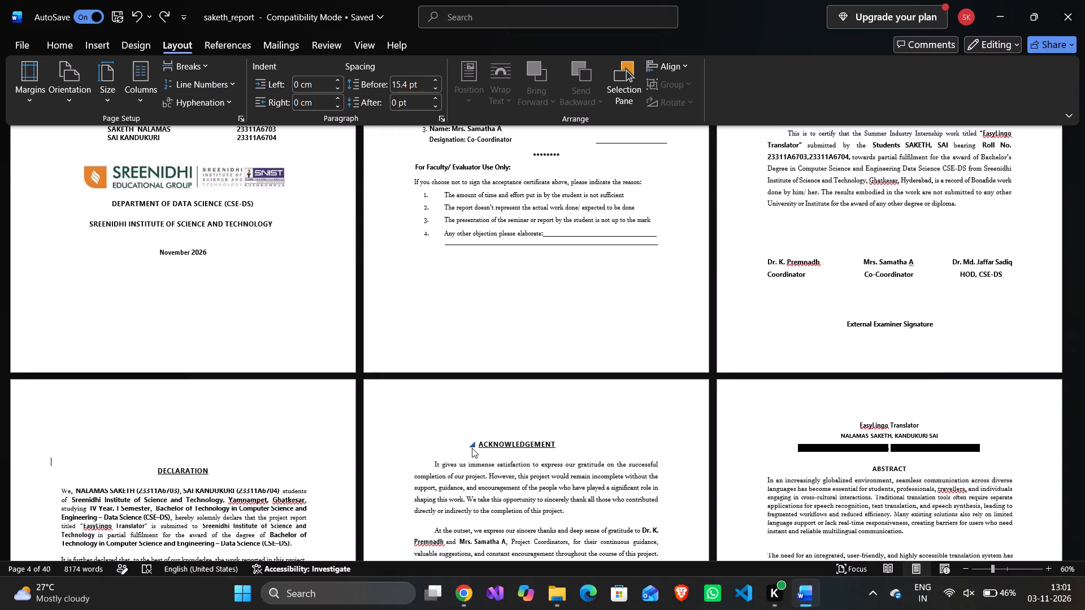
Open the saketh_report Word document from the Downloads folder in File Explorer, check its first pages and close it.
left_click(544, 609)
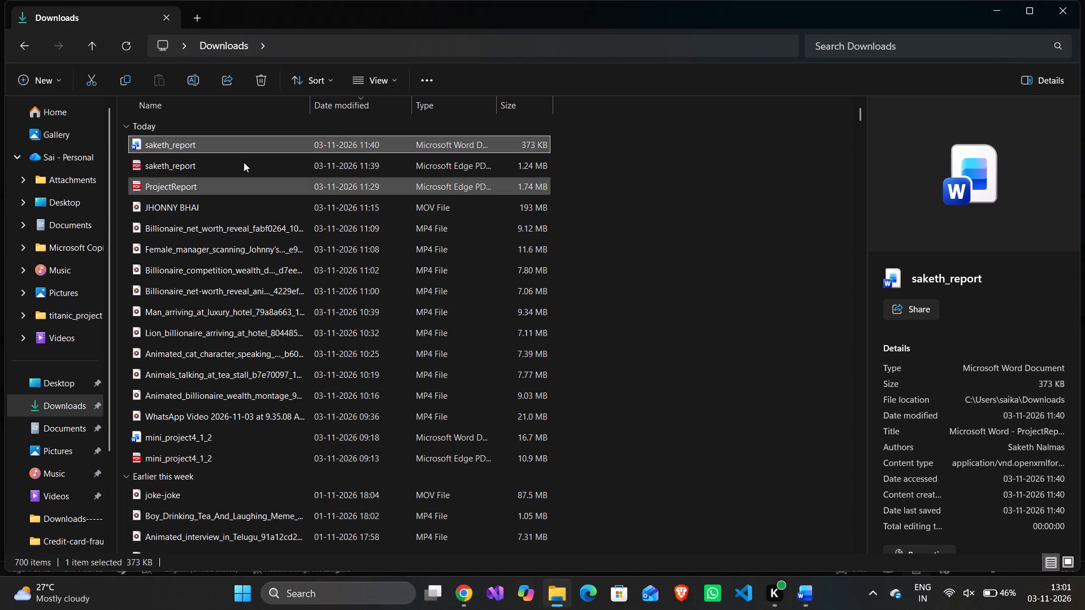
double_click(496, 152)
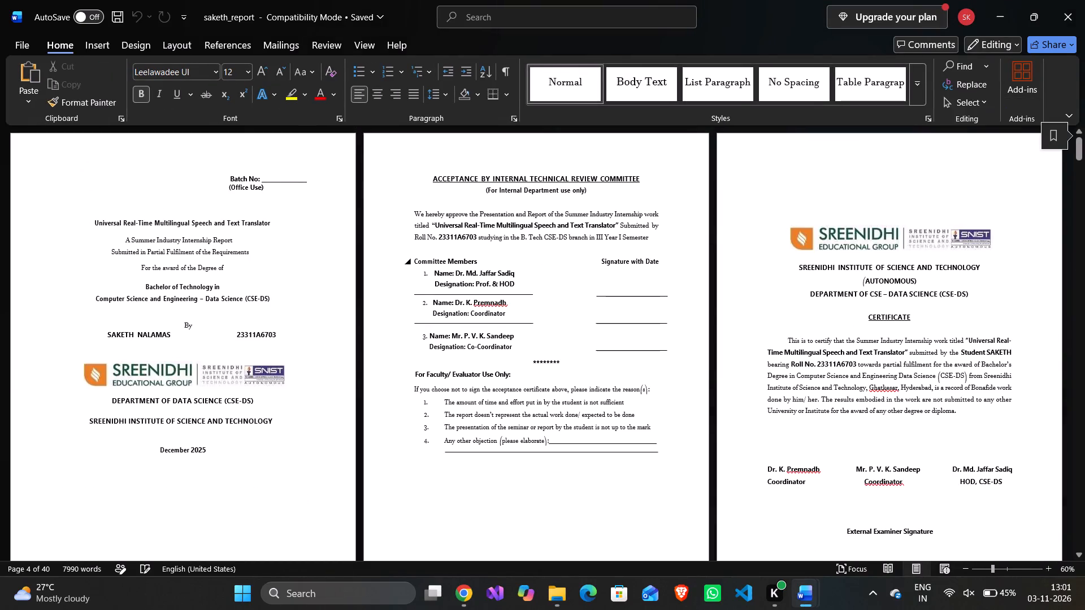
left_click(1082, 3)
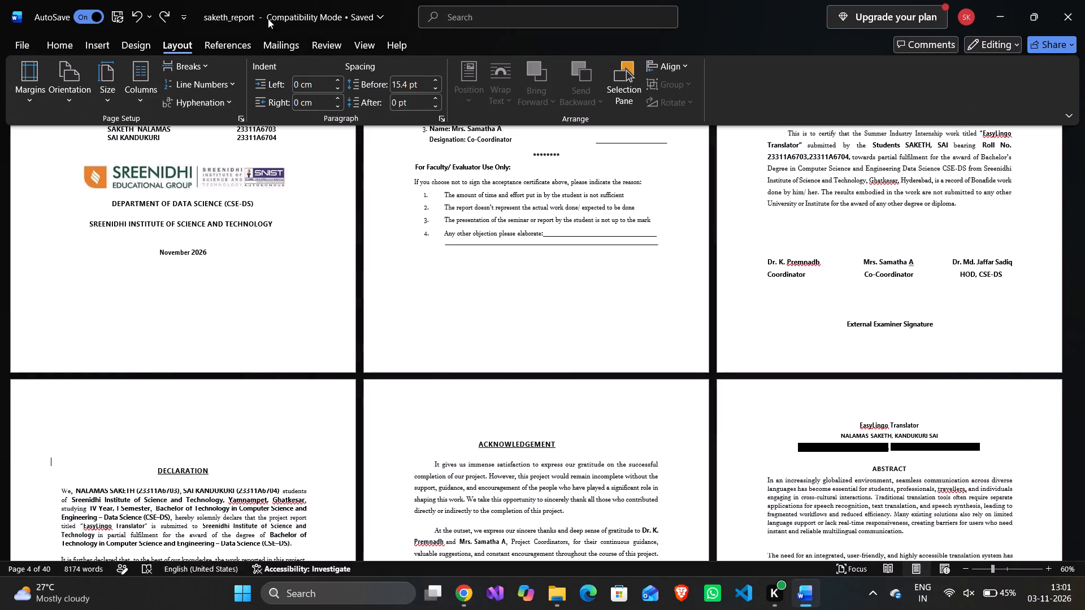
Save the edited project report again.
left_click(115, 19)
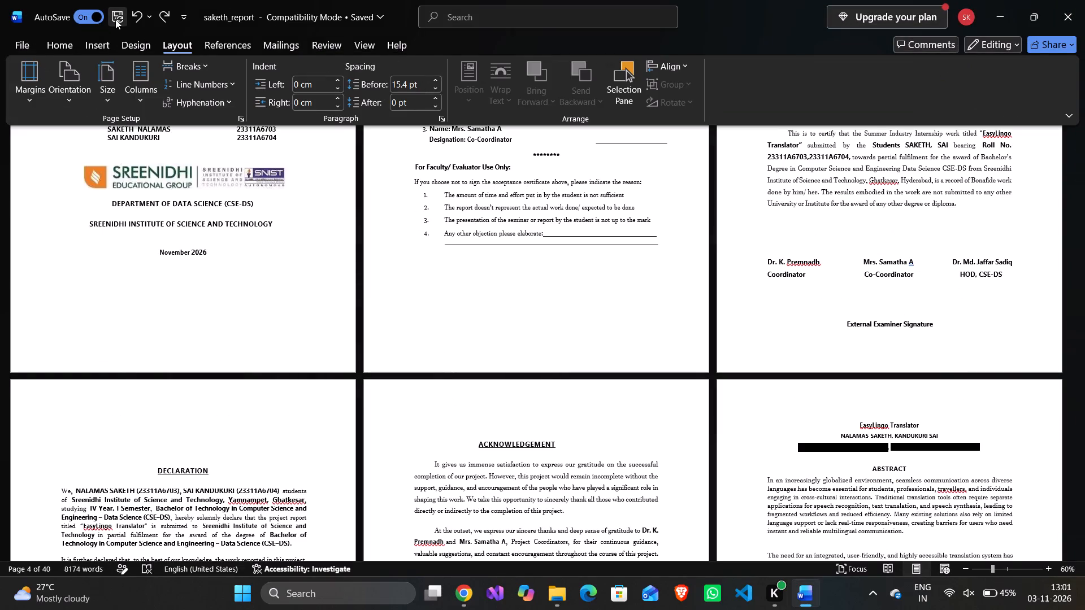
left_click(115, 19)
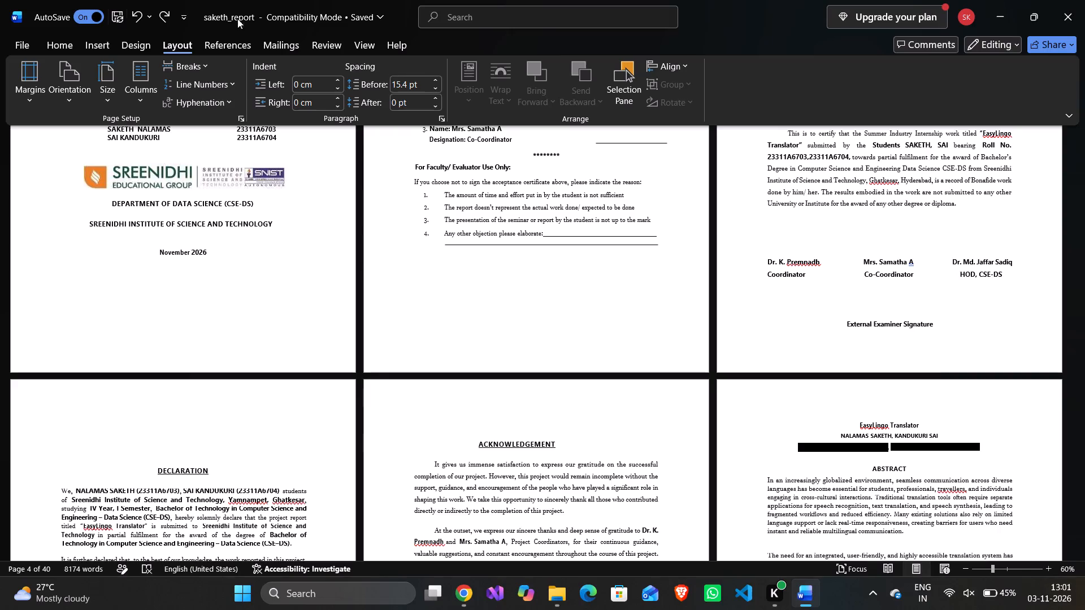
left_click(1020, 41)
left_click_drag(1020, 41, 1069, 50)
left_click(1069, 50)
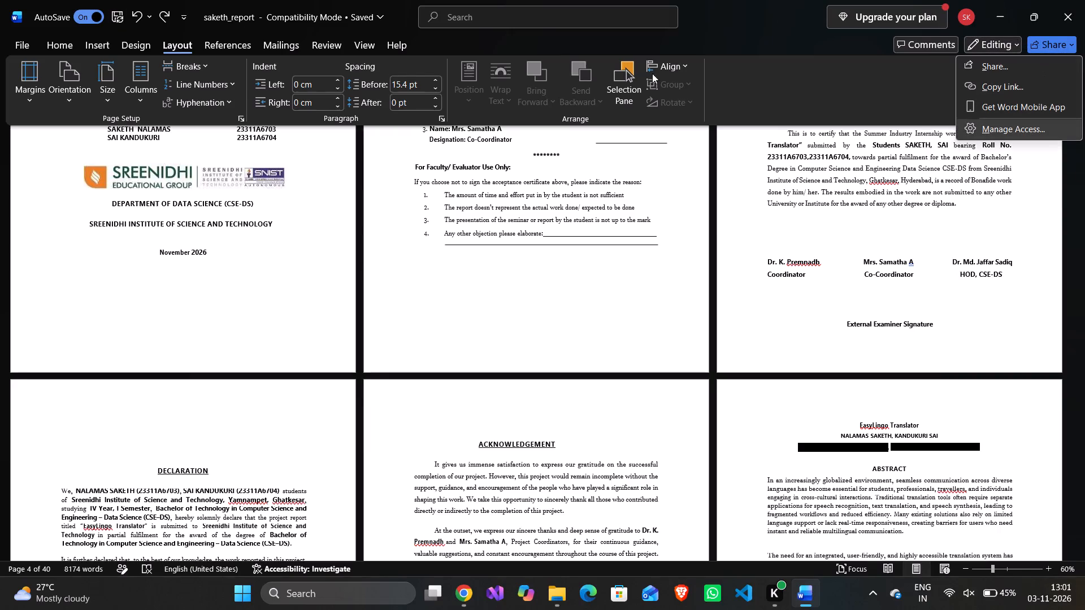
Save a copy of the report in the Downloads folder as a Word document named mini_report_2.
left_click(20, 41)
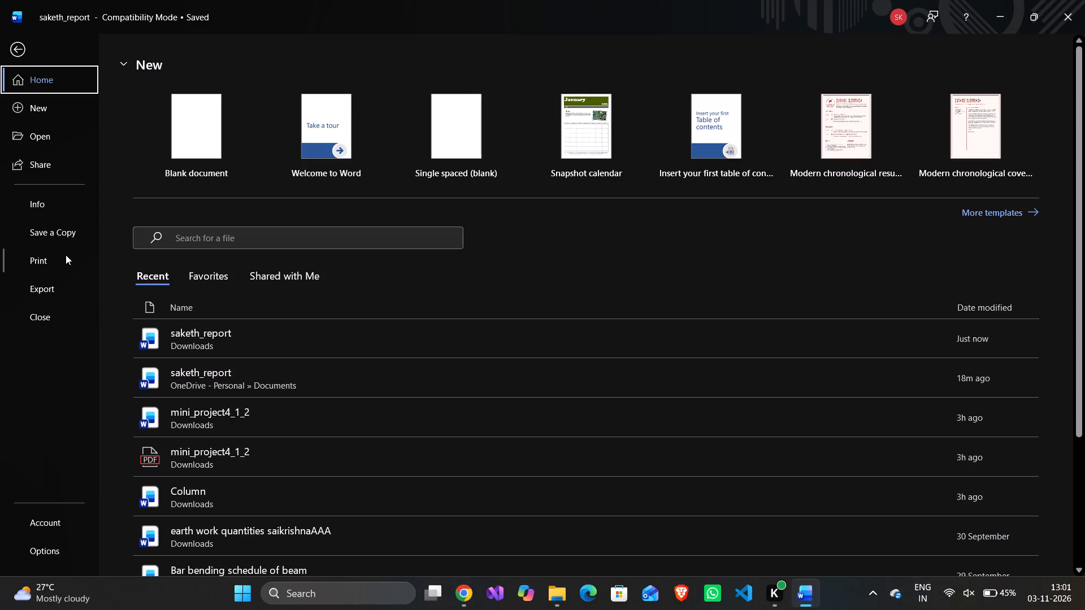
left_click(66, 255)
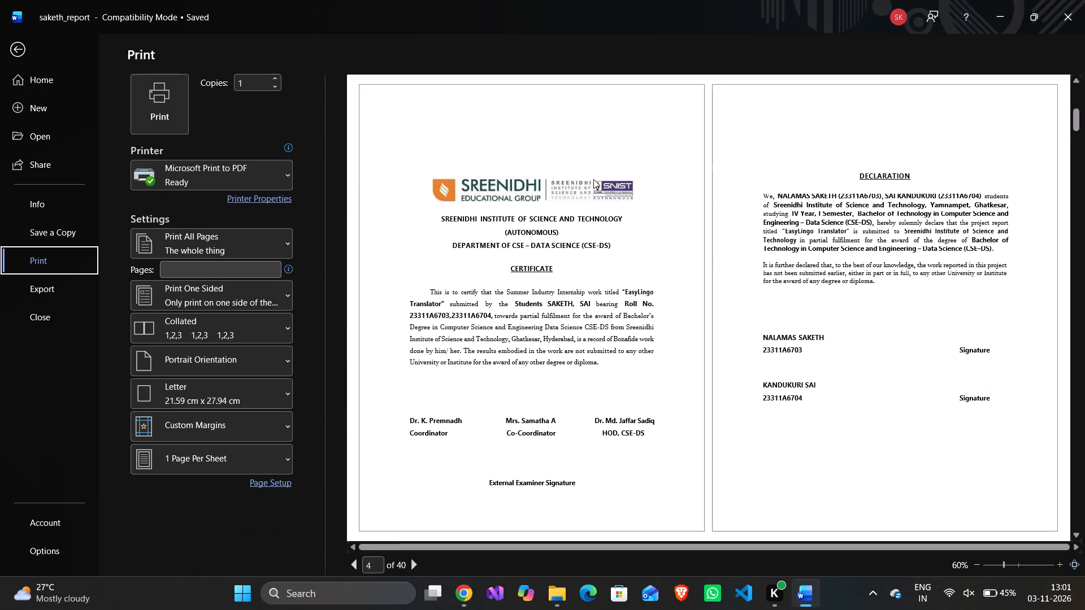
left_click(49, 237)
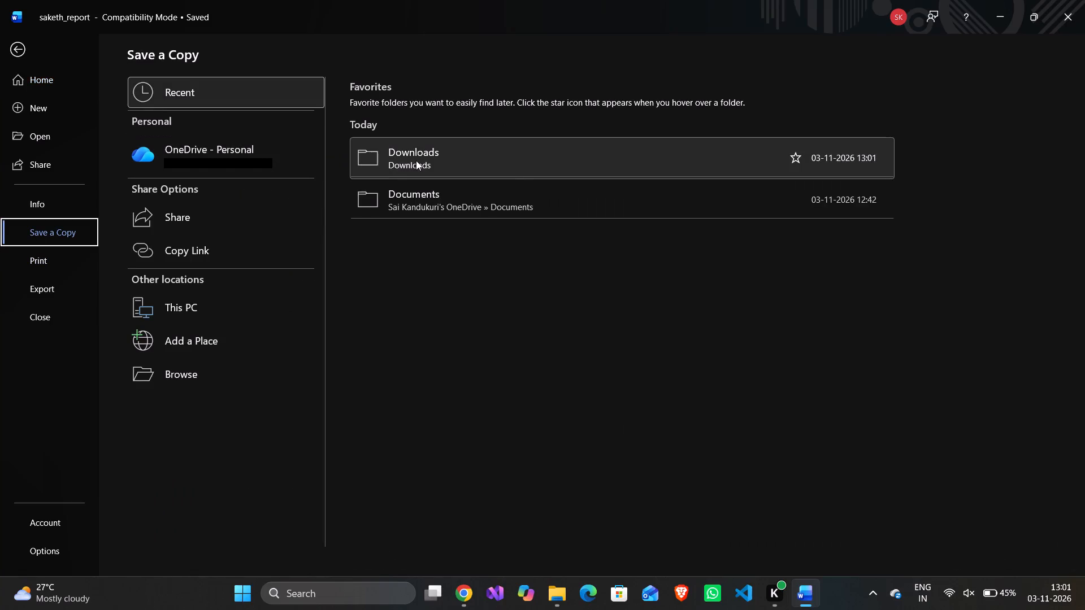
left_click(416, 160)
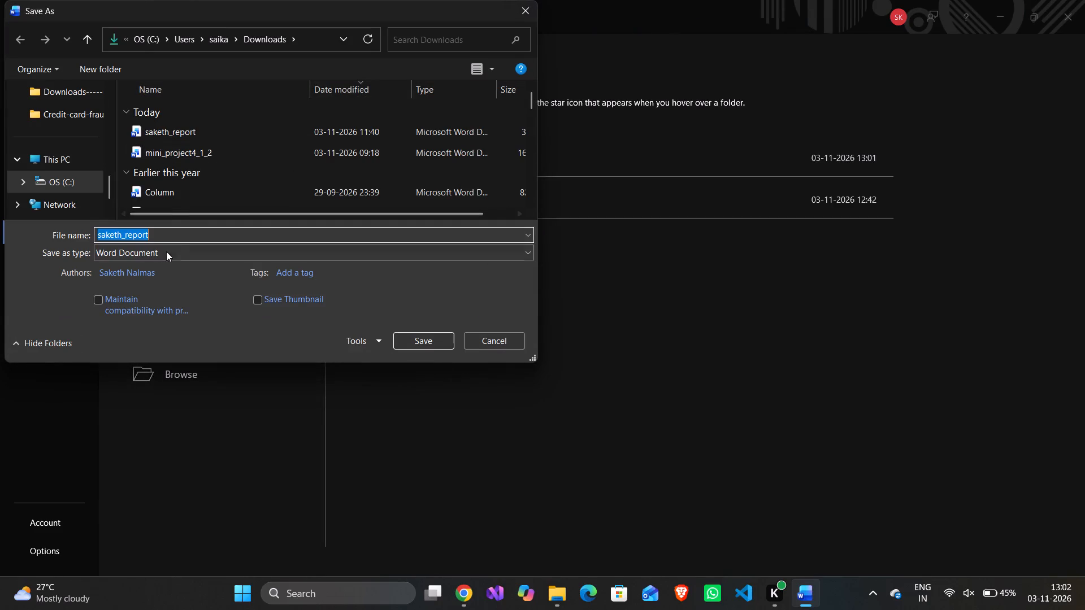
left_click(218, 234)
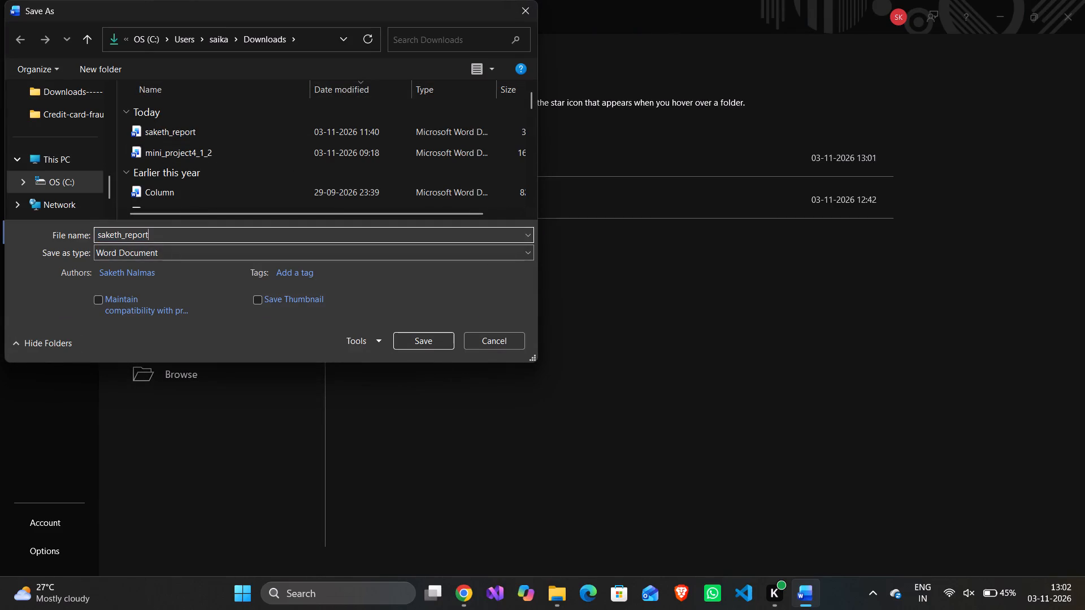
key("shift+underscore")
key("2")
key("Left")
key("Left")
key("Left")
key("Left")
key("Left")
key("Left")
key("Left")
key("Left")
key("Left")
key("BackSpace")
key("BackSpace")
key("BackSpace")
key("BackSpace")
key("BackSpace")
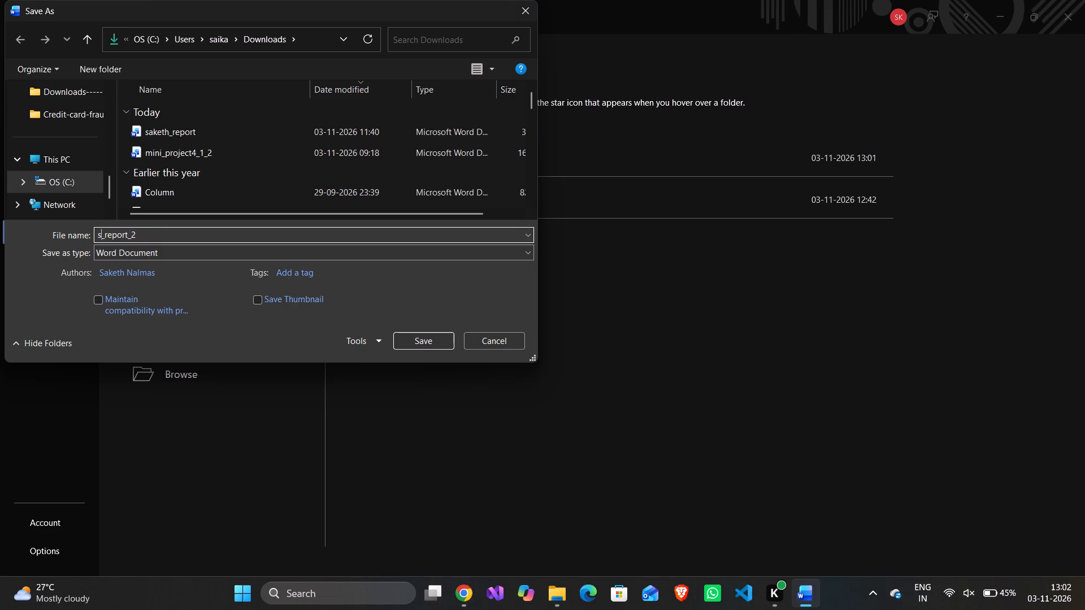
key("BackSpace")
type("mii")
key("BackSpace")
type("ni")
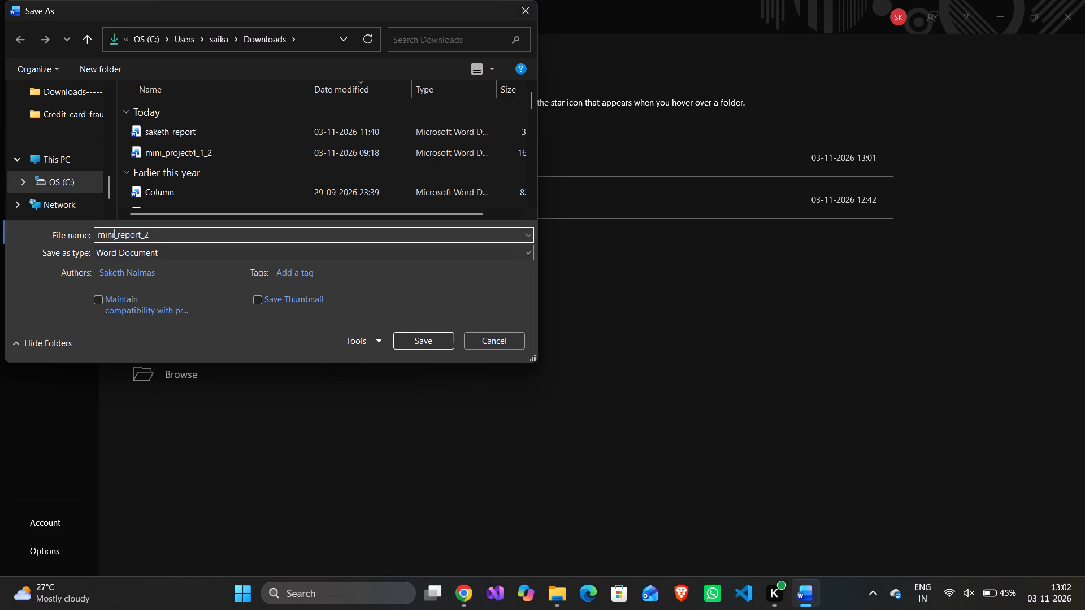